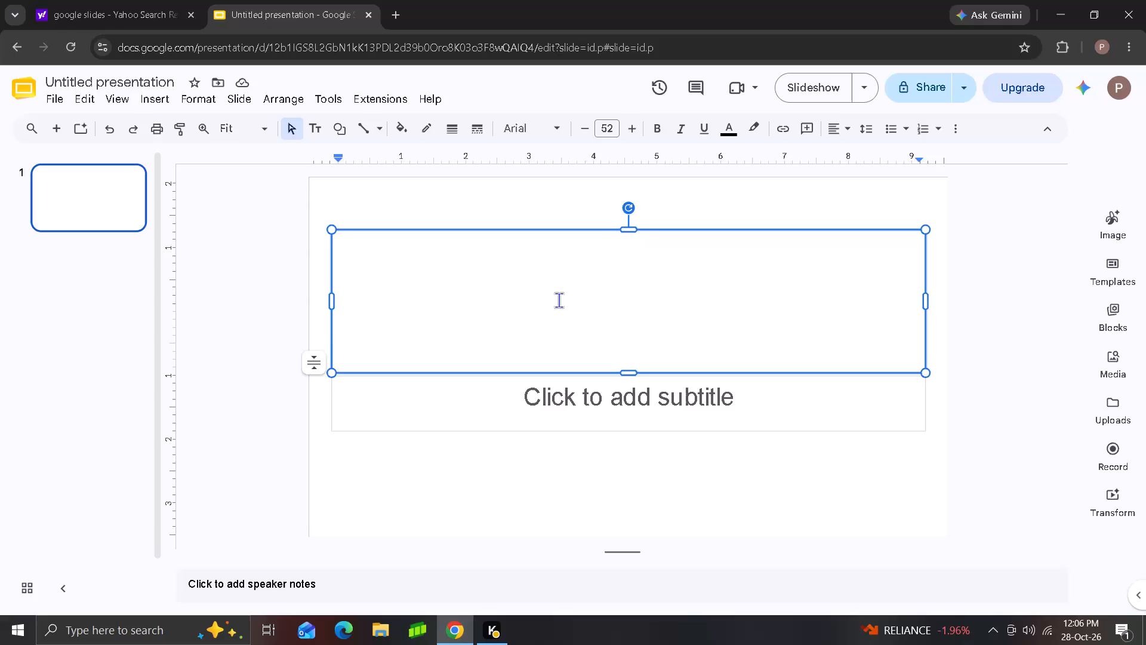
Enter "Artificial Intellgence" as the title text on the first slide.
{"action": "left_click", "coordinate": [559, 300]}
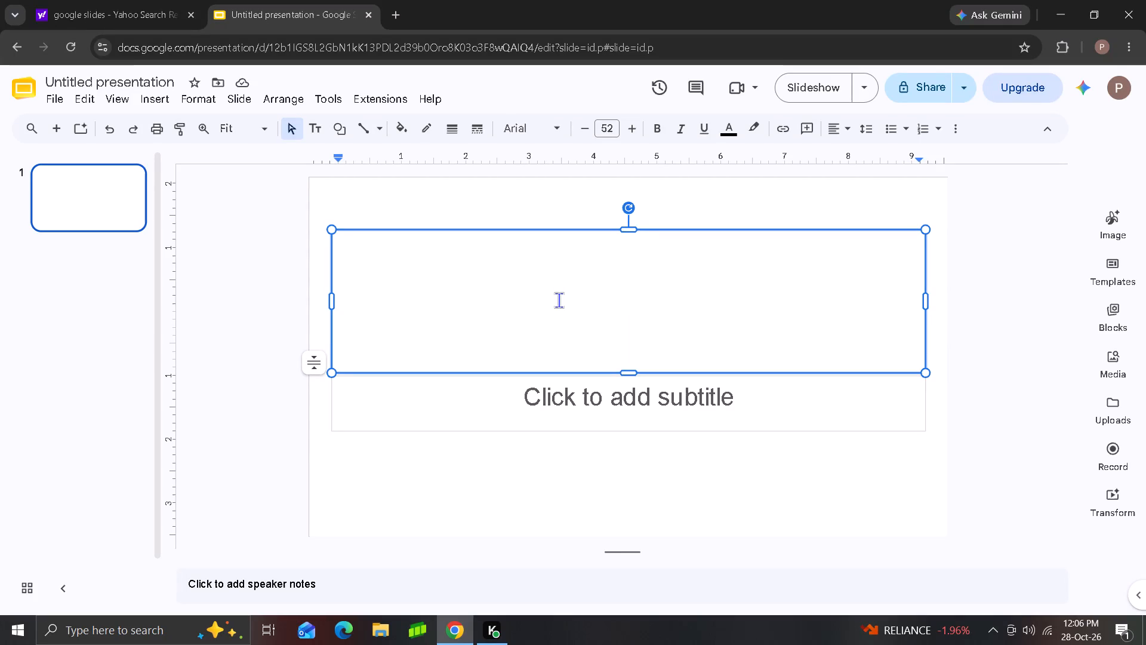
{"action": "type", "text": "ar"}
{"action": "key", "text": "BackSpace"}
{"action": "key", "text": "BackSpace"}
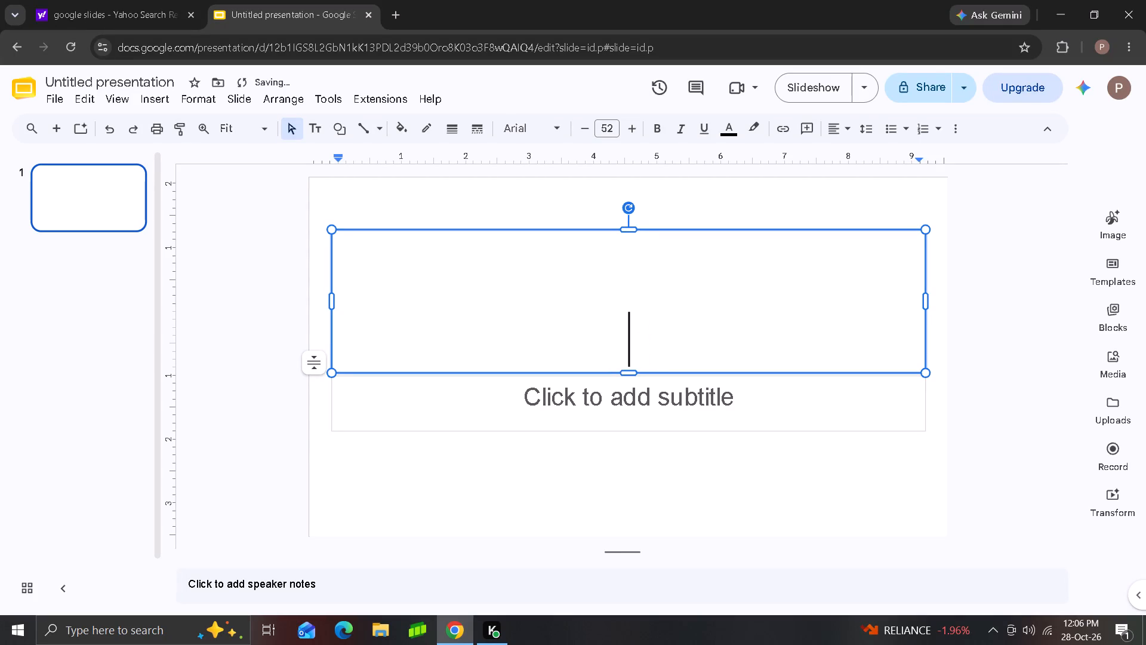
{"action": "key", "text": "shift+a"}
{"action": "key", "text": "r"}
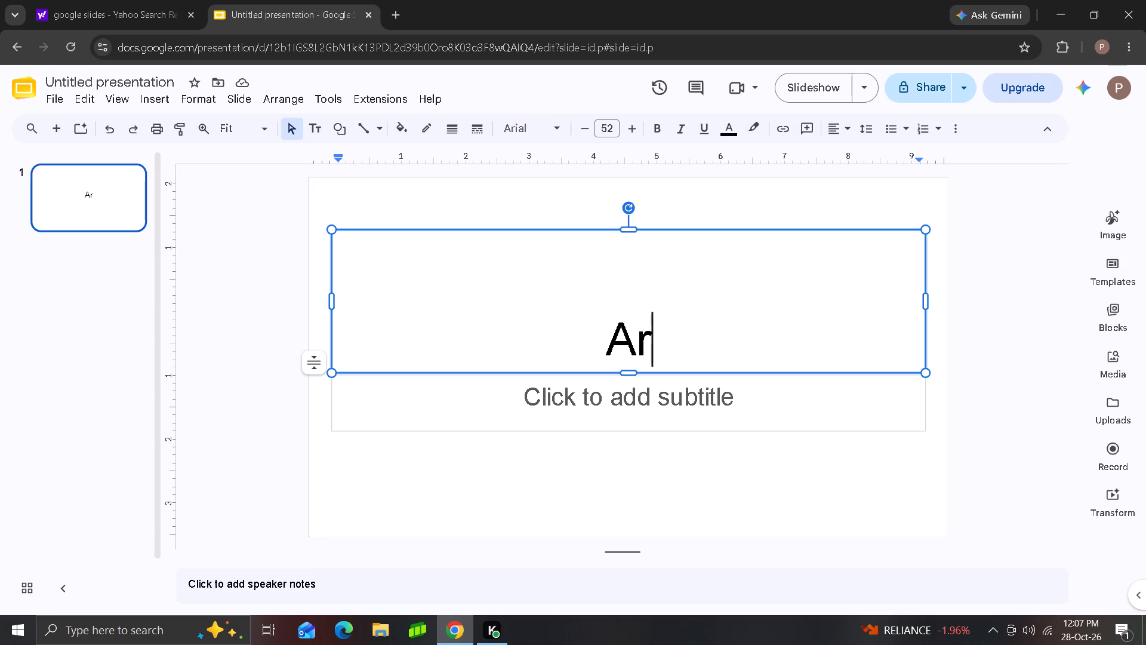
{"action": "key", "text": "t"}
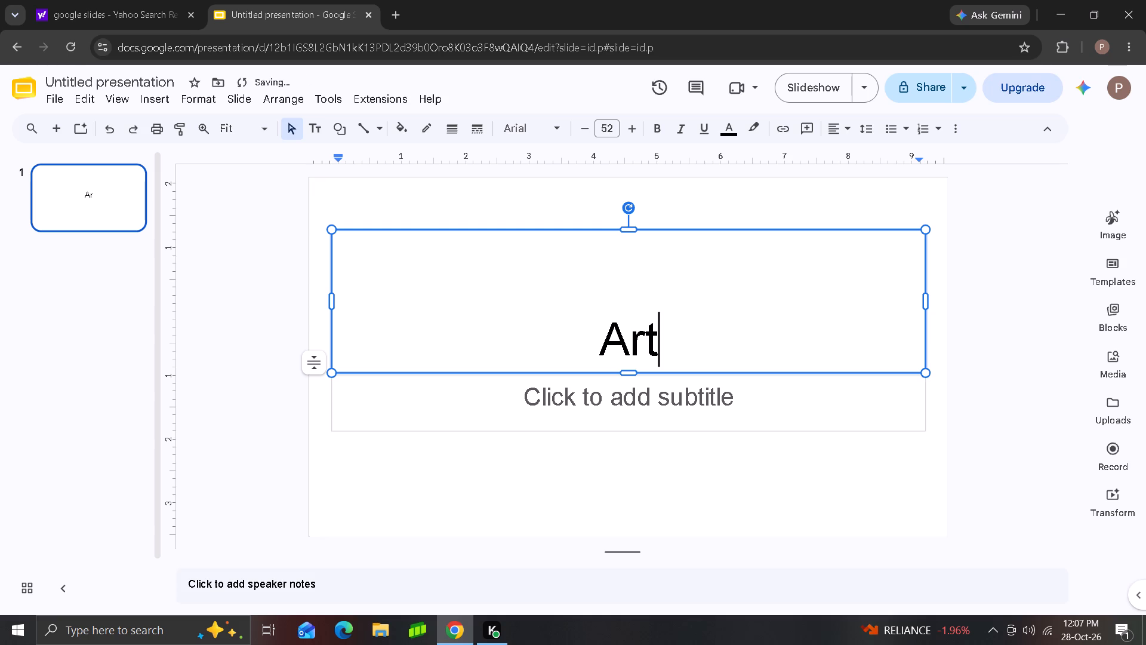
{"action": "type", "text": "ifi"}
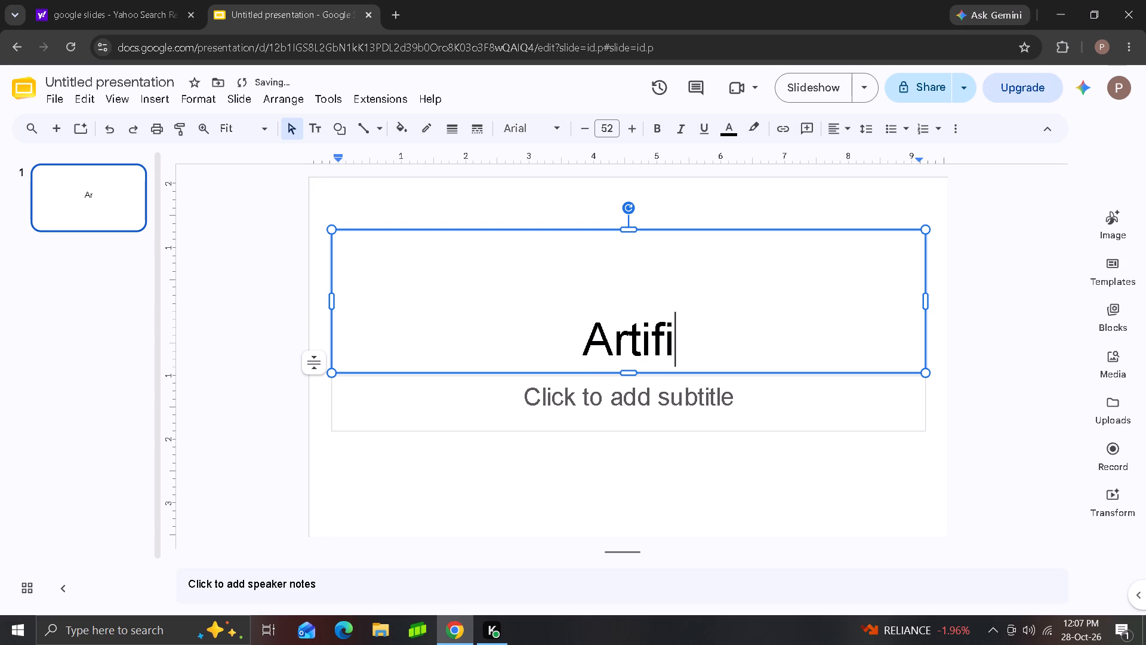
{"action": "type", "text": "cial"}
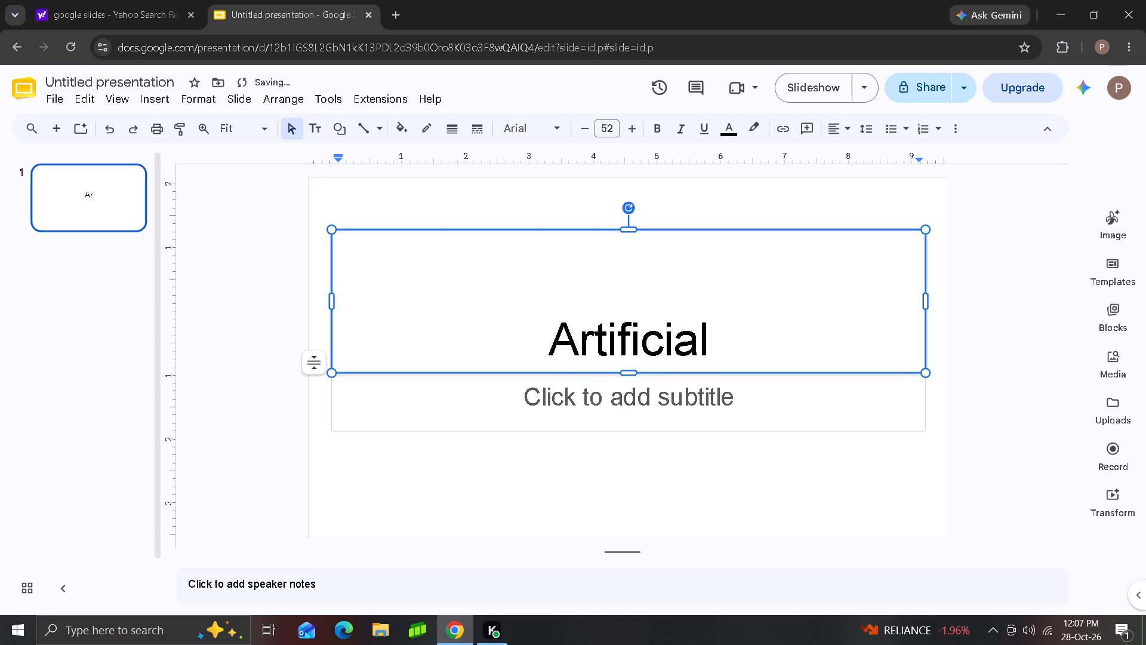
{"action": "key", "text": "space"}
{"action": "key", "text": "shift+i"}
{"action": "type", "text": "ntell"}
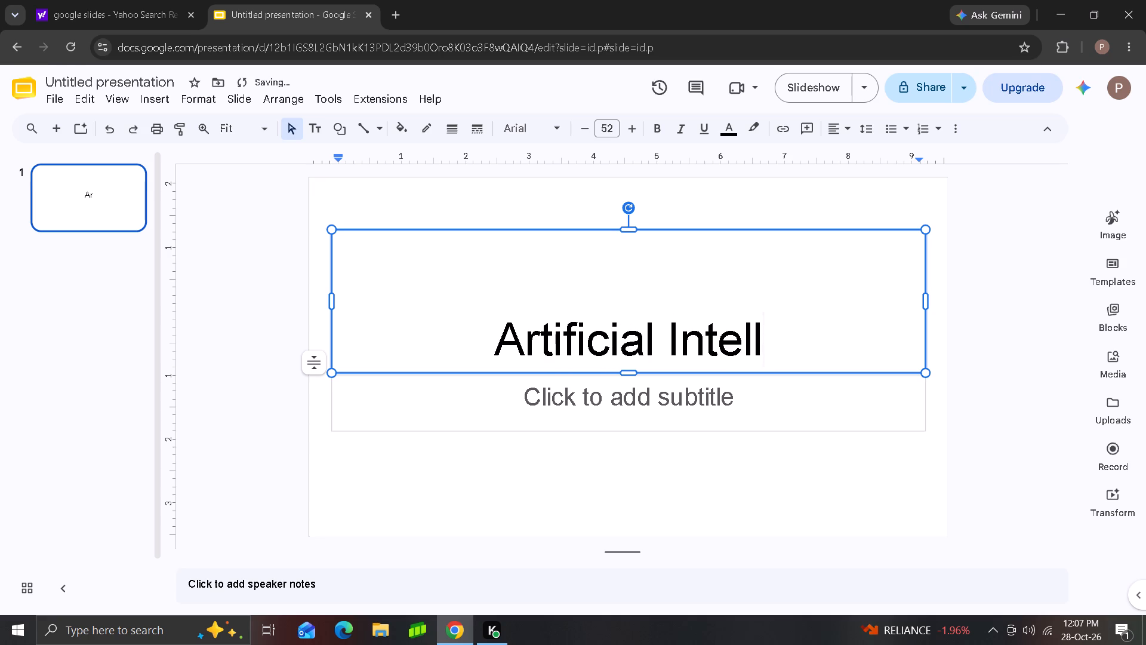
{"action": "type", "text": "gence"}
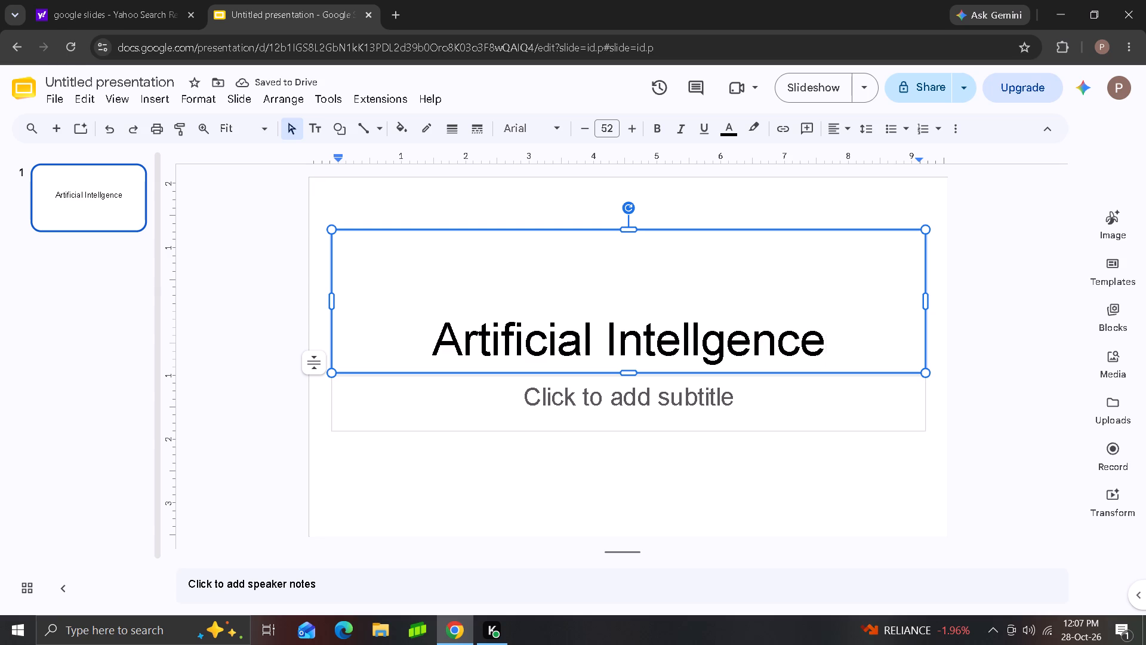
{"action": "key", "text": "Return"}
{"action": "key", "text": "BackSpace"}
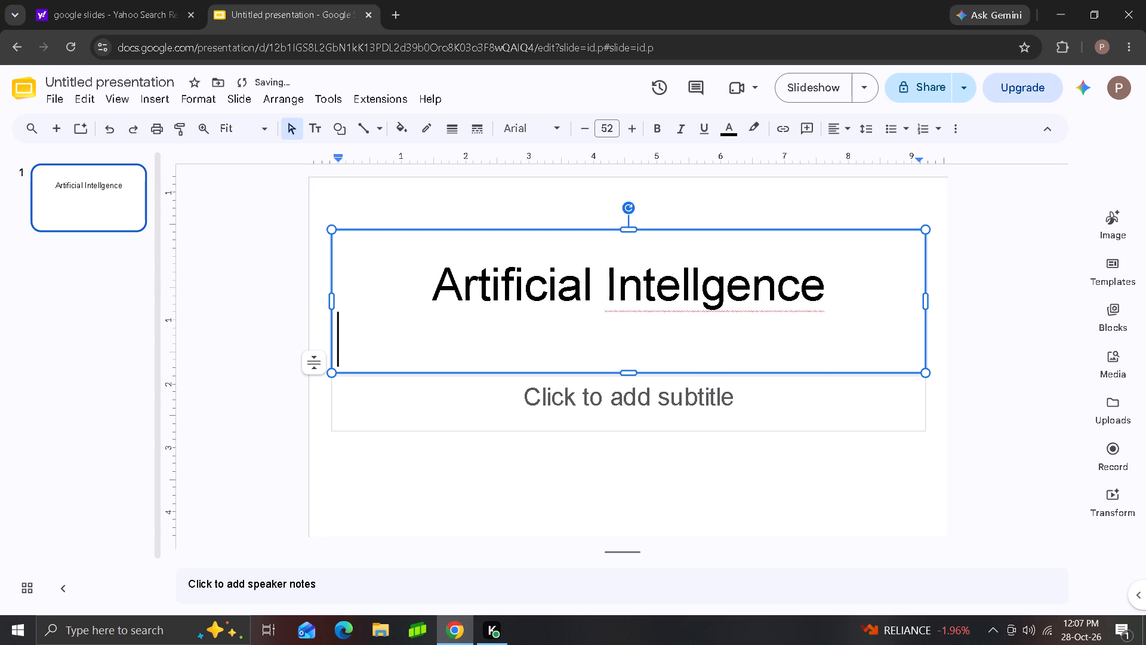
{"action": "key", "text": "BackSpace"}
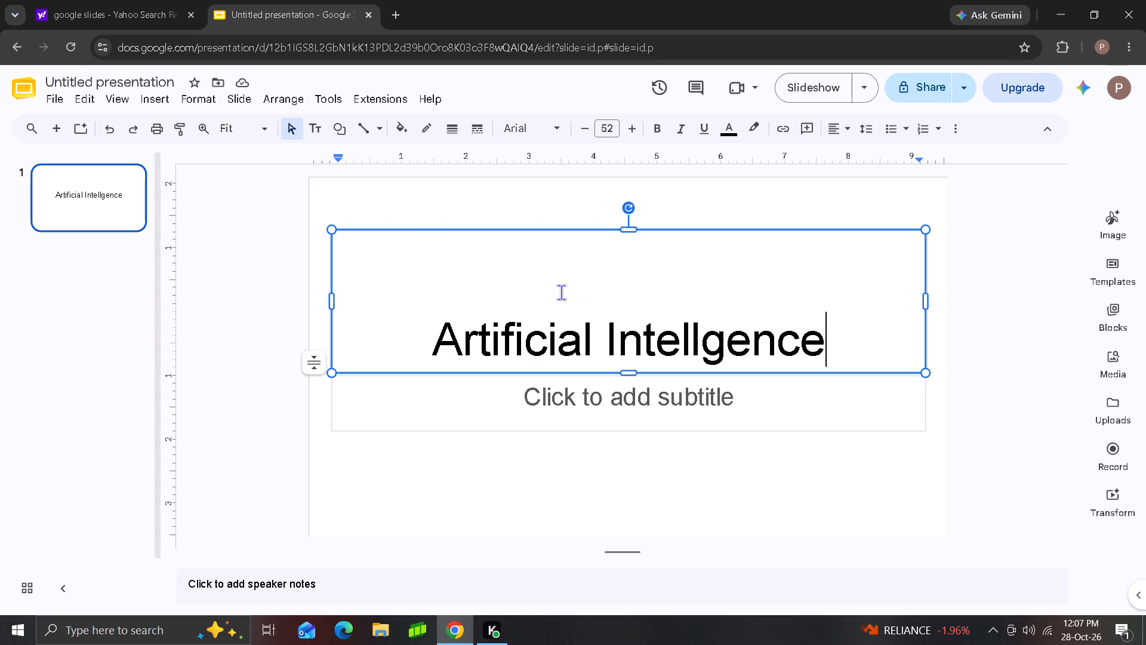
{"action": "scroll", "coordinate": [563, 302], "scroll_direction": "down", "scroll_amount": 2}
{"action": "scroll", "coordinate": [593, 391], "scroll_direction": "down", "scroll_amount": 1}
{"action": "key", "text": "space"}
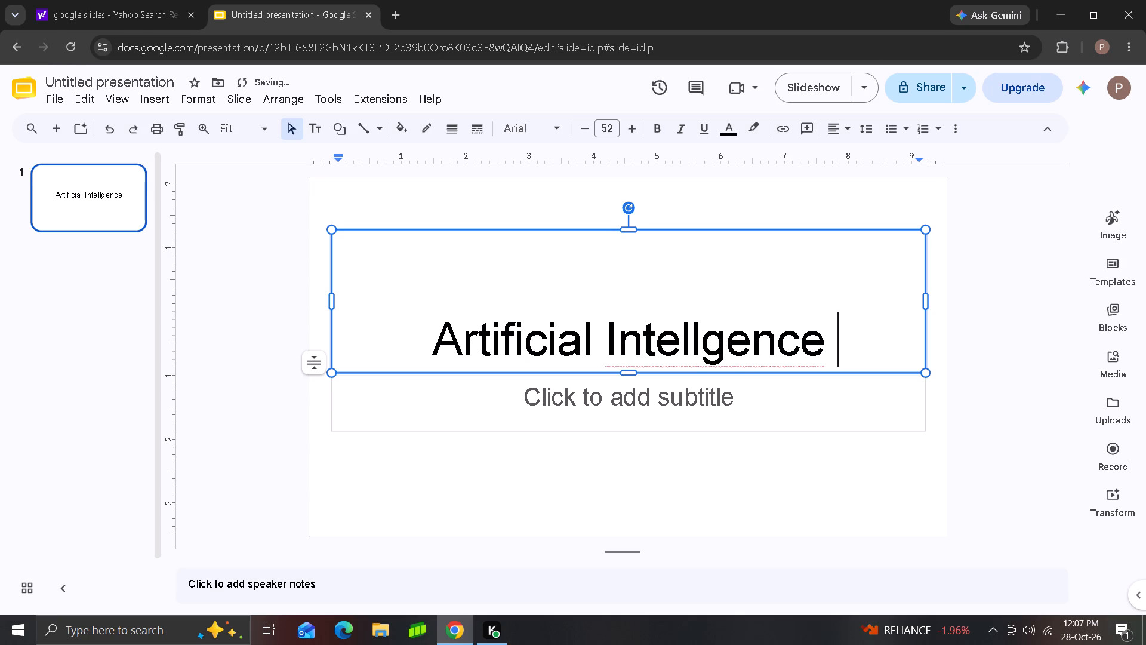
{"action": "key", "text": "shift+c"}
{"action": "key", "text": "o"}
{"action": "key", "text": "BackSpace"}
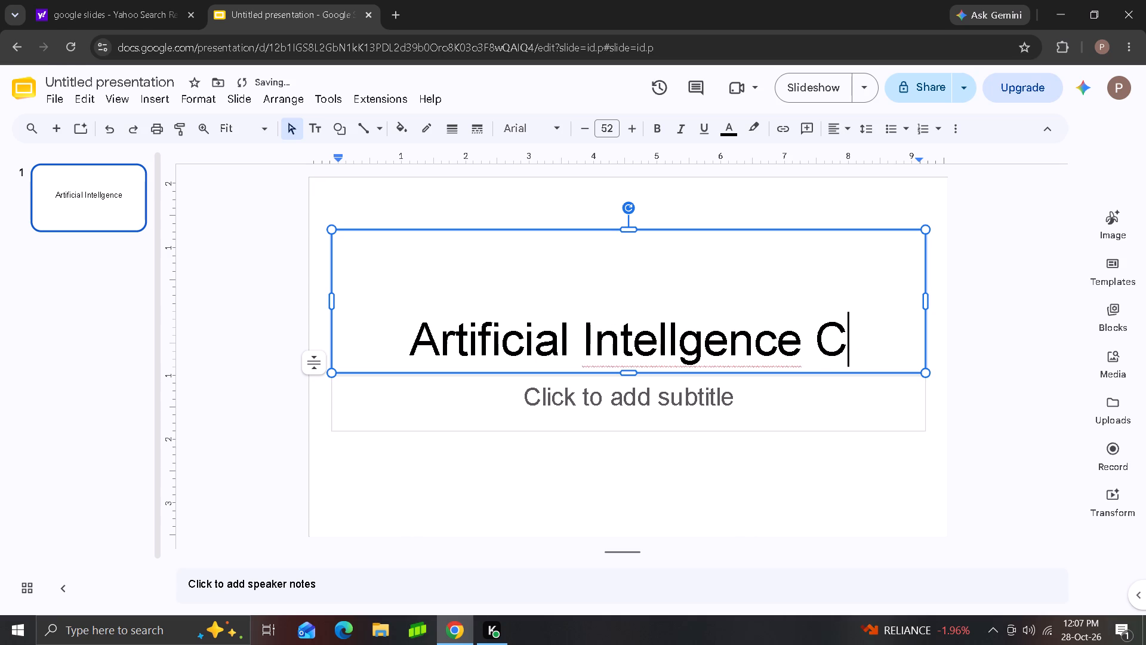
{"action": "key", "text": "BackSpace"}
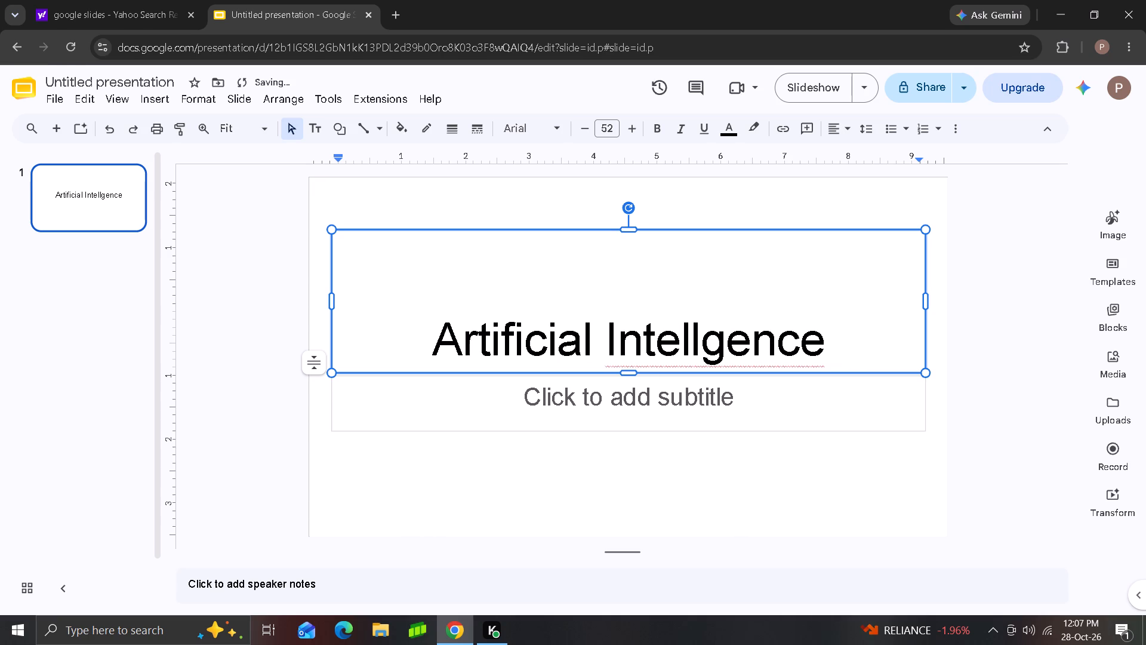
Move the title text box up to the slide's top edge, centred horizontally above the subtitle placeholder.
{"action": "left_click", "coordinate": [630, 368]}
{"action": "left_click_drag", "start_coordinate": [634, 246], "coordinate": [642, 281]}
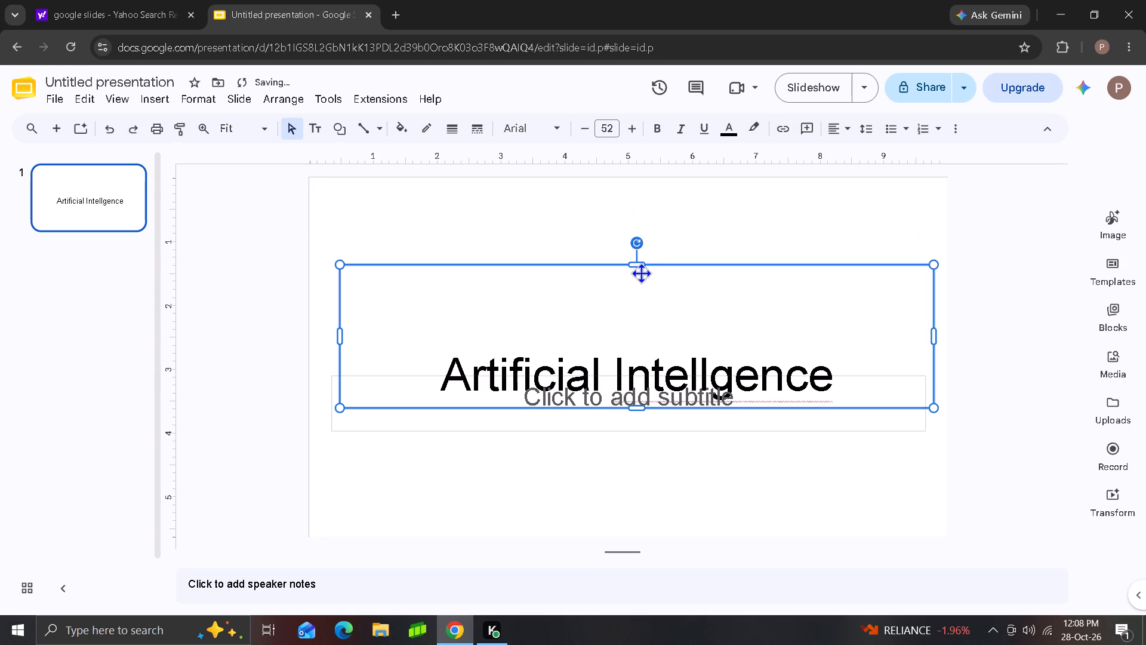
{"action": "left_click", "coordinate": [641, 271]}
{"action": "left_click_drag", "start_coordinate": [642, 300], "coordinate": [623, 205]}
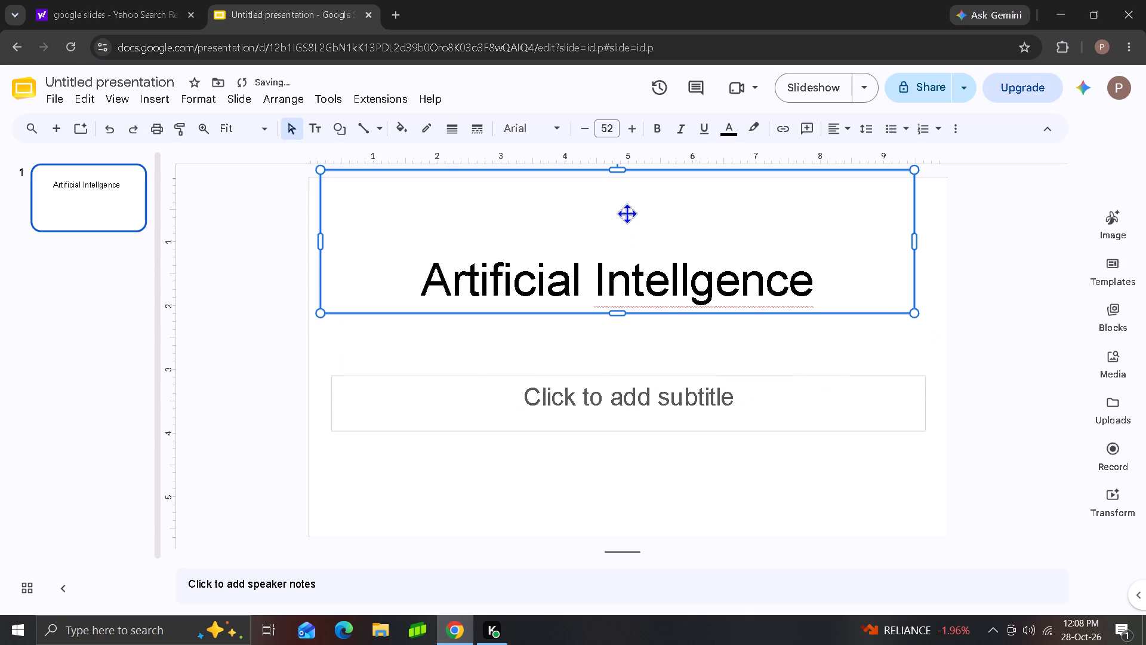
{"action": "left_click_drag", "start_coordinate": [628, 217], "coordinate": [639, 226]}
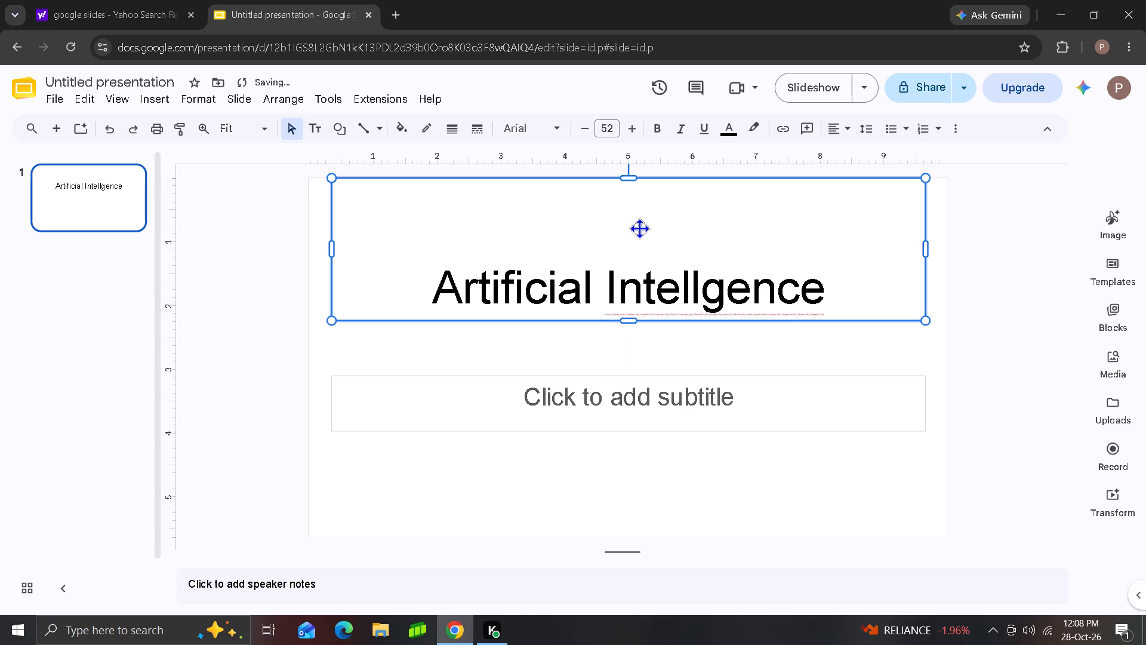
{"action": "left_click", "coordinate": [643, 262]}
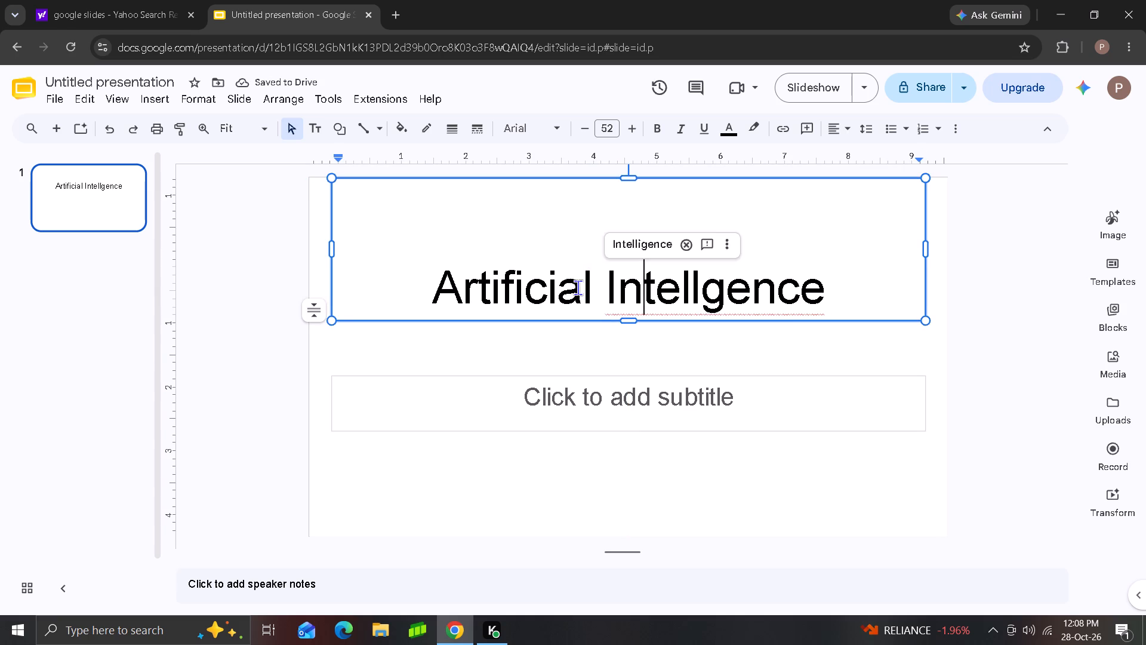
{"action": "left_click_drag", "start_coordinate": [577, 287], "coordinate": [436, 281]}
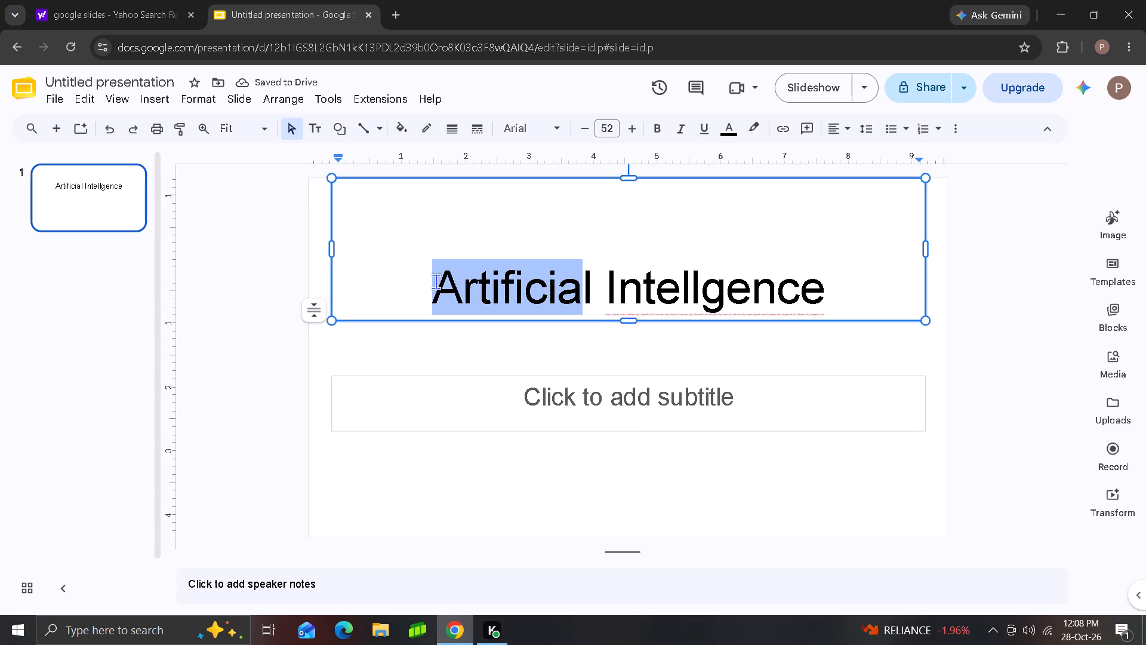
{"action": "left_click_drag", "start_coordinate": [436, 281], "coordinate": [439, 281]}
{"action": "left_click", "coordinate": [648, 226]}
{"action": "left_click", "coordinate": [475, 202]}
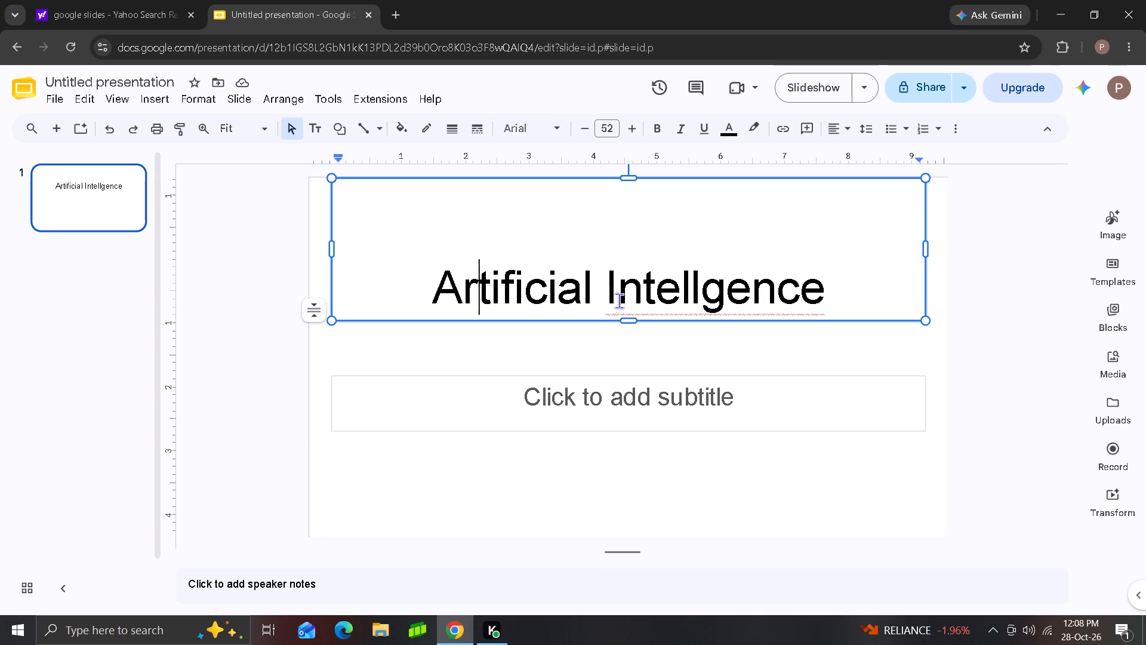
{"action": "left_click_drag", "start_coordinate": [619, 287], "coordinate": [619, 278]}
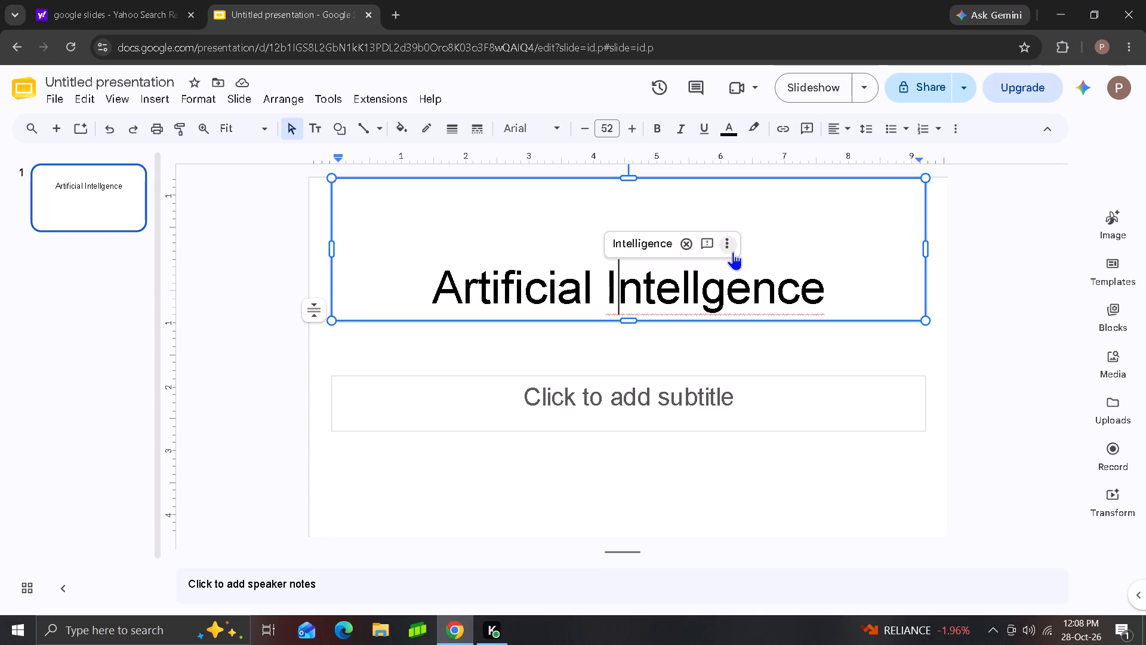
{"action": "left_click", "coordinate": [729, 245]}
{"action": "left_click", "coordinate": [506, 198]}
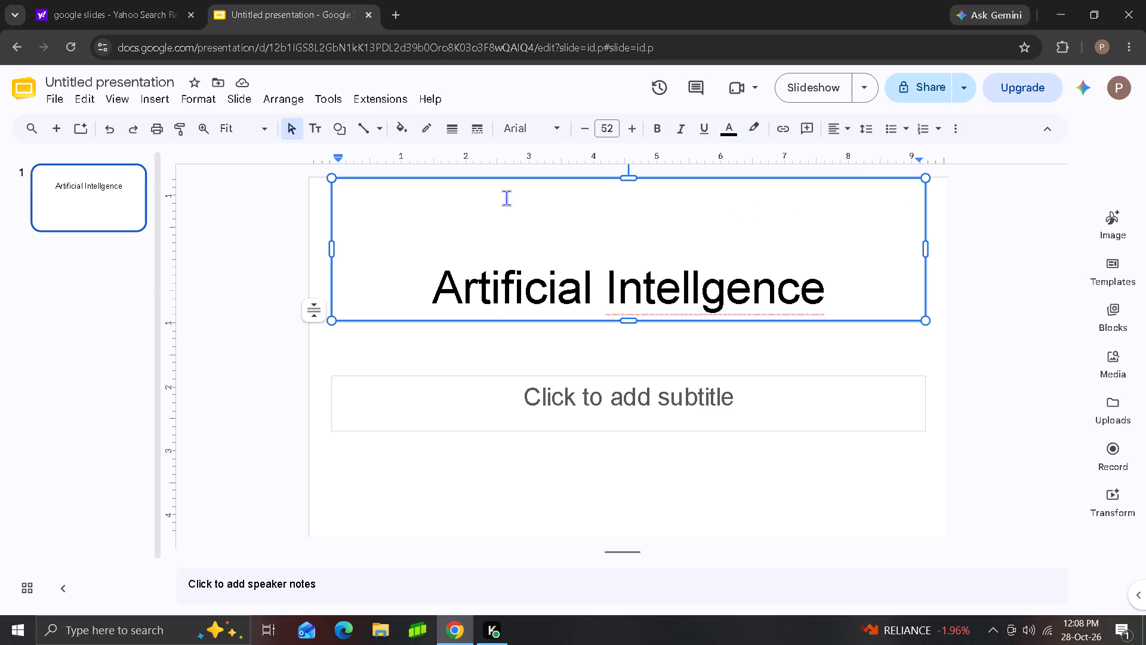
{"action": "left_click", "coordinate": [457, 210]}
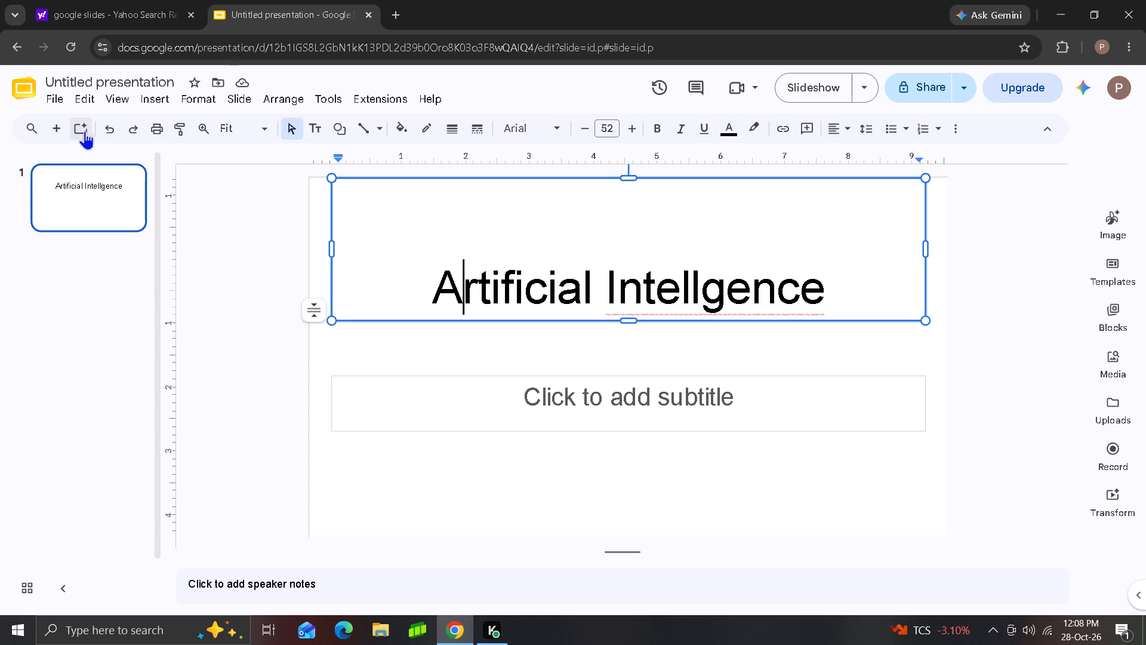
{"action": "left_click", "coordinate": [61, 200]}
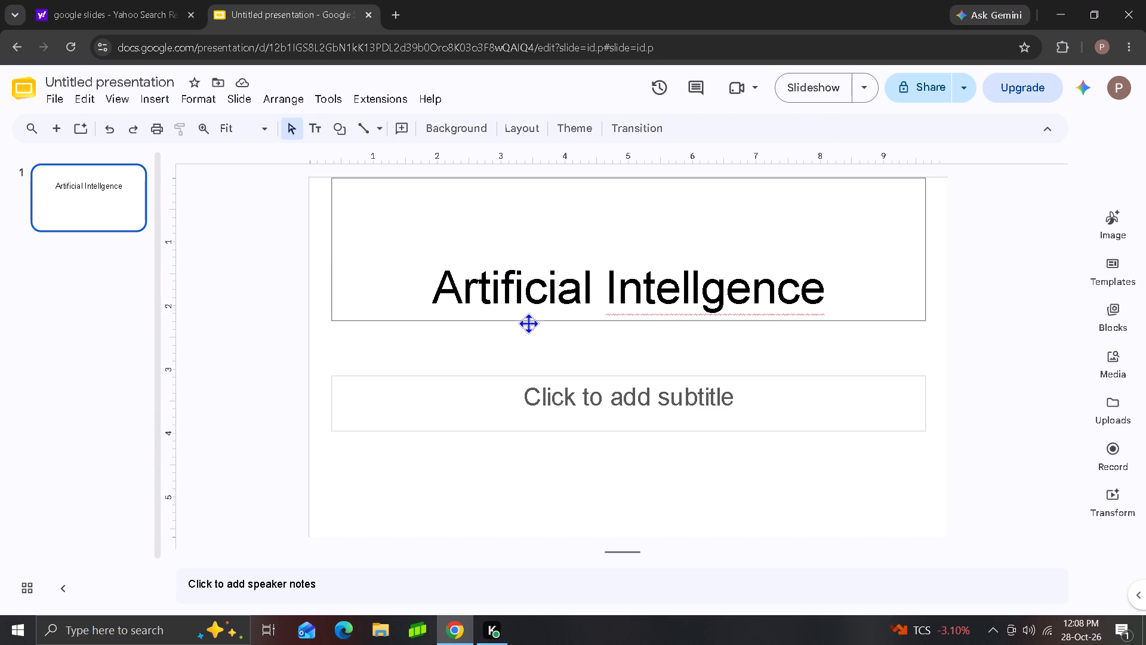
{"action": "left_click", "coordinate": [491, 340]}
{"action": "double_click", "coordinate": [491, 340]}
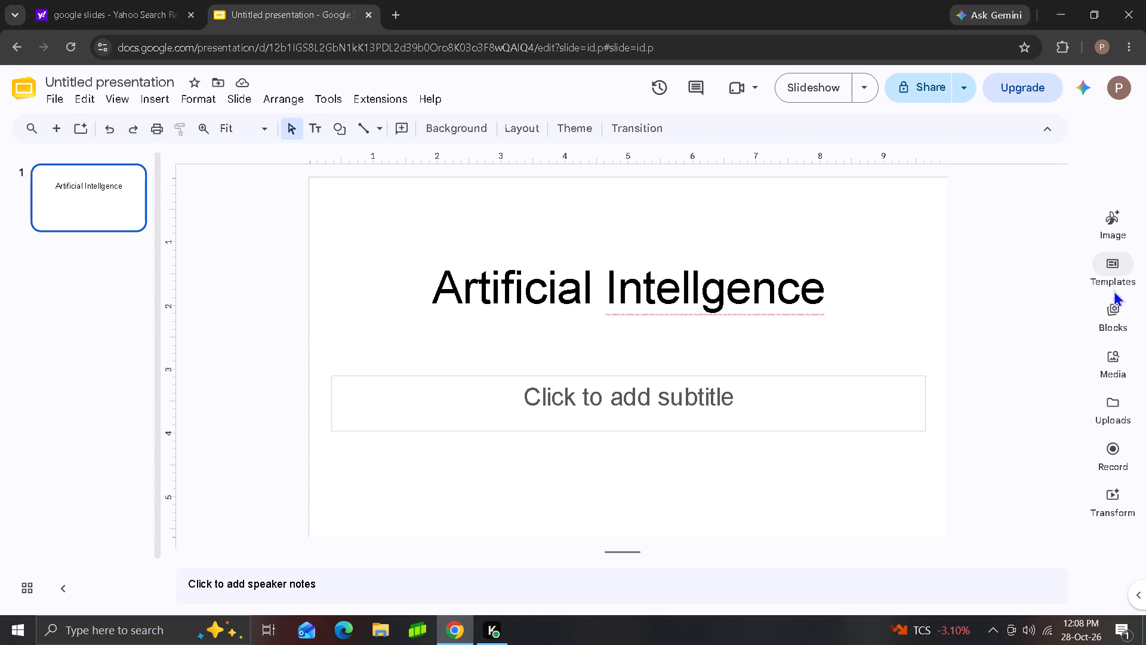
Insert slides from the "Project timeline, classic" template in this order: contents, title twice, contents again, and "Meet the team".
{"action": "left_click", "coordinate": [1105, 280]}
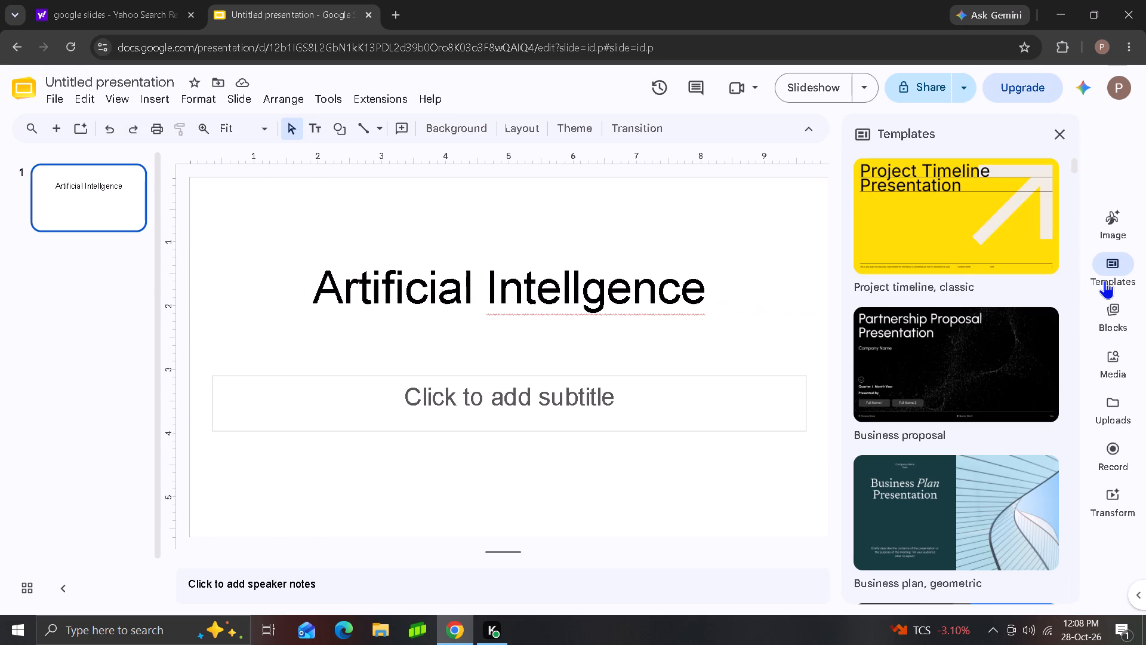
{"action": "left_click", "coordinate": [997, 204]}
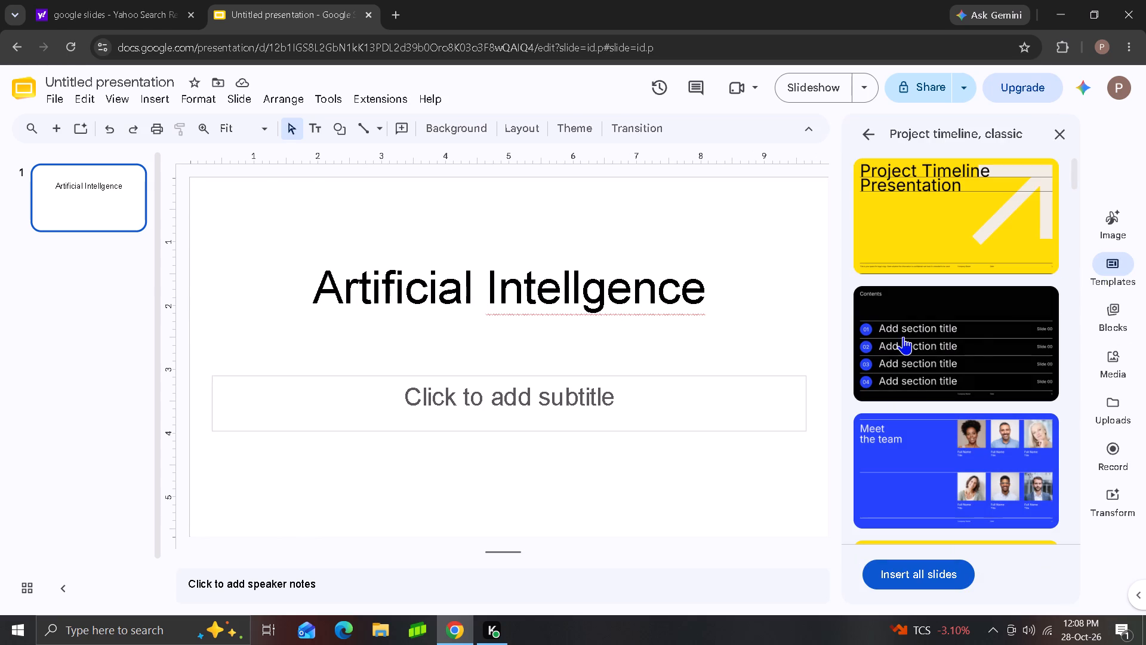
{"action": "left_click", "coordinate": [905, 331]}
{"action": "left_click", "coordinate": [891, 217]}
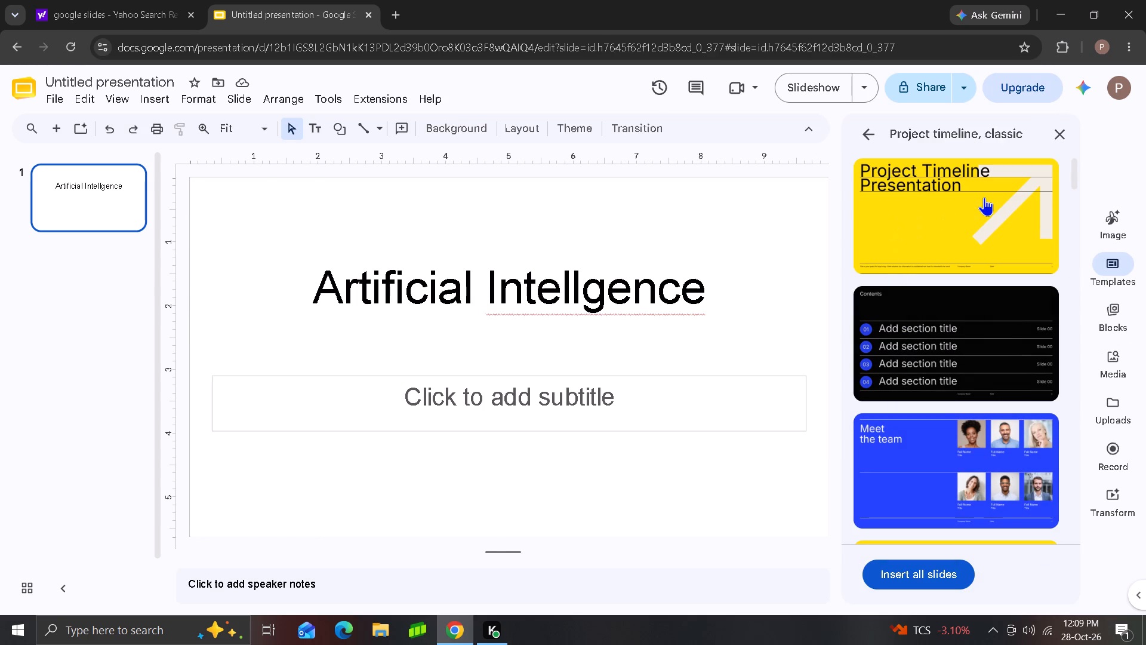
{"action": "left_click", "coordinate": [984, 197]}
{"action": "left_click", "coordinate": [983, 342]}
{"action": "scroll", "coordinate": [982, 363], "scroll_direction": "down", "scroll_amount": 1}
{"action": "left_click", "coordinate": [982, 363]}
{"action": "scroll", "coordinate": [972, 221], "scroll_direction": "up", "scroll_amount": 1}
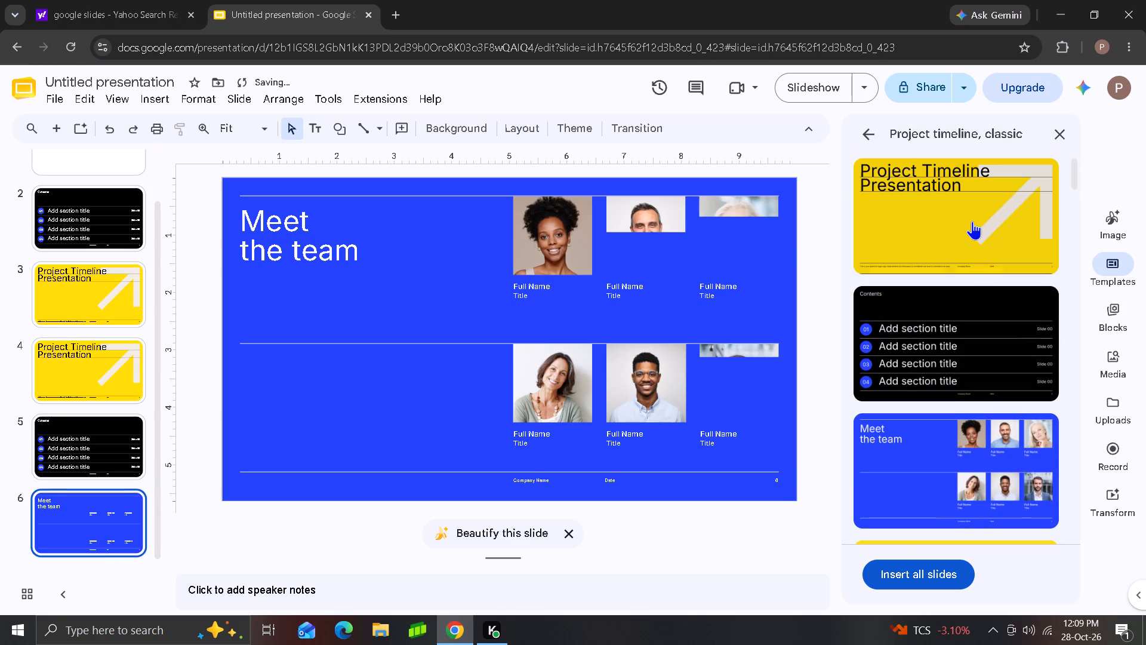
{"action": "scroll", "coordinate": [972, 221], "scroll_direction": "up", "scroll_amount": 1}
{"action": "left_click", "coordinate": [1070, 133]}
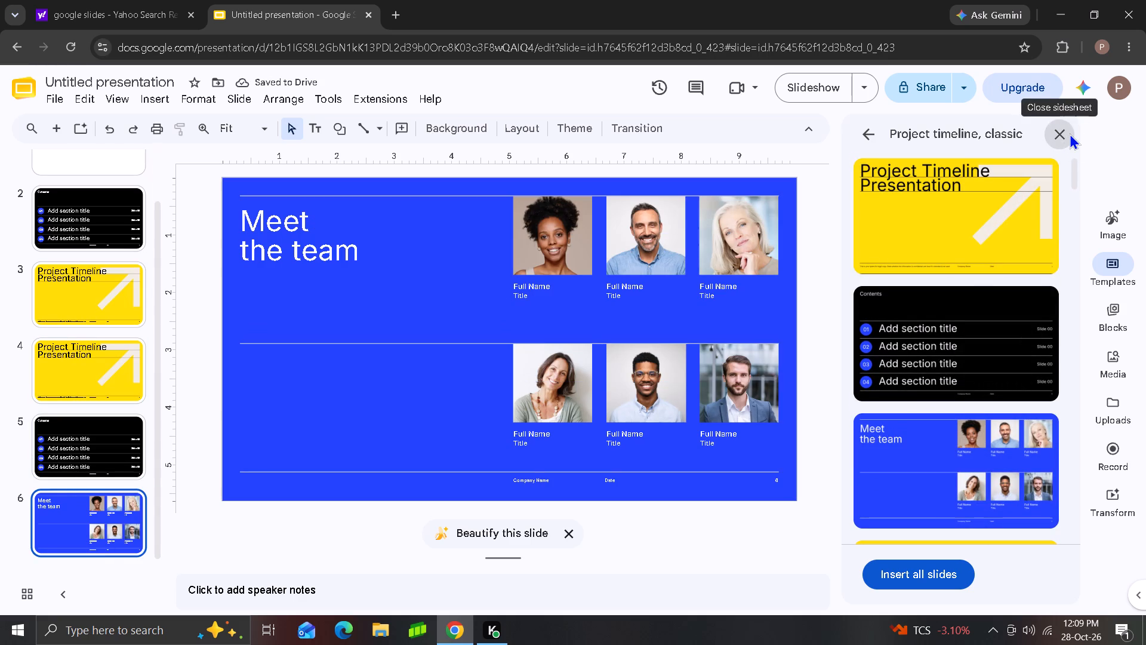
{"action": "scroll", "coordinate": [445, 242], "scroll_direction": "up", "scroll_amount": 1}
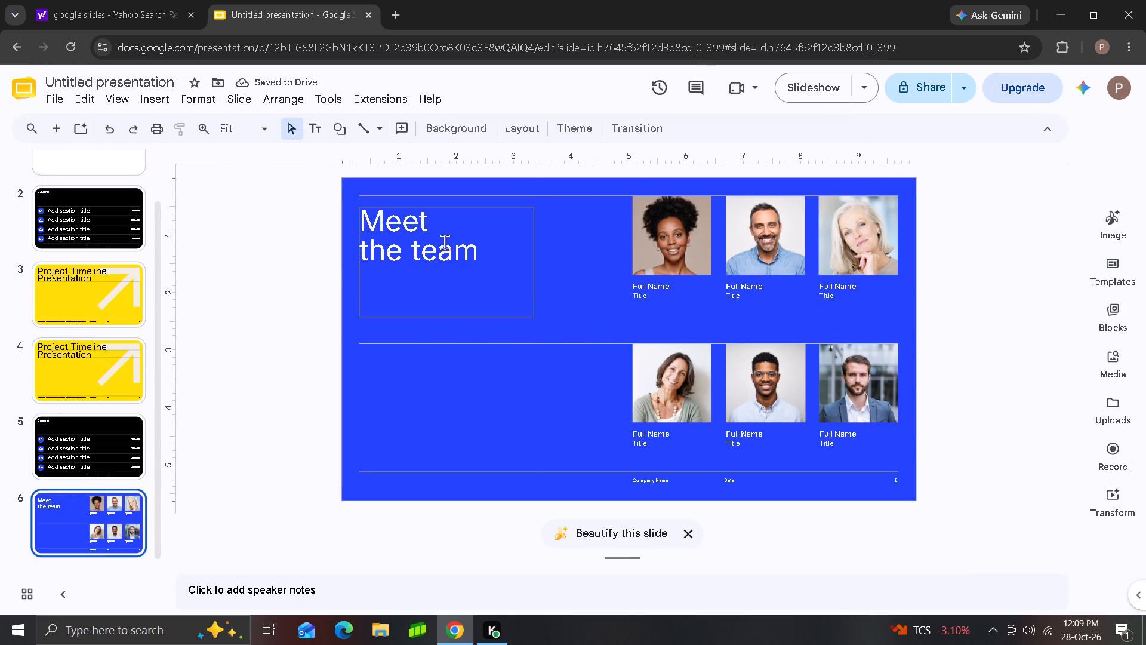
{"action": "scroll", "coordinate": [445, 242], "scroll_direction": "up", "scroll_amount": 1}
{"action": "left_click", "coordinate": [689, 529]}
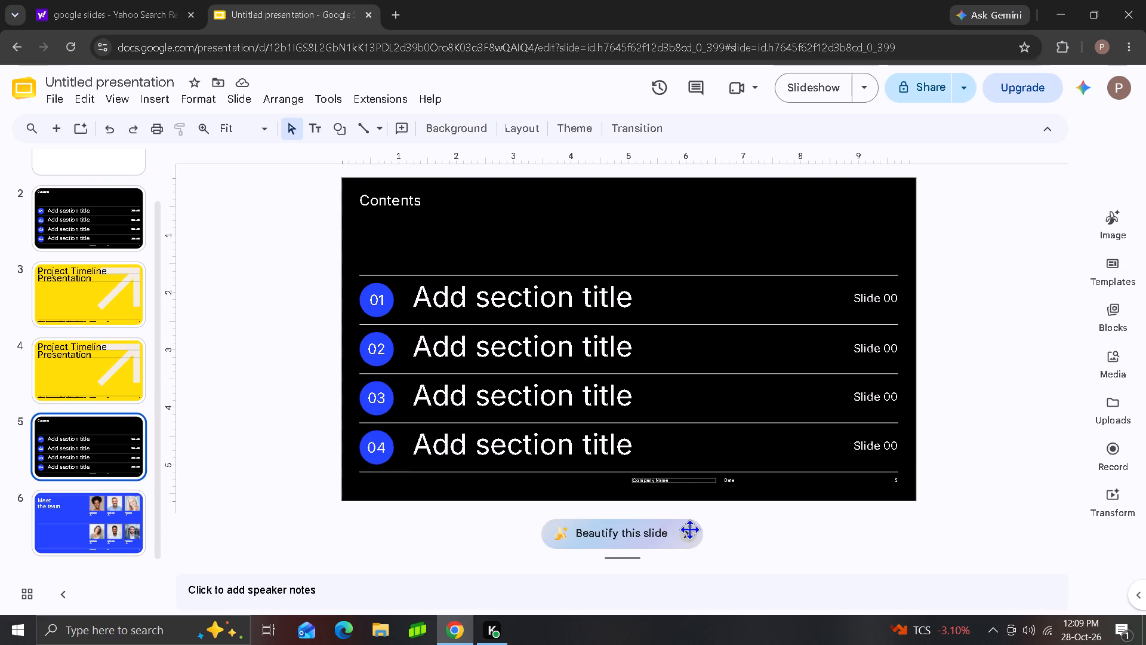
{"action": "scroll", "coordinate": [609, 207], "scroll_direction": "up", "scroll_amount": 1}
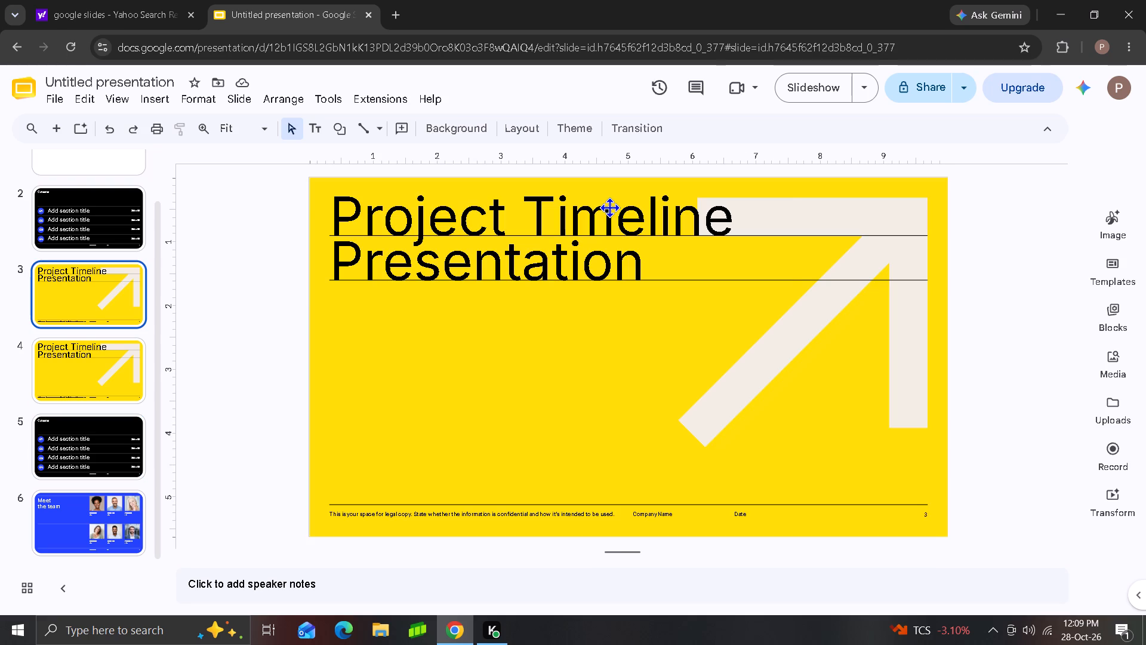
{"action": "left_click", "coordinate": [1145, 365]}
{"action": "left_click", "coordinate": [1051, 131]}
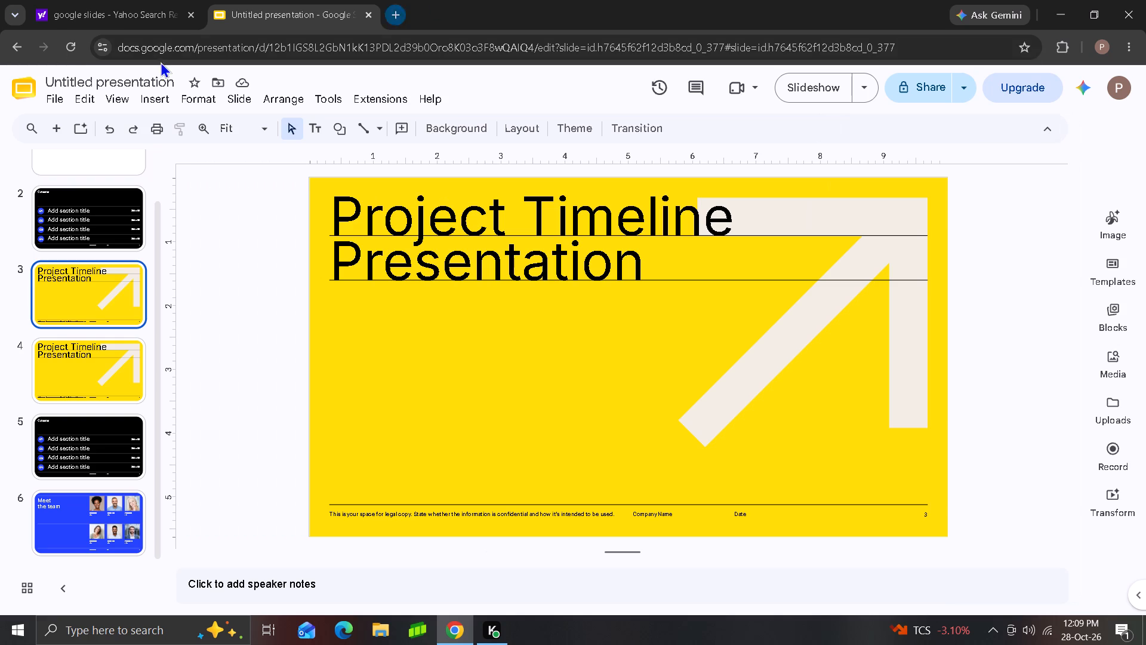
Undo the insertion of all five template slides, leaving only the title slide.
{"action": "left_click", "coordinate": [108, 127]}
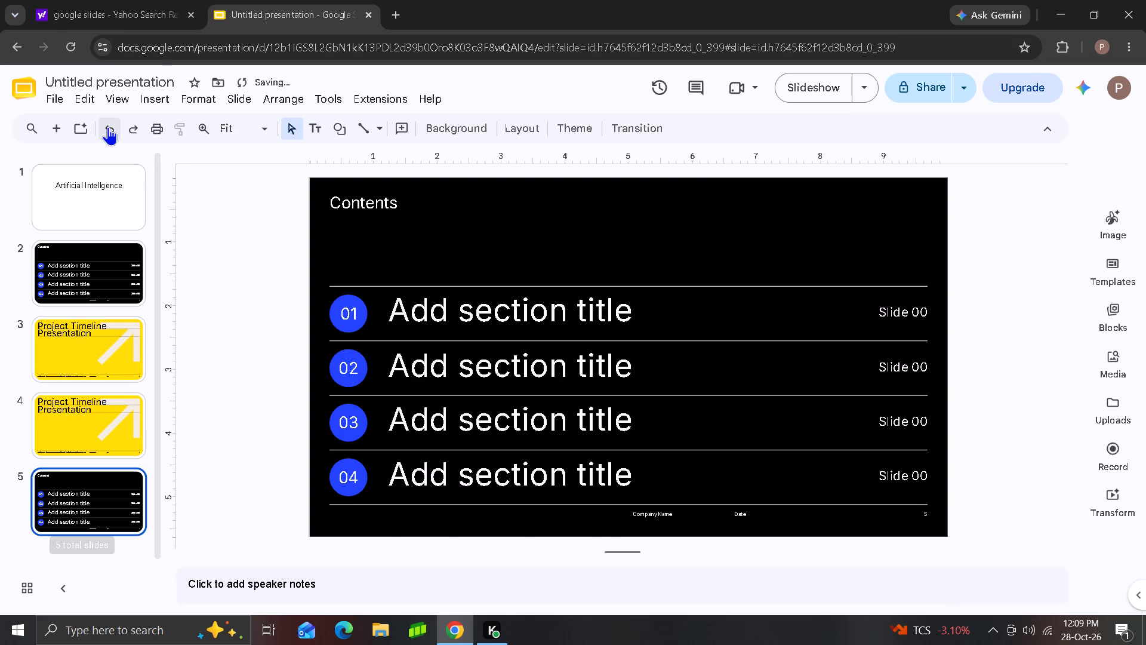
{"action": "left_click", "coordinate": [108, 127]}
{"action": "left_click", "coordinate": [108, 127]}
{"action": "left_click", "coordinate": [108, 127]}
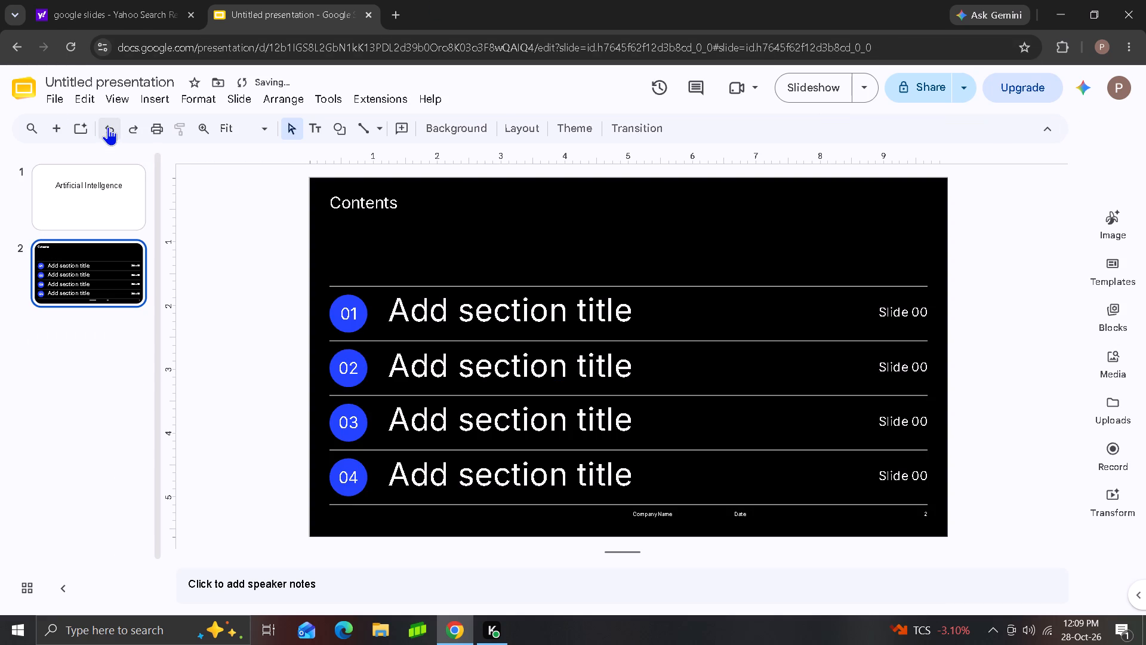
{"action": "left_click", "coordinate": [108, 127]}
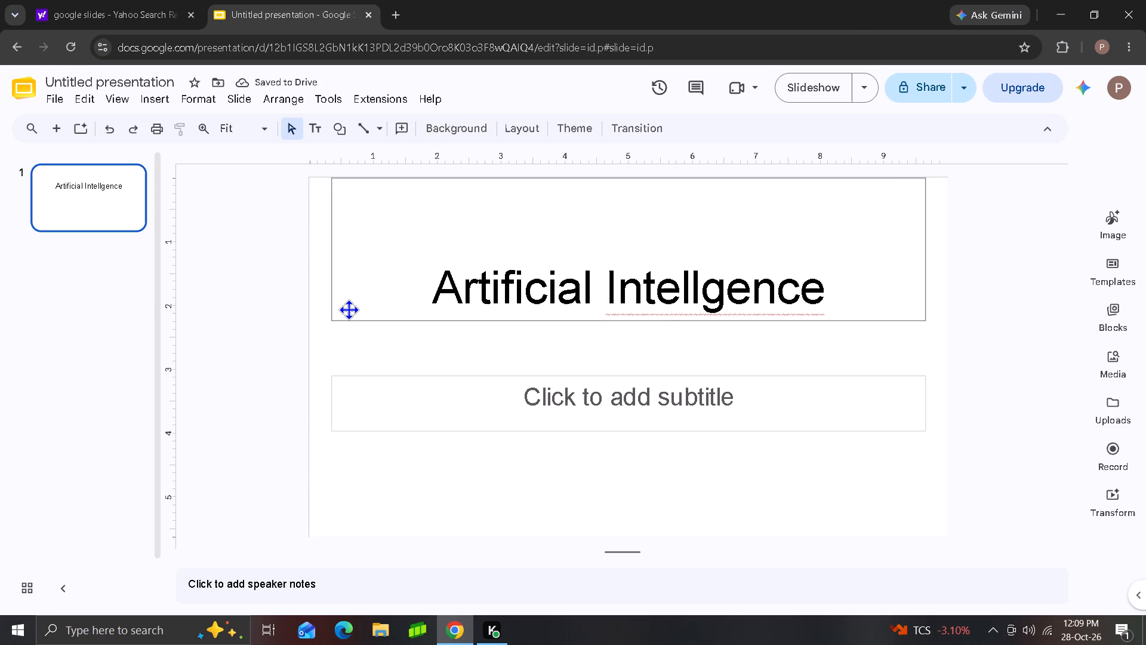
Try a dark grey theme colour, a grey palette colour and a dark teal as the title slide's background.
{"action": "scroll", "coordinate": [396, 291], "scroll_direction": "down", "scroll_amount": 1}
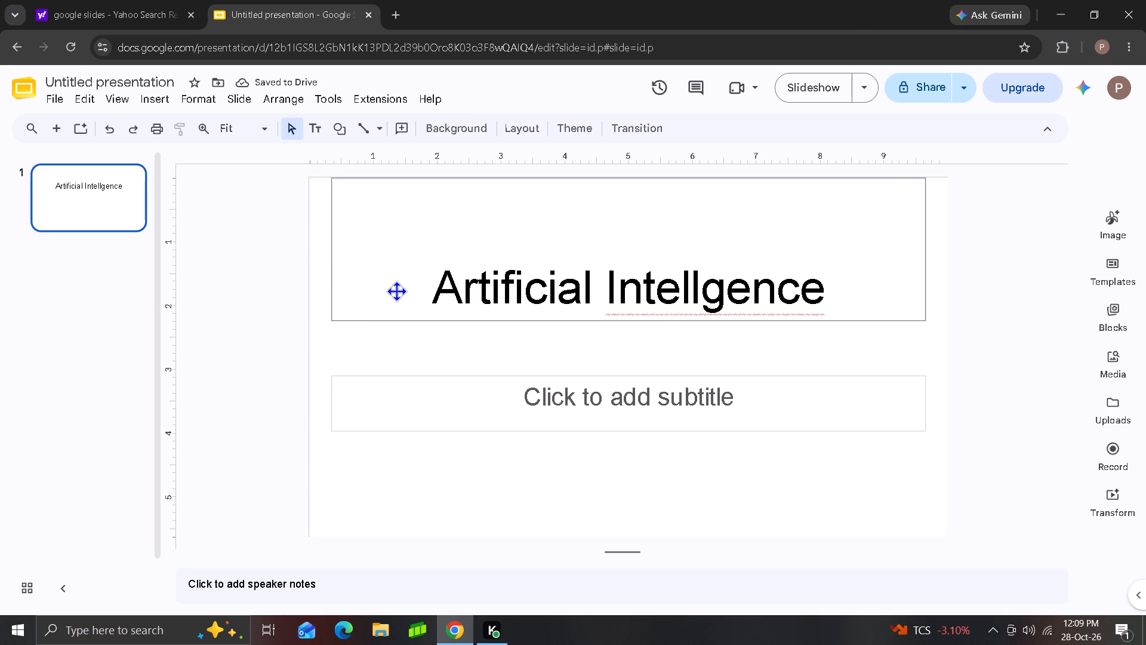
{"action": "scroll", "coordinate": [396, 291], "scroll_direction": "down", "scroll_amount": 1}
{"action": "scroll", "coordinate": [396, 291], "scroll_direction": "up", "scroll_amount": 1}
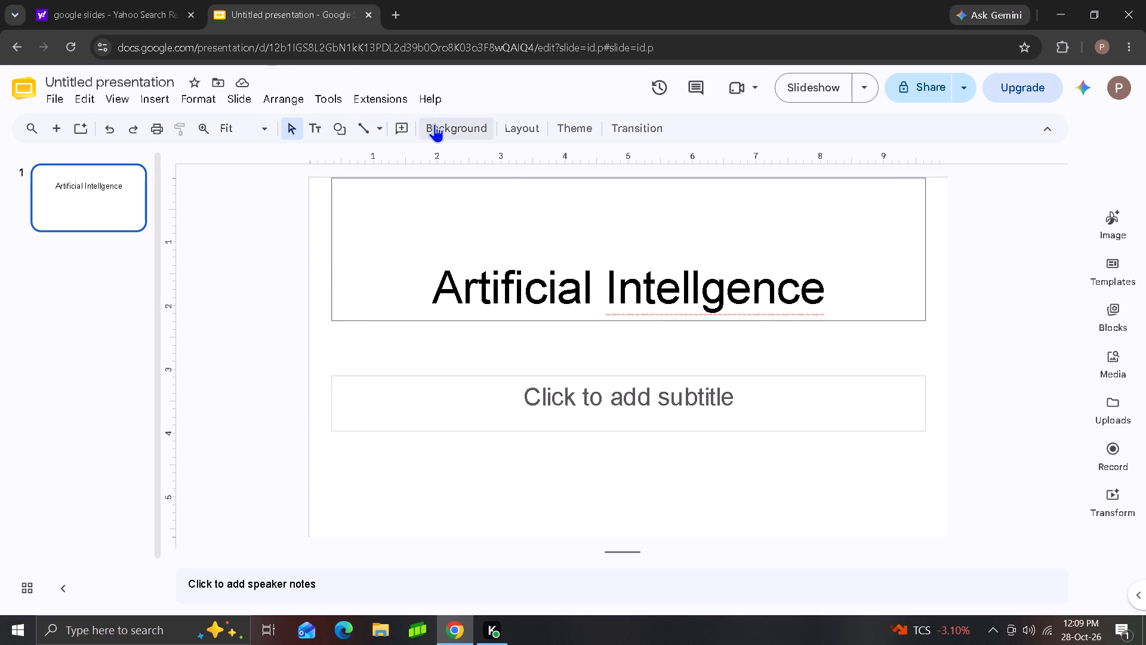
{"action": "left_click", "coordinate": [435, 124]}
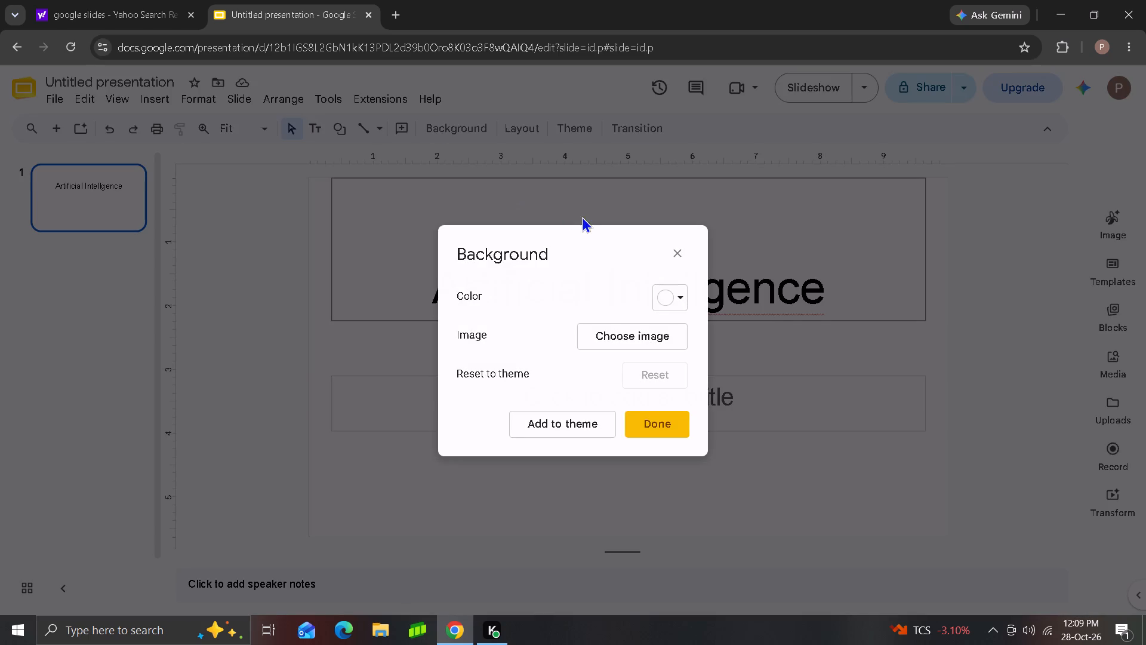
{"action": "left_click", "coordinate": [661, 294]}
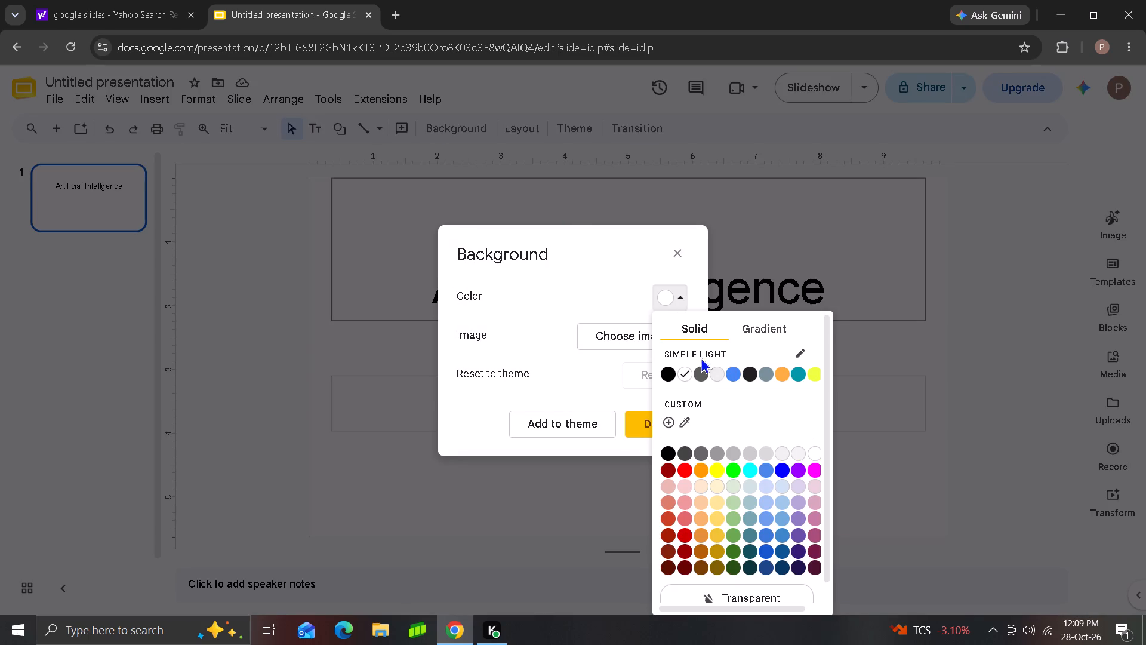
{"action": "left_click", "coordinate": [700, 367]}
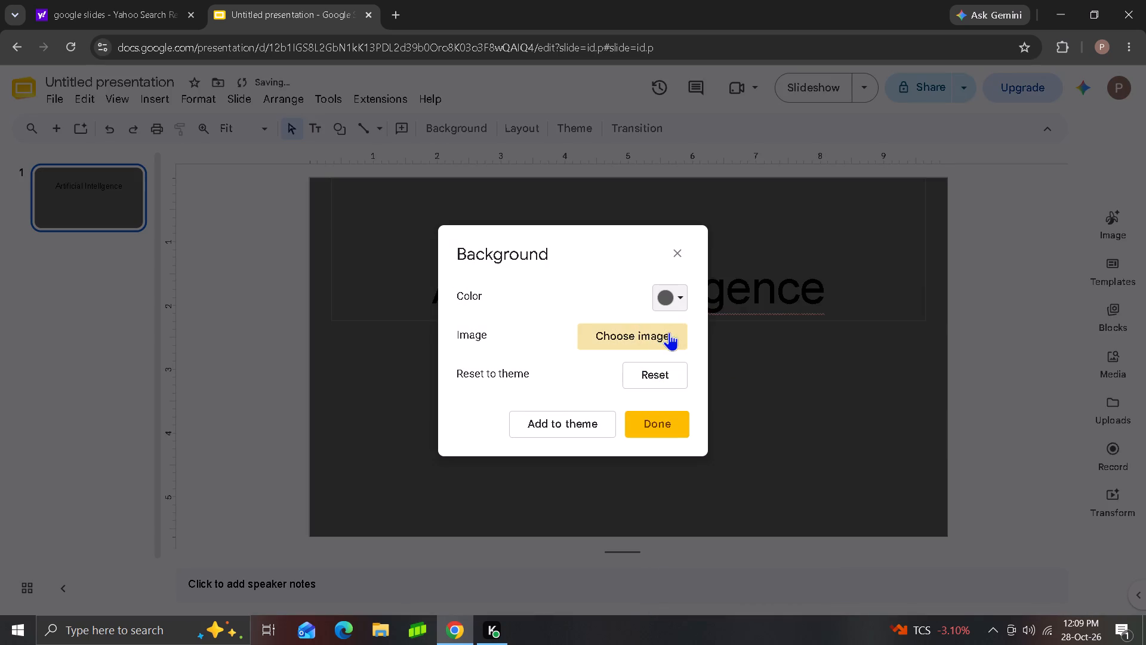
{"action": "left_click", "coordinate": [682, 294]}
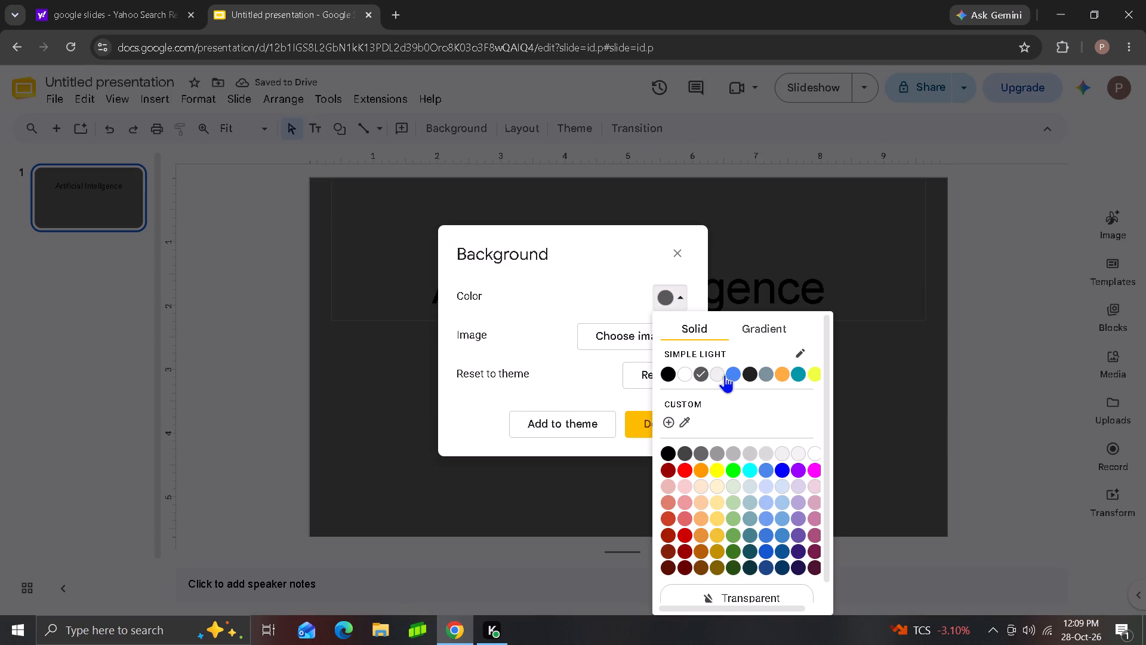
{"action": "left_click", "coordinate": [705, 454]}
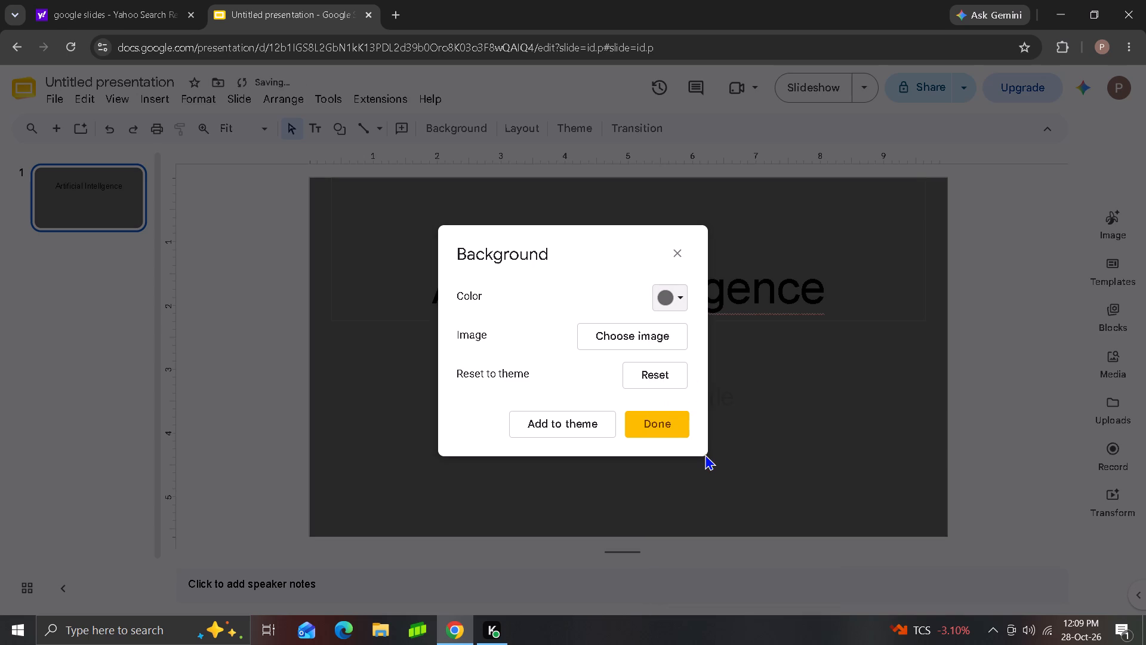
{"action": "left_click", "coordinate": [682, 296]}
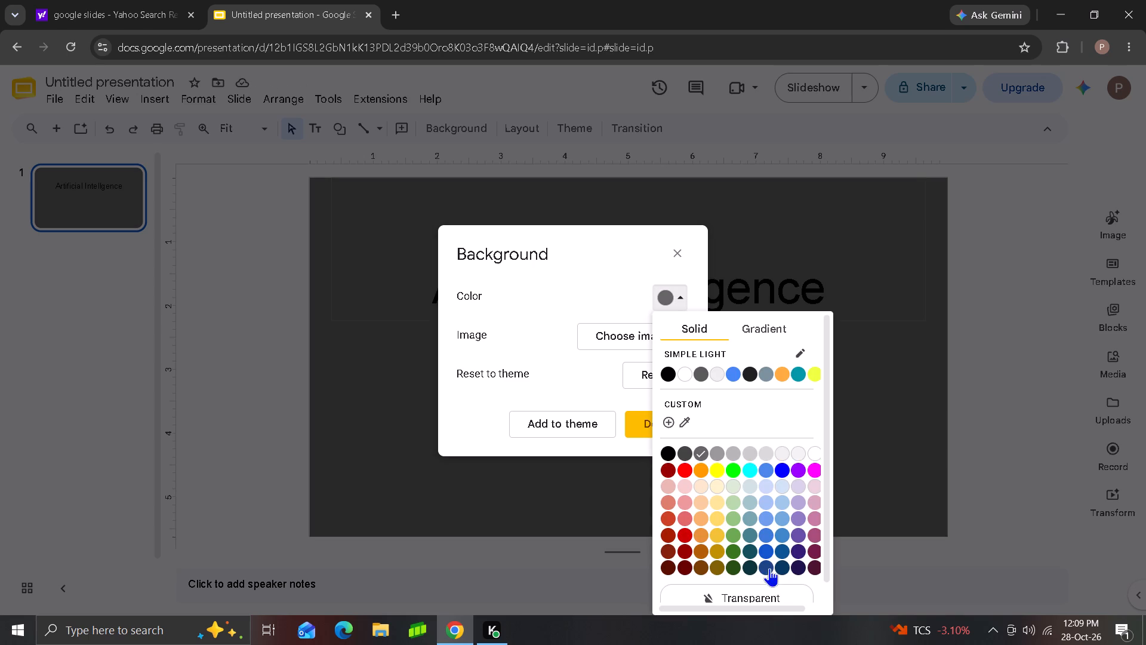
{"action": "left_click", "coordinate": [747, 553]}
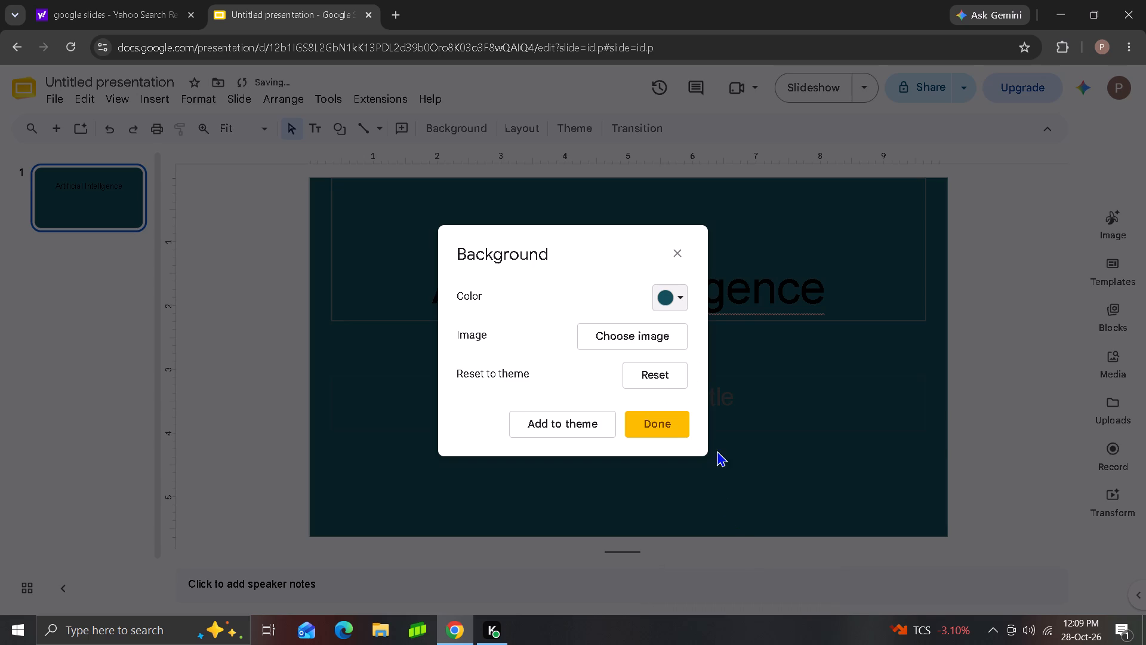
Set the image 18849.png from Google Drive as the title slide's background.
{"action": "left_click", "coordinate": [664, 340]}
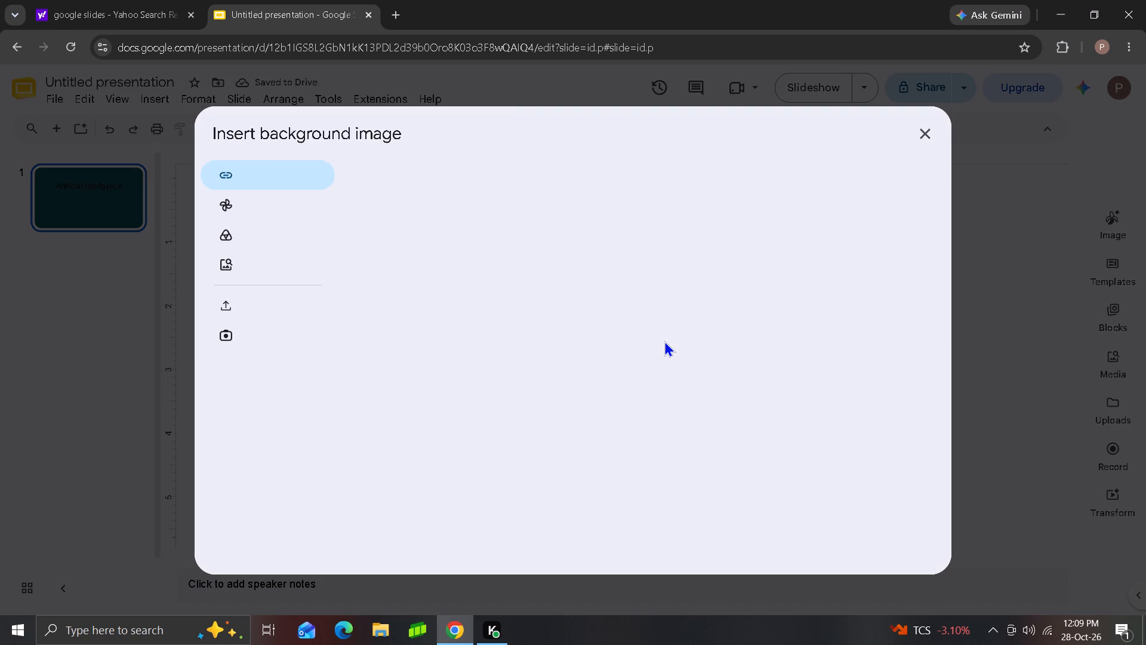
{"action": "left_click", "coordinate": [258, 200]}
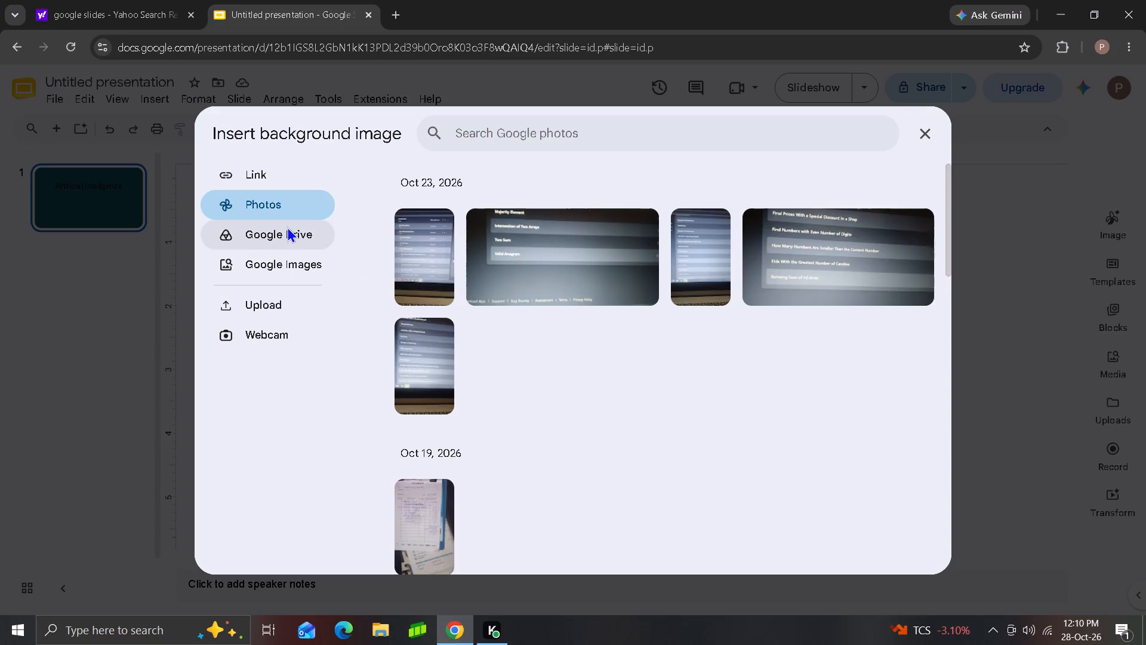
{"action": "scroll", "coordinate": [487, 425], "scroll_direction": "down", "scroll_amount": 3}
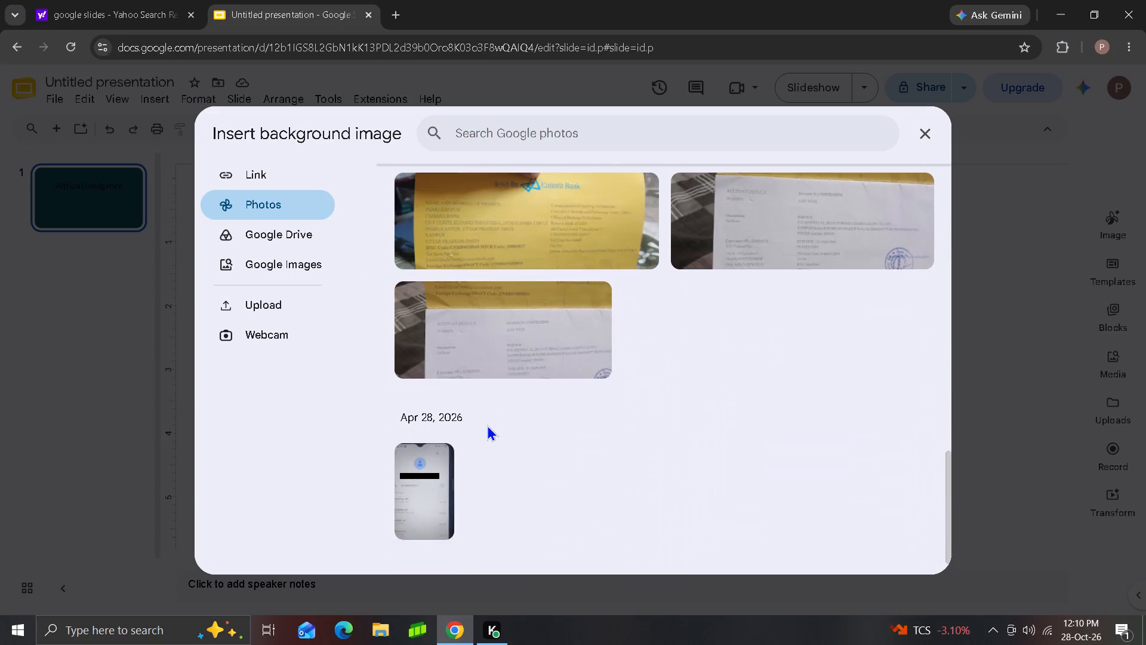
{"action": "scroll", "coordinate": [487, 425], "scroll_direction": "down", "scroll_amount": 1}
{"action": "scroll", "coordinate": [487, 425], "scroll_direction": "up", "scroll_amount": 4}
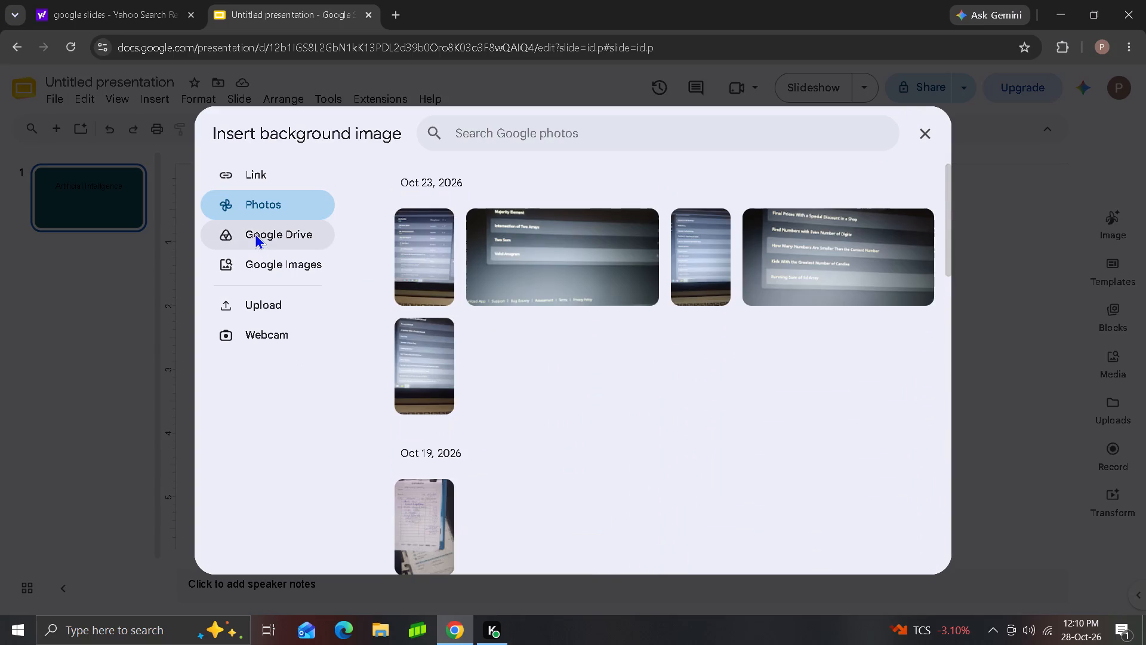
{"action": "left_click", "coordinate": [258, 236]}
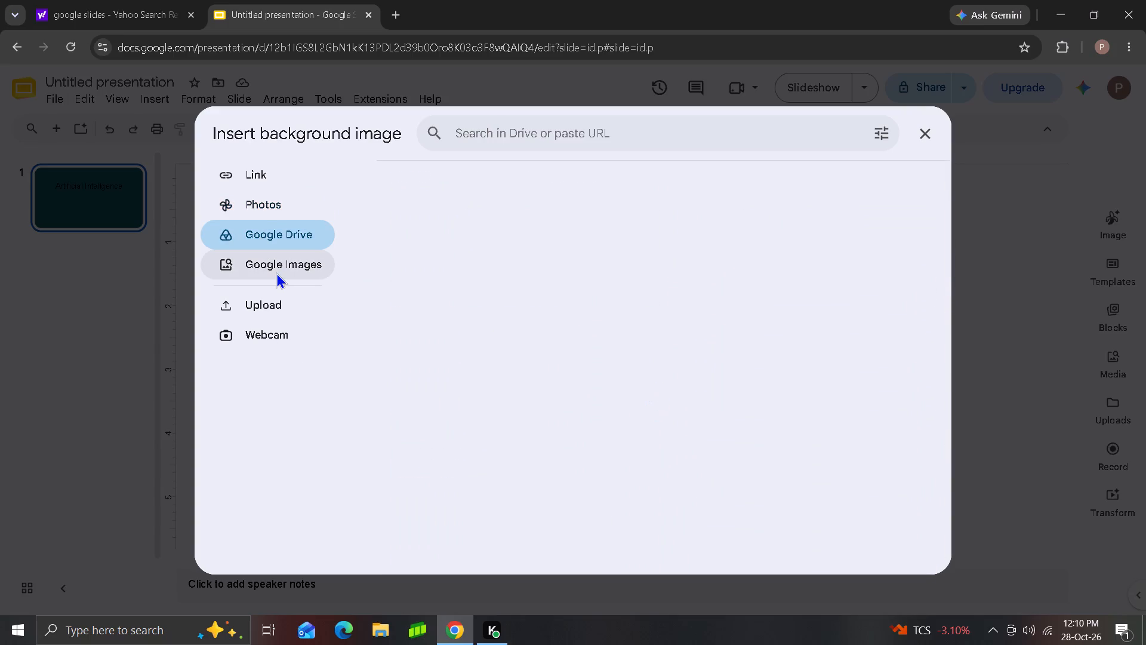
{"action": "left_click", "coordinate": [276, 272]}
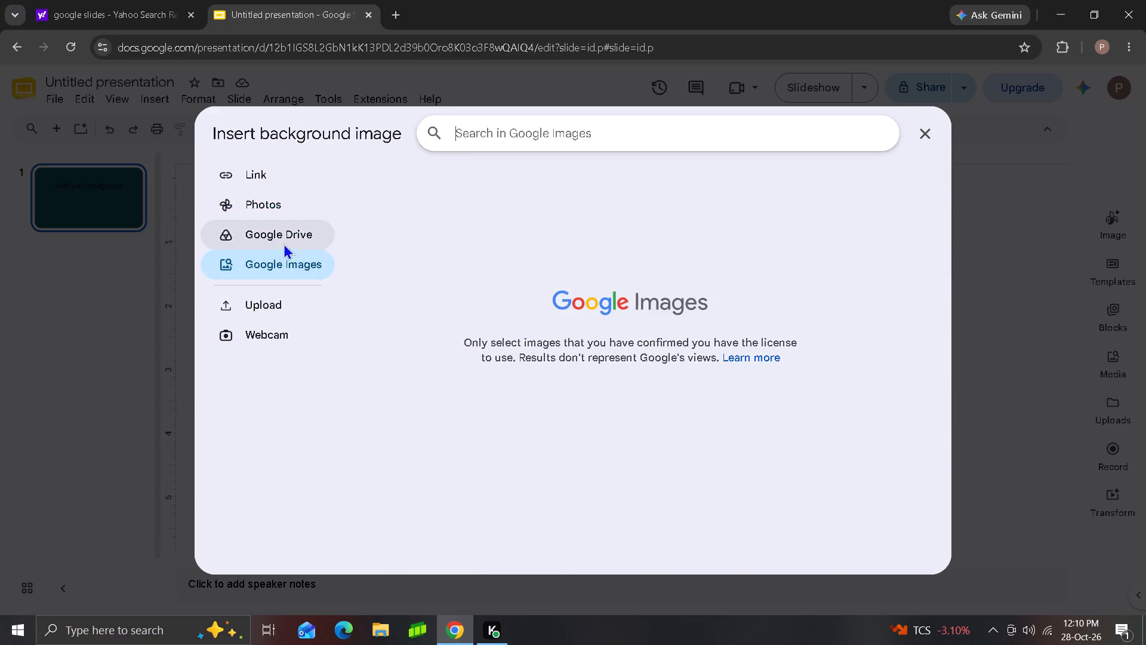
{"action": "left_click", "coordinate": [284, 243]}
{"action": "scroll", "coordinate": [467, 348], "scroll_direction": "down", "scroll_amount": 1}
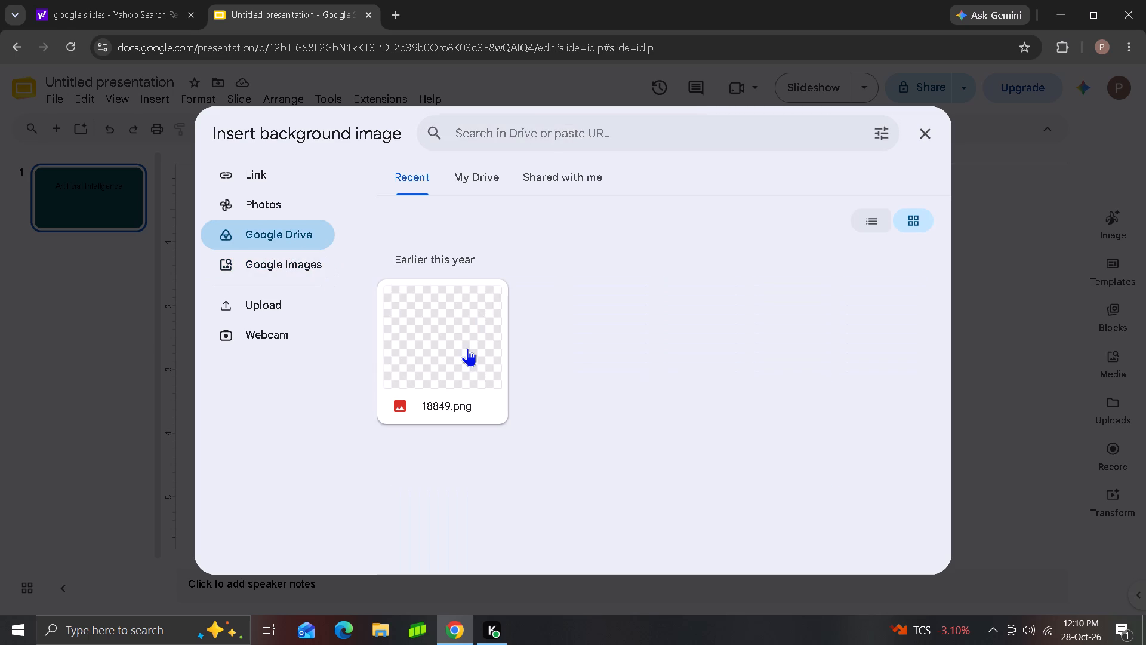
{"action": "left_click", "coordinate": [437, 348]}
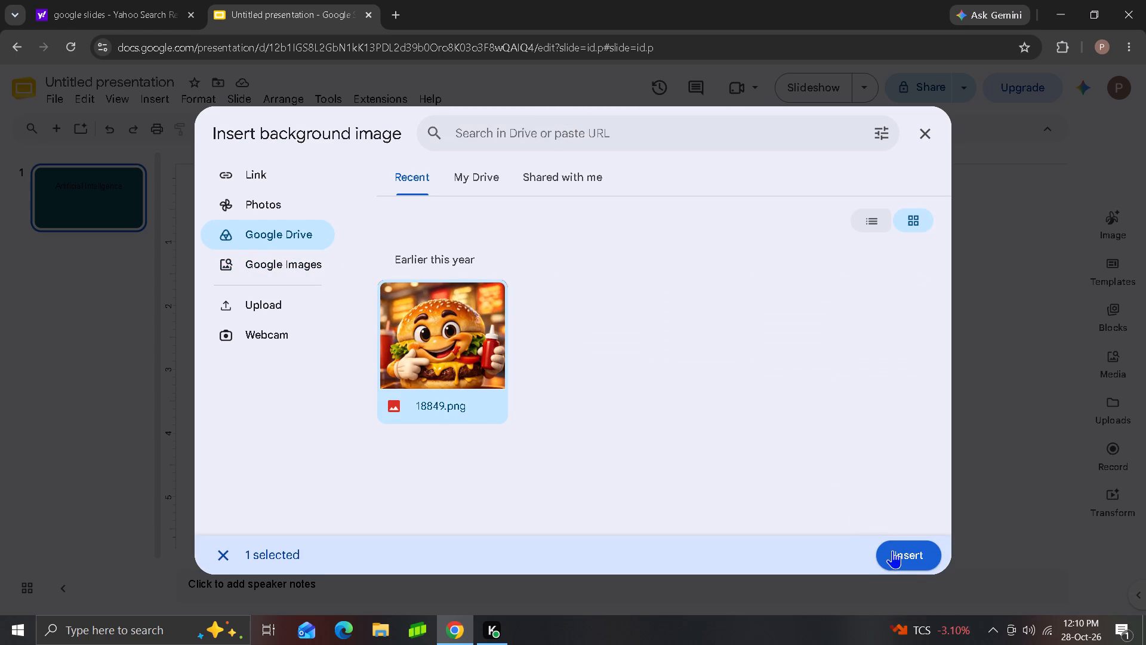
{"action": "left_click", "coordinate": [892, 550]}
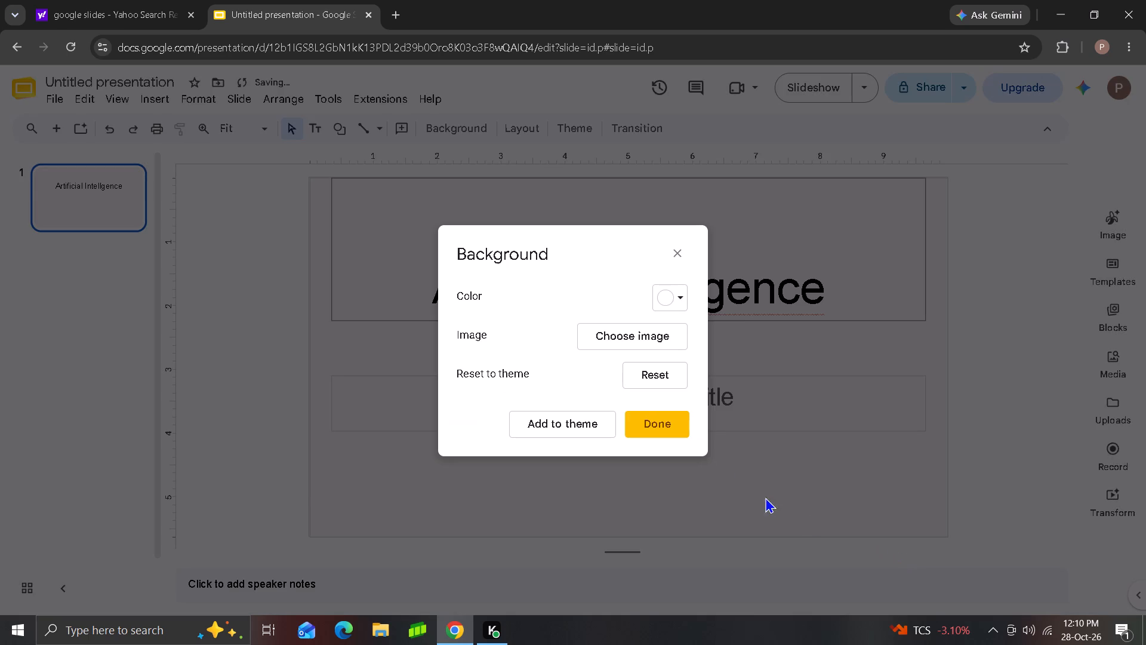
{"action": "left_click", "coordinate": [670, 415]}
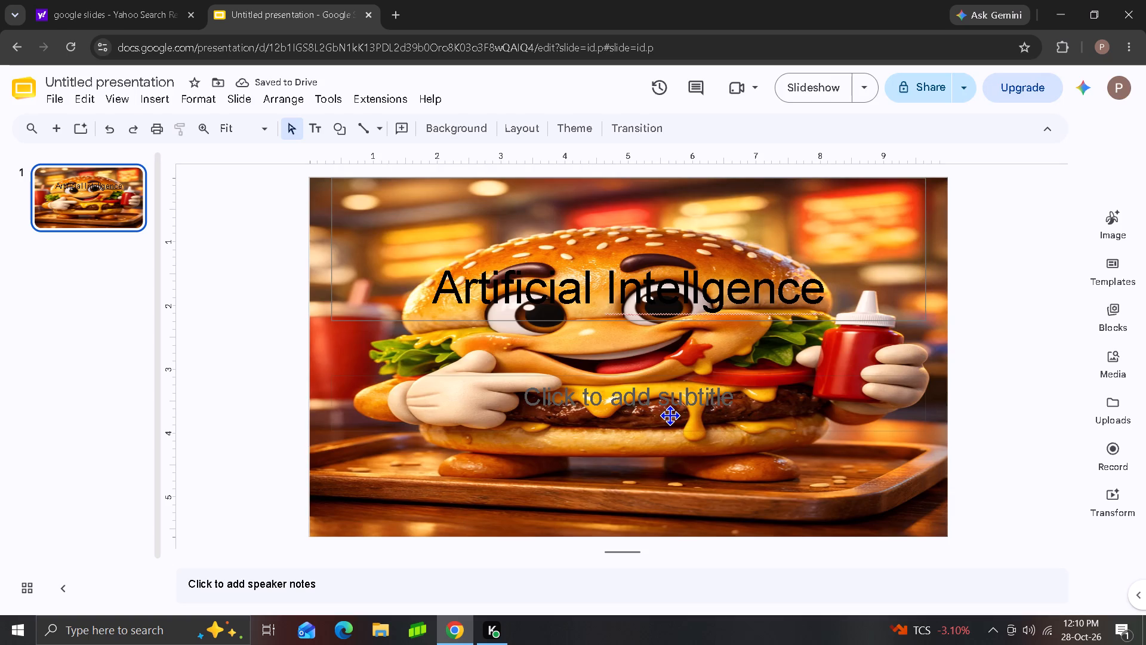
Add the title slide's burger background image to the presentation's theme.
{"action": "scroll", "coordinate": [670, 415], "scroll_direction": "down", "scroll_amount": 1}
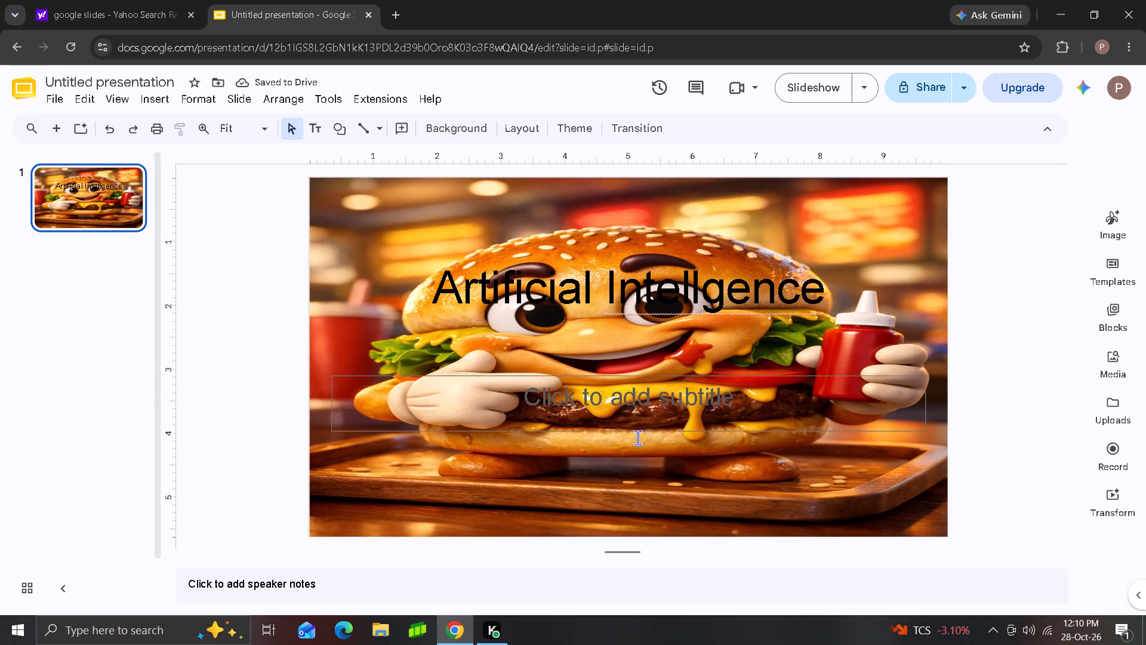
{"action": "left_click", "coordinate": [666, 517]}
{"action": "left_click", "coordinate": [433, 132]}
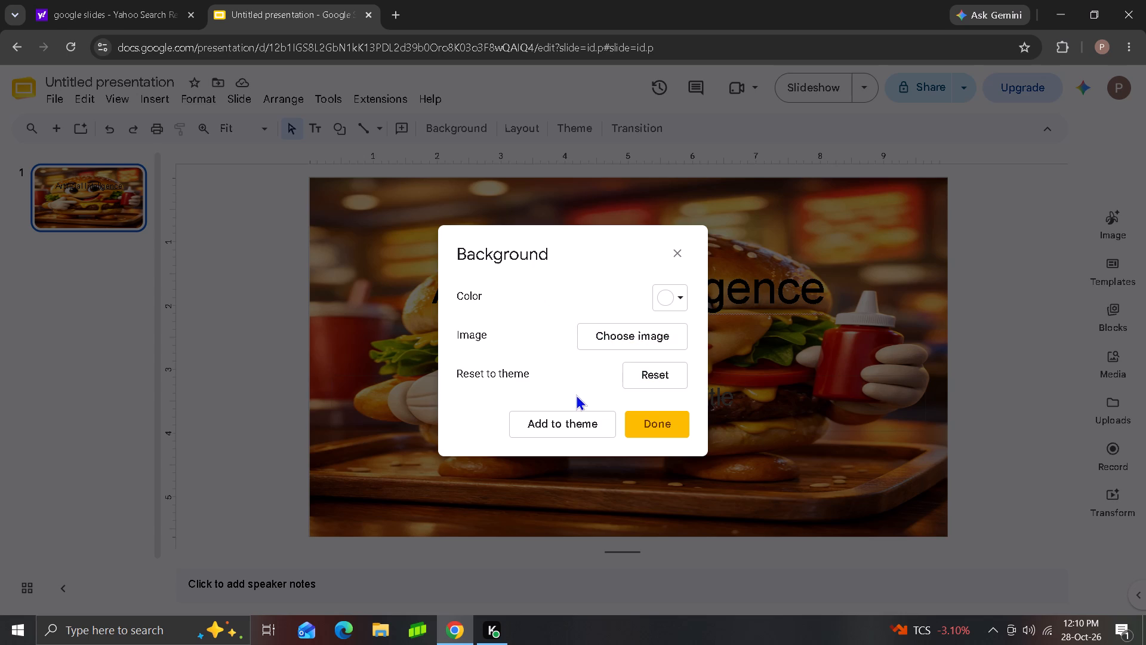
{"action": "left_click", "coordinate": [570, 421]}
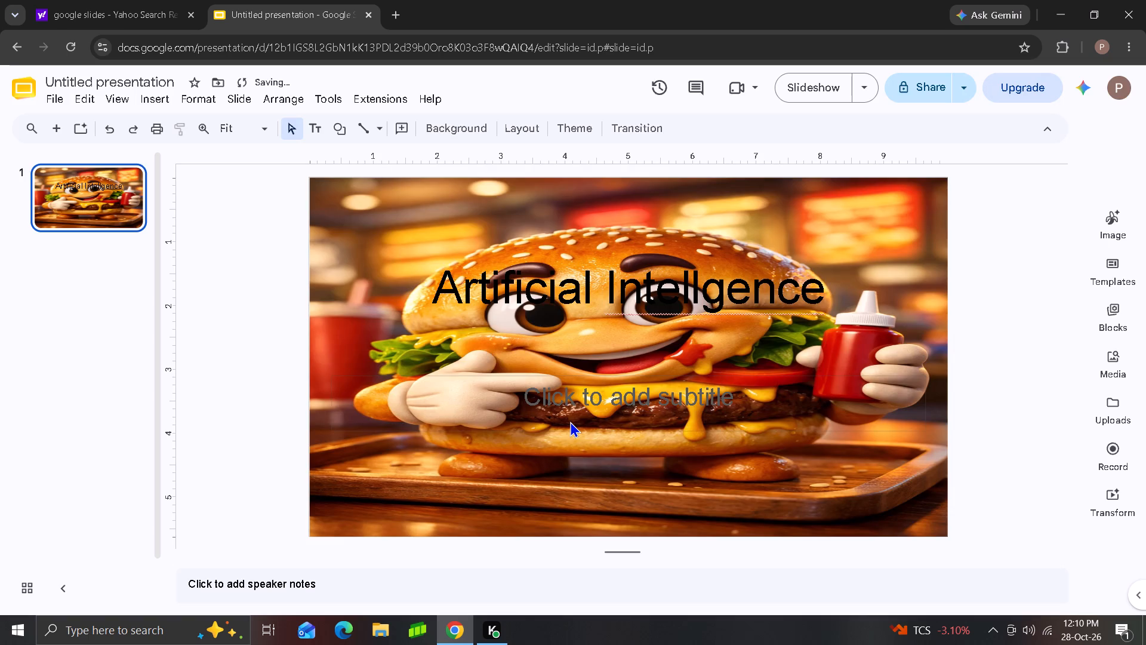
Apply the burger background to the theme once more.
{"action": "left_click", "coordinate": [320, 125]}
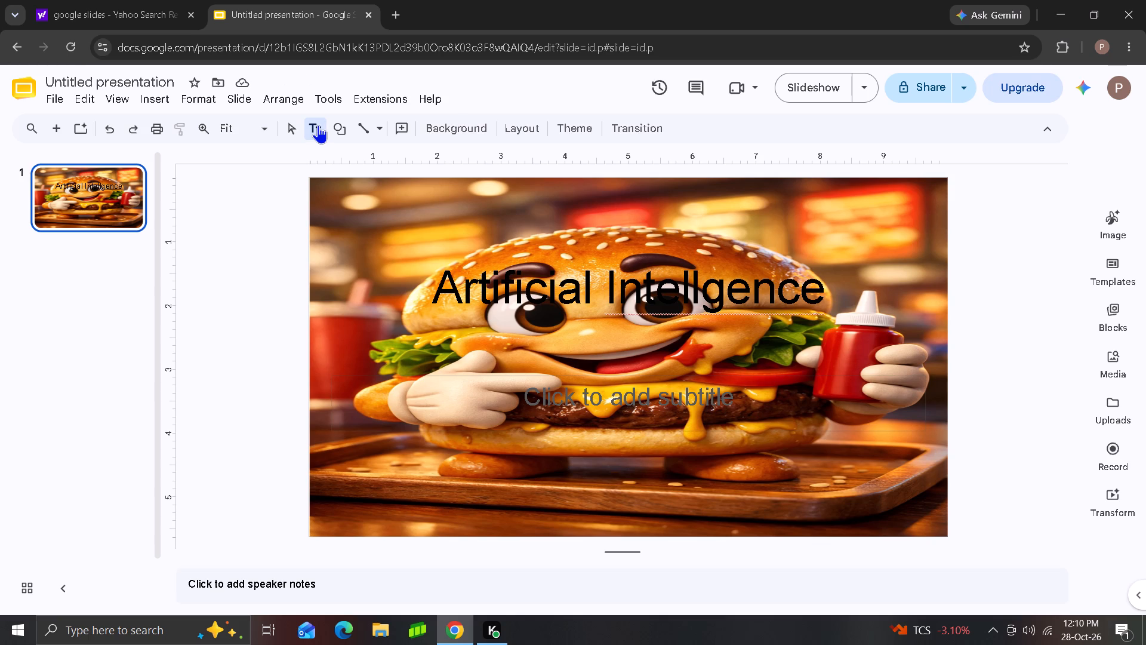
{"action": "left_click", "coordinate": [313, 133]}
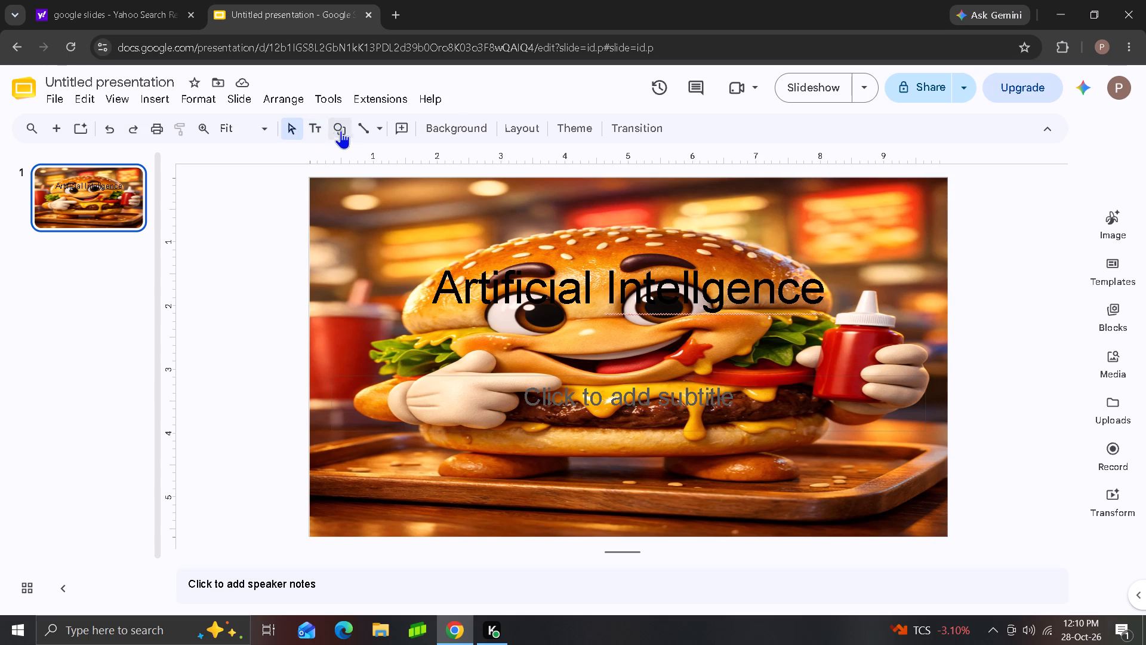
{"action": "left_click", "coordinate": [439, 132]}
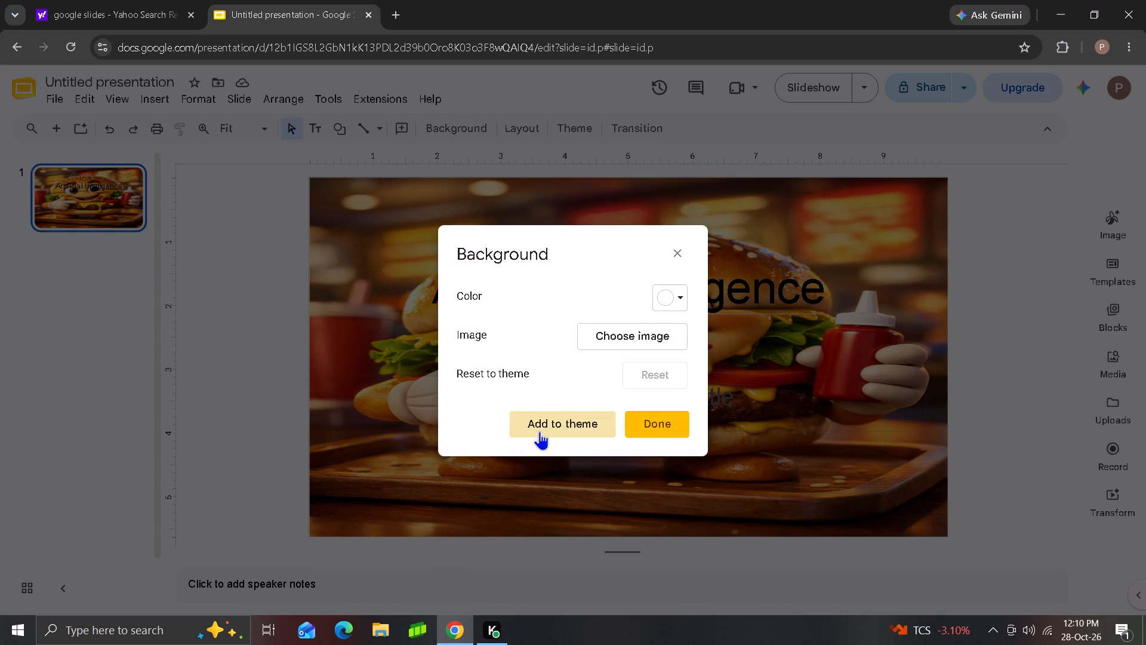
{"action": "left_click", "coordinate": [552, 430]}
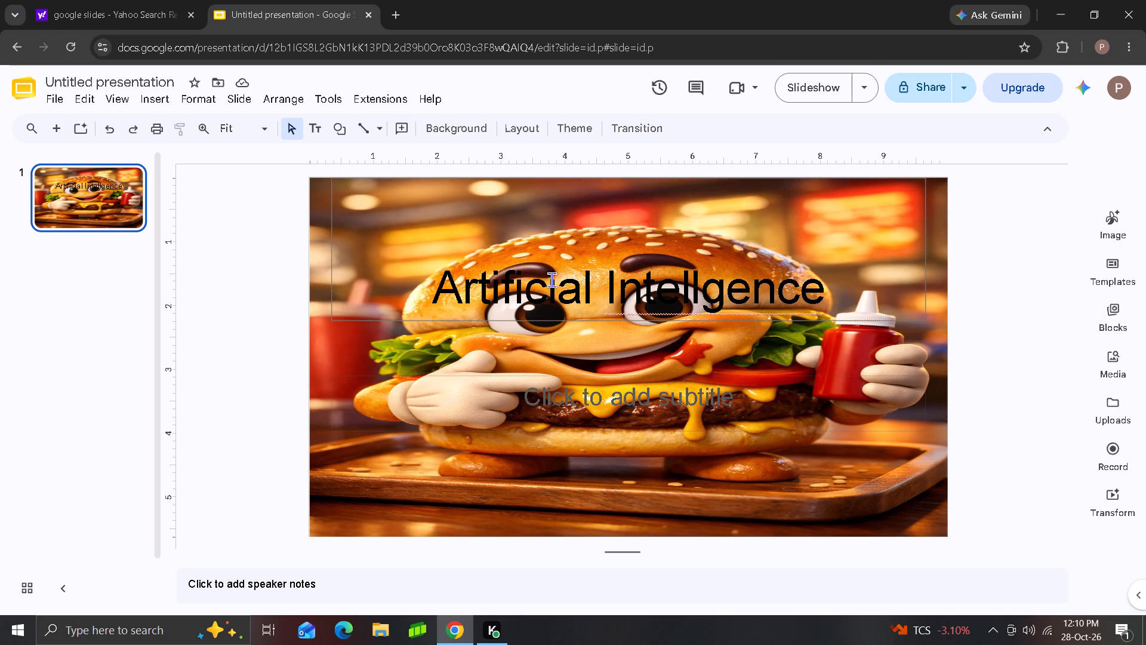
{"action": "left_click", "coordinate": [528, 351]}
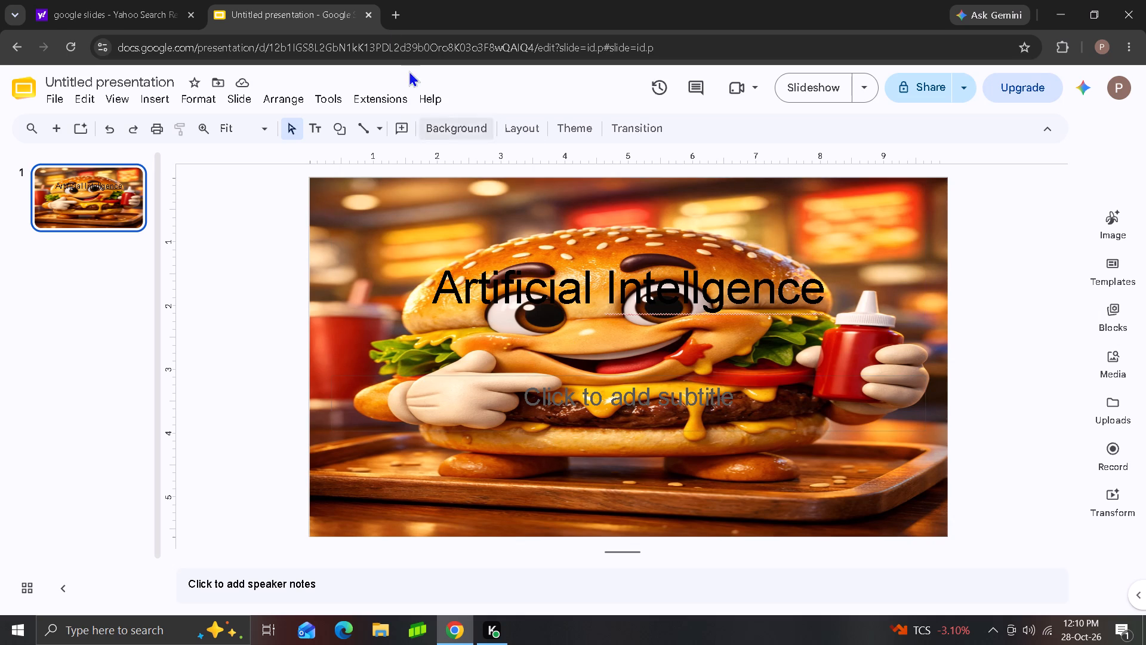
Browse Google Photos, Google Images, upload and webcam as sources for a different title slide background image.
{"action": "left_click", "coordinate": [430, 122]}
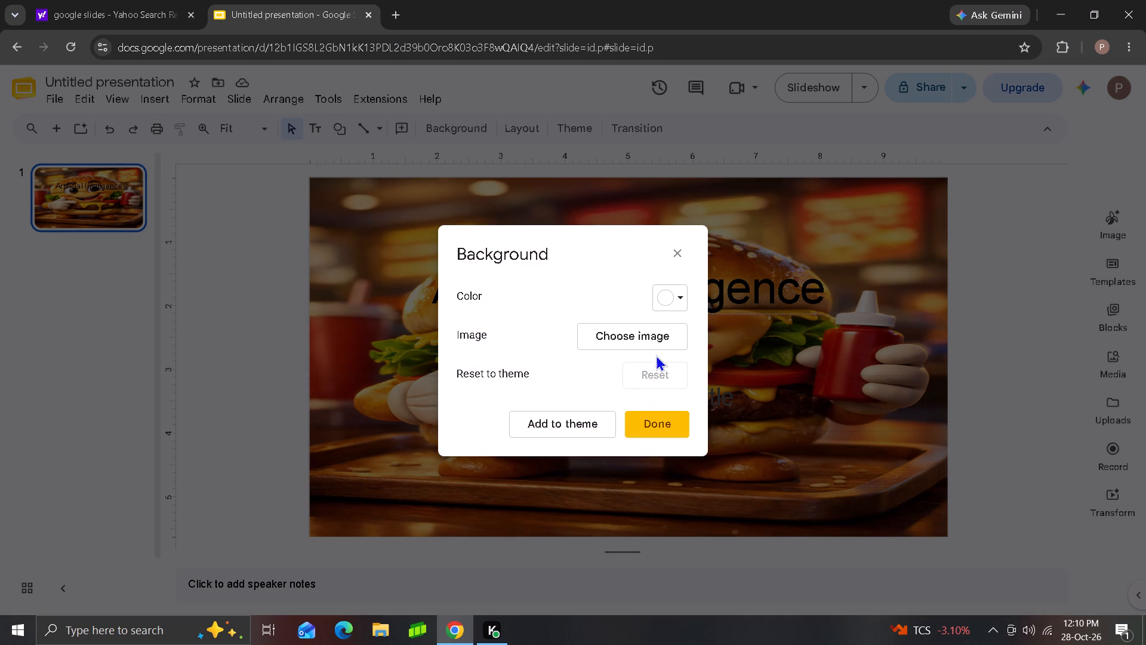
{"action": "left_click", "coordinate": [669, 332]}
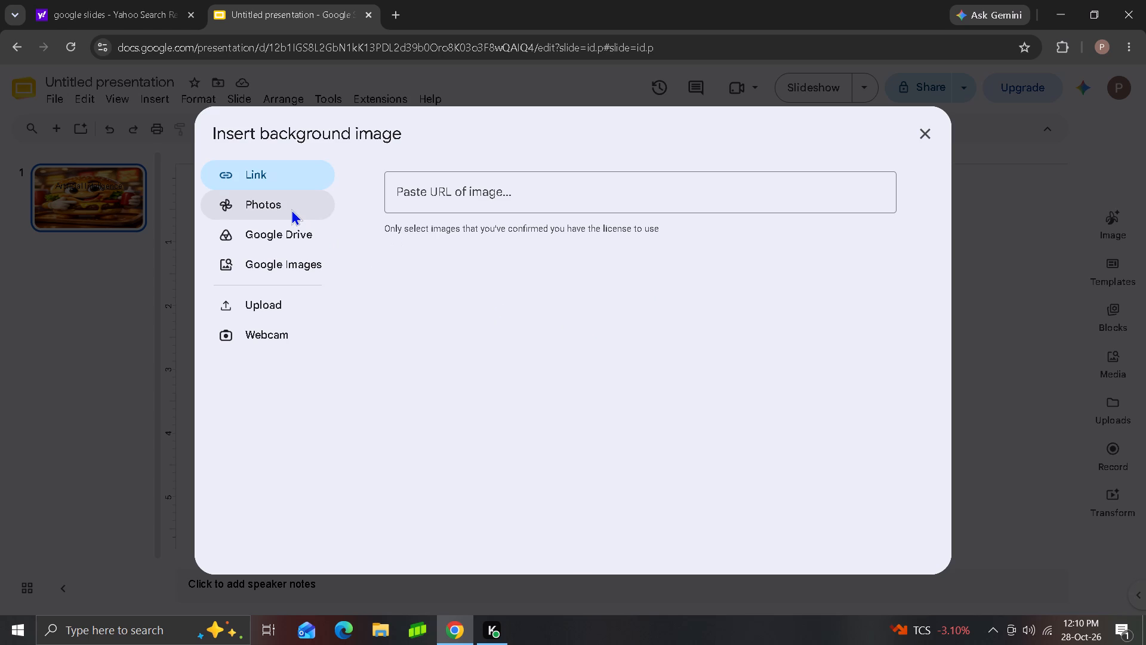
{"action": "left_click", "coordinate": [291, 209]}
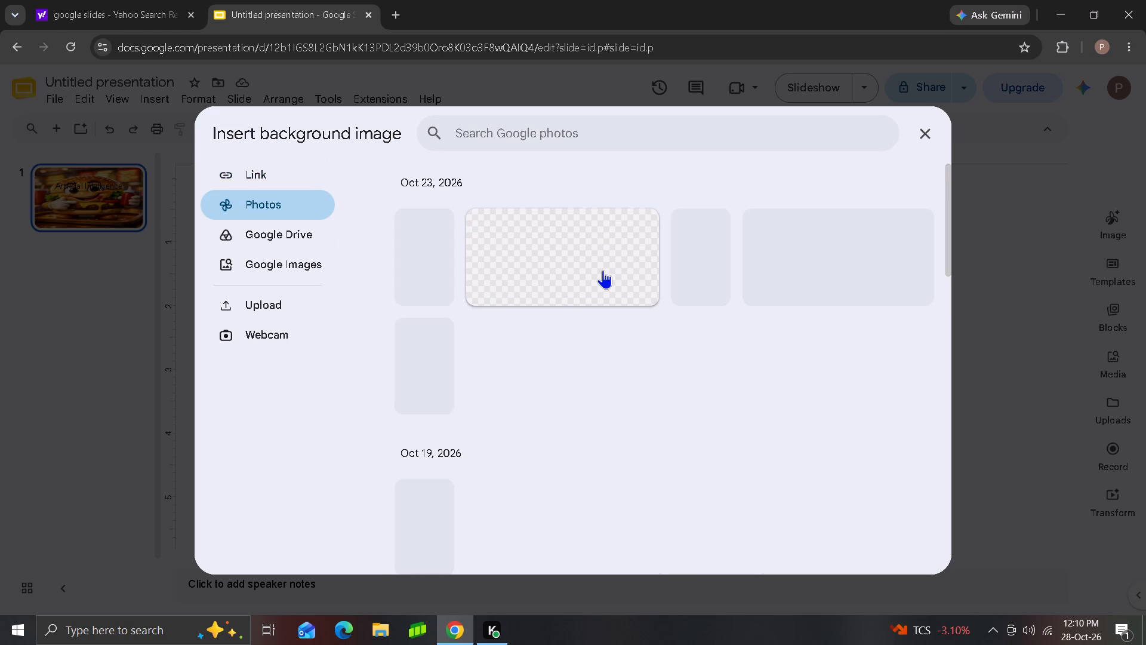
{"action": "left_click", "coordinate": [603, 270]}
{"action": "left_click", "coordinate": [254, 259]}
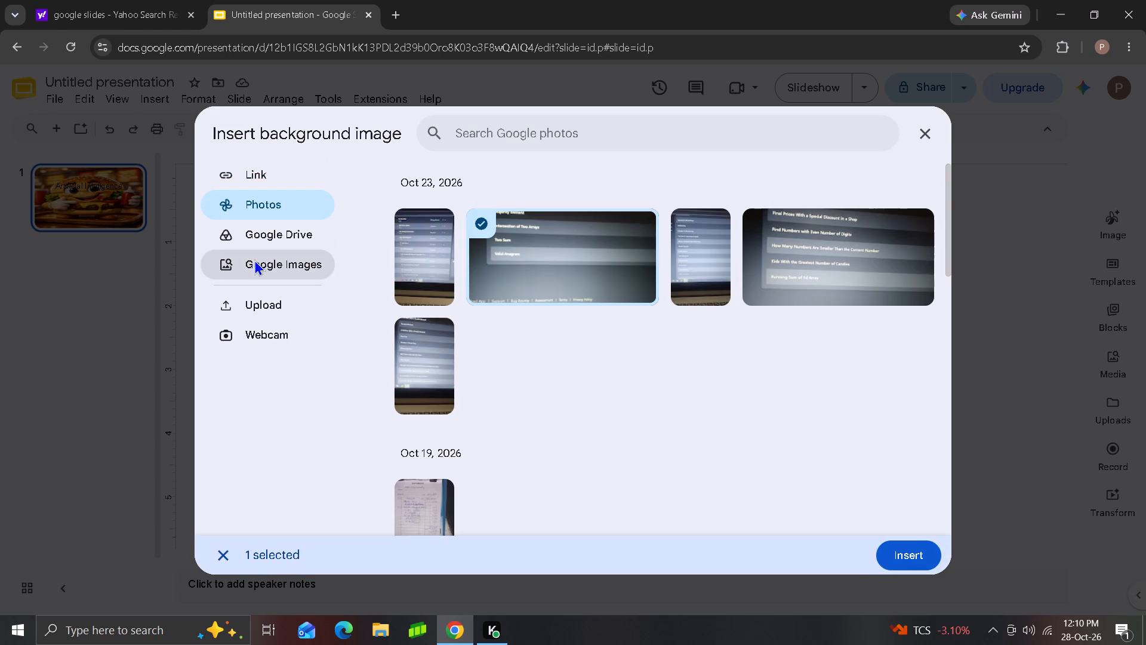
{"action": "left_click", "coordinate": [260, 300]}
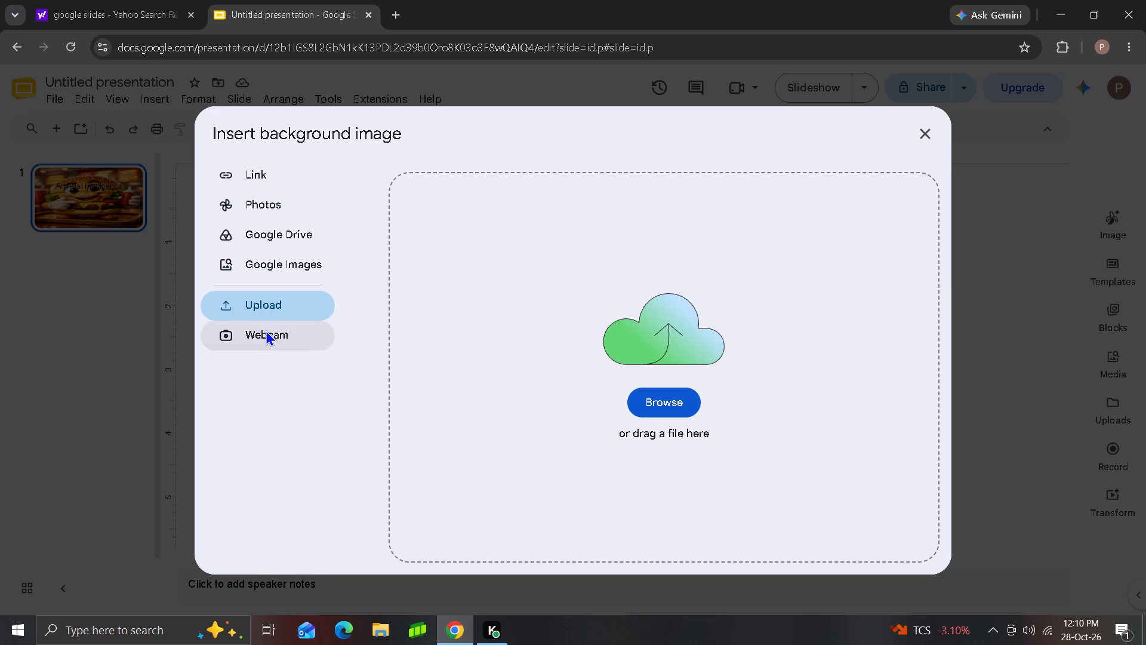
{"action": "left_click", "coordinate": [266, 330]}
{"action": "left_click", "coordinate": [282, 216]}
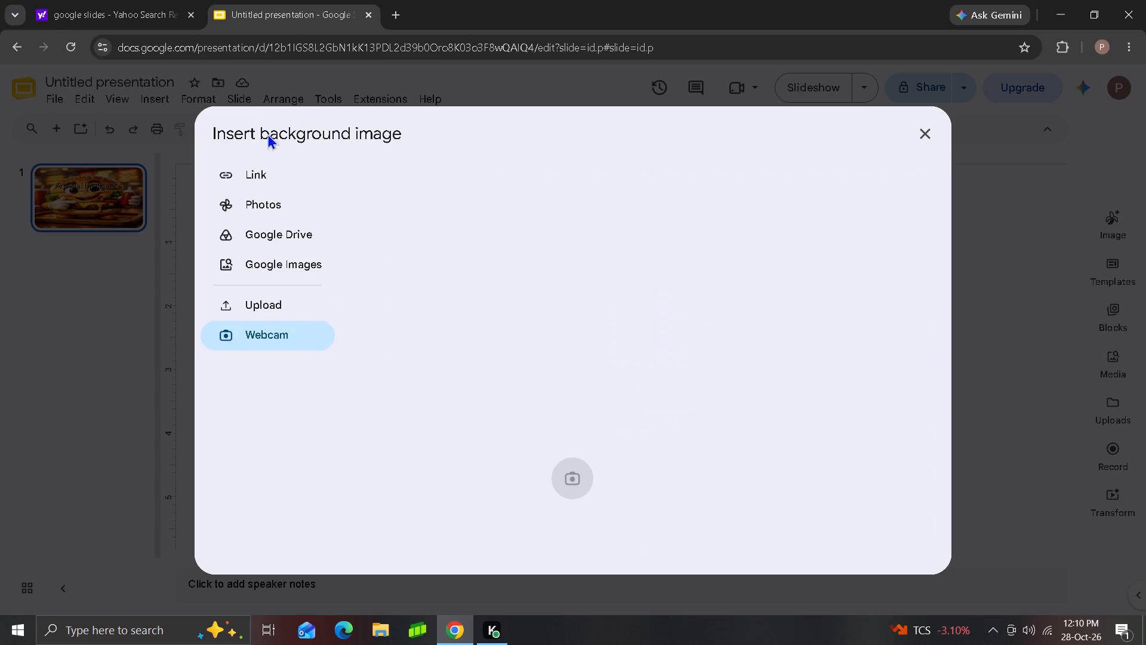
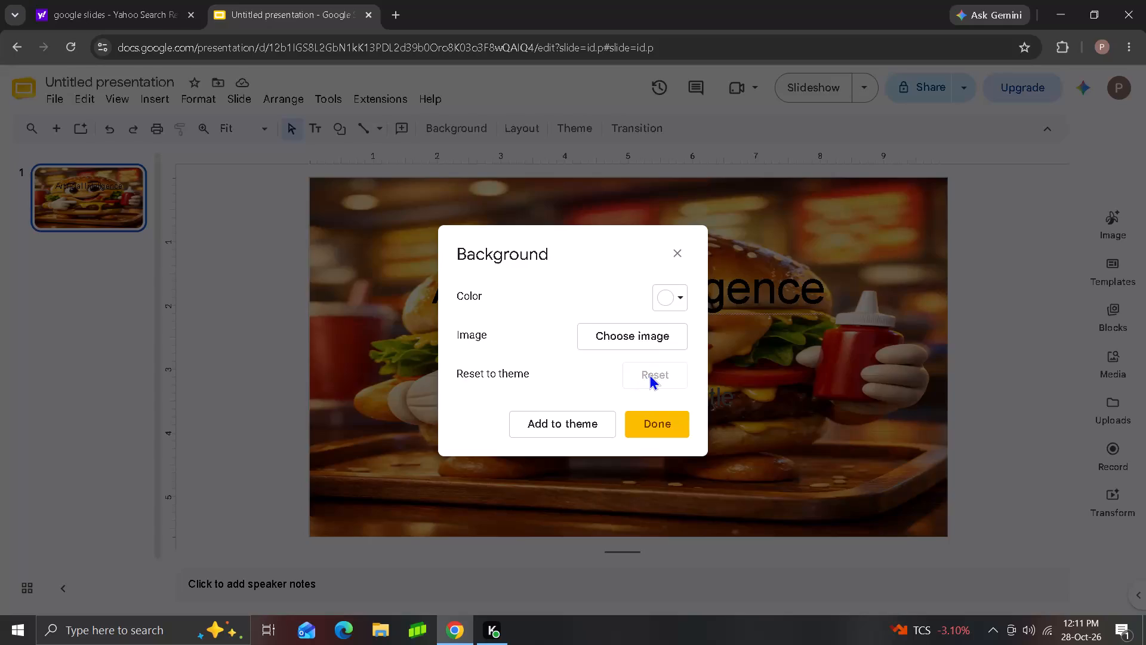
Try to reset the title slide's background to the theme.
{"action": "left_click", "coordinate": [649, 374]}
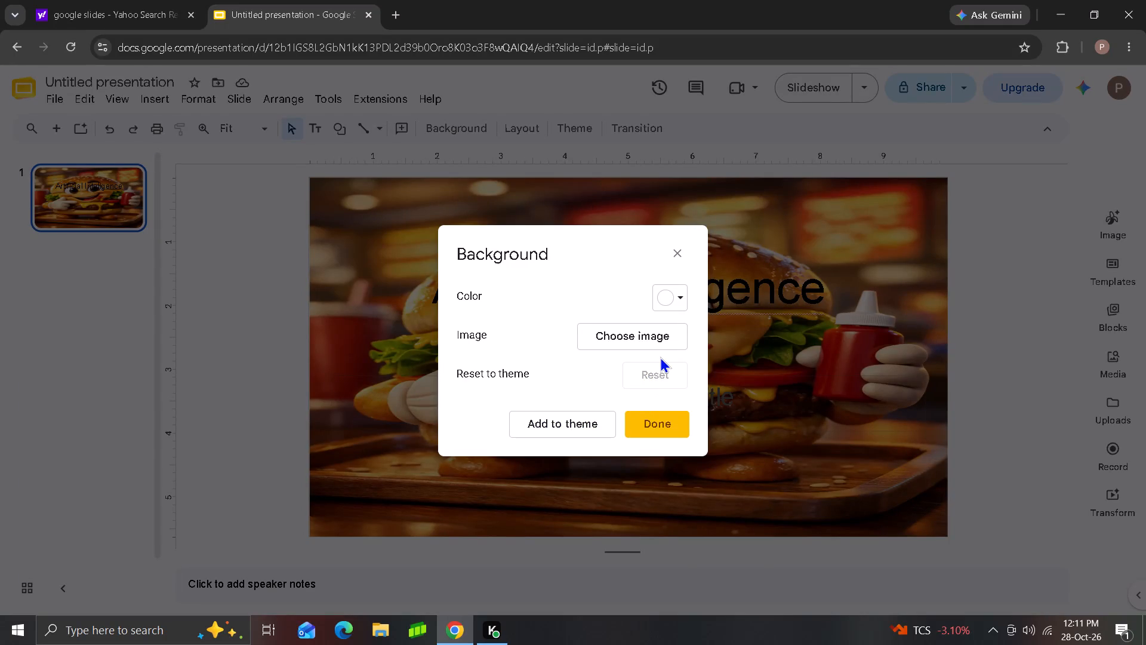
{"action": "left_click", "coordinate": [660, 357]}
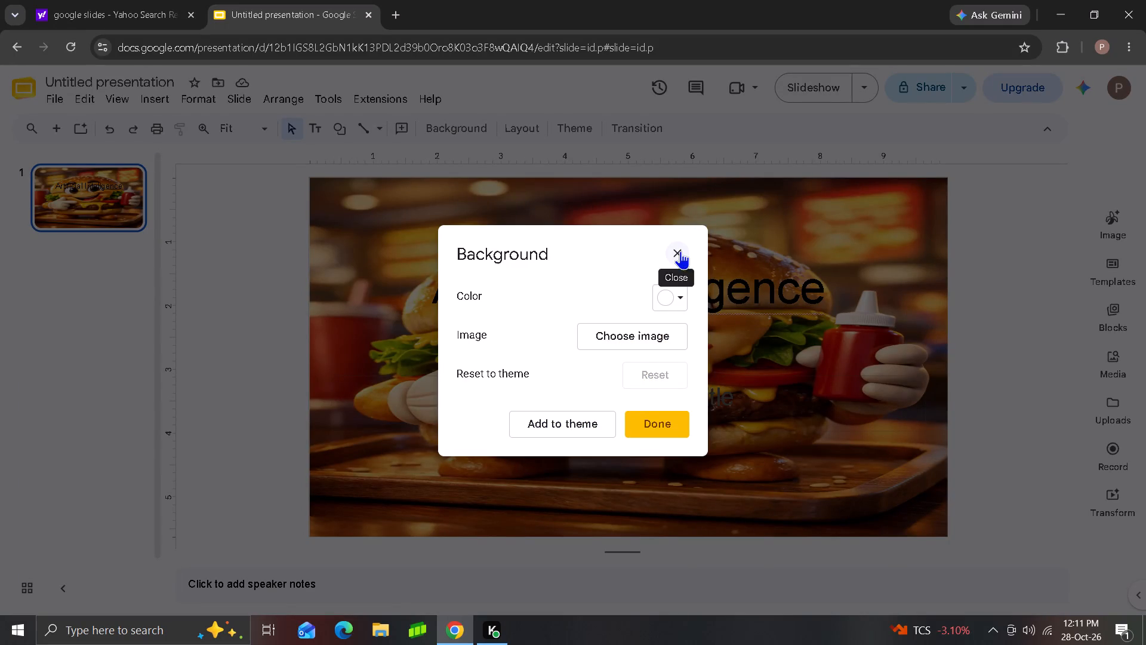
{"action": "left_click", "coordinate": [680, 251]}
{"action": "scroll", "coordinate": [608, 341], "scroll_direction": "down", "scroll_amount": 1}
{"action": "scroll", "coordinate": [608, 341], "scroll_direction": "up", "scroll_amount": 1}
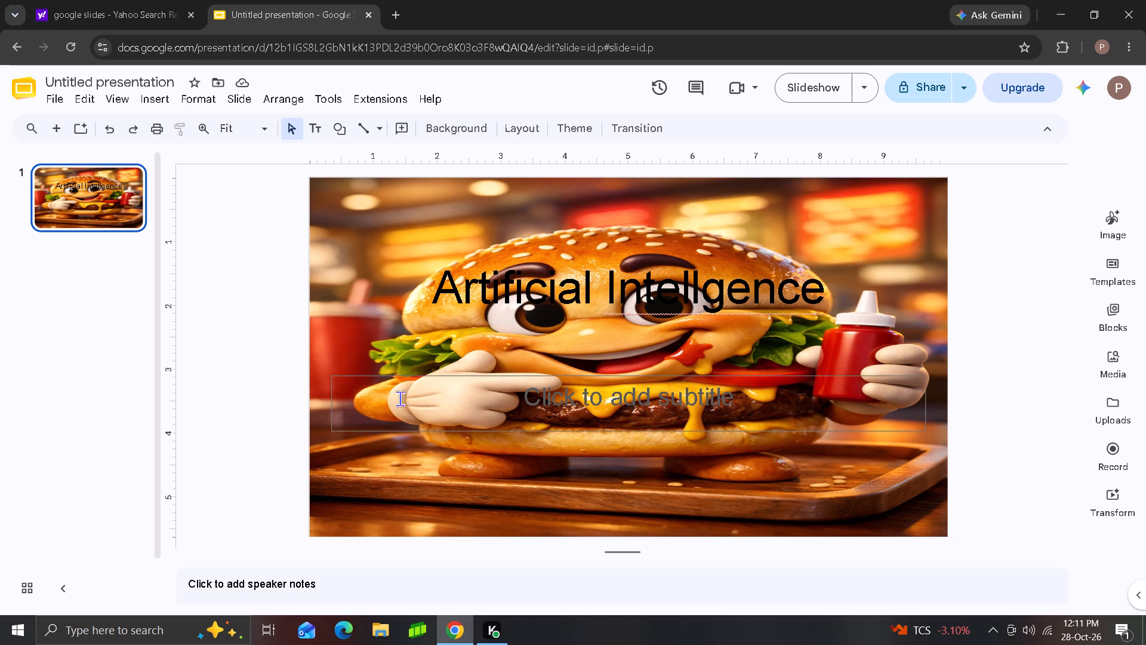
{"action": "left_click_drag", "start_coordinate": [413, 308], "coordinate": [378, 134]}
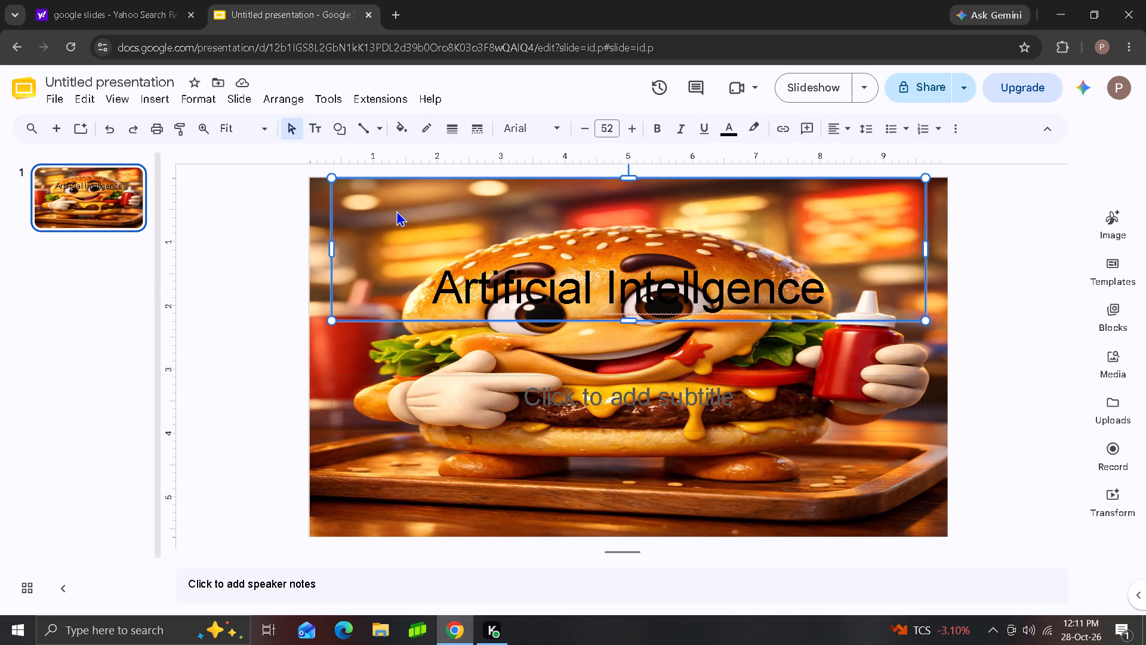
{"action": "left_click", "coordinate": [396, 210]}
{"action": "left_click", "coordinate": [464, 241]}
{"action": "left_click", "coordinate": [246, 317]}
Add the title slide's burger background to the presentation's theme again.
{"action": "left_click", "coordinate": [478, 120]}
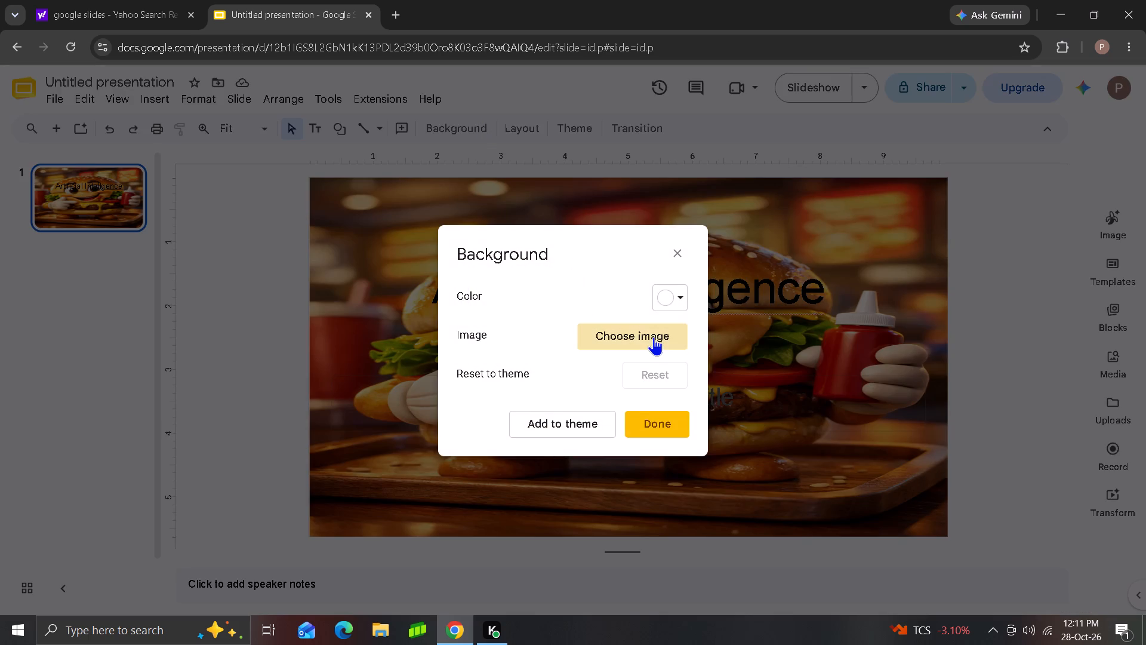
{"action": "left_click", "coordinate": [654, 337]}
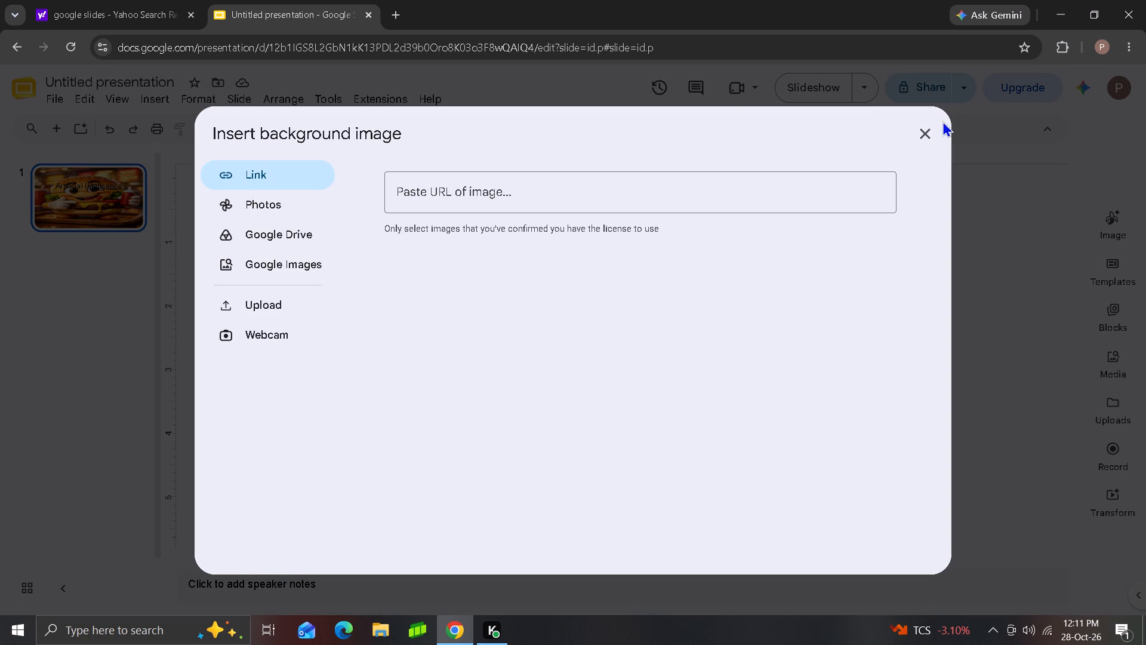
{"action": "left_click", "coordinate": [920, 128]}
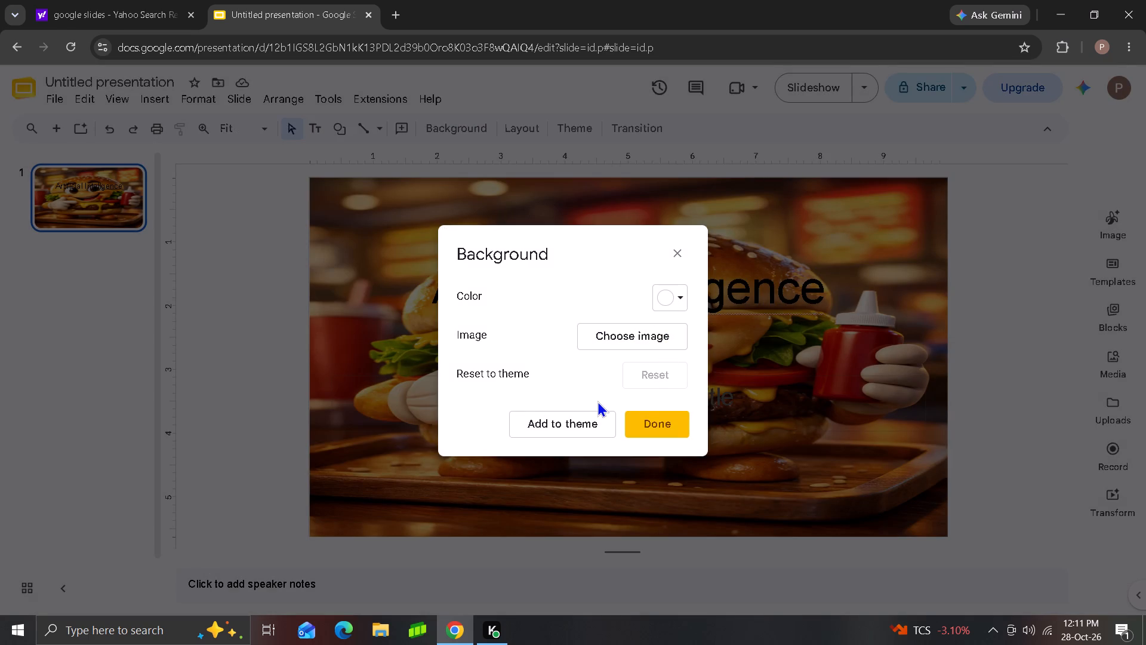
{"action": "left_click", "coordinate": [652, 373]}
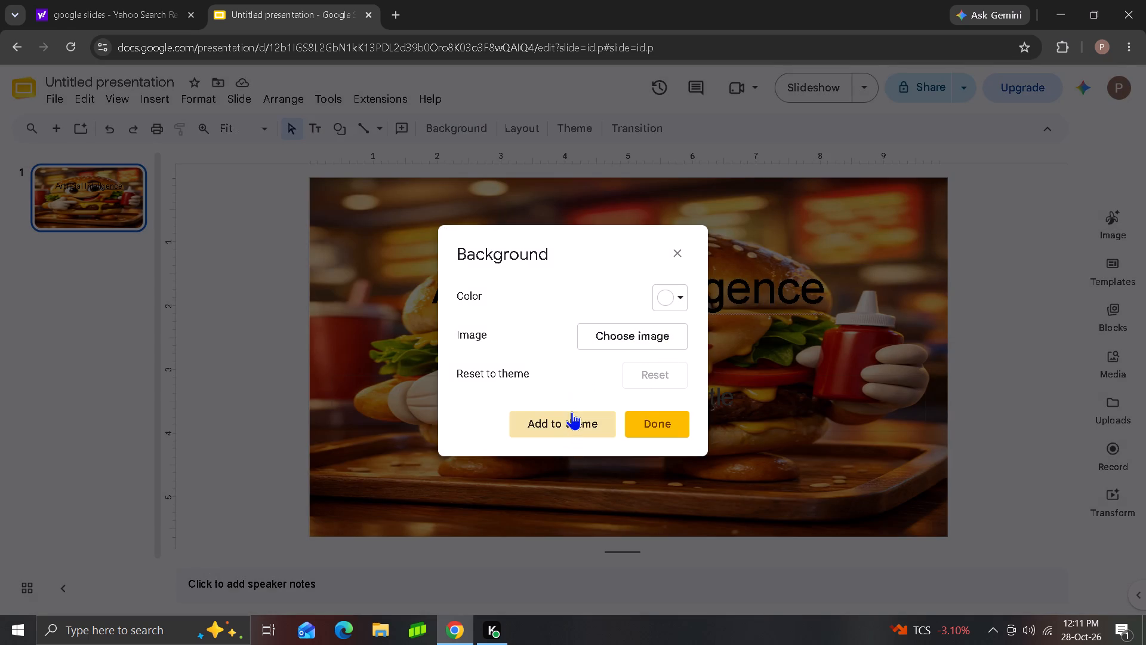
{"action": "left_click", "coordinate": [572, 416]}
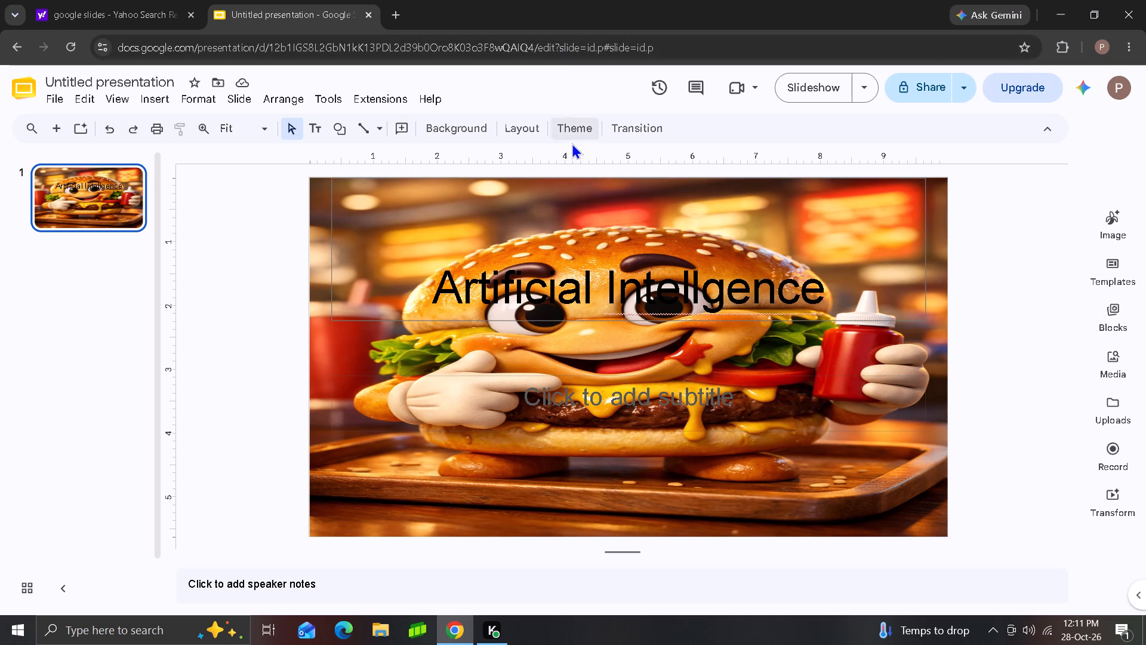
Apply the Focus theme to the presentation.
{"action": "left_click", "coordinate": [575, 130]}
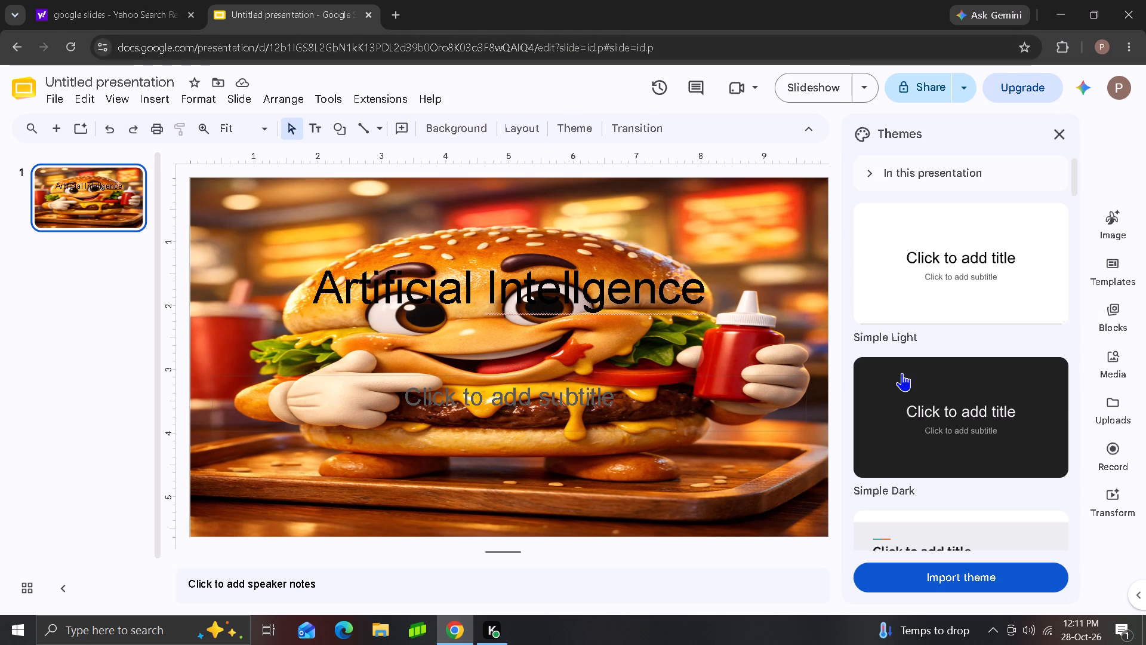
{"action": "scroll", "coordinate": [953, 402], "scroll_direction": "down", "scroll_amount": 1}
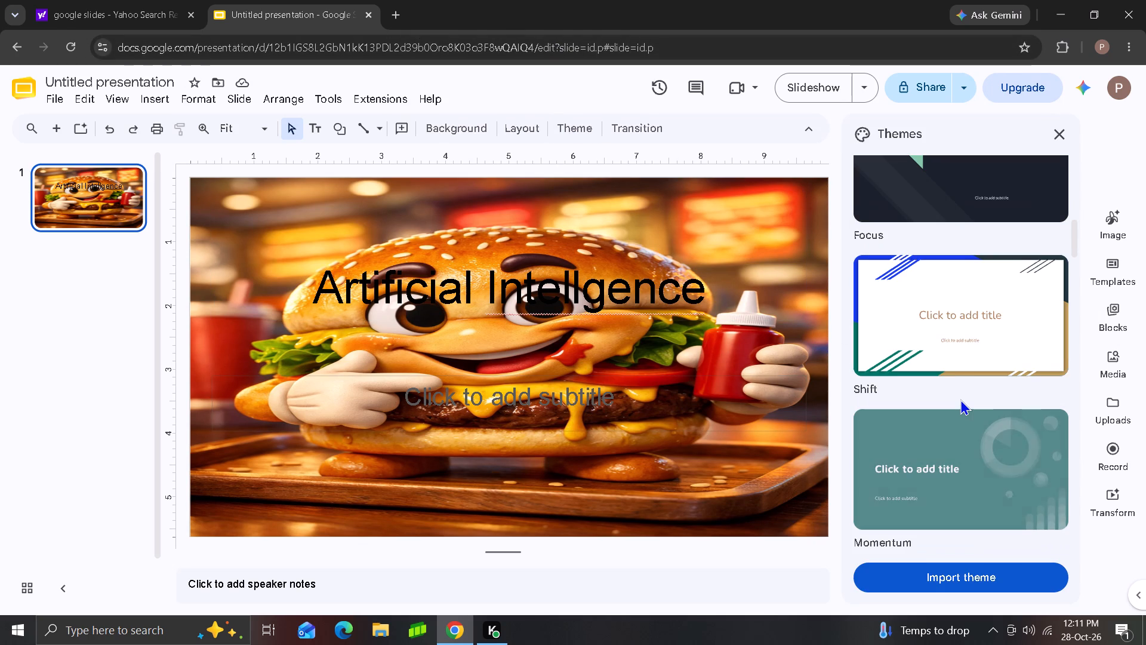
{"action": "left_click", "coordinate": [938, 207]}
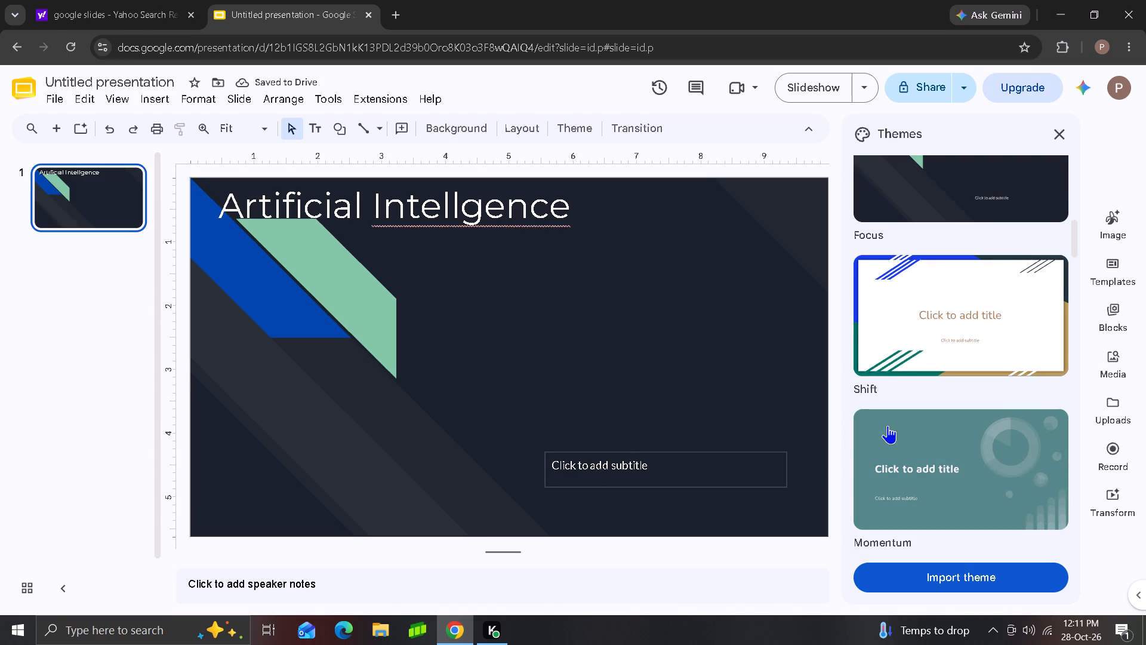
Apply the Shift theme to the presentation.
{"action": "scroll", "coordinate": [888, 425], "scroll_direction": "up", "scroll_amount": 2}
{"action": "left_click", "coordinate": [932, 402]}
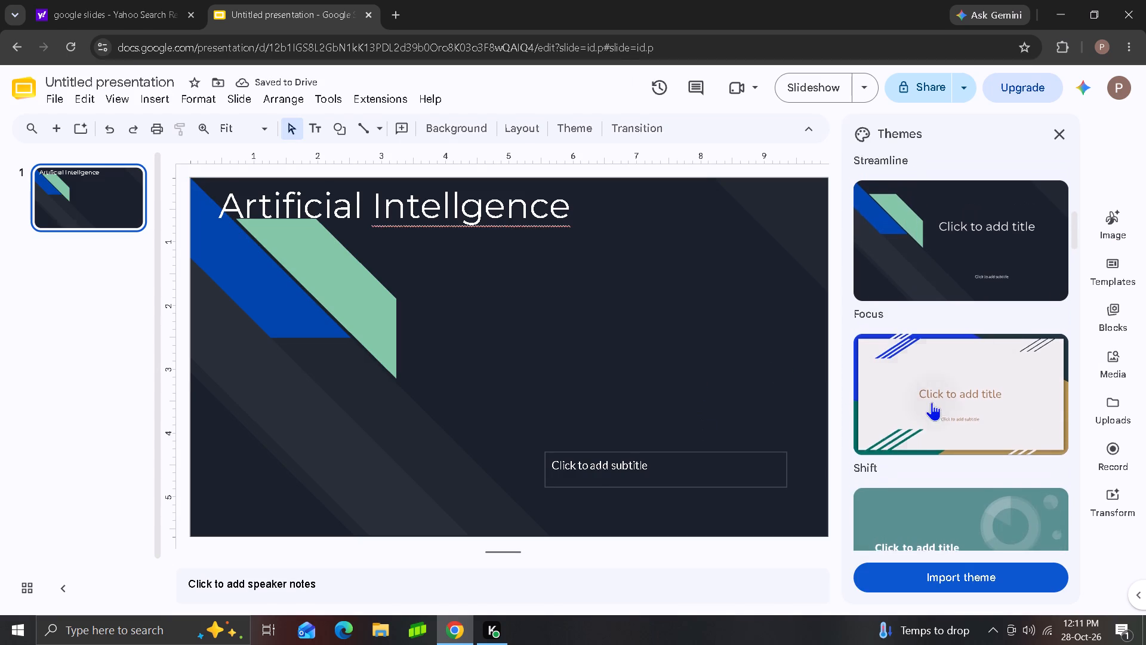
Apply the Simple Dark theme to the presentation, look through the other available themes, and close the theme list.
{"action": "scroll", "coordinate": [932, 402], "scroll_direction": "up", "scroll_amount": 1}
{"action": "left_click", "coordinate": [931, 239]}
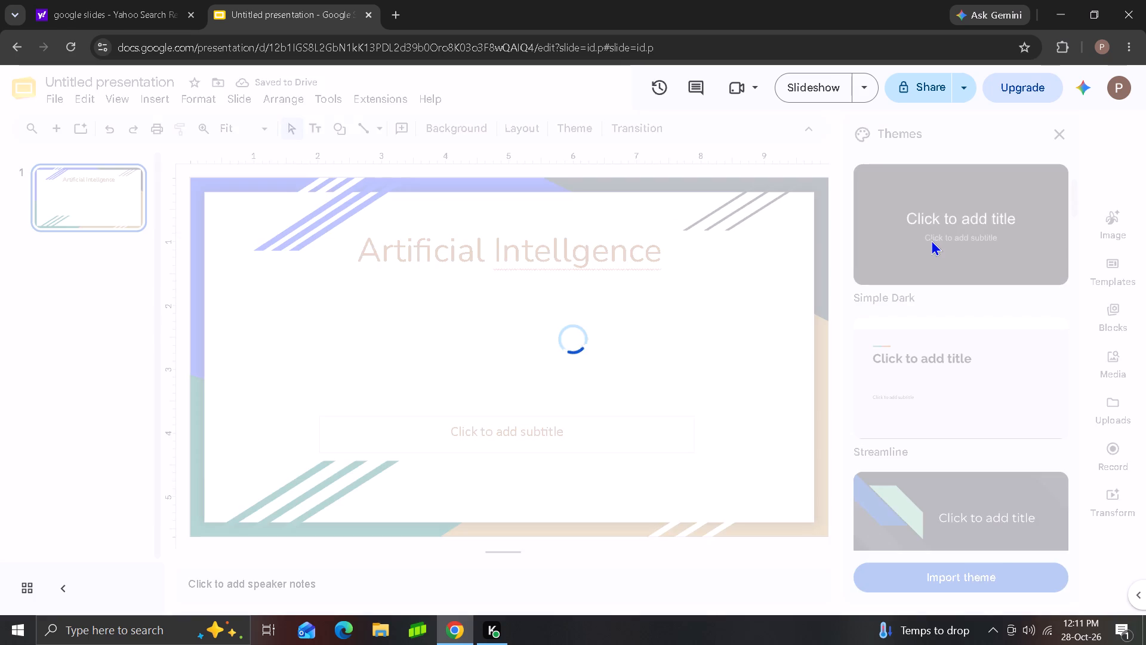
{"action": "scroll", "coordinate": [956, 420], "scroll_direction": "down", "scroll_amount": 3}
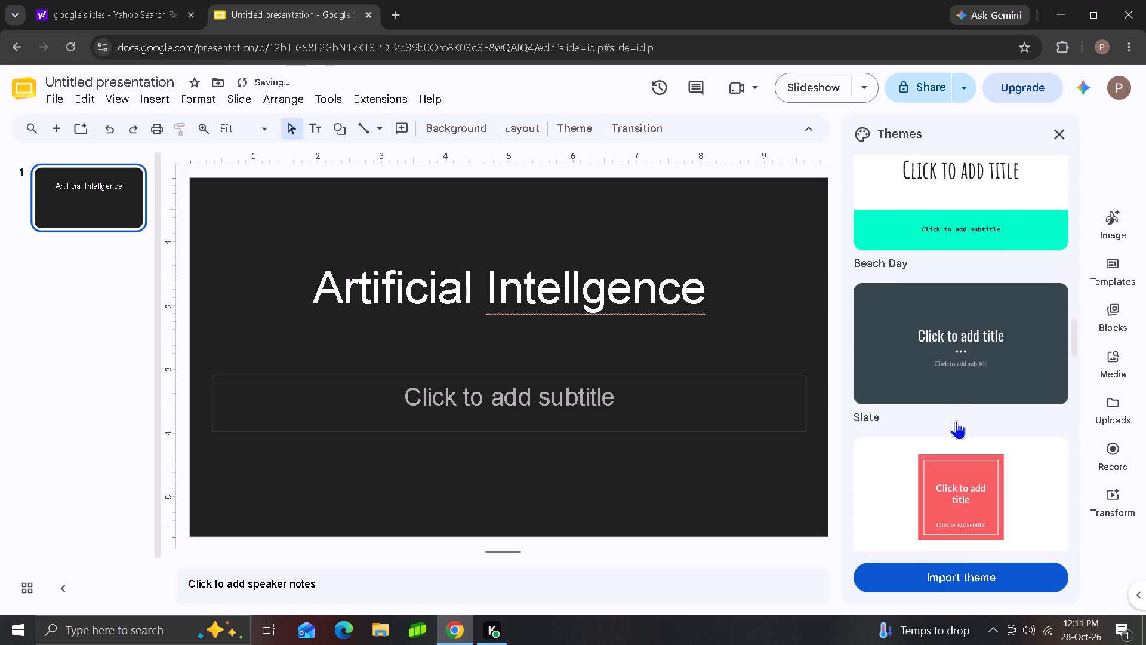
{"action": "scroll", "coordinate": [938, 199], "scroll_direction": "up", "scroll_amount": 2}
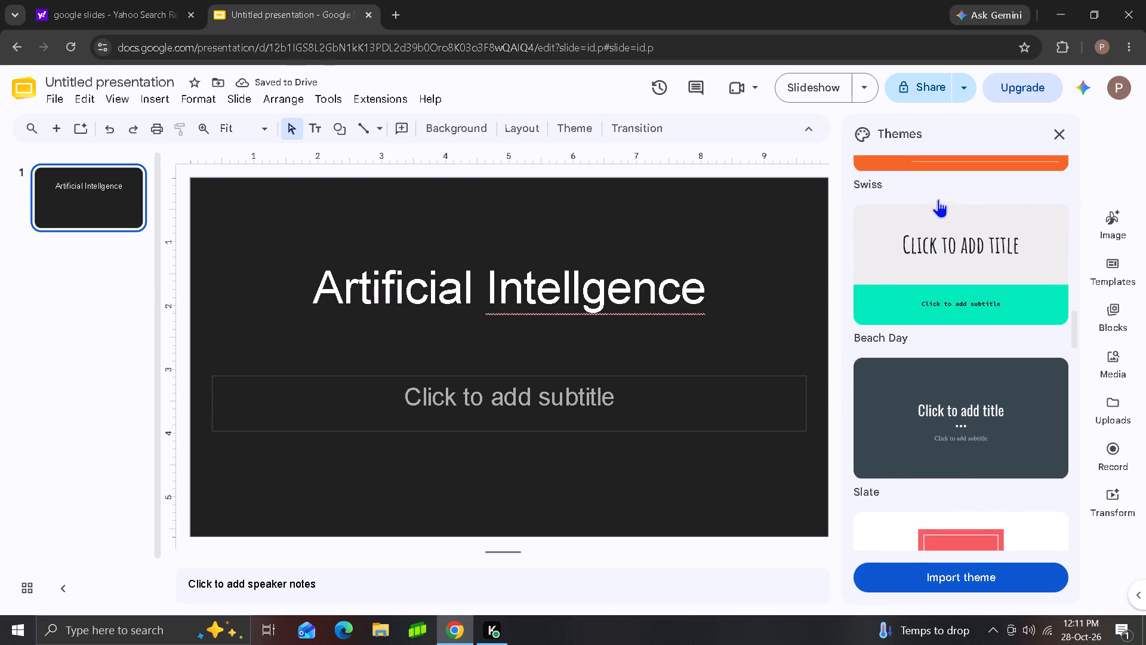
{"action": "scroll", "coordinate": [938, 199], "scroll_direction": "up", "scroll_amount": 1}
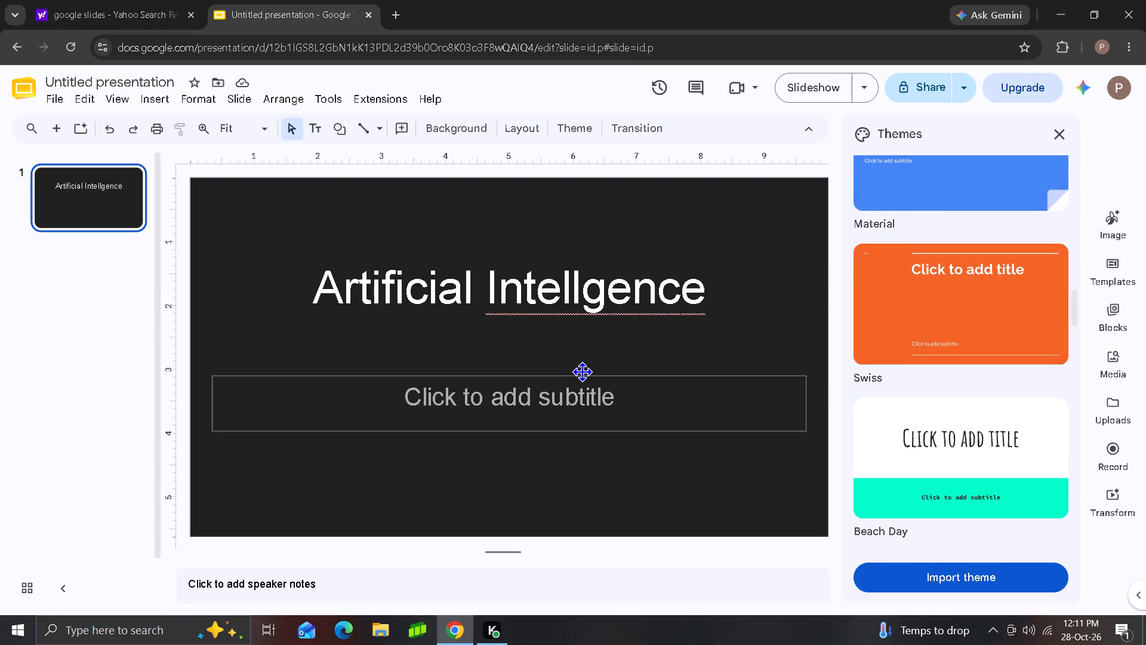
{"action": "left_click", "coordinate": [1061, 134]}
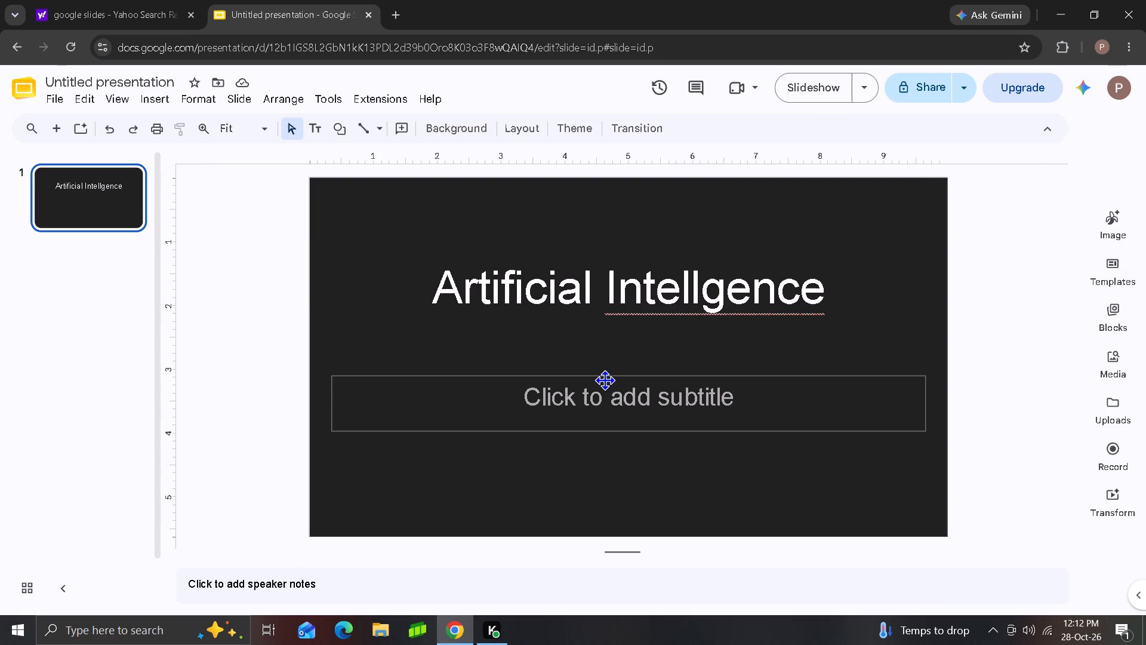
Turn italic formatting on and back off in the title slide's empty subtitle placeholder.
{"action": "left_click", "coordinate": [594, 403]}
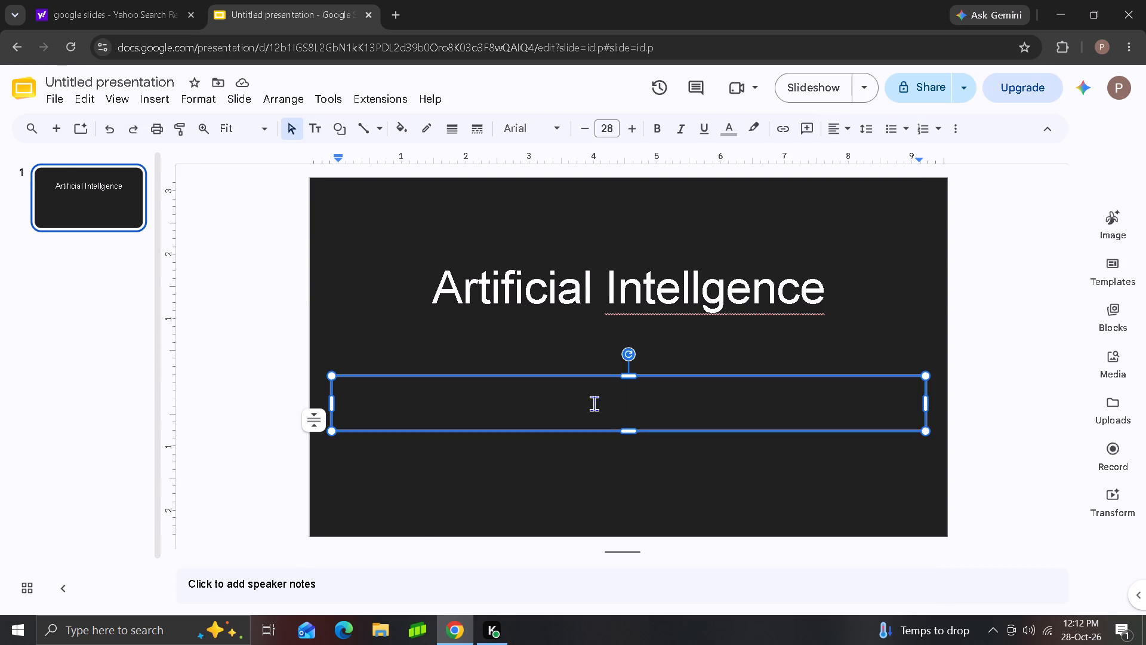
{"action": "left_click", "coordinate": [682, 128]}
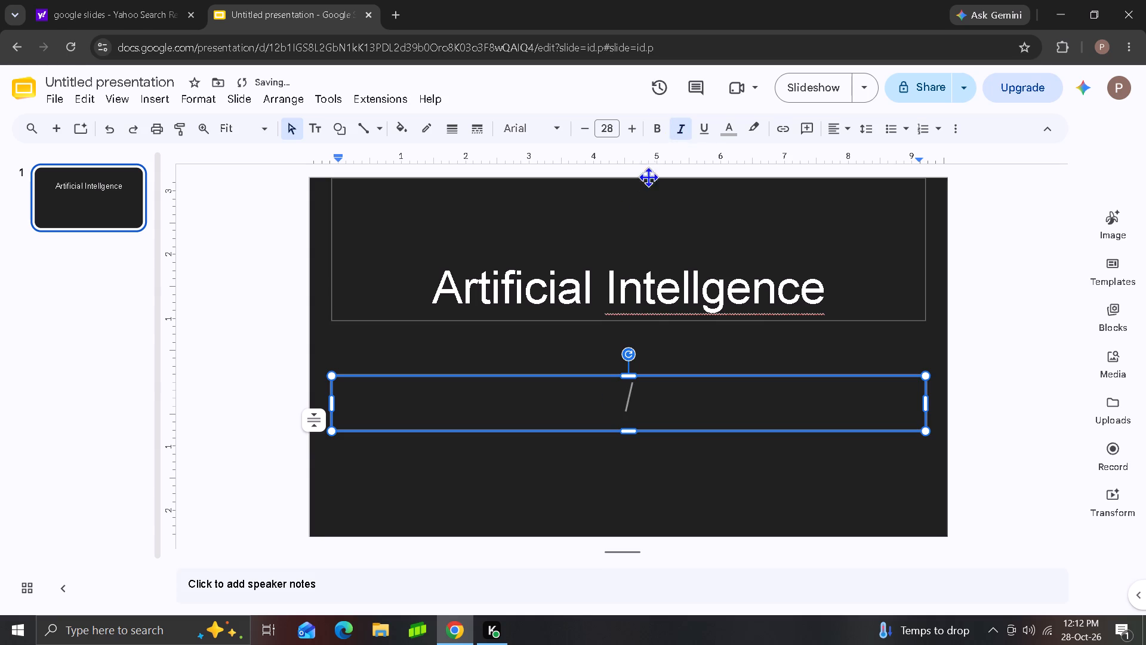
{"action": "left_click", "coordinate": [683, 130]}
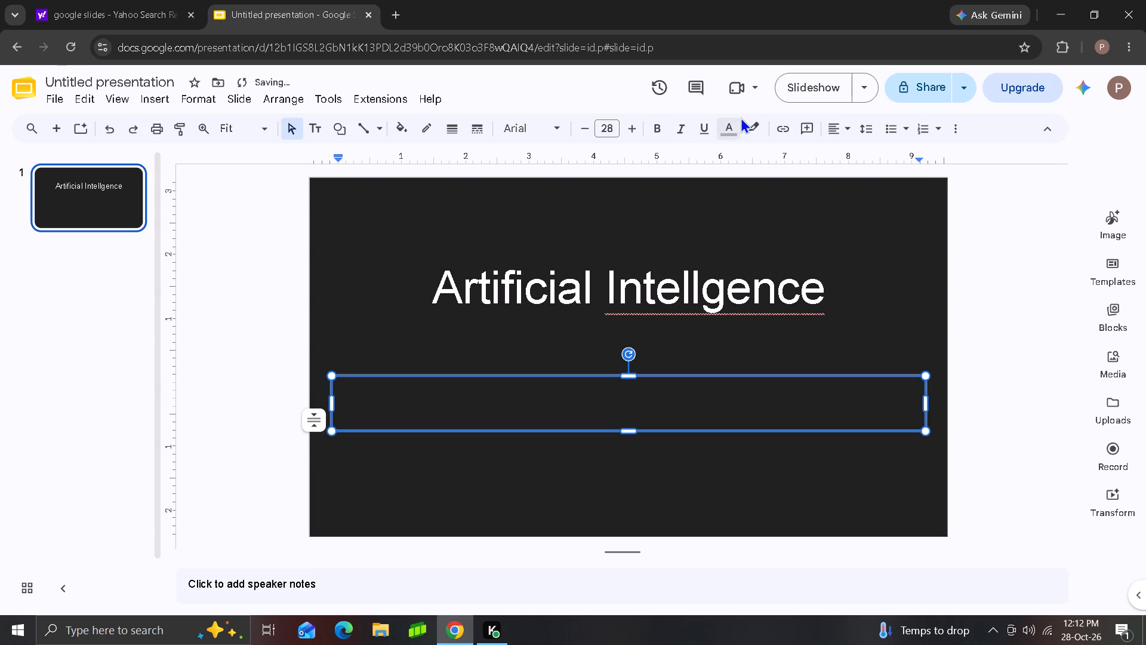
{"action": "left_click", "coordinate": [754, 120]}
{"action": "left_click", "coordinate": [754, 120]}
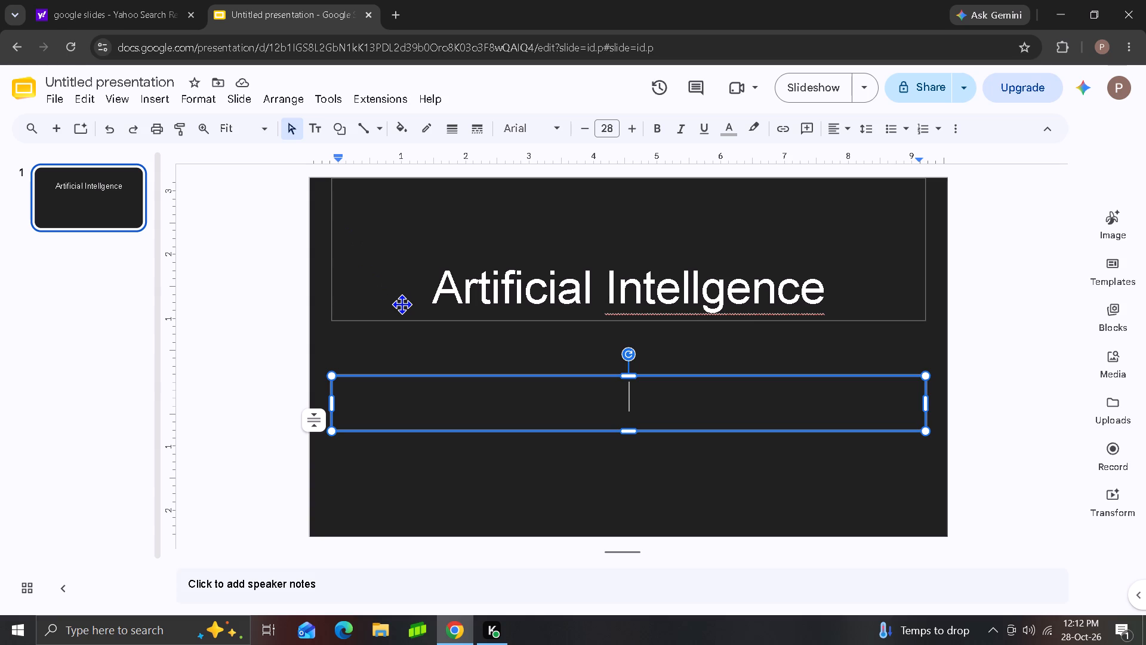
Enter "The Technology Shaping" in the title slide's subtitle placeholder, with "Technology" spelled correctly.
{"action": "double_click", "coordinate": [418, 404]}
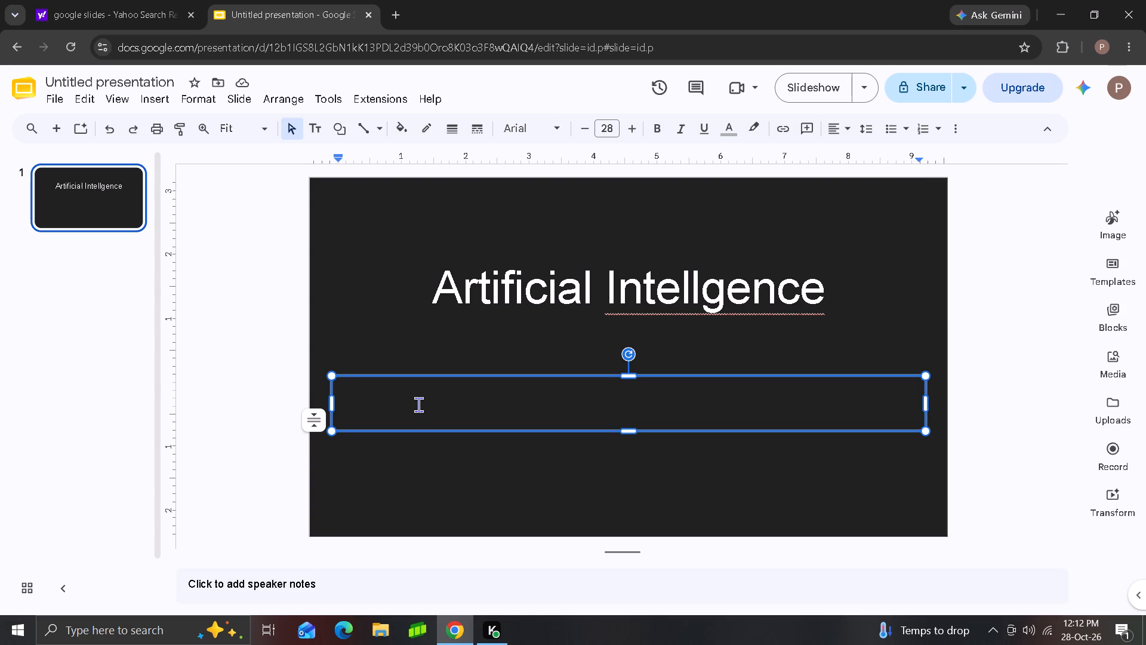
{"action": "key", "text": "t"}
{"action": "key", "text": "BackSpace"}
{"action": "type", "text": "The"}
{"action": "key", "text": "space"}
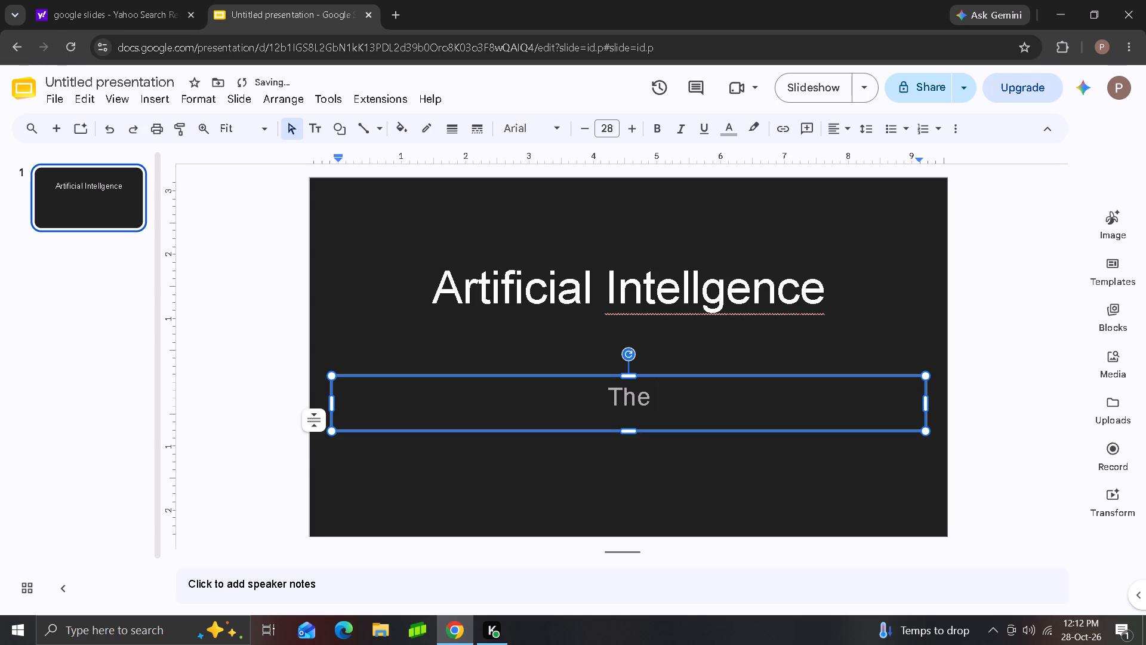
{"action": "type", "text": "Tecnolo"}
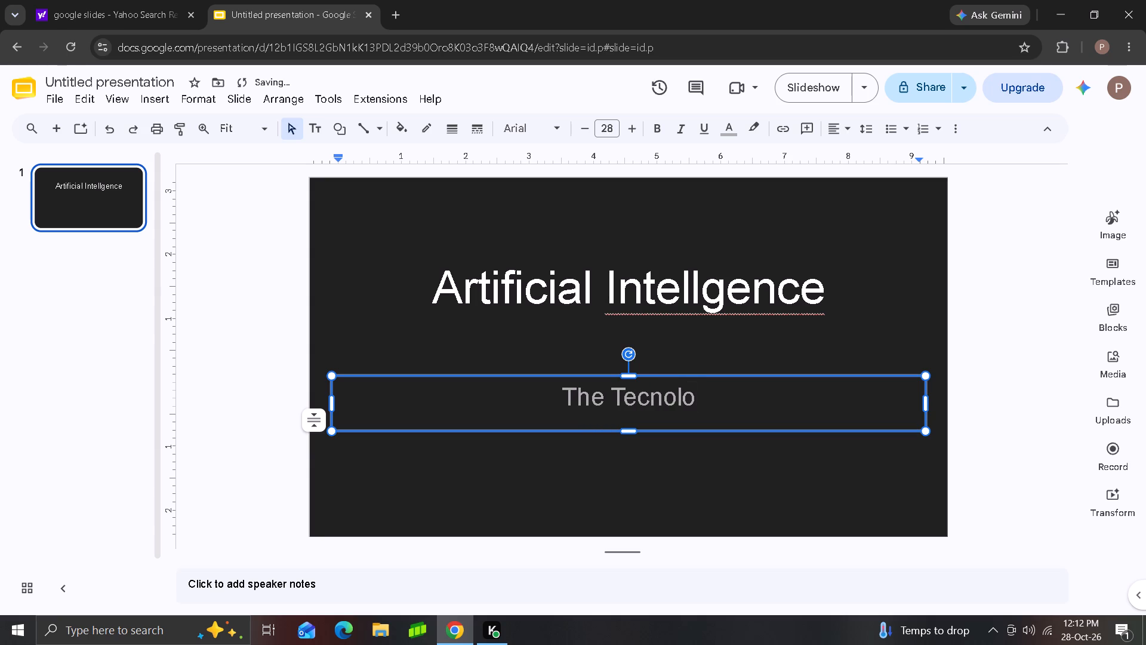
{"action": "type", "text": "gy"}
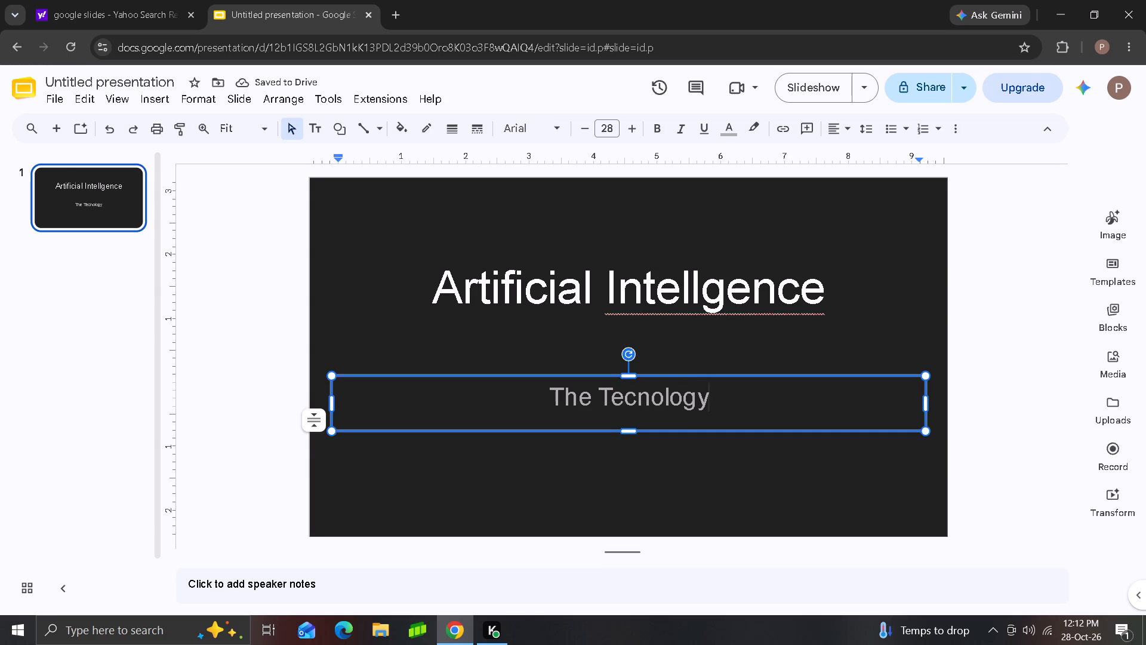
{"action": "key", "text": "space"}
{"action": "type", "text": "Sha"}
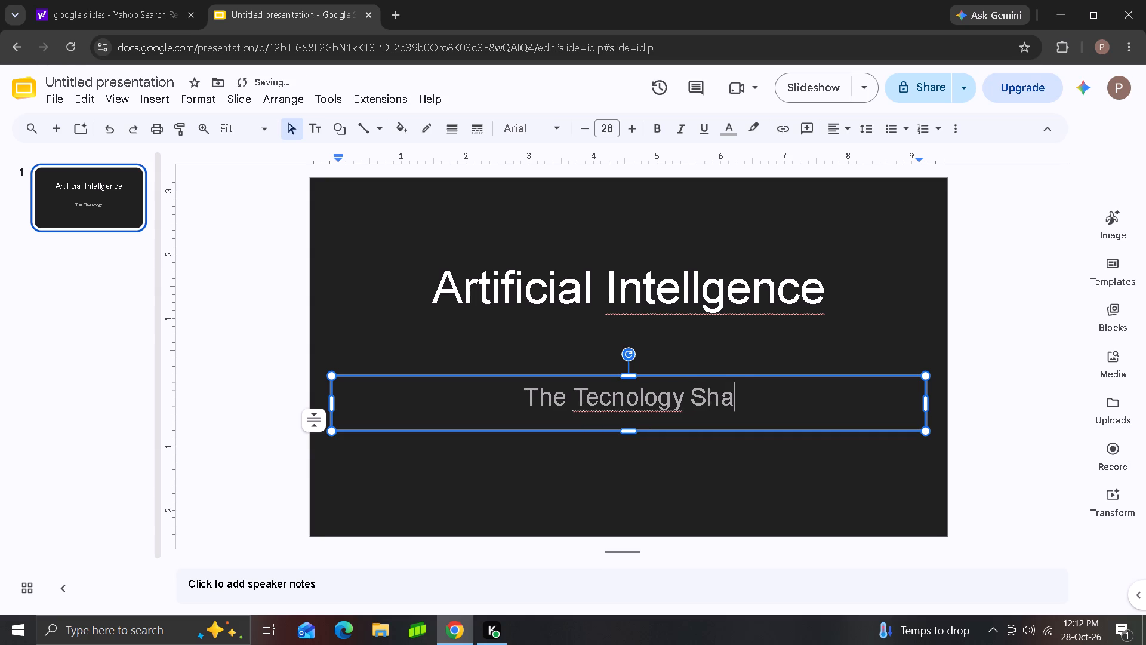
{"action": "type", "text": "ping"}
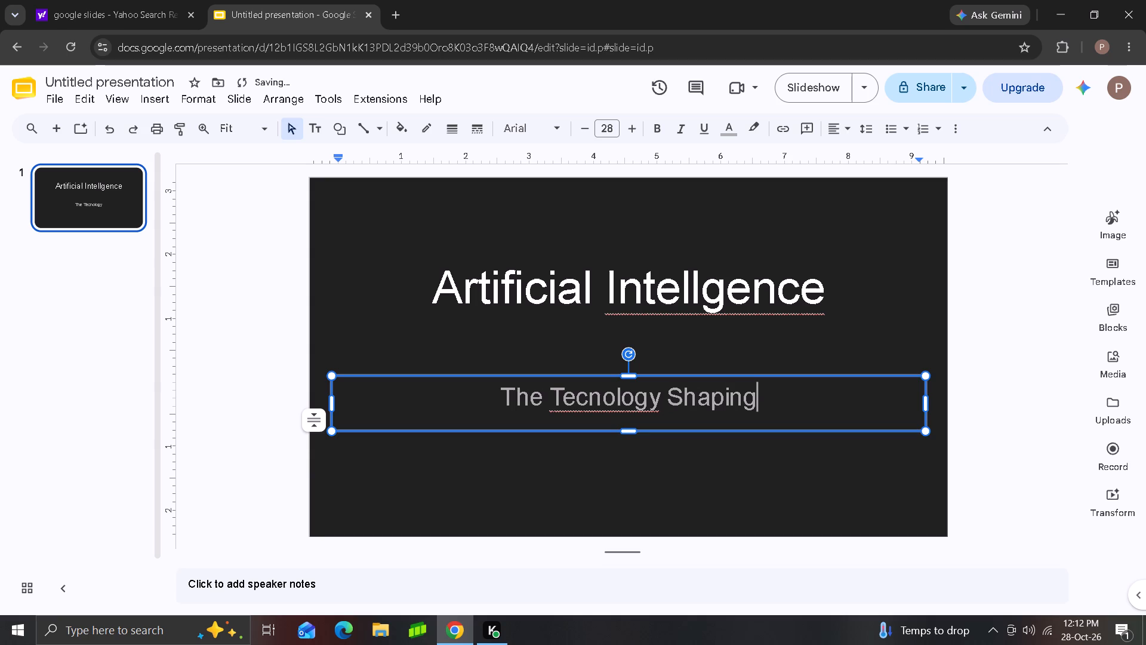
{"action": "left_click", "coordinate": [593, 394]}
{"action": "key", "text": "h"}
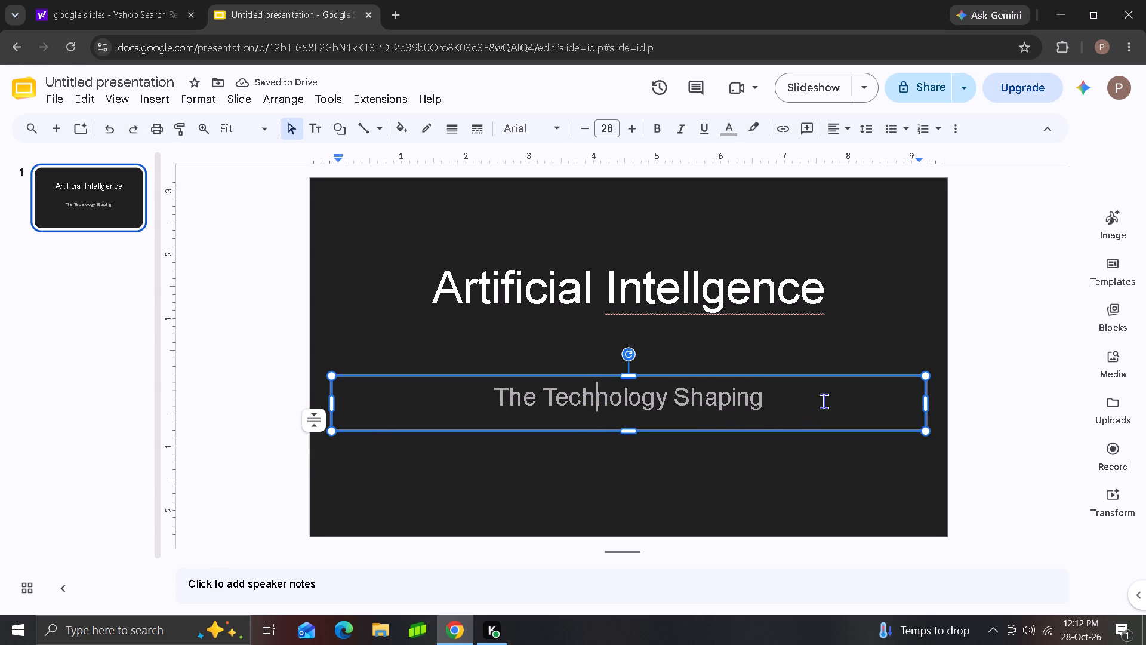
Complete the title slide's subtitle with "Our Future" so that it reads "The Technology Shaping Our Future" on one line.
{"action": "left_click", "coordinate": [802, 401]}
{"action": "key", "text": "space"}
{"action": "key", "text": "o"}
{"action": "key", "text": "BackSpace"}
{"action": "key", "text": "shift+o"}
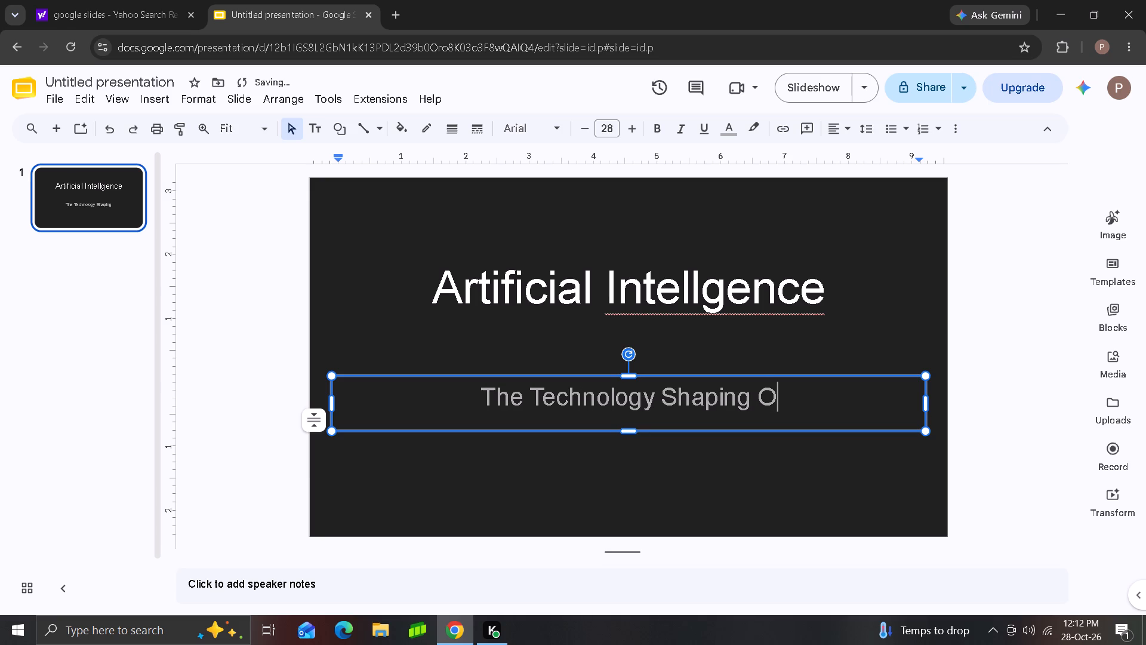
{"action": "type", "text": "ur"}
{"action": "key", "text": "space"}
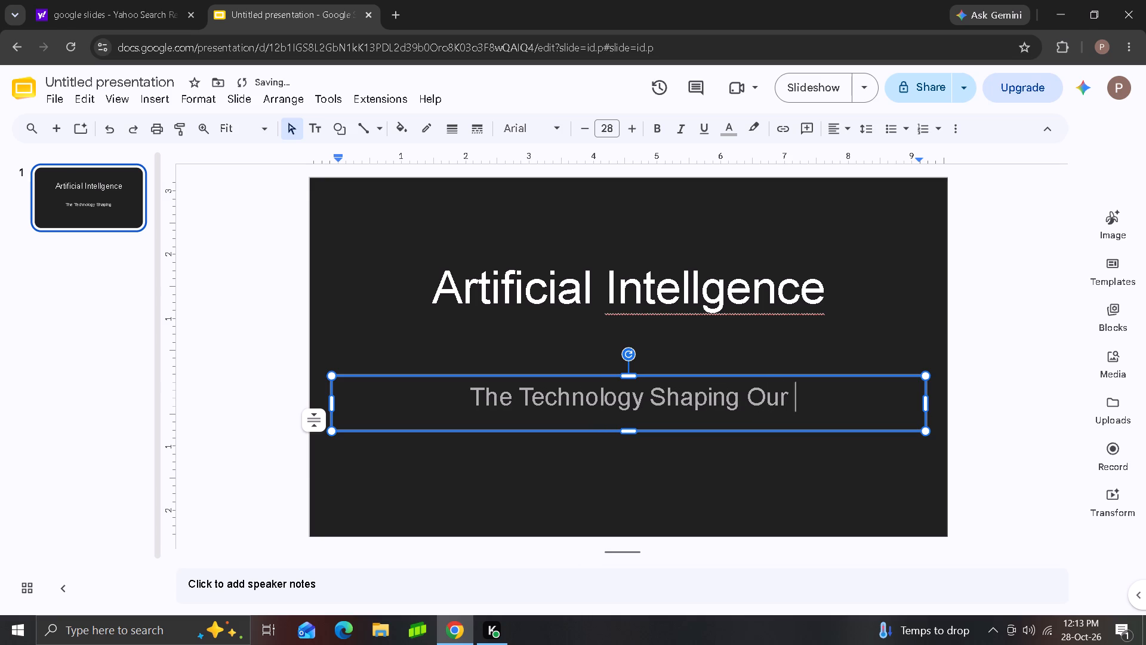
{"action": "key", "text": "shift+d"}
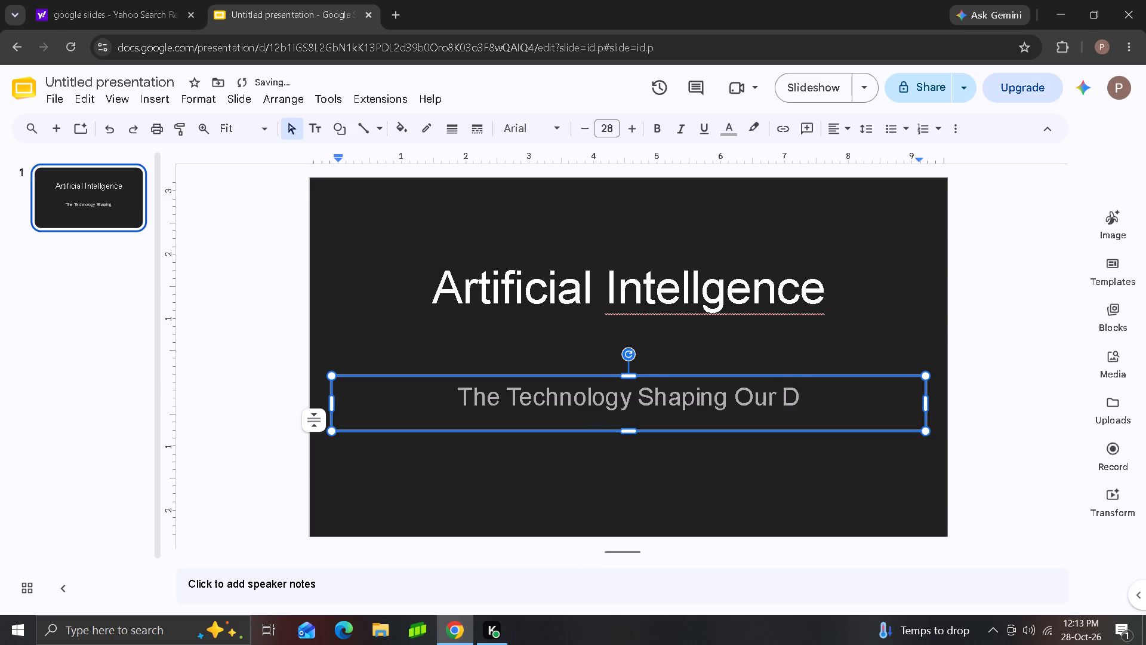
{"action": "key", "text": "BackSpace"}
{"action": "key", "text": "shift+f"}
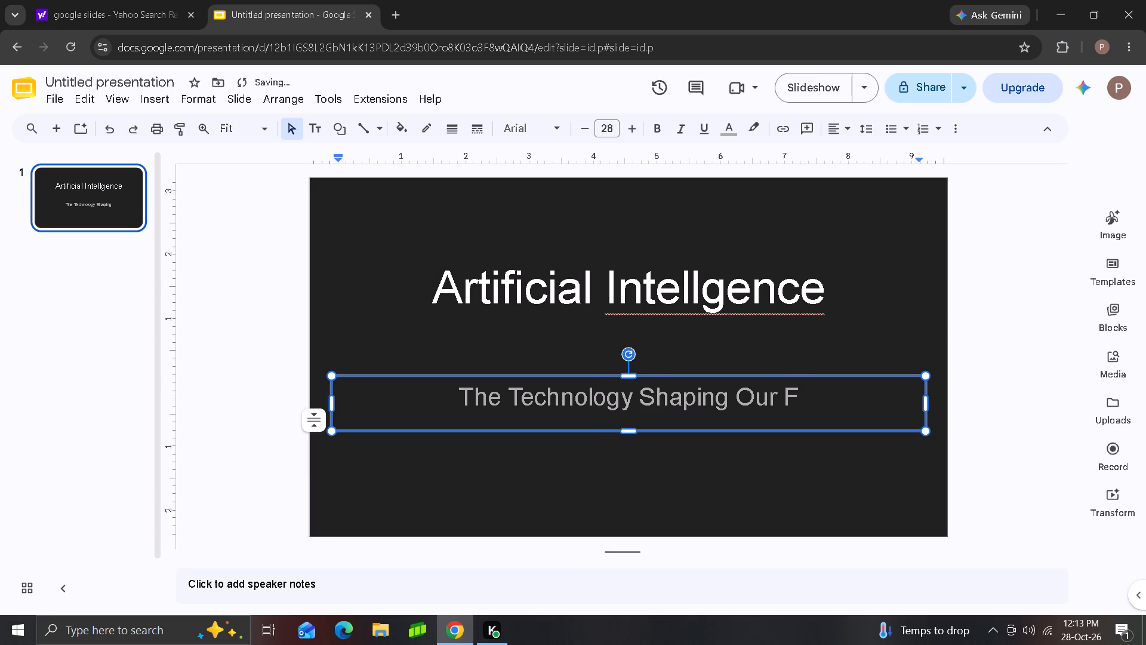
{"action": "type", "text": "uture"}
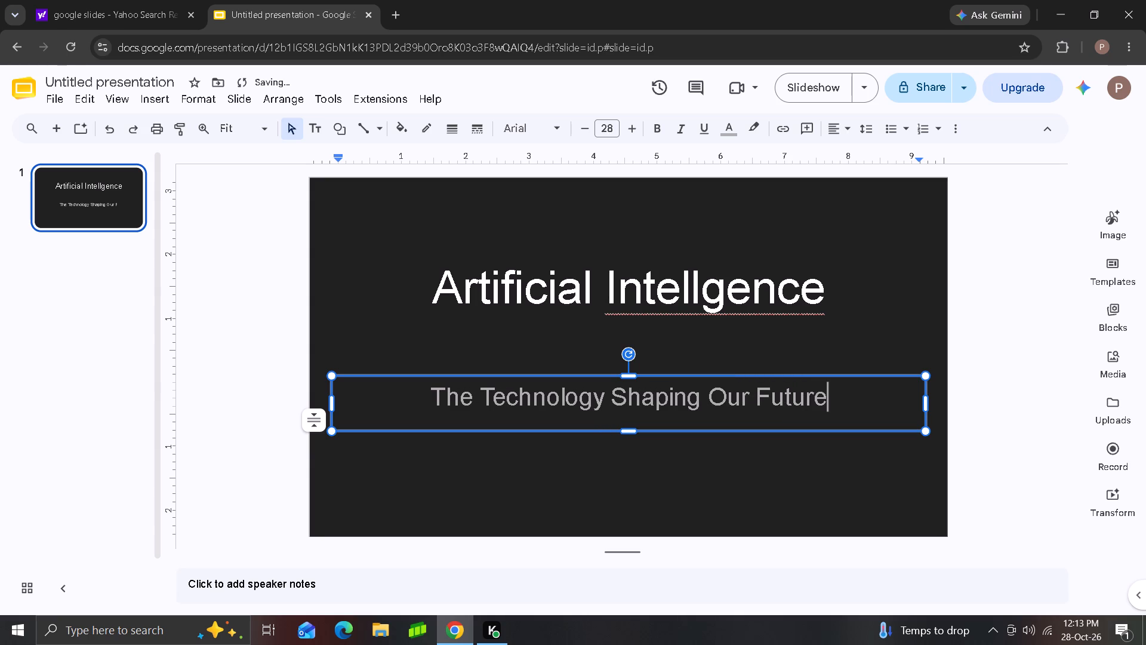
{"action": "key", "text": "Return"}
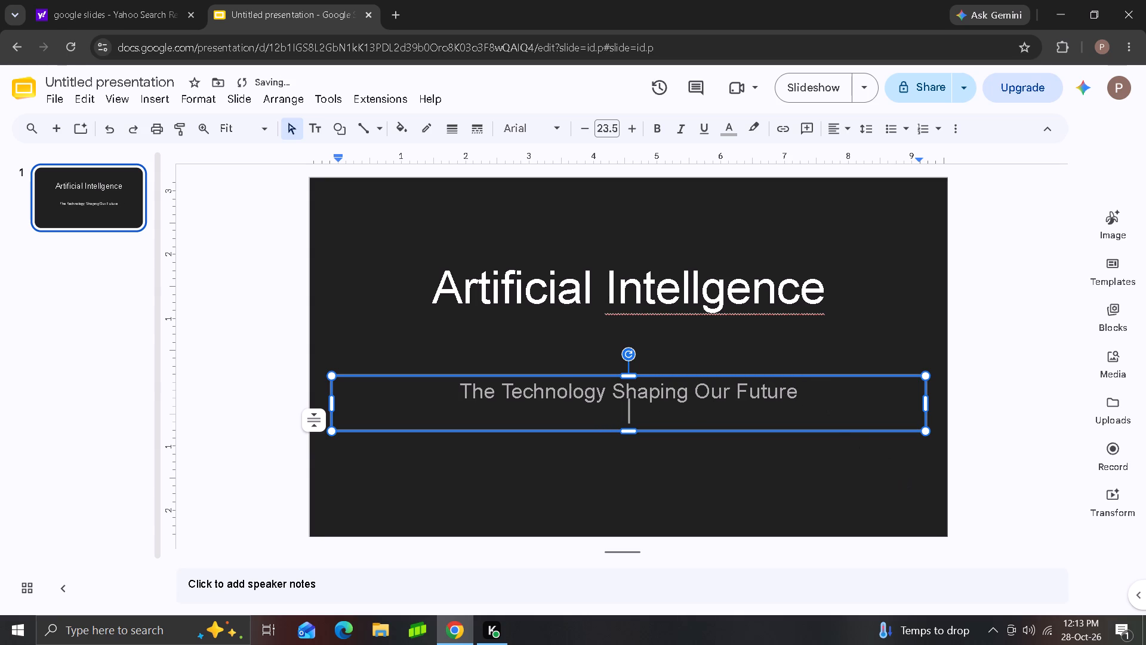
{"action": "key", "text": "Return"}
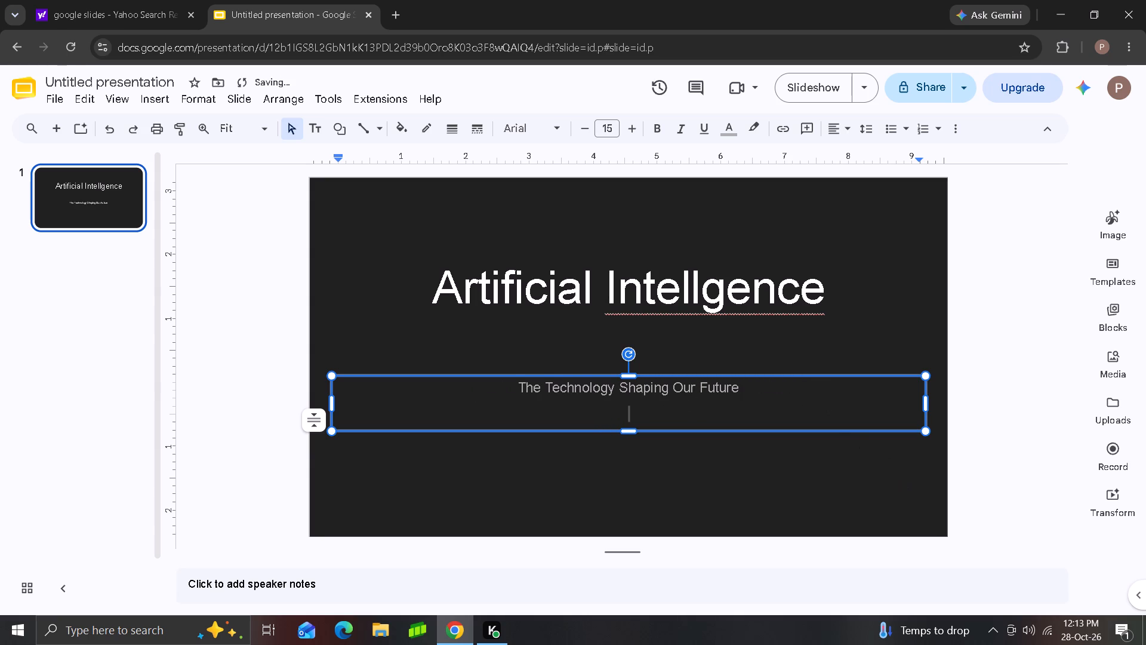
{"action": "key", "text": "BackSpace"}
{"action": "key", "text": "BackSpace"}
{"action": "key", "text": "BackSpace"}
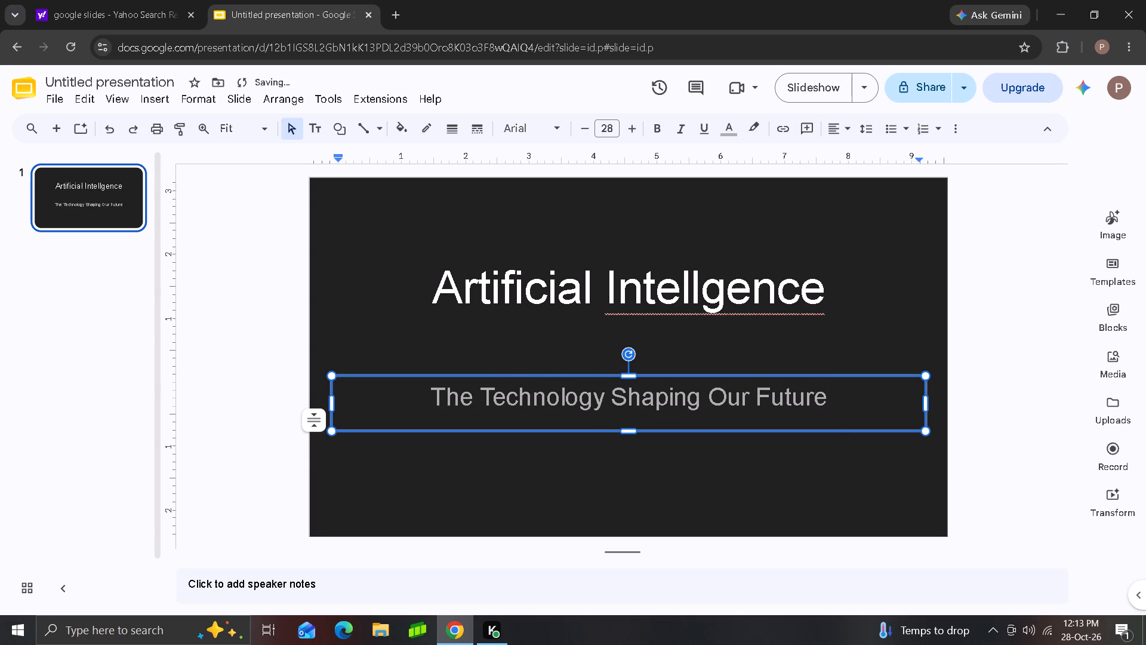
{"action": "left_click", "coordinate": [837, 499]}
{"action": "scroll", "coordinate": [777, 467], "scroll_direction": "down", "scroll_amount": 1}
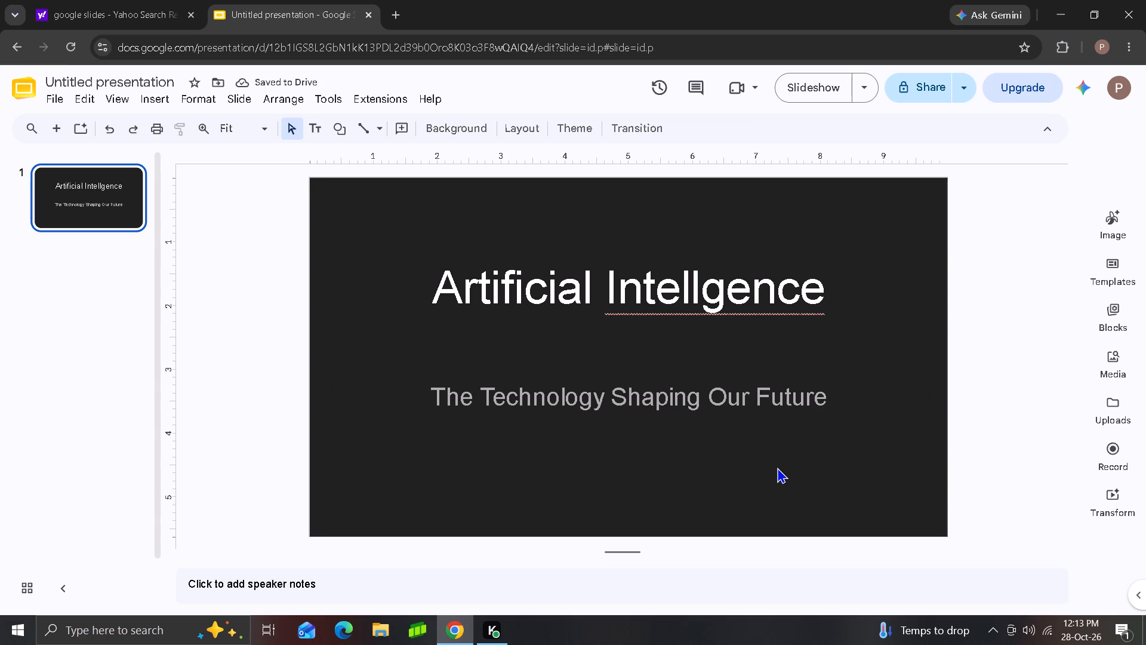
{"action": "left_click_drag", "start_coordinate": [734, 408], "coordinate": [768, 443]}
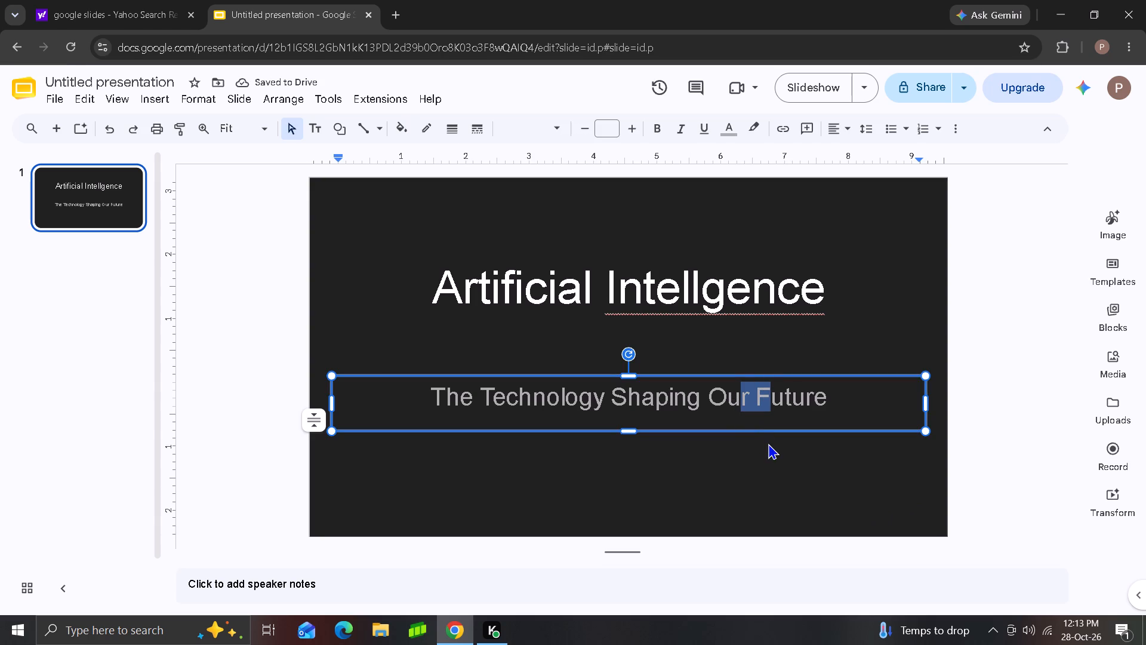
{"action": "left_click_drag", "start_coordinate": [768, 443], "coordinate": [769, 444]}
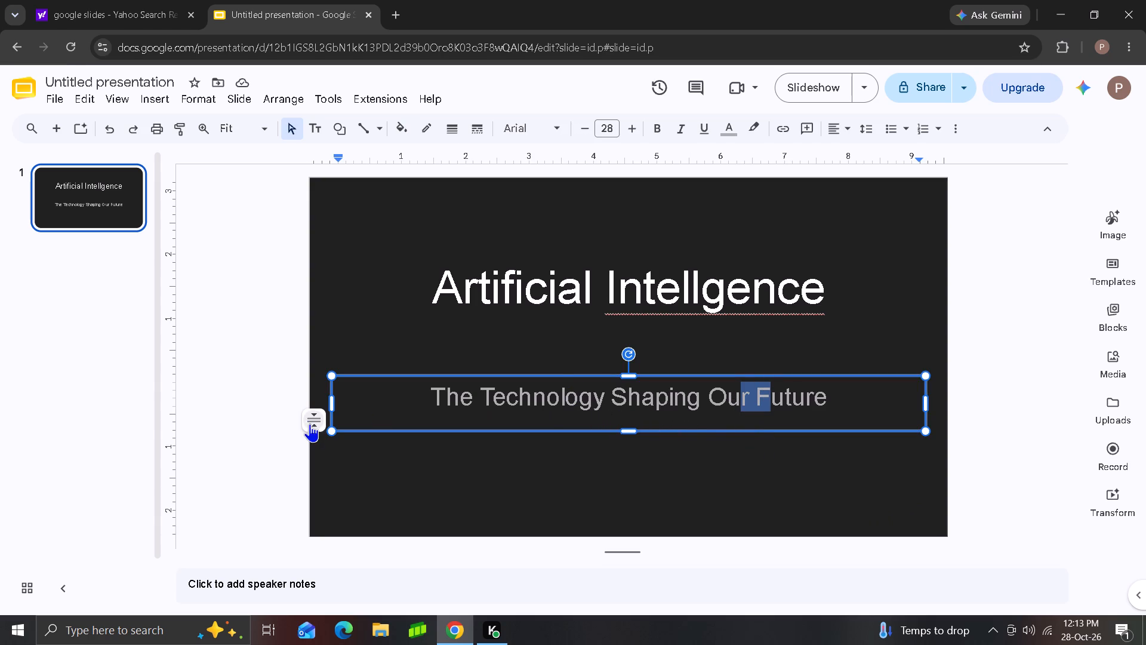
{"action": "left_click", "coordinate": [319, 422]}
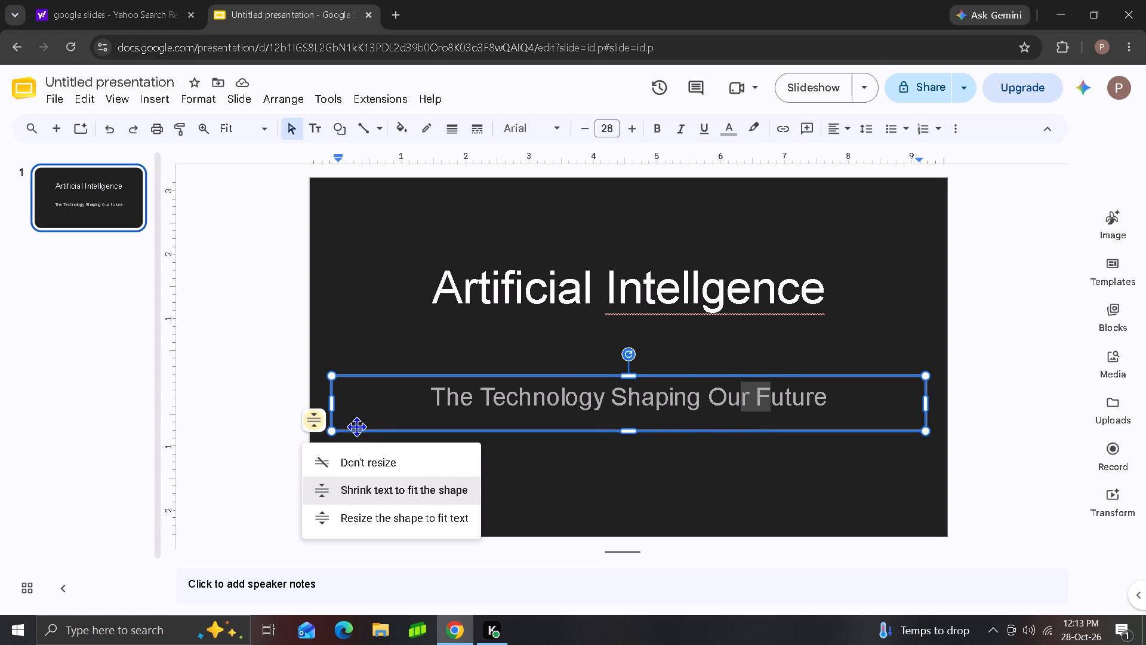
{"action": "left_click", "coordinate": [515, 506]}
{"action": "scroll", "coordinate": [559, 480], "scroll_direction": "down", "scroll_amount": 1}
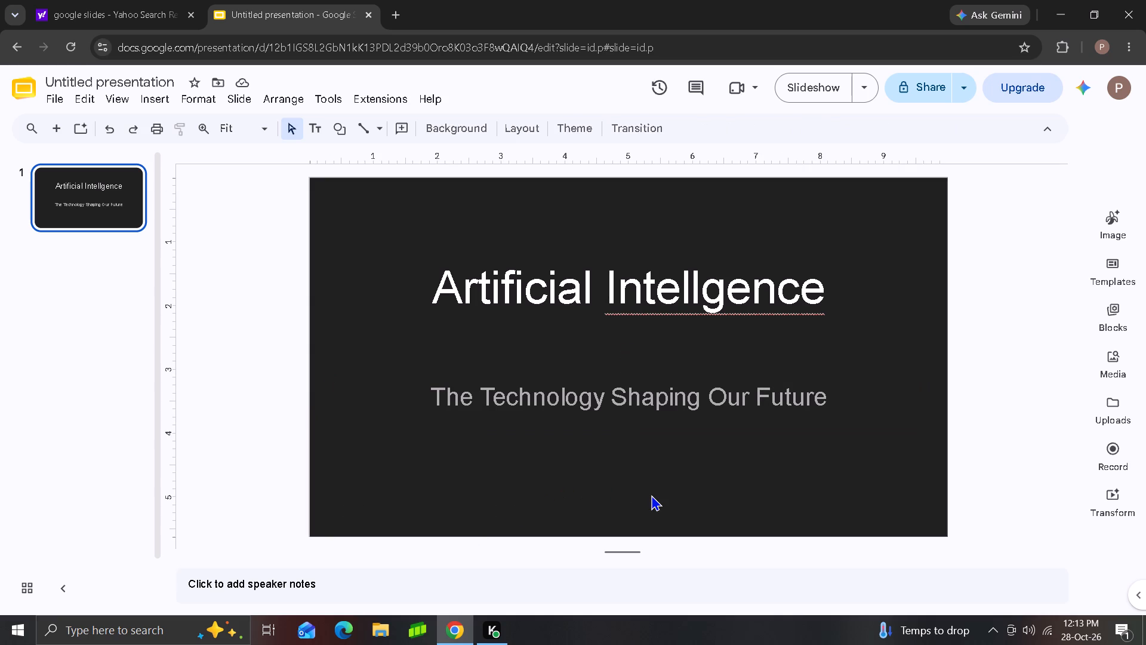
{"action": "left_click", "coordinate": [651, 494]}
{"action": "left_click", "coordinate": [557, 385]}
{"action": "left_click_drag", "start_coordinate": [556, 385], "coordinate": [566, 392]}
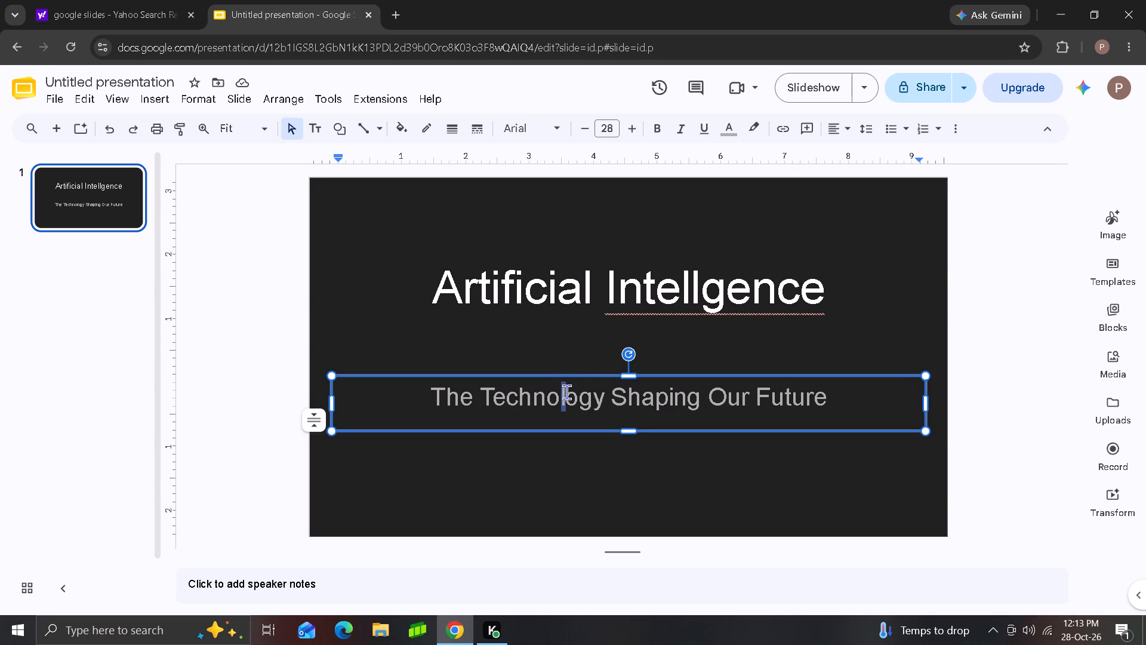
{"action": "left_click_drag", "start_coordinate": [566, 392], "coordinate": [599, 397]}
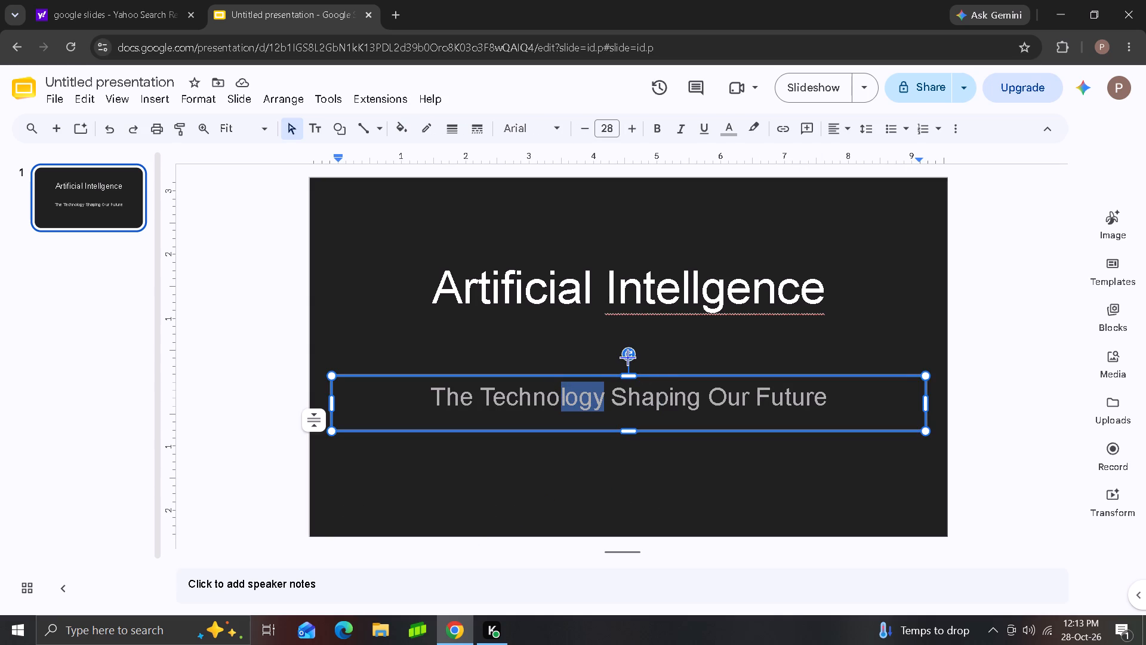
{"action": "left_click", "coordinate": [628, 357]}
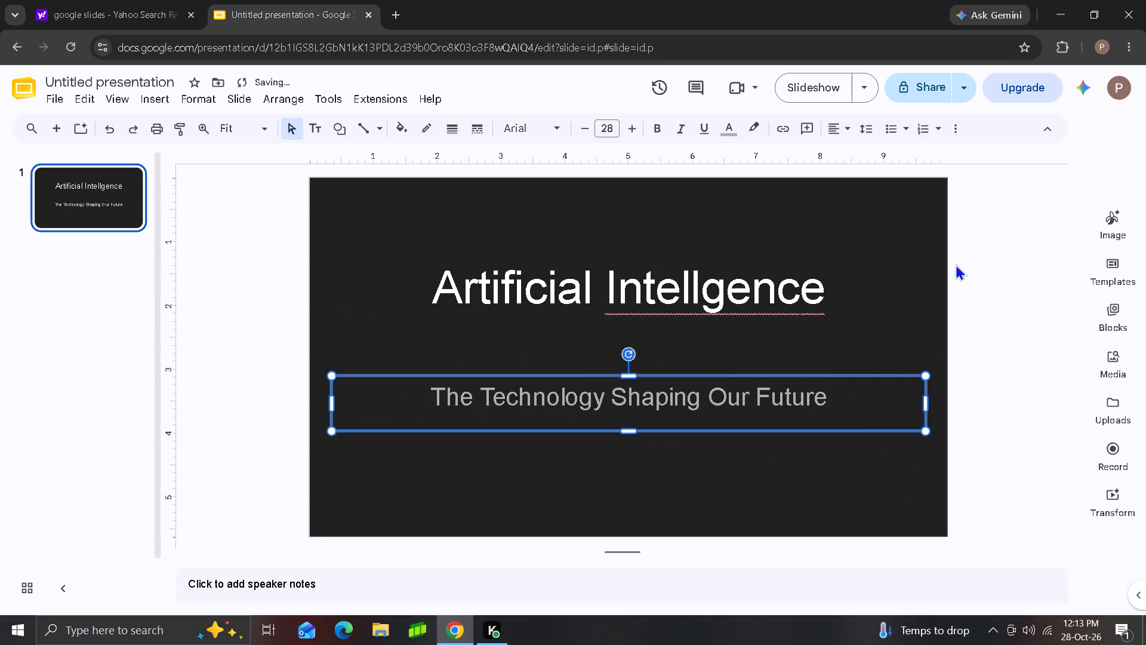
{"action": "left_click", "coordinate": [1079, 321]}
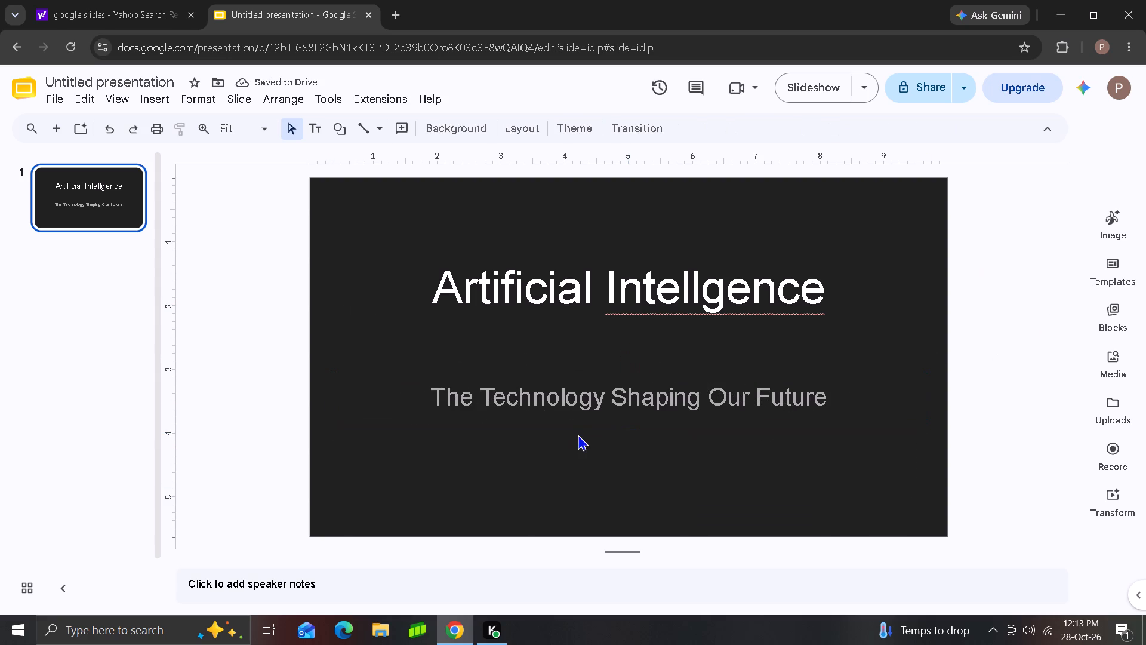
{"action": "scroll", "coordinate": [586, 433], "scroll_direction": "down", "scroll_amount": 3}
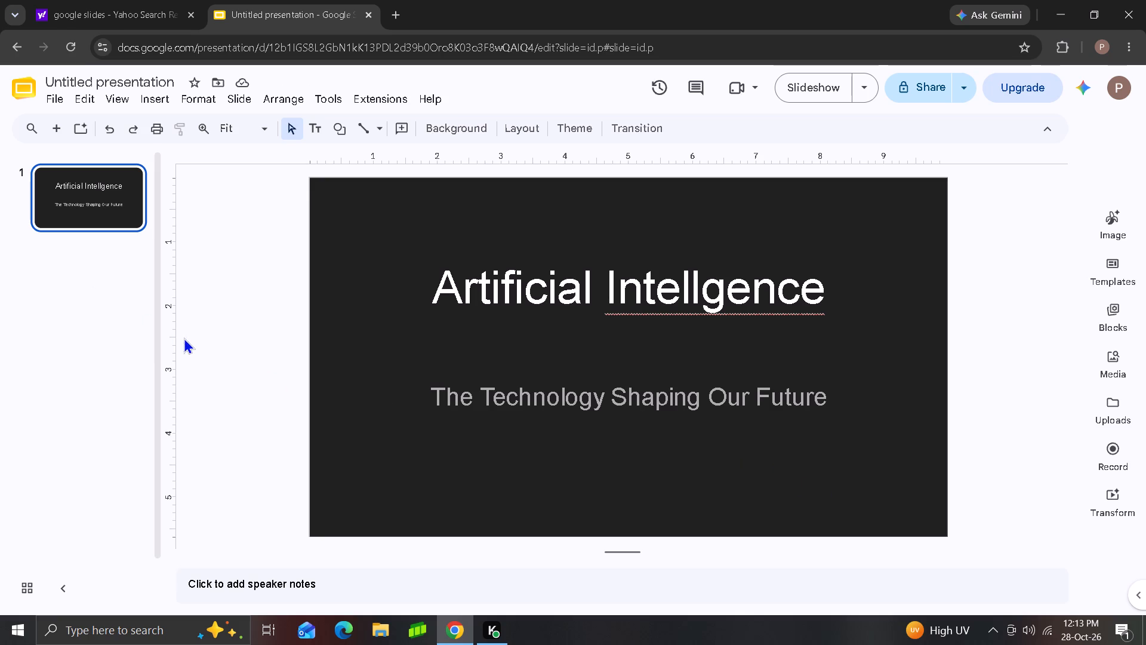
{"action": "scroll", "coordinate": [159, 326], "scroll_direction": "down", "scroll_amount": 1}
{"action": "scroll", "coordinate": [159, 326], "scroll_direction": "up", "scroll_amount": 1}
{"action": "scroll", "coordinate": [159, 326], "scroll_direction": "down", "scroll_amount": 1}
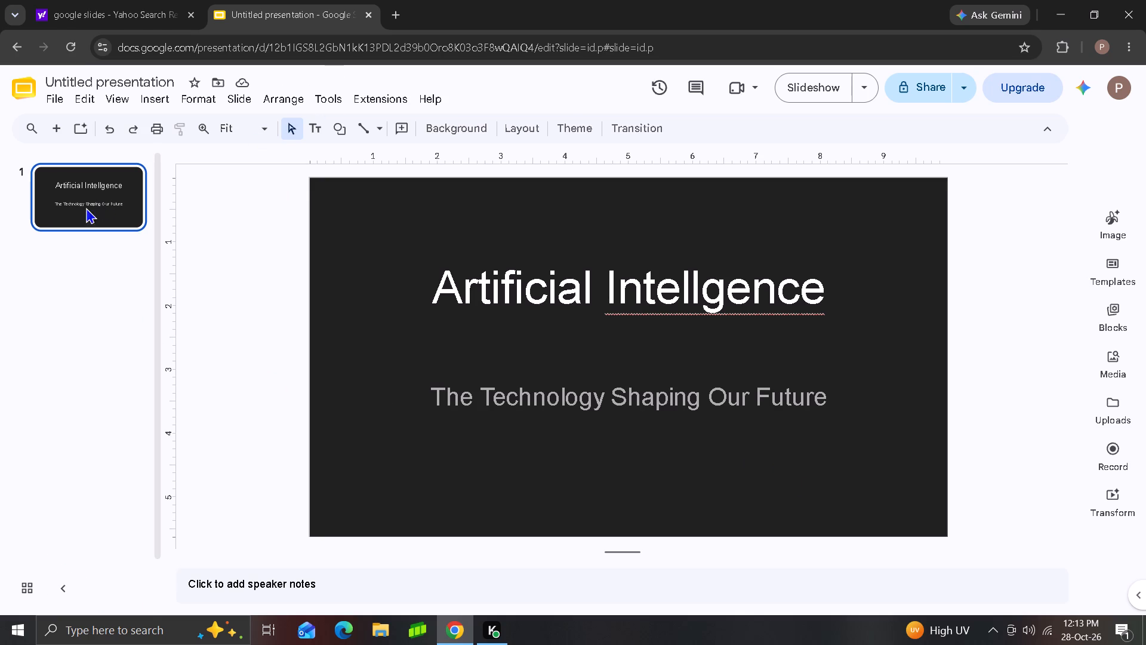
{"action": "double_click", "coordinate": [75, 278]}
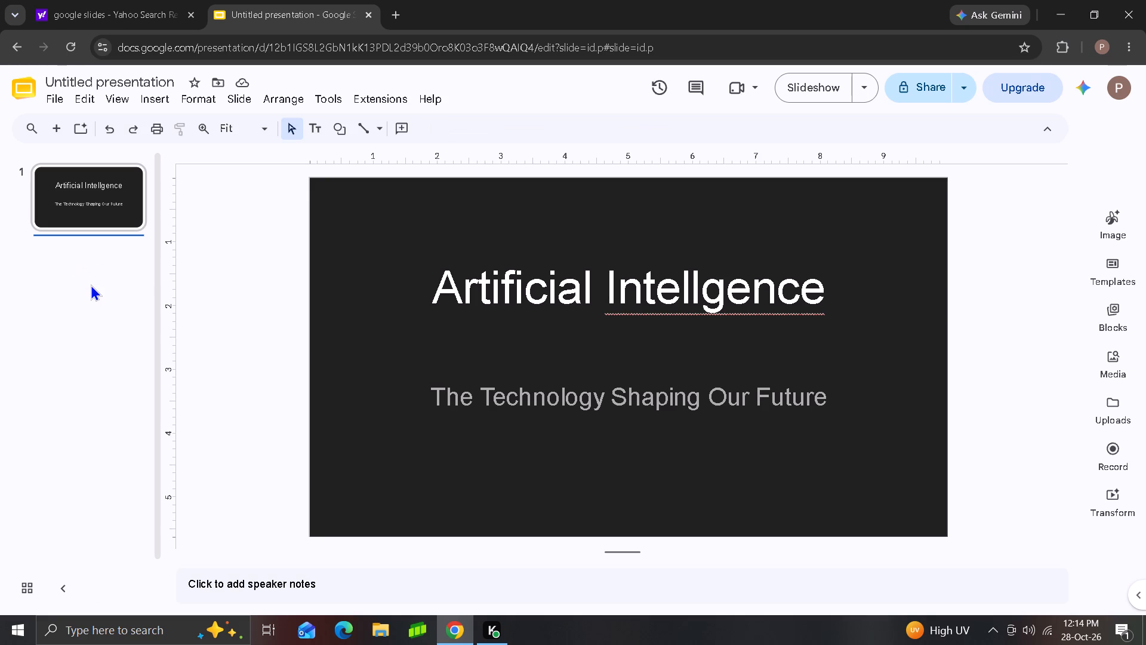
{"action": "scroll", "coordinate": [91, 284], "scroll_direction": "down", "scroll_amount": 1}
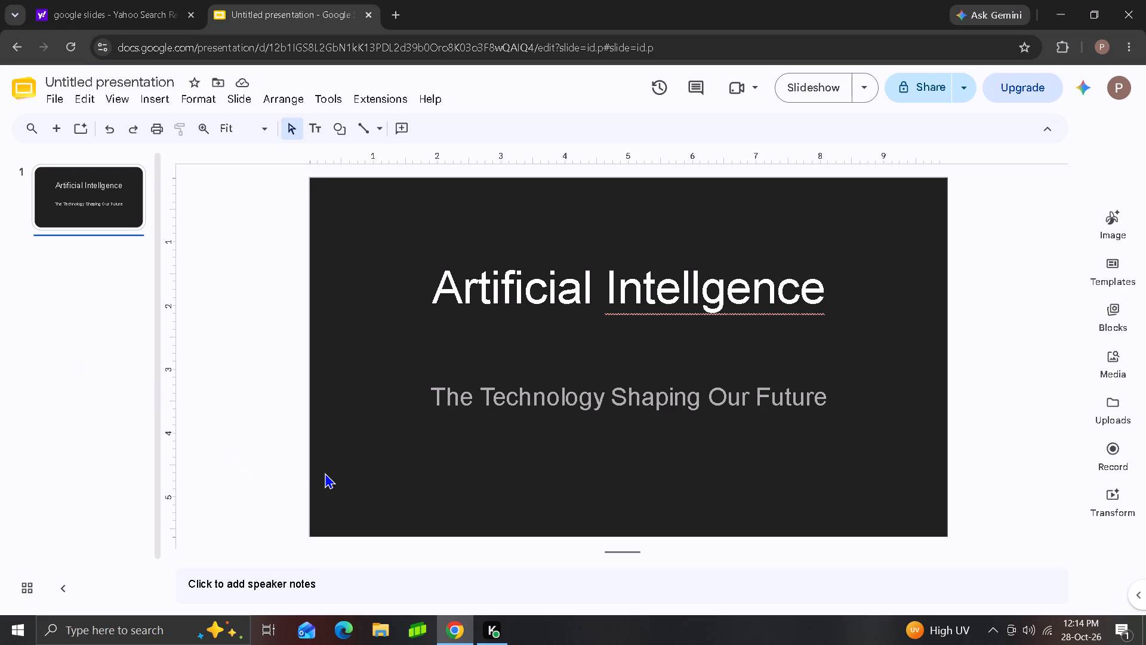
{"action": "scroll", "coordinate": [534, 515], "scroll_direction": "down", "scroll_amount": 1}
Add a new slide after the title slide.
{"action": "left_click", "coordinate": [313, 127]}
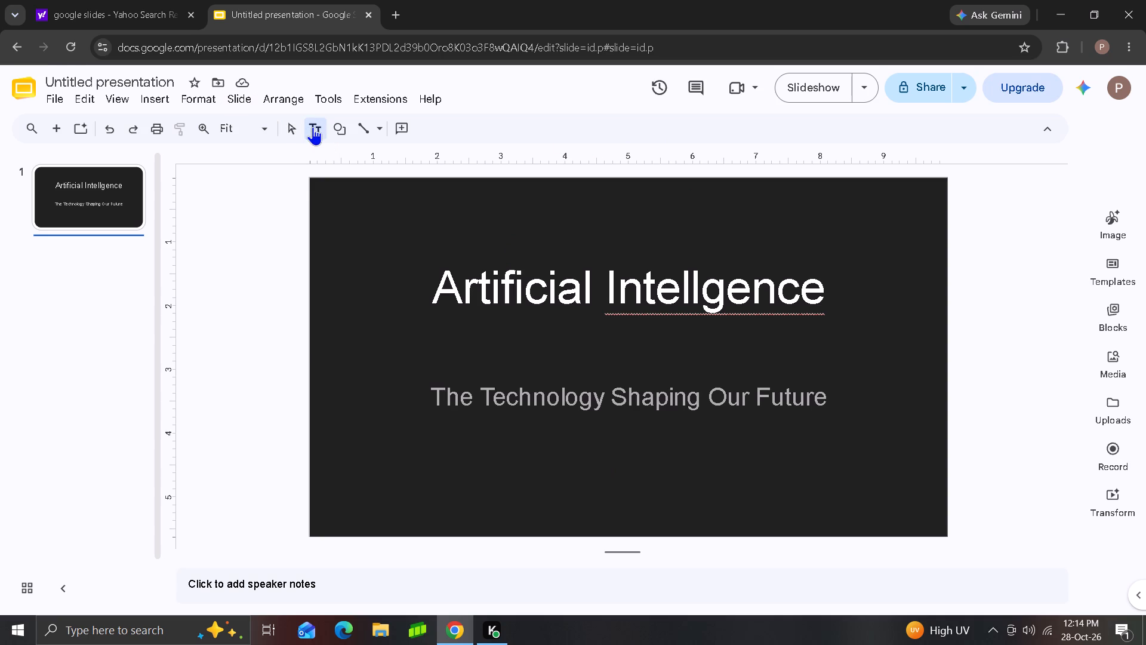
{"action": "left_click", "coordinate": [85, 272]}
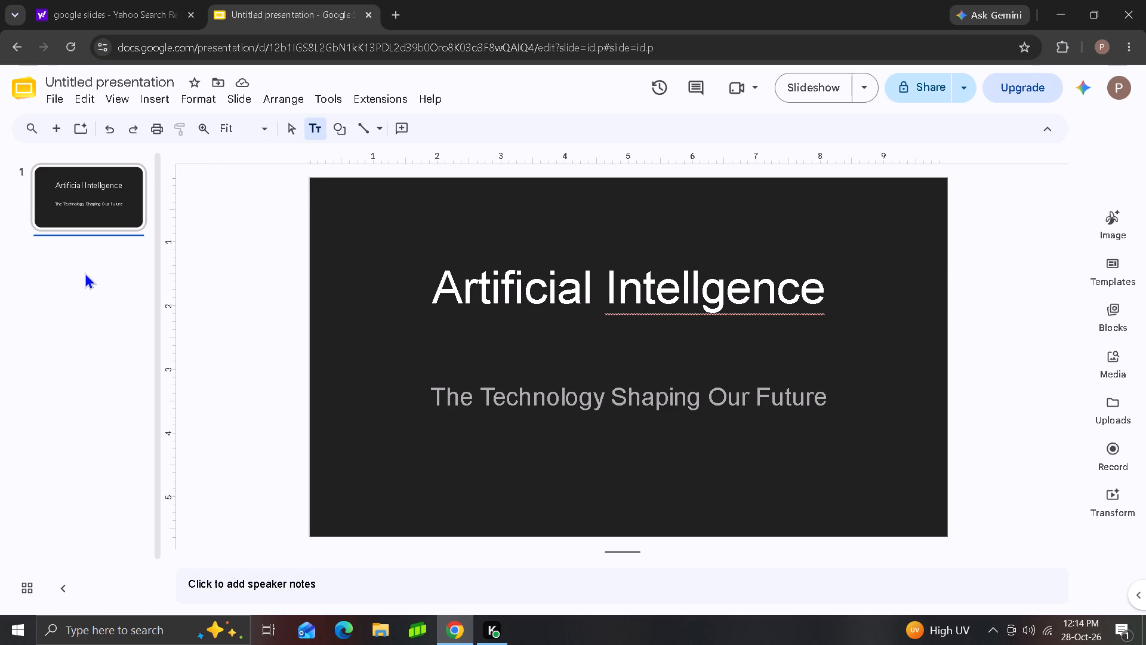
{"action": "key", "text": "ctrl+m"}
Insert a text box below the subtitle on the title slide.
{"action": "scroll", "coordinate": [396, 384], "scroll_direction": "up", "scroll_amount": 1}
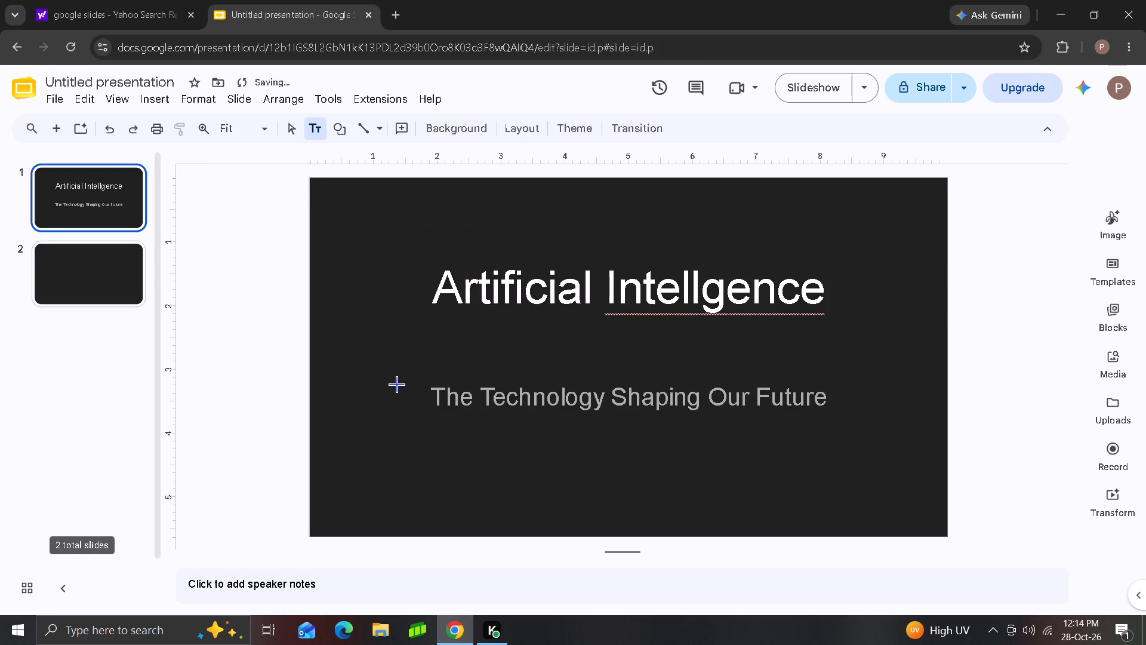
{"action": "scroll", "coordinate": [396, 384], "scroll_direction": "down", "scroll_amount": 1}
{"action": "scroll", "coordinate": [435, 342], "scroll_direction": "up", "scroll_amount": 1}
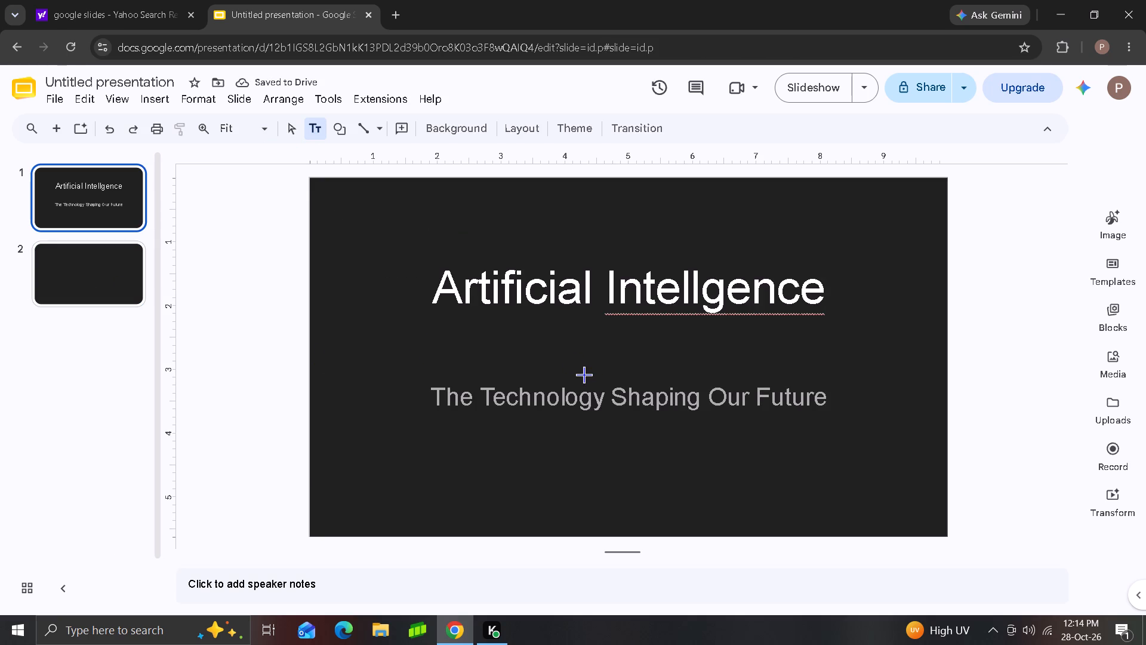
{"action": "left_click", "coordinate": [632, 448]}
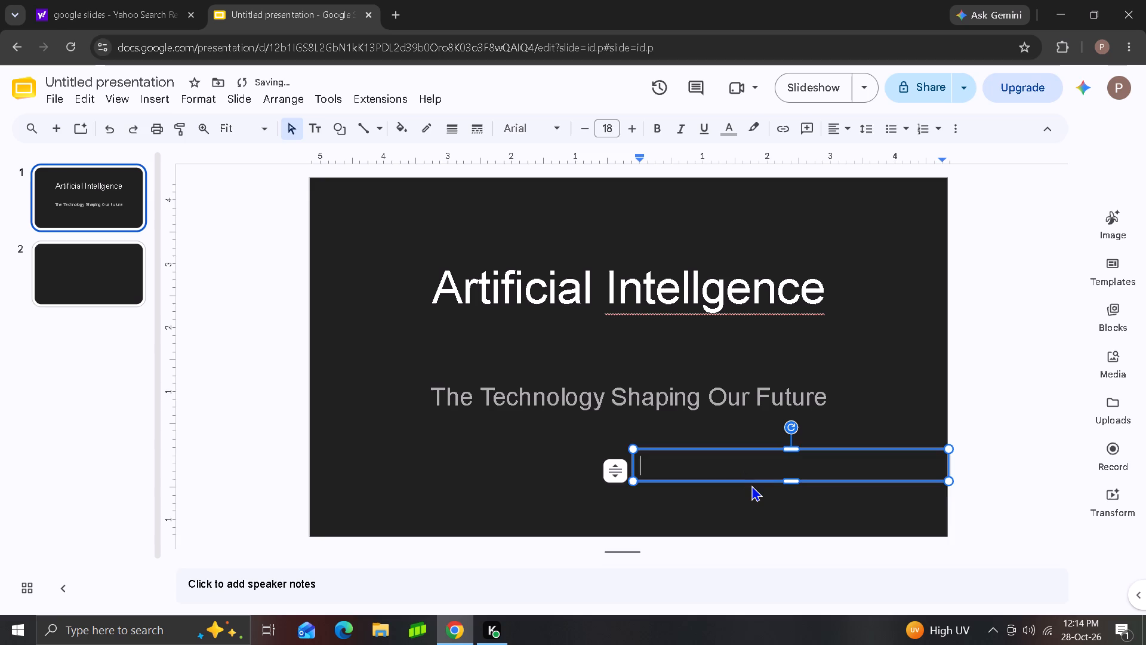
{"action": "left_click", "coordinate": [751, 485]}
{"action": "left_click", "coordinate": [574, 460]}
{"action": "left_click", "coordinate": [574, 460]}
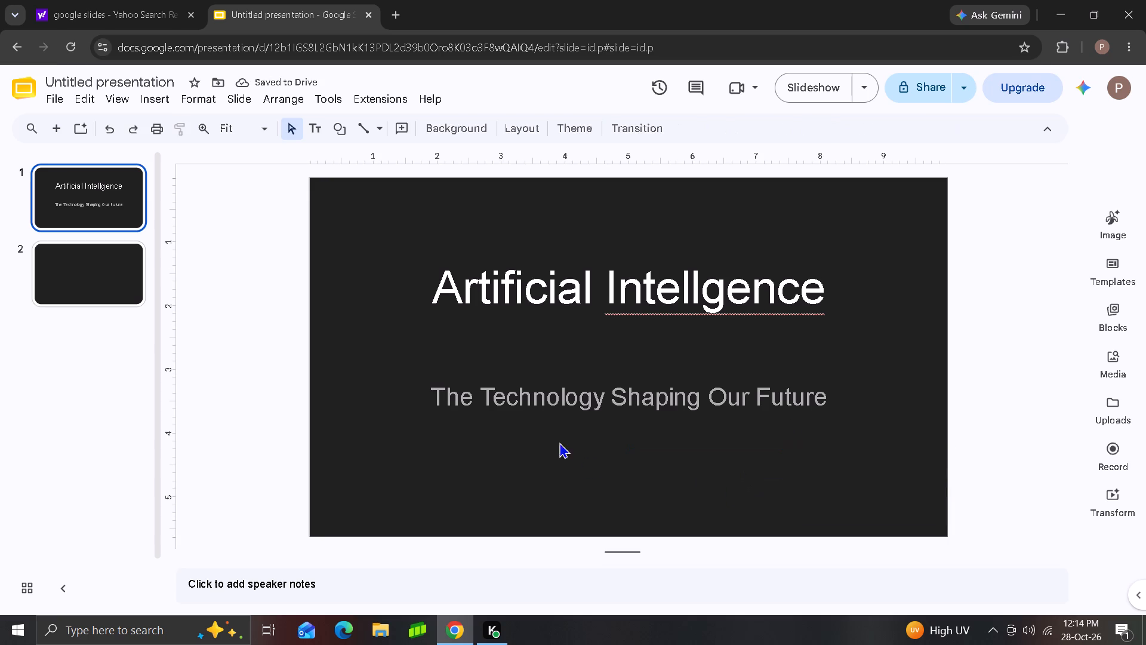
Enter "Presented by" followed by the presenter's name in the empty text box below the subtitle.
{"action": "left_click", "coordinate": [710, 484]}
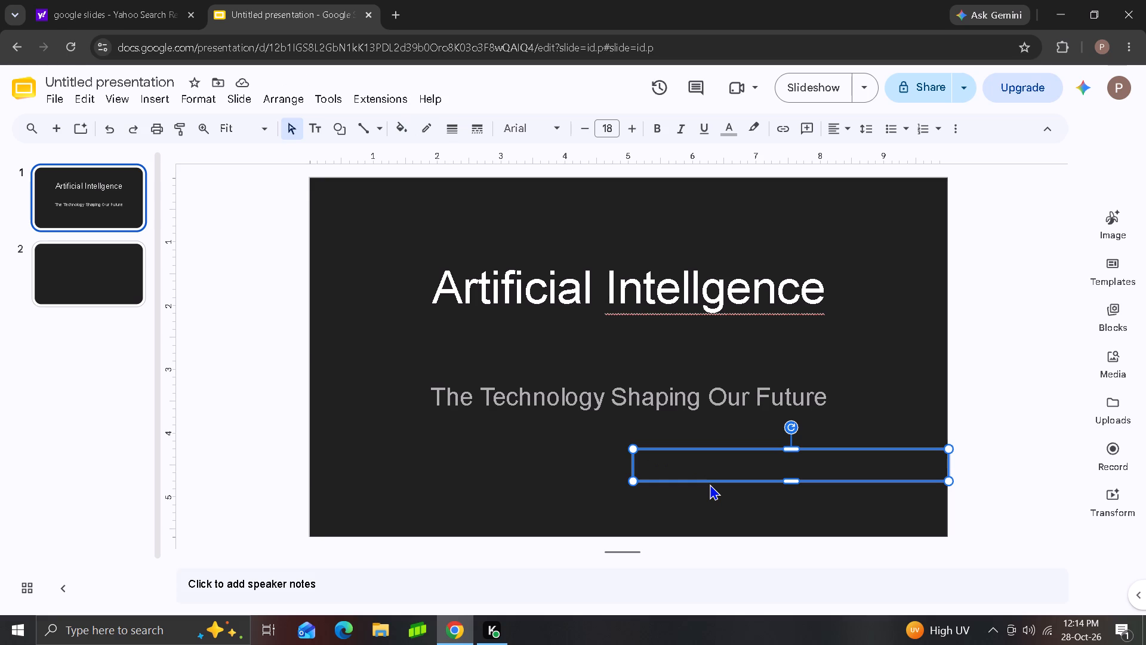
{"action": "key", "text": "p"}
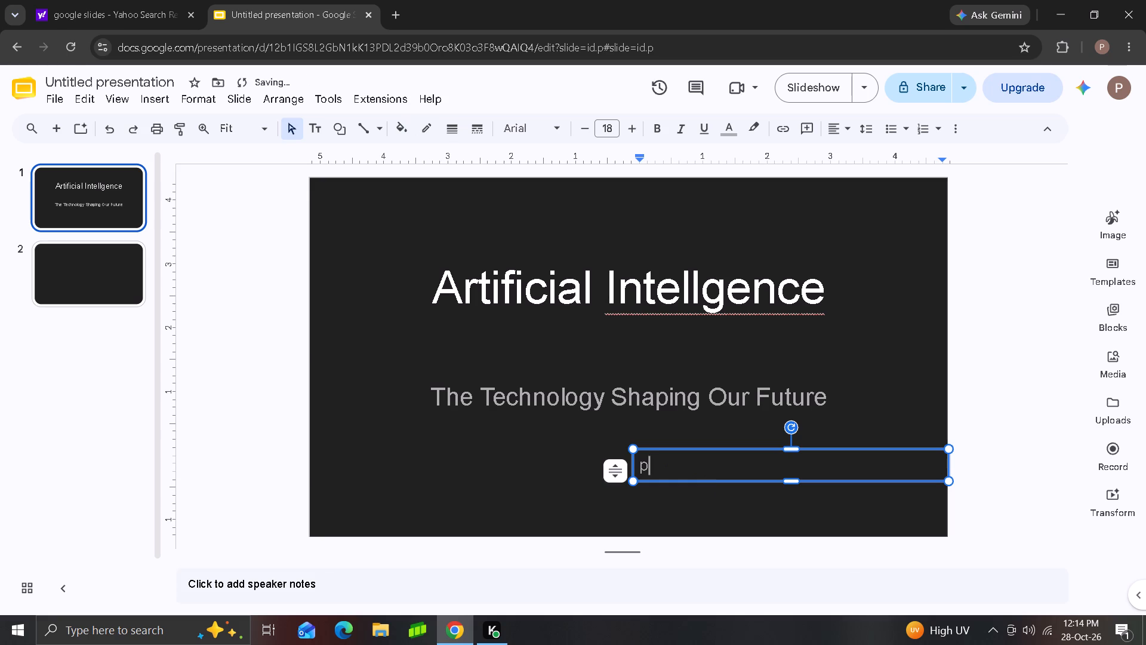
{"action": "key", "text": "BackSpace"}
{"action": "key", "text": "shift+p"}
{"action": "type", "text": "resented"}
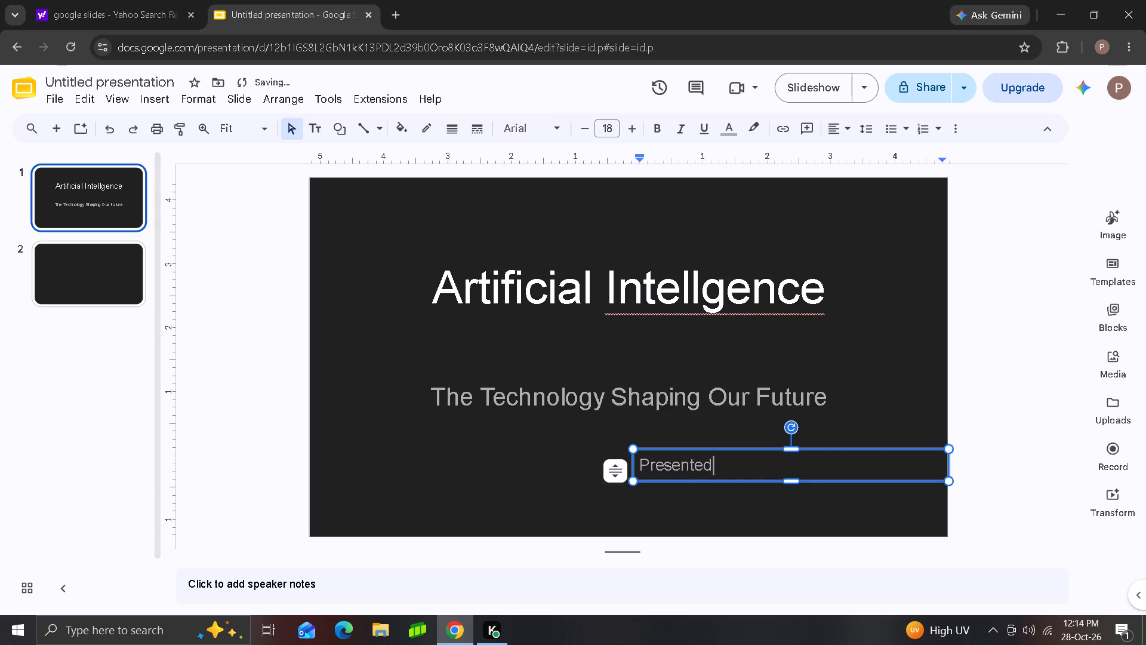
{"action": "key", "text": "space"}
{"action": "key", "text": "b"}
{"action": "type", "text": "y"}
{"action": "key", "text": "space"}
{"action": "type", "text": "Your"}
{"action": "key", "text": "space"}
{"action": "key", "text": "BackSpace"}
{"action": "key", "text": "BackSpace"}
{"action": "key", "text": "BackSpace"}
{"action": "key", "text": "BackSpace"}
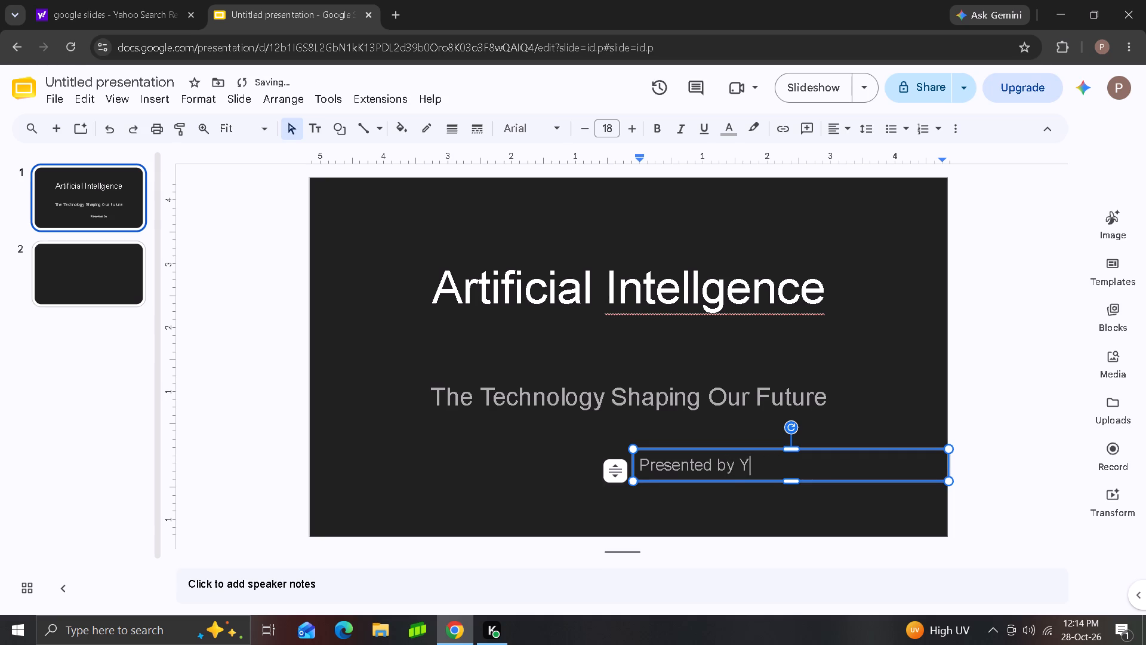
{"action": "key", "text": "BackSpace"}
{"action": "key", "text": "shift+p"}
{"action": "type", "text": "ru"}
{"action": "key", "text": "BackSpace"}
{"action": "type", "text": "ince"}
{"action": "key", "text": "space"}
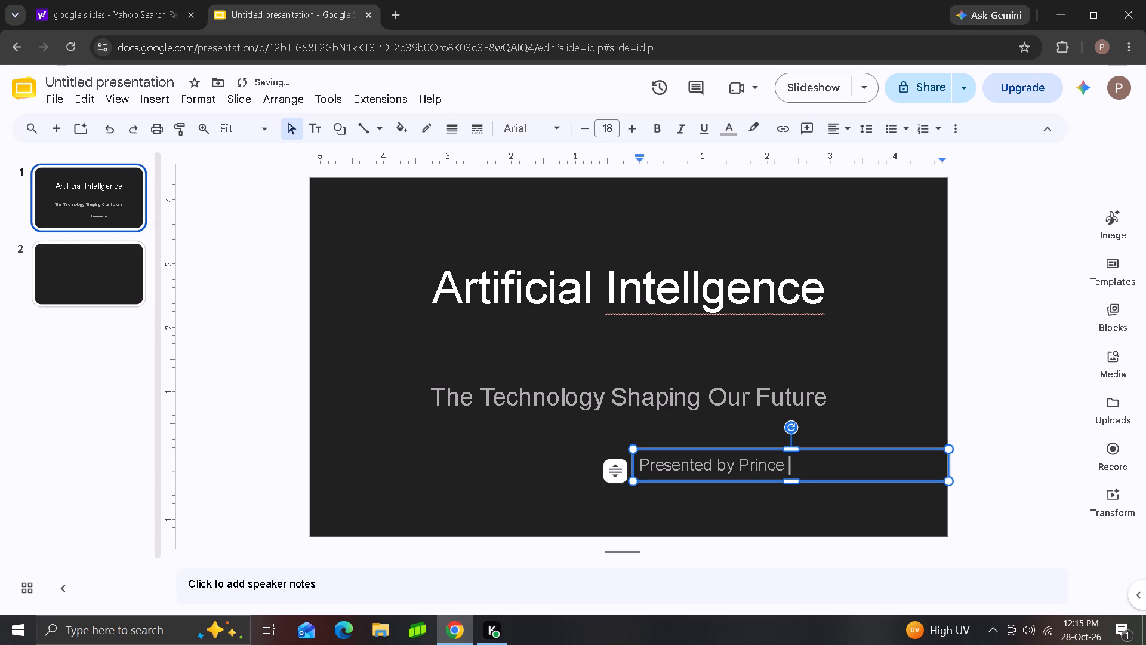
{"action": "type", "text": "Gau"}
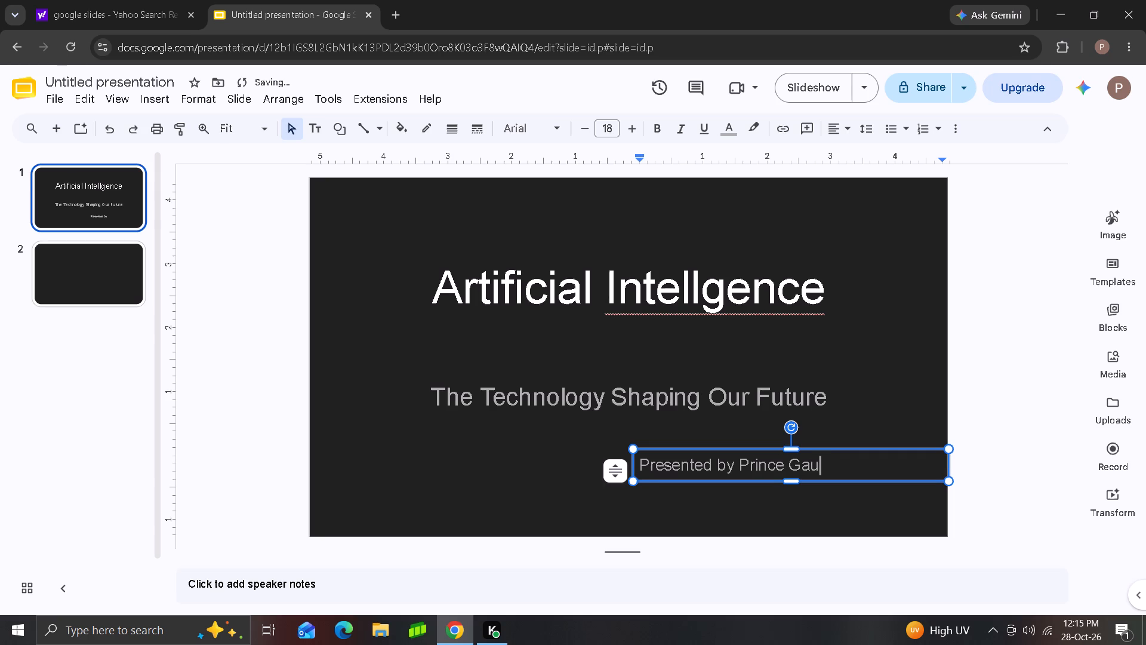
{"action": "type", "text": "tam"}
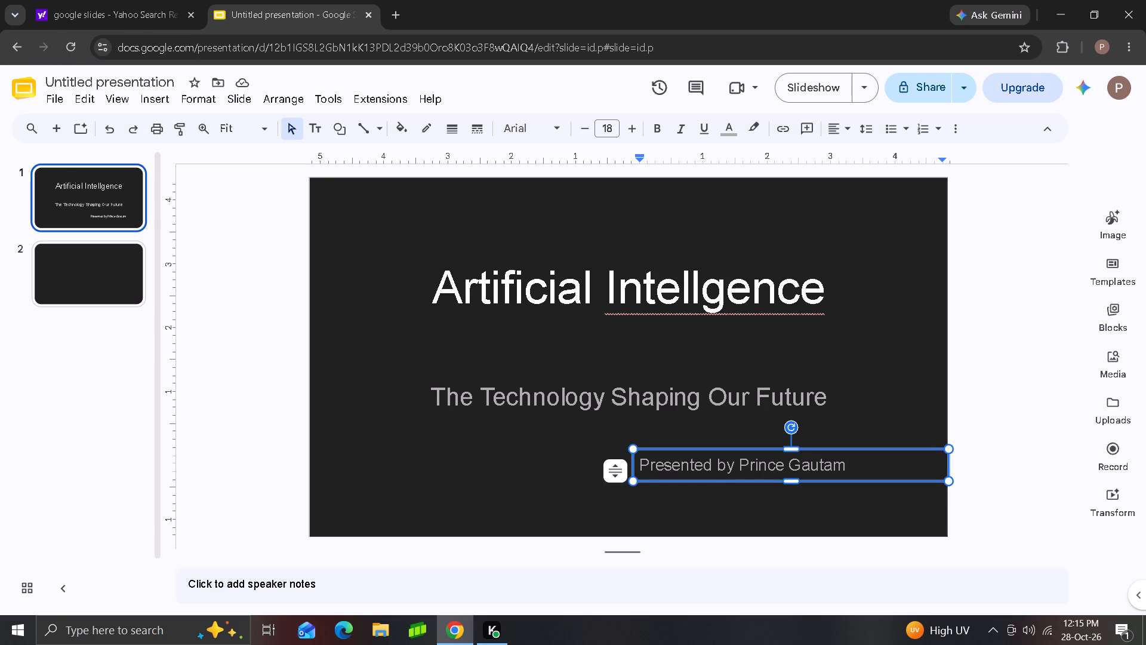
Append " . B.Sc- CSJMU" after the presenter's name in the presenter line.
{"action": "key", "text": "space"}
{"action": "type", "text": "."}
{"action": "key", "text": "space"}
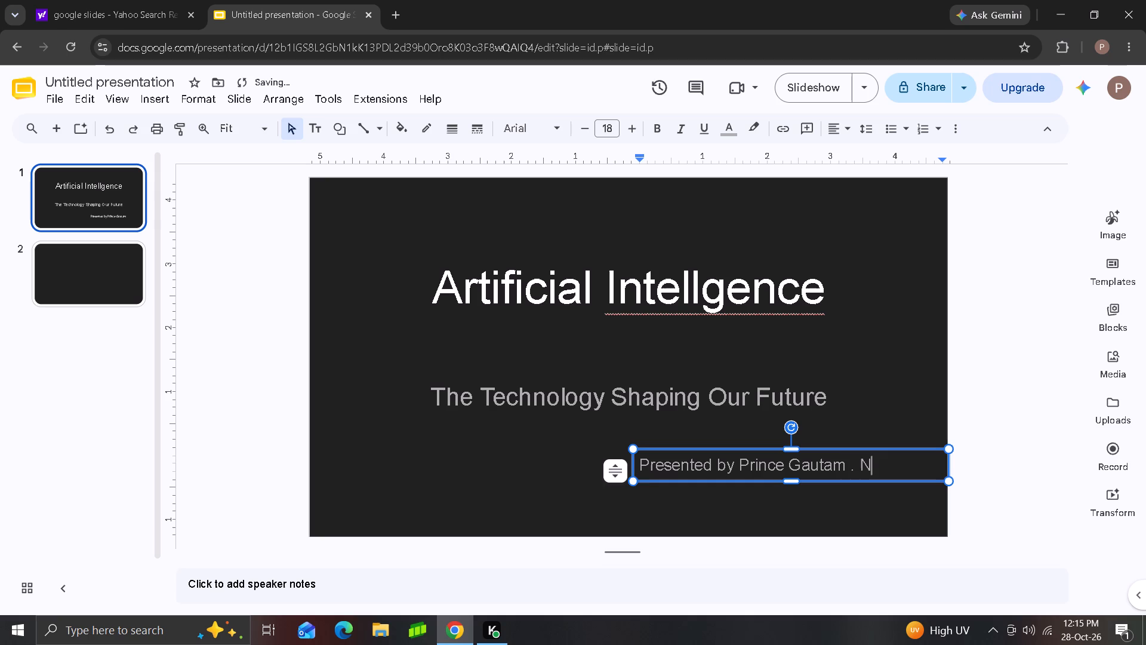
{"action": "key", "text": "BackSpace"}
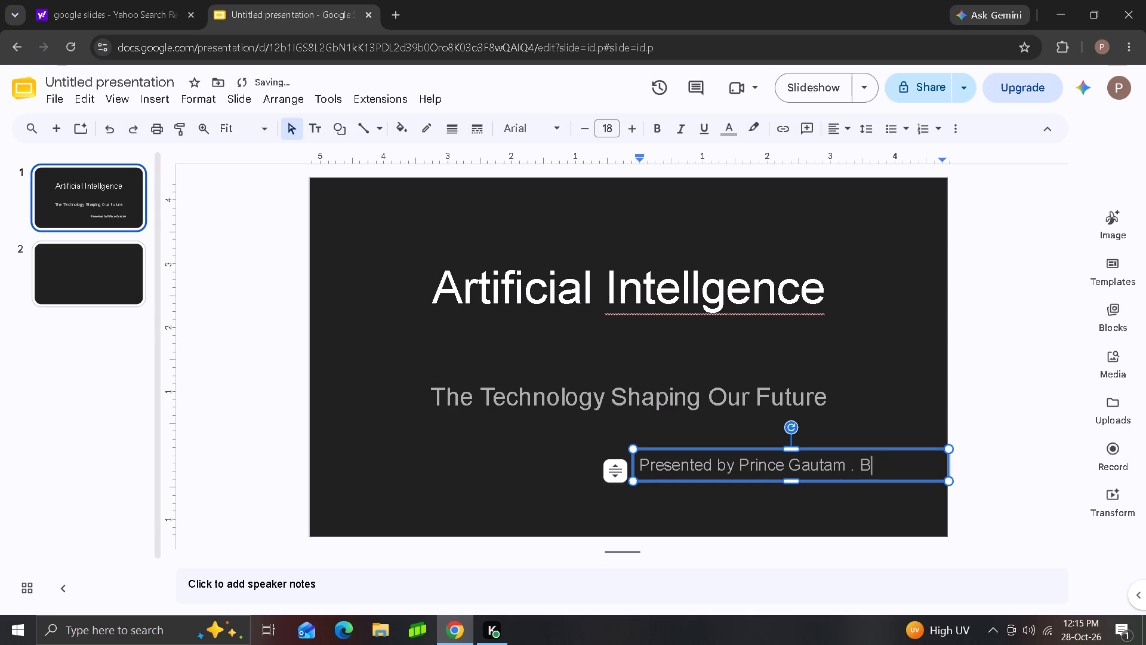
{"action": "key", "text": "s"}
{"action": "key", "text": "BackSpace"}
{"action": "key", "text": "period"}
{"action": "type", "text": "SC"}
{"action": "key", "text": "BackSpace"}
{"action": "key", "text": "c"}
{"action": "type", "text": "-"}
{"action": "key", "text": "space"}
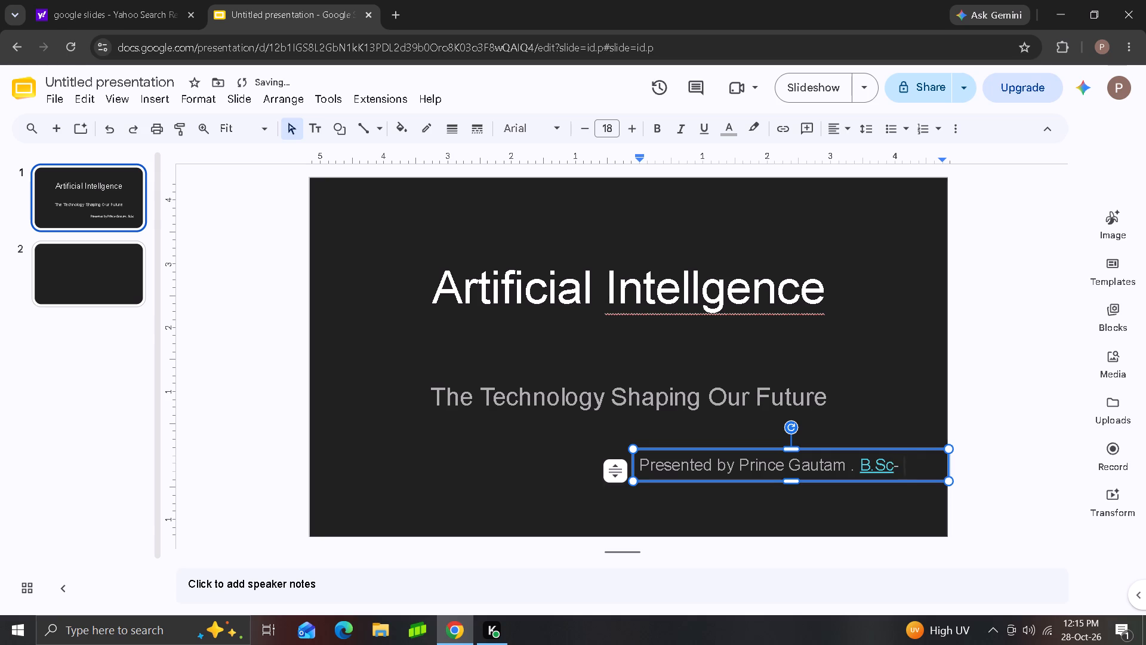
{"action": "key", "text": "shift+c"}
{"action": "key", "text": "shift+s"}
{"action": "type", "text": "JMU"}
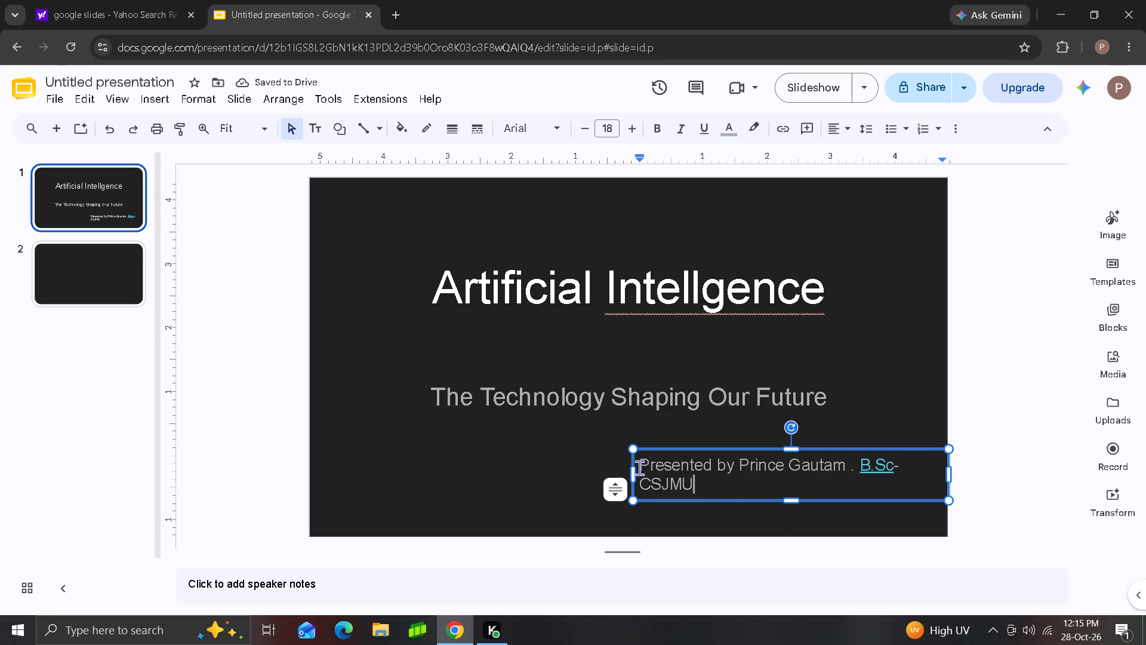
Move the presenter text box slightly left, about half an inch, so it sits inside the slide's right edge.
{"action": "left_click_drag", "start_coordinate": [640, 468], "coordinate": [626, 468]}
{"action": "left_click_drag", "start_coordinate": [631, 465], "coordinate": [598, 463]}
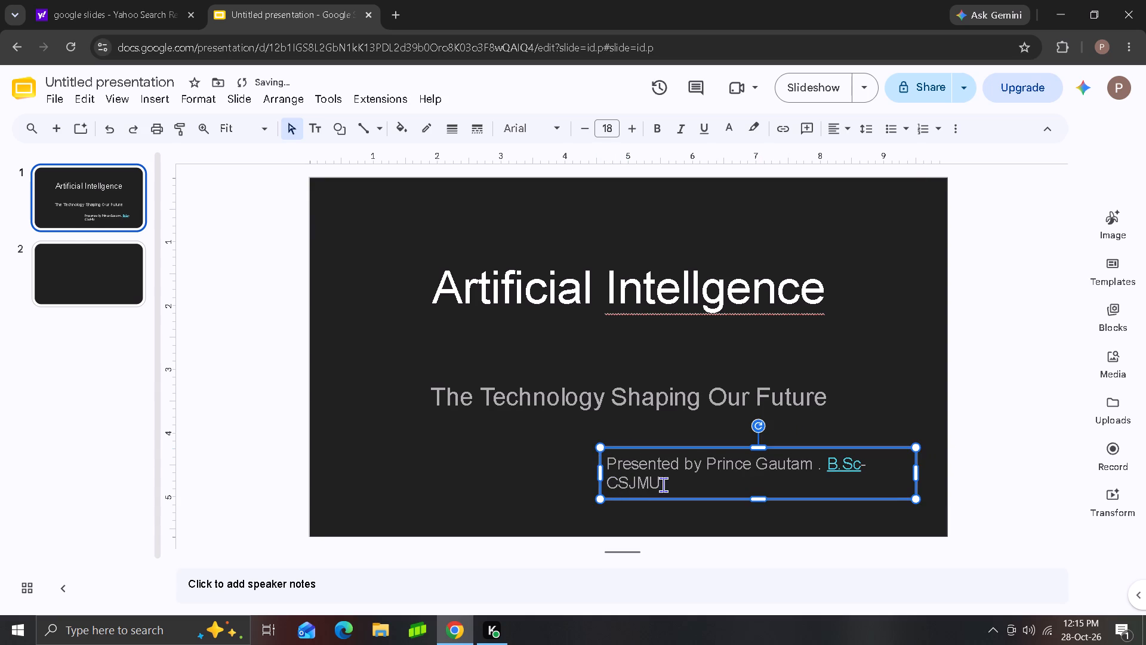
Delete the space before "CSJMU" and the period and spaces before "B.Sc" so the presenter line fits on one line.
{"action": "left_click_drag", "start_coordinate": [663, 484], "coordinate": [605, 474]}
{"action": "left_click", "coordinate": [605, 474]}
{"action": "left_click", "coordinate": [618, 480]}
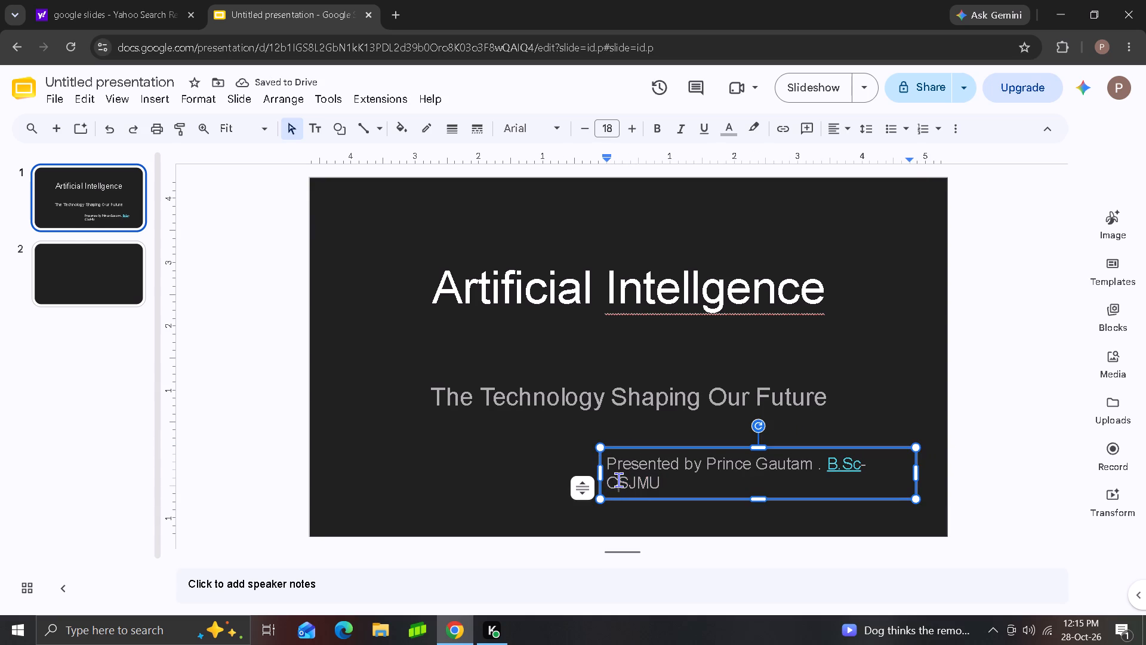
{"action": "left_click", "coordinate": [652, 474]}
{"action": "key", "text": "Left"}
{"action": "key", "text": "Left"}
{"action": "key", "text": "Left"}
{"action": "key", "text": "Left"}
{"action": "key", "text": "BackSpace"}
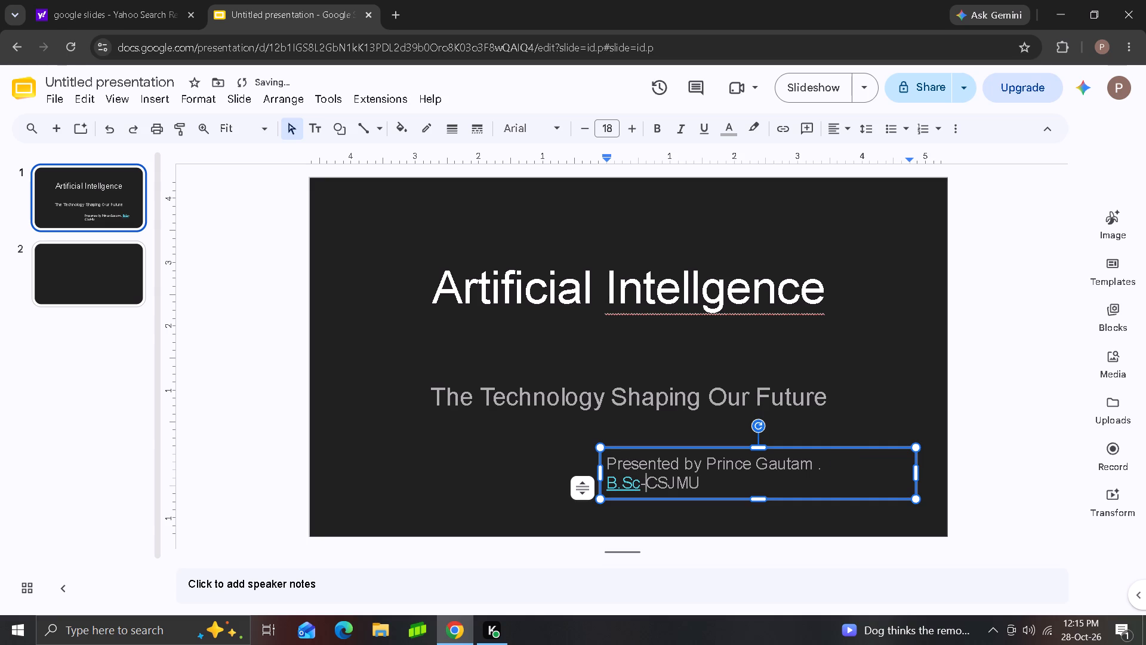
{"action": "key", "text": "Left"}
{"action": "key", "text": "Left"}
{"action": "key", "text": "Left"}
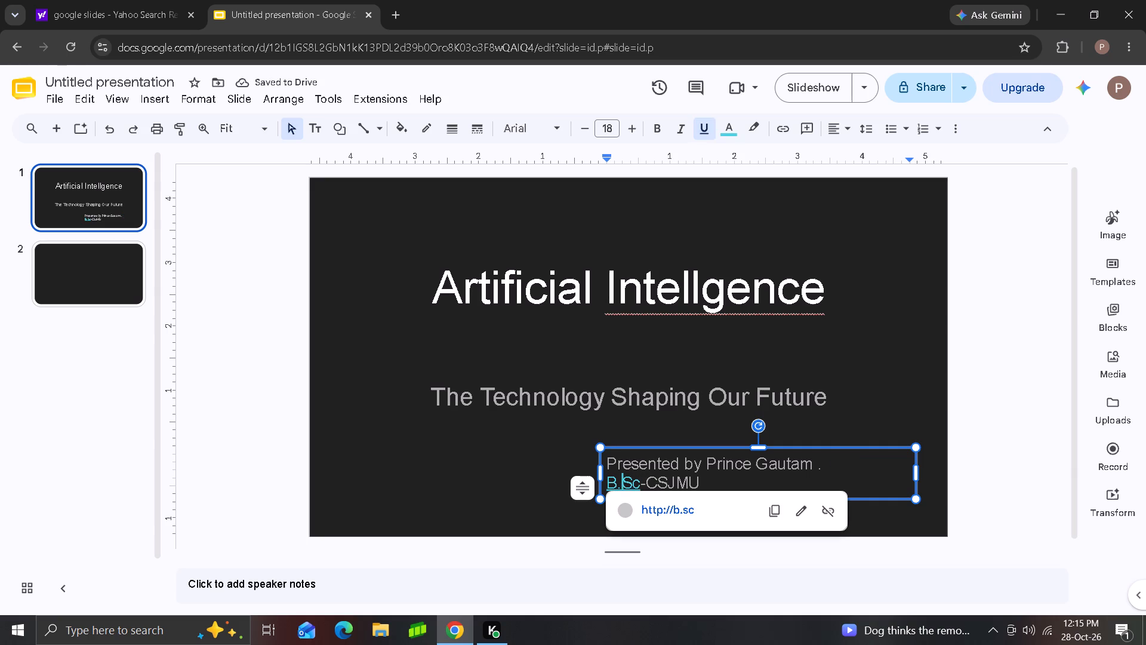
{"action": "key", "text": "Left"}
{"action": "key", "text": "Left"}
{"action": "key", "text": "BackSpace"}
{"action": "key", "text": "BackSpace"}
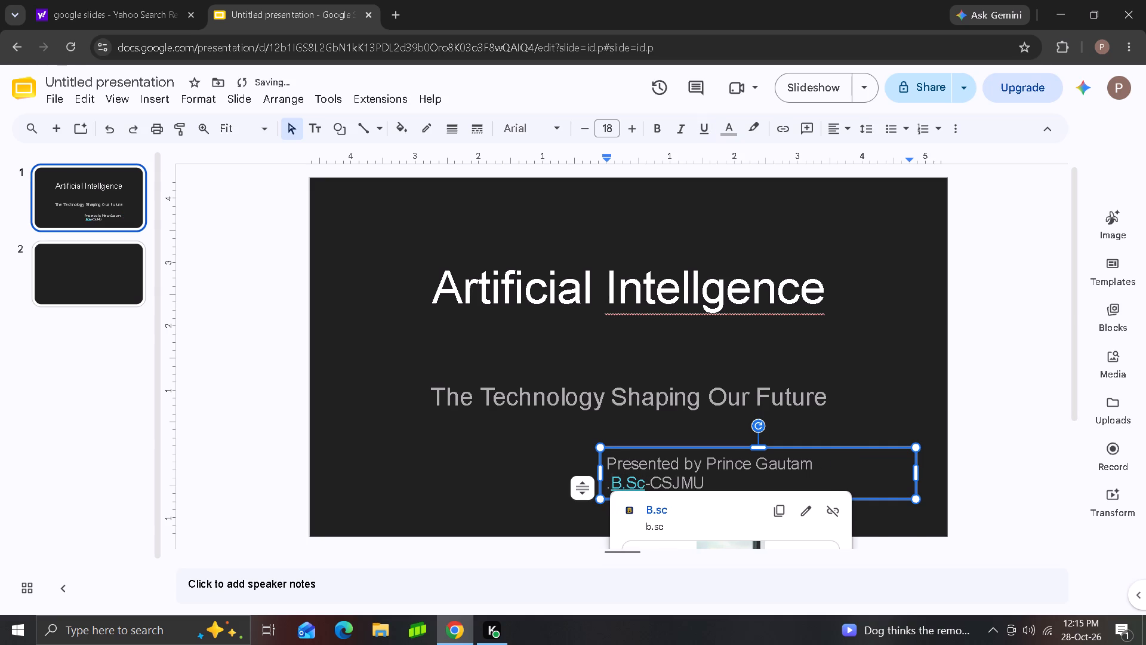
{"action": "key", "text": "BackSpace"}
{"action": "left_click", "coordinate": [507, 562]}
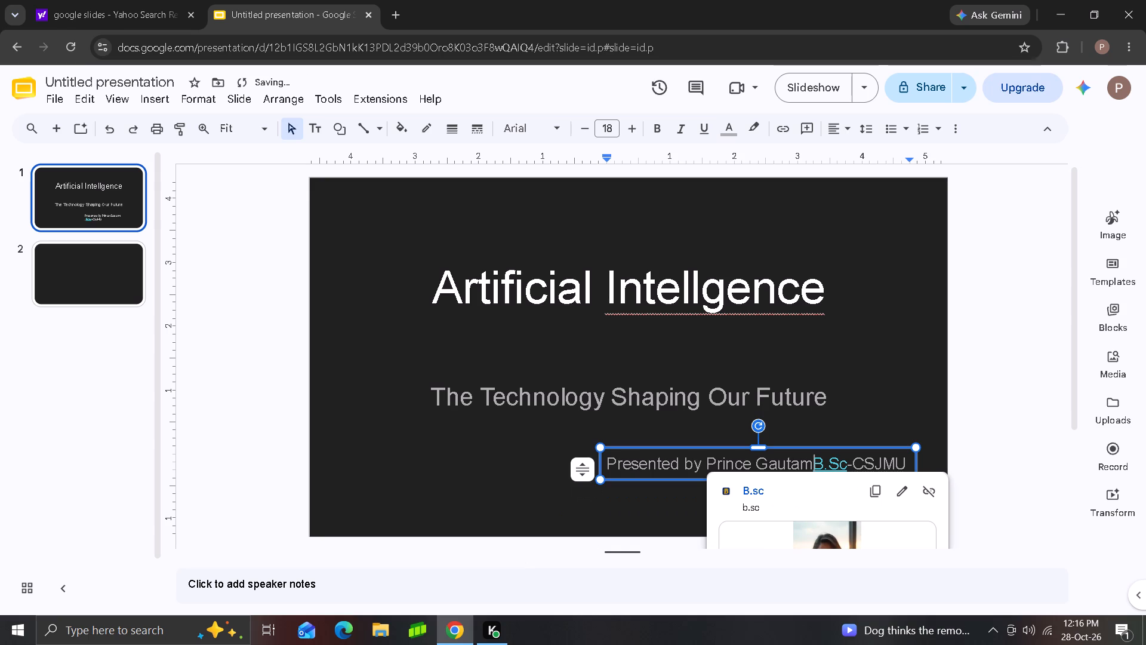
Nudge the presenter text box slightly up and widen it on both sides, with its right side meeting the slide's right edge.
{"action": "left_click", "coordinate": [574, 532]}
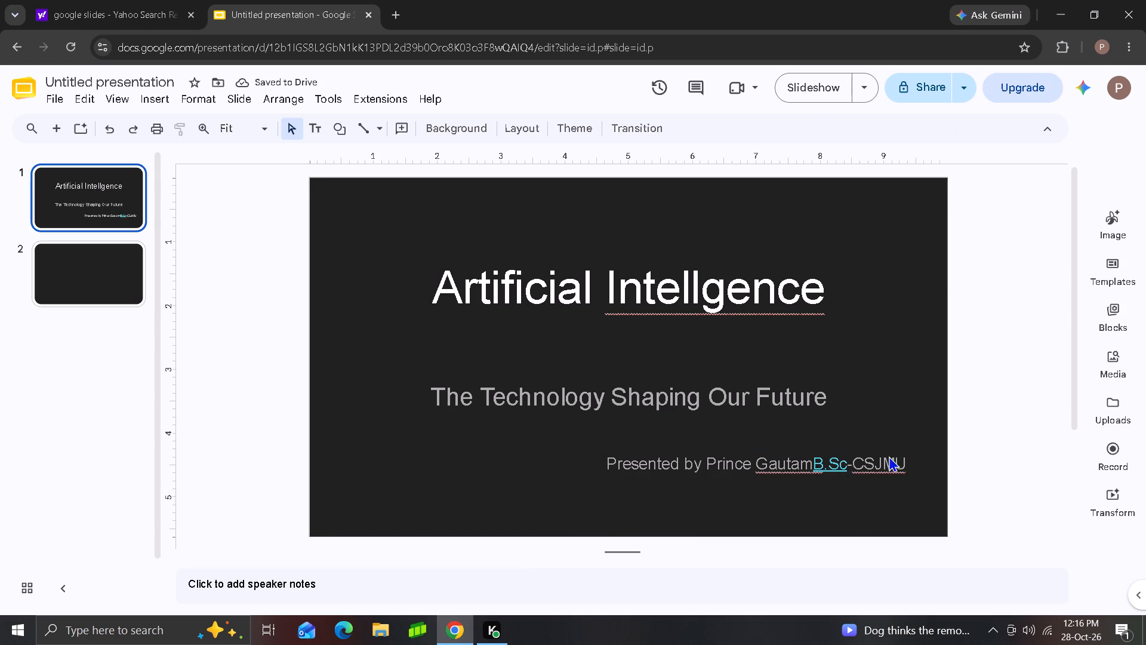
{"action": "left_click_drag", "start_coordinate": [917, 455], "coordinate": [936, 451]}
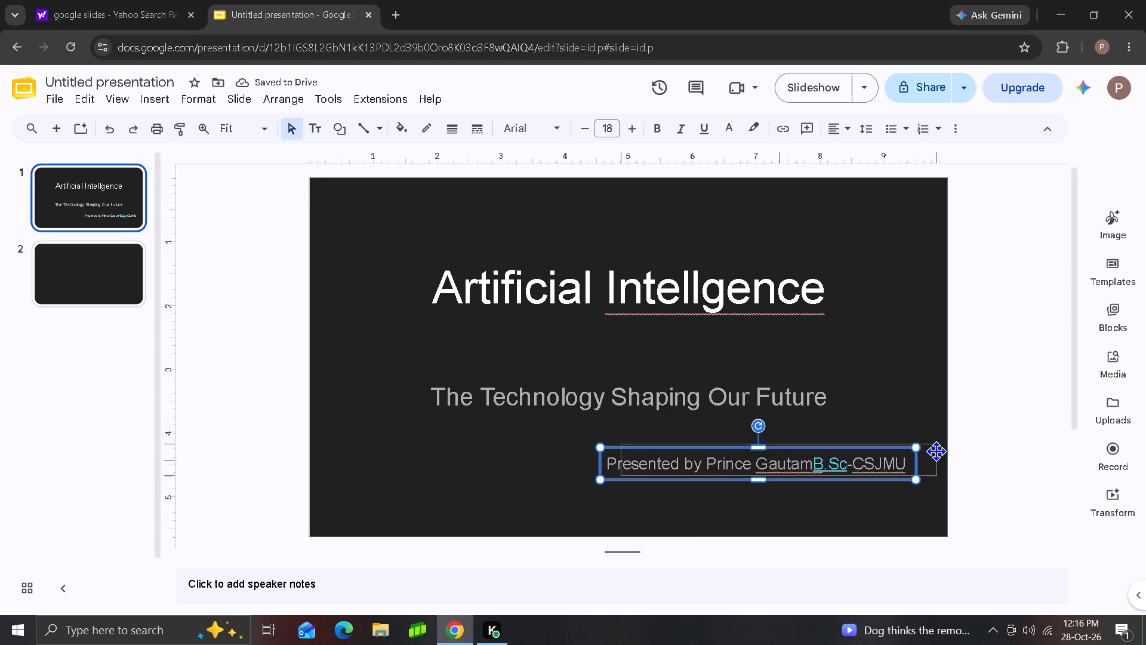
{"action": "left_click_drag", "start_coordinate": [936, 451], "coordinate": [930, 451]}
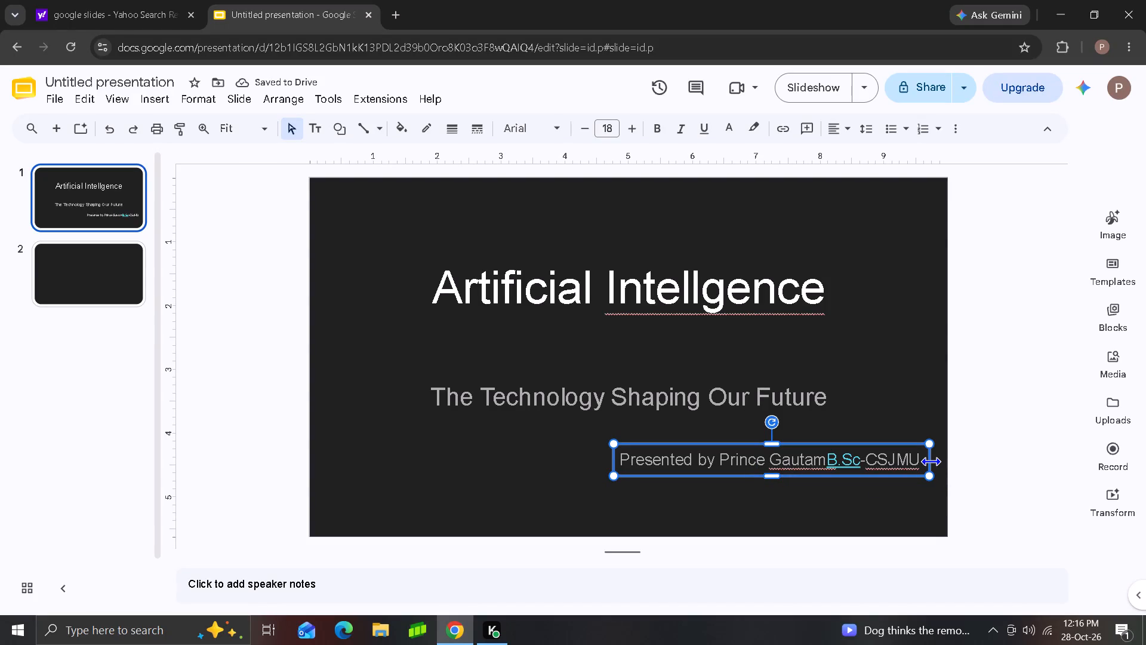
{"action": "left_click_drag", "start_coordinate": [930, 446], "coordinate": [948, 446]}
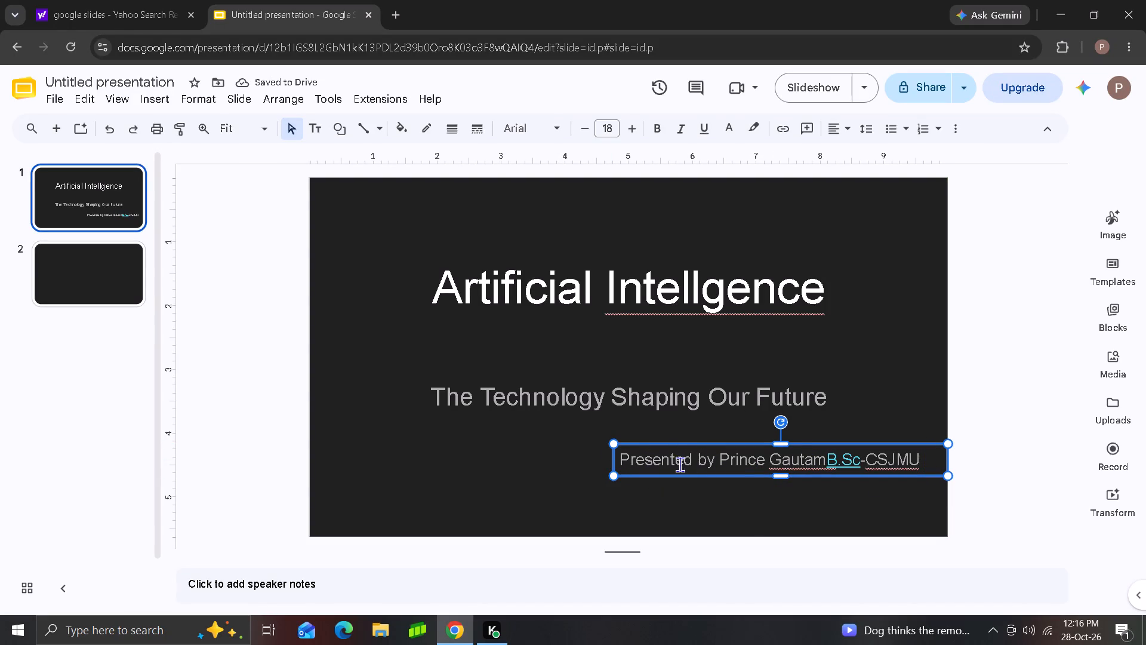
{"action": "left_click_drag", "start_coordinate": [612, 476], "coordinate": [592, 484]}
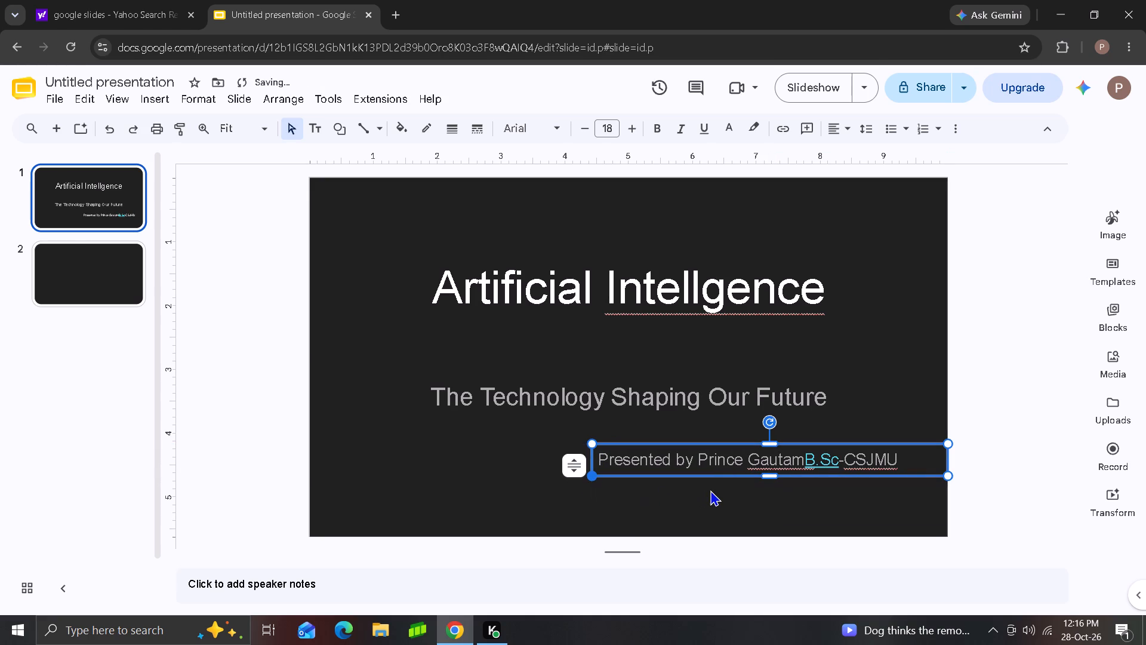
{"action": "left_click", "coordinate": [737, 502]}
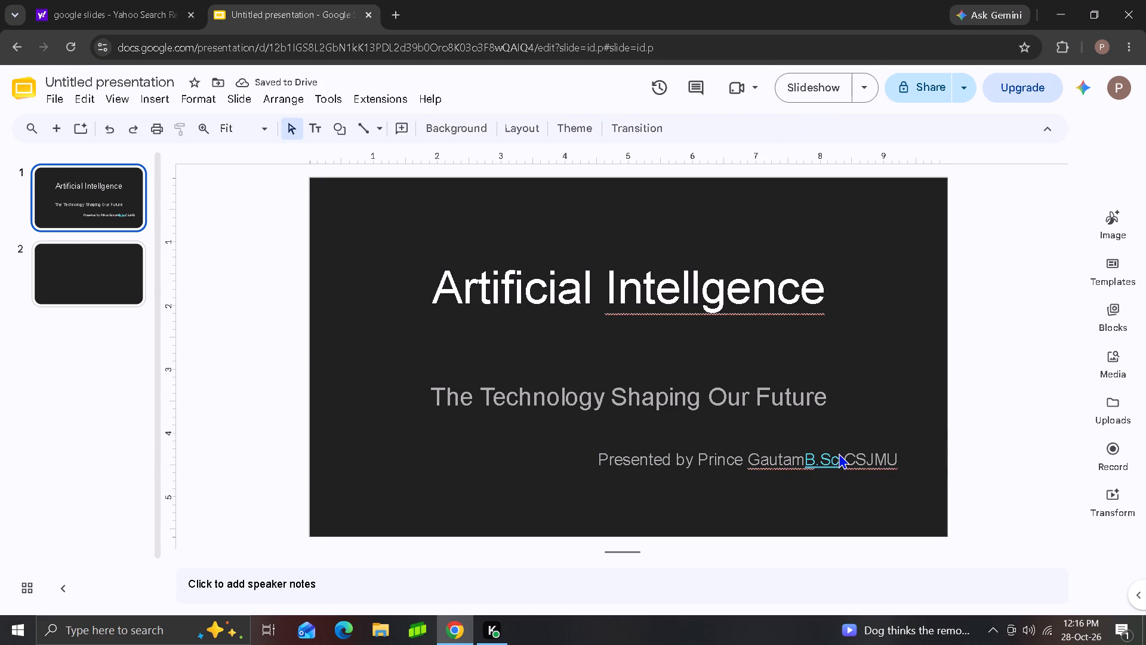
Insert spaces before and after "B.Sc" and after the hyphen so the presenter line ends with "B.Sc - CSJMU".
{"action": "left_click", "coordinate": [839, 453]}
{"action": "key", "text": "space"}
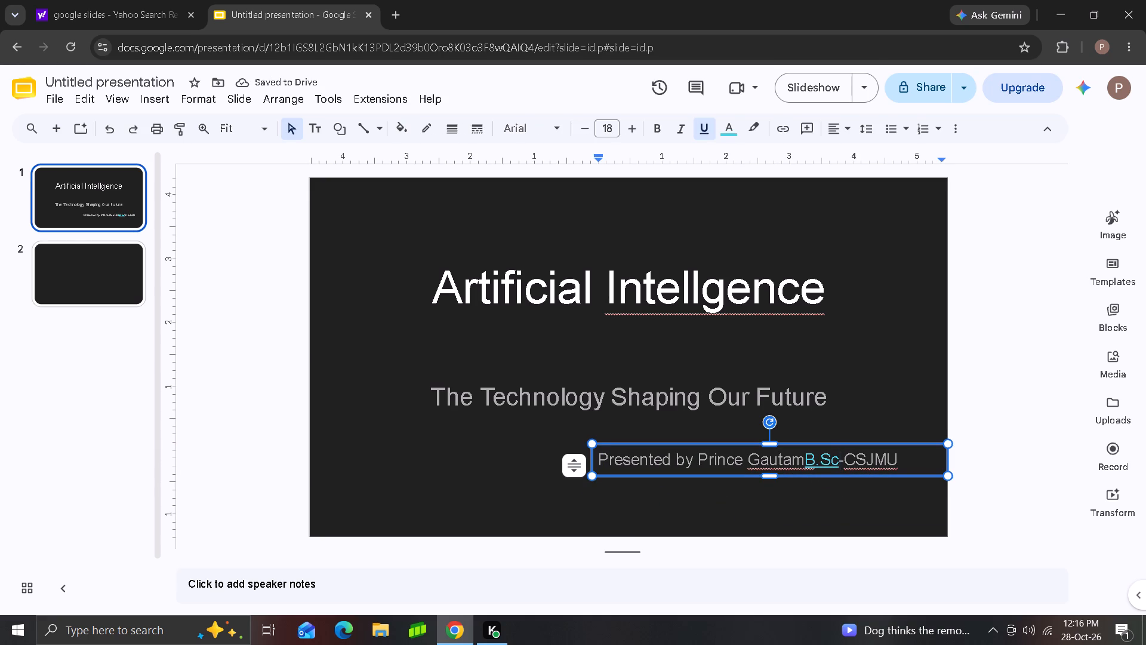
{"action": "key", "text": "Left"}
{"action": "key", "text": "Left"}
{"action": "key", "text": "Left"}
{"action": "key", "text": "Left"}
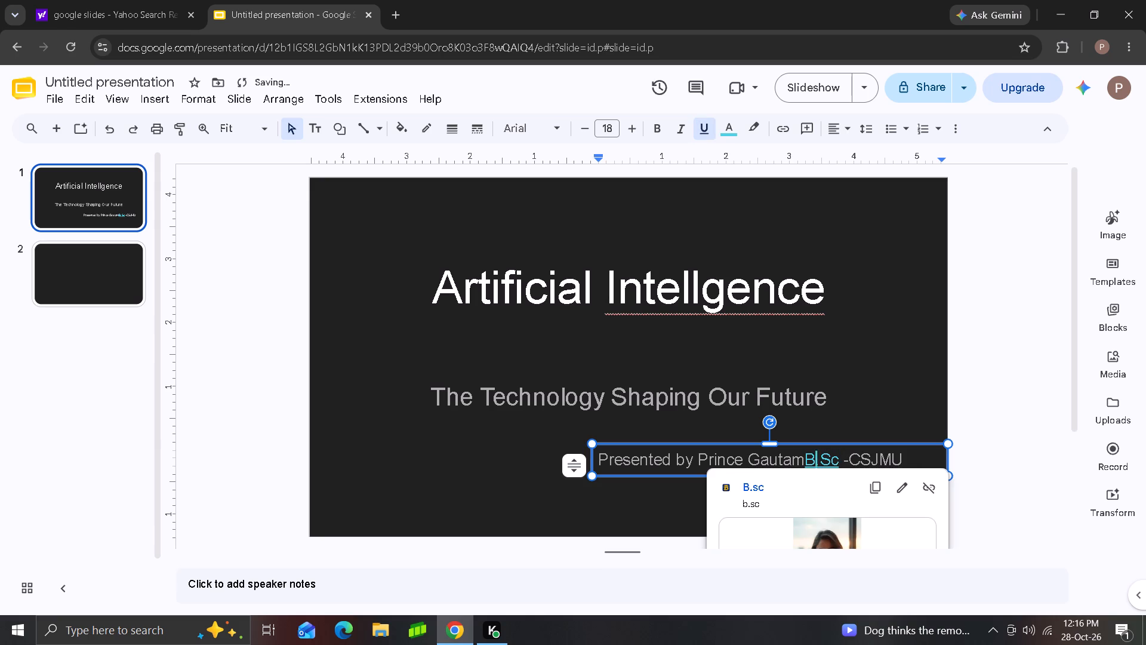
{"action": "key", "text": "Left"}
{"action": "key", "text": "space"}
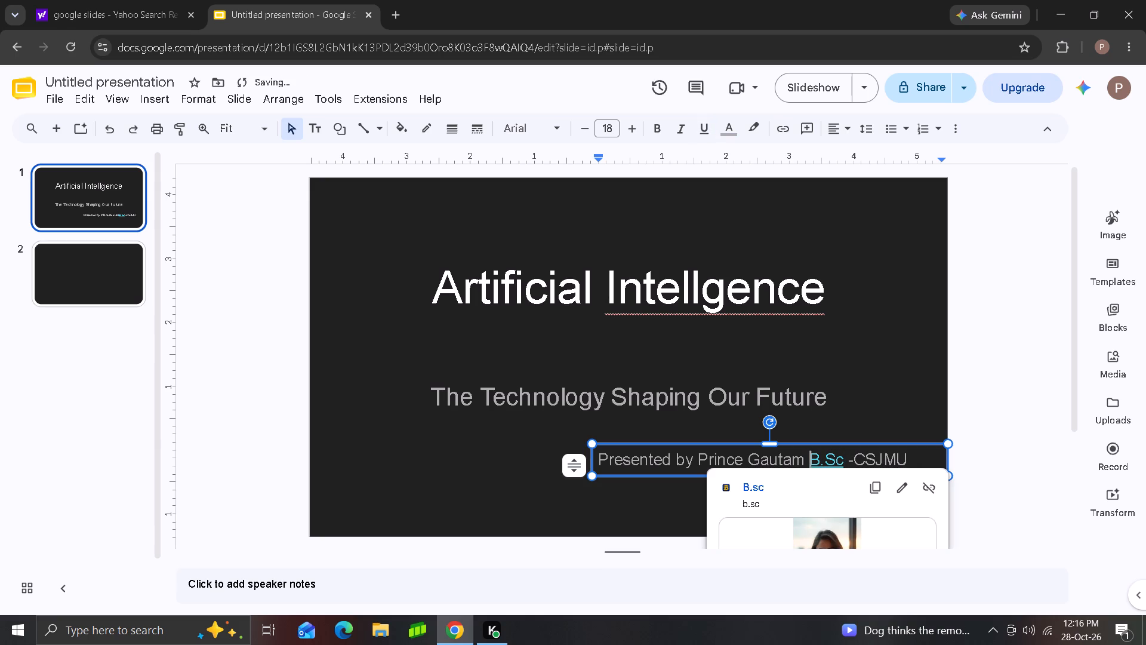
{"action": "key", "text": "Right"}
{"action": "key", "text": "Right"}
{"action": "key", "text": "Right"}
{"action": "key", "text": "Right"}
{"action": "key", "text": "Right"}
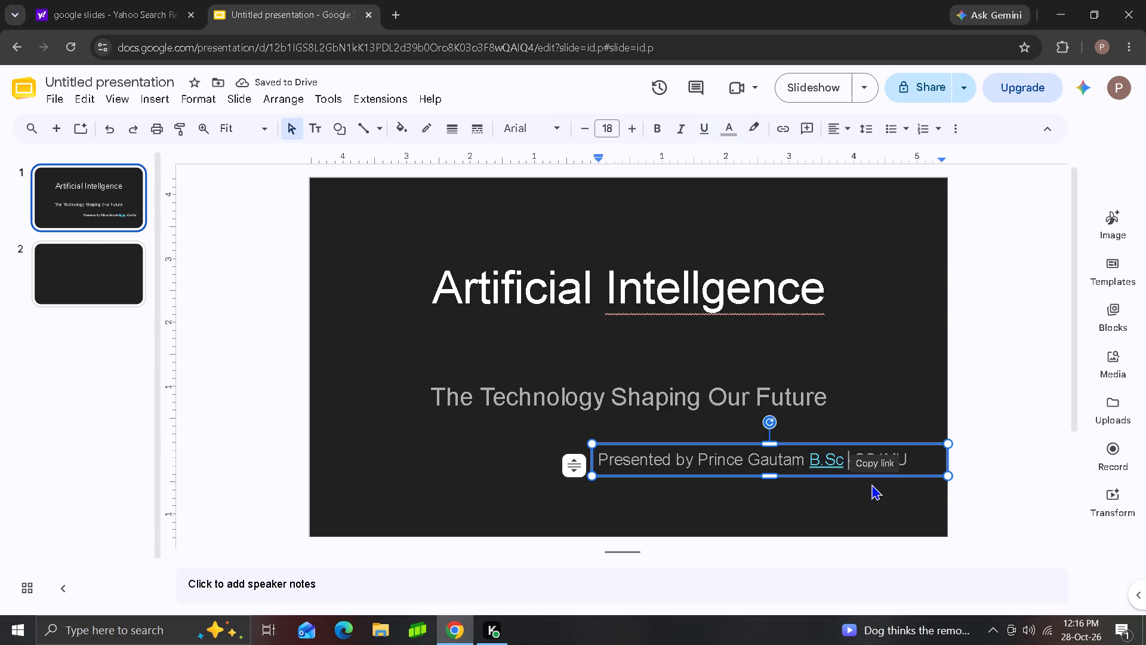
{"action": "key", "text": "Right"}
{"action": "key", "text": "Right"}
{"action": "key", "text": "Left"}
{"action": "key", "text": "space"}
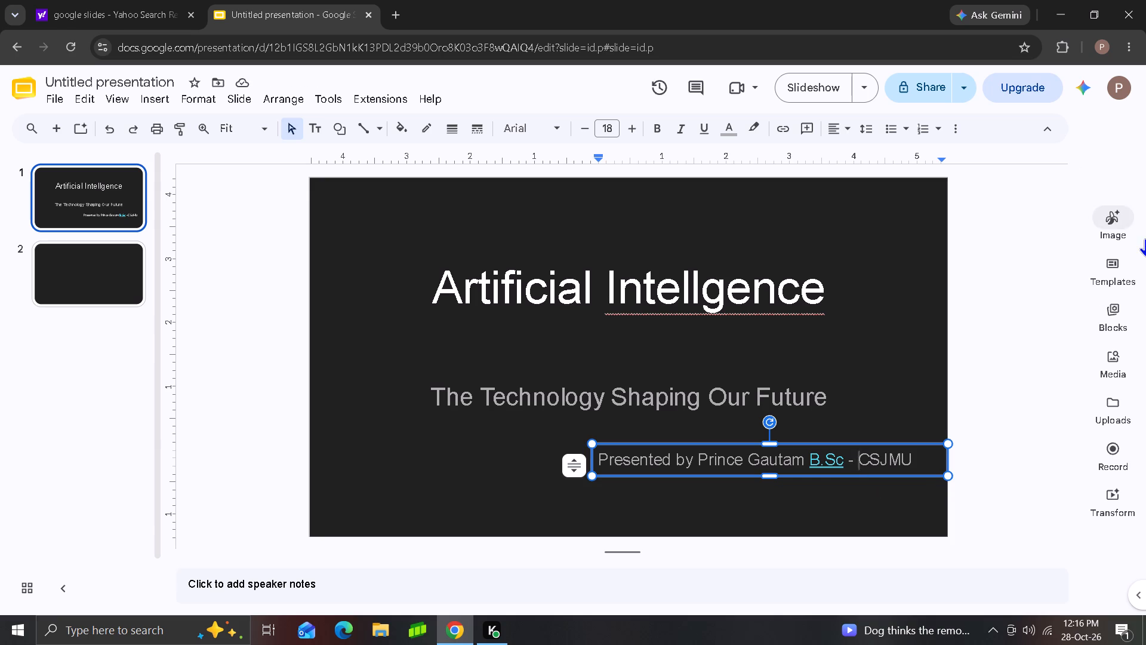
Browse the slides of the "Project timeline, classic" template for usable designs.
{"action": "left_click", "coordinate": [1118, 271]}
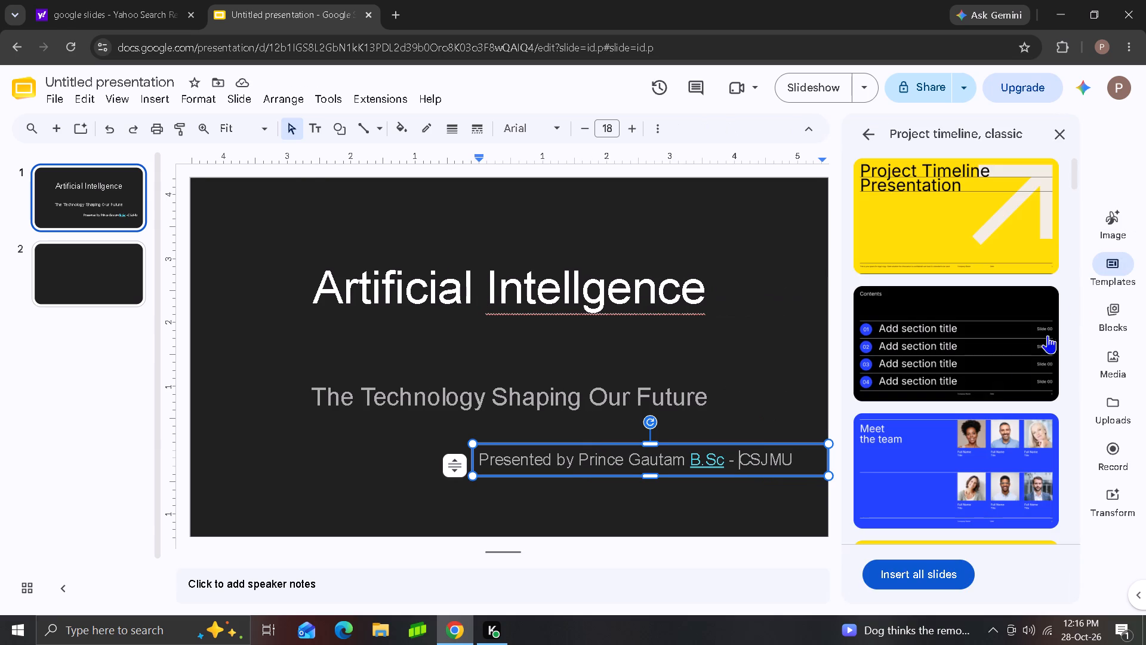
{"action": "scroll", "coordinate": [1001, 402], "scroll_direction": "down", "scroll_amount": 1}
{"action": "scroll", "coordinate": [1001, 402], "scroll_direction": "up", "scroll_amount": 1}
{"action": "scroll", "coordinate": [1001, 402], "scroll_direction": "down", "scroll_amount": 1}
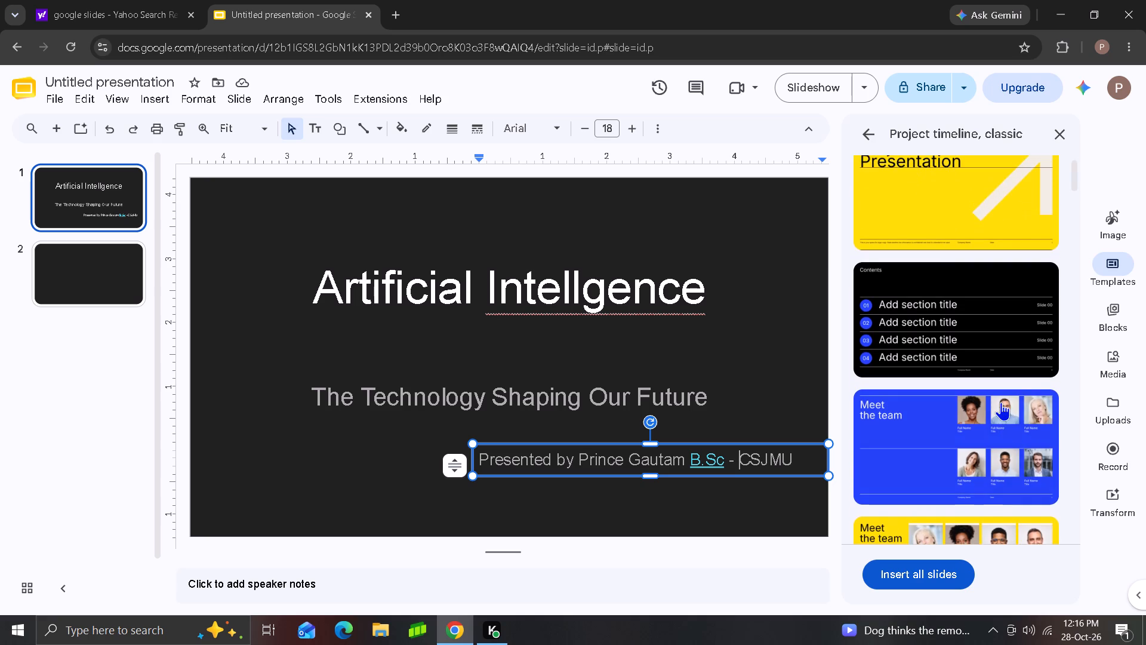
{"action": "scroll", "coordinate": [1001, 402], "scroll_direction": "down", "scroll_amount": 4}
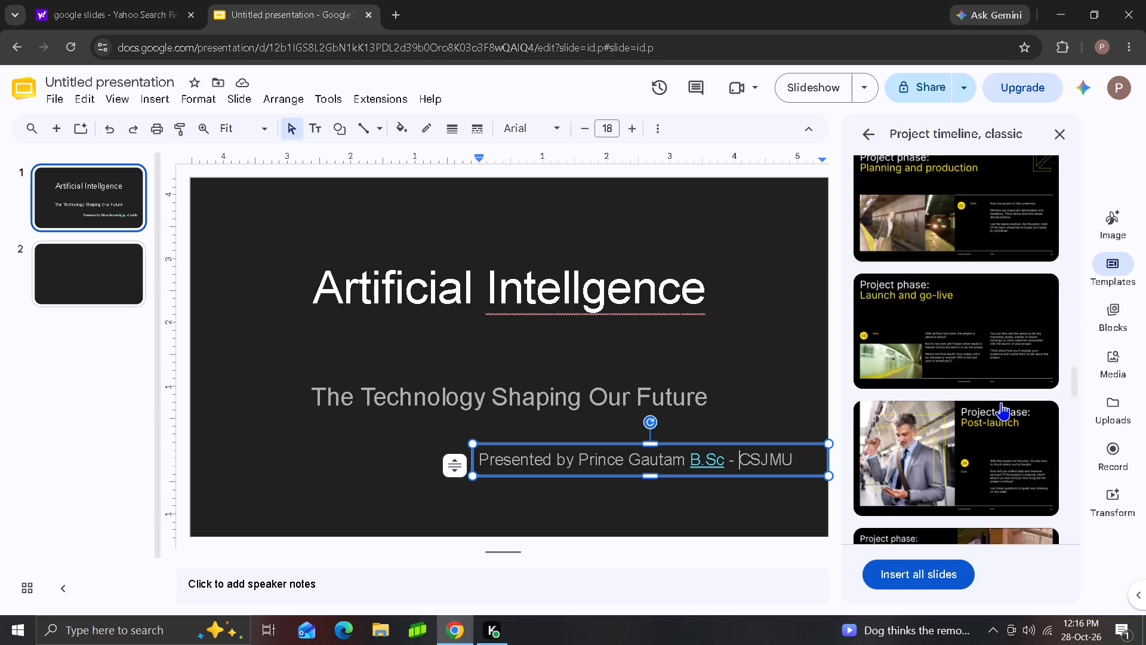
{"action": "scroll", "coordinate": [1001, 402], "scroll_direction": "down", "scroll_amount": 6}
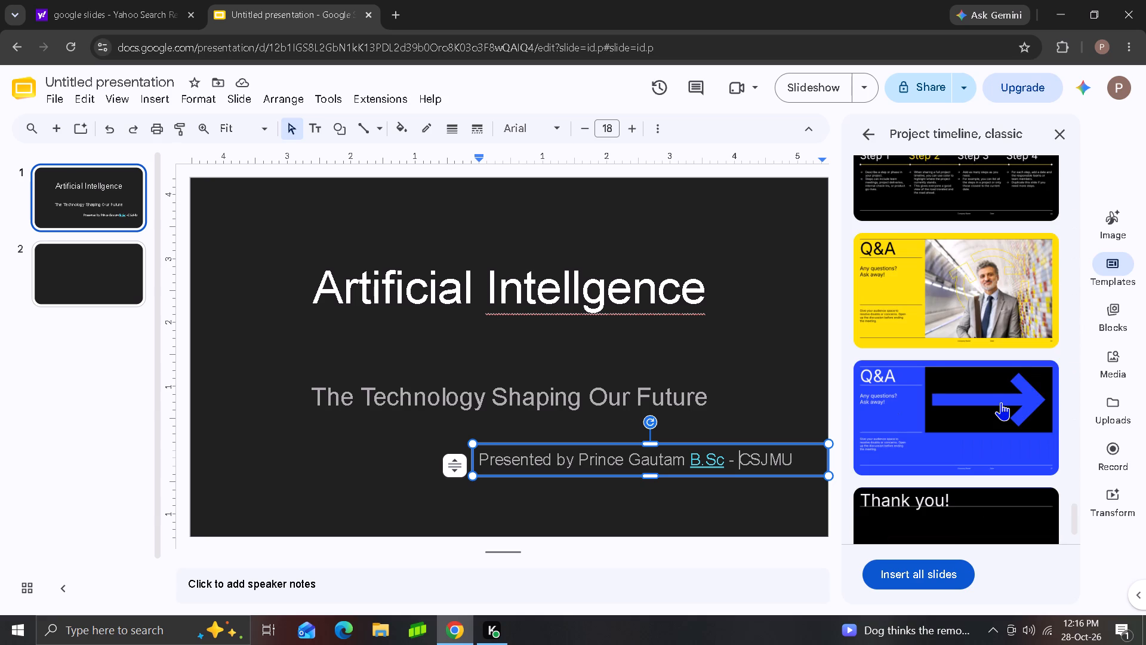
{"action": "scroll", "coordinate": [1001, 402], "scroll_direction": "up", "scroll_amount": 3}
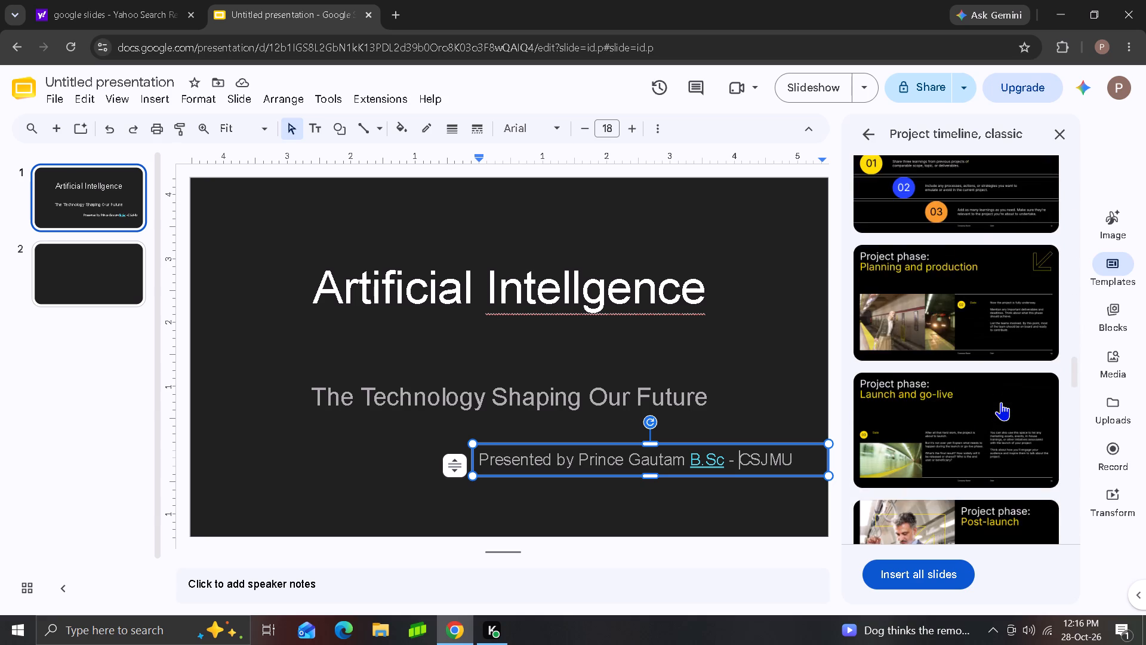
{"action": "scroll", "coordinate": [1001, 402], "scroll_direction": "up", "scroll_amount": 5}
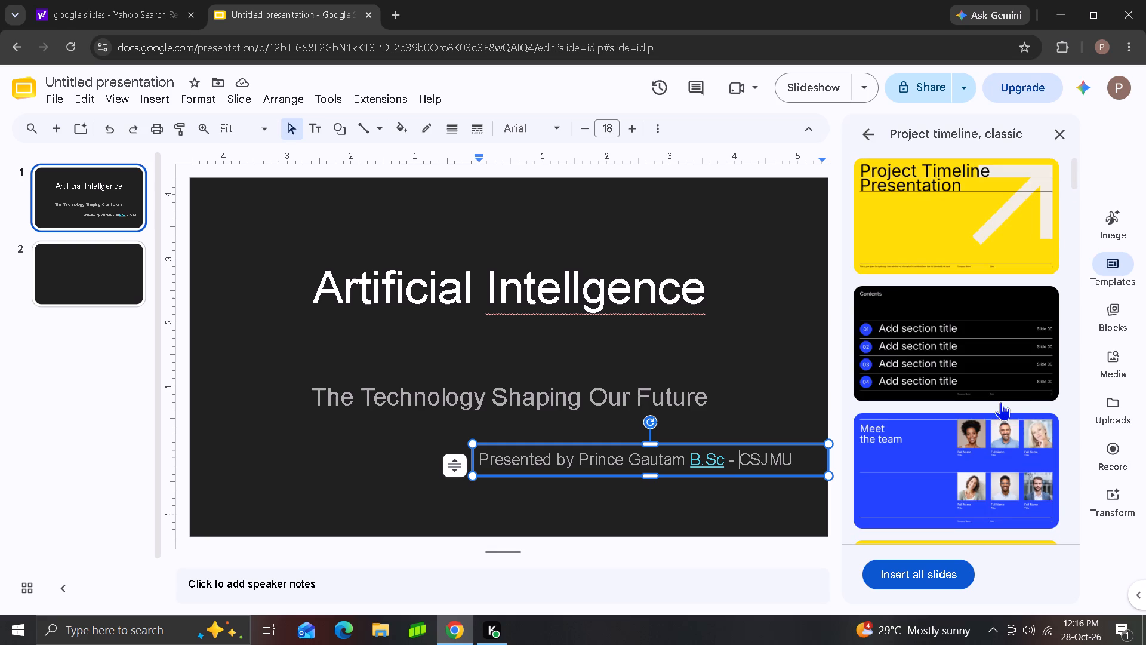
{"action": "scroll", "coordinate": [1001, 402], "scroll_direction": "up", "scroll_amount": 1}
Look through the sample images in Help me visualize and close it.
{"action": "left_click", "coordinate": [1117, 220]}
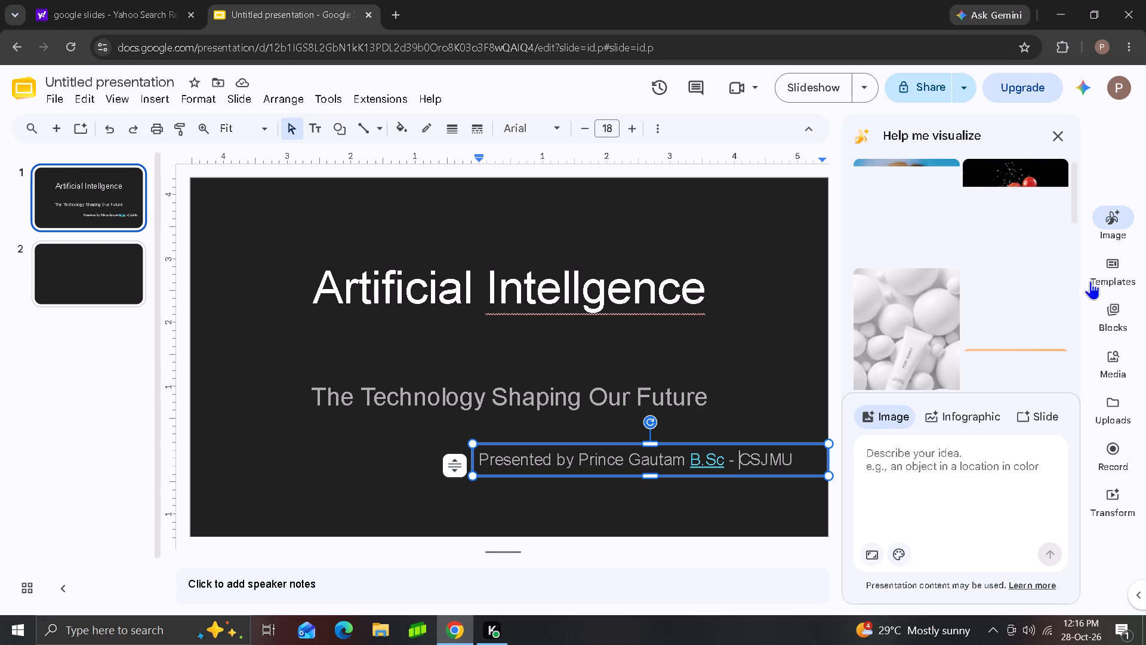
{"action": "scroll", "coordinate": [1025, 322], "scroll_direction": "up", "scroll_amount": 1}
{"action": "scroll", "coordinate": [1025, 322], "scroll_direction": "down", "scroll_amount": 1}
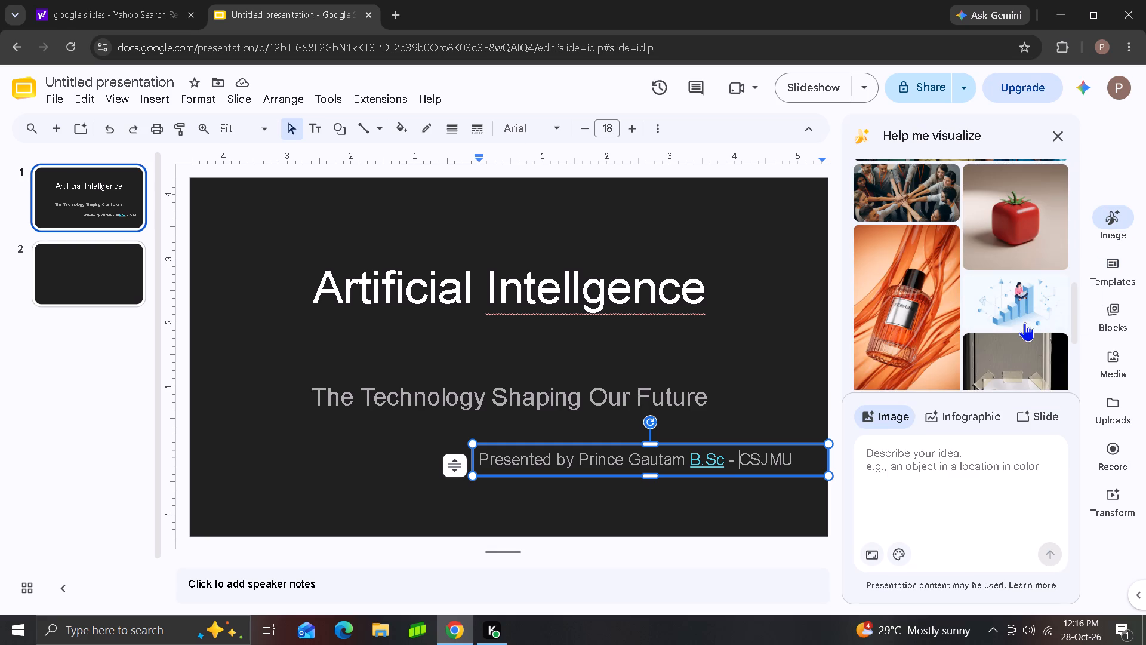
{"action": "scroll", "coordinate": [1025, 322], "scroll_direction": "down", "scroll_amount": 3}
{"action": "scroll", "coordinate": [1025, 322], "scroll_direction": "up", "scroll_amount": 1}
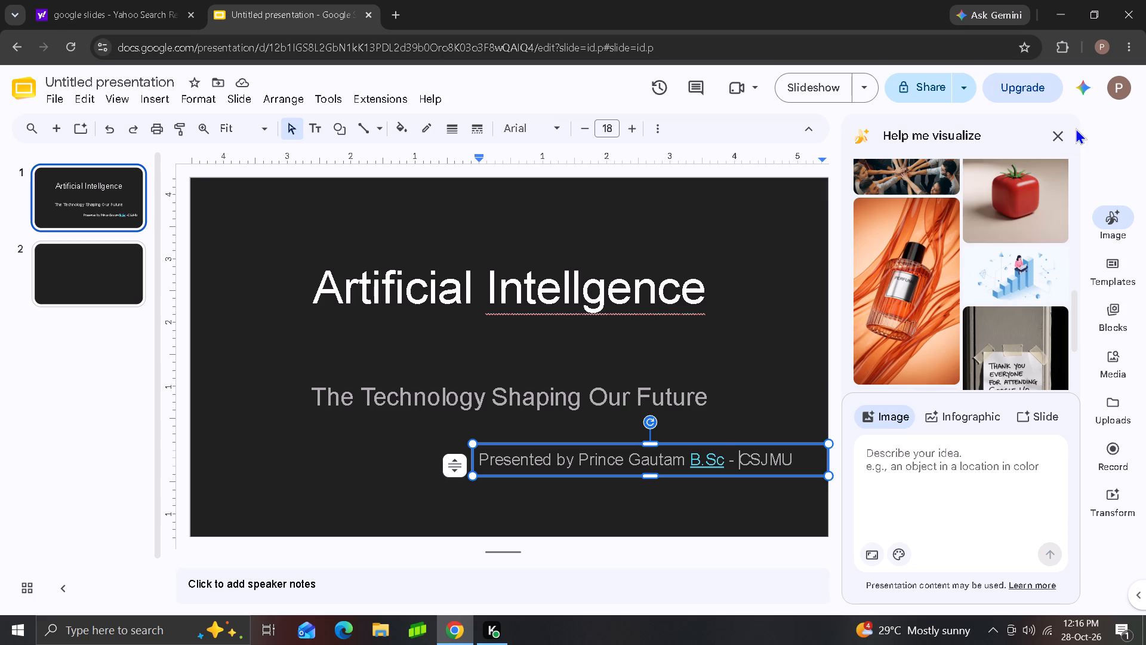
{"action": "left_click", "coordinate": [1053, 137]}
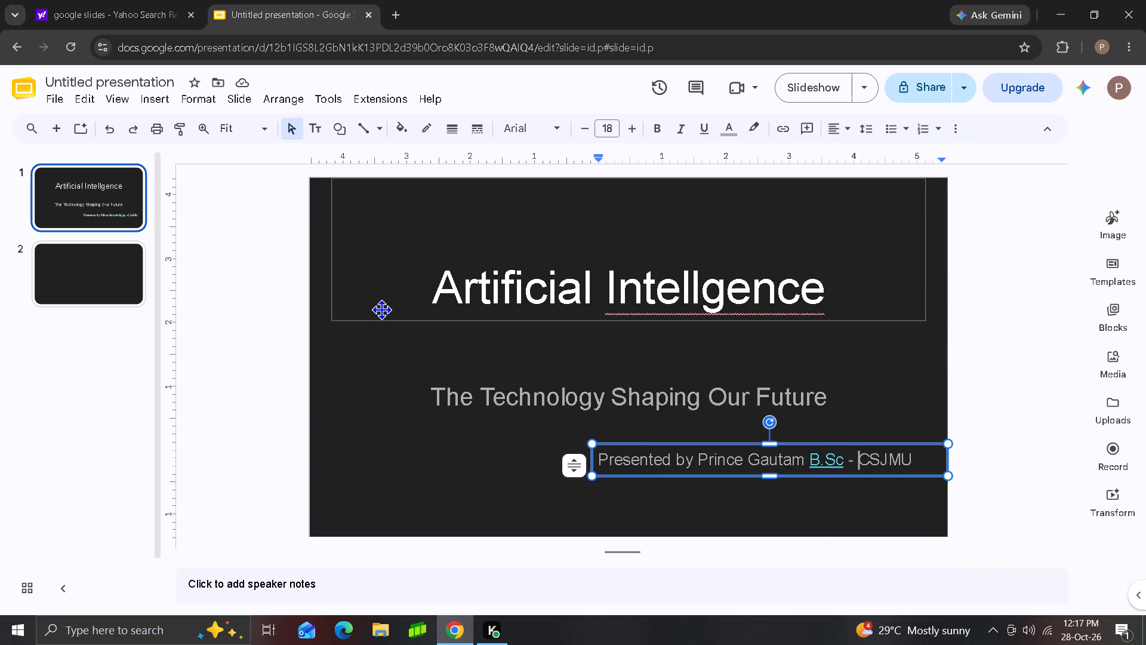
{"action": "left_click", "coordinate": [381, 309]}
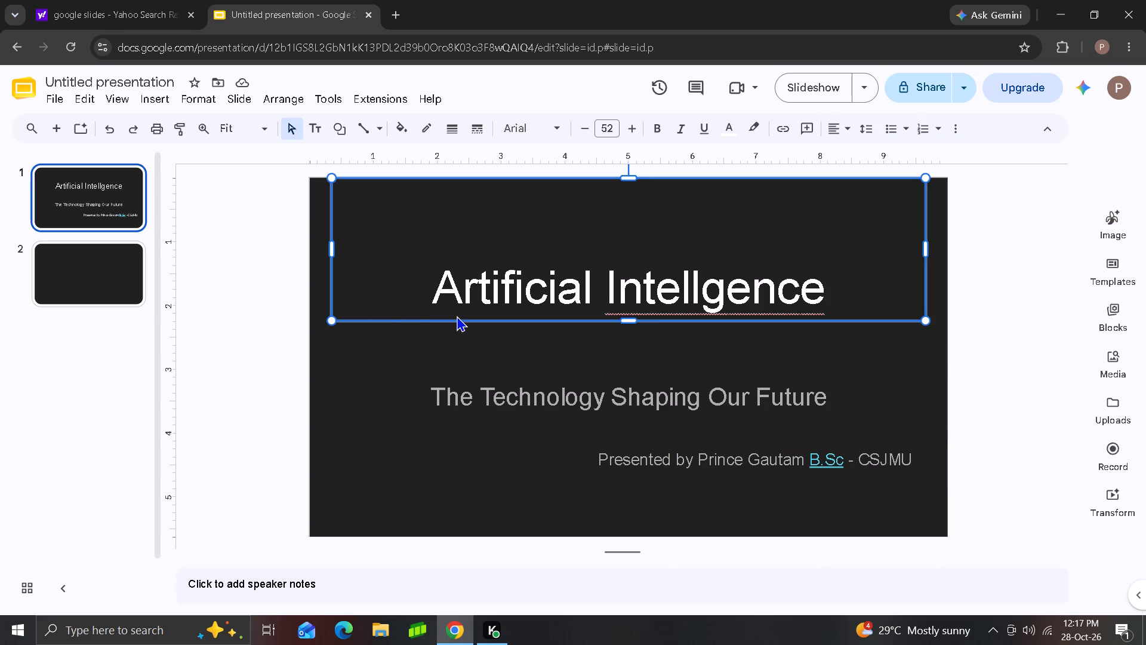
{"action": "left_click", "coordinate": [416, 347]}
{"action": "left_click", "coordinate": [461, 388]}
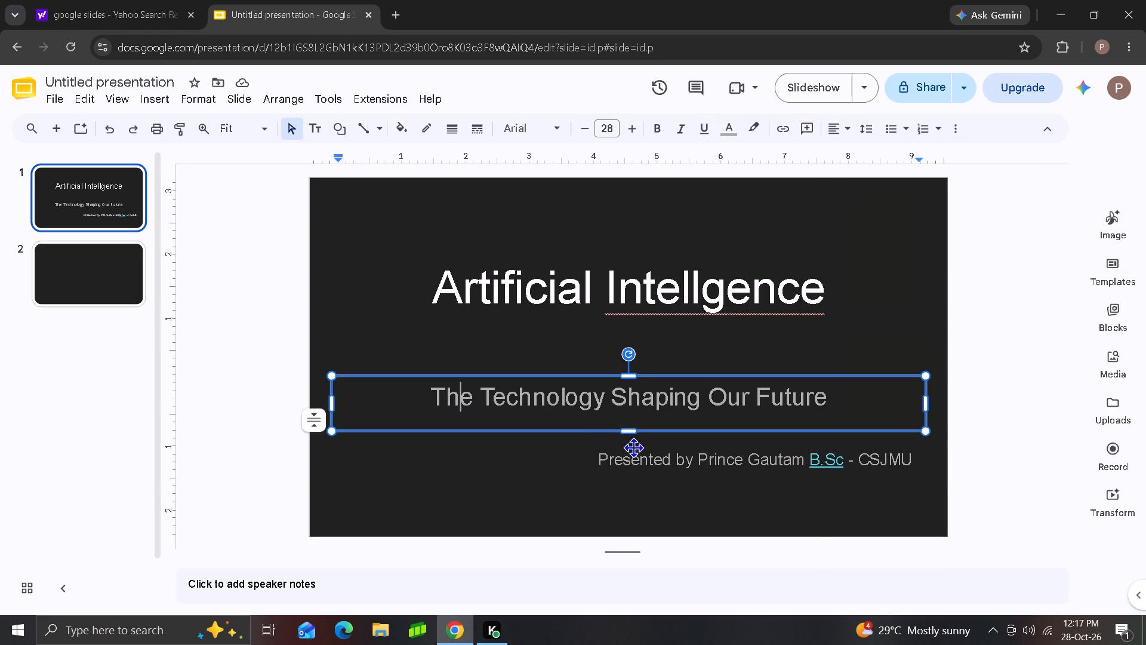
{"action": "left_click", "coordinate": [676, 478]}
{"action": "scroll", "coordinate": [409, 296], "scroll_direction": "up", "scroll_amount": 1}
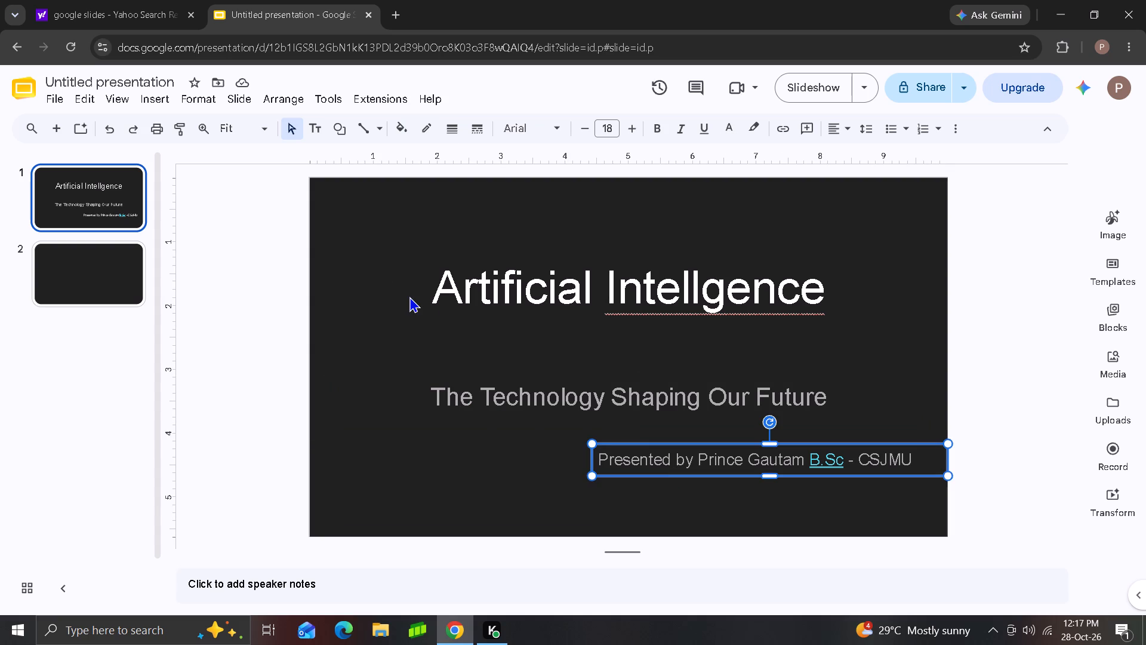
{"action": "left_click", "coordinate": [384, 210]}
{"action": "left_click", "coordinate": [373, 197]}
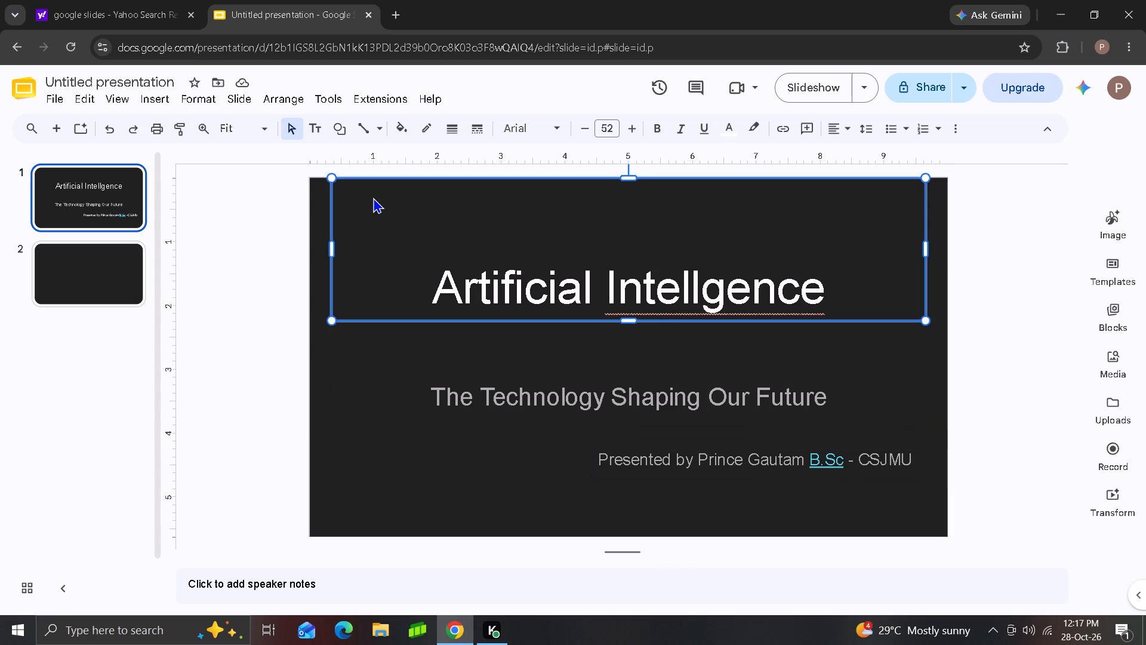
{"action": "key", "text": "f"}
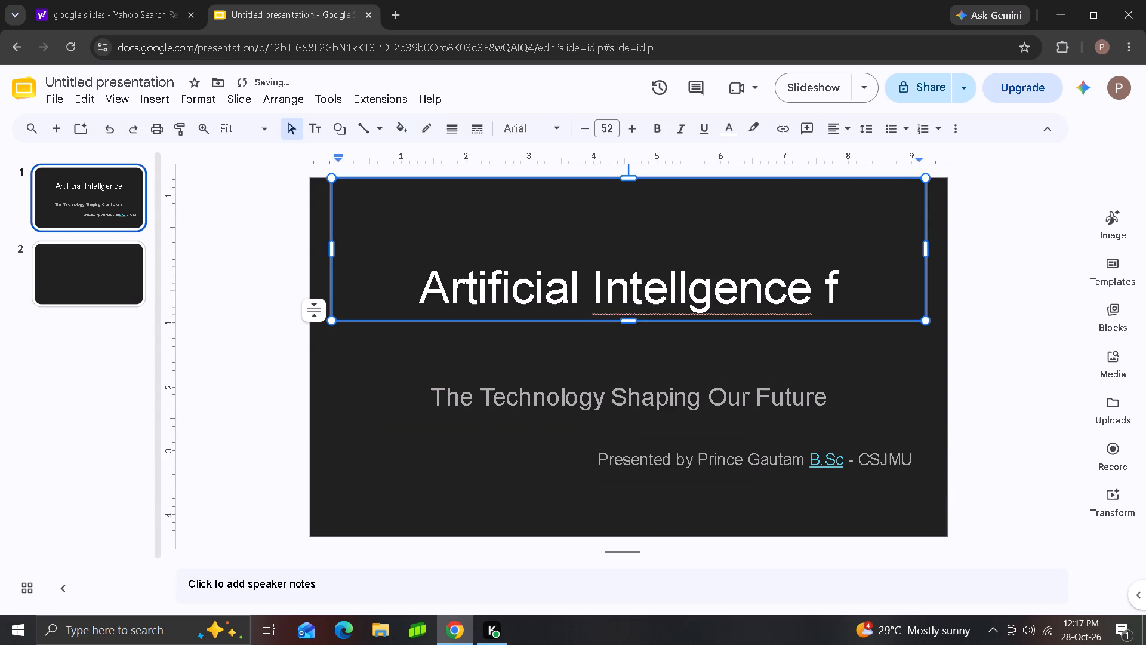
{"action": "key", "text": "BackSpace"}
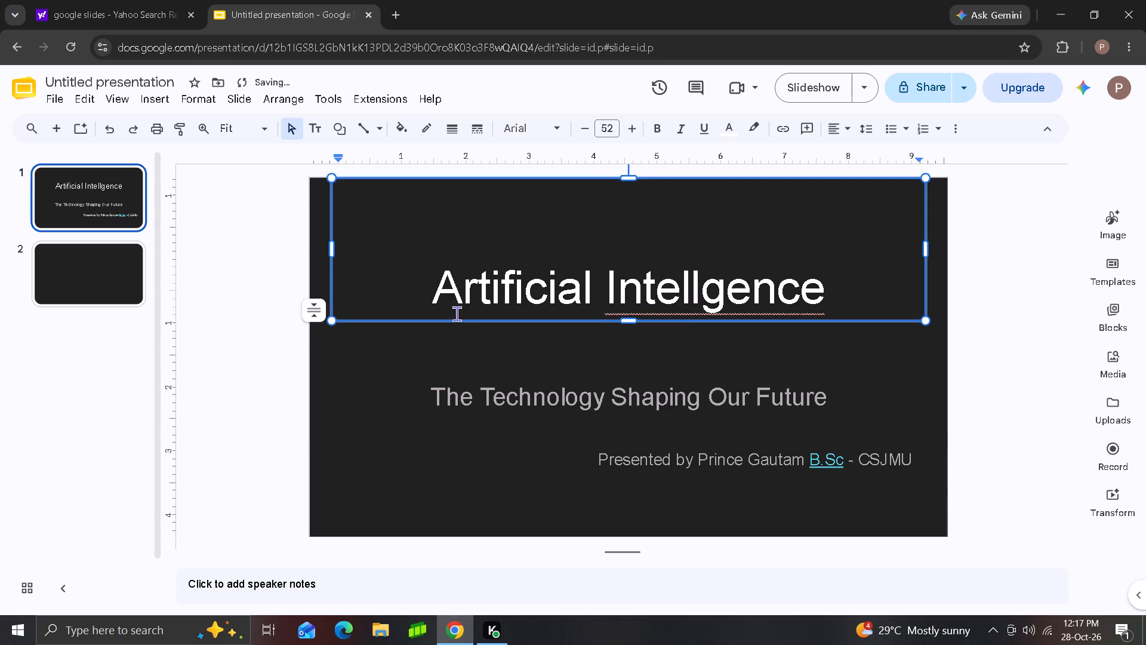
Add eight new slides with title and body placeholders after slide 2.
{"action": "left_click", "coordinate": [107, 263]}
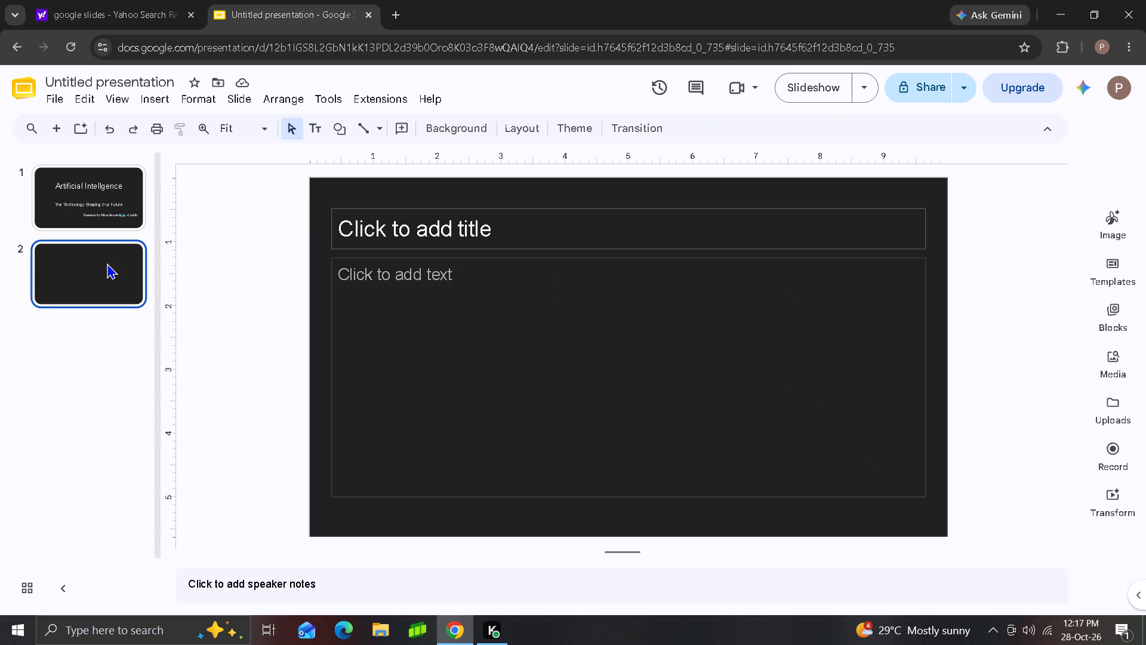
{"action": "key", "text": "ctrl+m"}
{"action": "key", "text": "ctrl+m"}
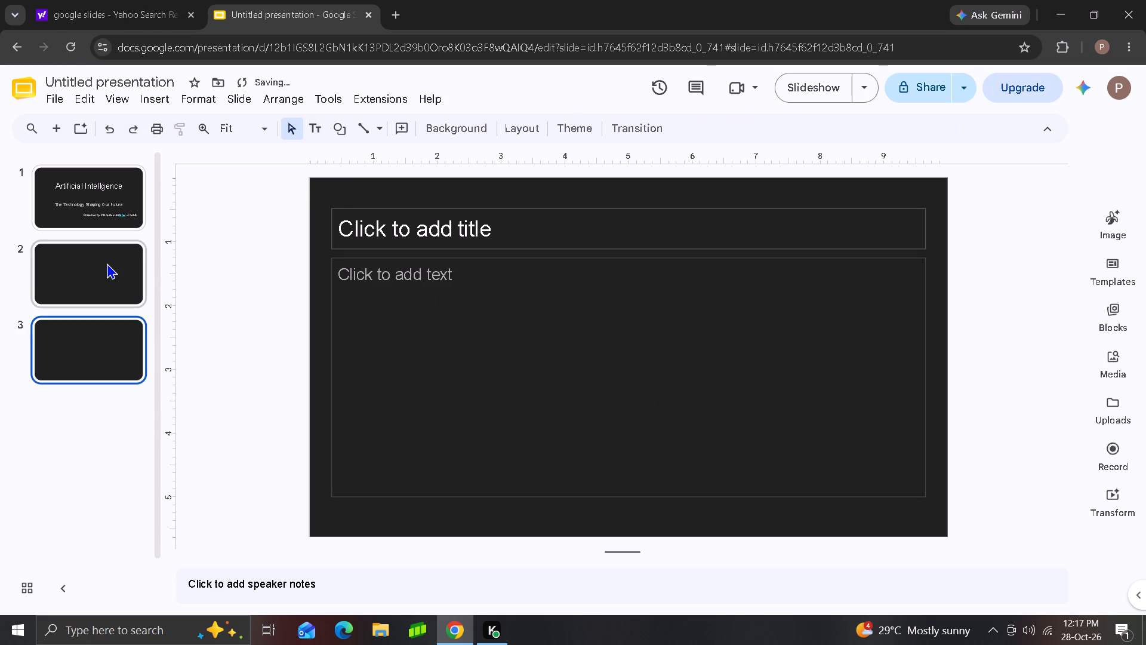
{"action": "key", "text": "ctrl+m"}
{"action": "key", "text": "ctrl+m"}
{"action": "key", "text": "ctrl+m"}
{"action": "key", "text": "ctrl+m"}
{"action": "key", "text": "ctrl+m"}
{"action": "key", "text": "ctrl+m"}
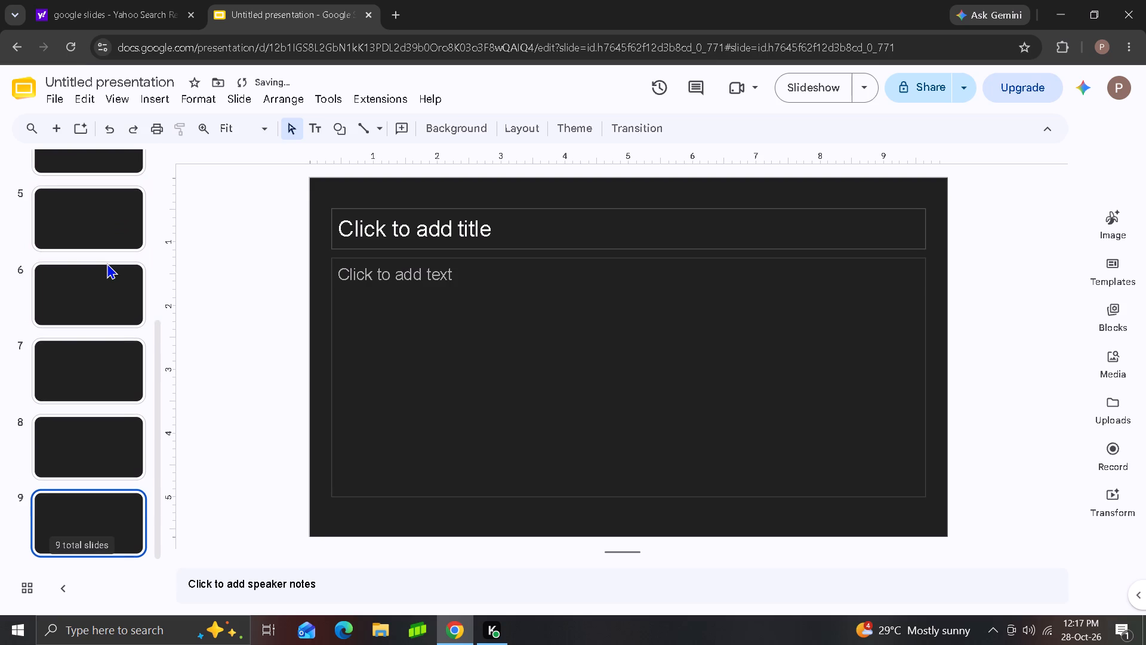
Enter "Introduction To AI" as the title of slide 2.
{"action": "scroll", "coordinate": [113, 203], "scroll_direction": "up", "scroll_amount": 2}
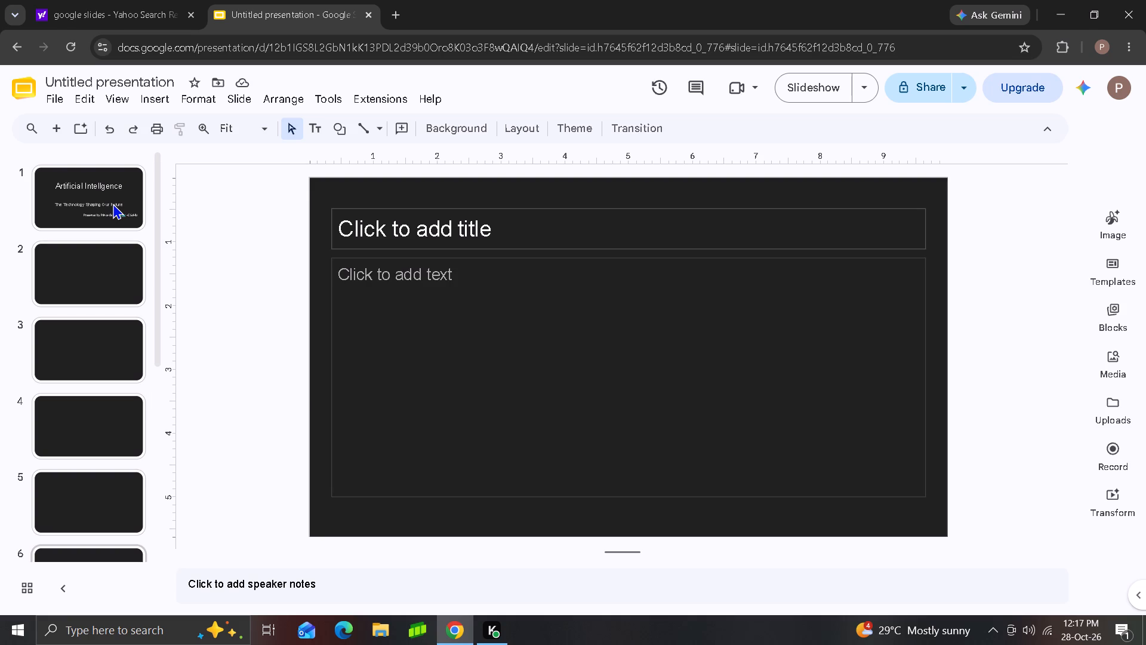
{"action": "left_click", "coordinate": [363, 278]}
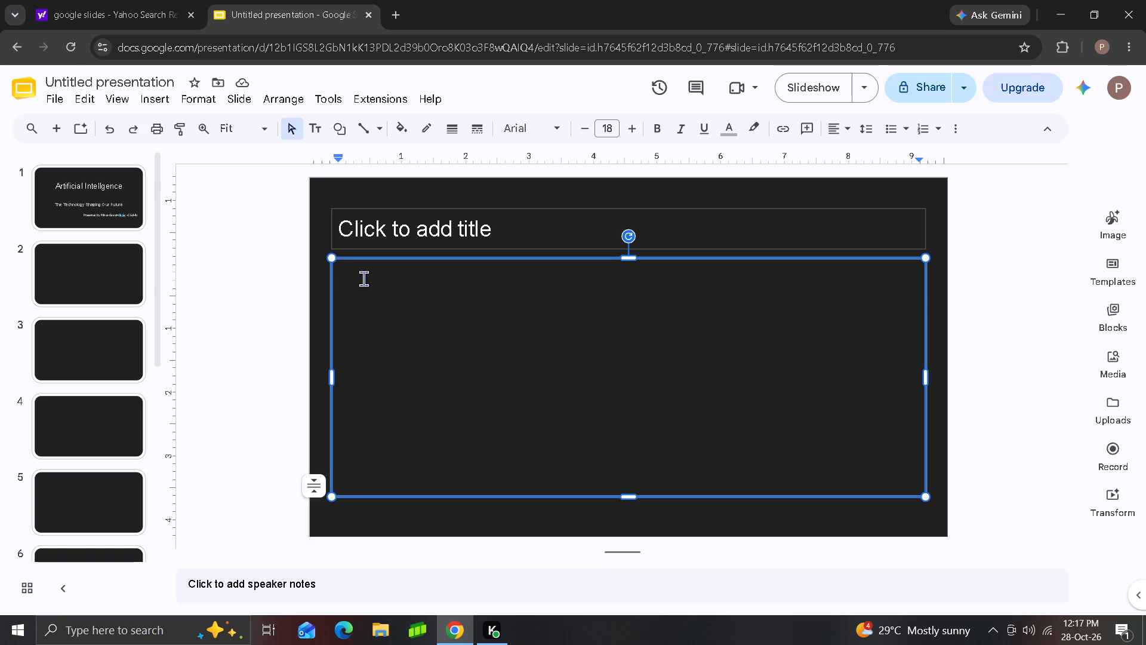
{"action": "left_click", "coordinate": [91, 269]}
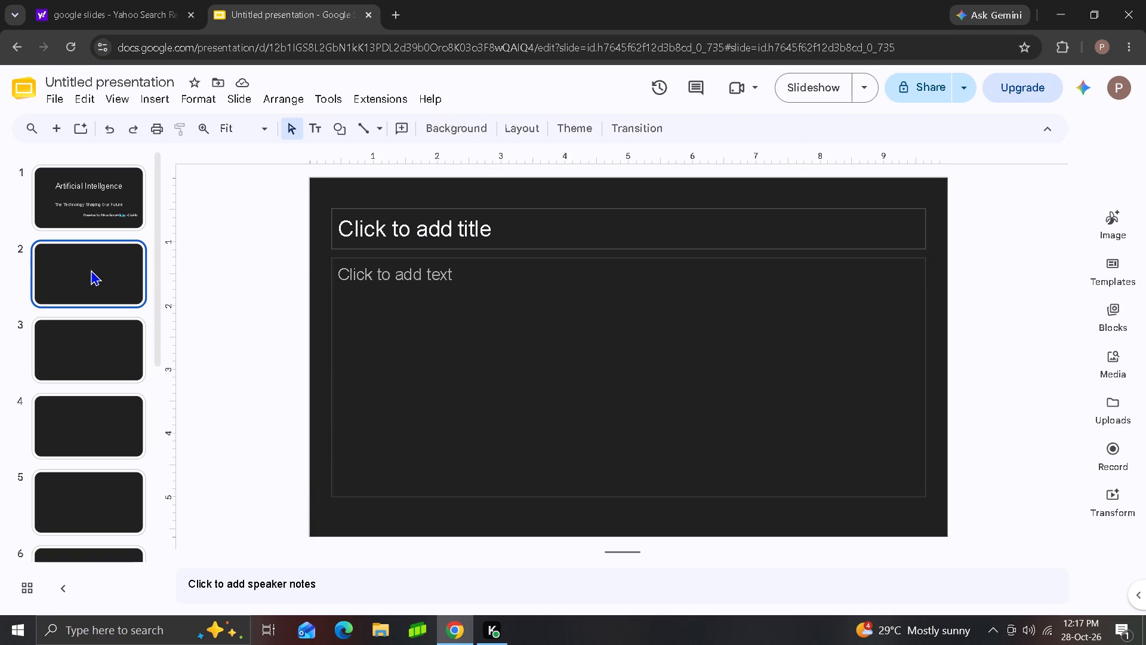
{"action": "left_click", "coordinate": [415, 287]}
{"action": "left_click", "coordinate": [409, 229]}
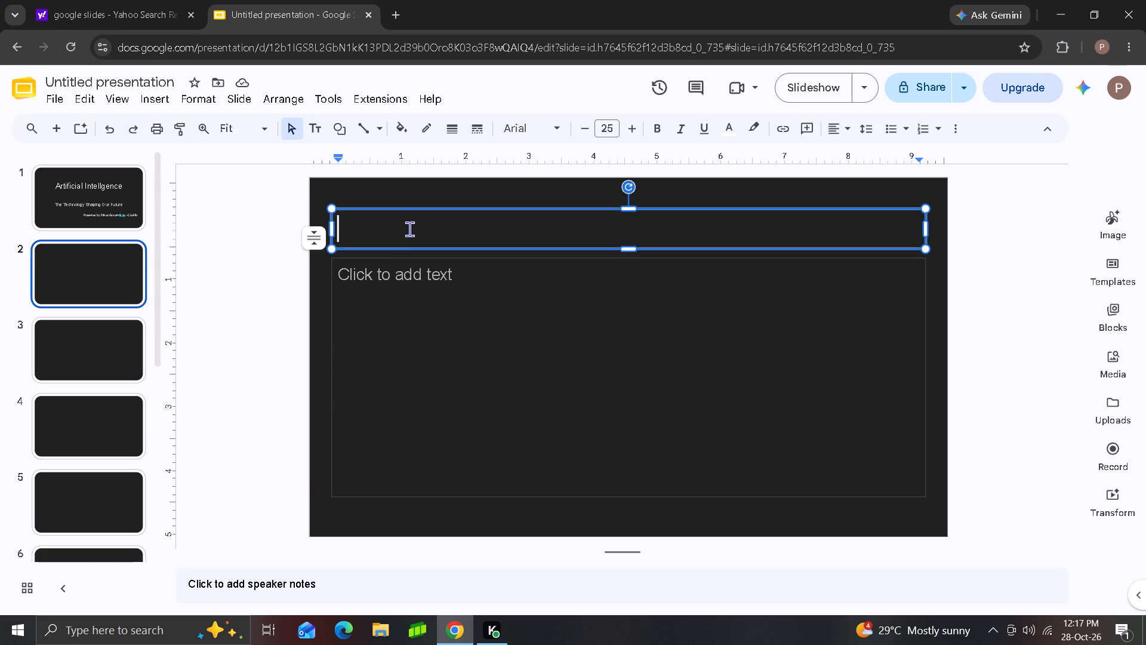
{"action": "left_click", "coordinate": [386, 273]}
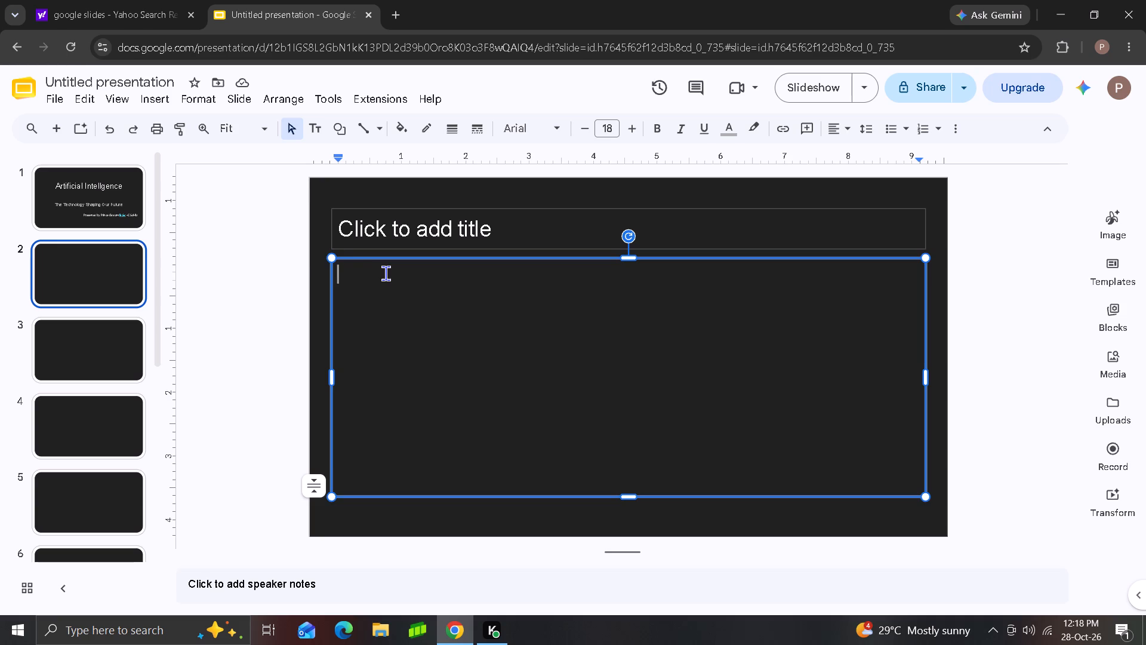
{"action": "left_click", "coordinate": [379, 225]}
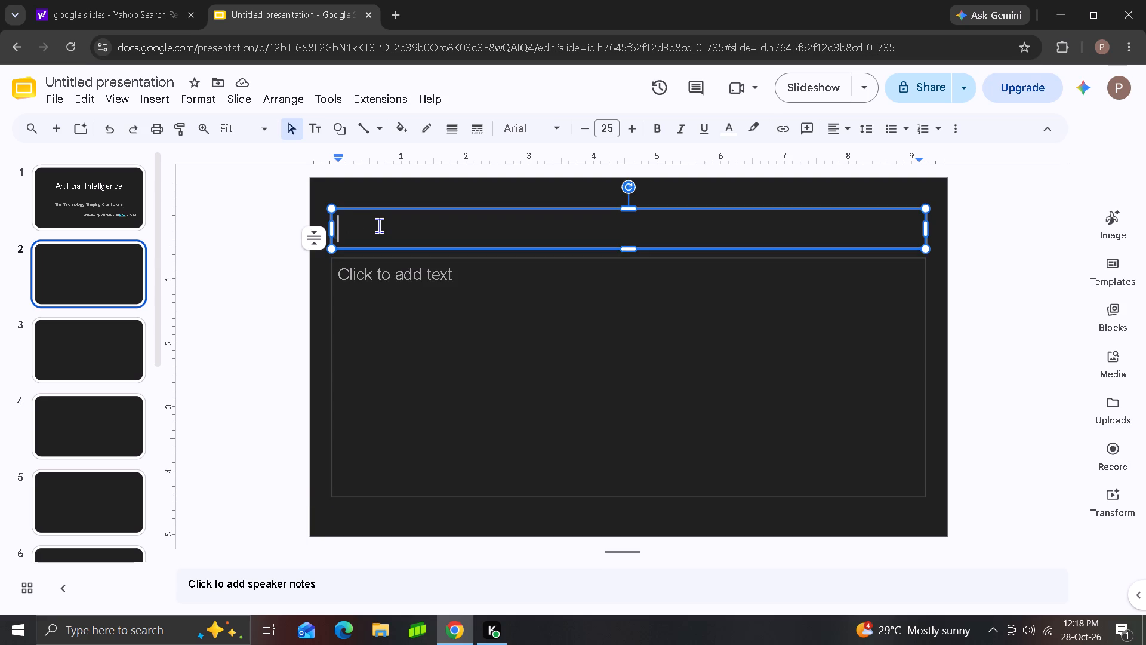
{"action": "key", "text": "shift+i"}
{"action": "type", "text": "ntro"}
{"action": "type", "text": "duc"}
{"action": "type", "text": "tion"}
{"action": "key", "text": "space"}
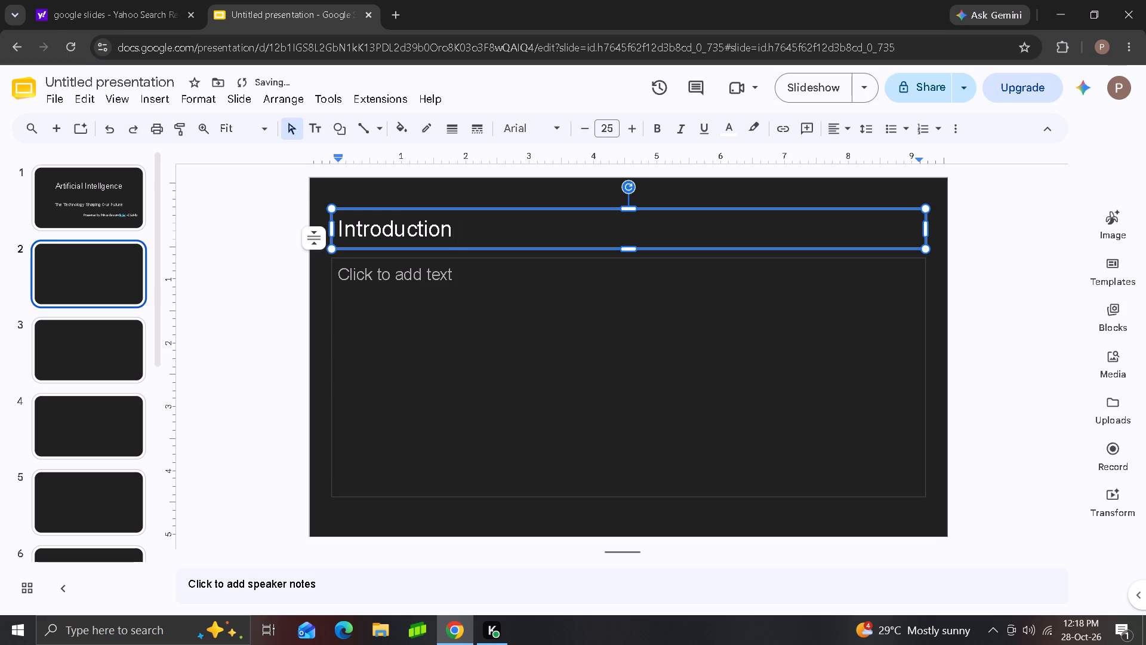
{"action": "key", "text": "shift+t"}
{"action": "type", "text": "o"}
{"action": "key", "text": "space"}
{"action": "type", "text": "AI"}
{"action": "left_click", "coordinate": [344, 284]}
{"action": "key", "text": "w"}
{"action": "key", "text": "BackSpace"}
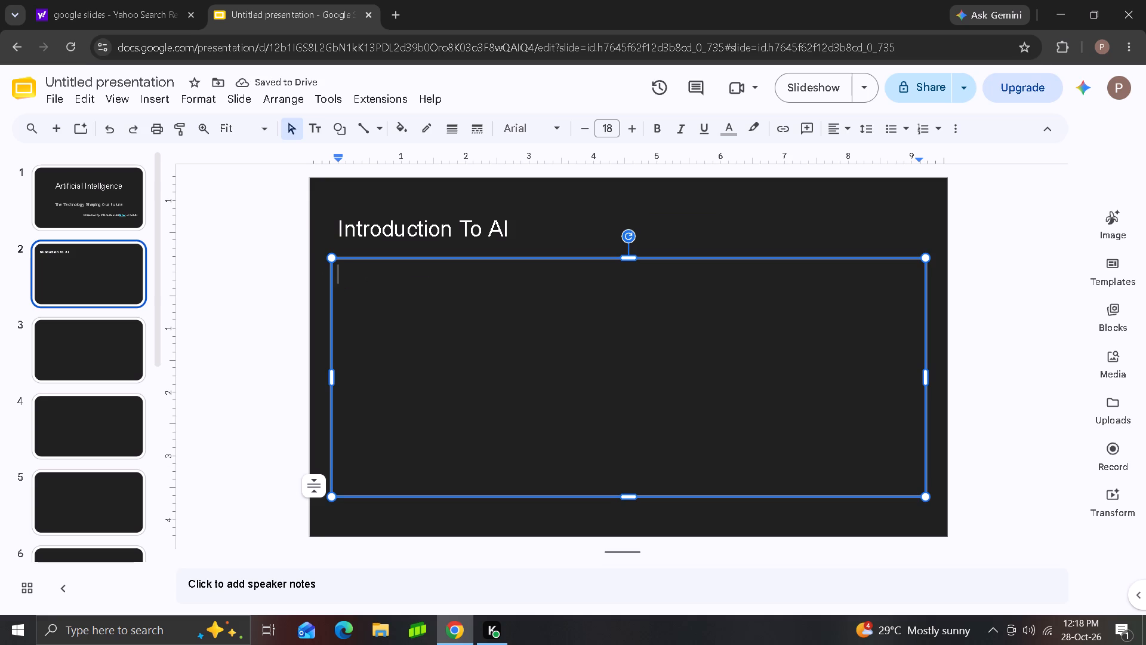
Give the title box on slide 2 a dark grey border.
{"action": "left_click", "coordinate": [516, 234]}
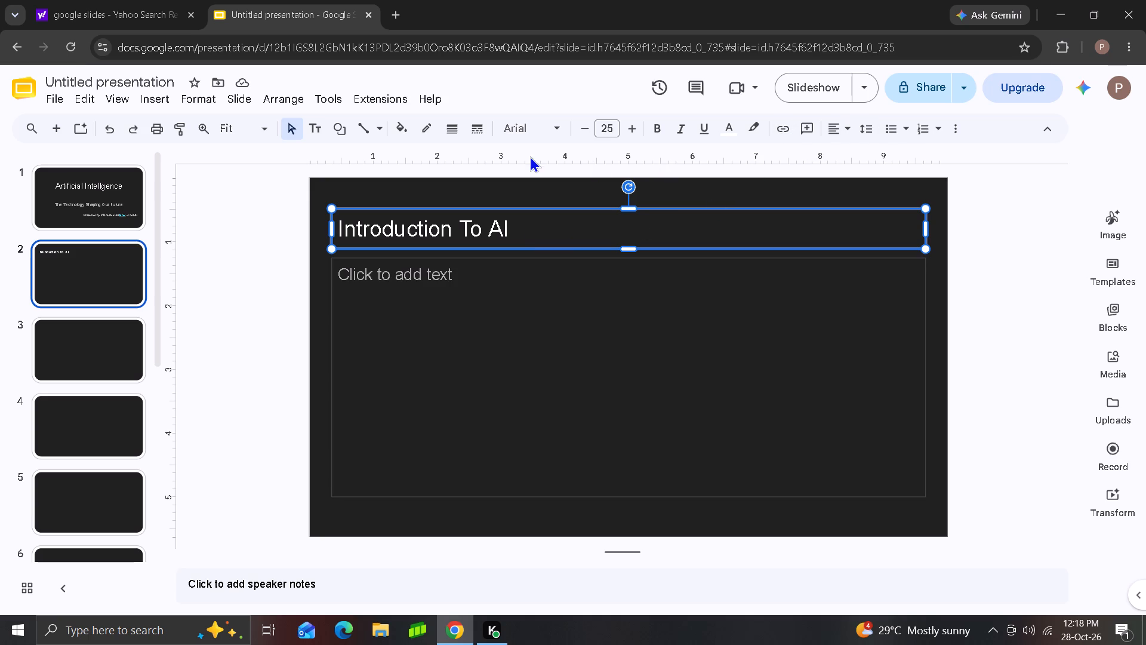
{"action": "left_click", "coordinate": [426, 128]}
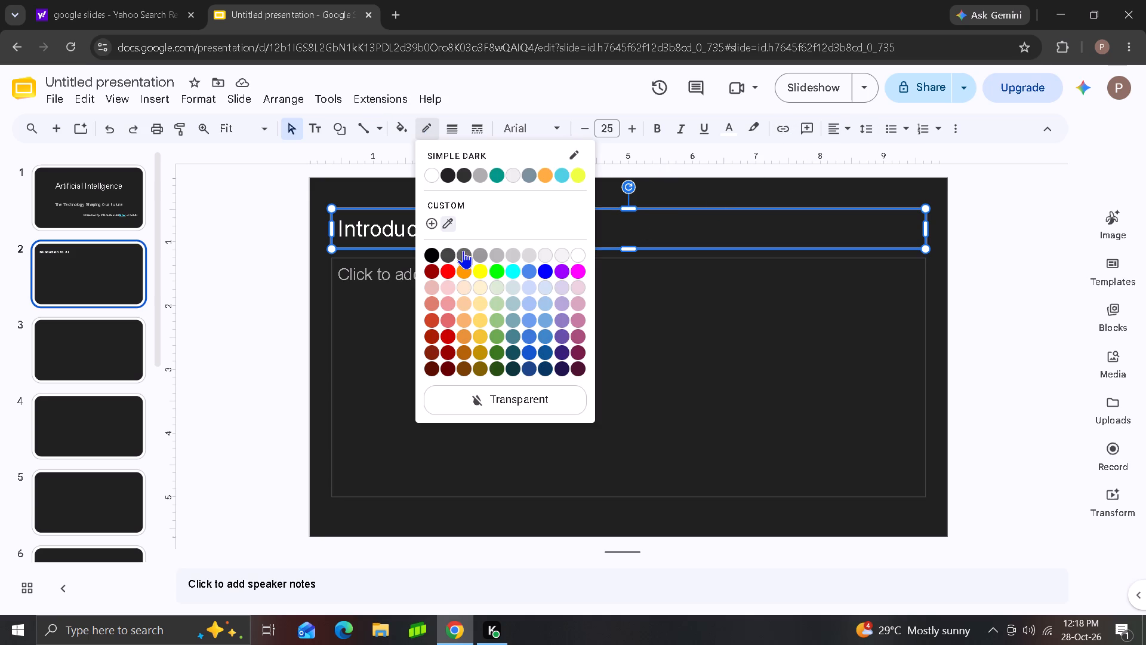
{"action": "left_click", "coordinate": [466, 251]}
{"action": "left_click", "coordinate": [501, 227]}
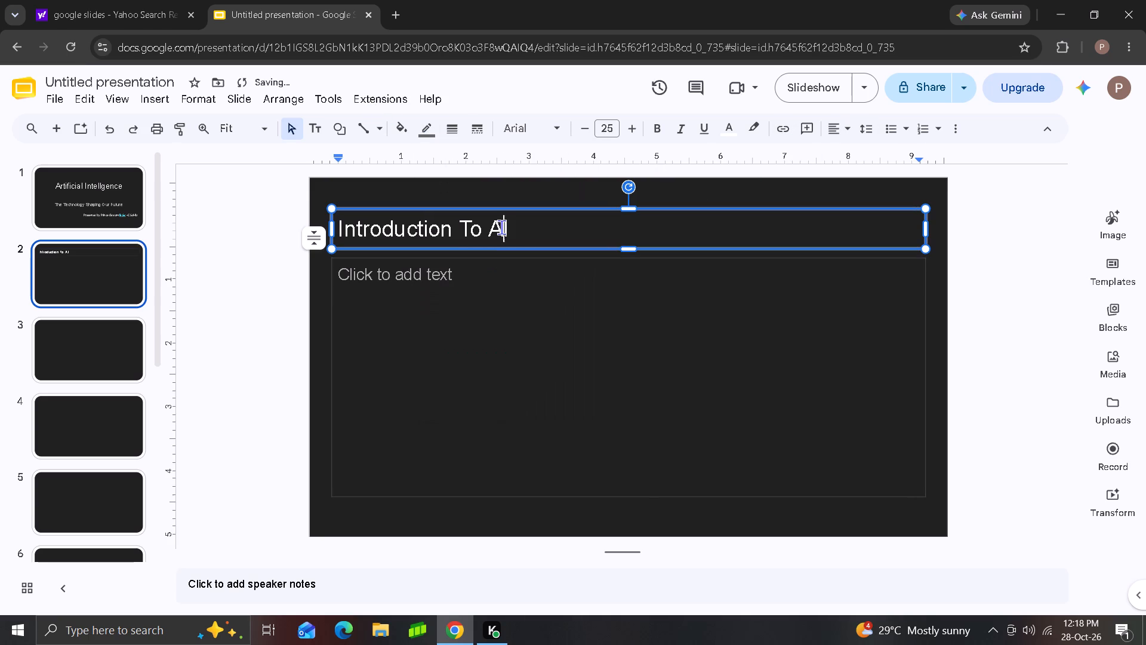
Enter "What Is Artificial Intelligence ?" as the first line of slide 2's body text.
{"action": "left_click", "coordinate": [458, 293]}
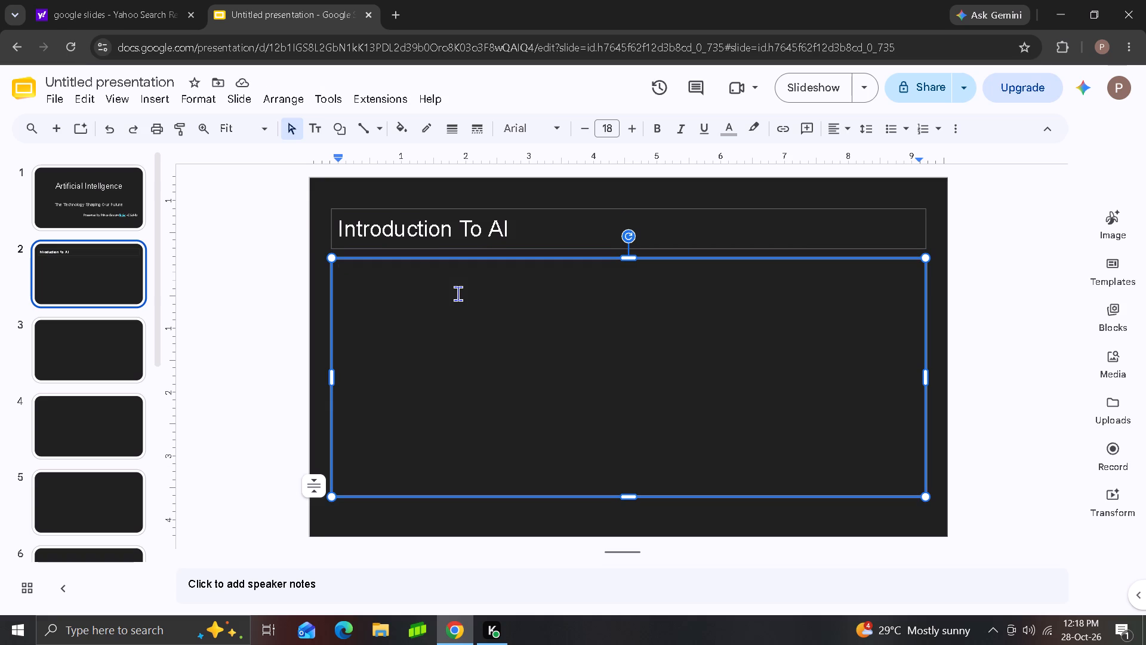
{"action": "type", "text": "wha"}
{"action": "key", "text": "BackSpace"}
{"action": "key", "text": "BackSpace"}
{"action": "key", "text": "BackSpace"}
{"action": "key", "text": "a"}
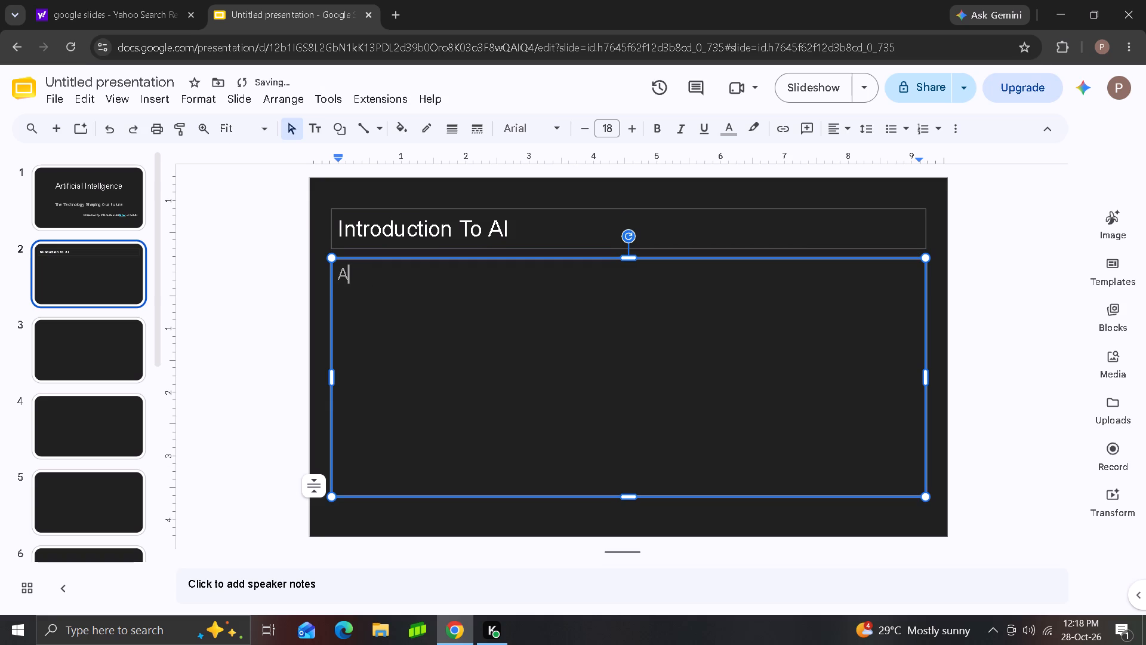
{"action": "key", "text": "BackSpace"}
{"action": "key", "text": "shift+a"}
{"action": "key", "text": "BackSpace"}
{"action": "key", "text": "shift+w"}
{"action": "type", "text": "har"}
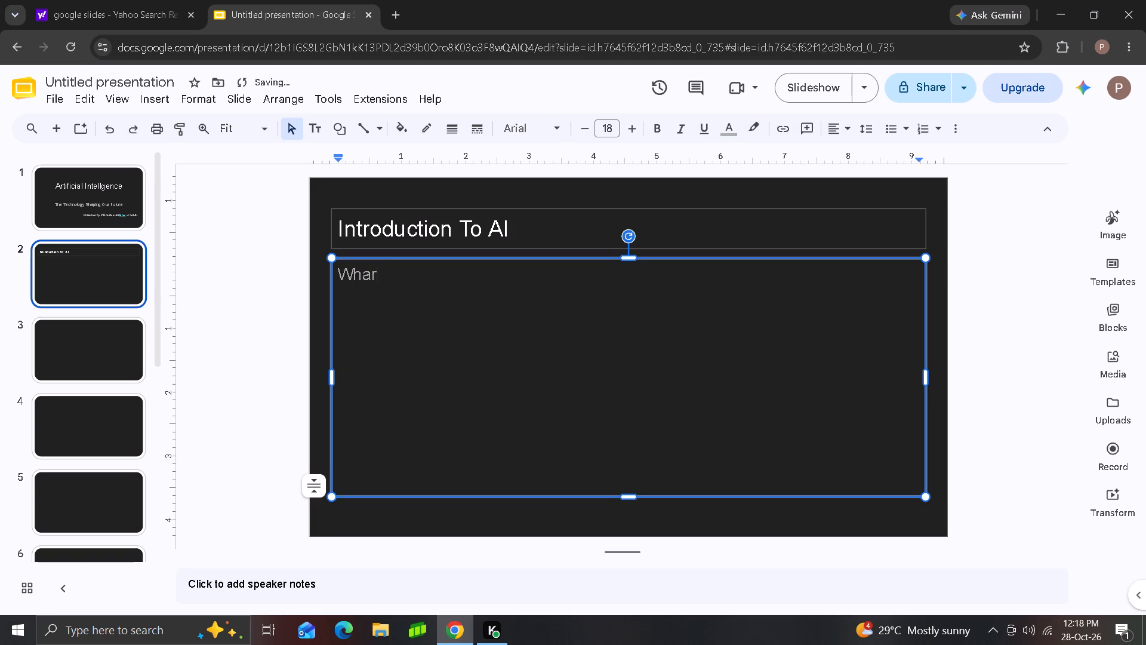
{"action": "key", "text": "BackSpace"}
{"action": "type", "text": "t"}
{"action": "key", "text": "space"}
{"action": "type", "text": "Is"}
{"action": "key", "text": "space"}
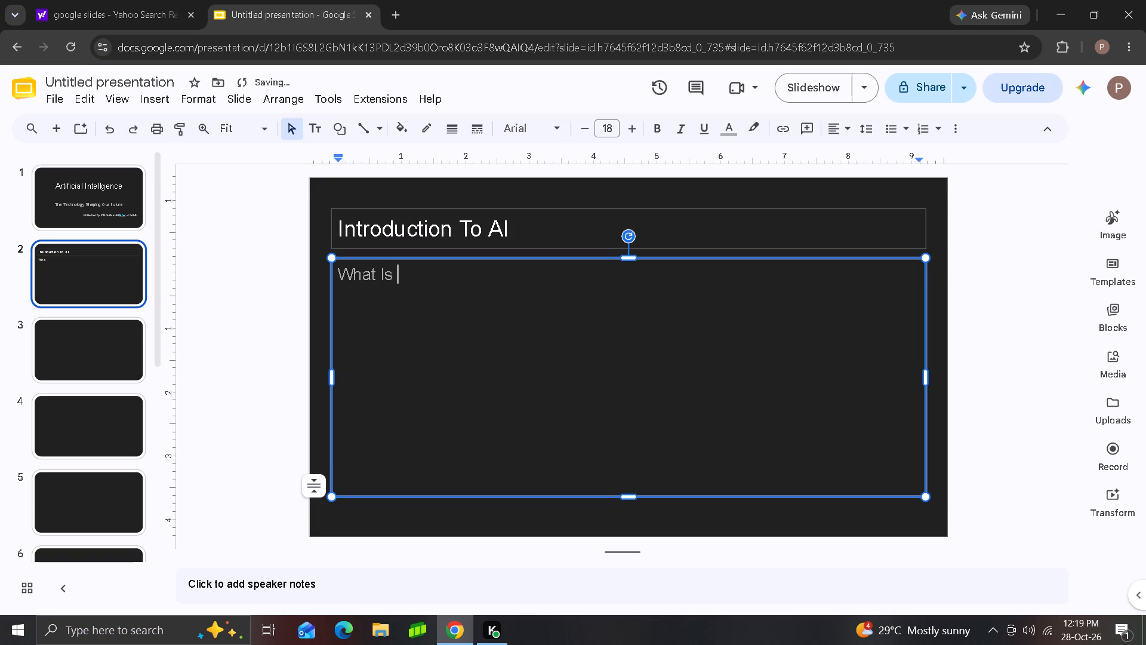
{"action": "key", "text": "shift+a"}
{"action": "type", "text": "rt"}
{"action": "type", "text": "ificial"}
{"action": "key", "text": "space"}
{"action": "type", "text": "Inte"}
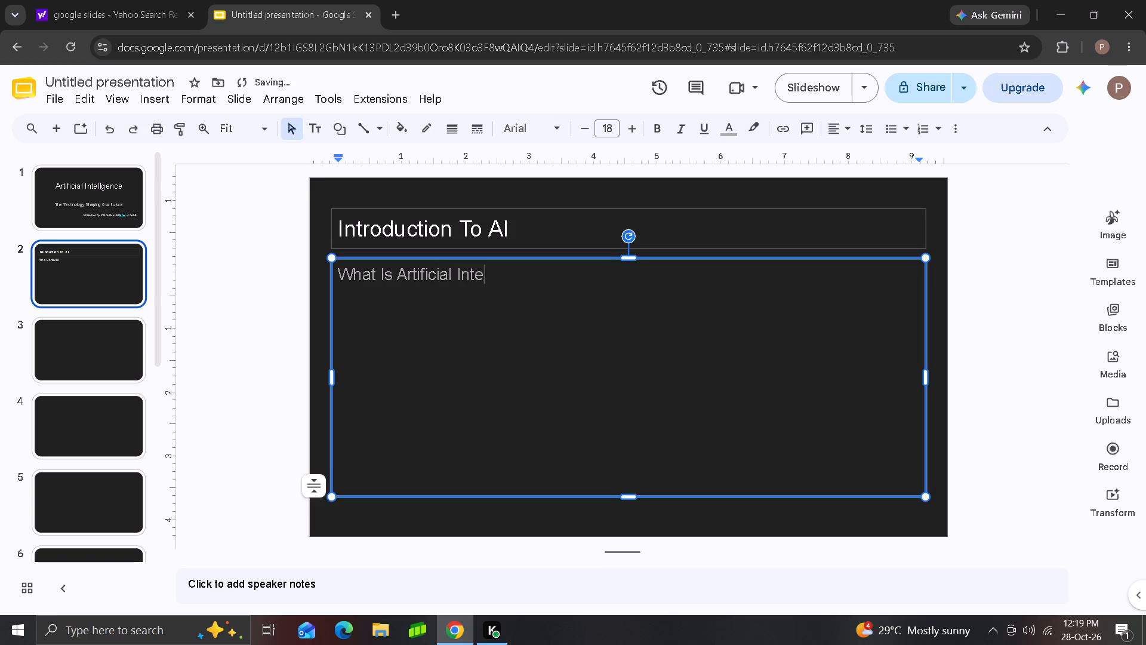
{"action": "type", "text": "lli"}
{"action": "type", "text": "gence"}
{"action": "key", "text": "space"}
{"action": "key", "text": "shift+question"}
Add ". AI stands for Artificial Intelligence ?" as the second line of slide 2's body text.
{"action": "key", "text": "Return"}
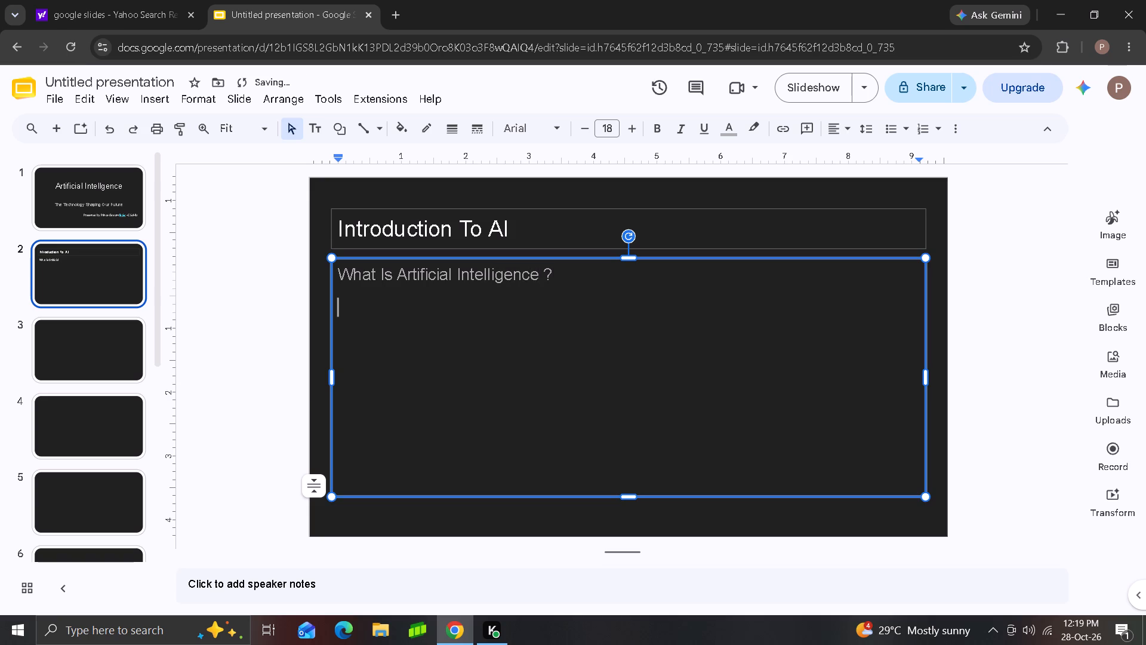
{"action": "key", "text": "period"}
{"action": "key", "text": "BackSpace"}
{"action": "key", "text": "period"}
{"action": "key", "text": "shift+a"}
{"action": "key", "text": "shift+i"}
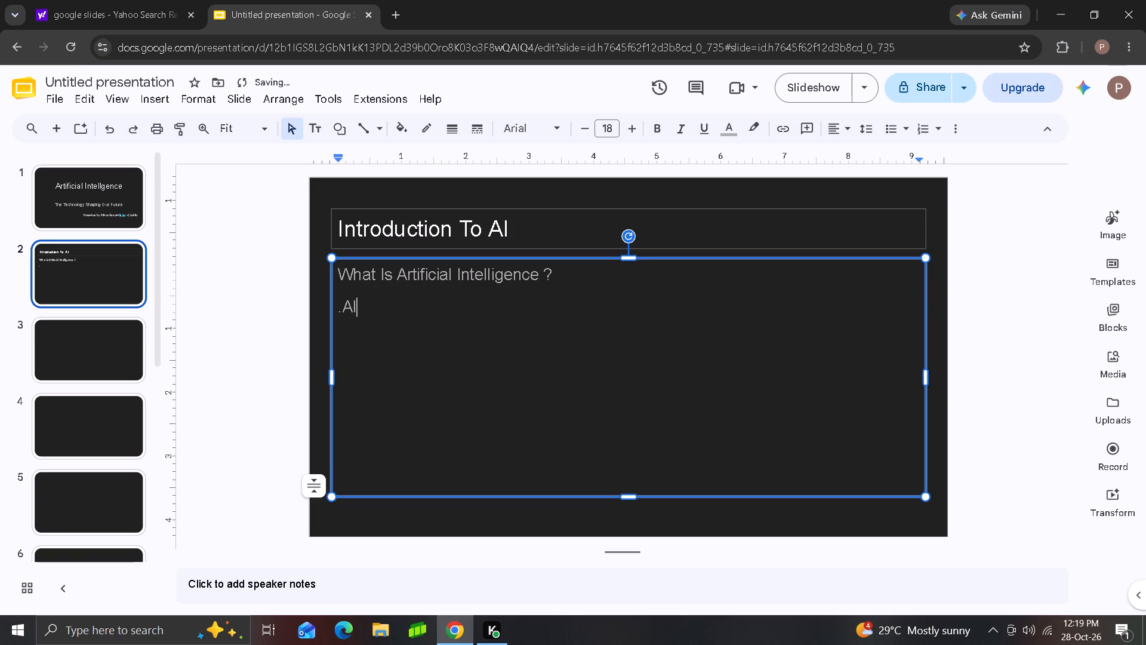
{"action": "key", "text": "BackSpace"}
{"action": "key", "text": "BackSpace"}
{"action": "key", "text": "space"}
{"action": "type", "text": "AI"}
{"action": "key", "text": "space"}
{"action": "type", "text": "stands"}
{"action": "key", "text": "space"}
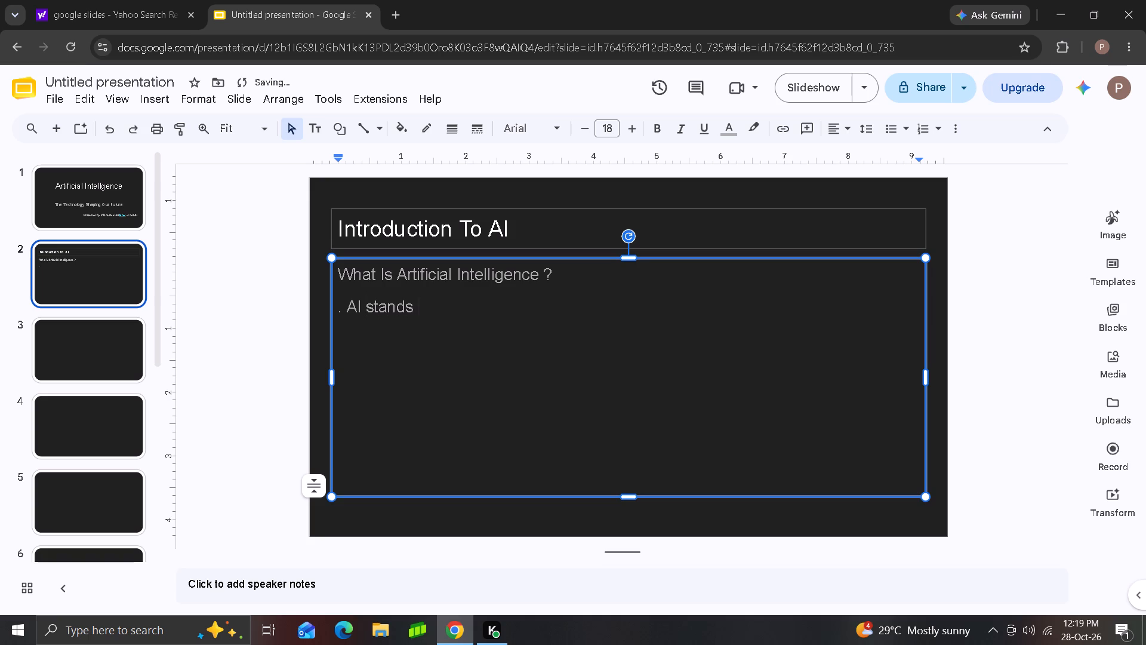
{"action": "type", "text": "forn"}
{"action": "key", "text": "shift+a"}
{"action": "key", "text": "r"}
{"action": "key", "text": "BackSpace"}
{"action": "key", "text": "BackSpace"}
{"action": "key", "text": "BackSpace"}
{"action": "key", "text": "BackSpace"}
{"action": "type", "text": "r"}
{"action": "key", "text": "space"}
{"action": "type", "text": "Artifici"}
{"action": "type", "text": "al"}
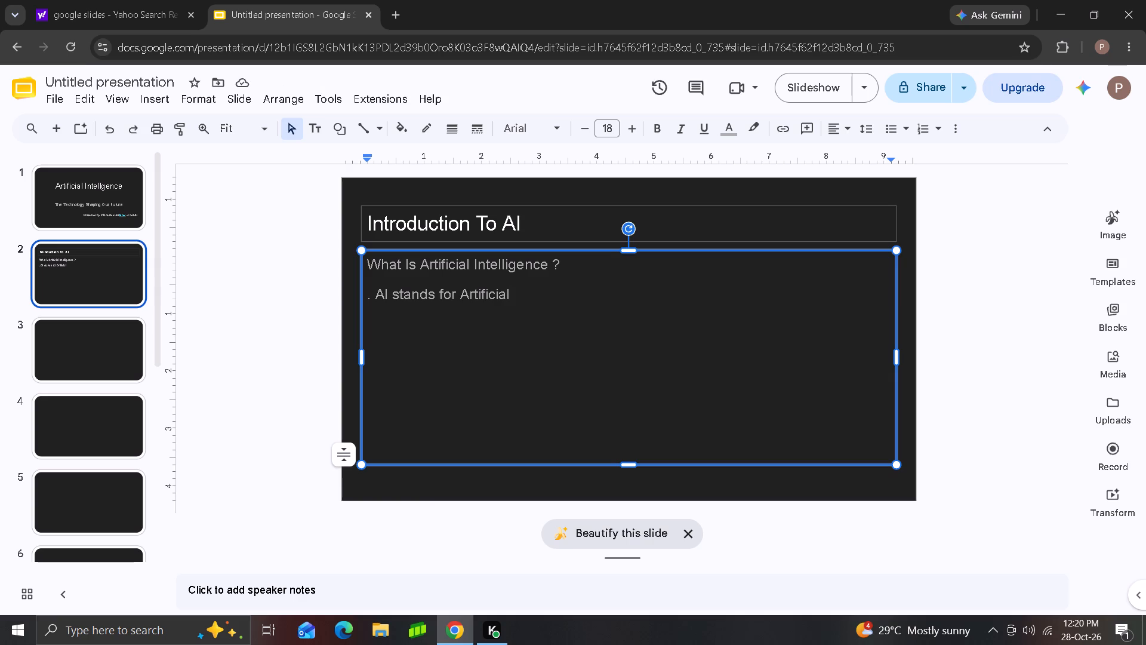
{"action": "key", "text": "space"}
{"action": "key", "text": "shift+i"}
{"action": "type", "text": "ntelli"}
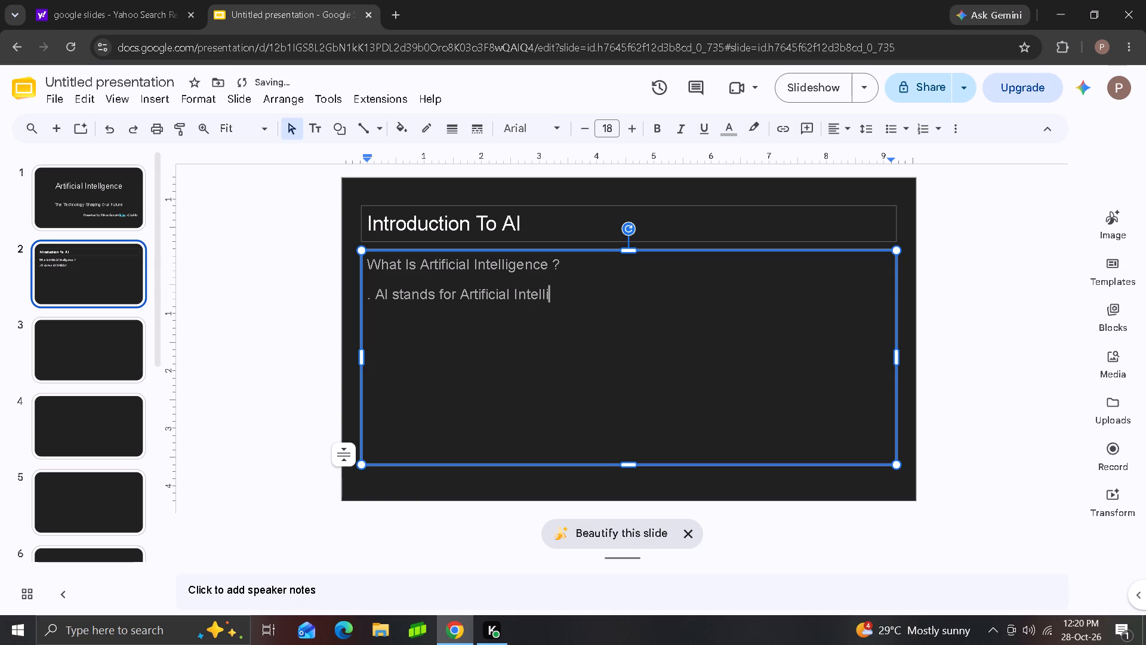
{"action": "type", "text": "gebce"}
{"action": "key", "text": "BackSpace"}
{"action": "key", "text": "BackSpace"}
{"action": "key", "text": "BackSpace"}
{"action": "type", "text": "nce"}
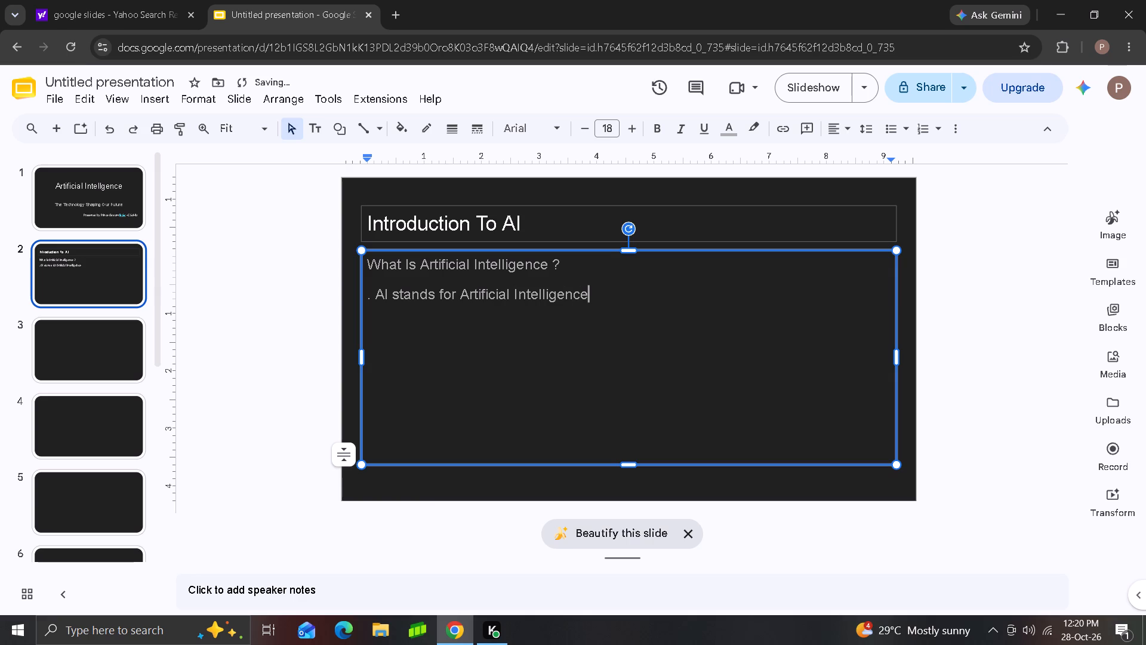
{"action": "key", "text": "space"}
{"action": "key", "text": "shift+question"}
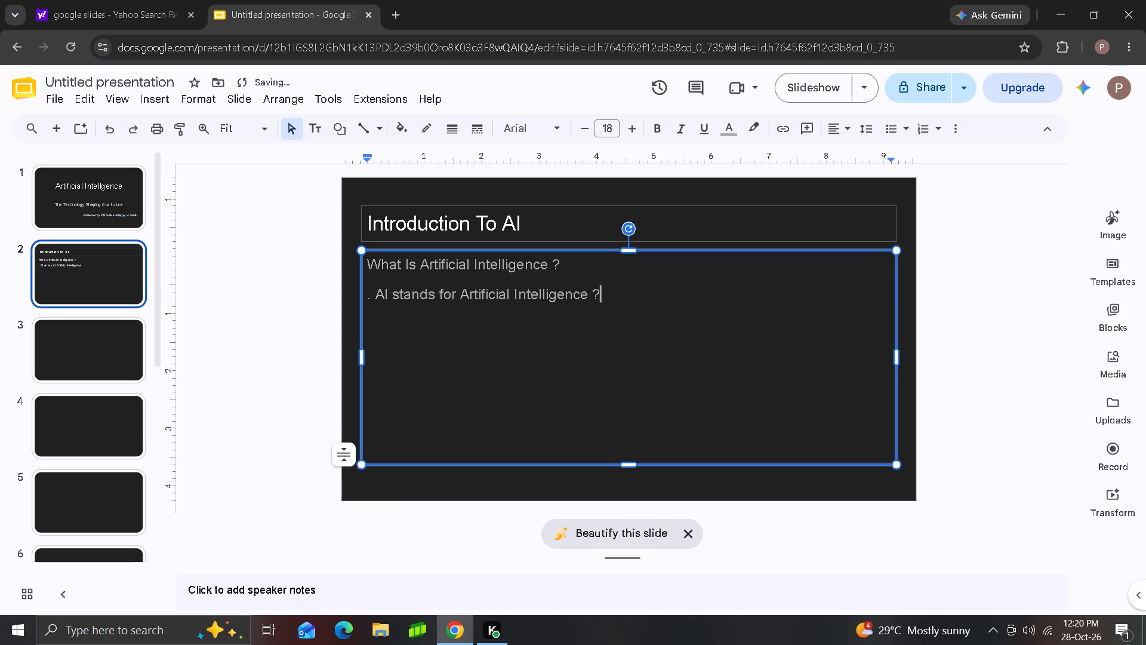
Start a third line in slide 2's body text with a dot and a space.
{"action": "key", "text": "Return"}
{"action": "type", "text": "."}
{"action": "key", "text": "space"}
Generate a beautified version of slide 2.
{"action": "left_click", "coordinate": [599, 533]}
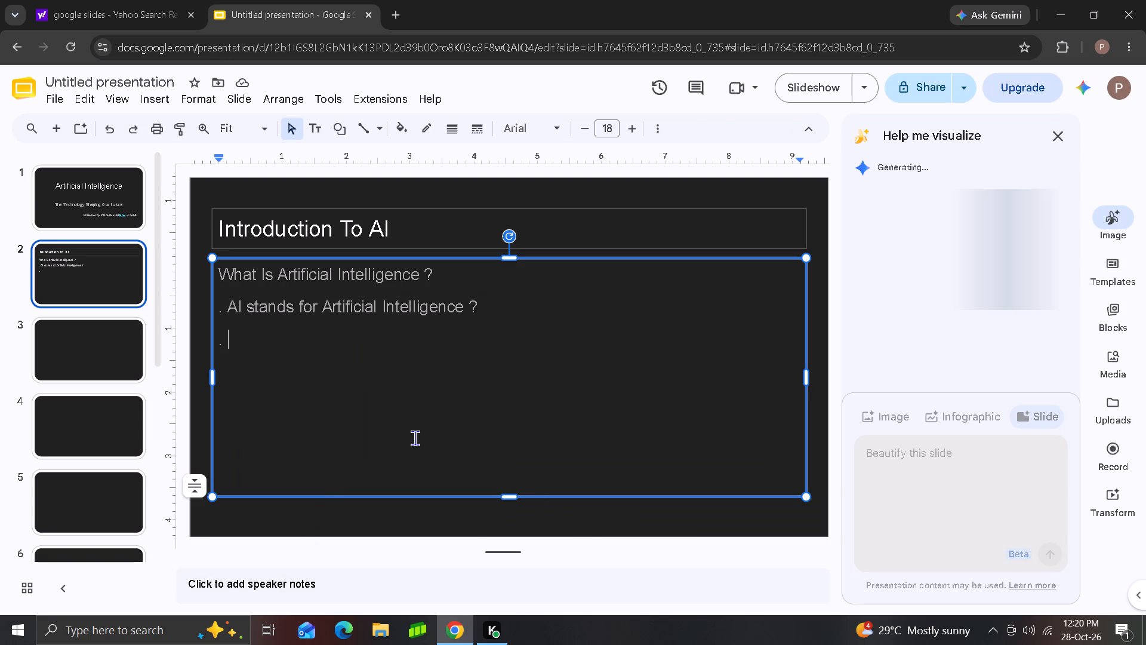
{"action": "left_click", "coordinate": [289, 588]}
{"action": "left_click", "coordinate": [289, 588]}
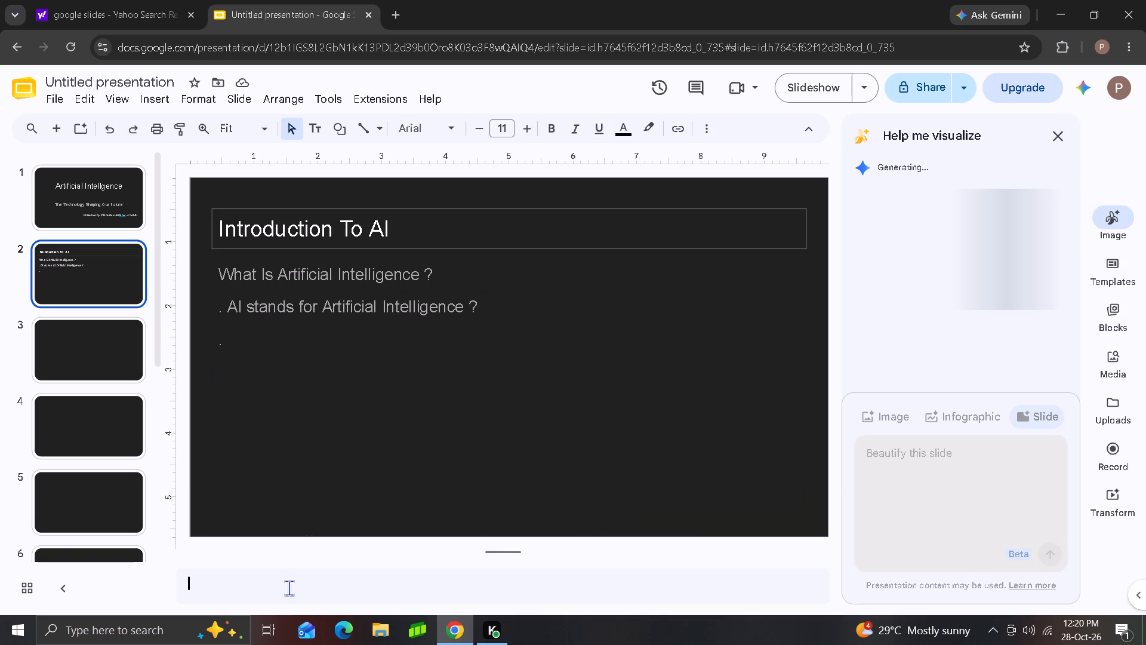
Enter "It enables computers" after the dot on the third line of slide 2's body text.
{"action": "left_click", "coordinate": [263, 337]}
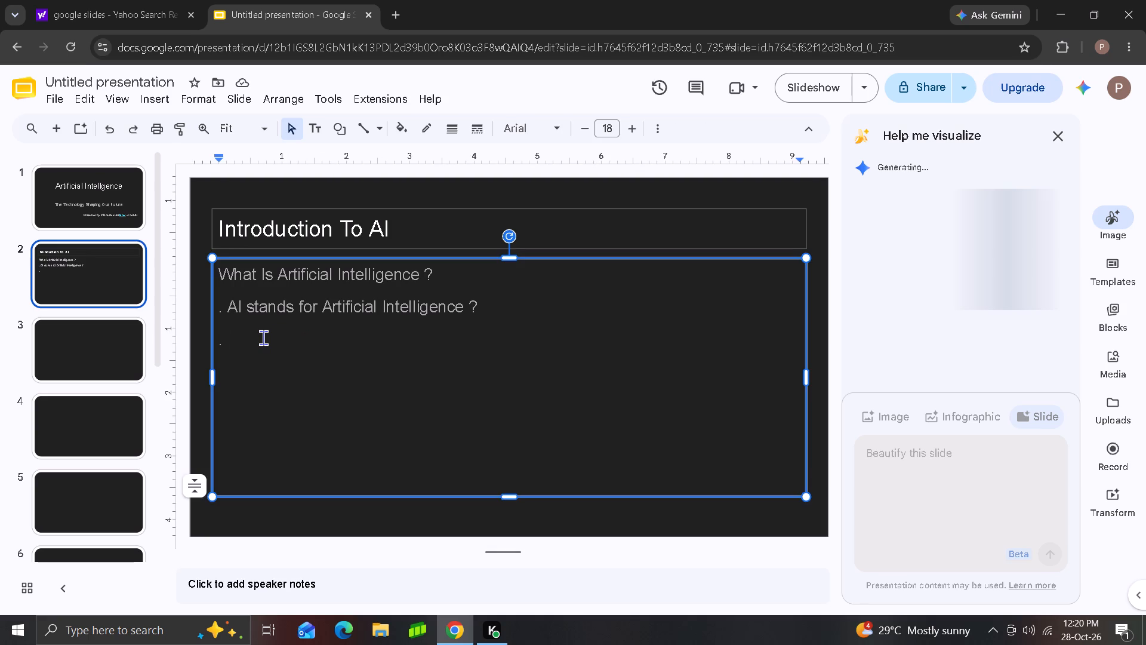
{"action": "key", "text": "shift+i"}
{"action": "type", "text": "tbenables"}
{"action": "key", "text": "BackSpace"}
{"action": "key", "text": "BackSpace"}
{"action": "key", "text": "BackSpace"}
{"action": "key", "text": "BackSpace"}
{"action": "key", "text": "BackSpace"}
{"action": "key", "text": "BackSpace"}
{"action": "key", "text": "BackSpace"}
{"action": "key", "text": "BackSpace"}
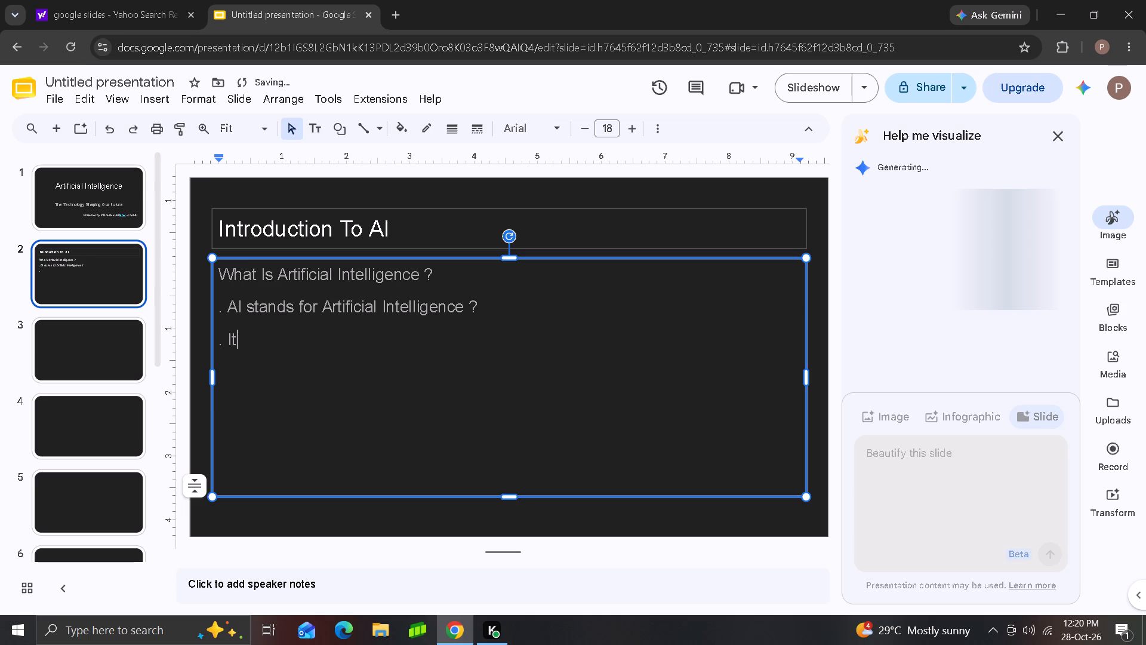
{"action": "key", "text": "space"}
{"action": "type", "text": "enables"}
{"action": "key", "text": "space"}
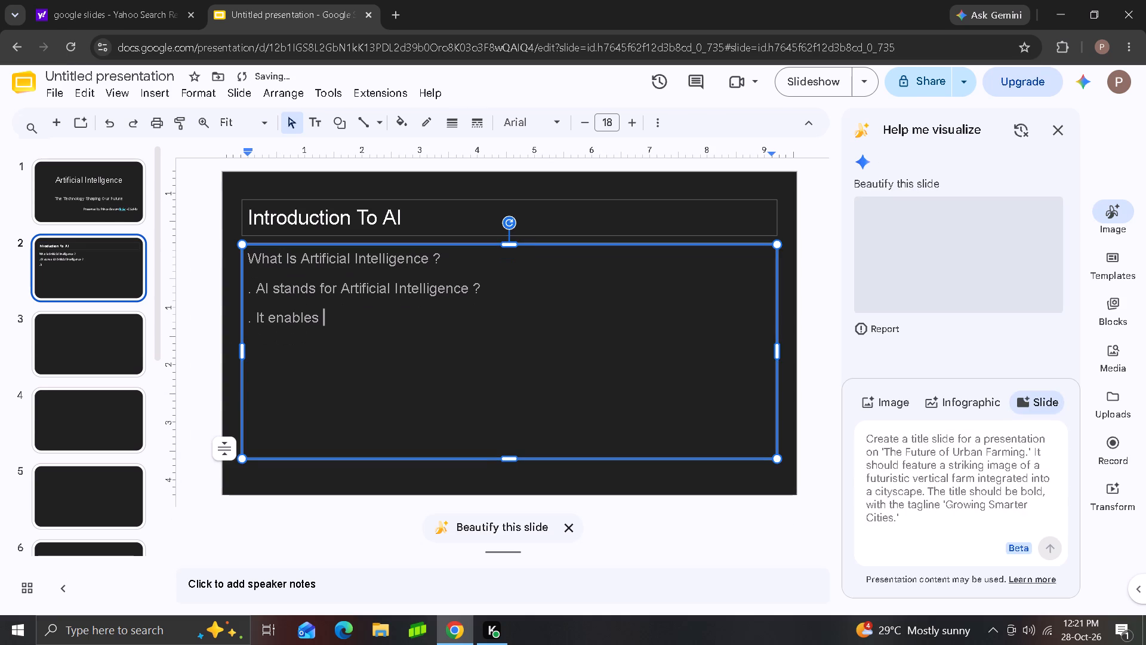
{"action": "type", "text": "compu"}
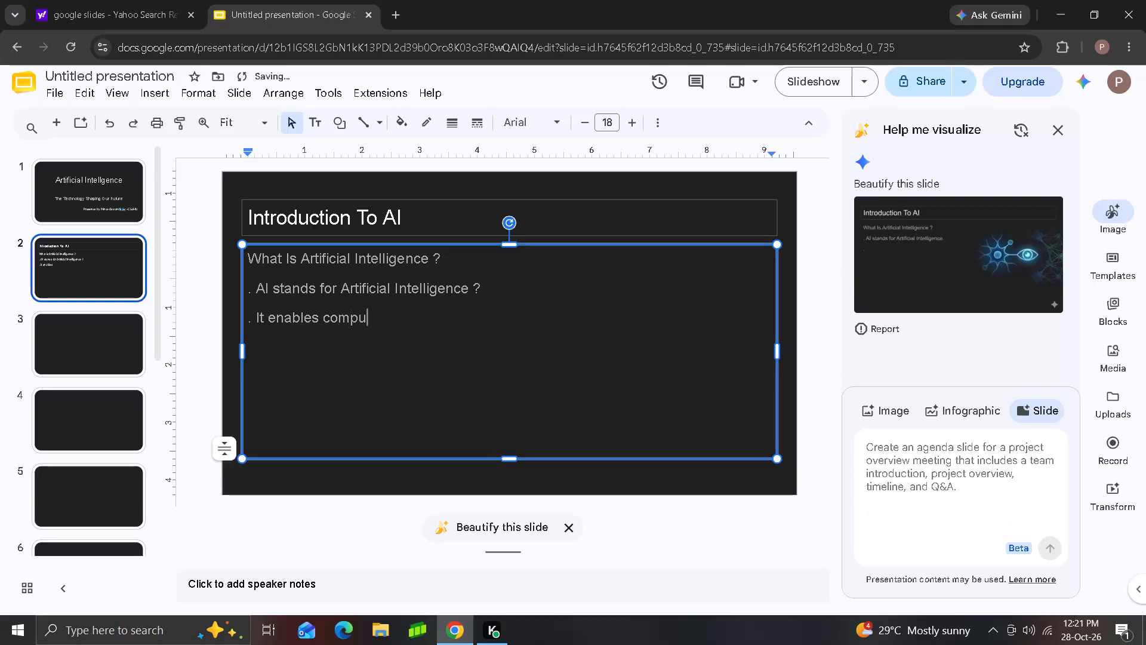
{"action": "type", "text": "te"}
{"action": "type", "text": "rs"}
{"action": "key", "text": "space"}
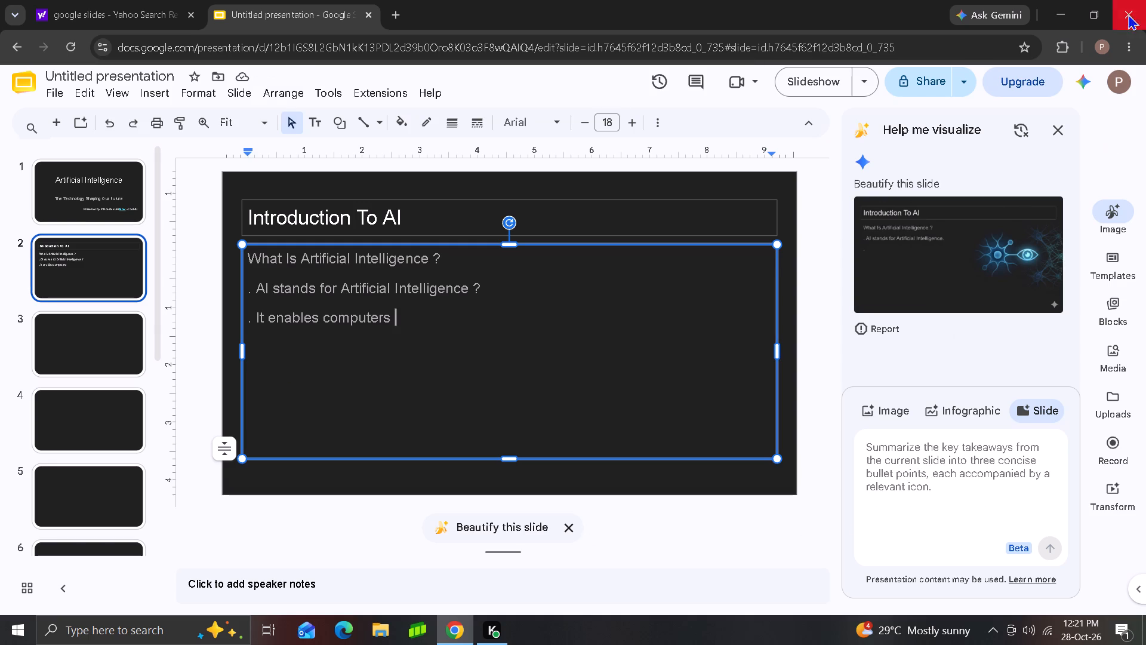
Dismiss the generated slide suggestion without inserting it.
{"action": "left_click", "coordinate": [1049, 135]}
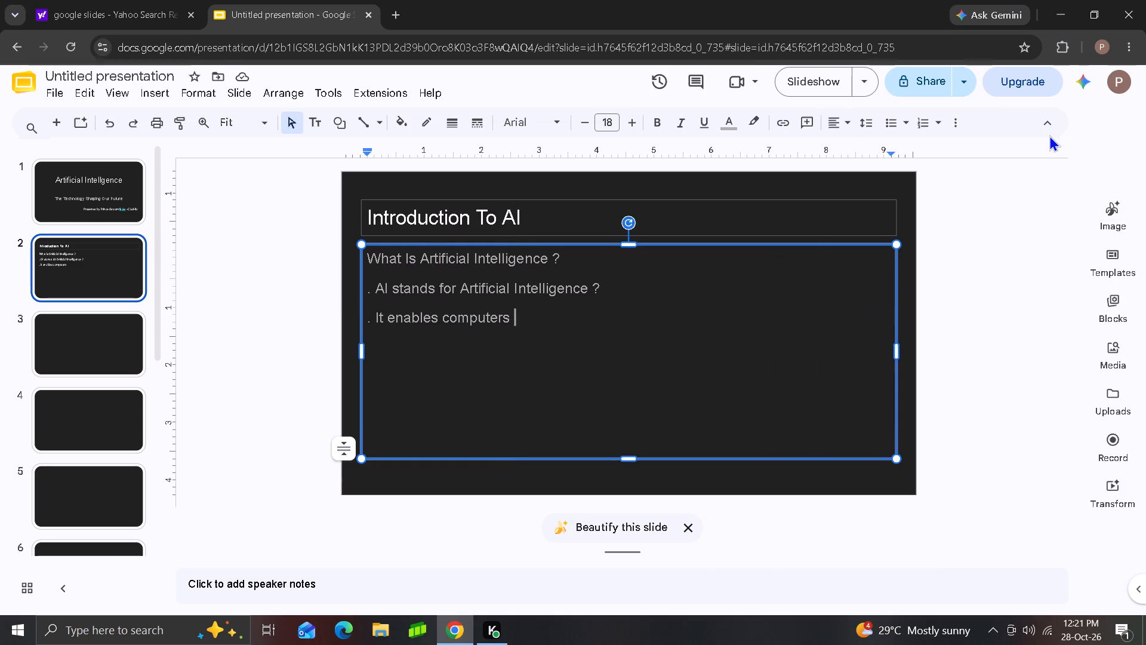
Continue the third line of slide 2's body text with "to perform tasks that usually".
{"action": "type", "text": "to"}
{"action": "key", "text": "space"}
{"action": "type", "text": "perform"}
{"action": "key", "text": "space"}
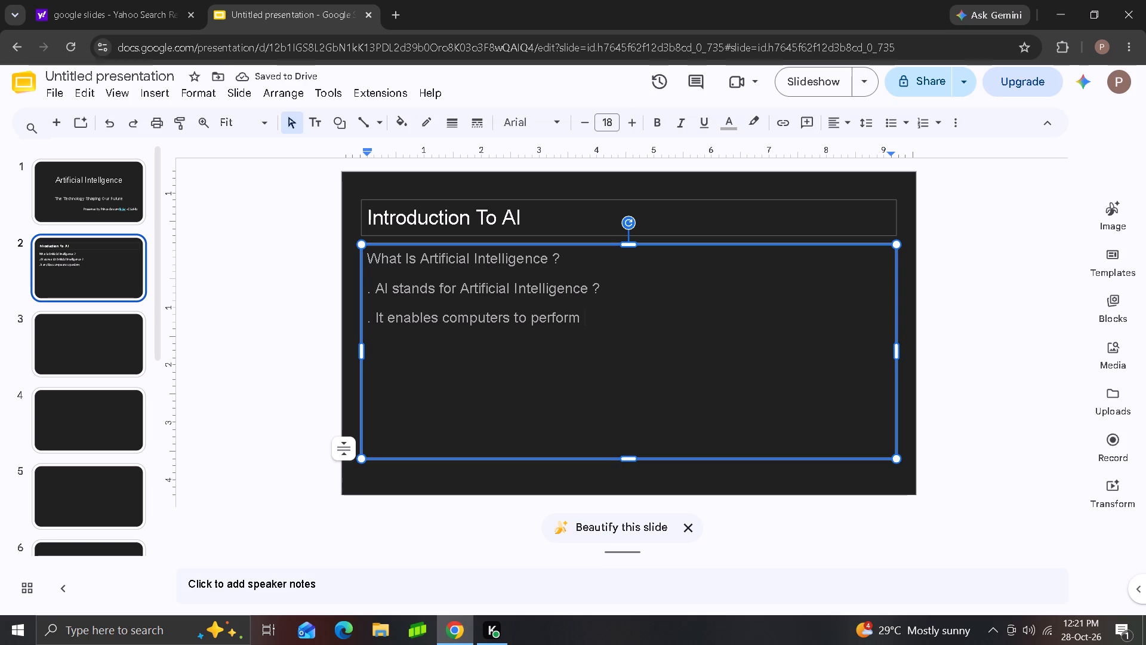
{"action": "type", "text": "tasks"}
{"action": "key", "text": "space"}
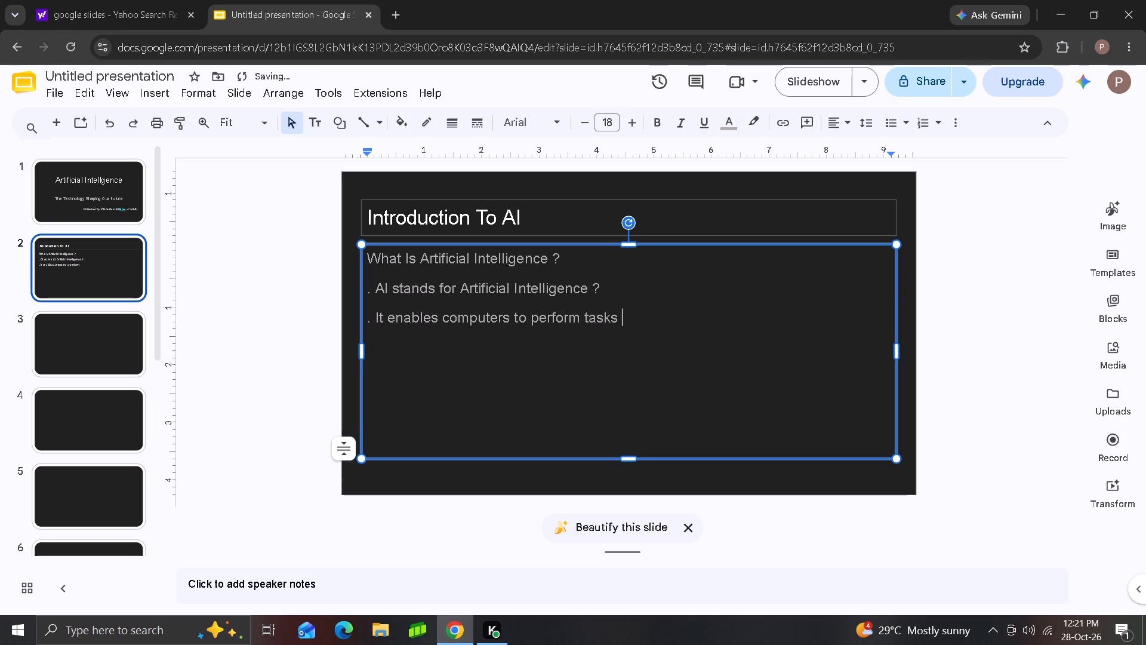
{"action": "type", "text": "that"}
{"action": "key", "text": "space"}
{"action": "type", "text": "usually"}
{"action": "key", "text": "space"}
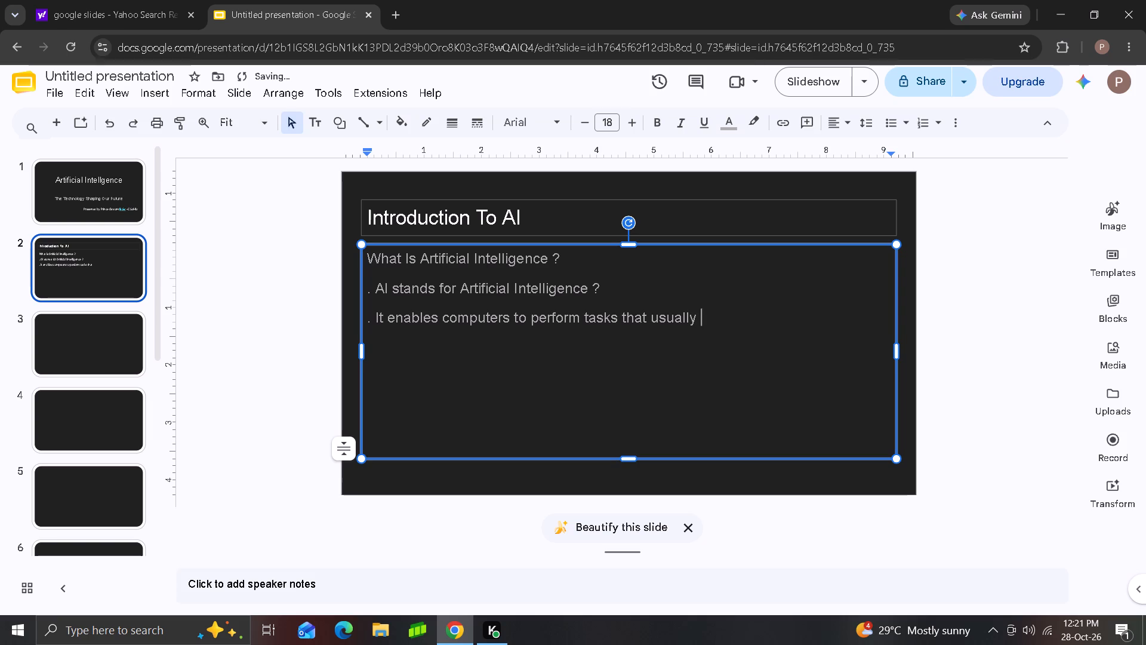
Add "to perform tasks" in lowercase to the end of the third line of slide 2's body text.
{"action": "type", "text": "to perfo"}
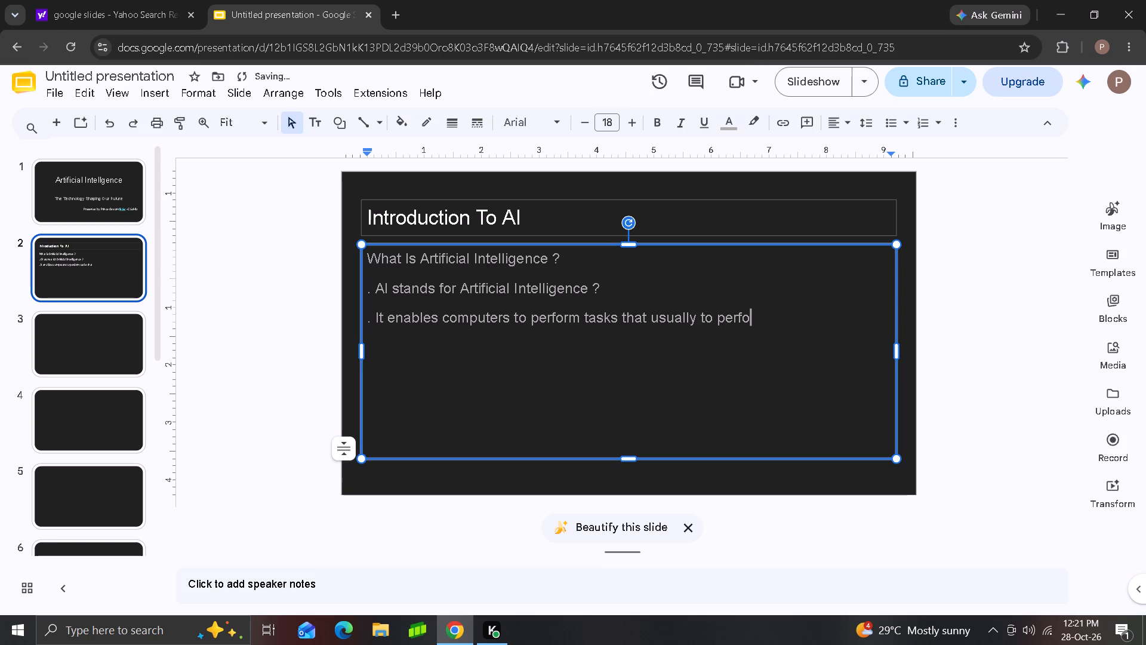
{"action": "type", "text": "rm"}
{"action": "key", "text": "space"}
{"action": "key", "text": "t"}
{"action": "key", "text": "s"}
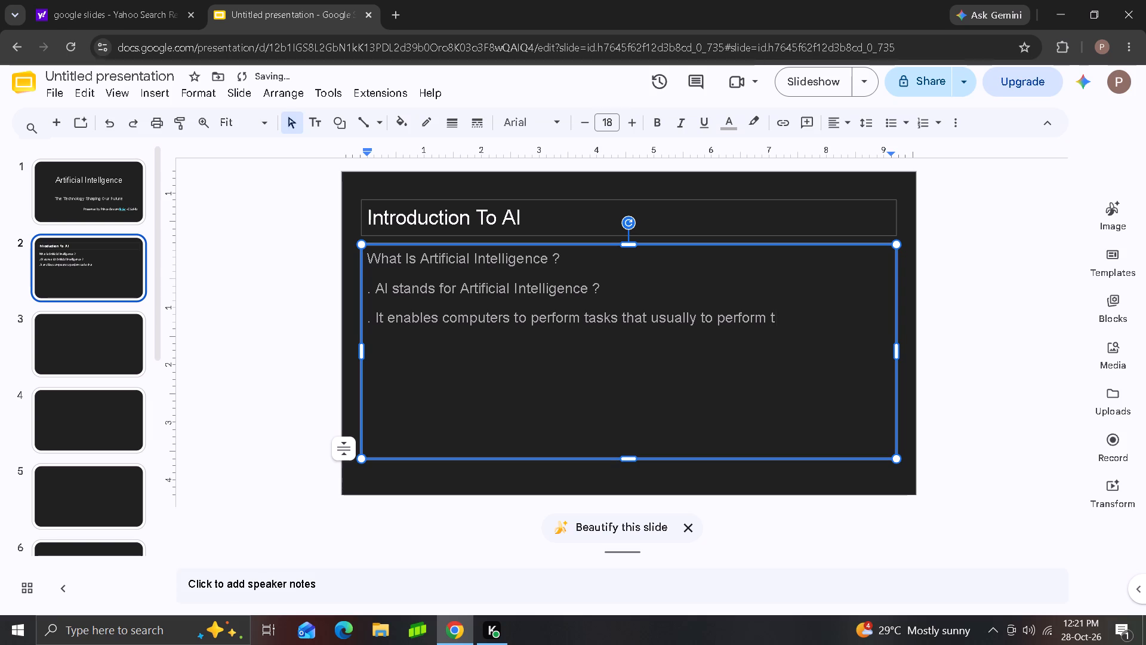
{"action": "key", "text": "BackSpace"}
{"action": "type", "text": "ASKS"}
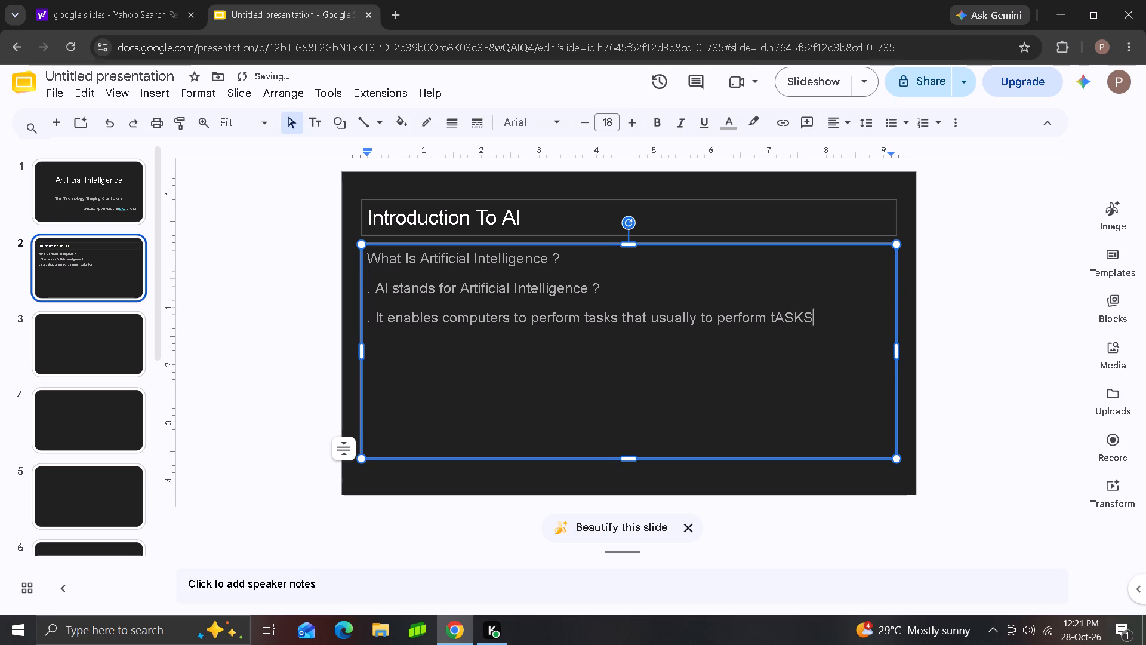
{"action": "key", "text": "BackSpace"}
{"action": "key", "text": "BackSpace"}
{"action": "key", "text": "BackSpace"}
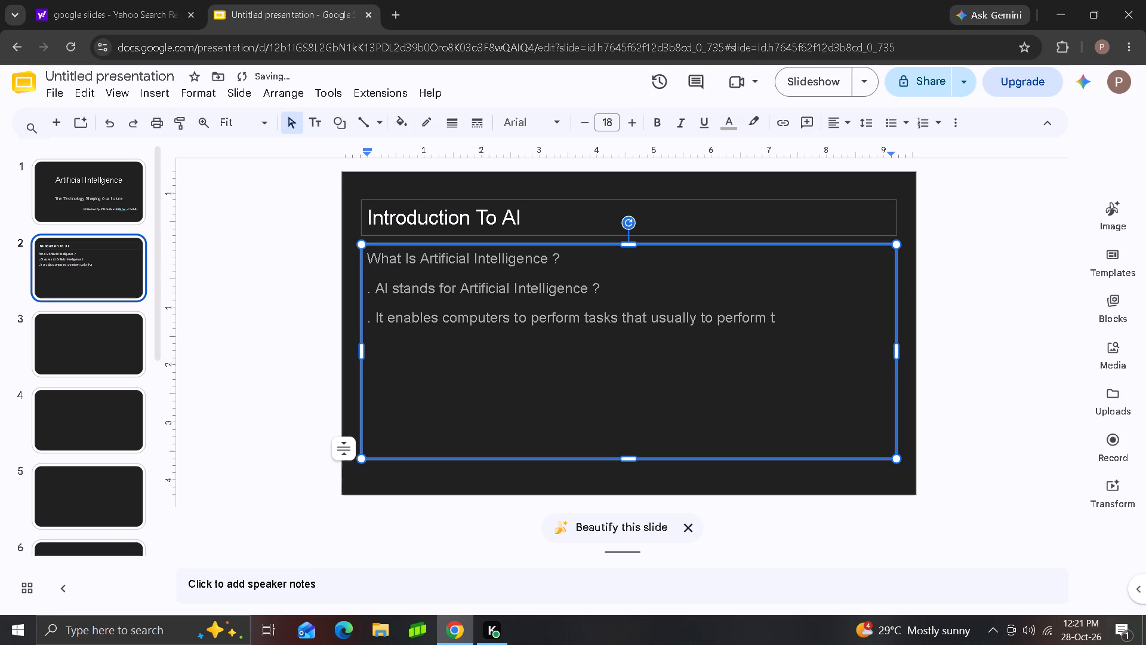
{"action": "type", "text": "asks"}
{"action": "key", "text": "space"}
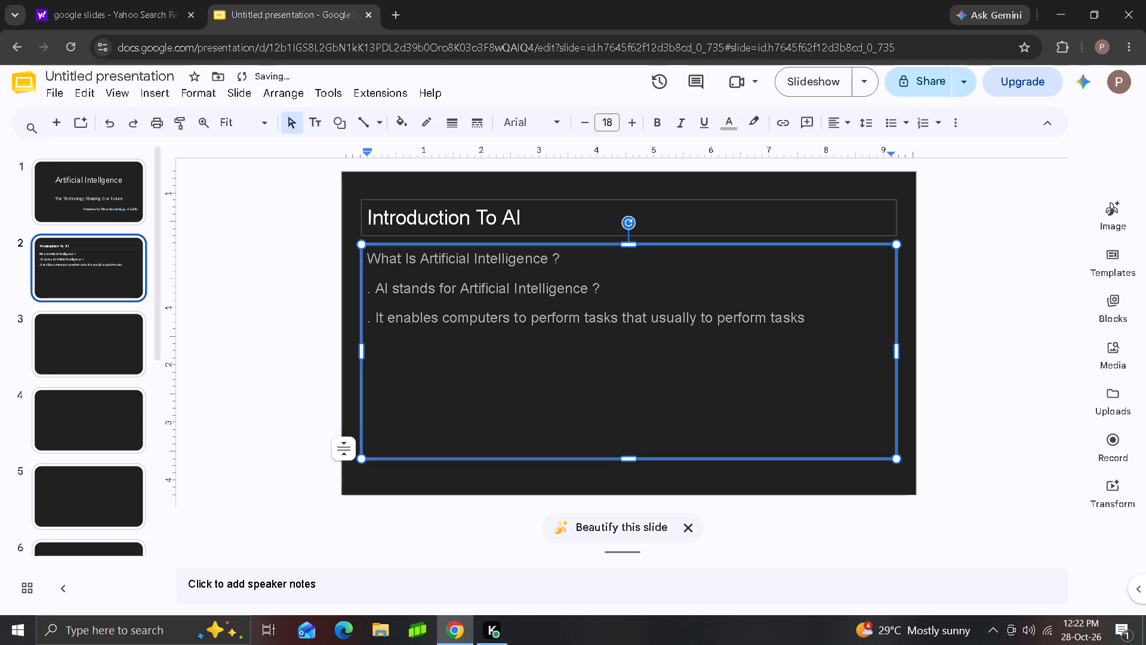
Finish the third line of slide 2's body text with "that usually requir human intelligence.".
{"action": "type", "text": "that"}
{"action": "key", "text": "space"}
{"action": "key", "text": "y"}
{"action": "key", "text": "BackSpace"}
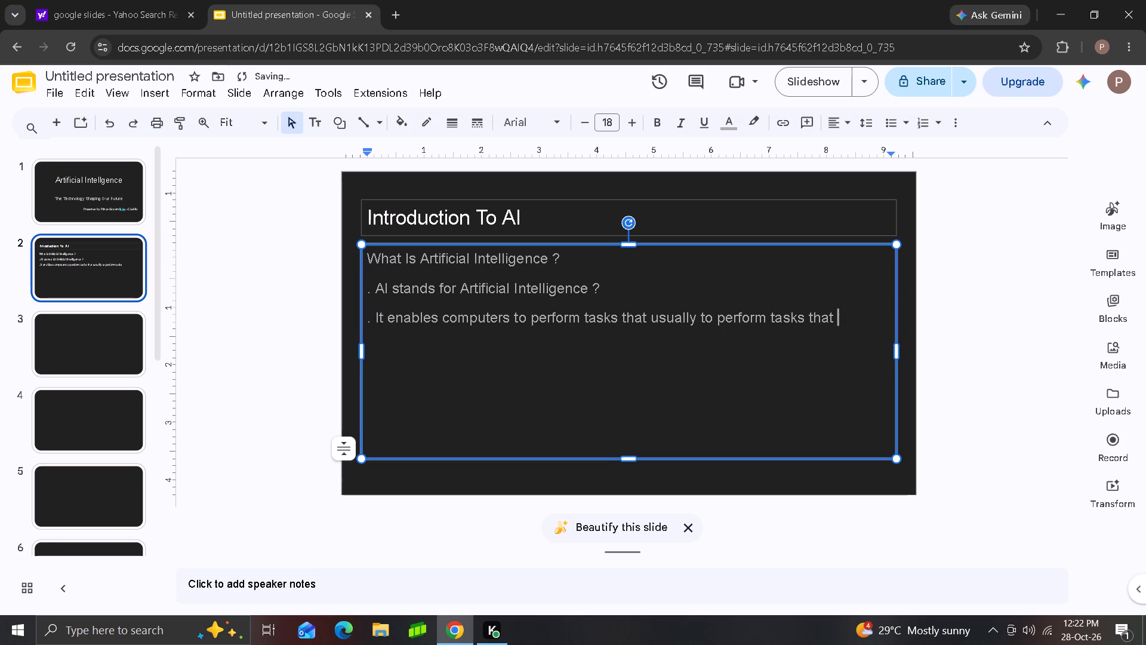
{"action": "type", "text": "usually"}
{"action": "key", "text": "space"}
{"action": "type", "text": "requie"}
{"action": "key", "text": "BackSpace"}
{"action": "type", "text": "r"}
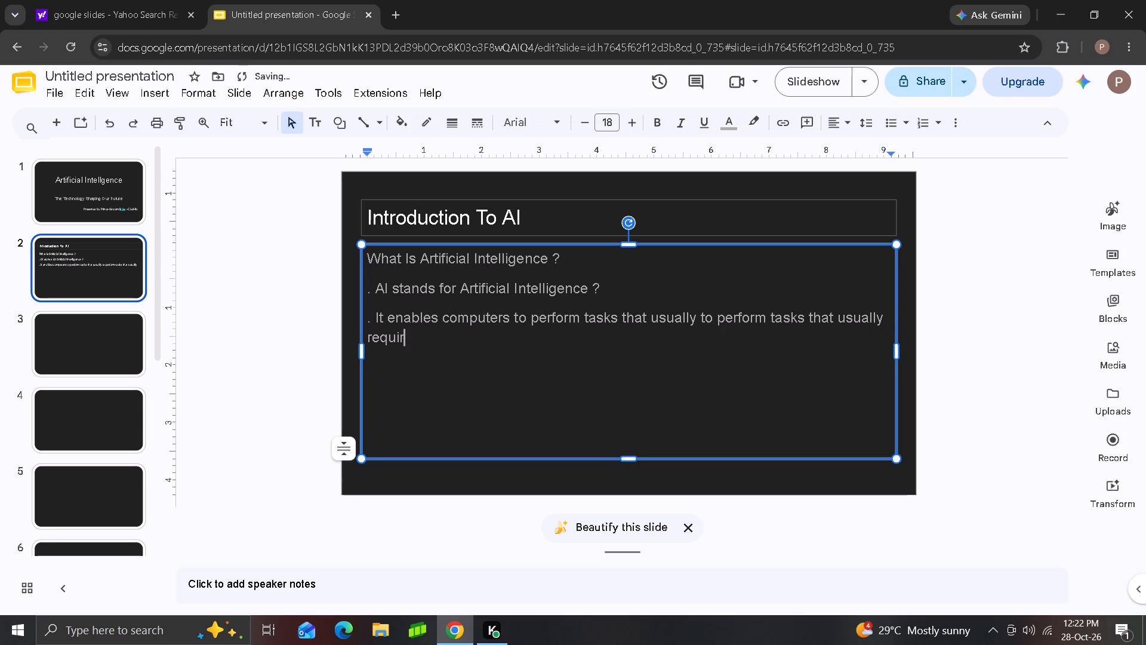
{"action": "key", "text": "space"}
{"action": "type", "text": "human"}
{"action": "key", "text": "space"}
{"action": "type", "text": "intelligiam"}
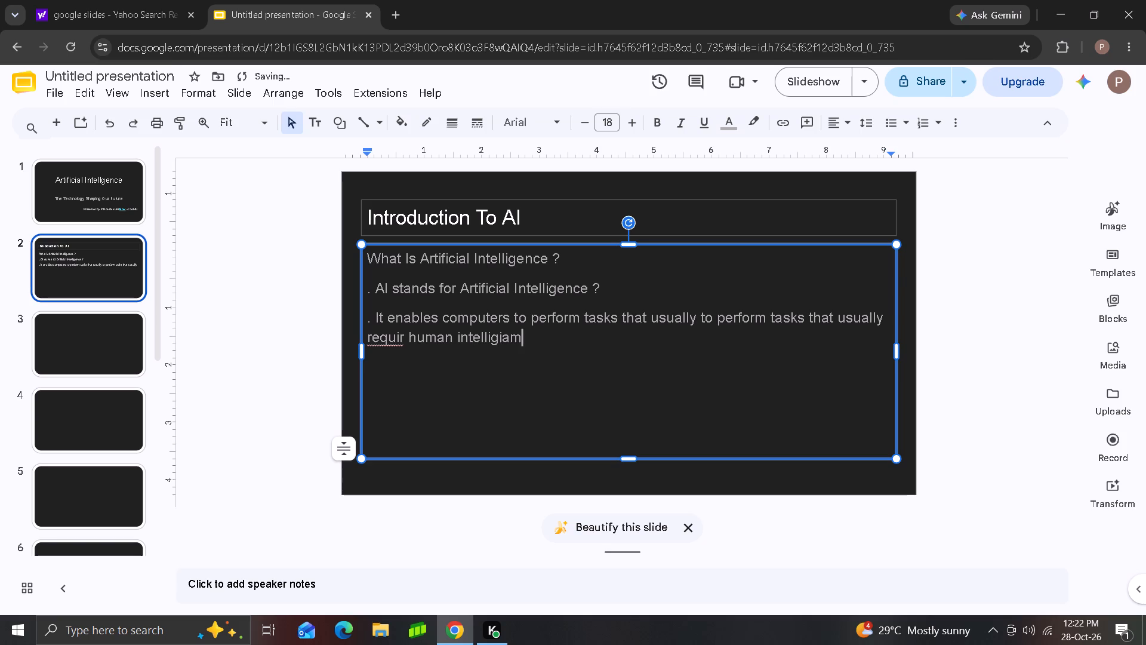
{"action": "key", "text": "c"}
{"action": "key", "text": "BackSpace"}
{"action": "key", "text": "BackSpace"}
{"action": "type", "text": "nce"}
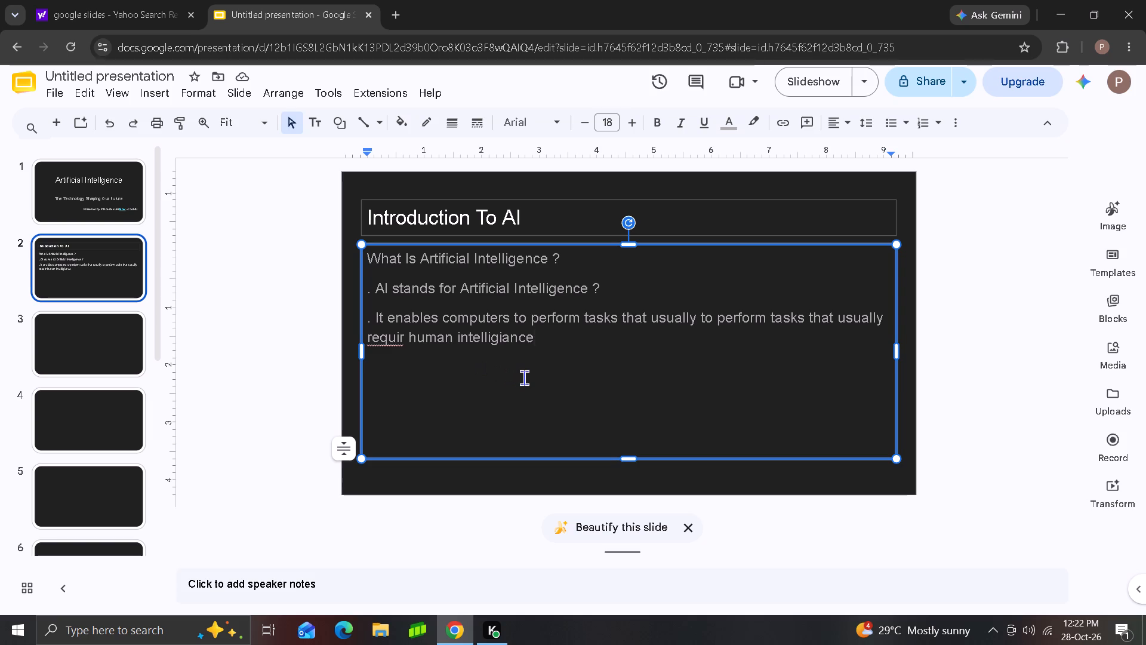
{"action": "key", "text": "period"}
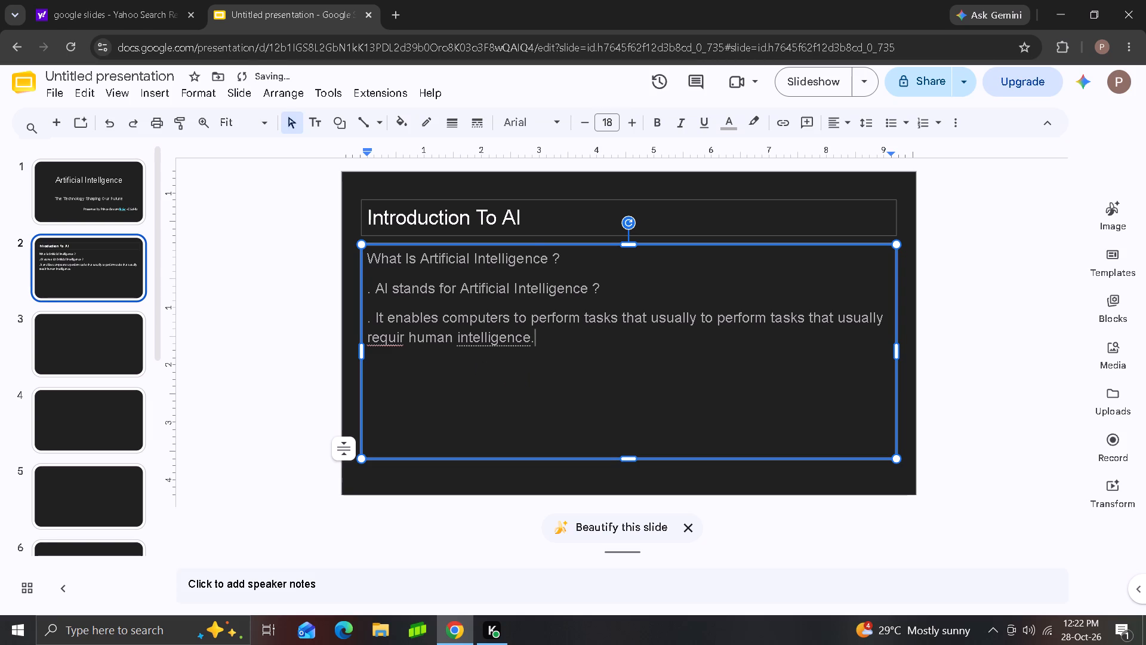
Start a fourth line in slide 2's body text reading ". AI can".
{"action": "key", "text": "Return"}
{"action": "type", "text": "."}
{"action": "key", "text": "space"}
{"action": "type", "text": "AI"}
{"action": "key", "text": "space"}
{"action": "type", "text": "can"}
{"action": "key", "text": "space"}
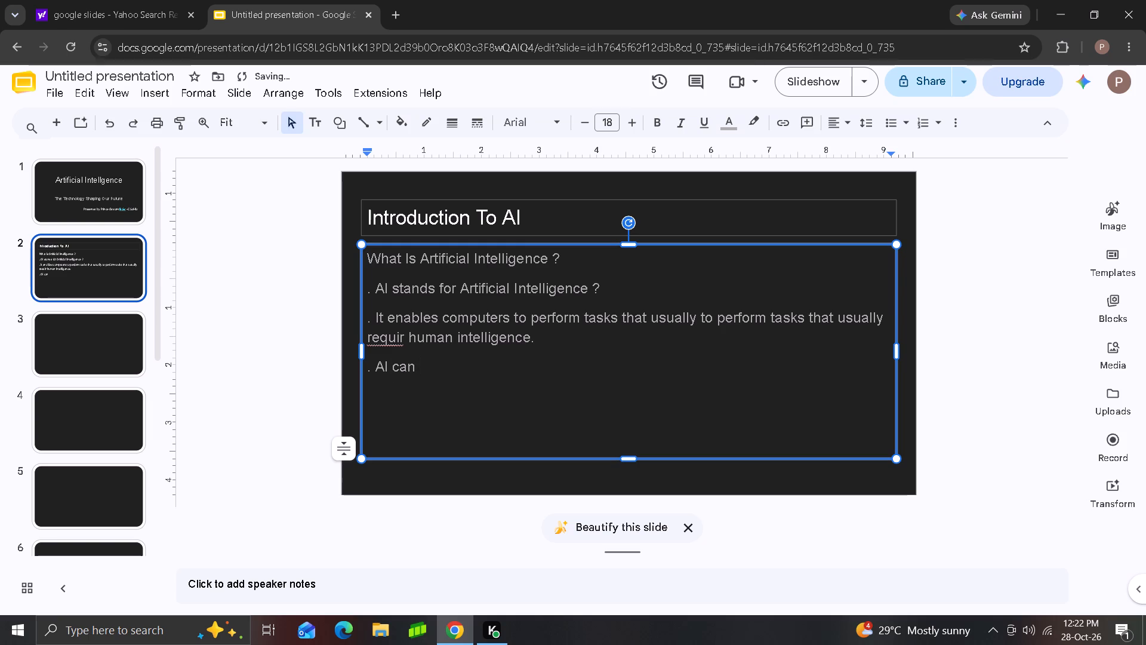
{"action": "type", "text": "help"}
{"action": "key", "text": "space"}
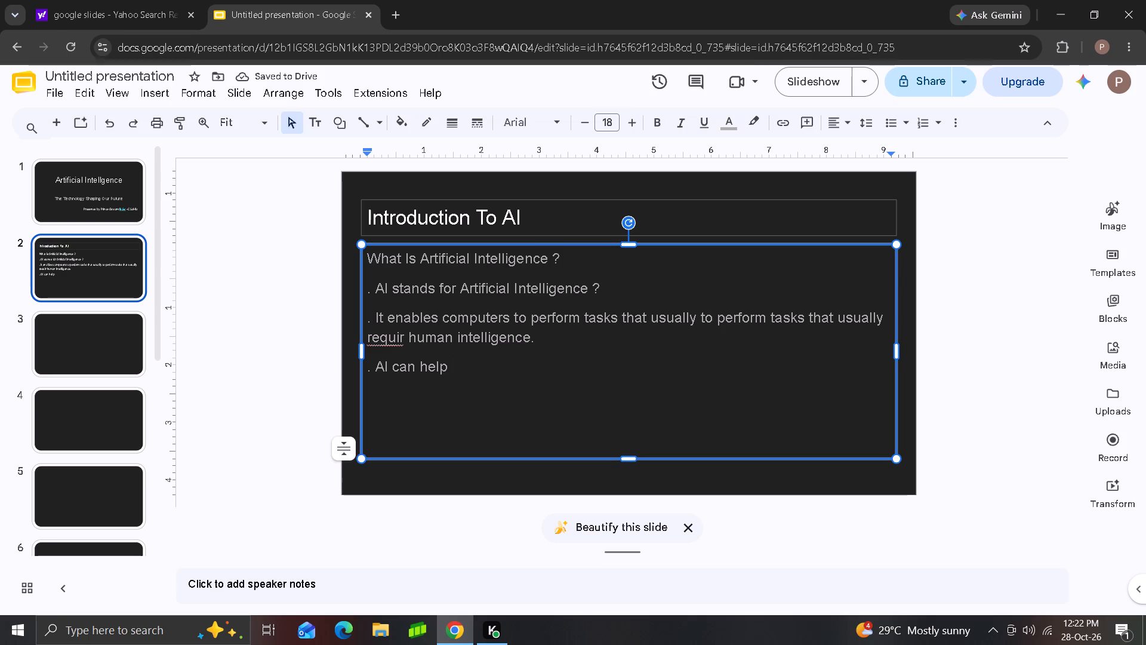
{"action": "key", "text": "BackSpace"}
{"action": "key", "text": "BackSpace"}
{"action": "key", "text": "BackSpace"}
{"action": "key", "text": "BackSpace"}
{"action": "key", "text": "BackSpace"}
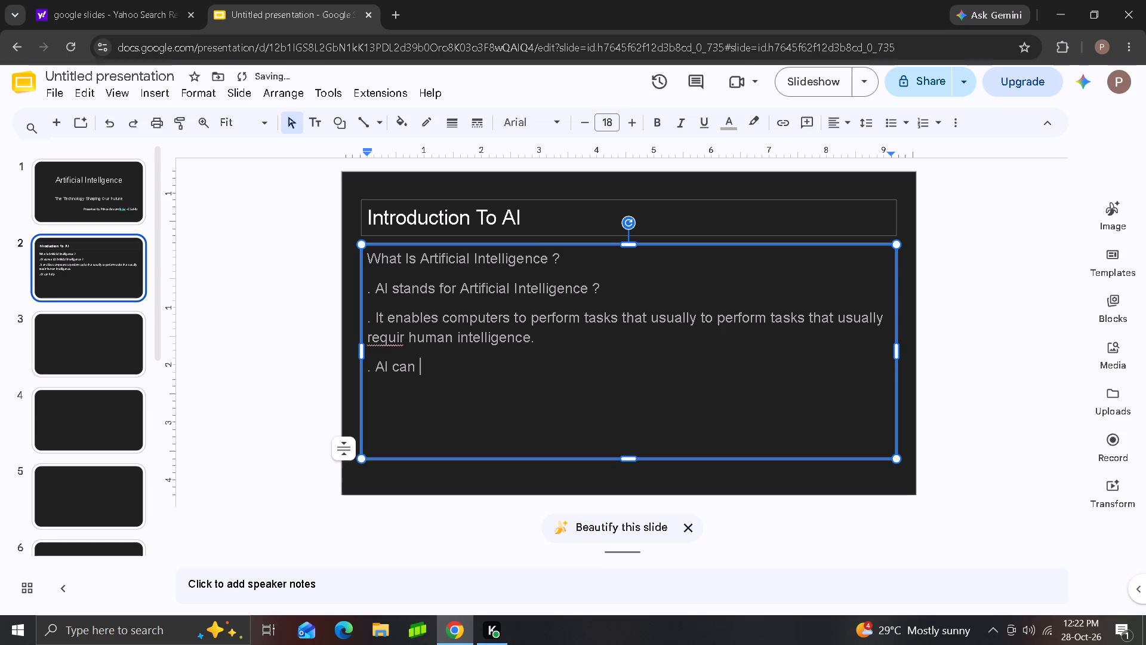
Complete the fourth line of slide 2's body text with "learn , patterns from data.".
{"action": "type", "text": "learn"}
{"action": "key", "text": "space"}
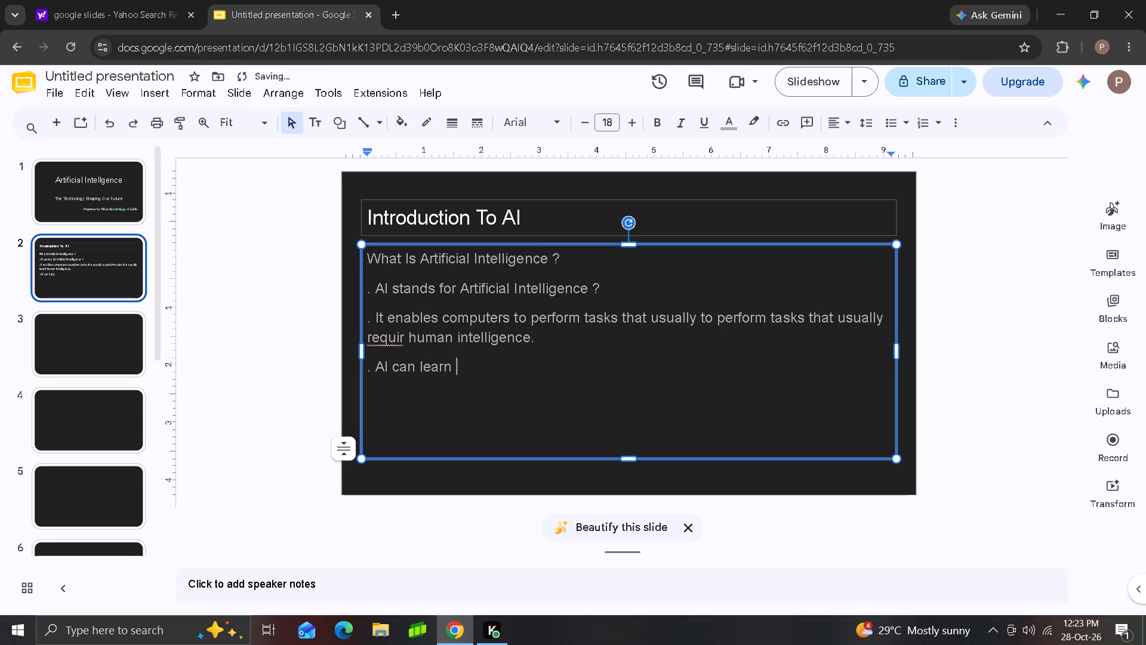
{"action": "type", "text": ","}
{"action": "key", "text": "space"}
{"action": "type", "text": "pattern"}
{"action": "type", "text": "s"}
{"action": "key", "text": "space"}
{"action": "type", "text": "fe"}
{"action": "key", "text": "BackSpace"}
{"action": "type", "text": "rom"}
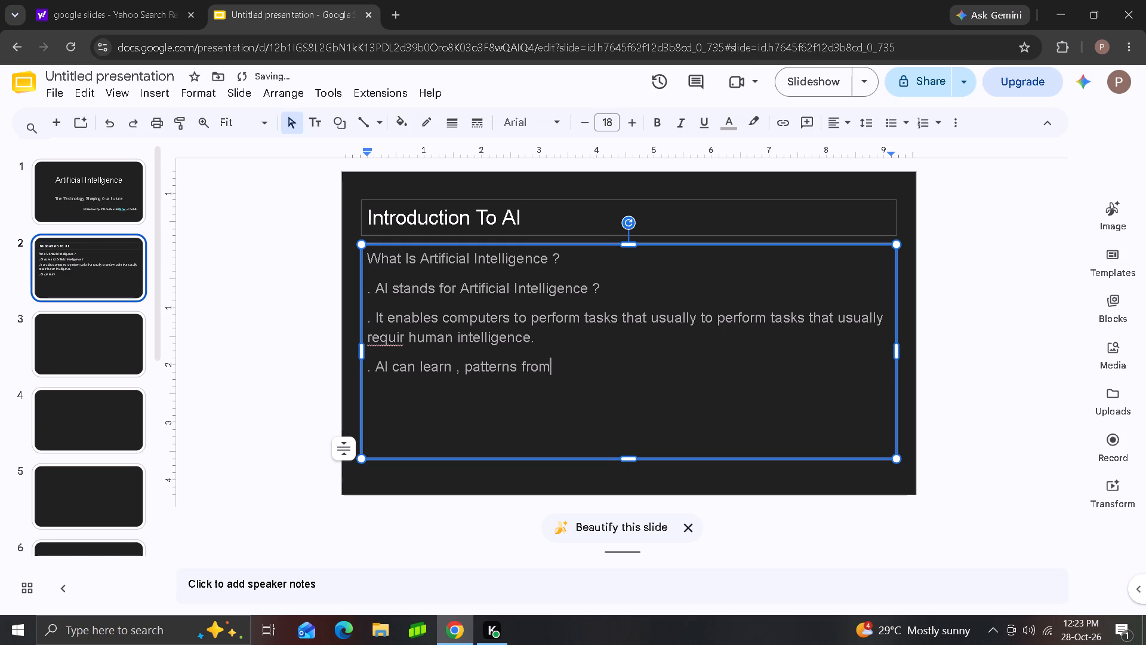
{"action": "key", "text": "space"}
{"action": "type", "text": "data"}
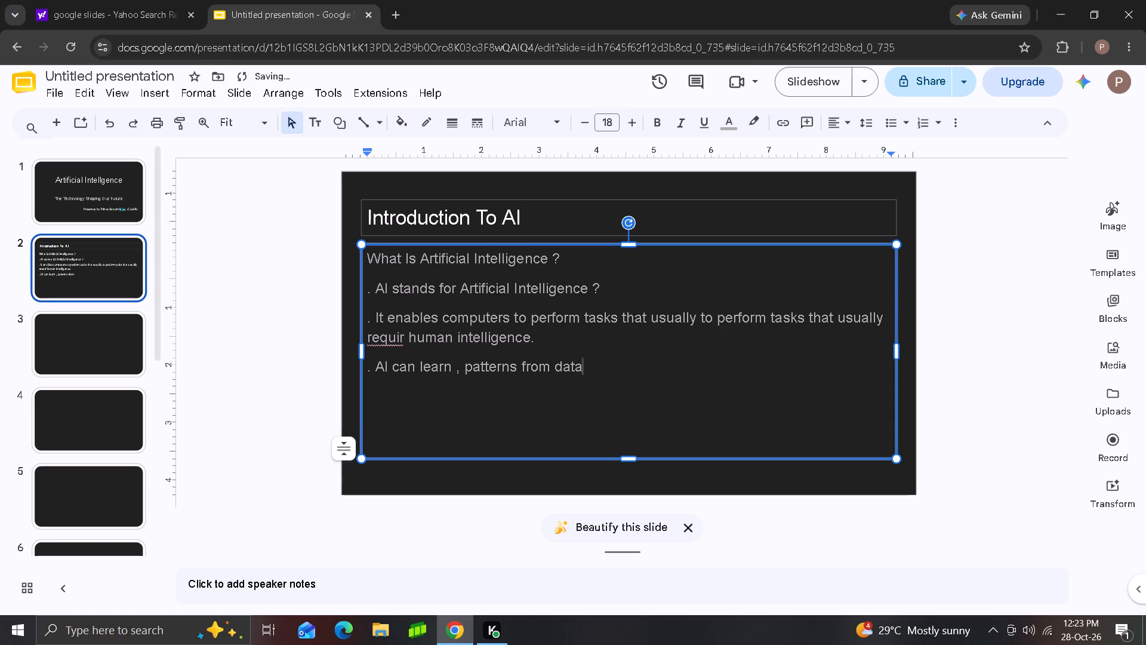
{"action": "key", "text": "period"}
Start a fifth line in slide 2's body text reading ". It can help".
{"action": "key", "text": "Return"}
{"action": "type", "text": "."}
{"action": "key", "text": "space"}
{"action": "key", "text": "shift+i"}
{"action": "type", "text": "t cn"}
{"action": "key", "text": "space"}
{"action": "key", "text": "equal"}
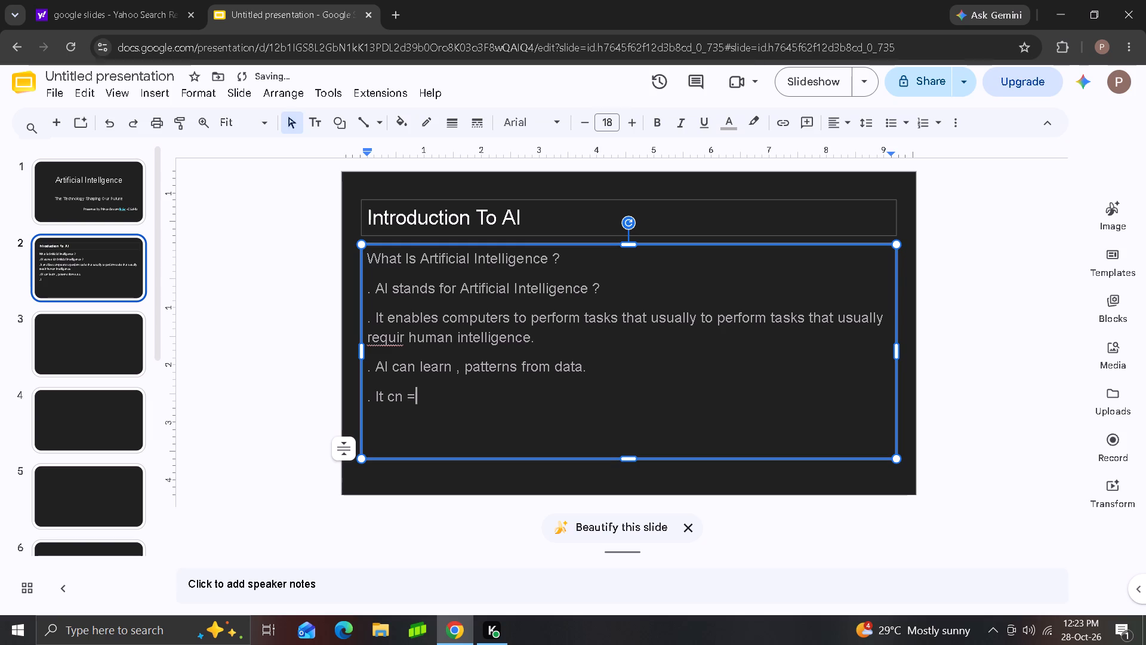
{"action": "key", "text": "BackSpace"}
{"action": "key", "text": "BackSpace"}
{"action": "key", "text": "BackSpace"}
{"action": "type", "text": "an"}
{"action": "key", "text": "space"}
{"action": "type", "text": "hw"}
{"action": "key", "text": "BackSpace"}
{"action": "type", "text": "elp"}
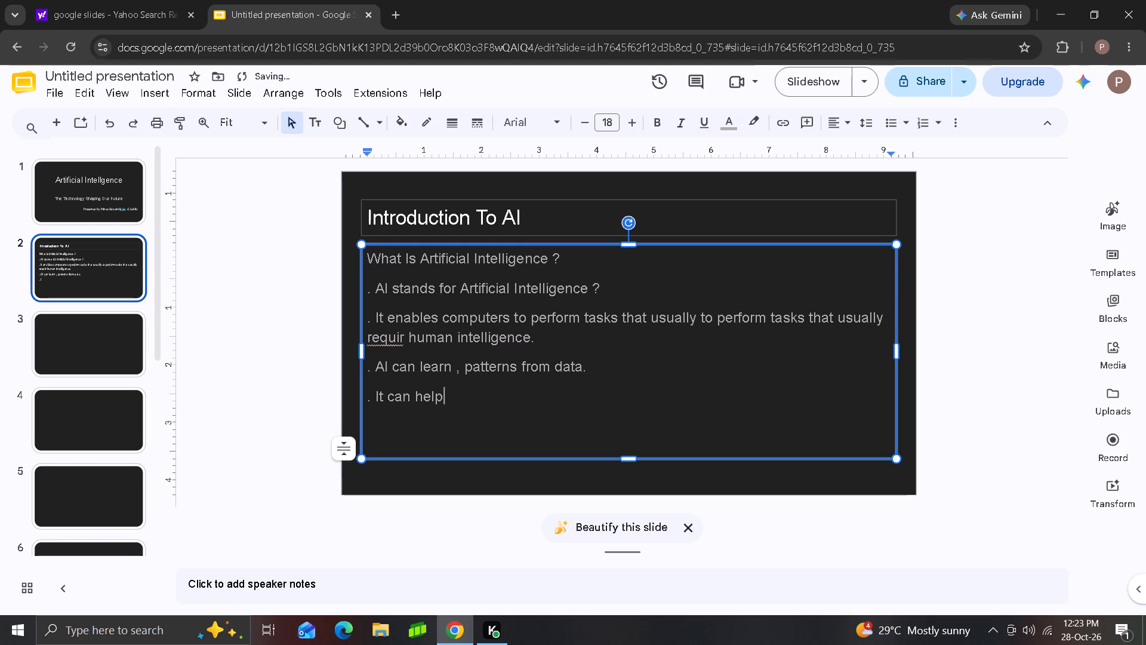
Complete the fifth line of slide 2's body text with "solve problems and make predictions.".
{"action": "key", "text": "space"}
{"action": "type", "text": "solve"}
{"action": "key", "text": "space"}
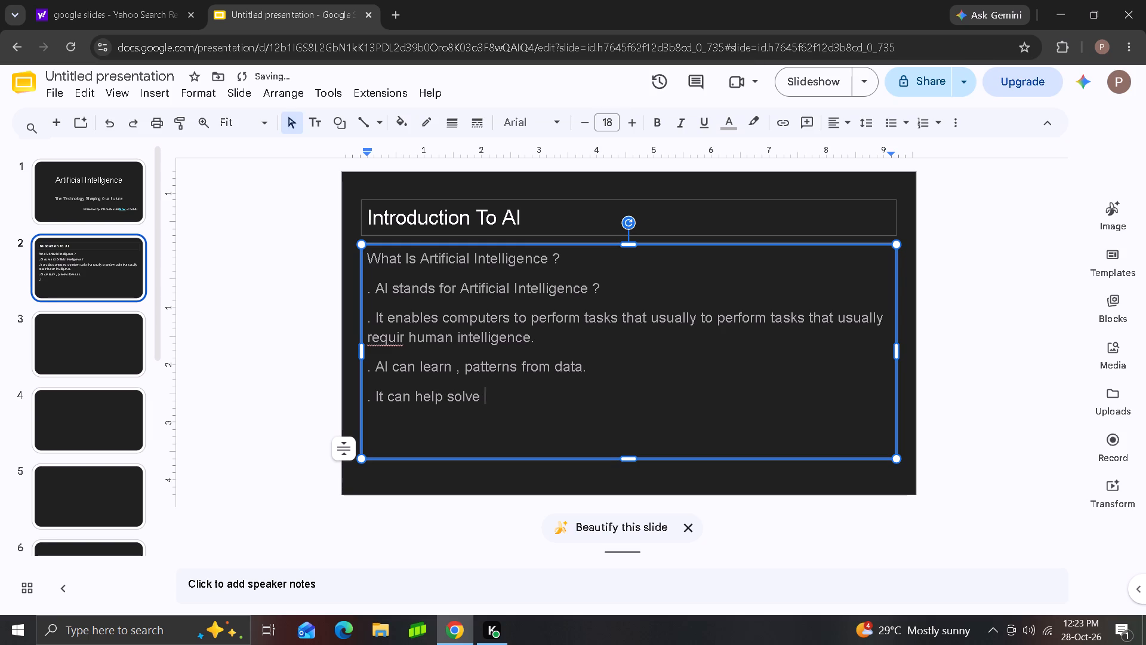
{"action": "type", "text": "problems"}
{"action": "key", "text": "space"}
{"action": "type", "text": "ans"}
{"action": "key", "text": "space"}
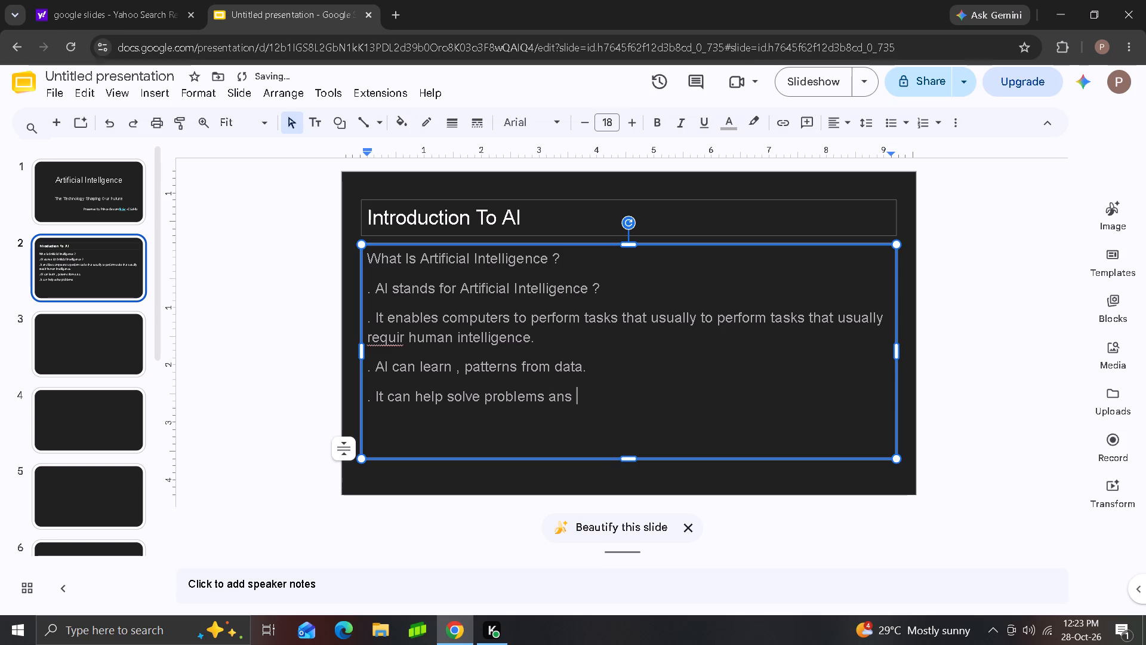
{"action": "key", "text": "BackSpace"}
{"action": "key", "text": "BackSpace"}
{"action": "type", "text": "d make"}
{"action": "key", "text": "space"}
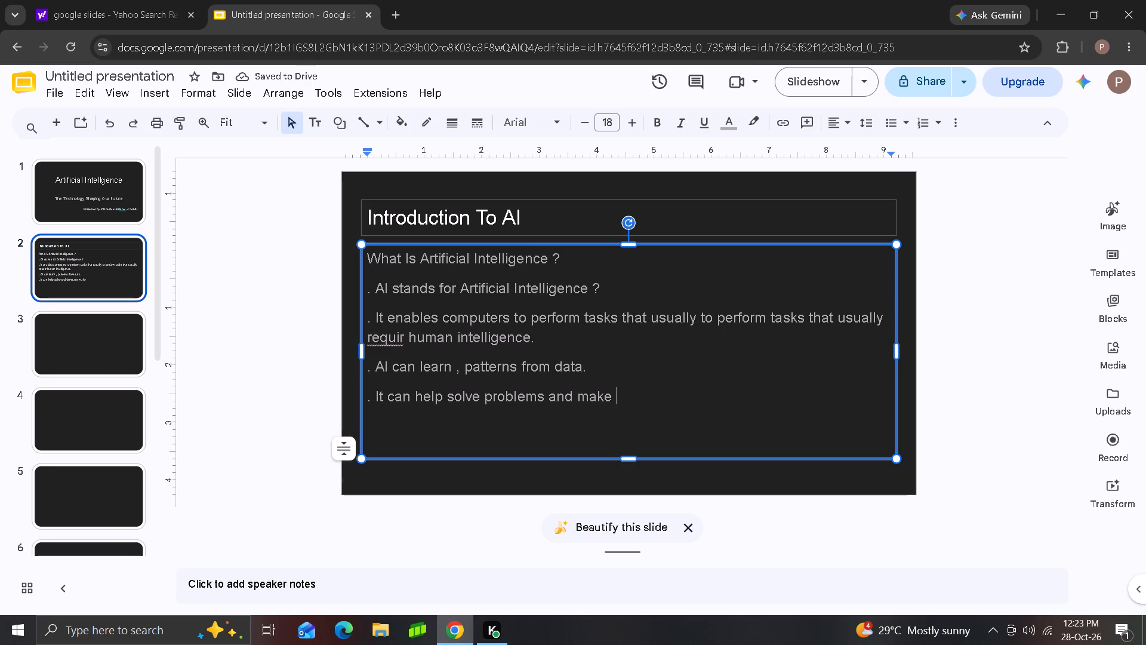
{"action": "type", "text": "predi"}
{"action": "type", "text": "ctions"}
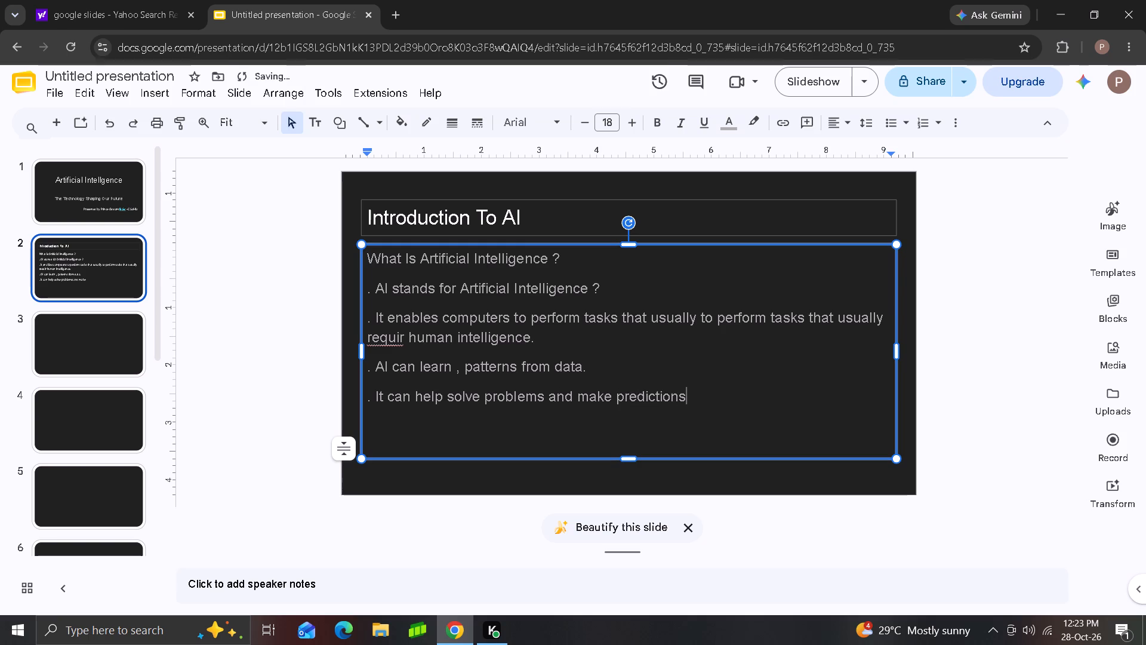
{"action": "key", "text": "period"}
{"action": "left_click", "coordinate": [774, 446]}
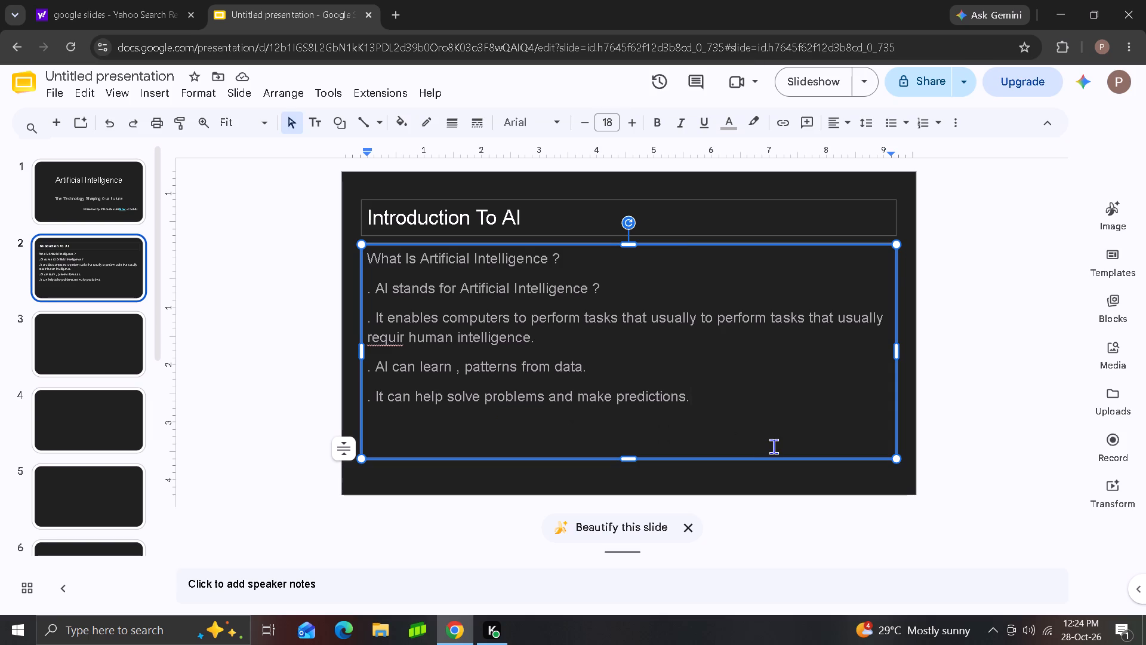
{"action": "left_click", "coordinate": [761, 420]}
Generate an AI image with Help me visualize using the prompt "ai brain image".
{"action": "left_click", "coordinate": [1102, 220]}
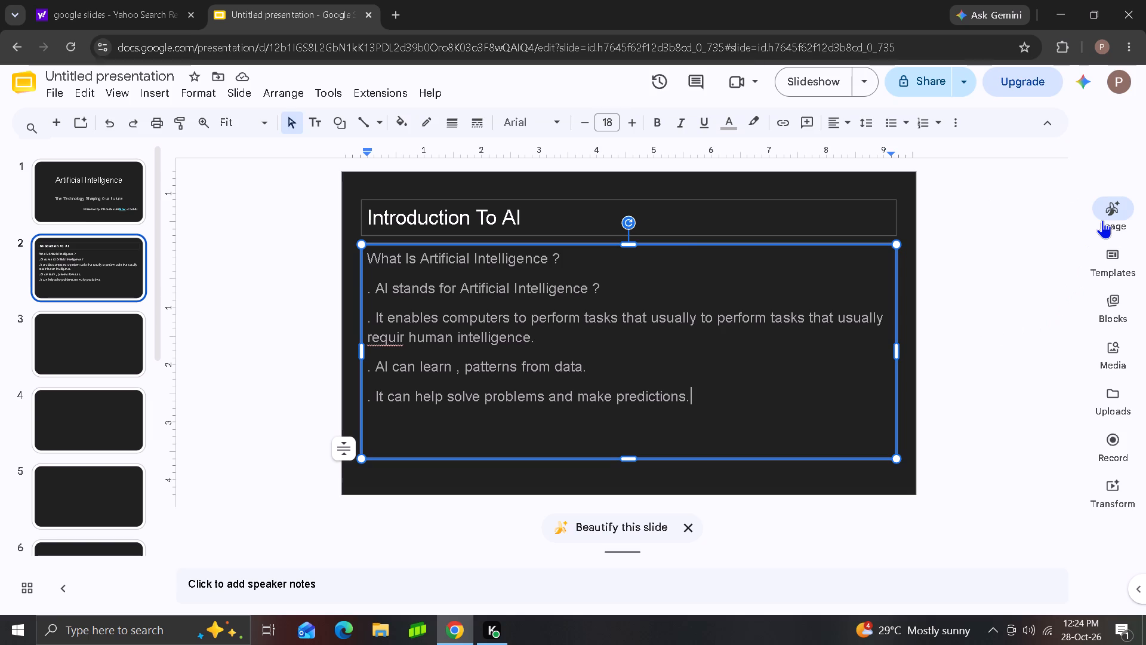
{"action": "left_click", "coordinate": [1102, 220]}
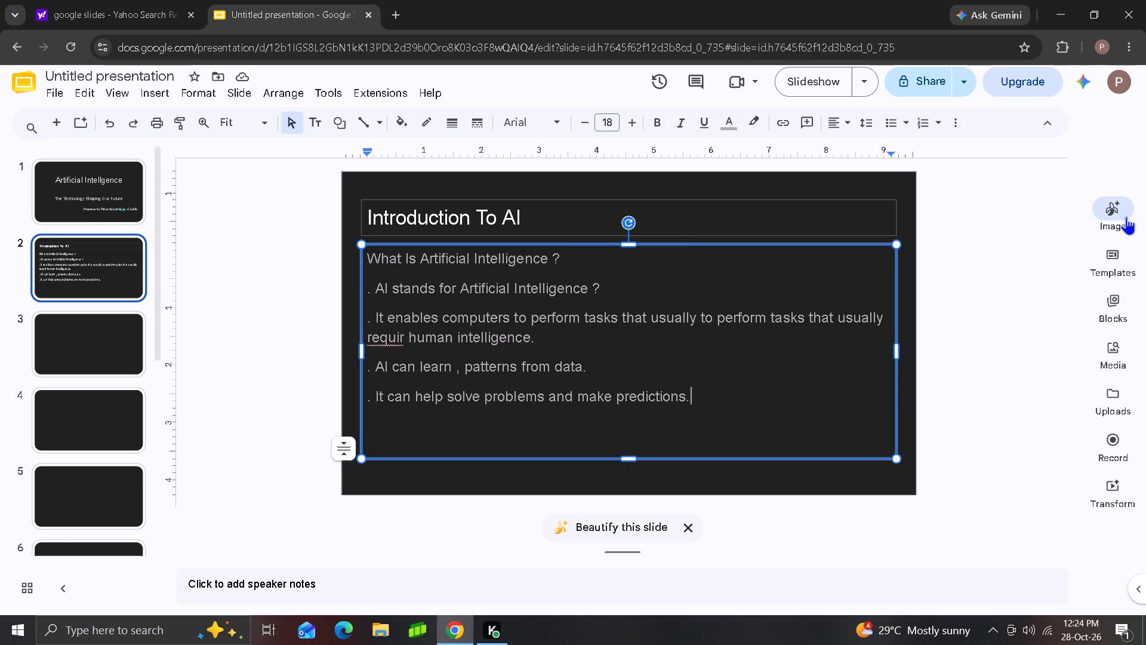
{"action": "left_click", "coordinate": [1126, 216]}
{"action": "scroll", "coordinate": [1054, 346], "scroll_direction": "down", "scroll_amount": 1}
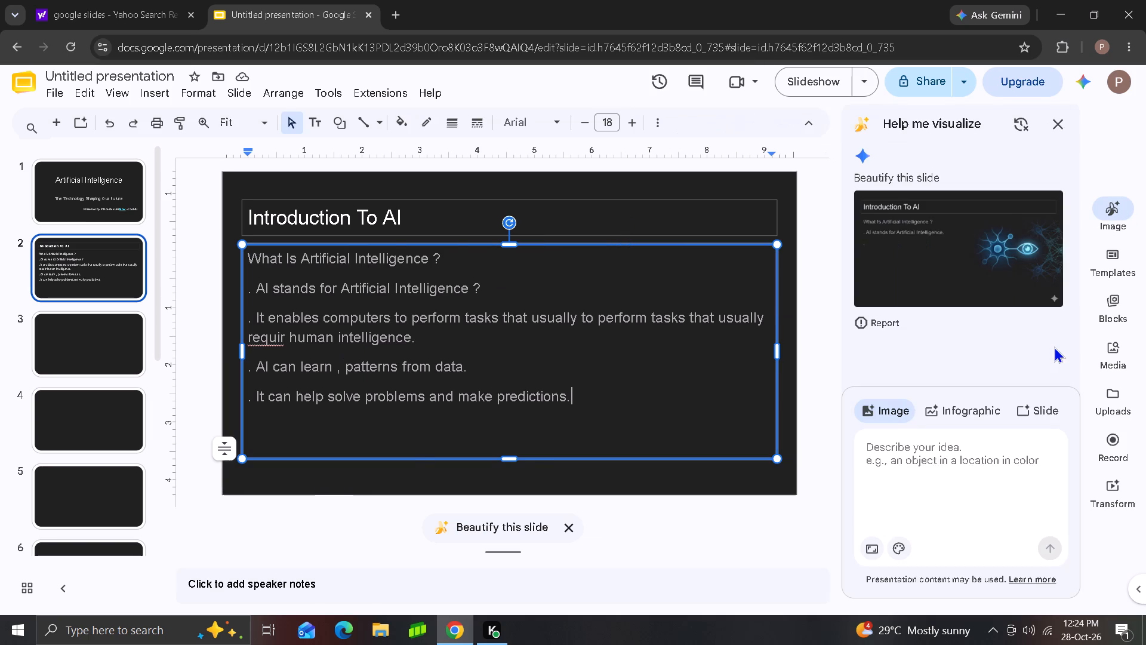
{"action": "left_click", "coordinate": [891, 462]}
{"action": "key", "text": "BackSpace"}
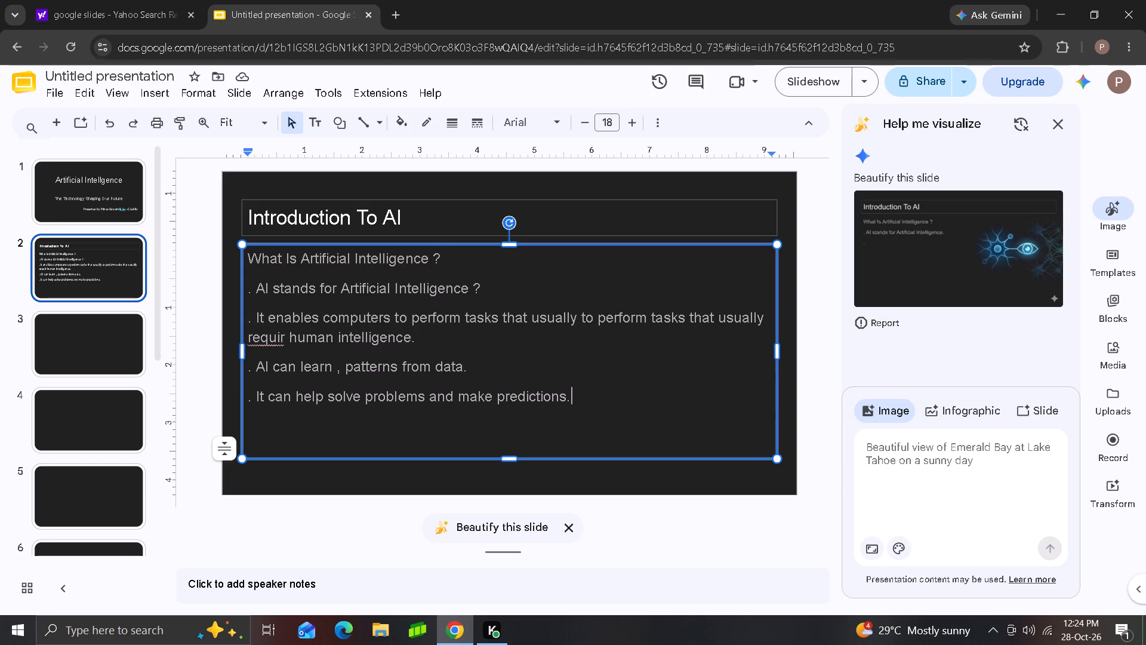
{"action": "type", "text": "ai"}
{"action": "key", "text": "space"}
{"action": "key", "text": "BackSpace"}
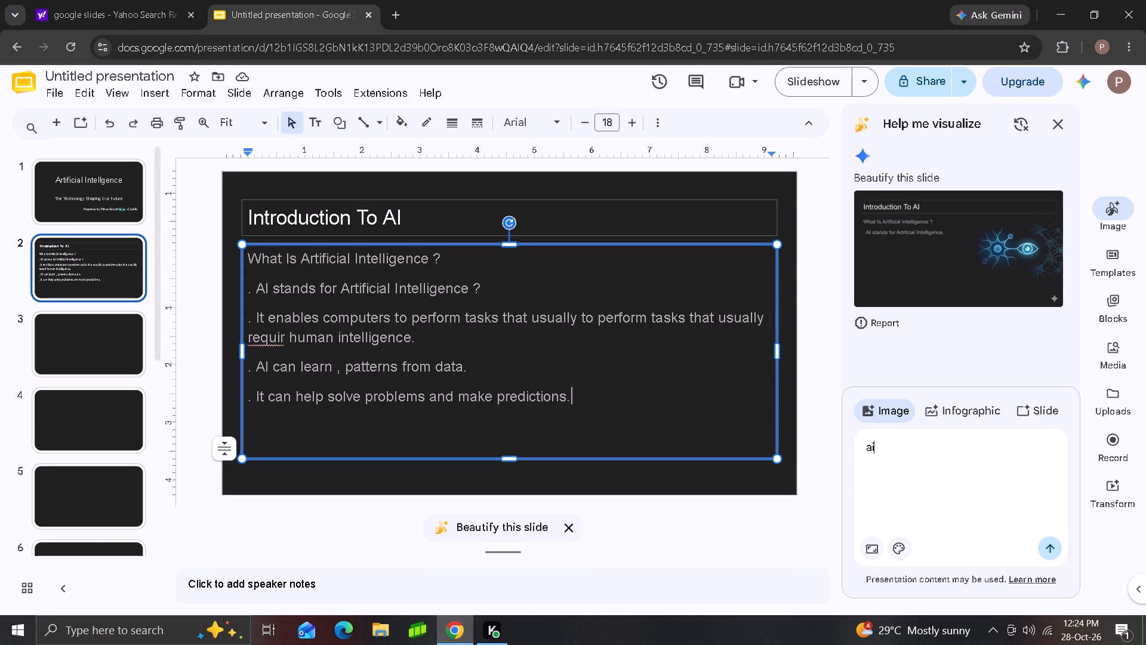
{"action": "key", "text": "BackSpace"}
{"action": "key", "text": "BackSpace"}
{"action": "type", "text": "ai brsin"}
{"action": "key", "text": "BackSpace"}
{"action": "key", "text": "BackSpace"}
{"action": "key", "text": "BackSpace"}
{"action": "type", "text": "ai"}
{"action": "key", "text": "space"}
{"action": "key", "text": "BackSpace"}
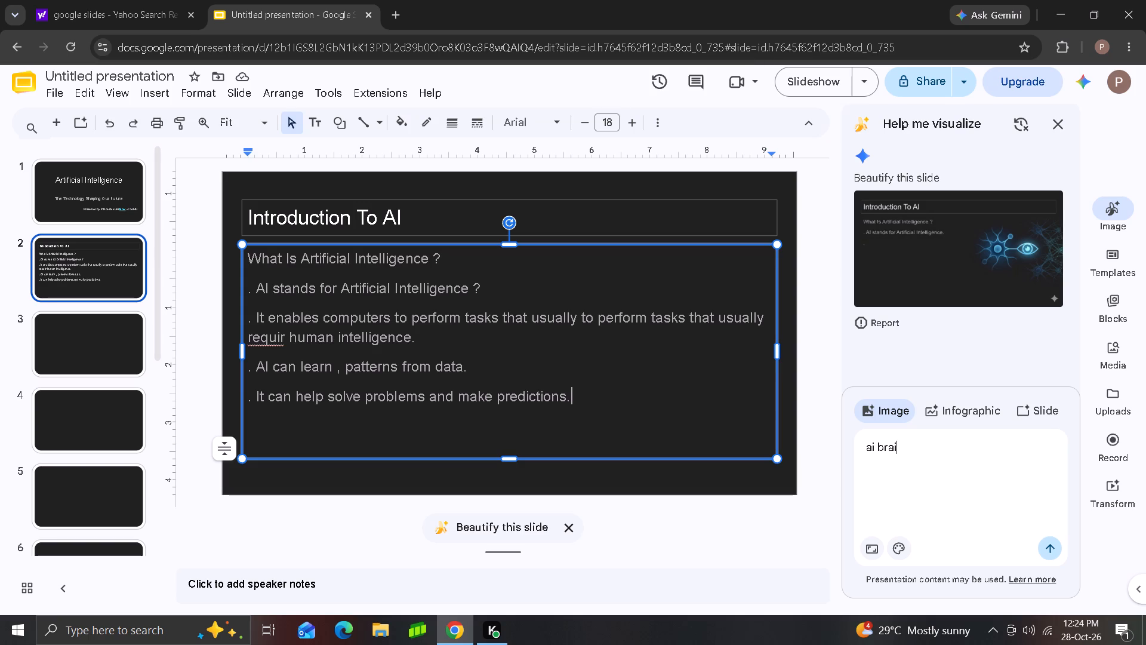
{"action": "type", "text": "m"}
{"action": "key", "text": "space"}
{"action": "key", "text": "BackSpace"}
{"action": "key", "text": "BackSpace"}
{"action": "type", "text": "n image"}
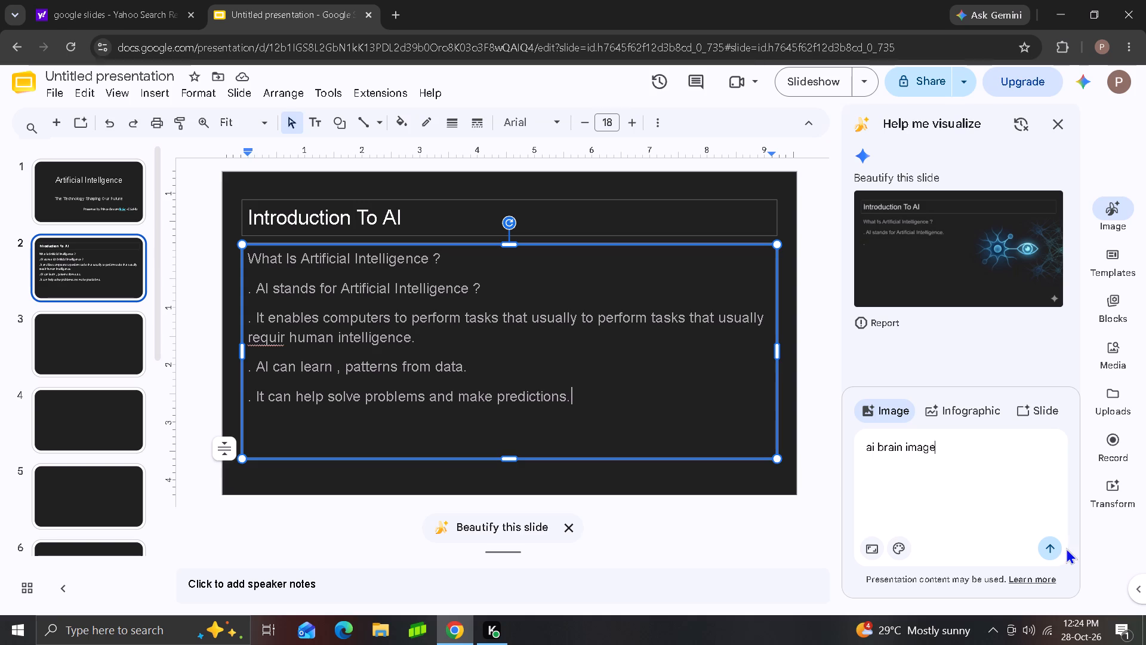
{"action": "left_click", "coordinate": [1054, 549]}
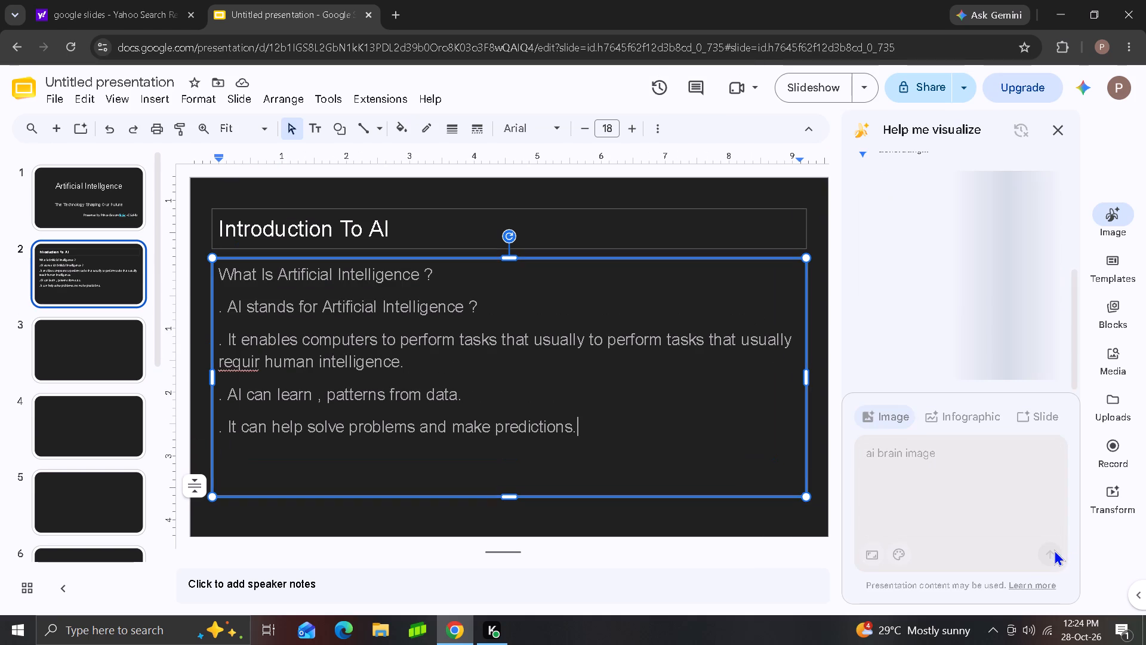
Insert the earlier "Beautify this slide" result with the glowing neuron and eye as a new slide after slide 2, and dismiss the upgrade banner.
{"action": "scroll", "coordinate": [1024, 512], "scroll_direction": "down", "scroll_amount": 1}
{"action": "scroll", "coordinate": [992, 506], "scroll_direction": "up", "scroll_amount": 2}
{"action": "scroll", "coordinate": [1001, 296], "scroll_direction": "up", "scroll_amount": 1}
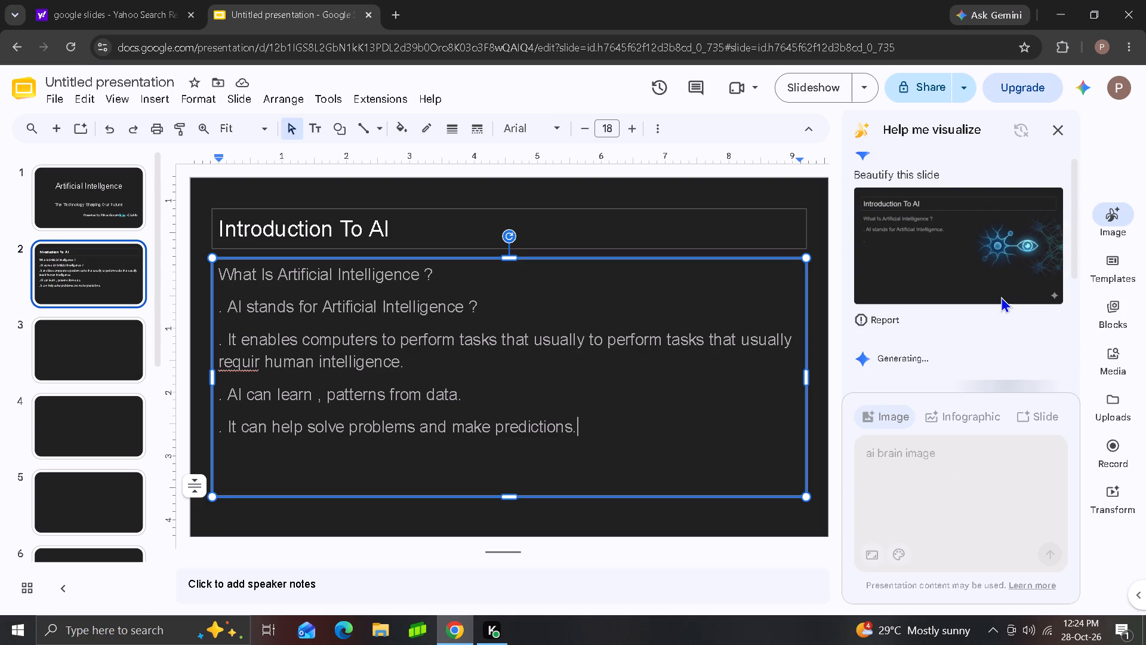
{"action": "scroll", "coordinate": [1001, 296], "scroll_direction": "down", "scroll_amount": 1}
{"action": "scroll", "coordinate": [1001, 296], "scroll_direction": "up", "scroll_amount": 1}
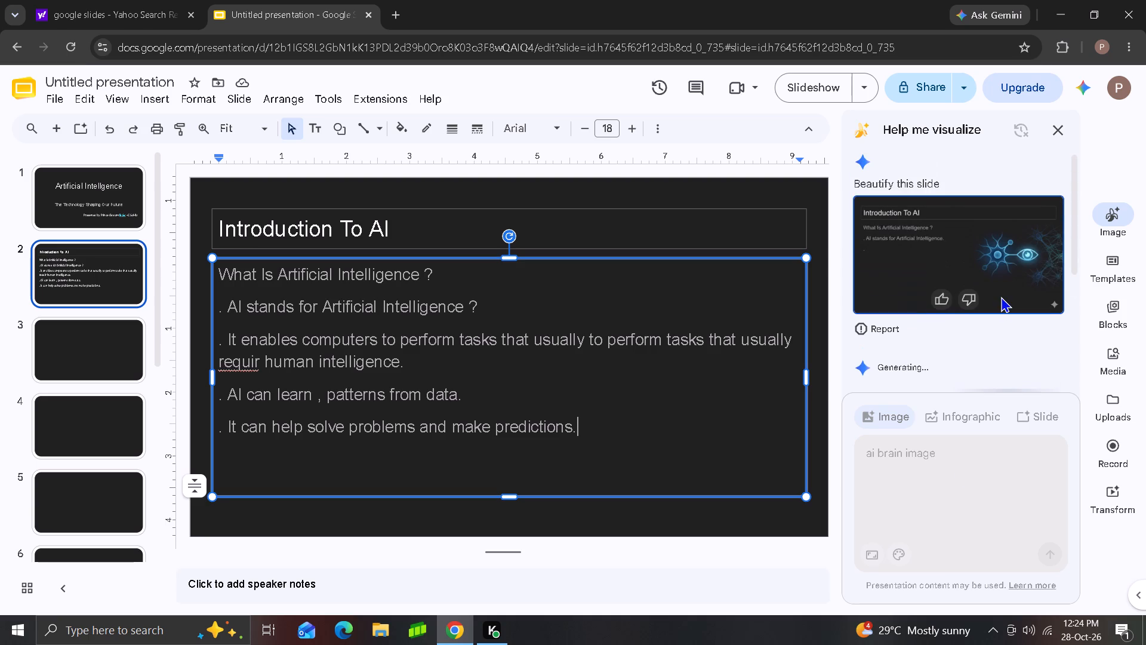
{"action": "left_click", "coordinate": [1015, 277]}
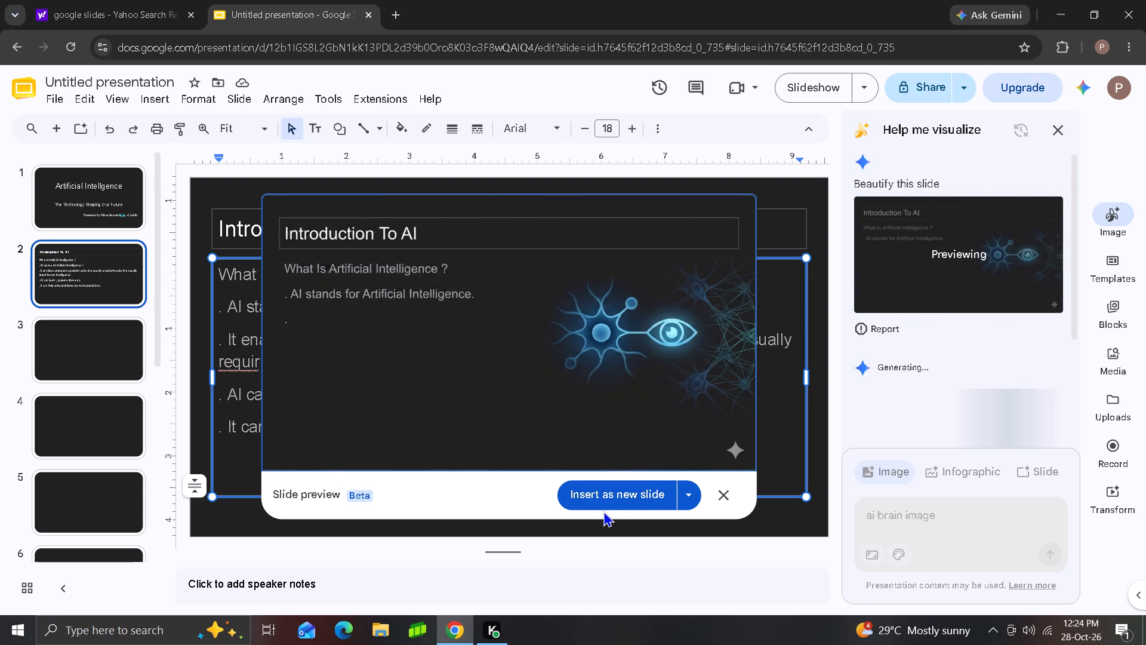
{"action": "left_click", "coordinate": [618, 502]}
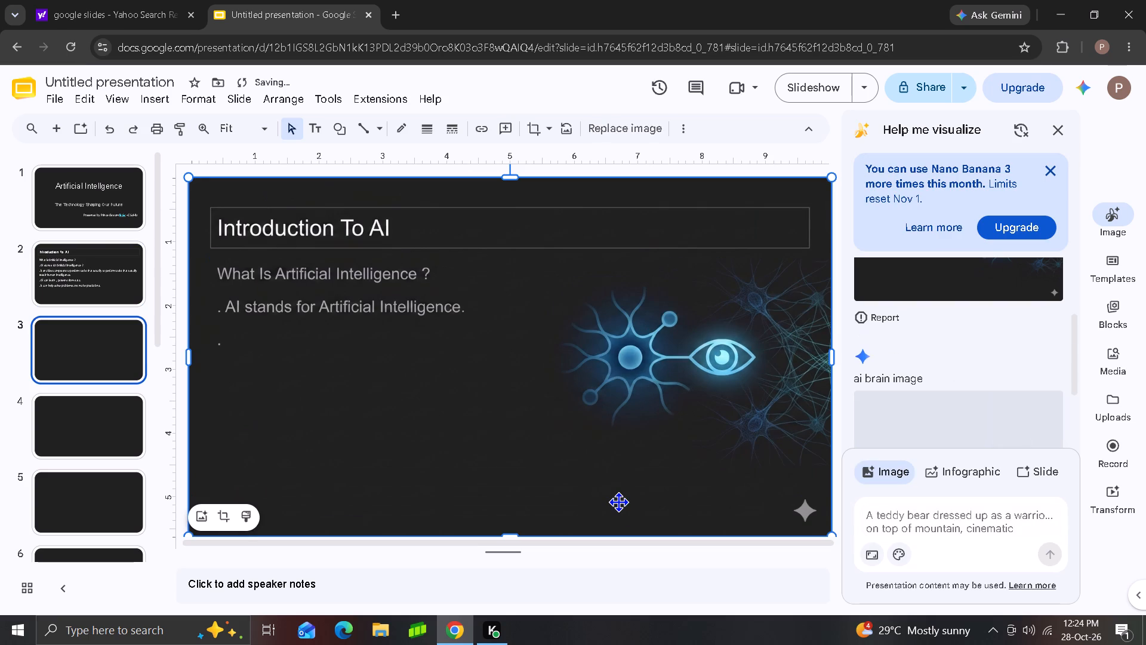
{"action": "left_click", "coordinate": [1044, 166]}
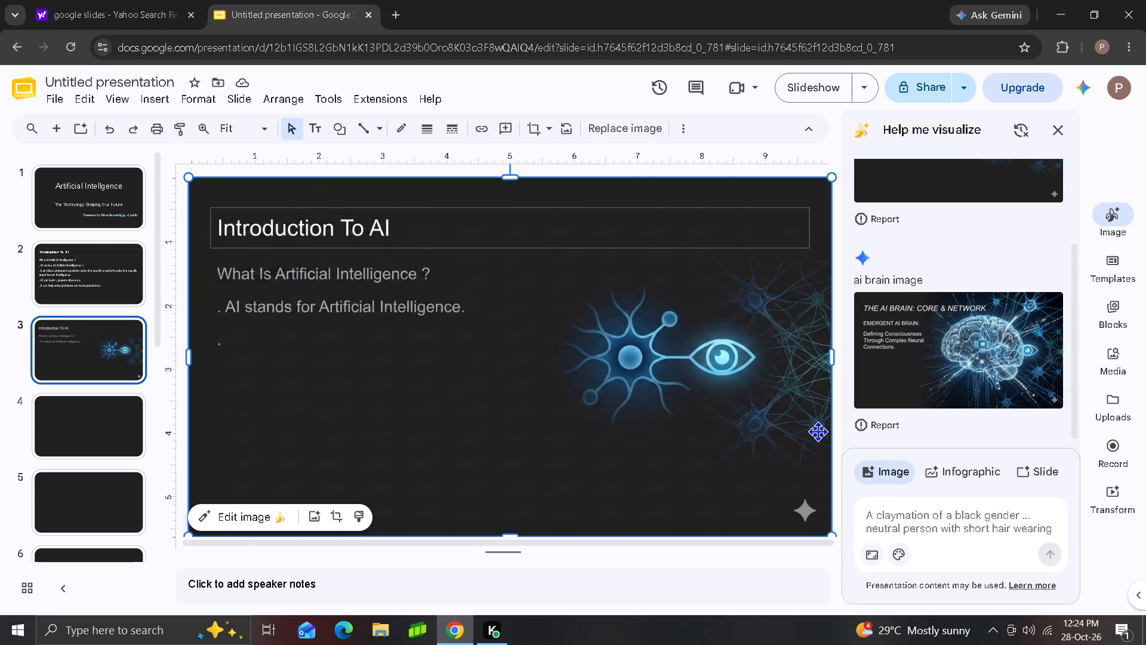
Return to slide 2, "Introduction To AI".
{"action": "scroll", "coordinate": [875, 466], "scroll_direction": "down", "scroll_amount": 1}
{"action": "scroll", "coordinate": [621, 408], "scroll_direction": "up", "scroll_amount": 1}
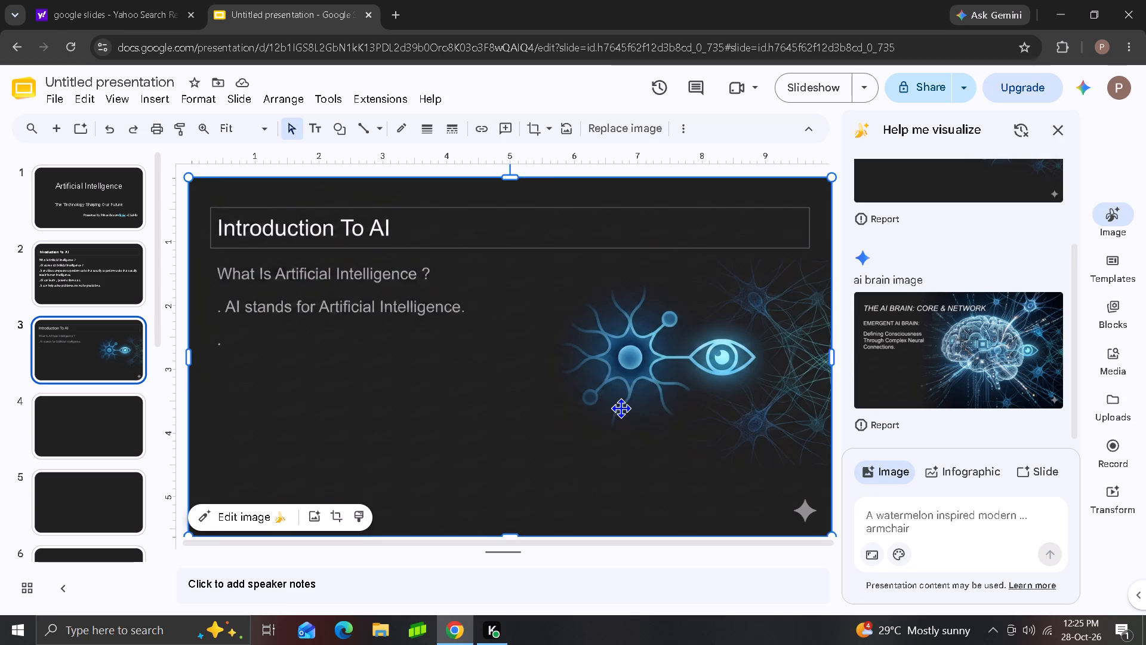
{"action": "scroll", "coordinate": [515, 343], "scroll_direction": "down", "scroll_amount": 1}
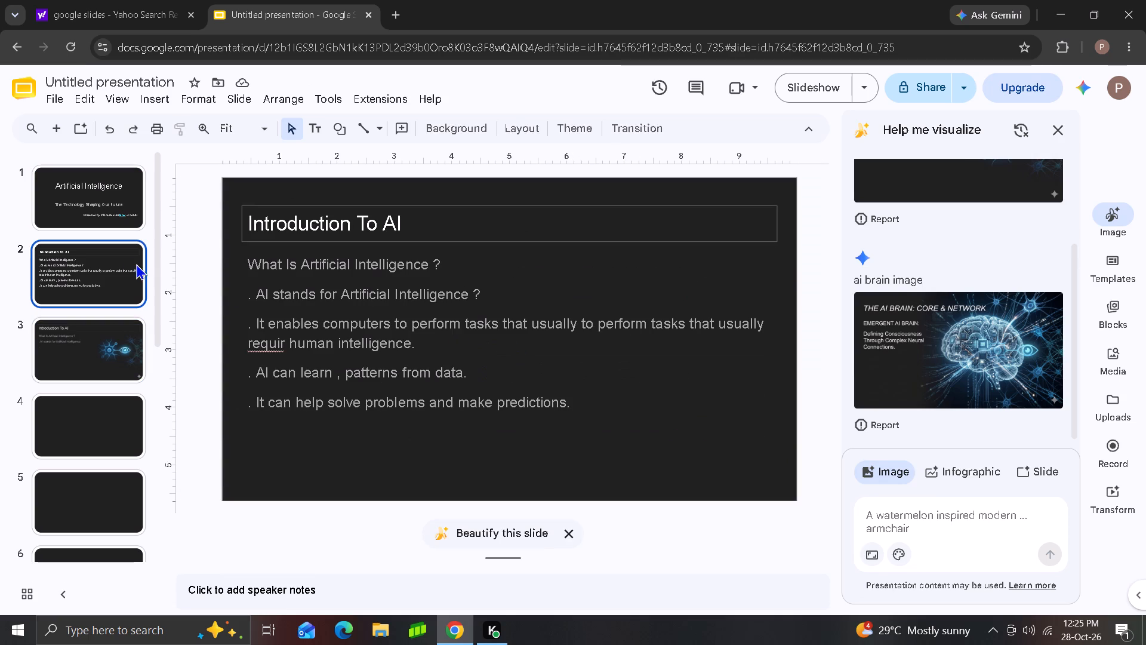
Compare slides 2 and 3, and delete slide 3 with the glowing neuron and eye.
{"action": "left_click", "coordinate": [94, 269]}
{"action": "left_click", "coordinate": [68, 327]}
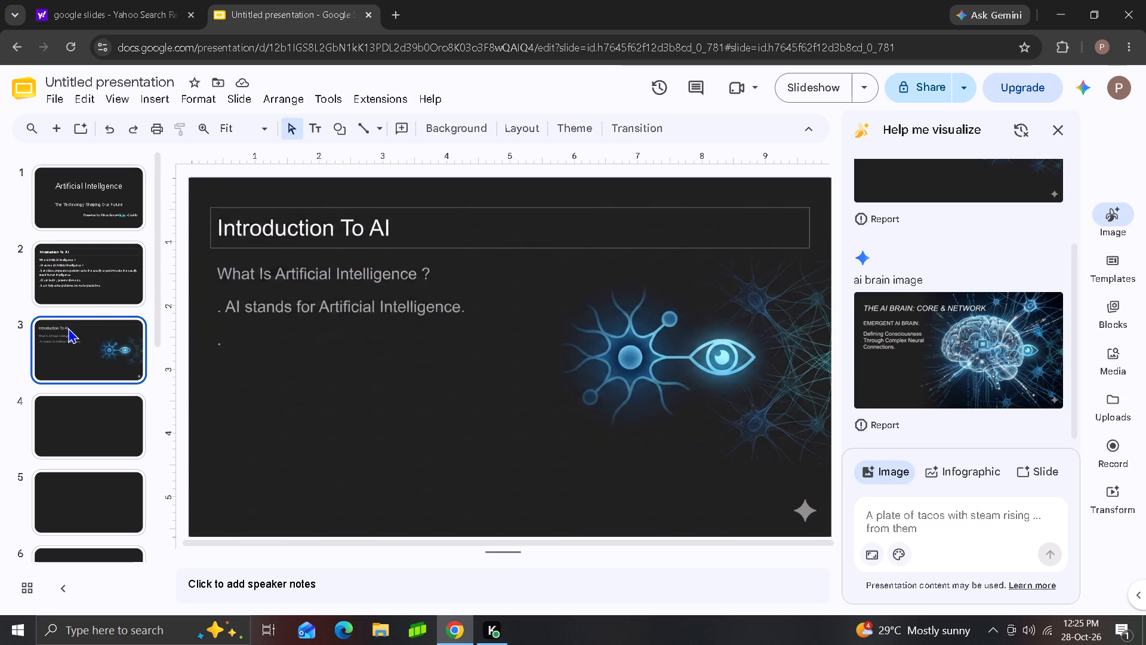
{"action": "left_click", "coordinate": [76, 275]}
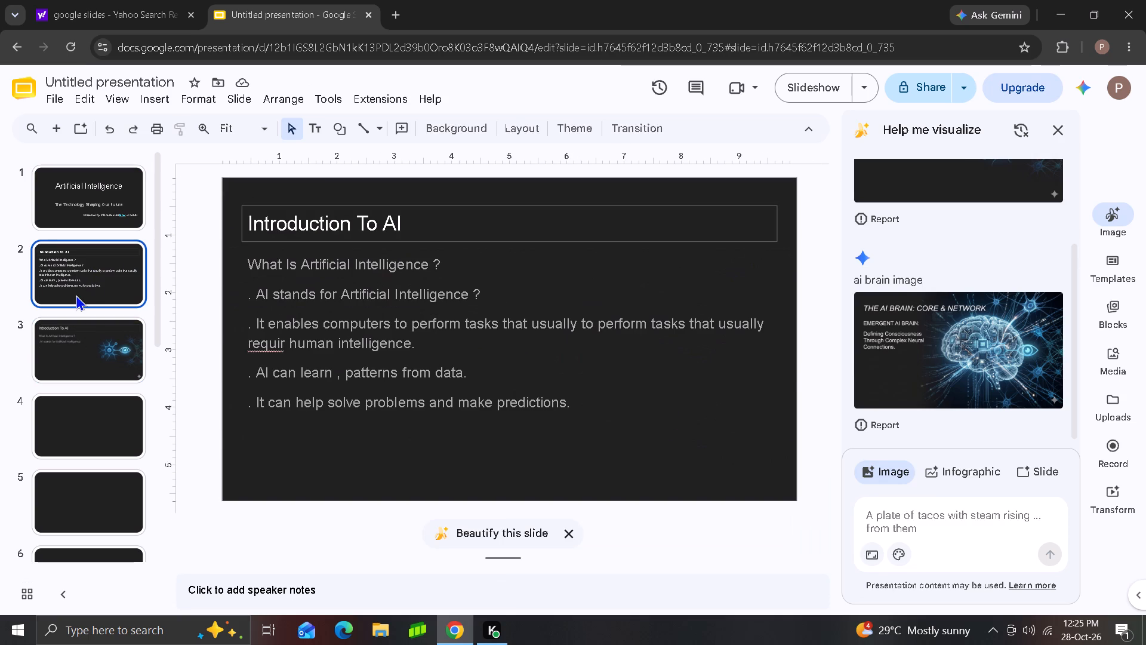
{"action": "left_click", "coordinate": [76, 340]}
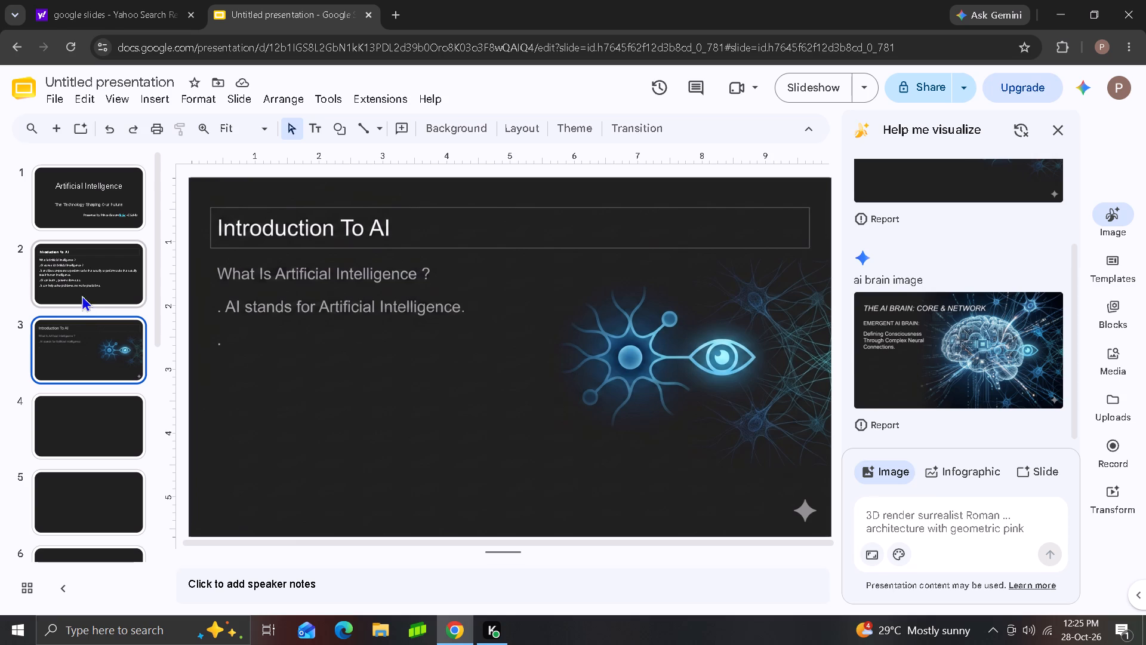
{"action": "left_click", "coordinate": [82, 280]}
{"action": "left_click", "coordinate": [78, 345]}
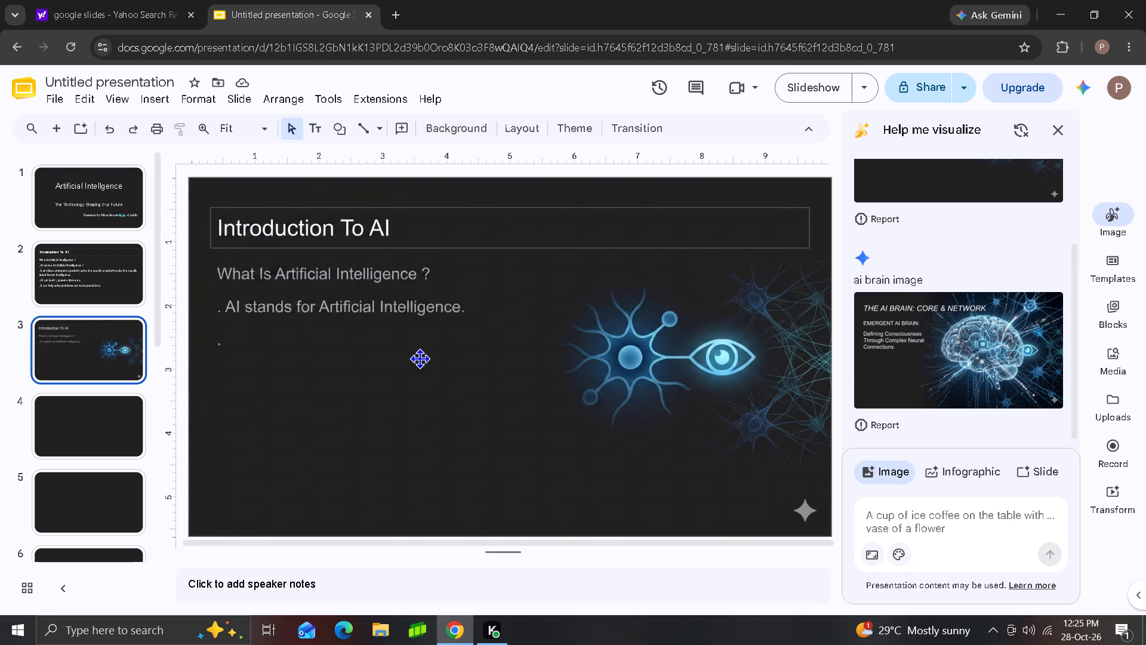
{"action": "left_click", "coordinate": [103, 327]}
{"action": "key", "text": "Delete"}
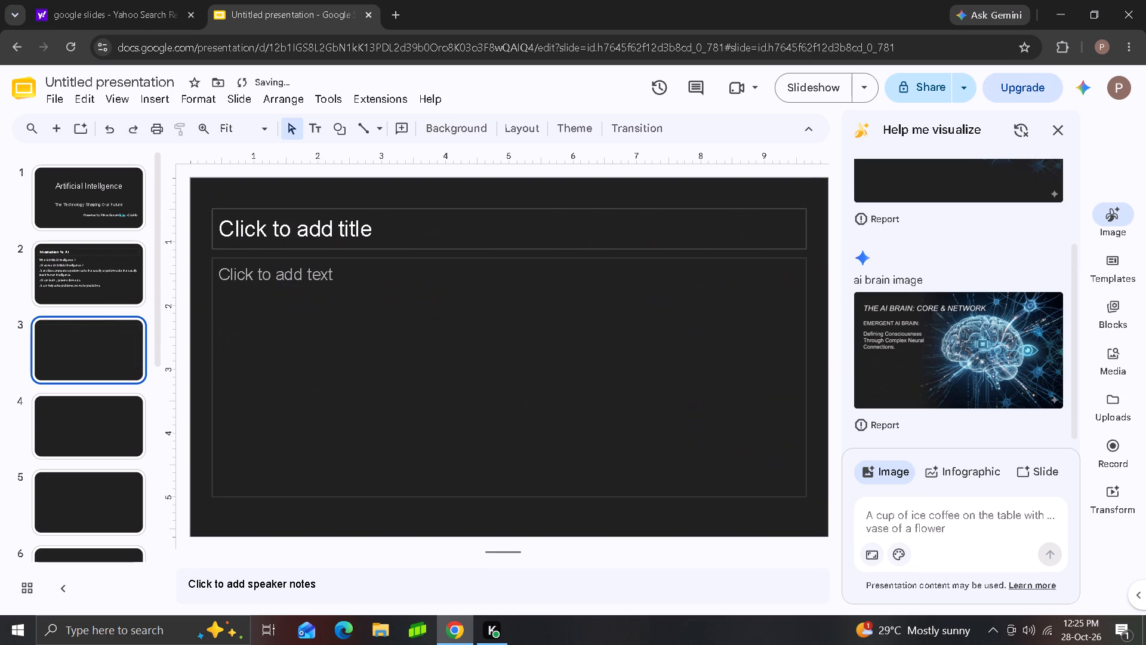
Insert the generated "ai brain image" result on slide 2 and enlarge it past the slide's right edge.
{"action": "left_click", "coordinate": [113, 275]}
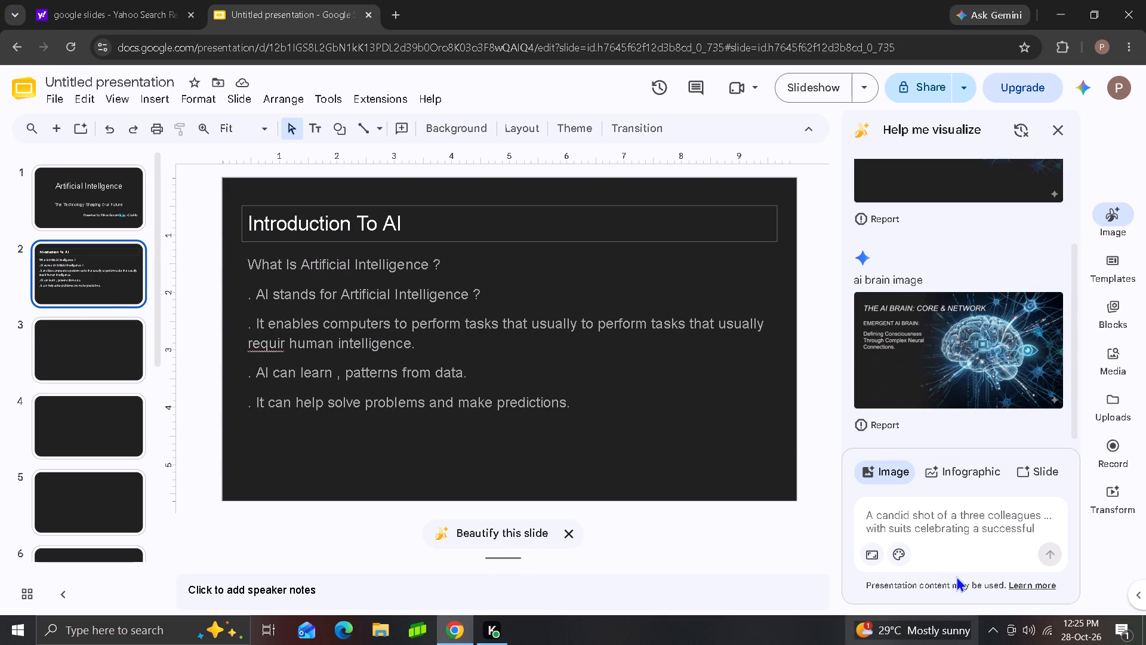
{"action": "left_click", "coordinate": [991, 376]}
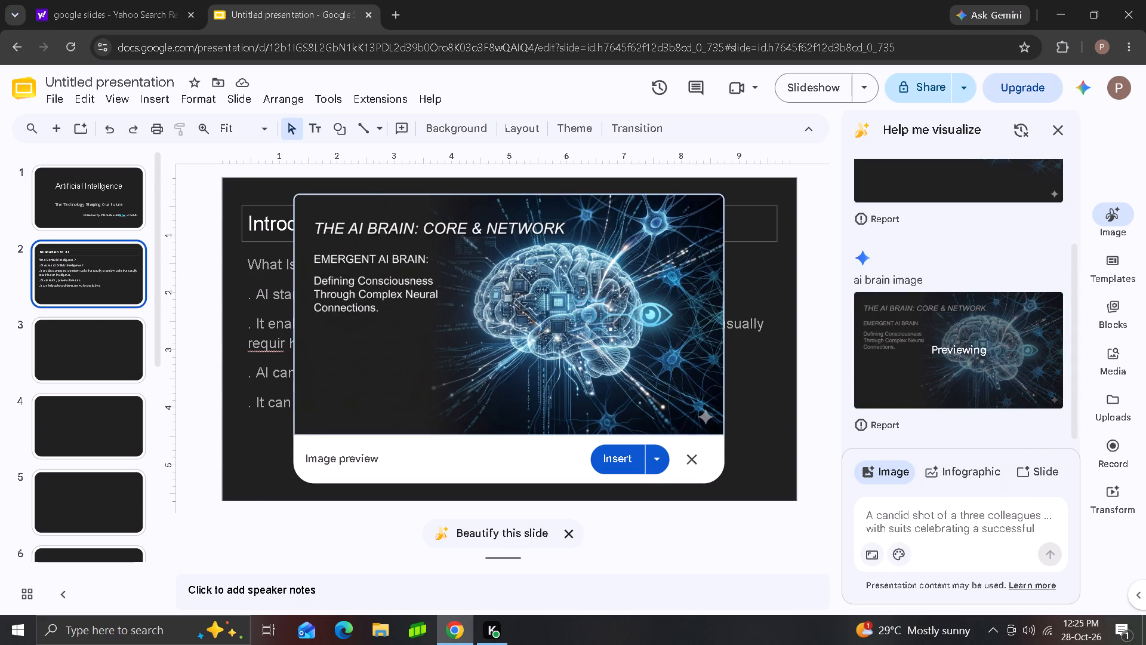
{"action": "left_click", "coordinate": [618, 460]}
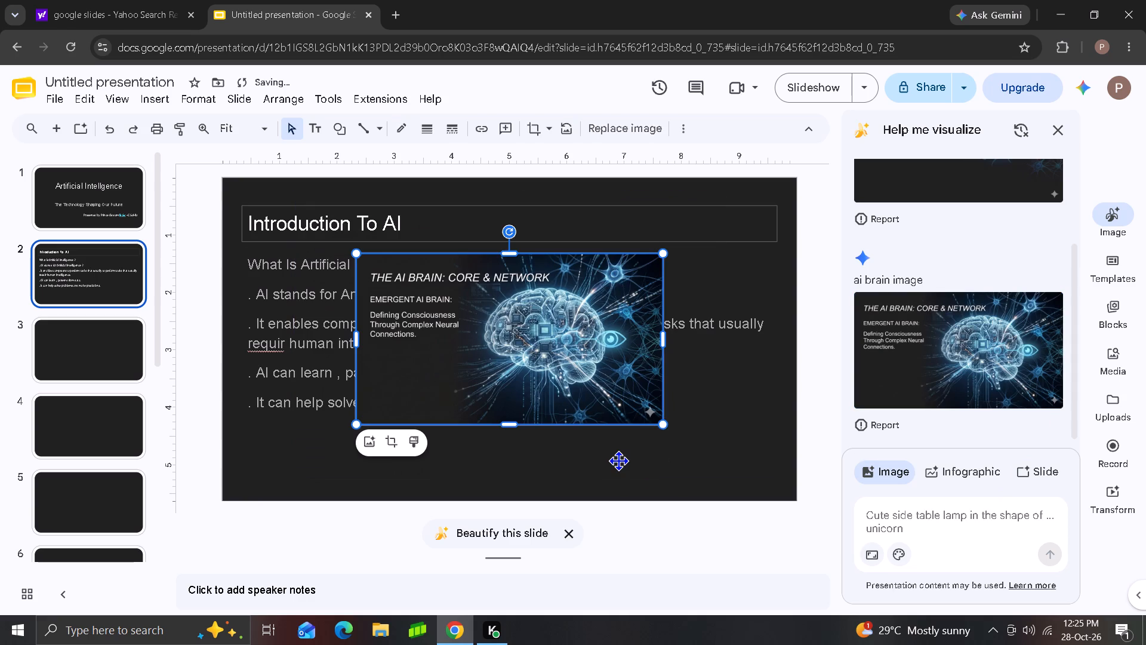
{"action": "left_click_drag", "start_coordinate": [664, 426], "coordinate": [743, 468]}
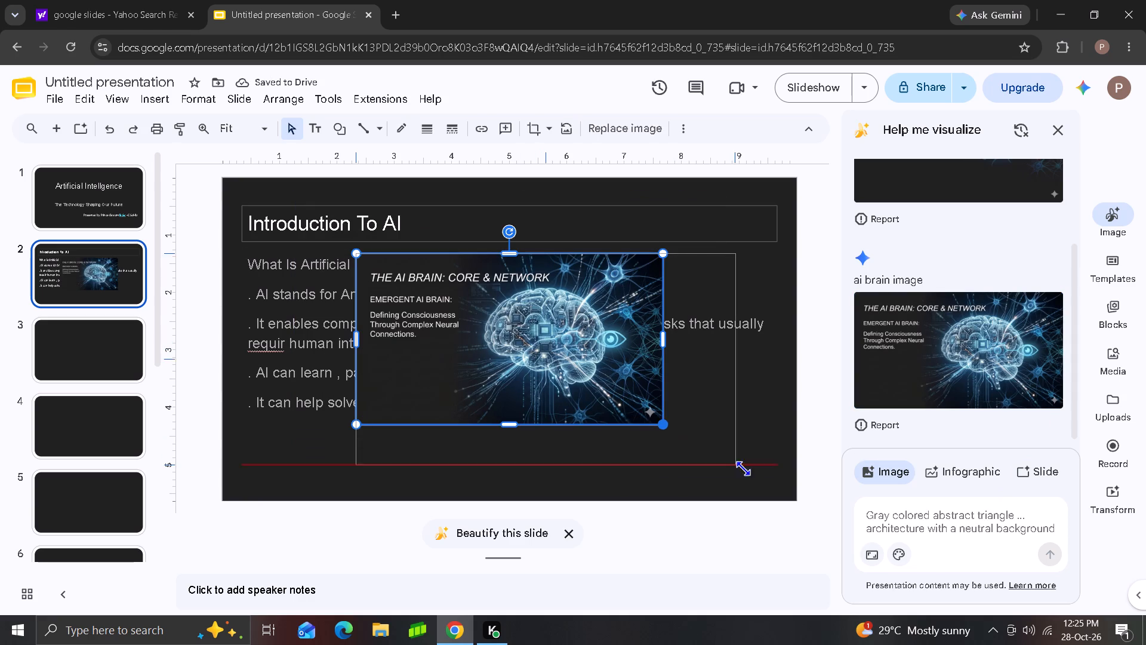
{"action": "left_click_drag", "start_coordinate": [743, 468], "coordinate": [792, 505]}
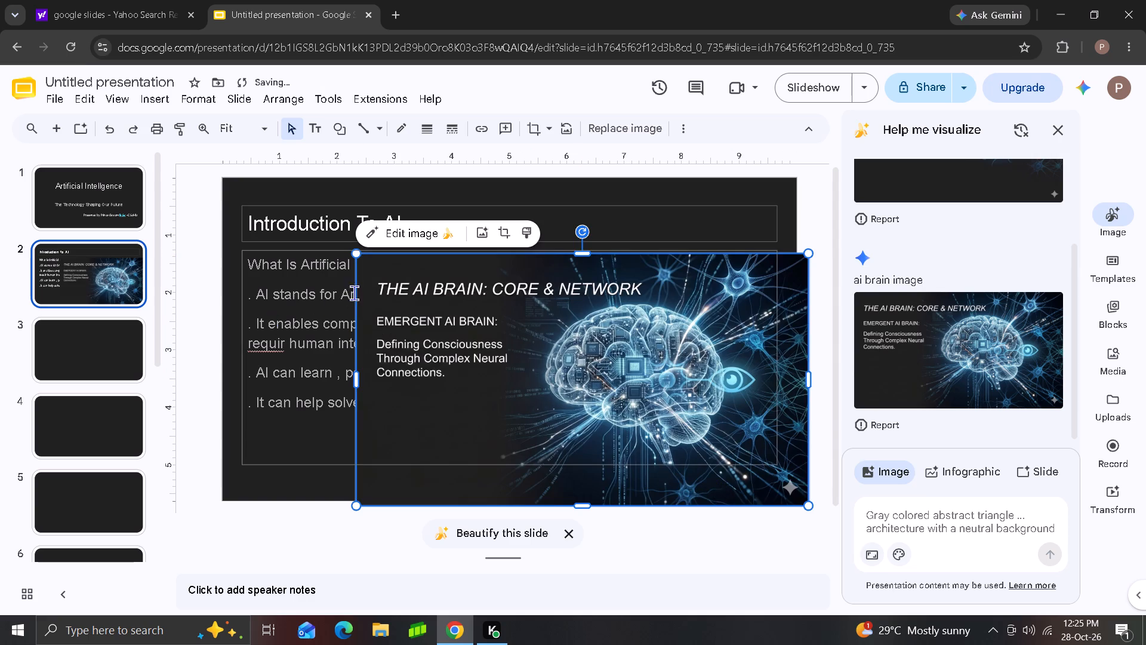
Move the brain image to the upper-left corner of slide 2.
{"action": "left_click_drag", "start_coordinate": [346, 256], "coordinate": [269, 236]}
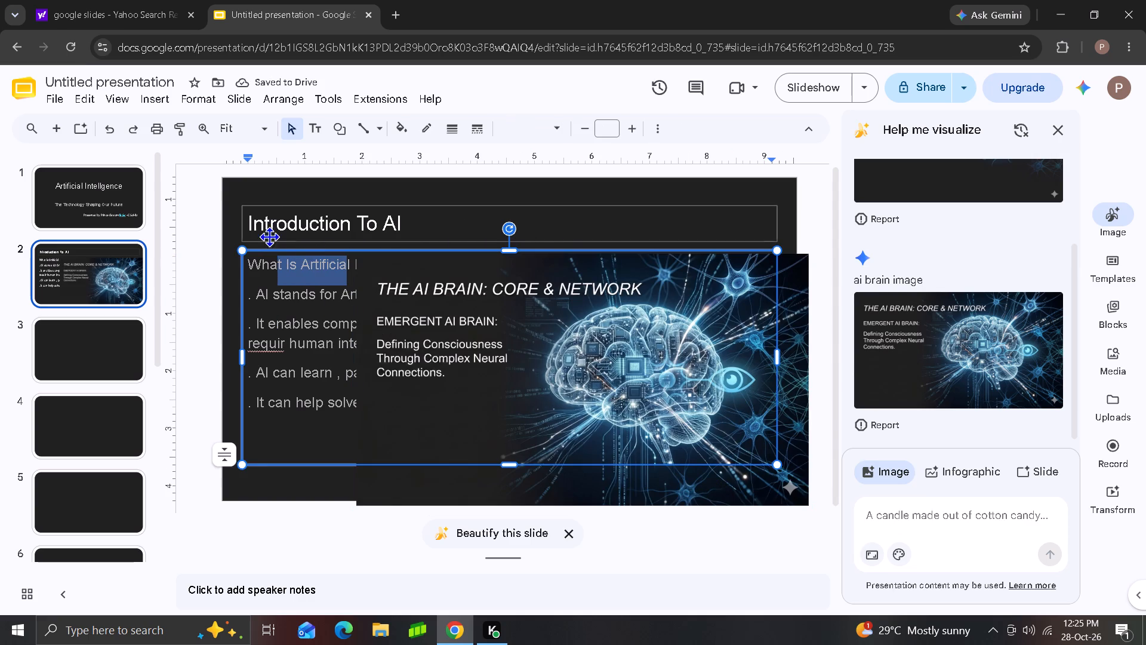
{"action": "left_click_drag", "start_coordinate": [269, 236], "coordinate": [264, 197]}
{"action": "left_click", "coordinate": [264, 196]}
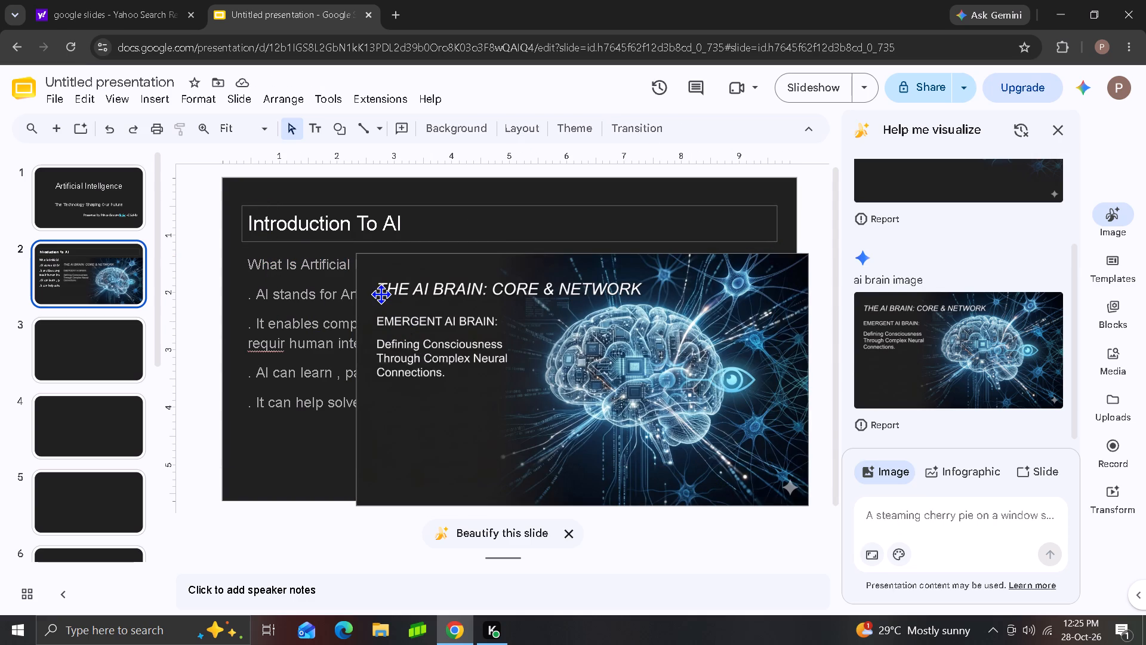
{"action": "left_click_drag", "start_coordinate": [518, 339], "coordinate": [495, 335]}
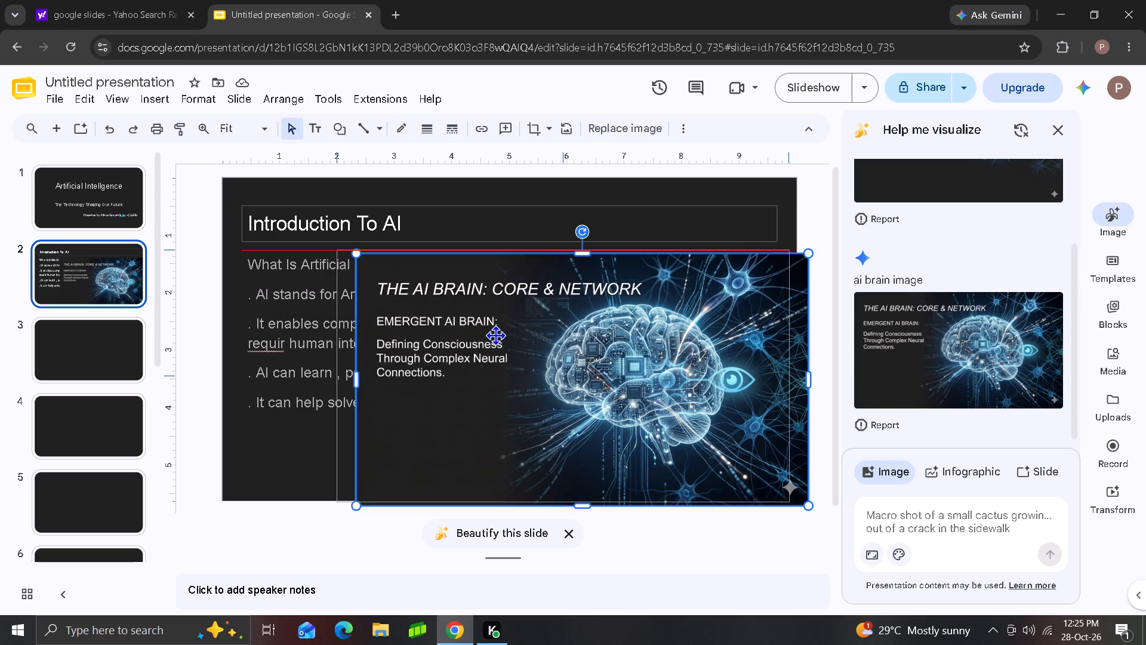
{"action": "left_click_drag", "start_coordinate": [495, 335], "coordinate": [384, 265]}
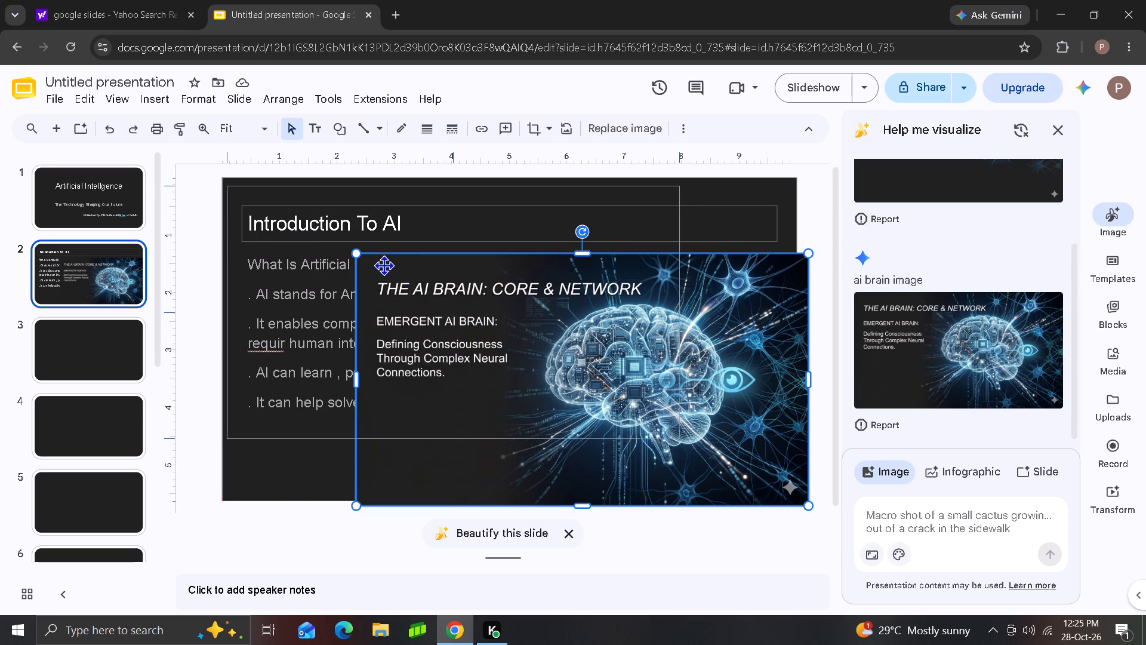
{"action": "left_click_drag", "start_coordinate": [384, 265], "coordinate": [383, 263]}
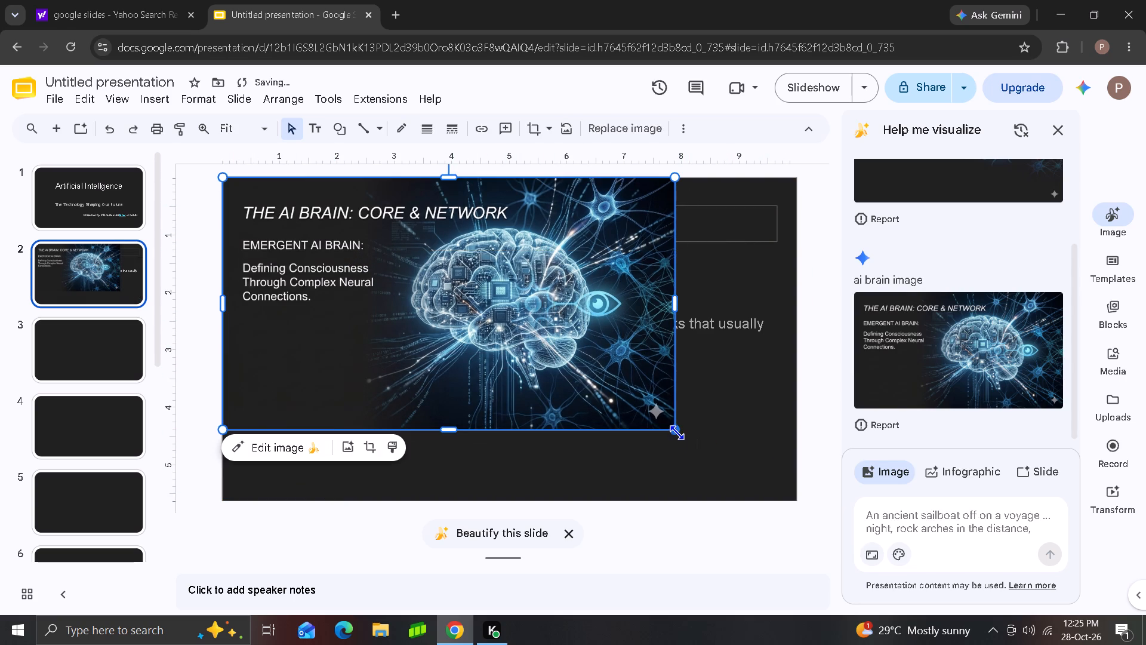
Move slide 2's body text box to the slide's upper-left corner and stretch it to cover the whole slide.
{"action": "left_click_drag", "start_coordinate": [680, 431], "coordinate": [646, 398]}
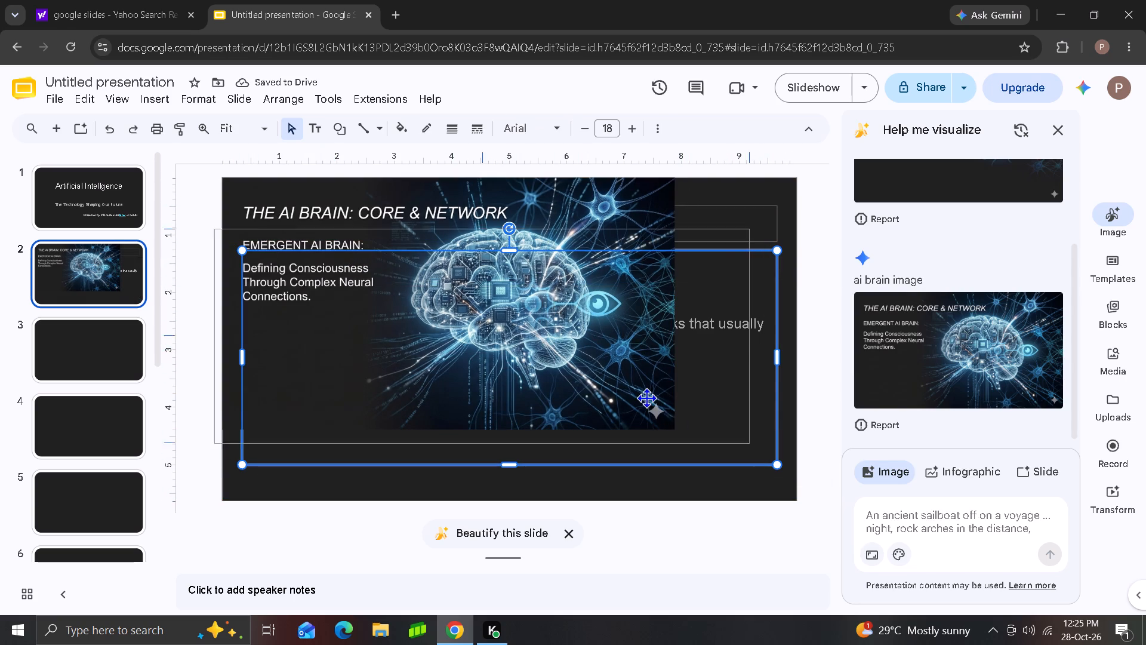
{"action": "left_click_drag", "start_coordinate": [646, 398], "coordinate": [663, 358]}
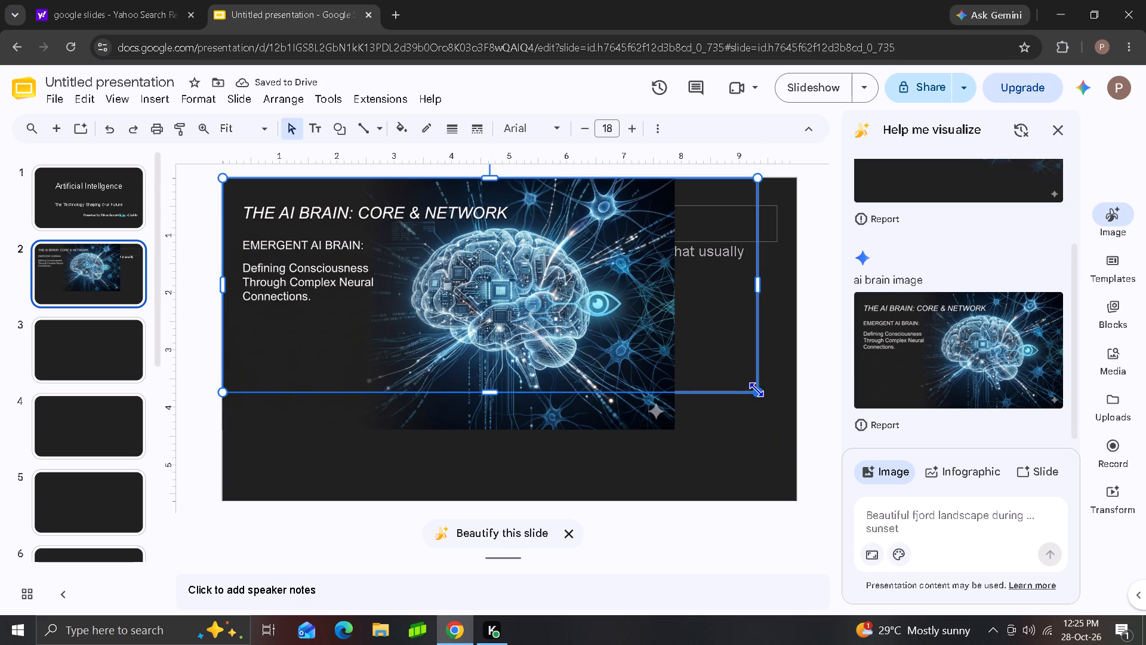
{"action": "left_click_drag", "start_coordinate": [757, 390], "coordinate": [784, 455]}
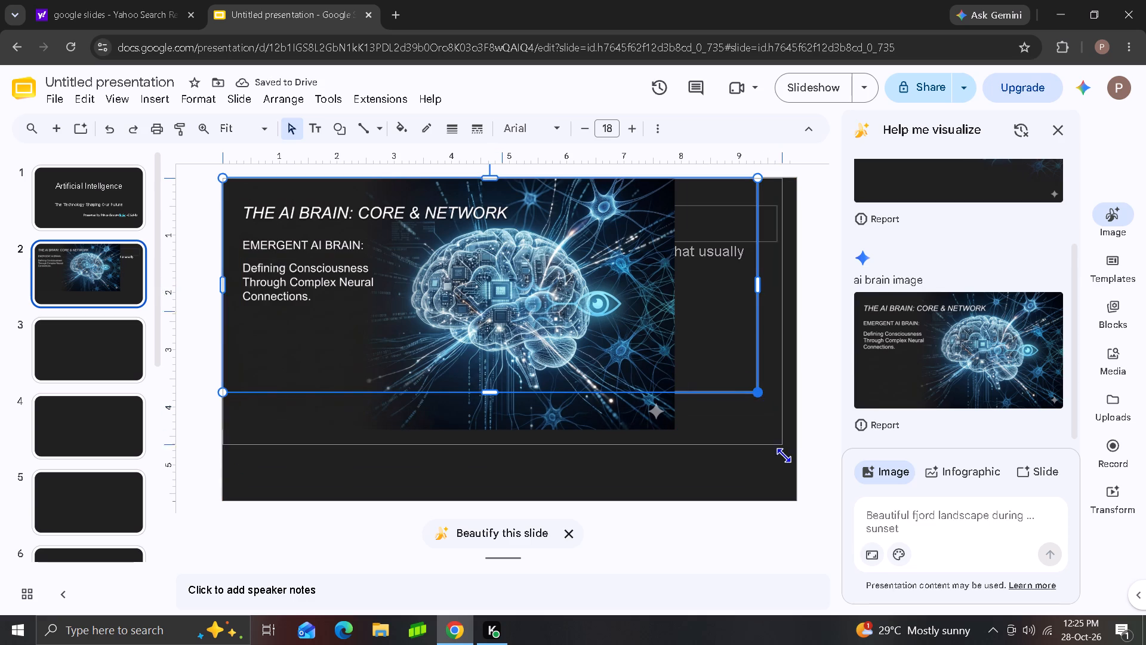
{"action": "left_click_drag", "start_coordinate": [784, 455], "coordinate": [793, 500]}
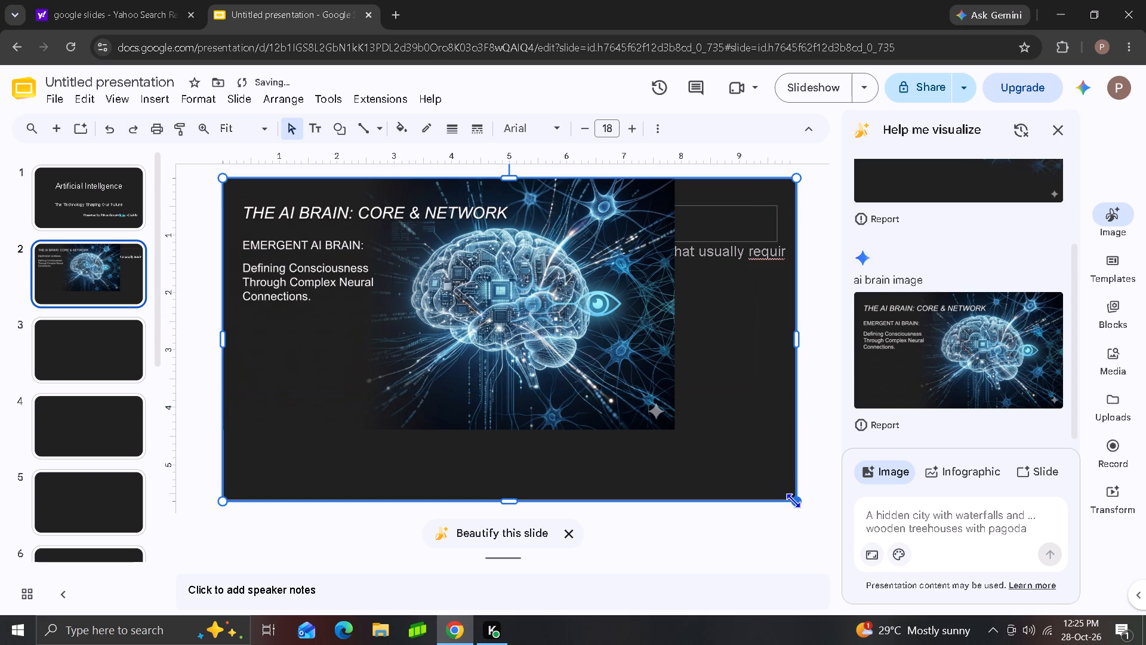
{"action": "left_click", "coordinate": [741, 476]}
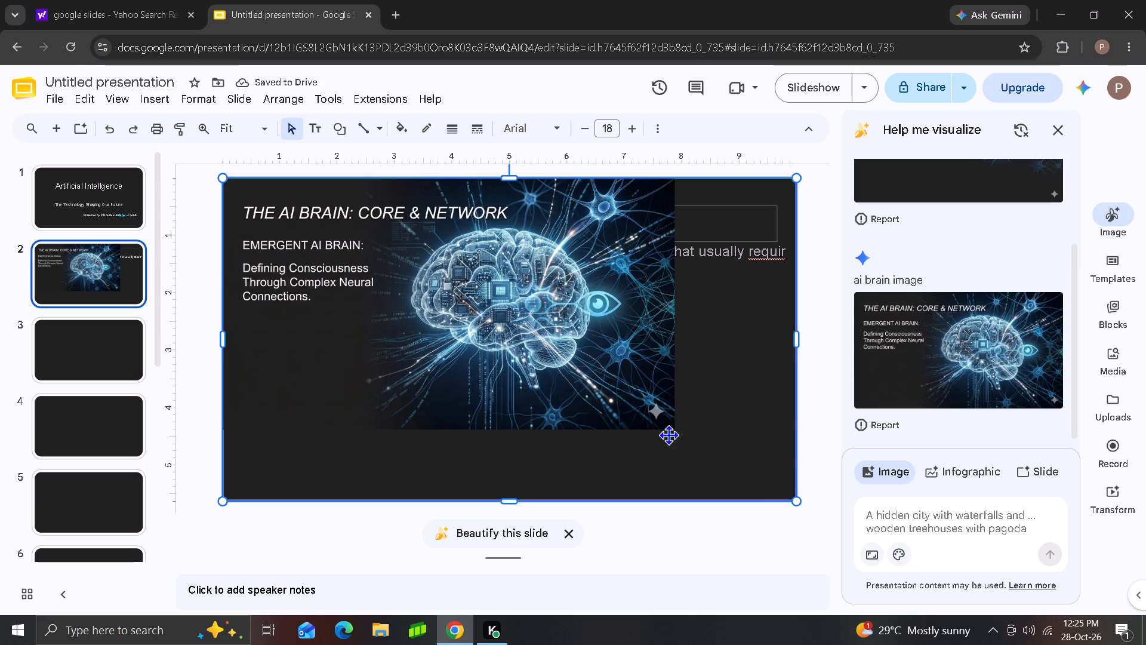
Move the brain image to the lower-right corner of slide 2.
{"action": "left_click_drag", "start_coordinate": [313, 273], "coordinate": [352, 305]}
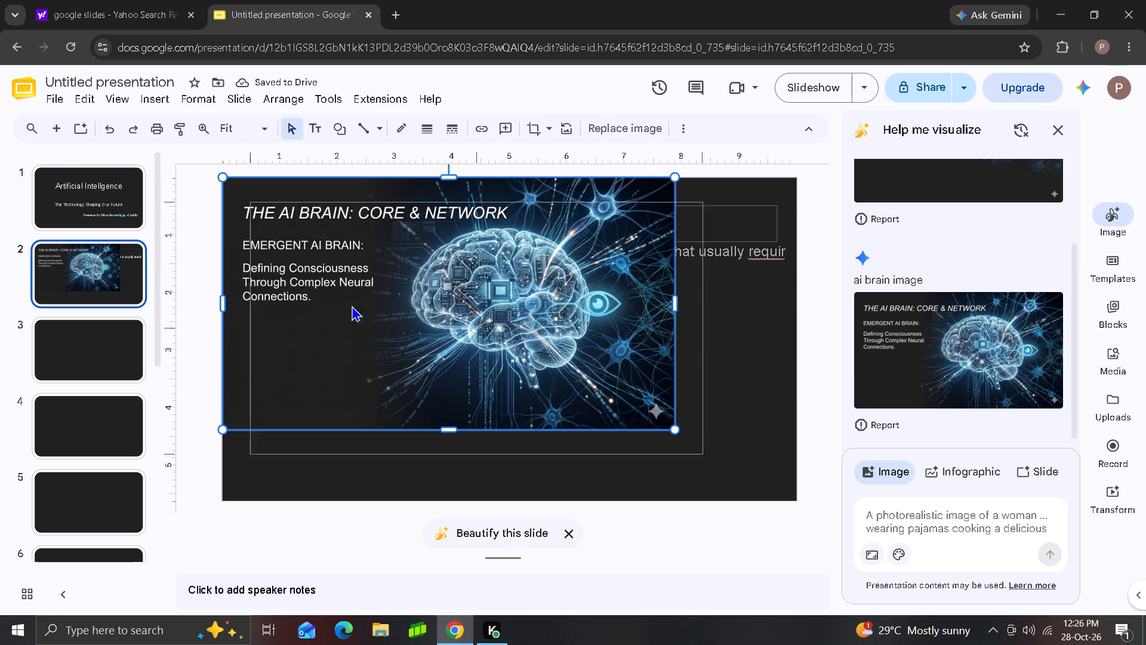
{"action": "left_click_drag", "start_coordinate": [352, 305], "coordinate": [433, 342]}
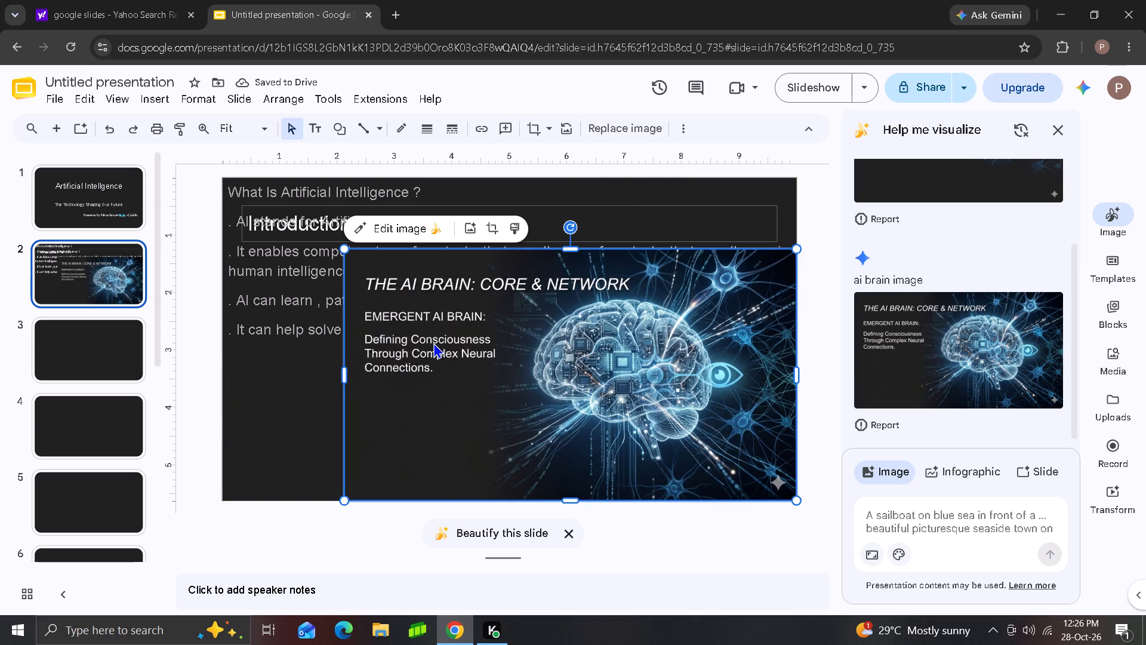
{"action": "left_click", "coordinate": [529, 386]}
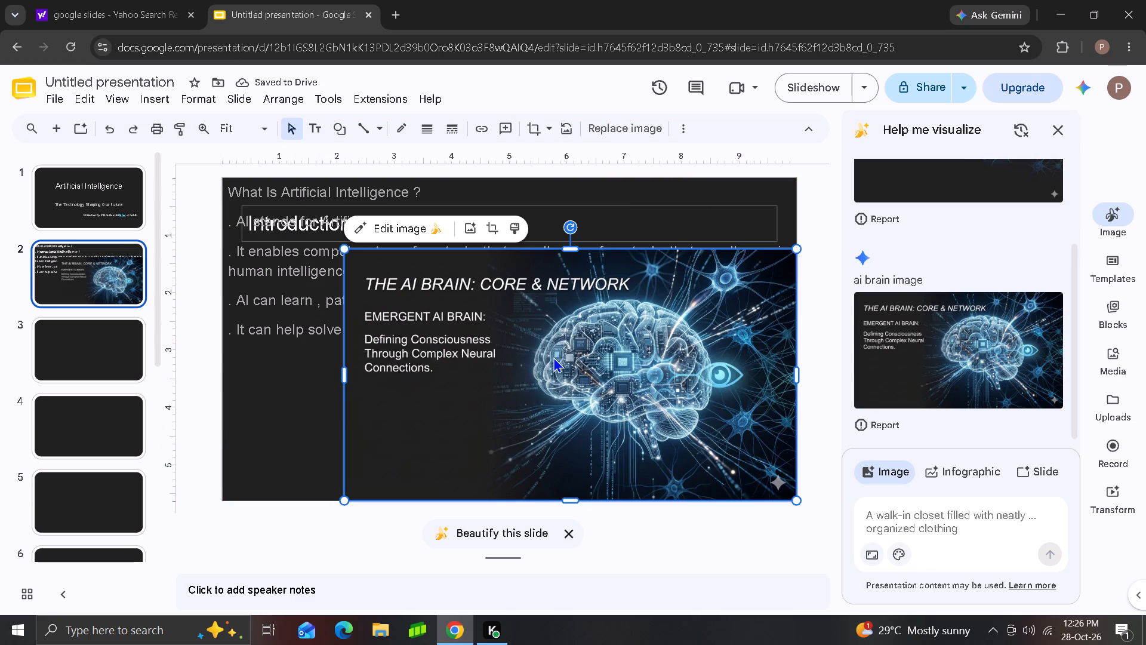
Crop the brain image from its left and top edges to remove the built-in text, keeping the brain and eye artwork.
{"action": "left_click", "coordinate": [491, 227]}
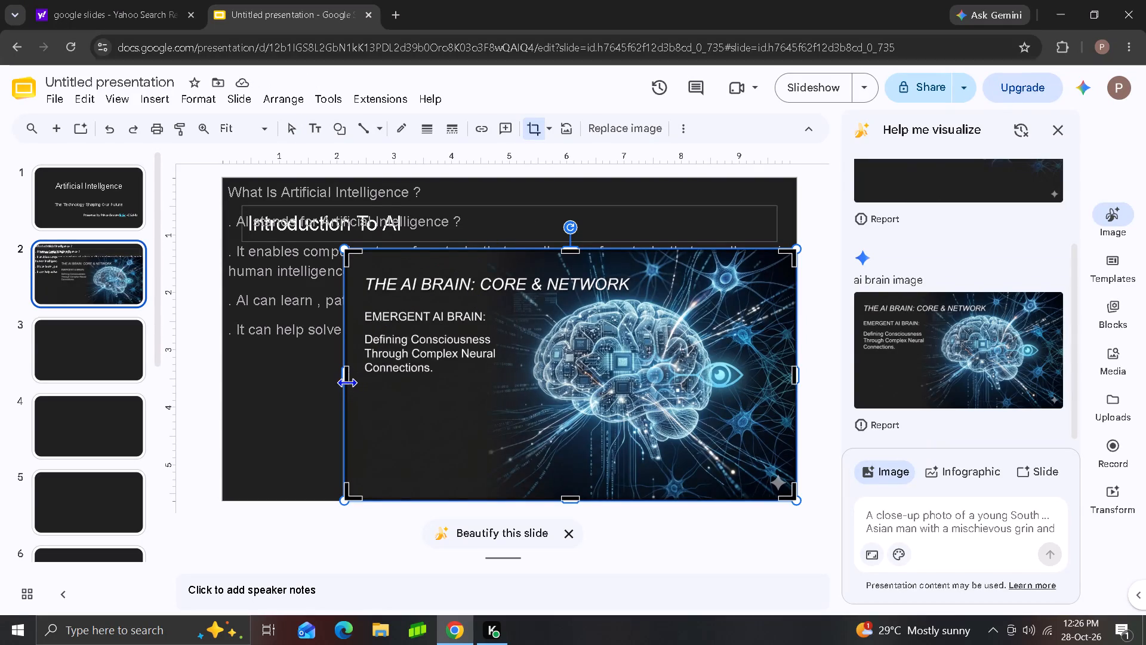
{"action": "left_click_drag", "start_coordinate": [347, 382], "coordinate": [515, 368]}
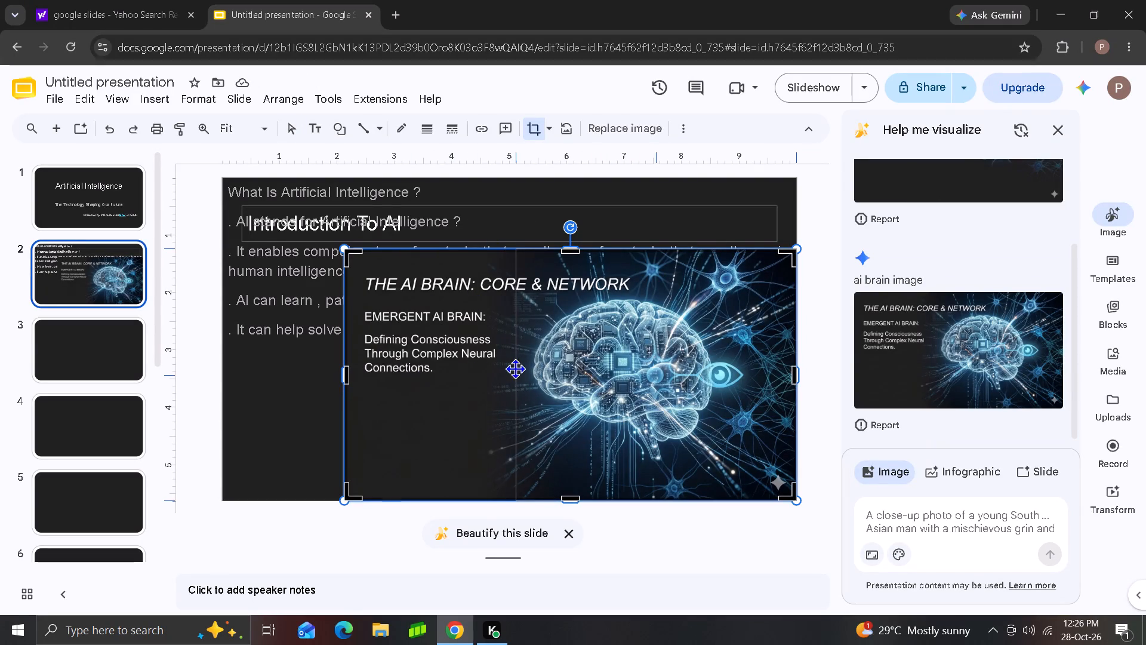
{"action": "left_click_drag", "start_coordinate": [661, 253], "coordinate": [661, 279]}
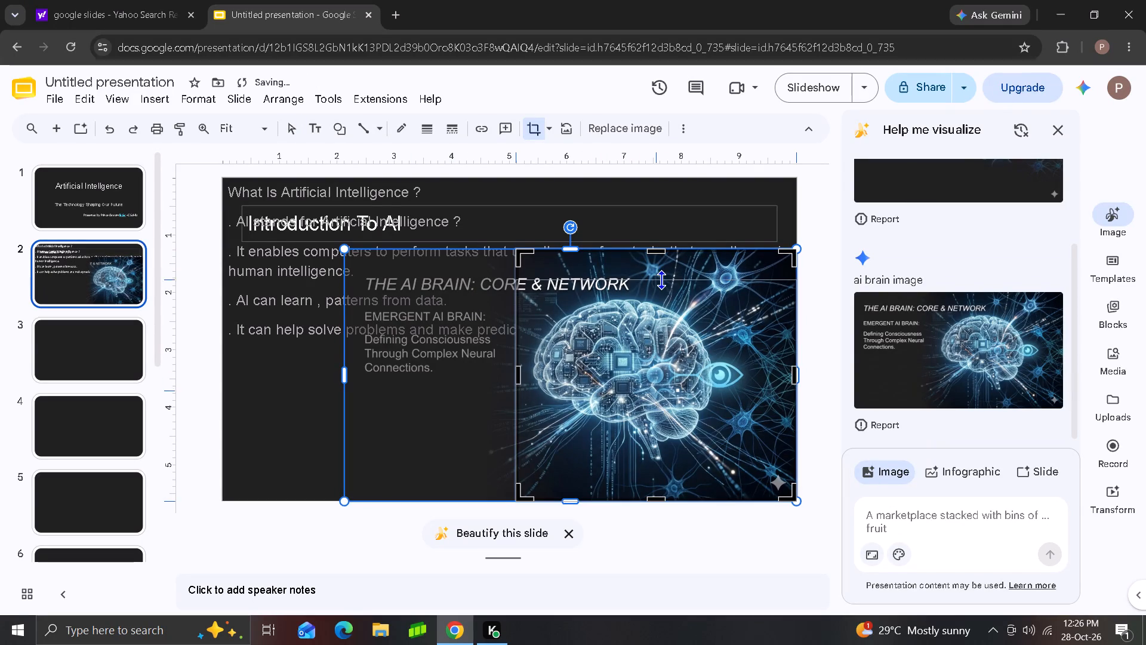
{"action": "left_click_drag", "start_coordinate": [661, 279], "coordinate": [664, 293]}
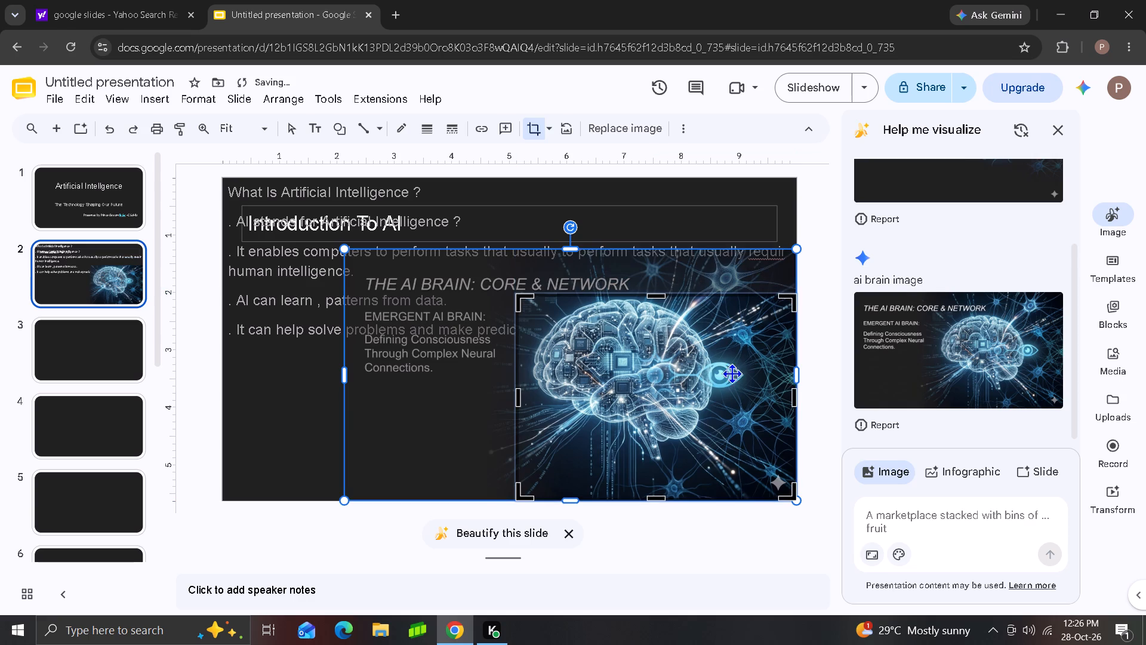
{"action": "right_click_drag", "start_coordinate": [796, 489], "coordinate": [774, 489]}
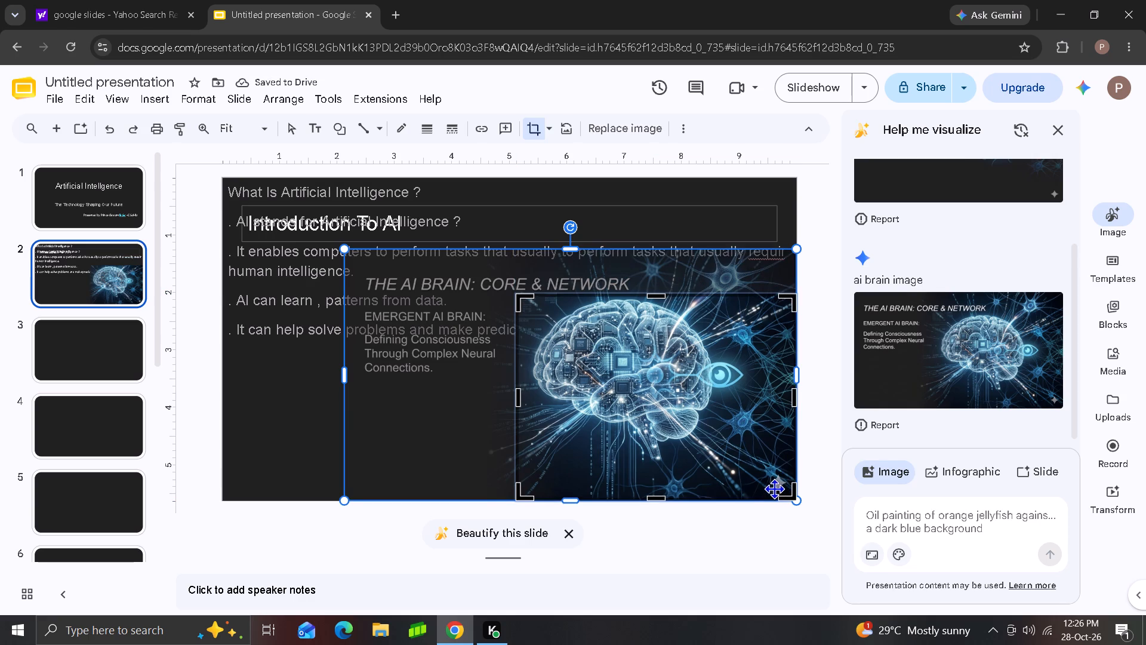
{"action": "right_click_drag", "start_coordinate": [774, 489], "coordinate": [757, 474]}
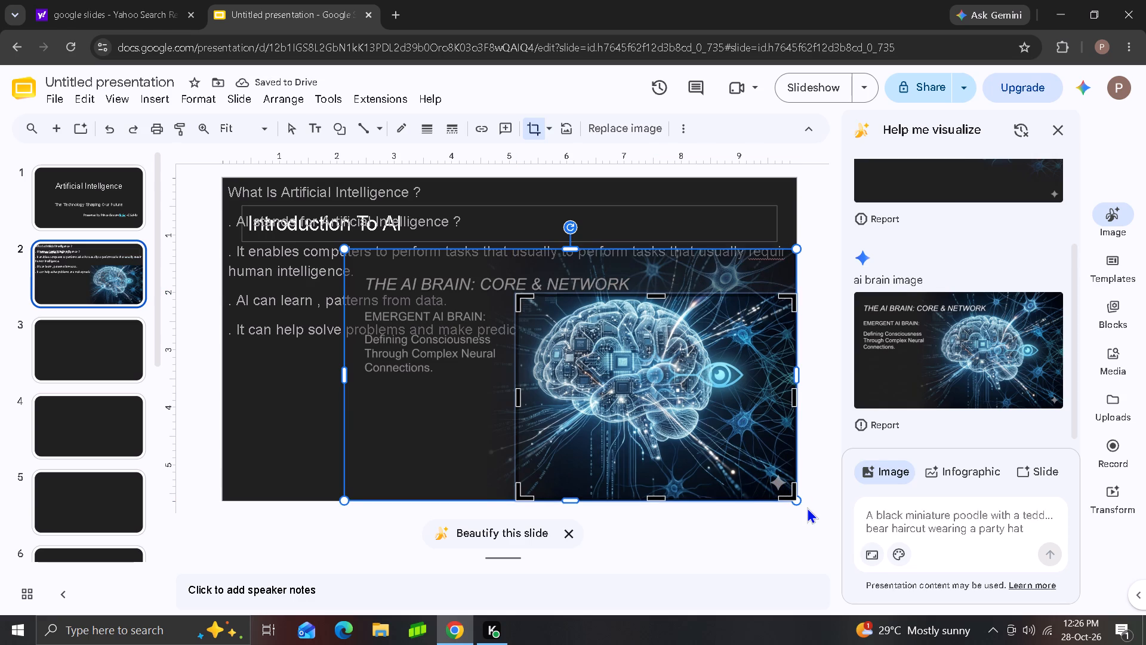
{"action": "left_click", "coordinate": [798, 502]}
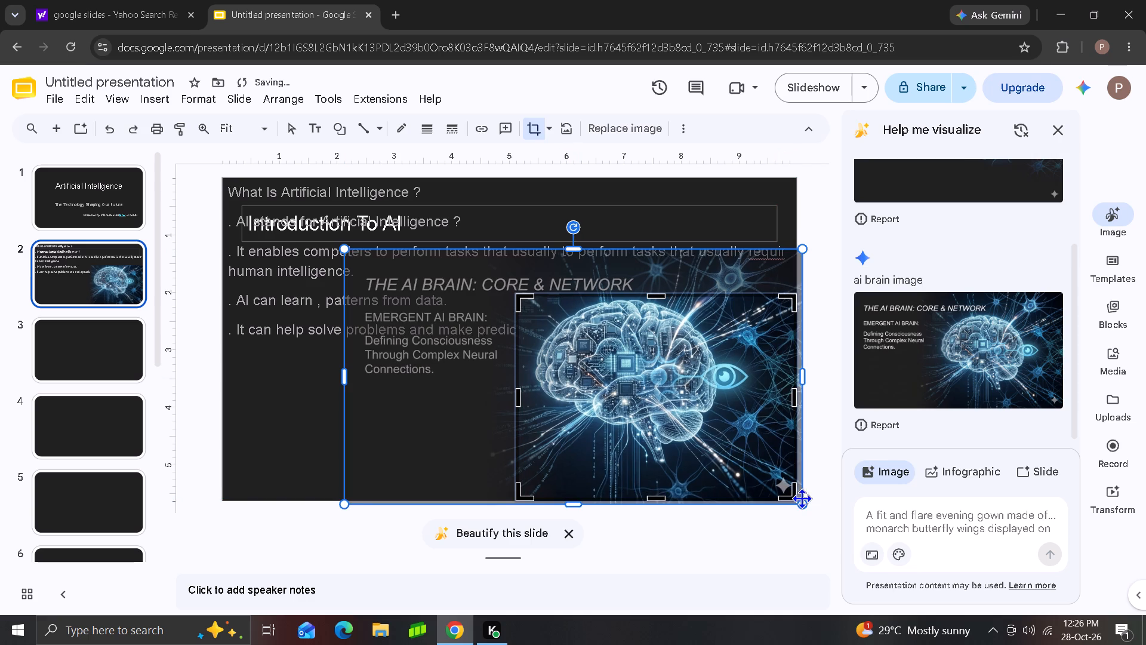
{"action": "left_click", "coordinate": [467, 431]}
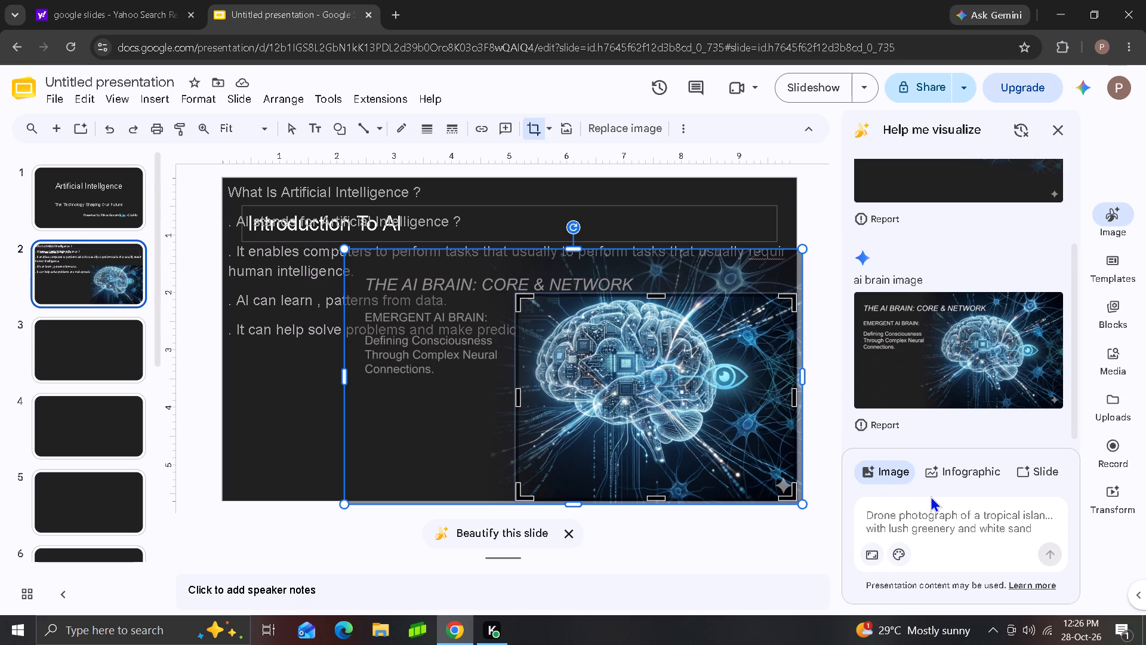
{"action": "key", "text": "Return"}
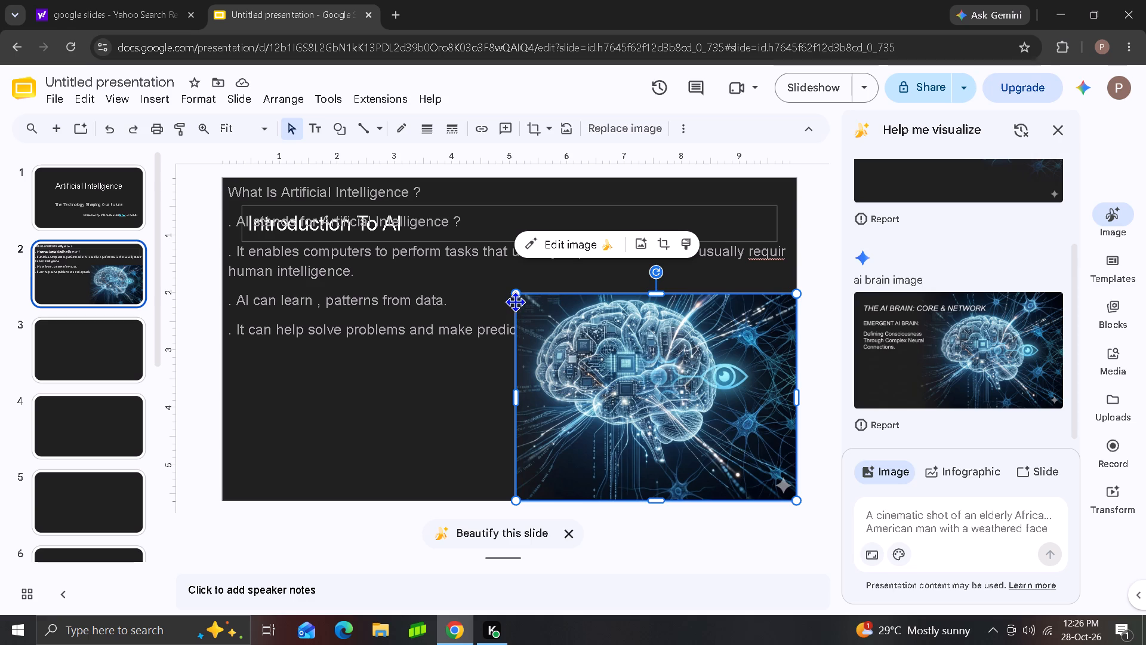
Review the brain image's position settings in Format options and close them.
{"action": "left_click", "coordinate": [686, 239]}
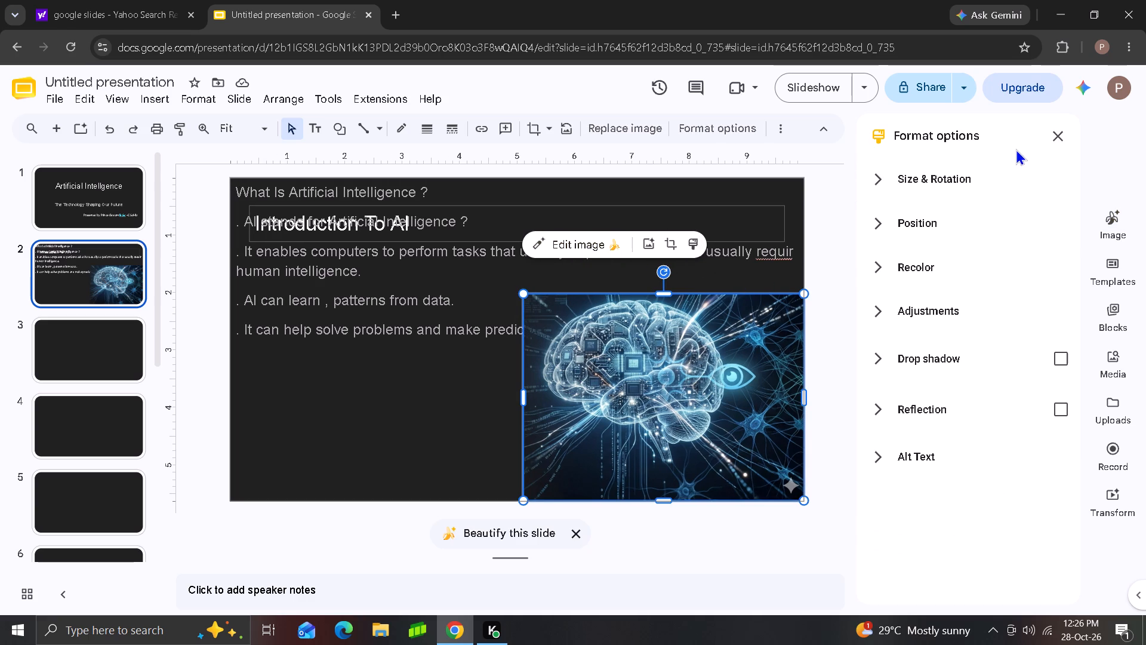
{"action": "left_click", "coordinate": [932, 219]}
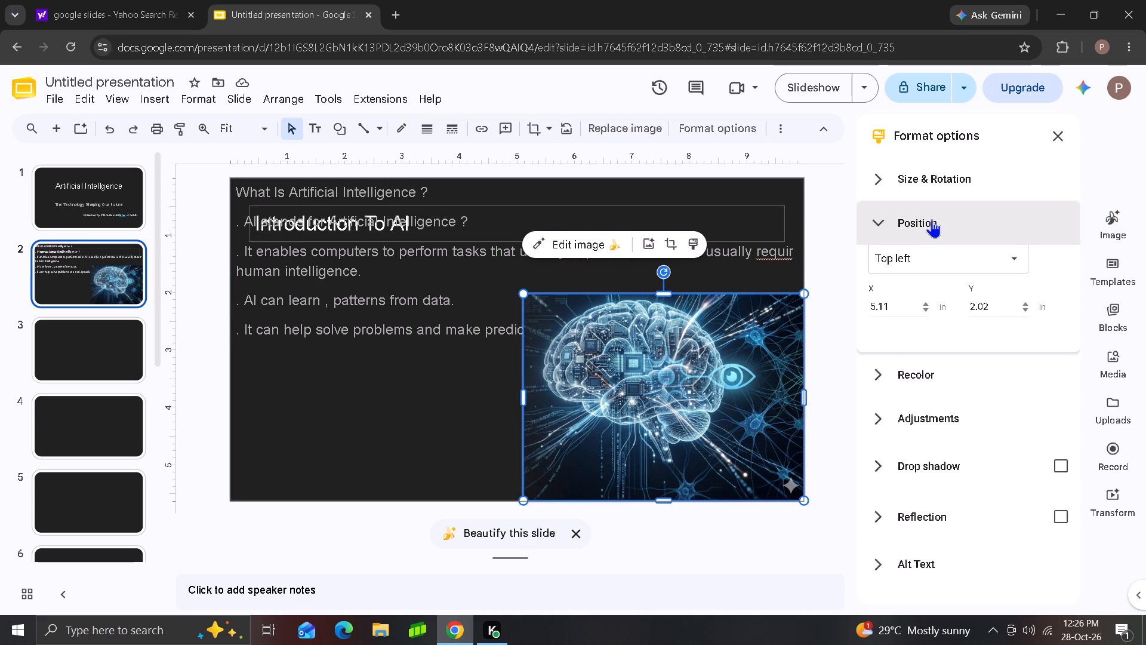
{"action": "left_click", "coordinate": [1061, 127]}
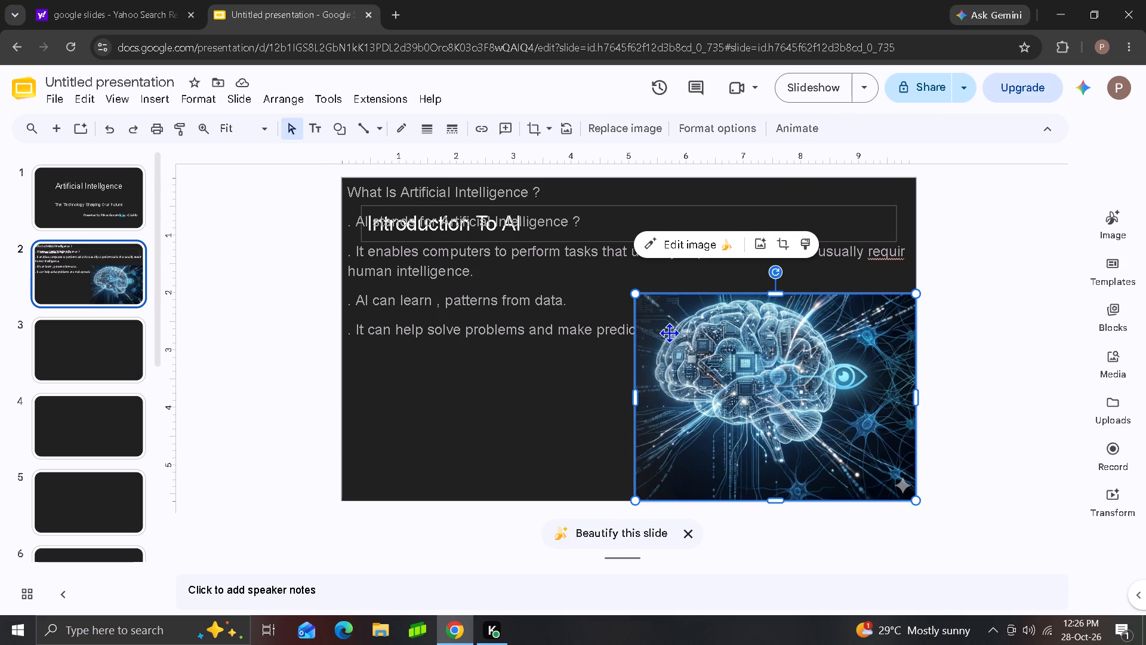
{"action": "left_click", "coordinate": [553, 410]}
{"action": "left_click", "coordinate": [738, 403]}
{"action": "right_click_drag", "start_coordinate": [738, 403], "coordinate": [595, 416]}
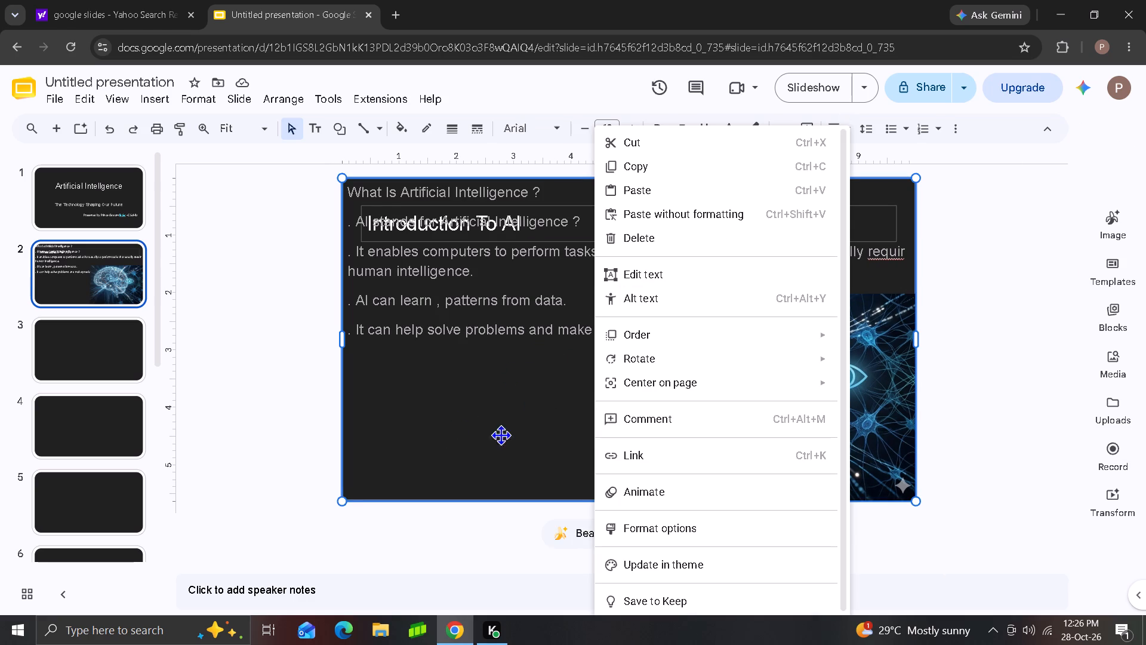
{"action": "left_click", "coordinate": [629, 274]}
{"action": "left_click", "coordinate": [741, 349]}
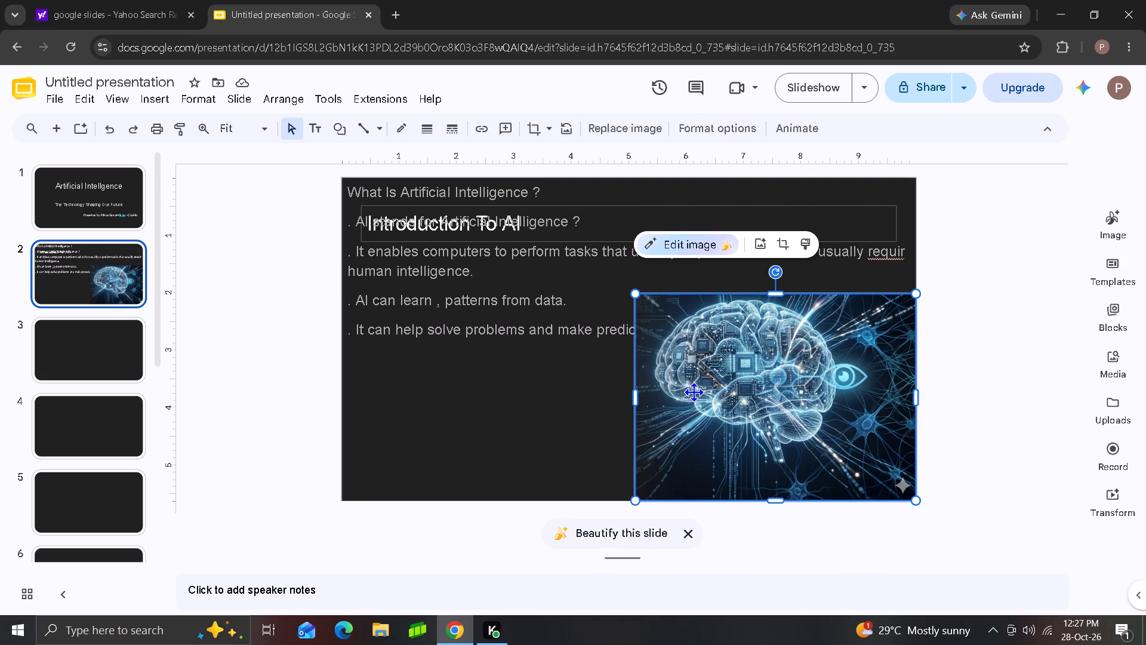
Dismiss the "Beautify this slide" suggestion below slide 2.
{"action": "left_click", "coordinate": [689, 536]}
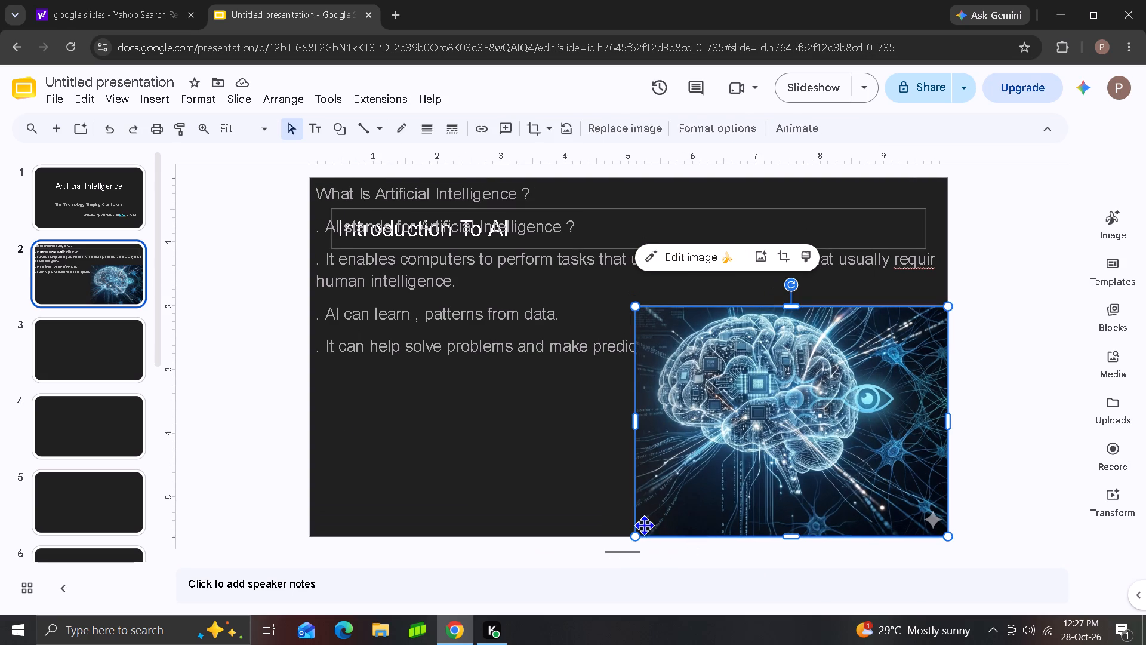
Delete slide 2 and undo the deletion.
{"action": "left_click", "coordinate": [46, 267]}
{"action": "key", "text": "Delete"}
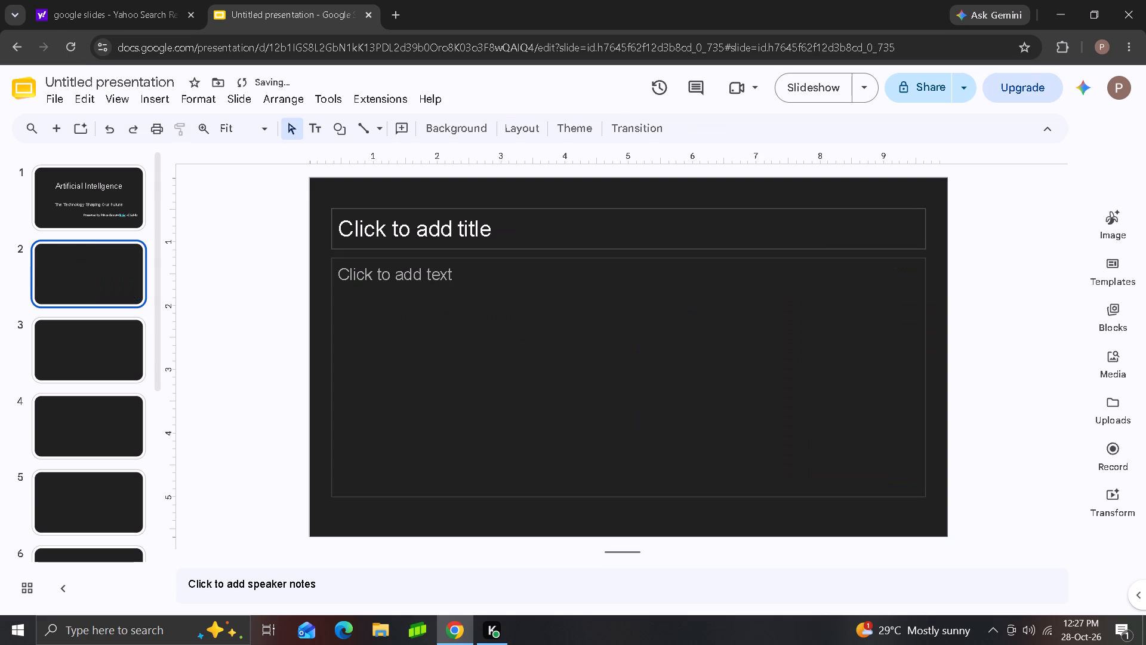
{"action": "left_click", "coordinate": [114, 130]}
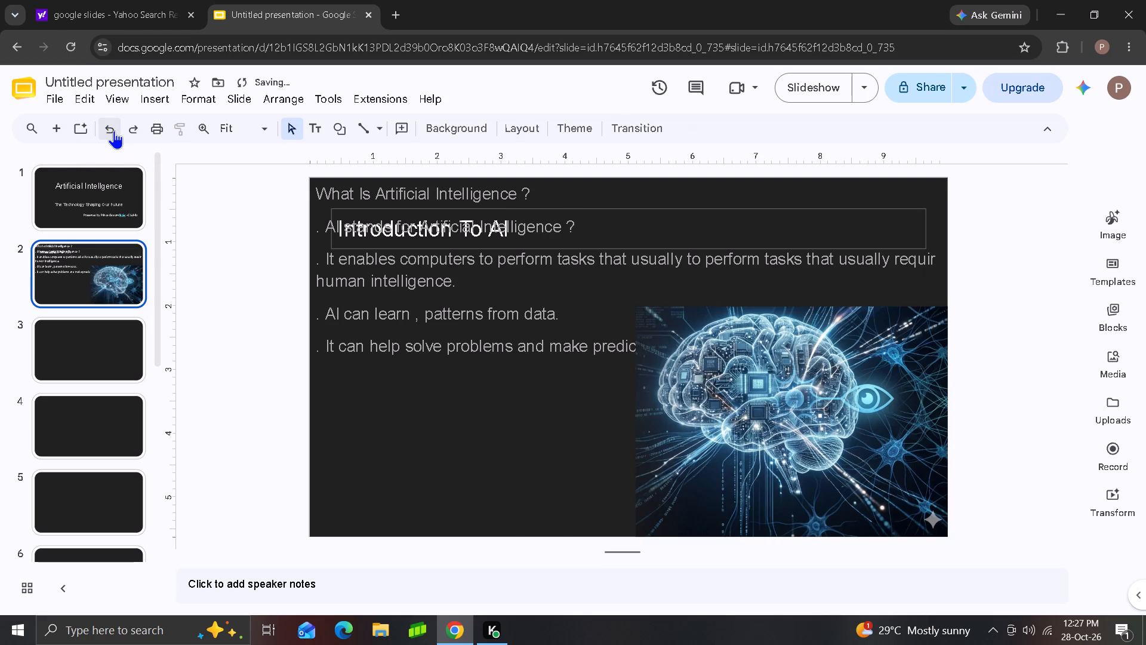
Delete the cropped brain image from slide 2.
{"action": "left_click", "coordinate": [759, 454]}
{"action": "left_click_drag", "start_coordinate": [758, 454], "coordinate": [698, 520]}
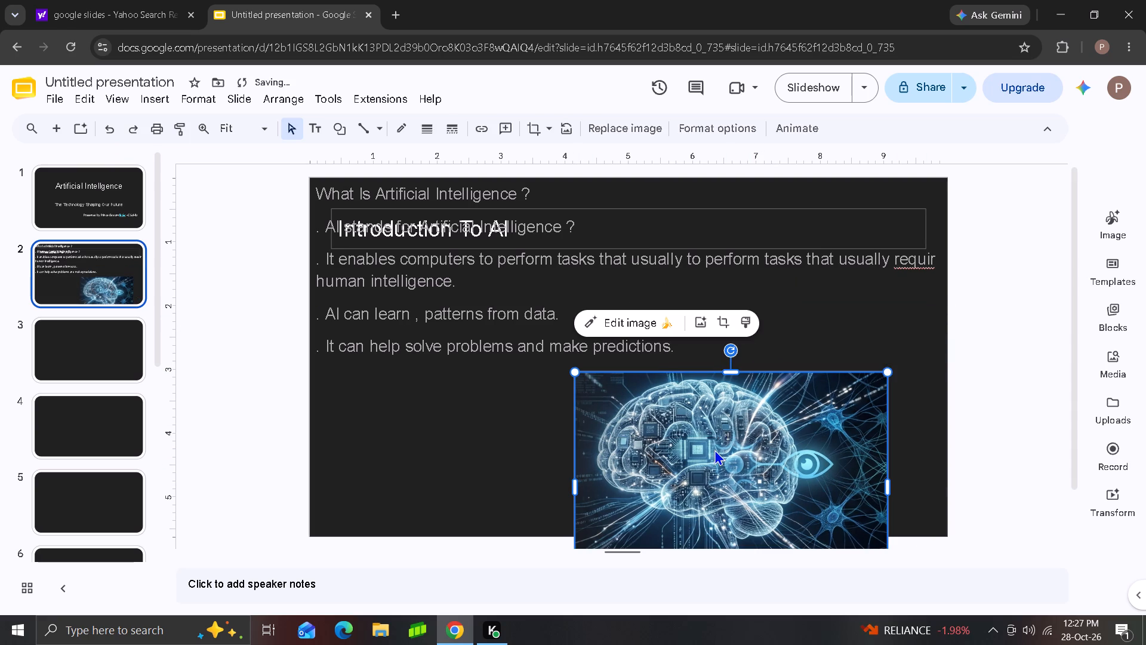
{"action": "key", "text": "Delete"}
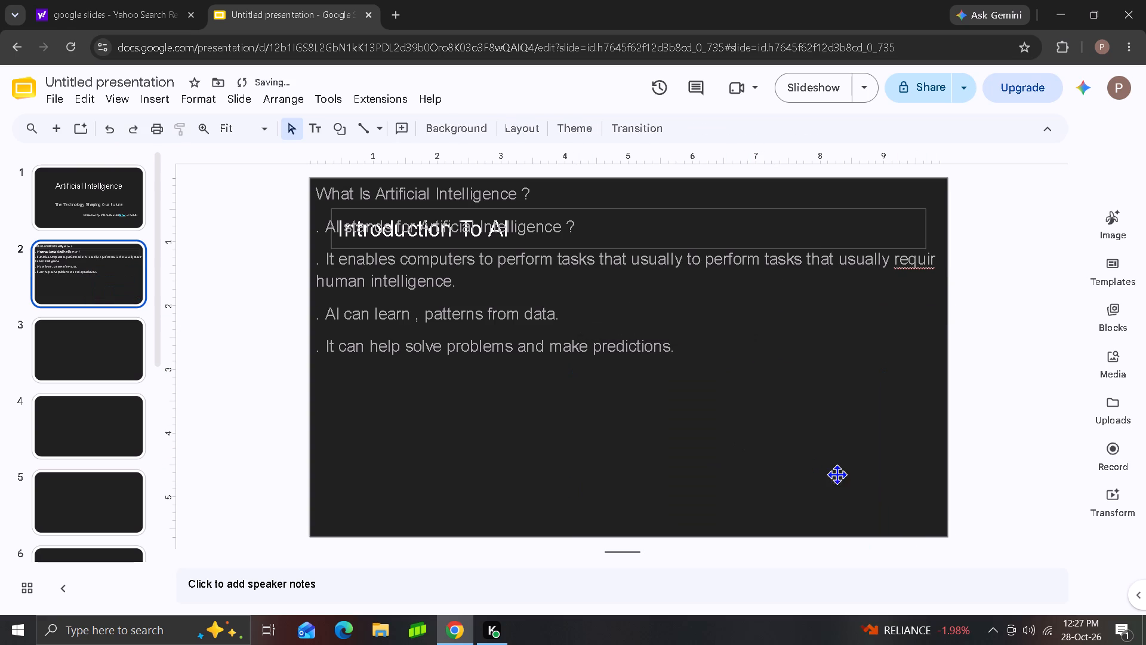
Enter "History Of AI" as the title of slide 3.
{"action": "scroll", "coordinate": [838, 474], "scroll_direction": "down", "scroll_amount": 1}
{"action": "scroll", "coordinate": [838, 474], "scroll_direction": "up", "scroll_amount": 1}
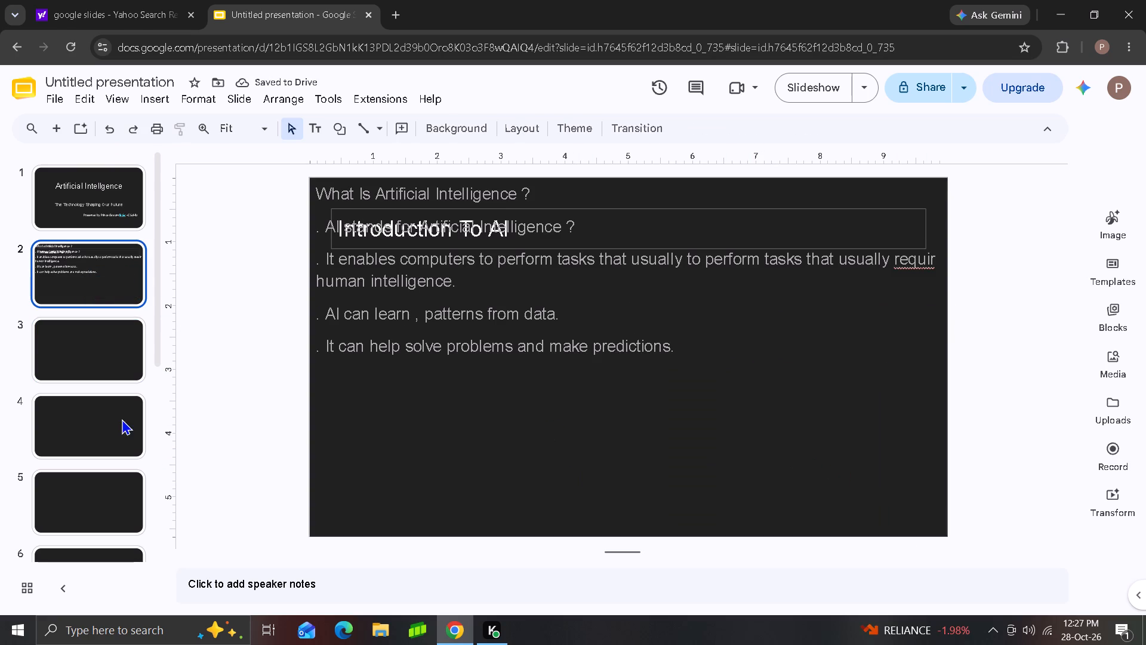
{"action": "left_click", "coordinate": [92, 357]}
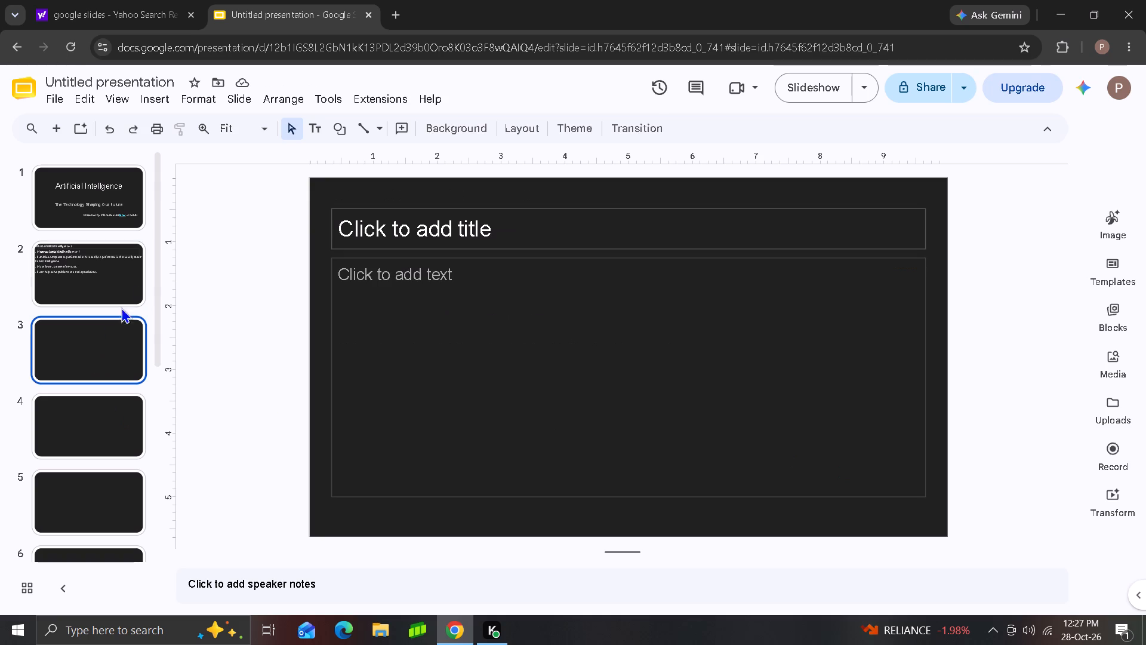
{"action": "left_click", "coordinate": [466, 222]}
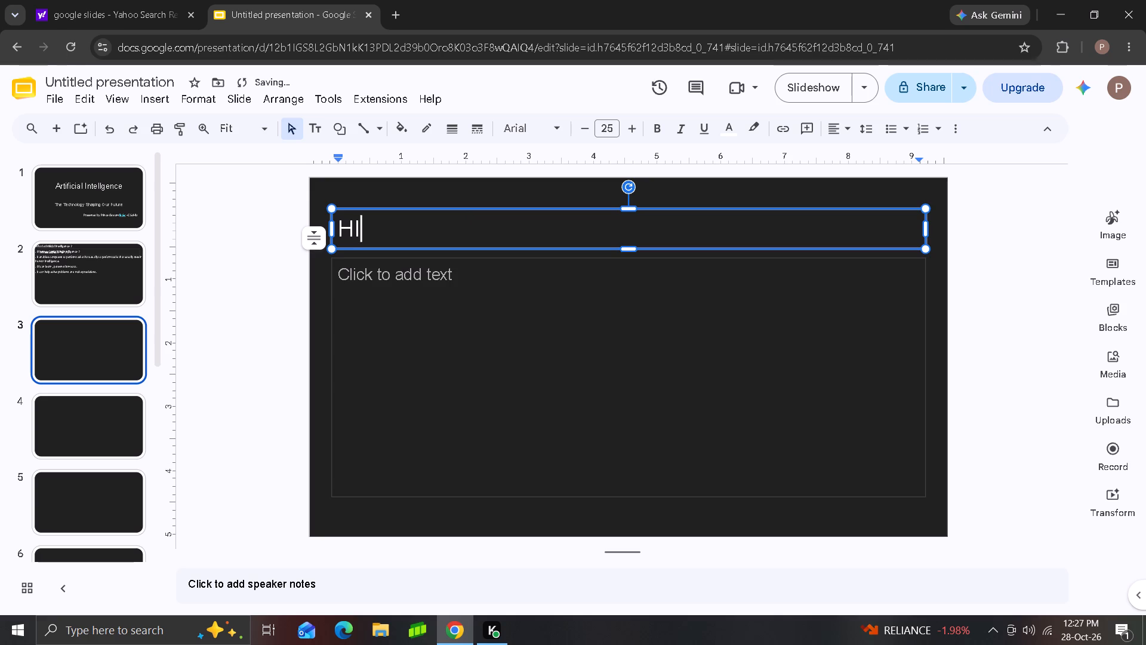
{"action": "key", "text": "BackSpace"}
{"action": "key", "text": "i"}
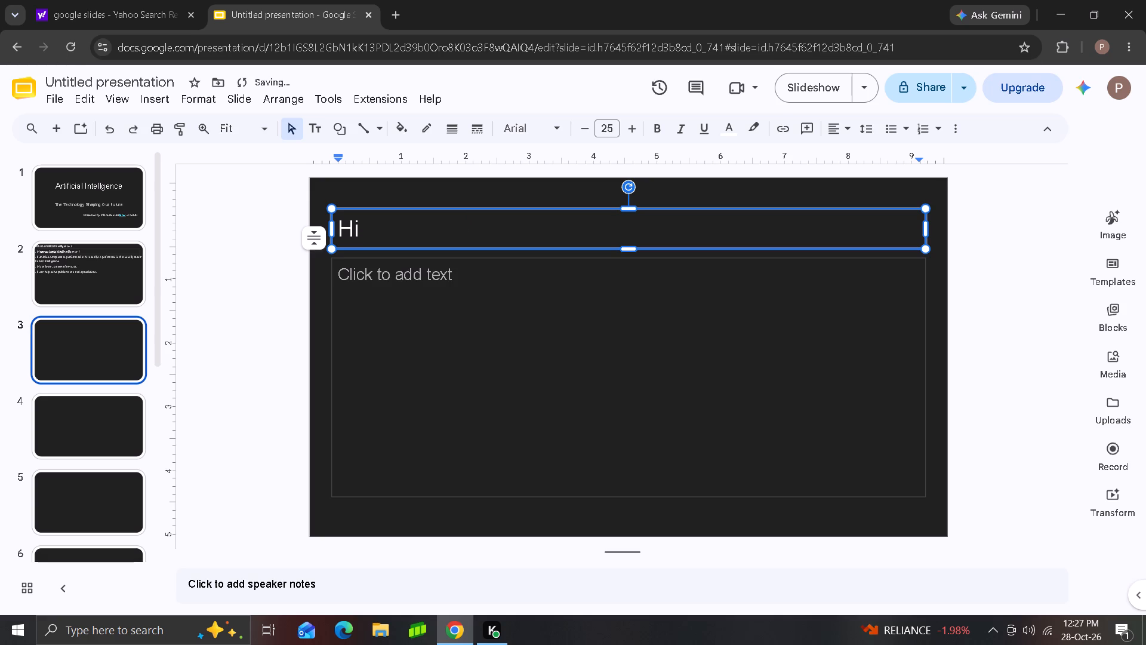
{"action": "type", "text": "storu"}
{"action": "key", "text": "BackSpace"}
{"action": "key", "text": "y"}
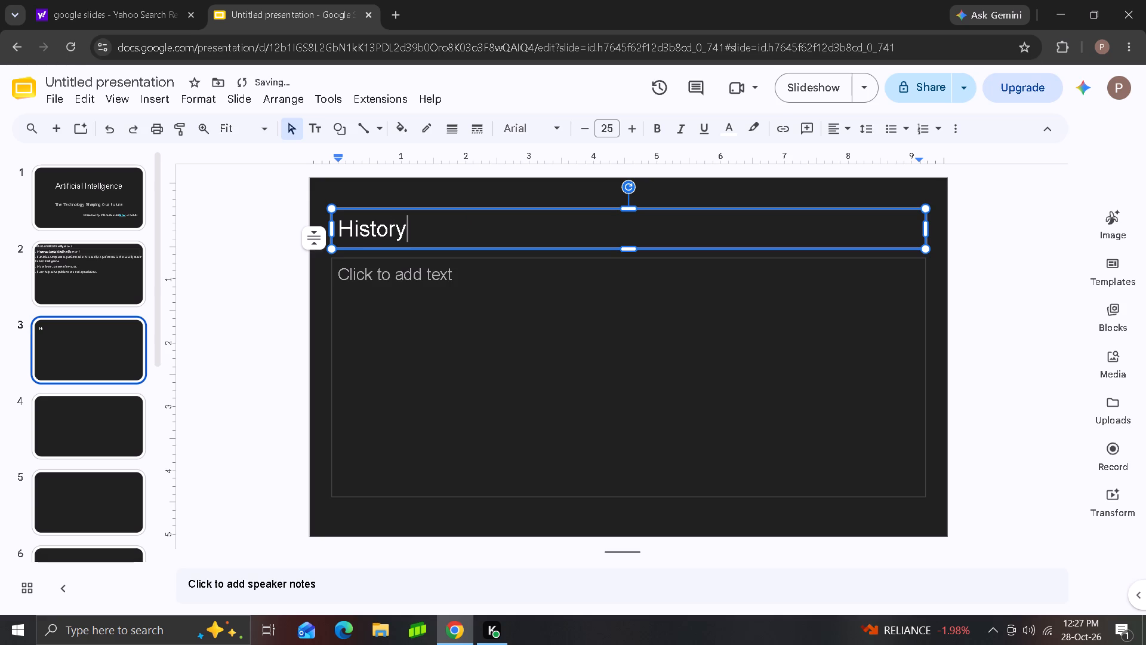
{"action": "key", "text": "space"}
{"action": "key", "text": "o"}
{"action": "key", "text": "BackSpace"}
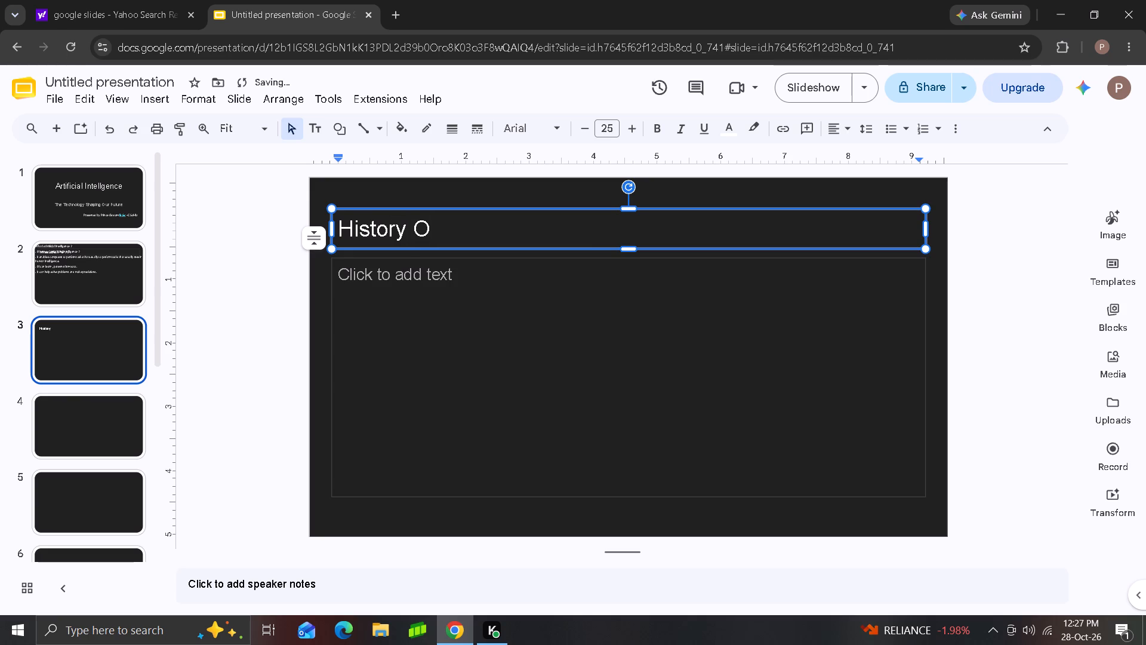
{"action": "key", "text": "f"}
{"action": "key", "text": "space"}
{"action": "type", "text": "AI"}
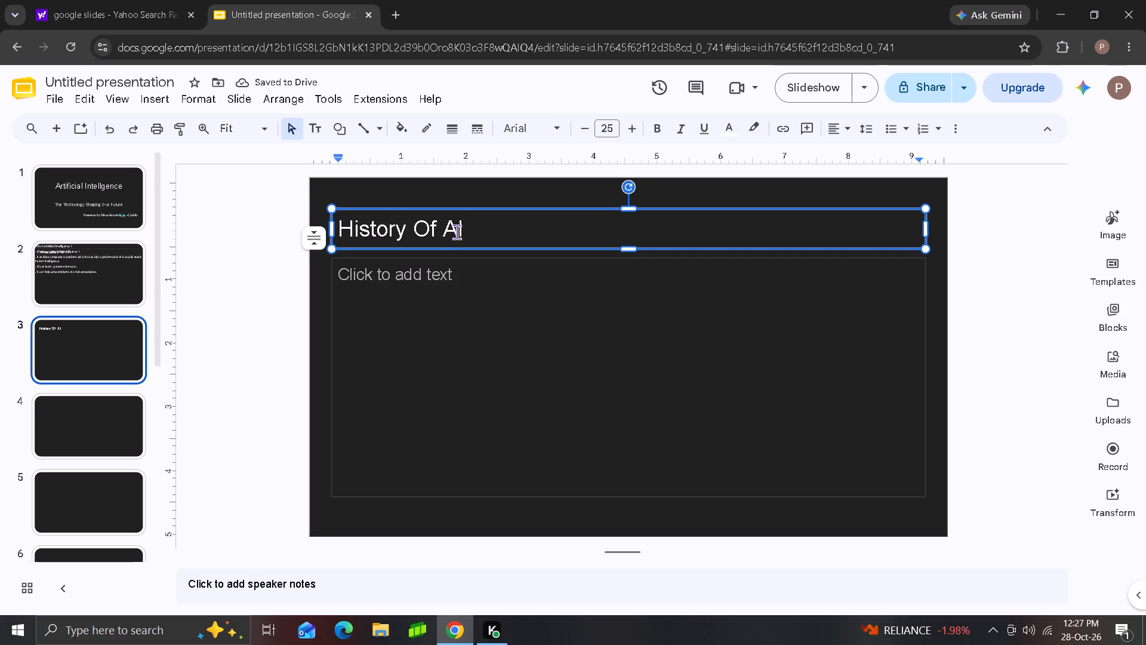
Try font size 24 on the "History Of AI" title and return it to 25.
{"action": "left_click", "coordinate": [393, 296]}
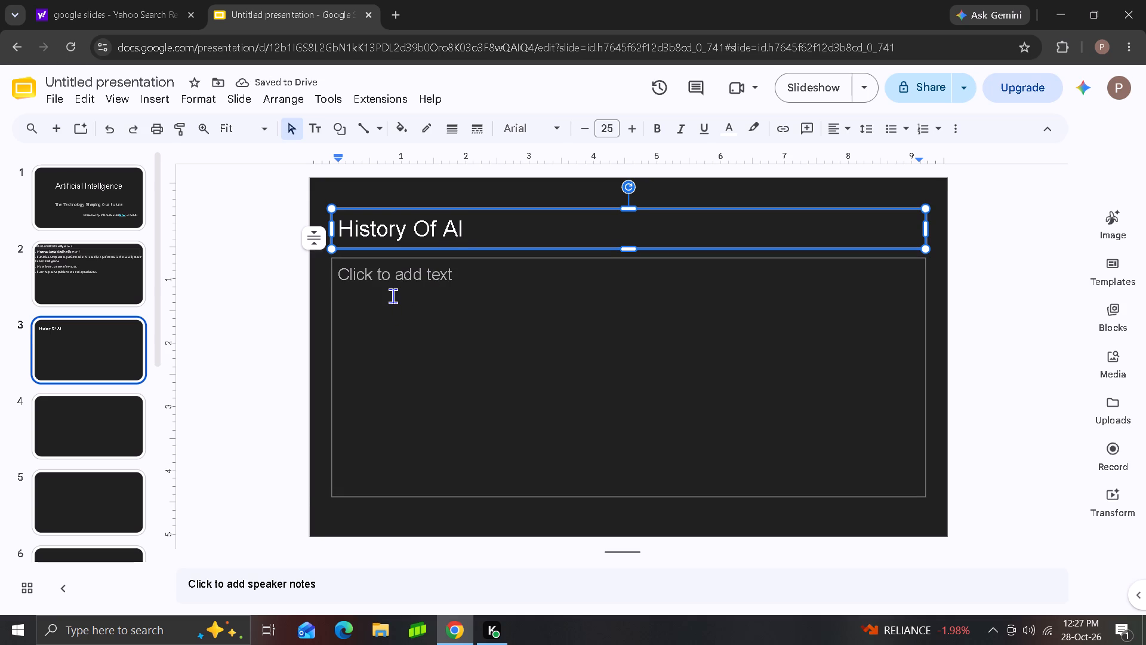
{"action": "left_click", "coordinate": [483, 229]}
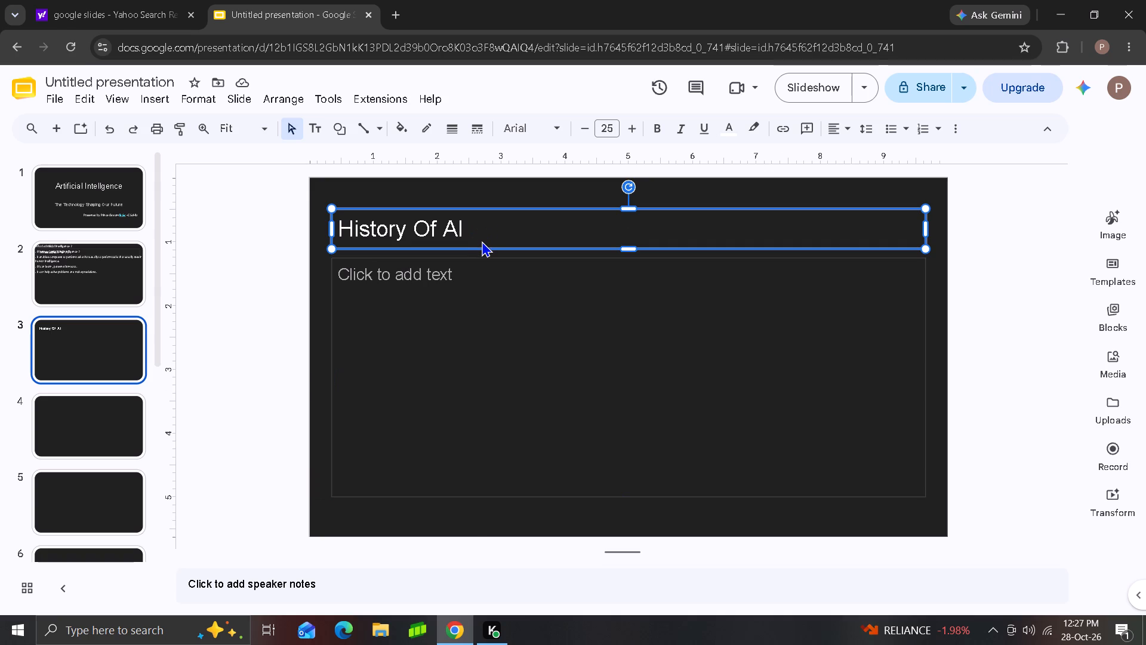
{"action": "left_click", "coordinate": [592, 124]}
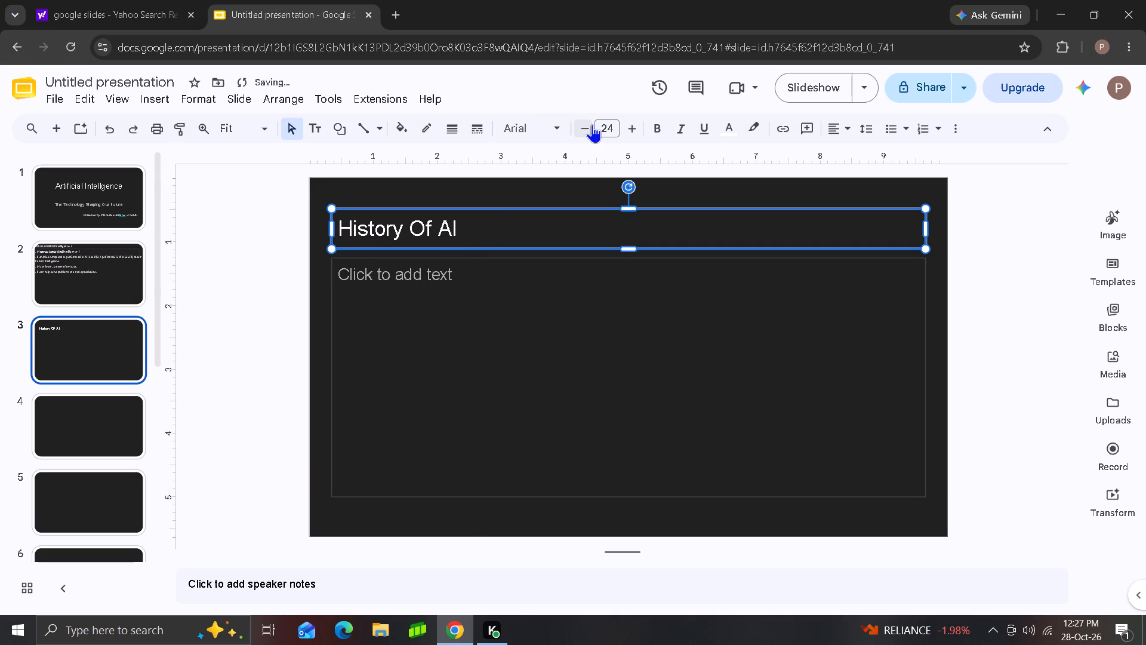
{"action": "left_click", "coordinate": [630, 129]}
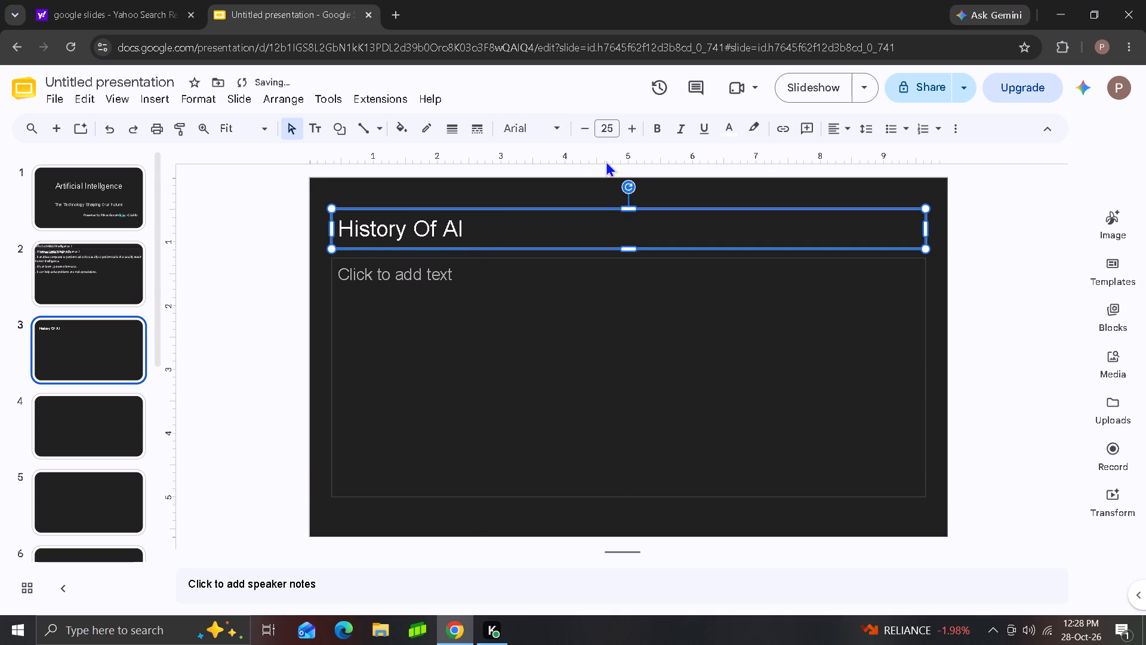
Add an Appear (On click) animation to the "History Of AI" title on slide 3.
{"action": "left_click", "coordinate": [344, 231]}
{"action": "left_click_drag", "start_coordinate": [344, 231], "coordinate": [466, 232]}
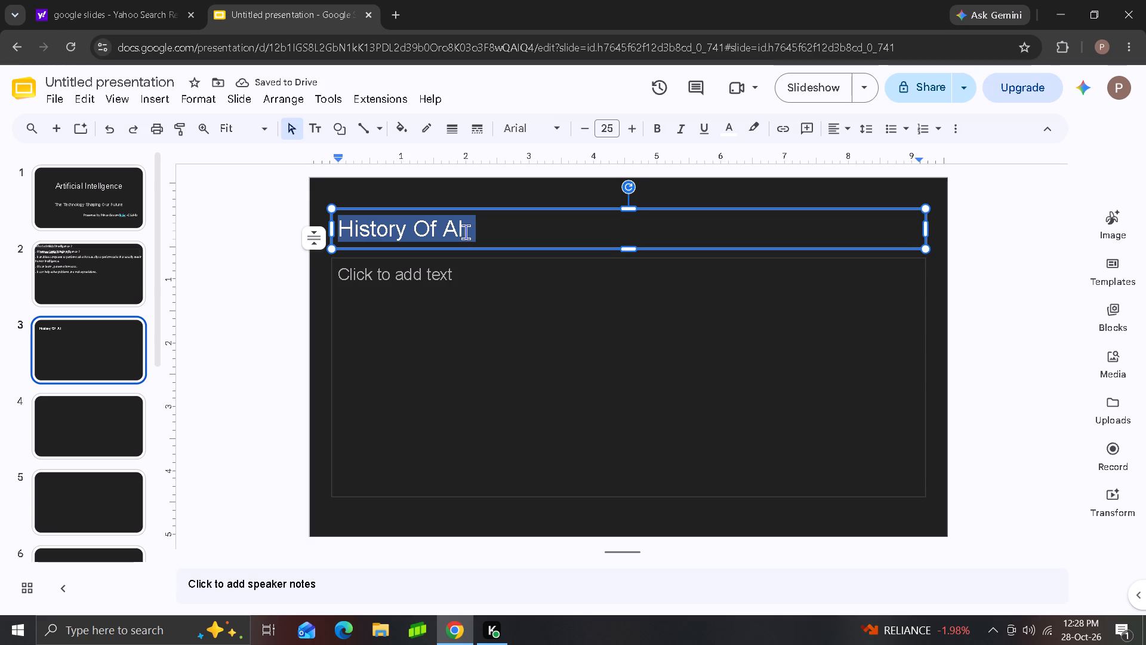
{"action": "left_click", "coordinate": [953, 127]}
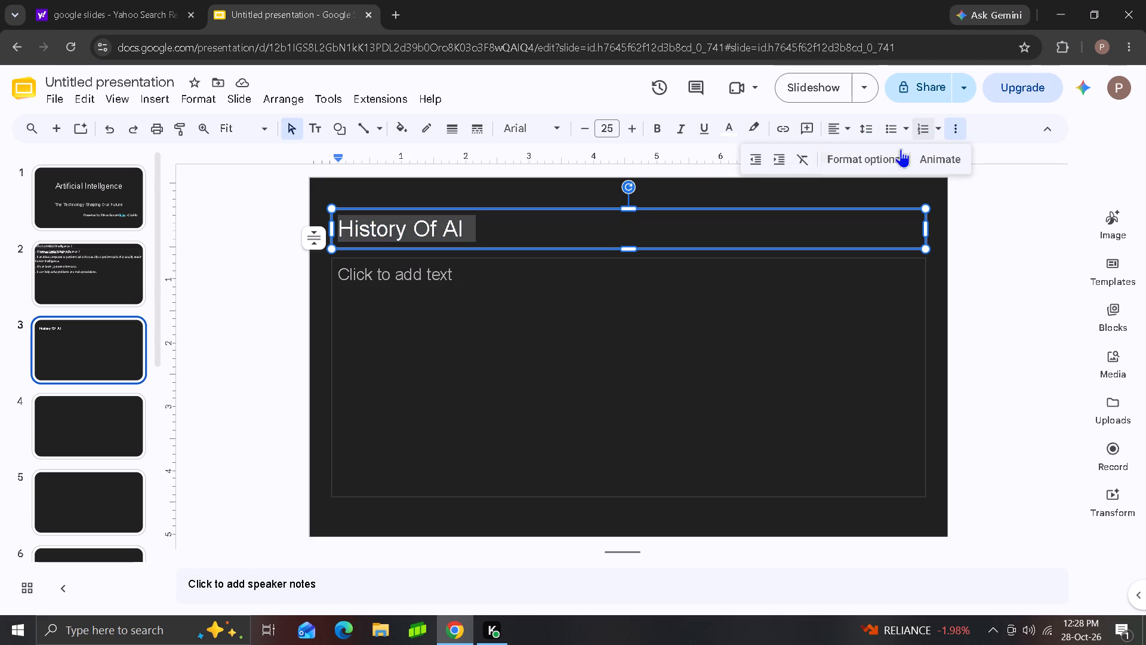
{"action": "left_click", "coordinate": [936, 161]}
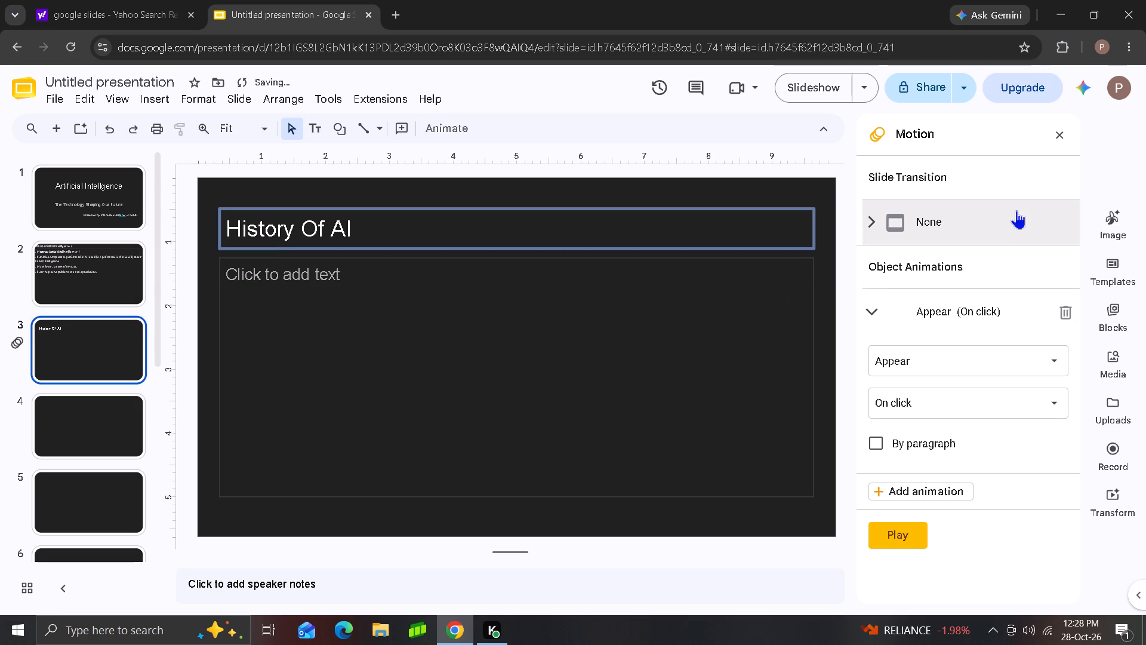
{"action": "left_click", "coordinate": [1056, 135]}
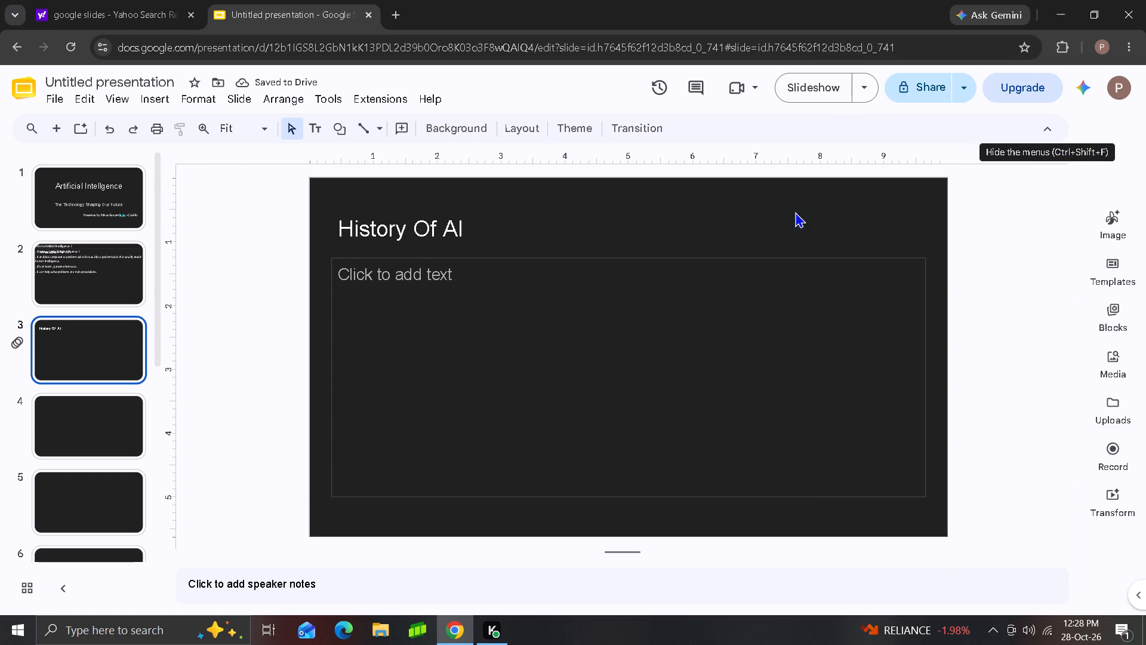
Apply the Simple Dark theme's white text color to the "History Of AI" title on slide 3.
{"action": "left_click", "coordinate": [608, 297]}
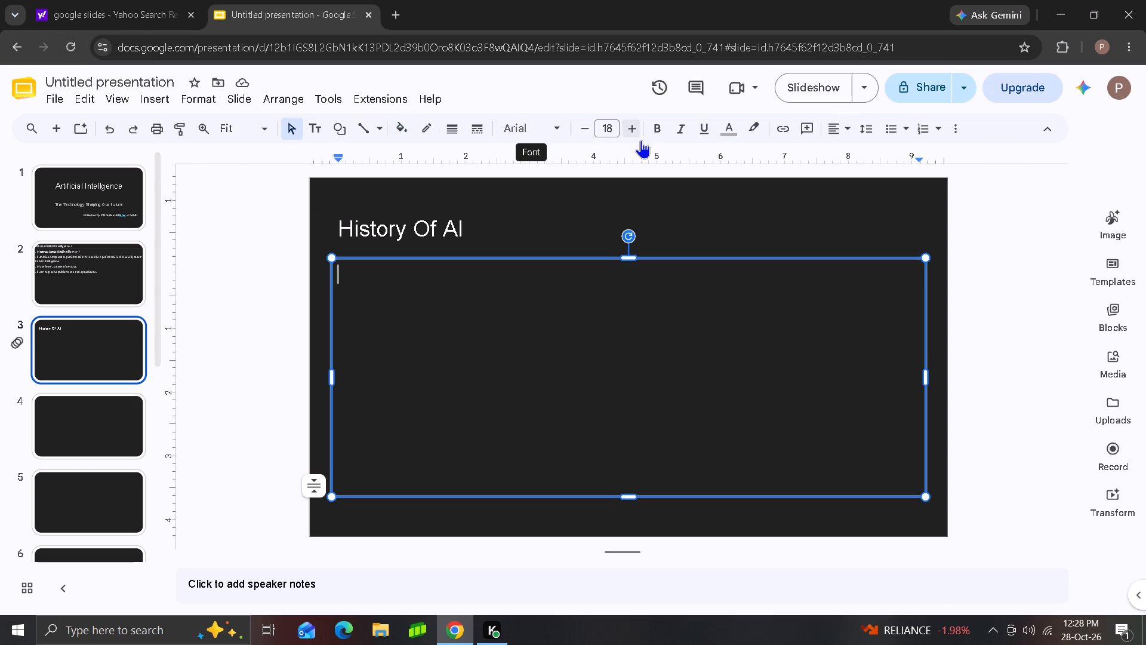
{"action": "left_click", "coordinate": [731, 119]}
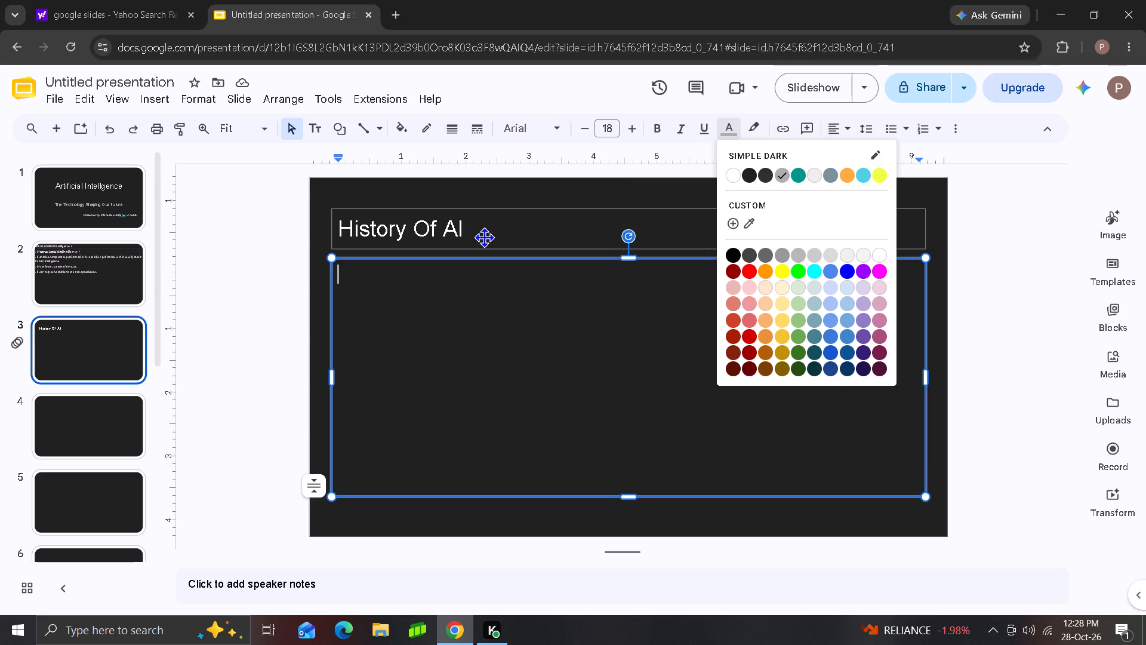
{"action": "left_click", "coordinate": [484, 237]}
{"action": "left_click", "coordinate": [483, 235]}
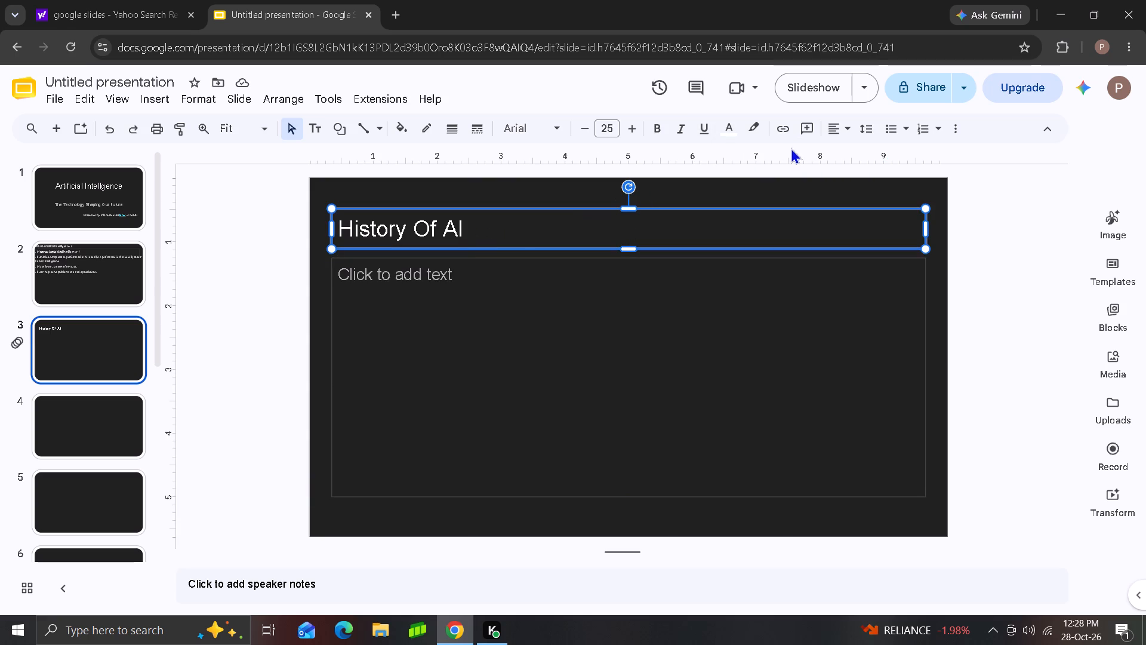
{"action": "left_click", "coordinate": [731, 131]}
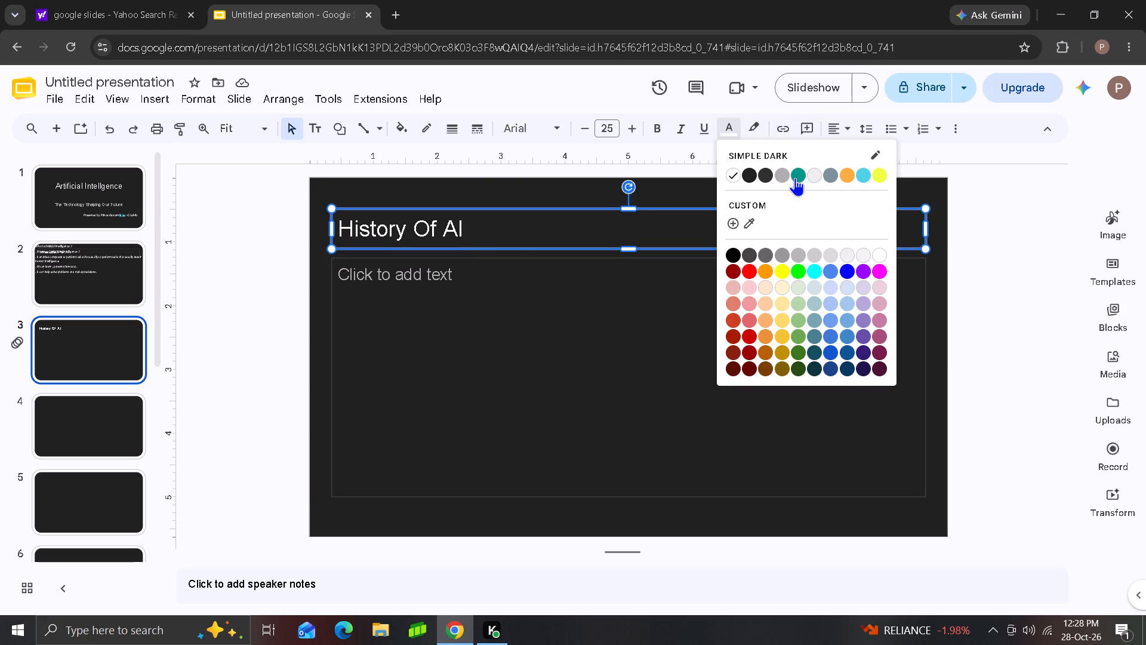
{"action": "left_click", "coordinate": [743, 167]}
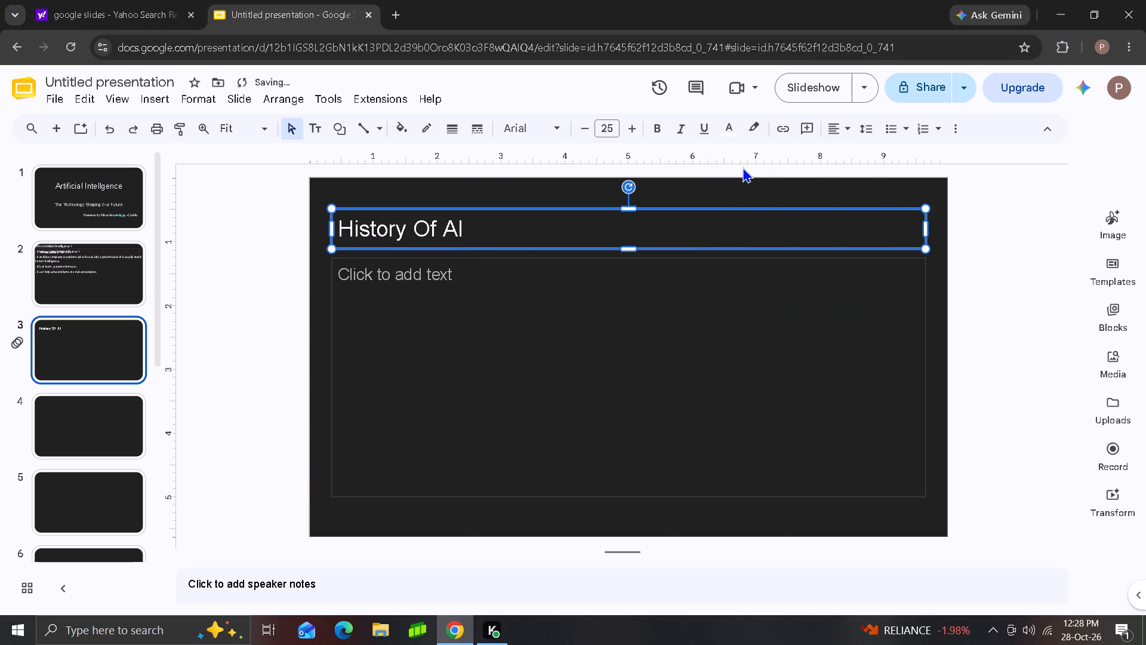
{"action": "left_click", "coordinate": [664, 211]}
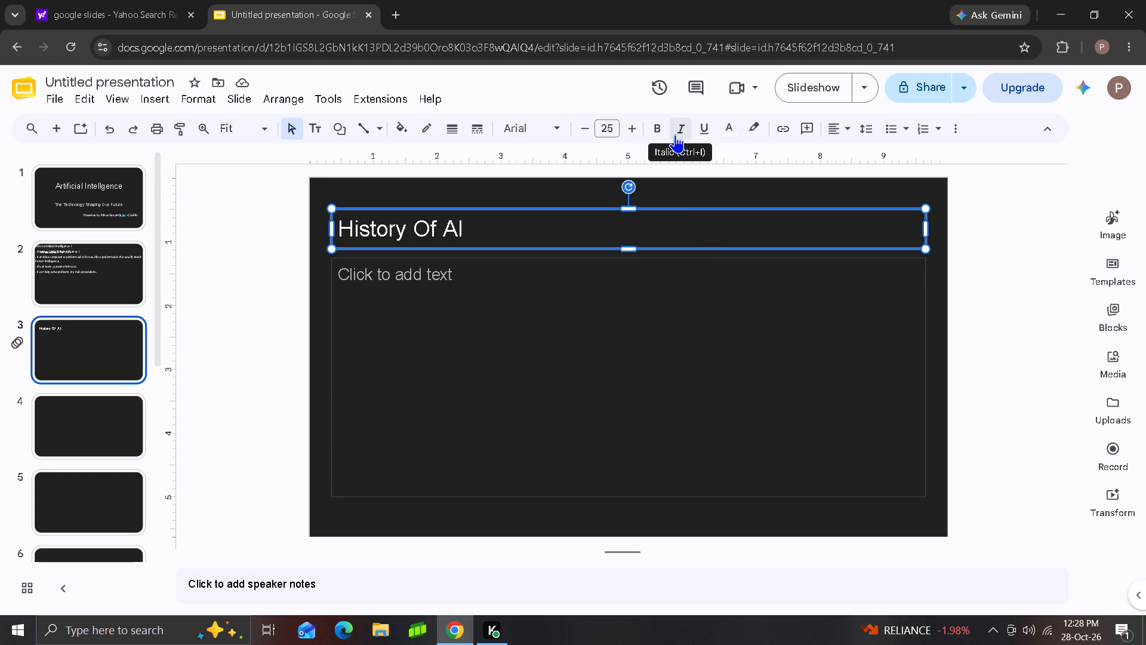
Look over slides 1 to 3, examining how the title and body text are placed on slide 2.
{"action": "left_click", "coordinate": [619, 378]}
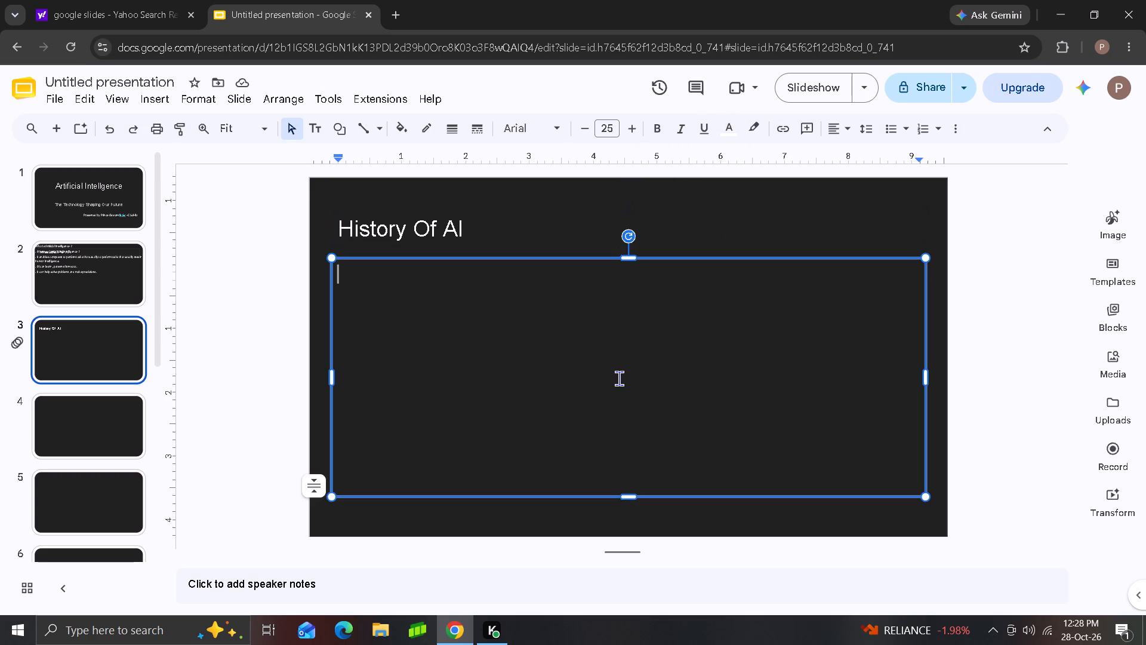
{"action": "scroll", "coordinate": [619, 378], "scroll_direction": "up", "scroll_amount": 1}
{"action": "left_click", "coordinate": [619, 336]}
{"action": "left_click_drag", "start_coordinate": [619, 336], "coordinate": [615, 325]}
{"action": "left_click_drag", "start_coordinate": [615, 325], "coordinate": [576, 251]}
{"action": "left_click", "coordinate": [576, 251]}
{"action": "scroll", "coordinate": [586, 345], "scroll_direction": "up", "scroll_amount": 1}
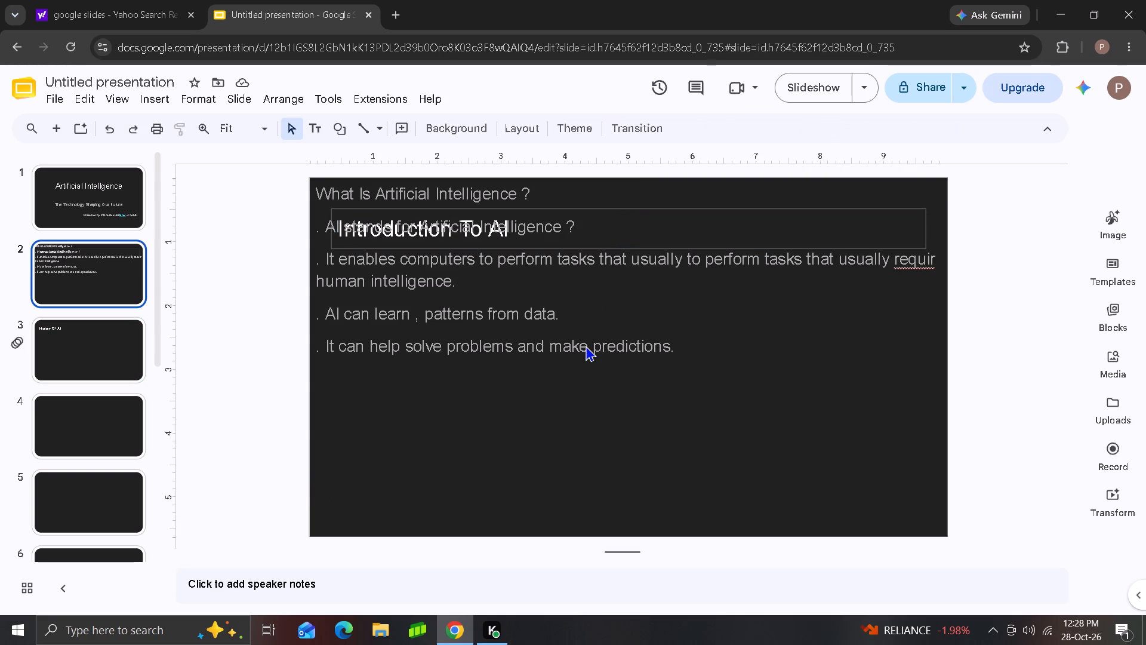
{"action": "left_click", "coordinate": [83, 278]}
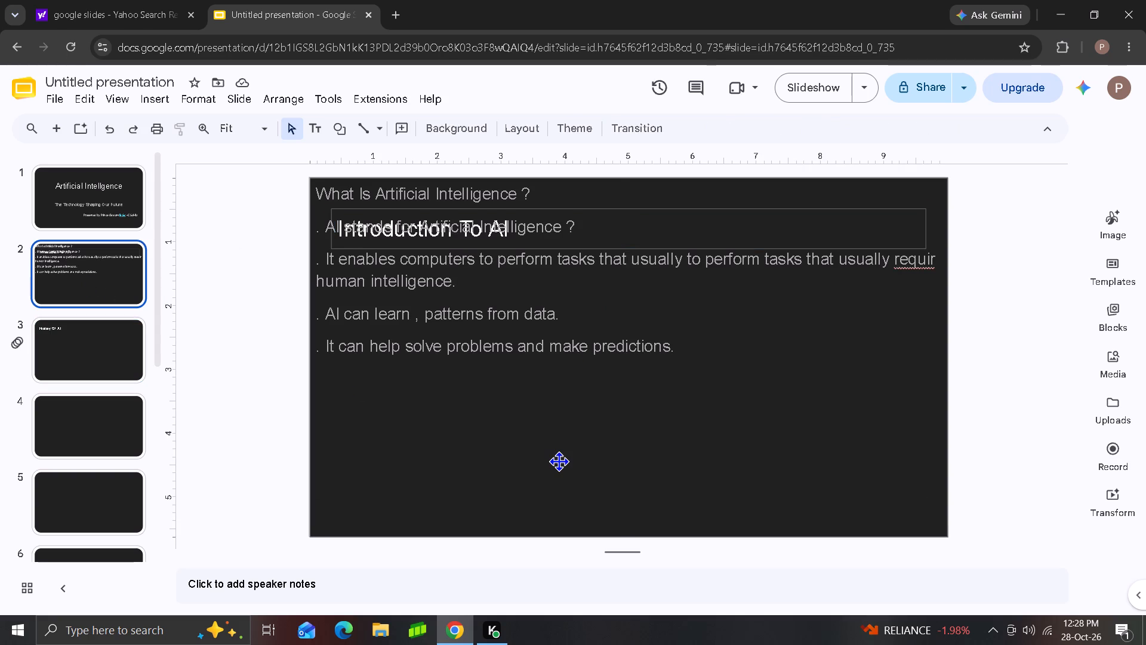
{"action": "left_click", "coordinate": [559, 461]}
{"action": "scroll", "coordinate": [559, 461], "scroll_direction": "up", "scroll_amount": 1}
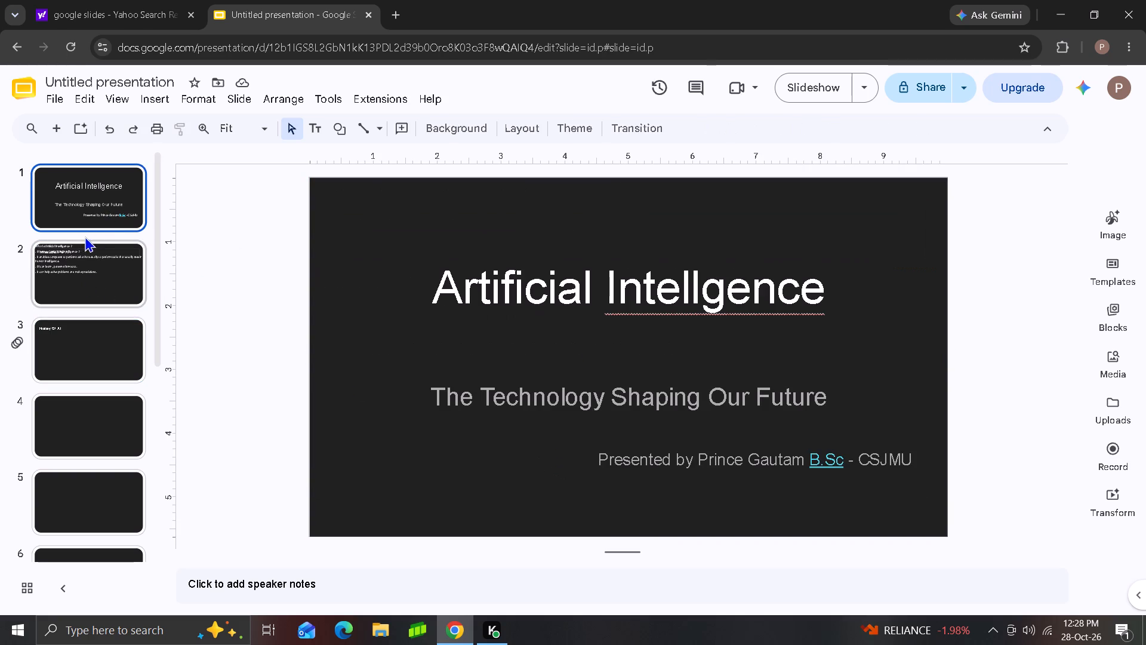
{"action": "left_click", "coordinate": [95, 189]}
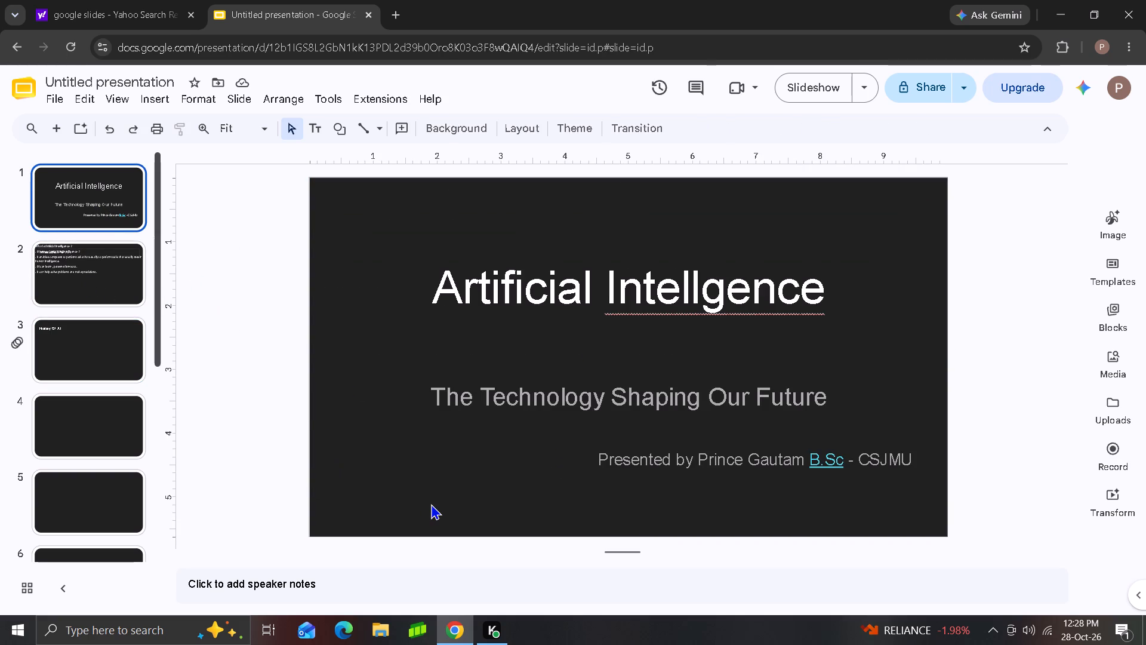
{"action": "scroll", "coordinate": [431, 503], "scroll_direction": "left", "scroll_amount": 2}
{"action": "scroll", "coordinate": [431, 503], "scroll_direction": "down", "scroll_amount": 2}
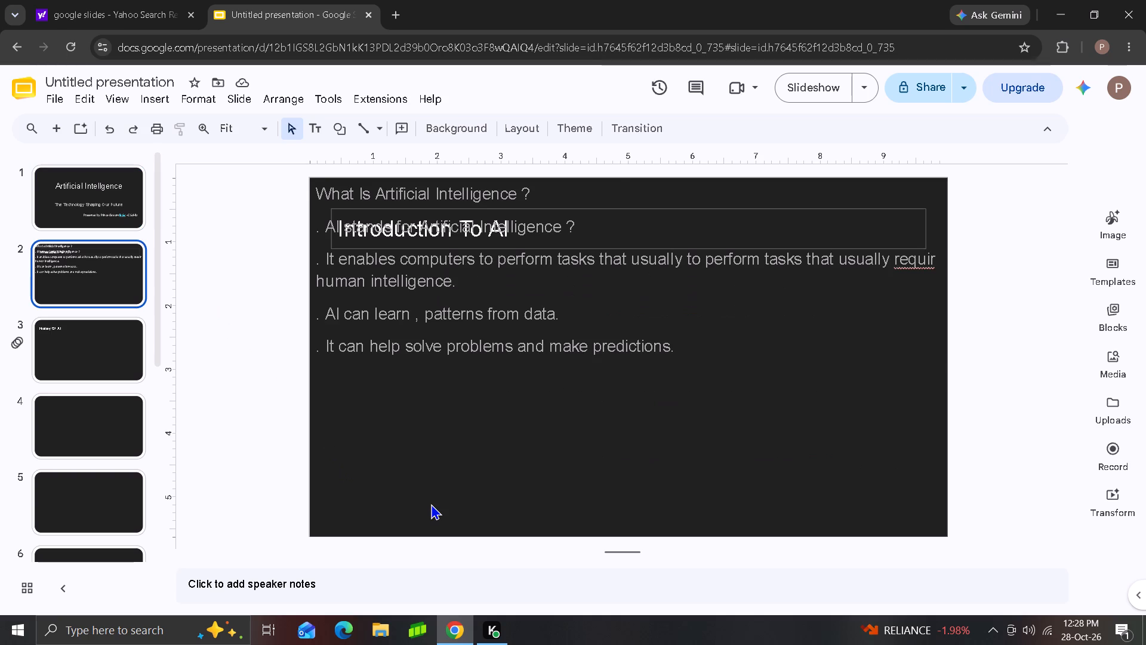
{"action": "left_click", "coordinate": [431, 503]}
{"action": "left_click", "coordinate": [748, 254]}
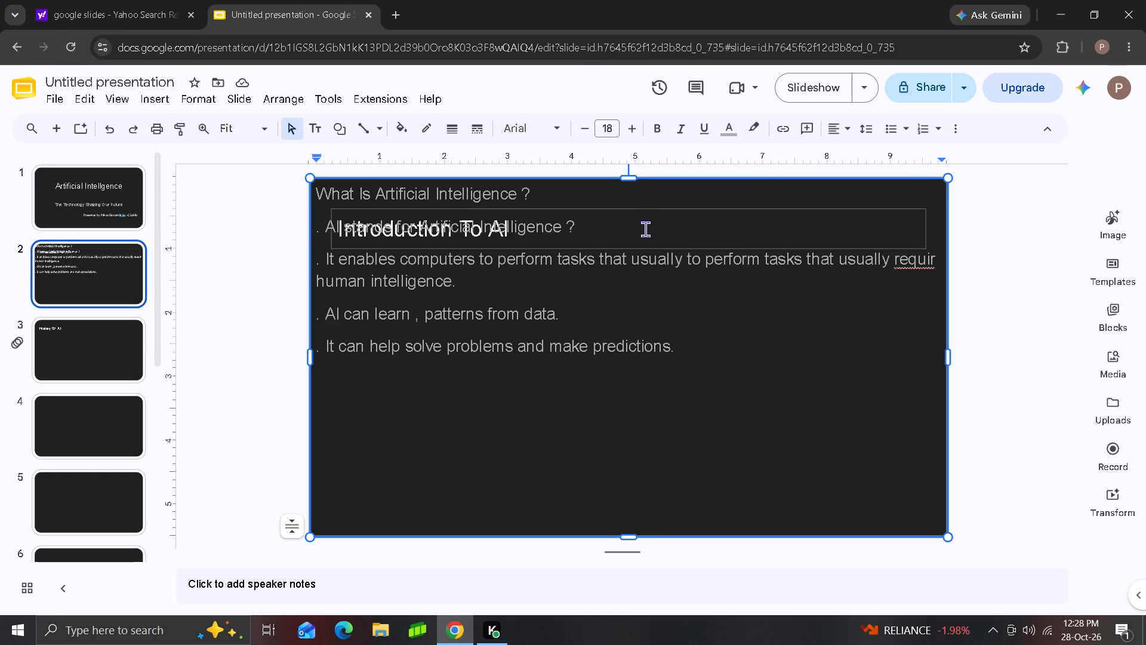
{"action": "left_click", "coordinate": [645, 229]}
{"action": "left_click", "coordinate": [72, 288]}
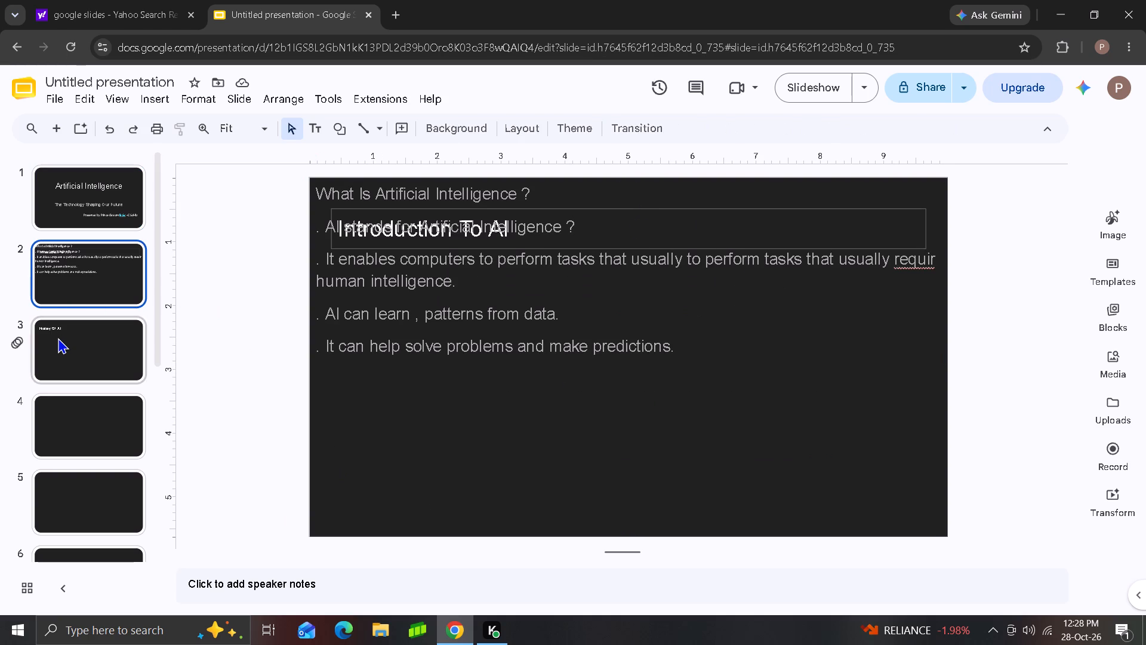
{"action": "left_click", "coordinate": [58, 337]}
{"action": "left_click", "coordinate": [85, 291]}
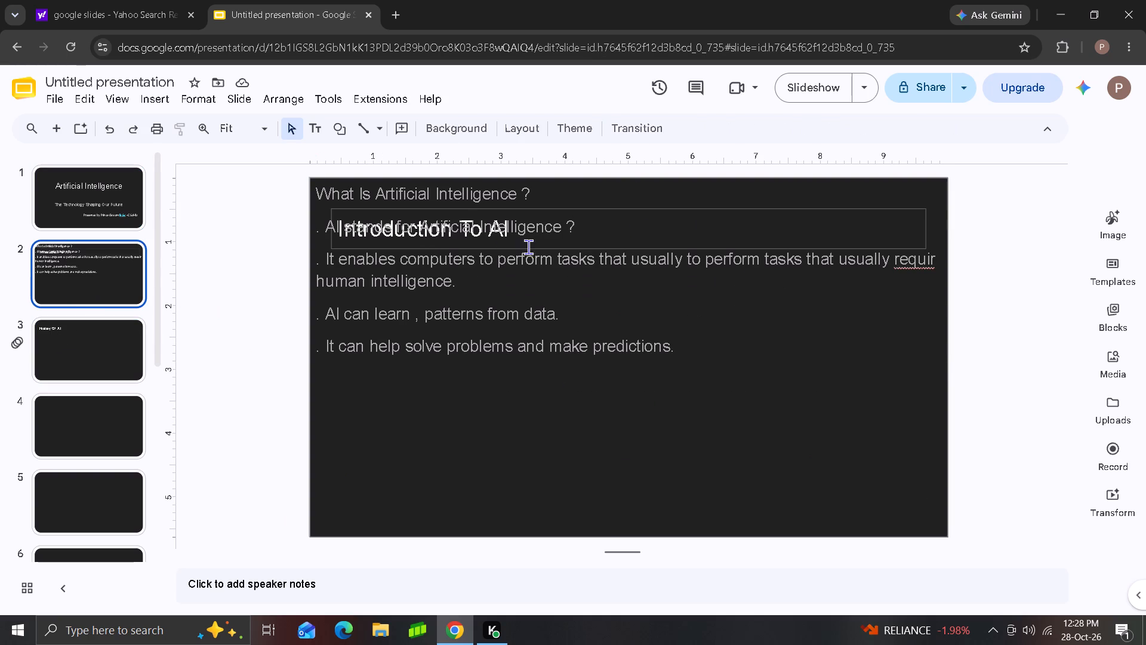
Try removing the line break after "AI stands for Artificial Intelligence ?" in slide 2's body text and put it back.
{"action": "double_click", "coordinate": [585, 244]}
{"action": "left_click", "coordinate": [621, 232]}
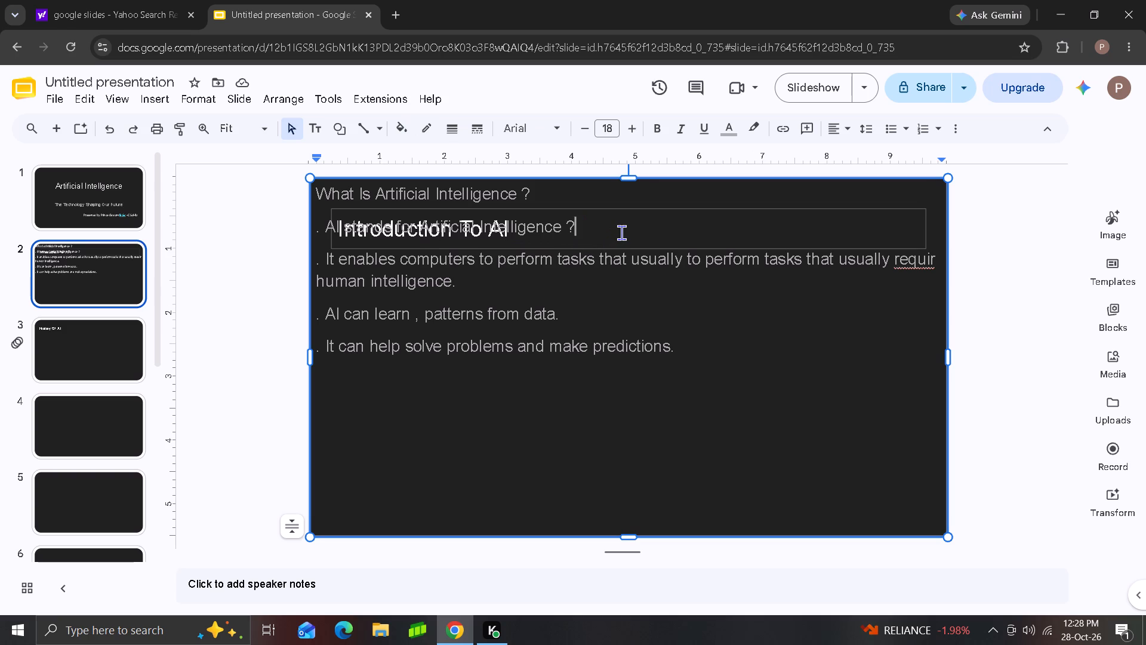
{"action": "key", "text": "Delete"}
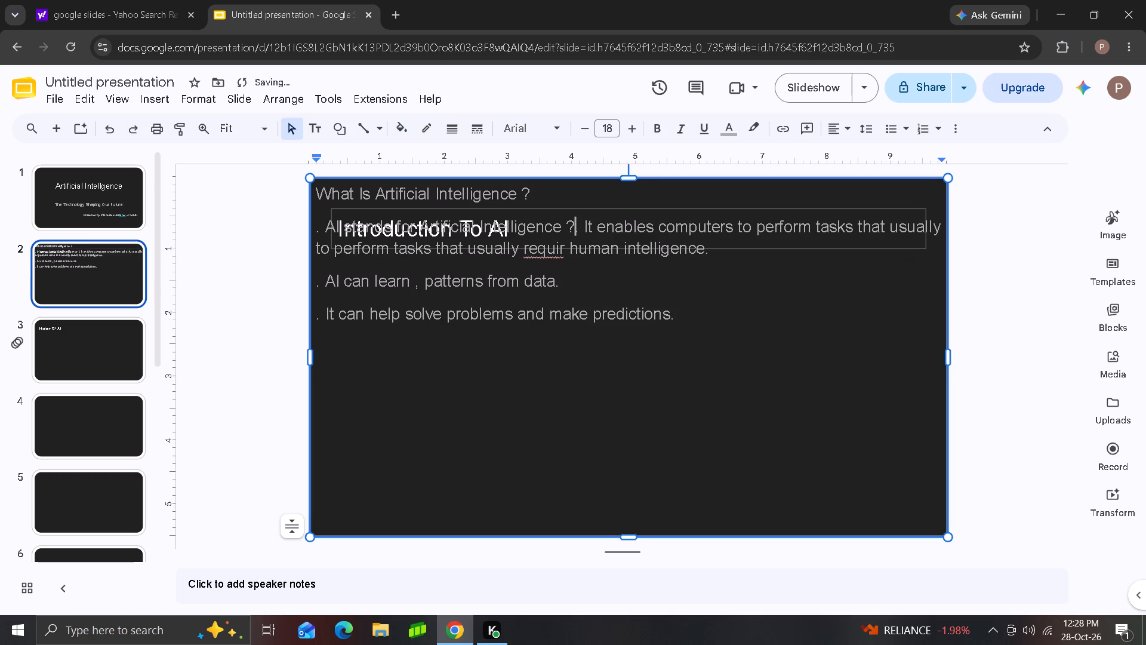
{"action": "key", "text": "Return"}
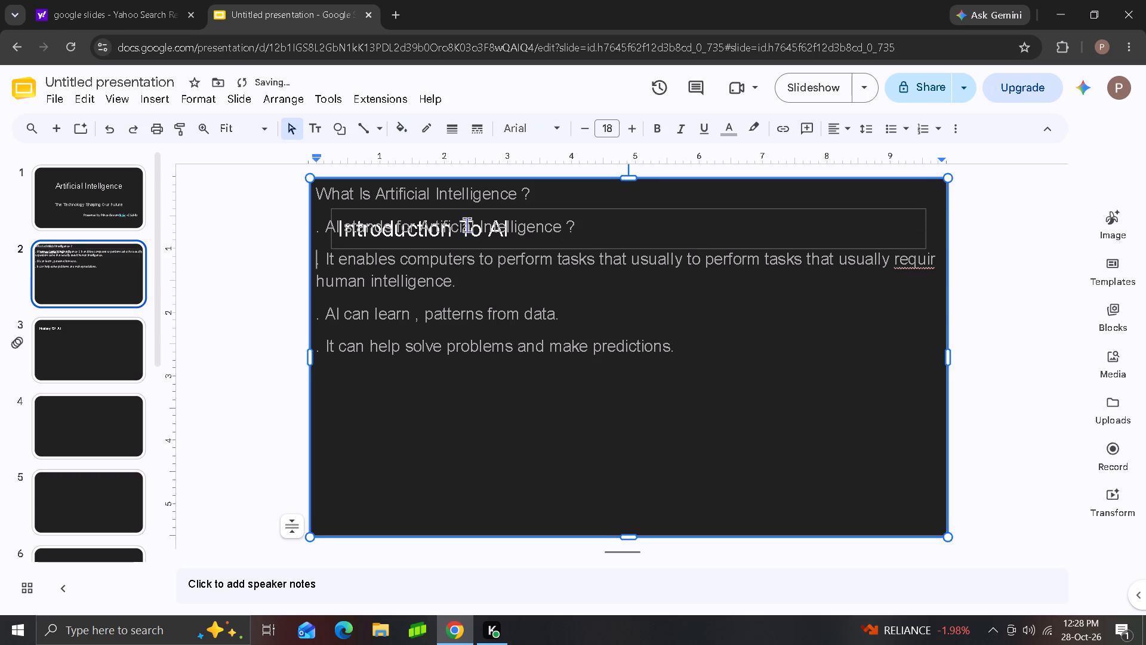
Undo the recent edits back through the formatting, animation and text of slide 3's "History Of AI" title.
{"action": "left_click", "coordinate": [464, 223]}
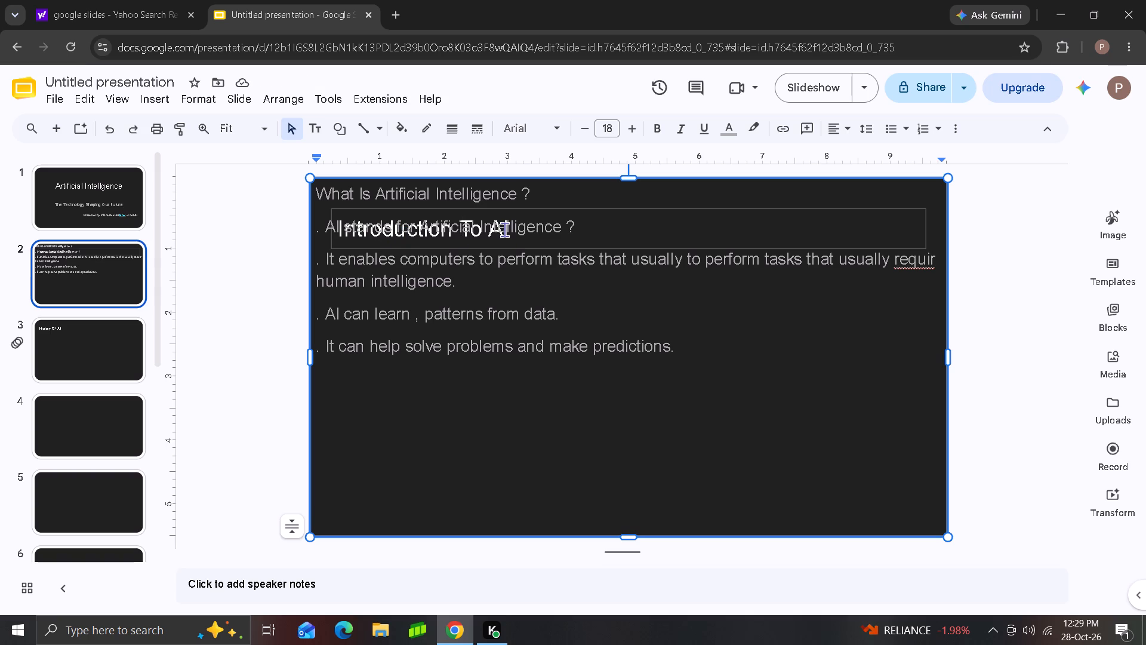
{"action": "left_click", "coordinate": [33, 247]}
{"action": "left_click", "coordinate": [83, 195]}
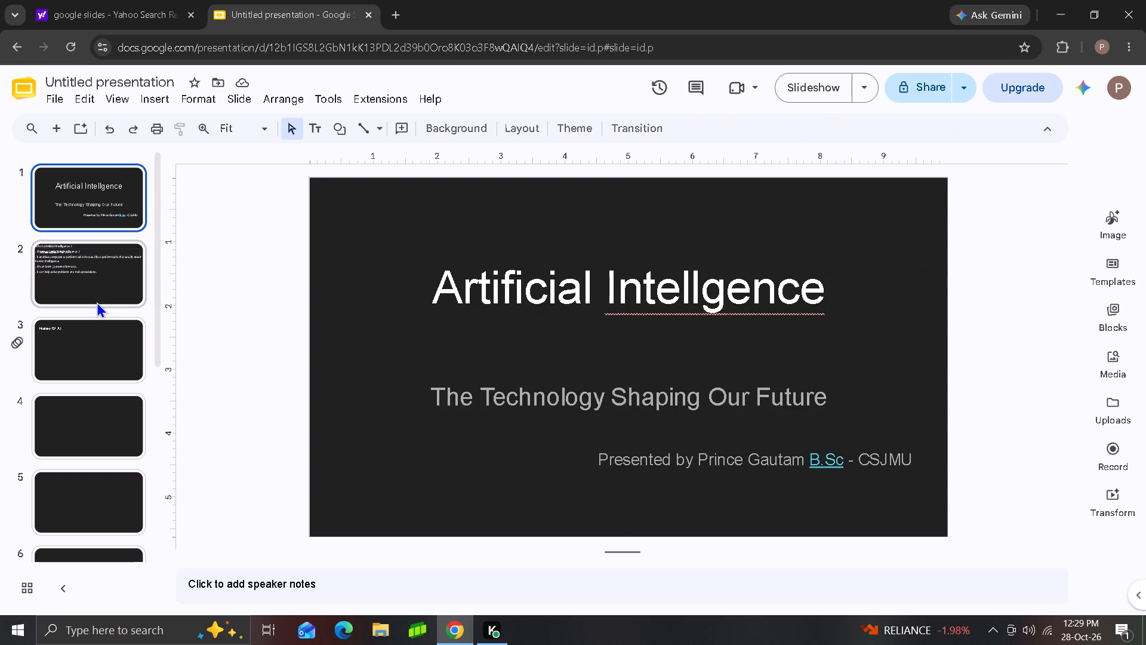
{"action": "left_click", "coordinate": [97, 302]}
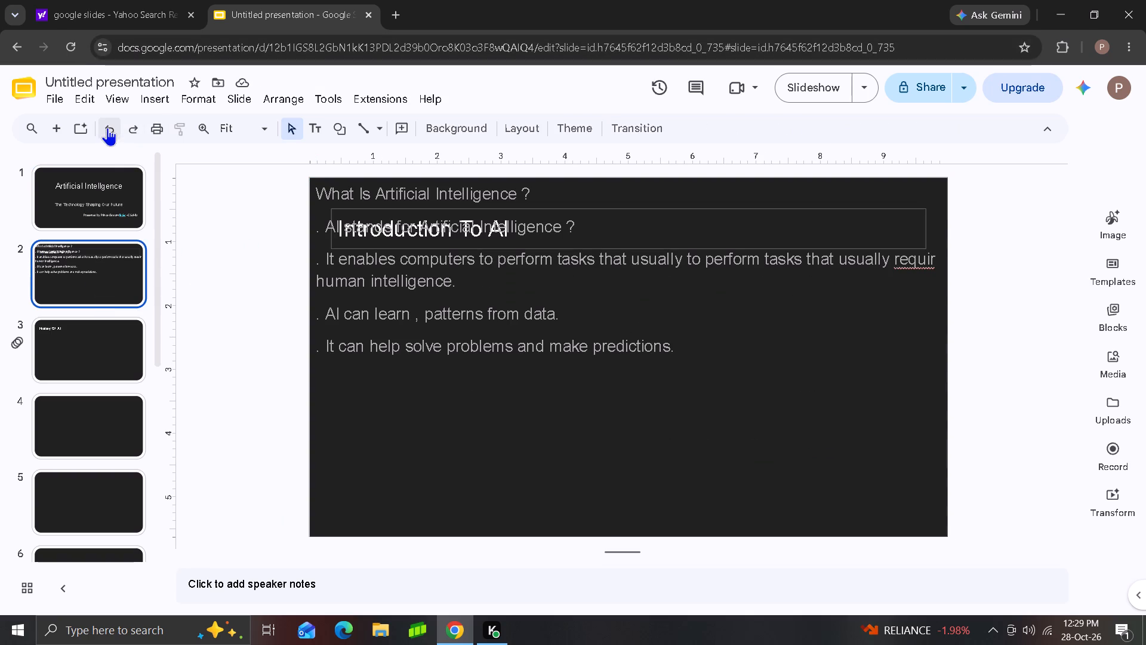
{"action": "left_click", "coordinate": [107, 127]}
{"action": "left_click", "coordinate": [107, 127]}
{"action": "left_click", "coordinate": [107, 127]}
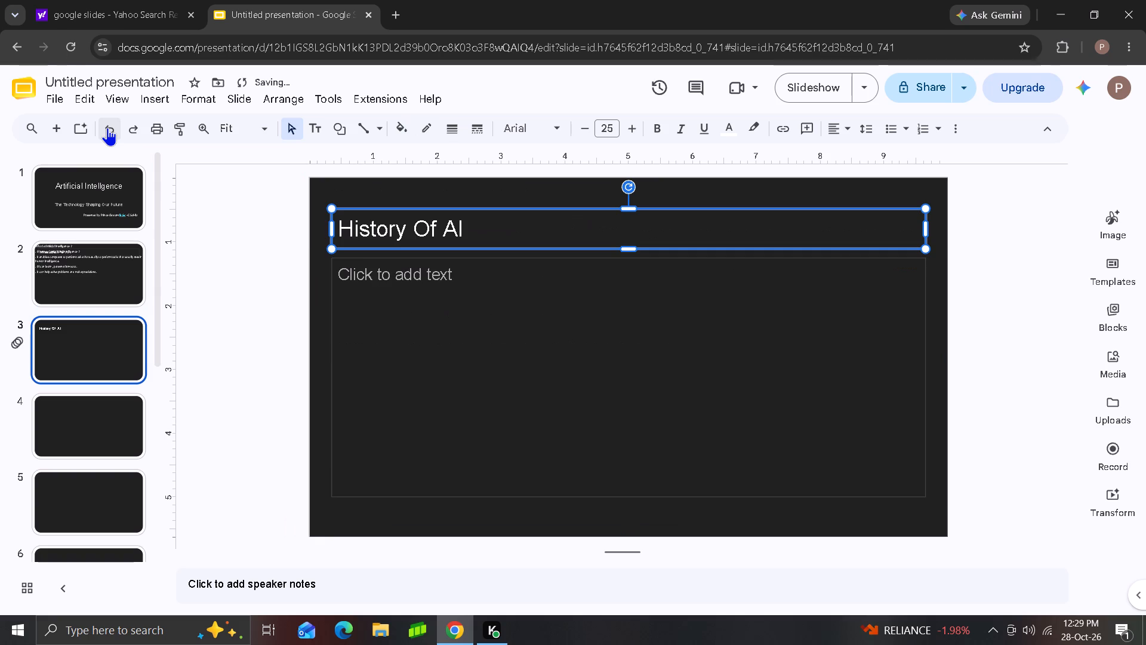
{"action": "left_click", "coordinate": [107, 127]}
{"action": "left_click", "coordinate": [107, 127]}
{"action": "left_click", "coordinate": [107, 127]}
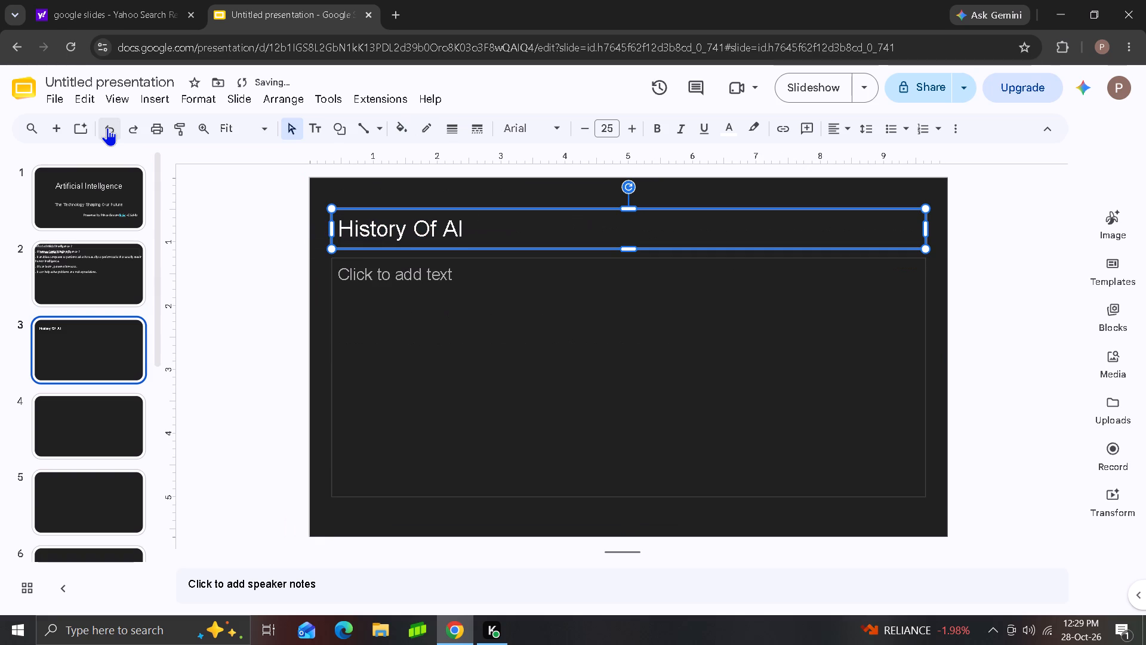
{"action": "left_click", "coordinate": [107, 127]}
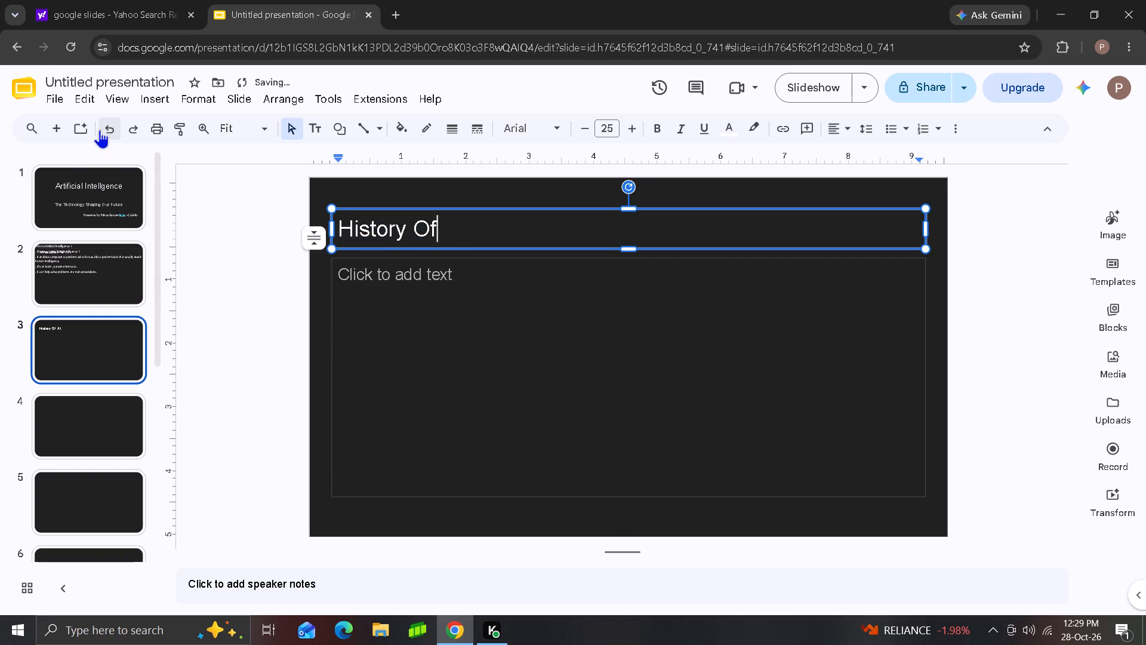
{"action": "left_click", "coordinate": [104, 128]}
{"action": "left_click", "coordinate": [104, 128]}
{"action": "left_click", "coordinate": [104, 128]}
{"action": "triple_click", "coordinate": [104, 128]}
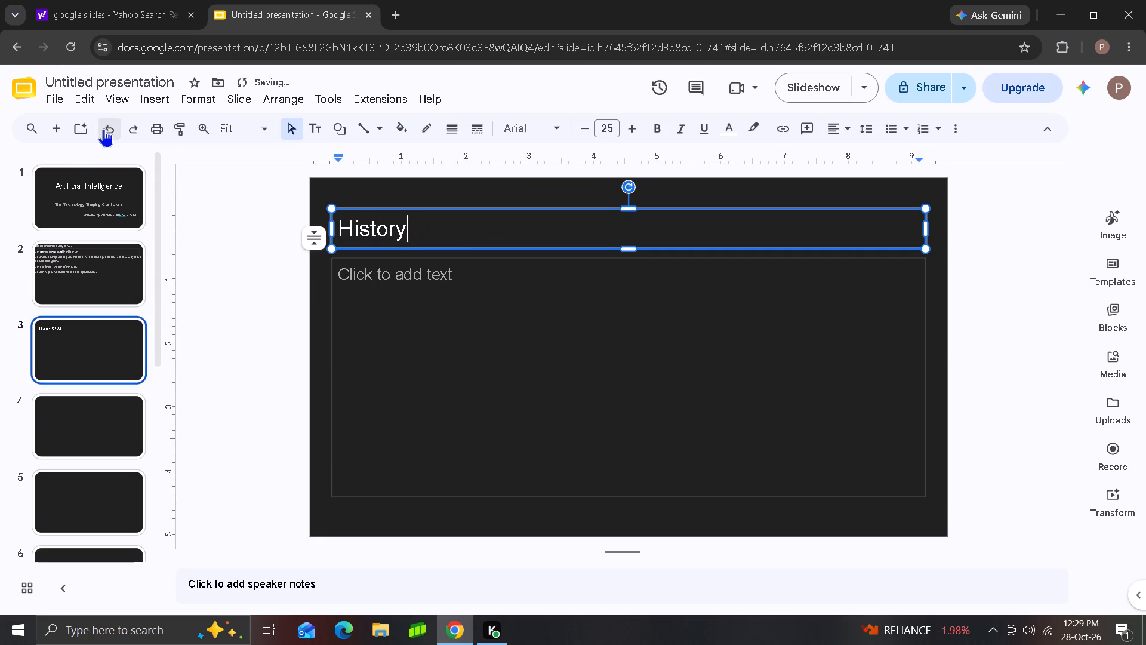
{"action": "triple_click", "coordinate": [104, 128]}
Keep undoing on slide 2 through the brain image edits and body box changes until the body text sits below "Introduction To AI".
{"action": "left_click", "coordinate": [104, 128]}
{"action": "left_click", "coordinate": [104, 128]}
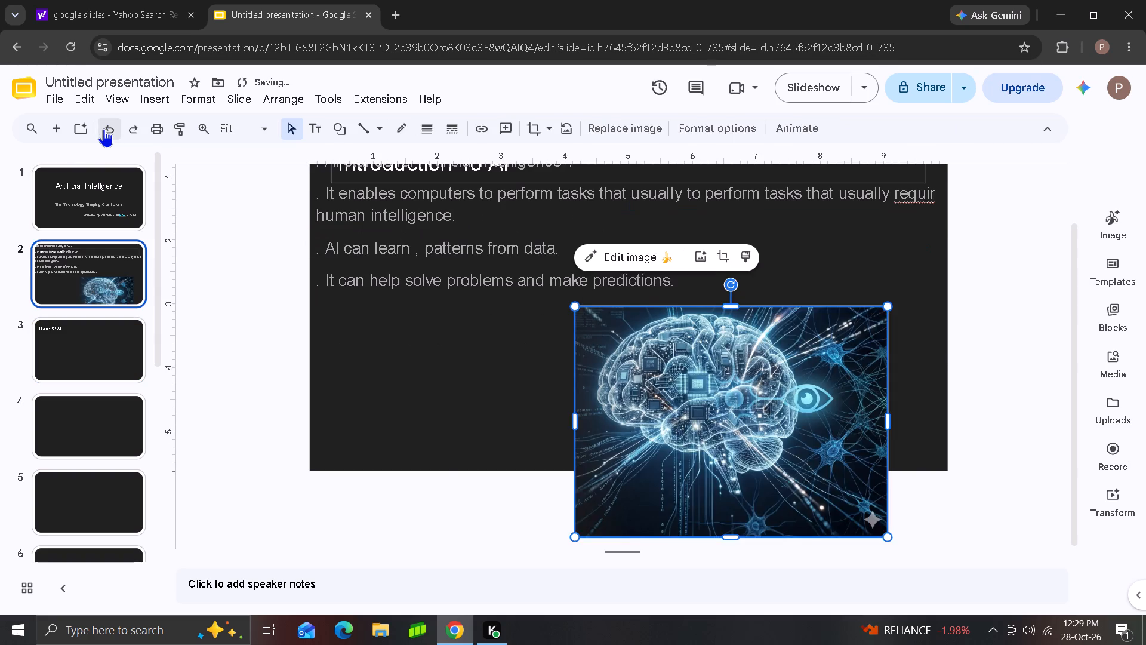
{"action": "left_click", "coordinate": [104, 128]}
{"action": "left_click", "coordinate": [104, 128]}
{"action": "left_click", "coordinate": [104, 128]}
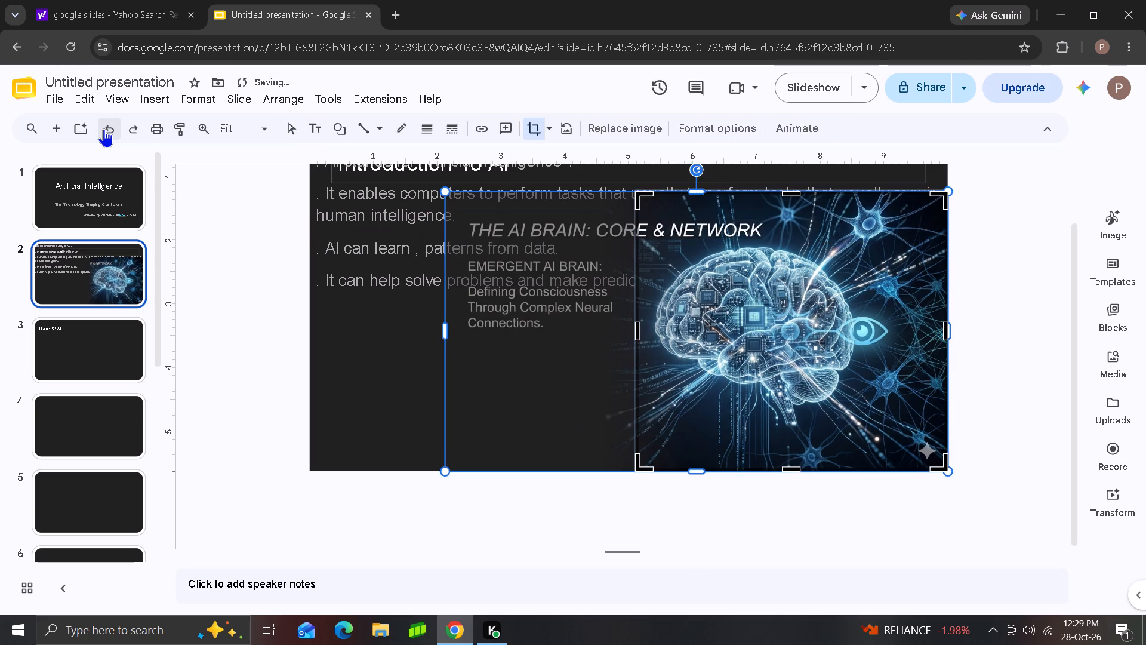
{"action": "left_click", "coordinate": [104, 128]}
{"action": "left_click", "coordinate": [104, 128]}
{"action": "left_click", "coordinate": [104, 128]}
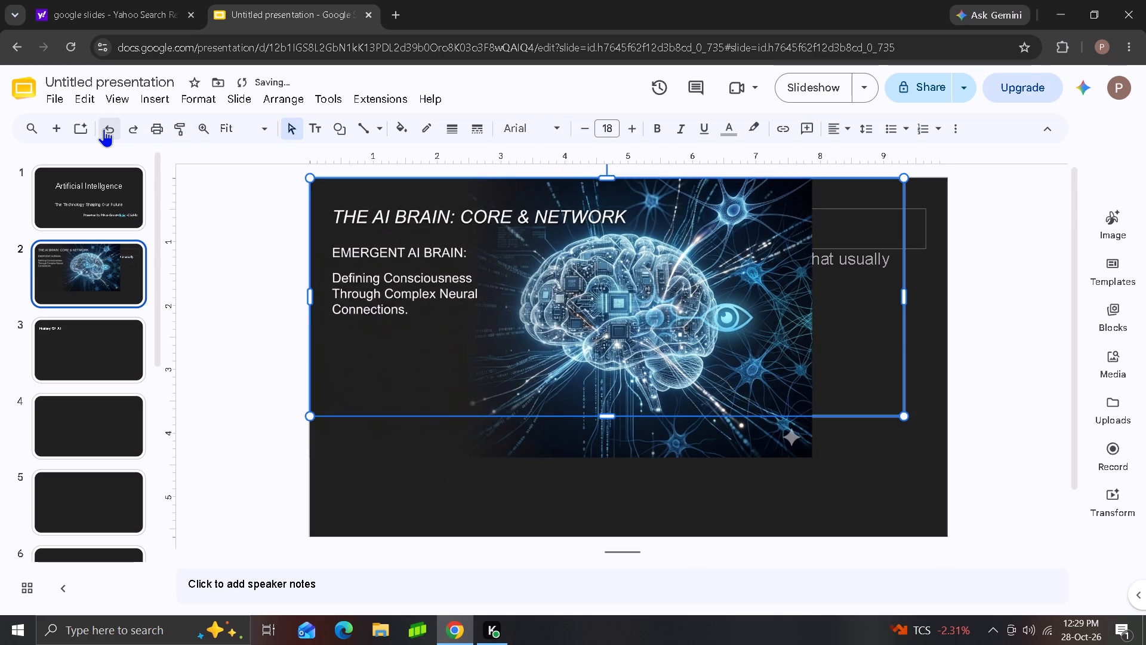
{"action": "left_click", "coordinate": [104, 128]}
{"action": "left_click", "coordinate": [104, 128]}
{"action": "left_click", "coordinate": [104, 128]}
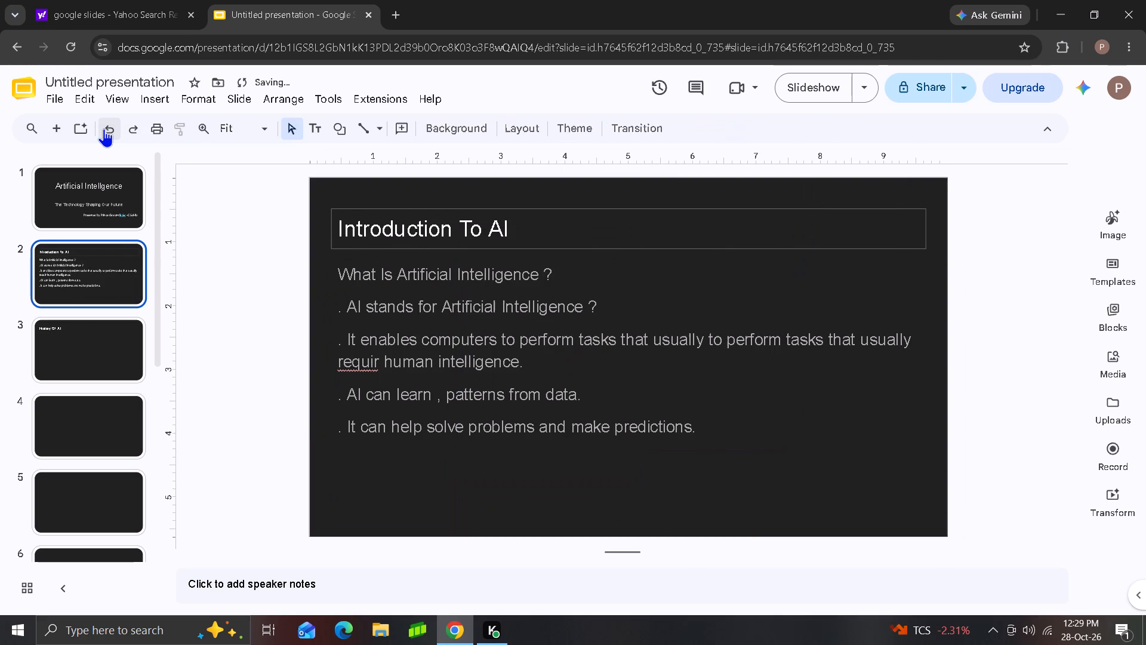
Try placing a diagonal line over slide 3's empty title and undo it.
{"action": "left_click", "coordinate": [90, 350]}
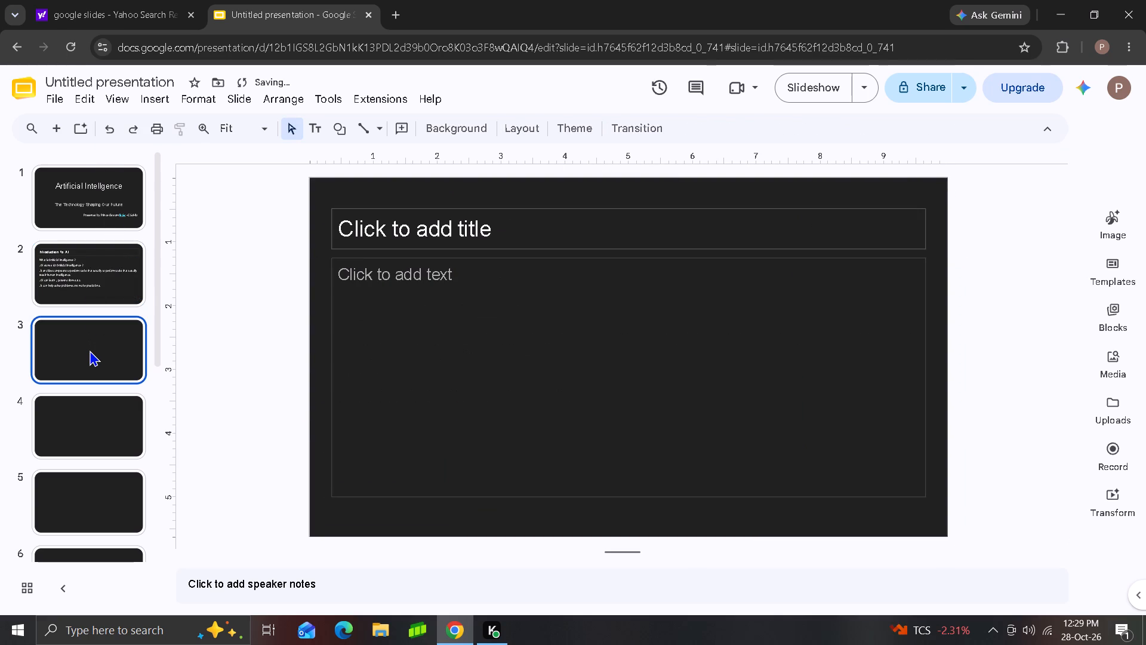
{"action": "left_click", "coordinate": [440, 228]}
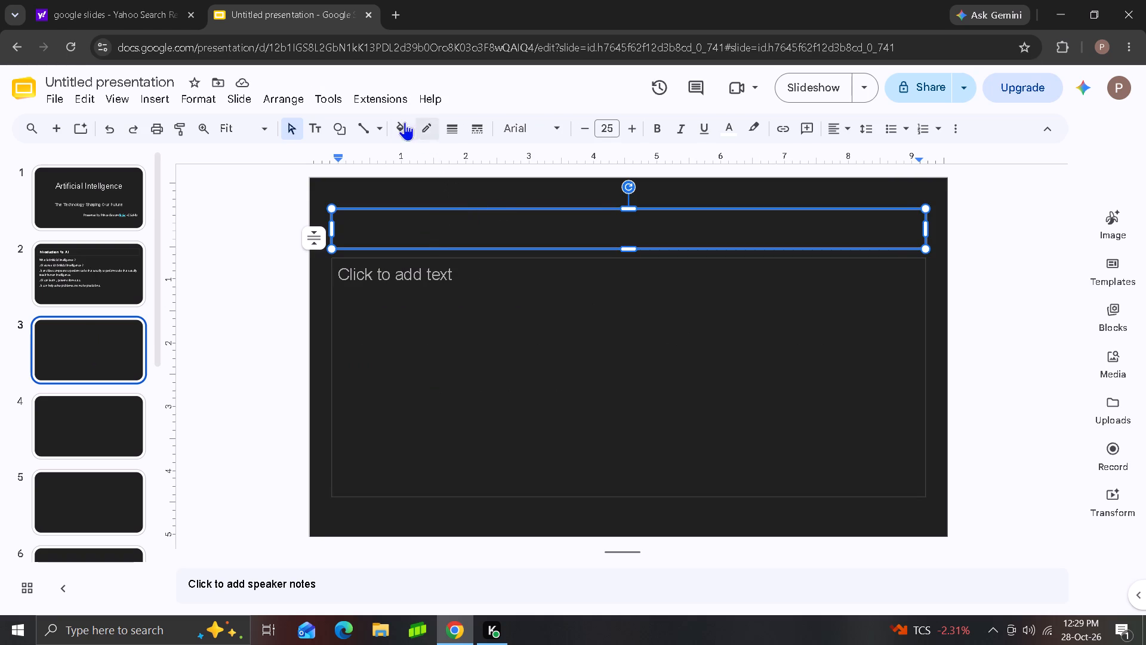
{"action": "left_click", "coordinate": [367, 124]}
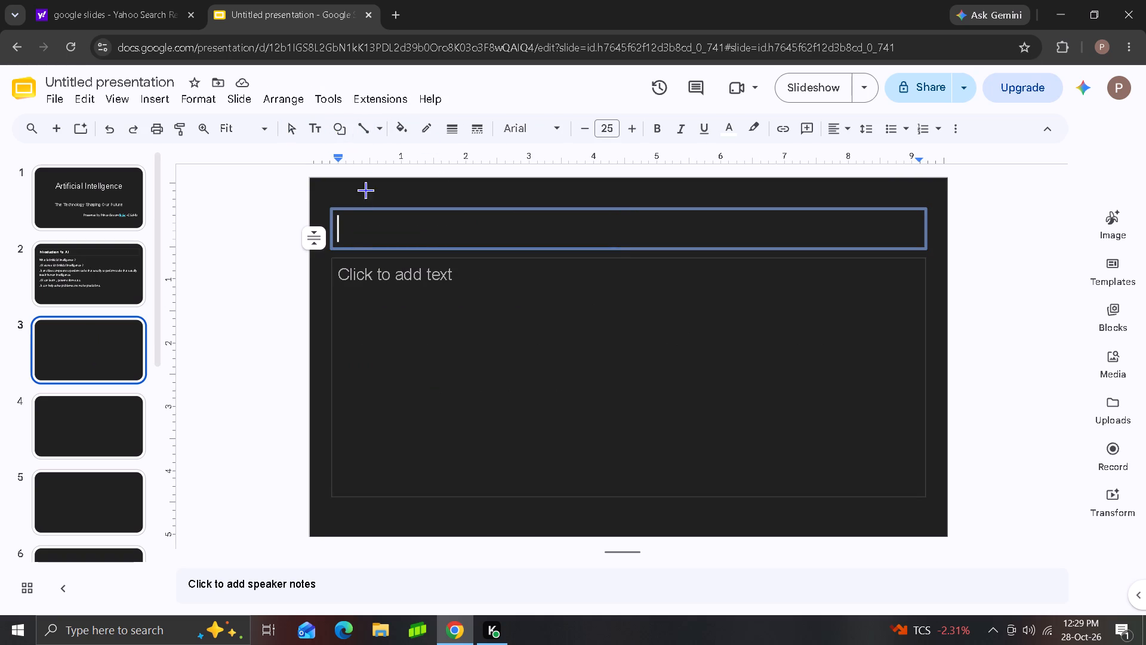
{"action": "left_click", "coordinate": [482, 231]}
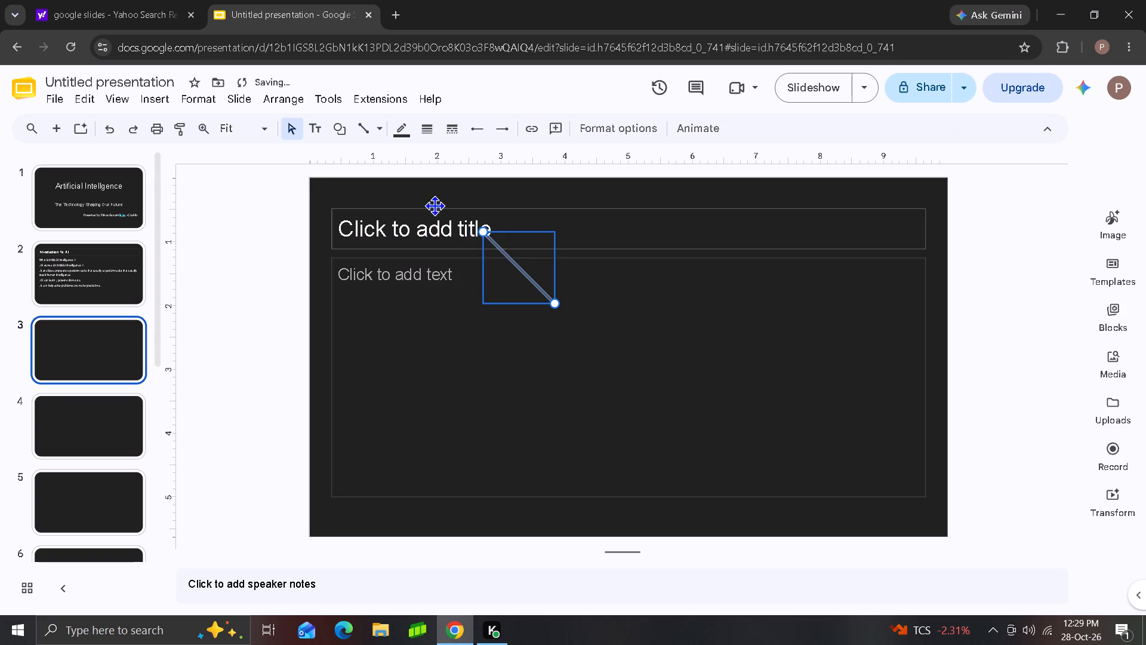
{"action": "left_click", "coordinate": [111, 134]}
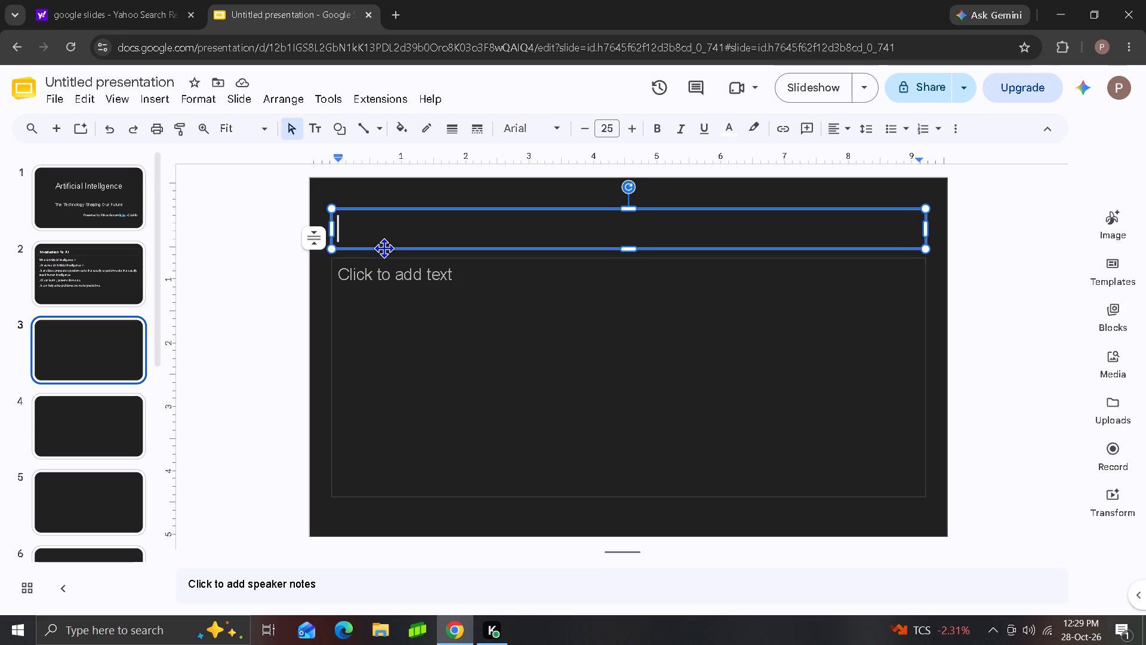
Enter "History Of AI" as the title of slide 3 again.
{"action": "key", "text": "shift+h"}
{"action": "type", "text": "istory"}
{"action": "key", "text": "space"}
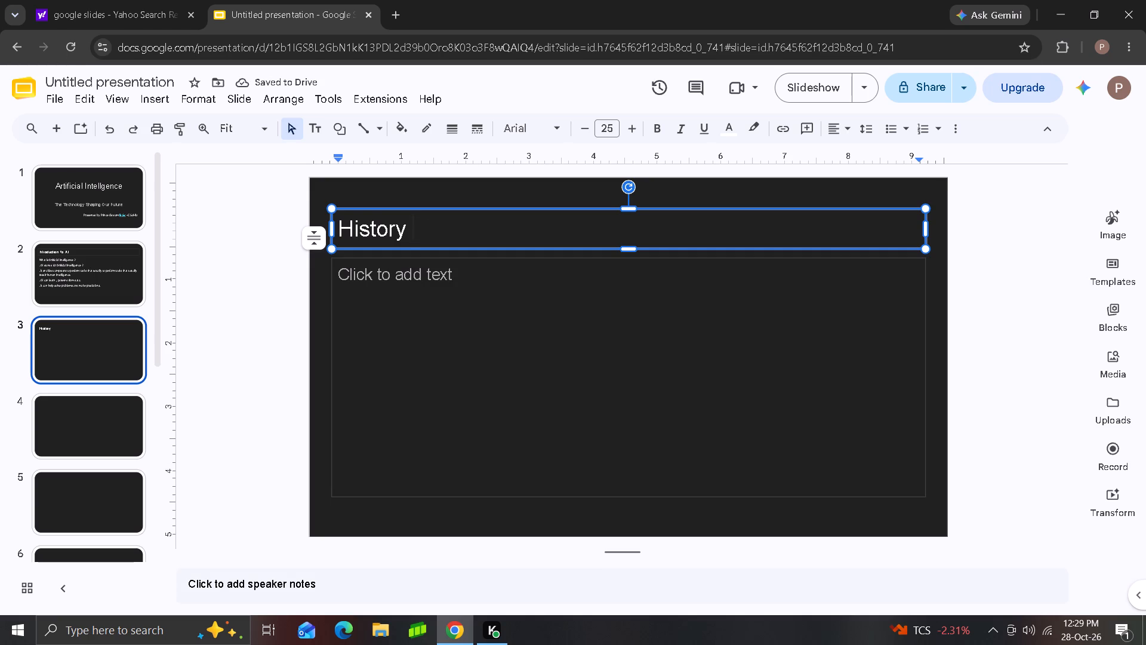
{"action": "key", "text": "shift+o"}
{"action": "key", "text": "f"}
{"action": "key", "text": "space"}
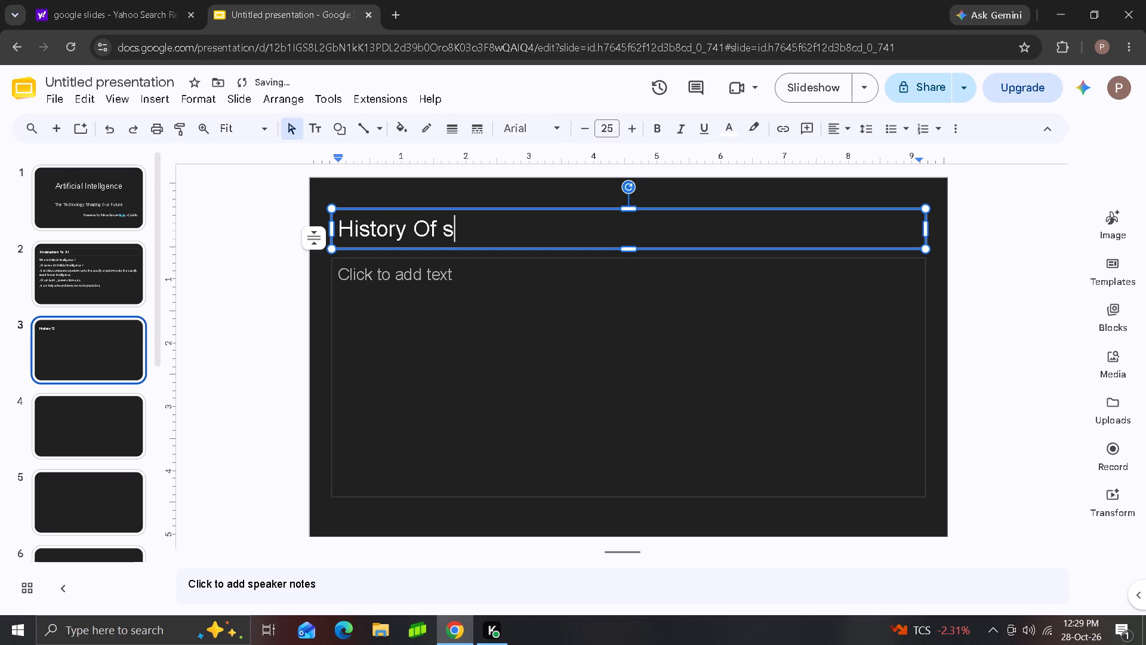
{"action": "key", "text": "BackSpace"}
{"action": "key", "text": "BackSpace"}
{"action": "type", "text": "AI"}
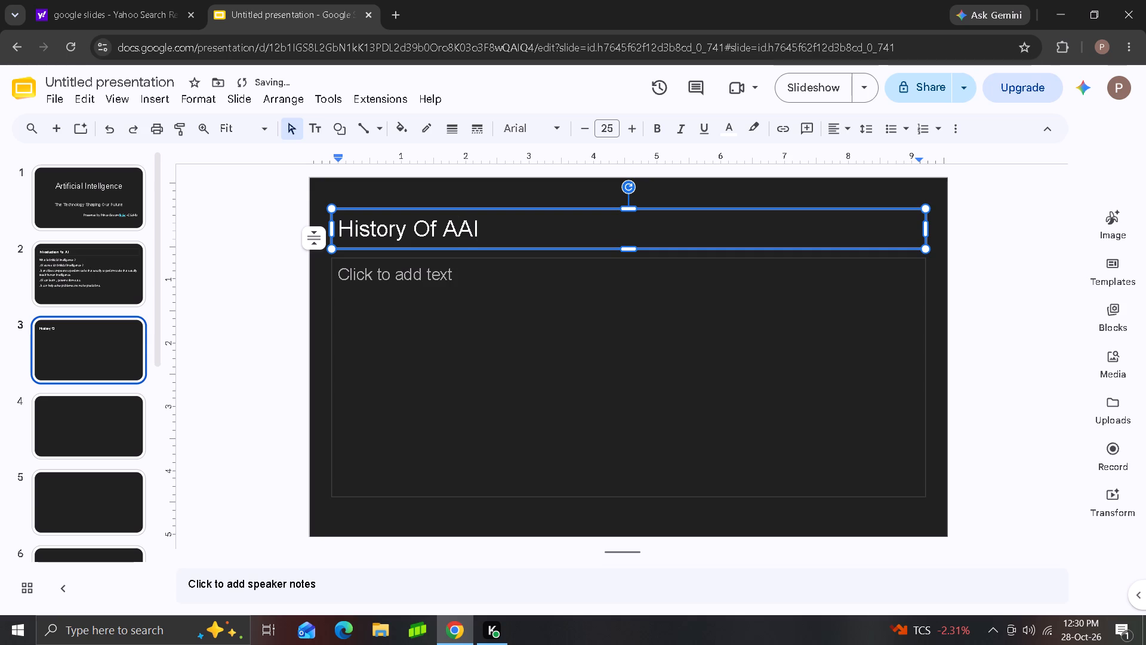
{"action": "key", "text": "shift+BackSpace"}
{"action": "key", "text": "shift+BackSpace"}
{"action": "key", "text": "shift+i"}
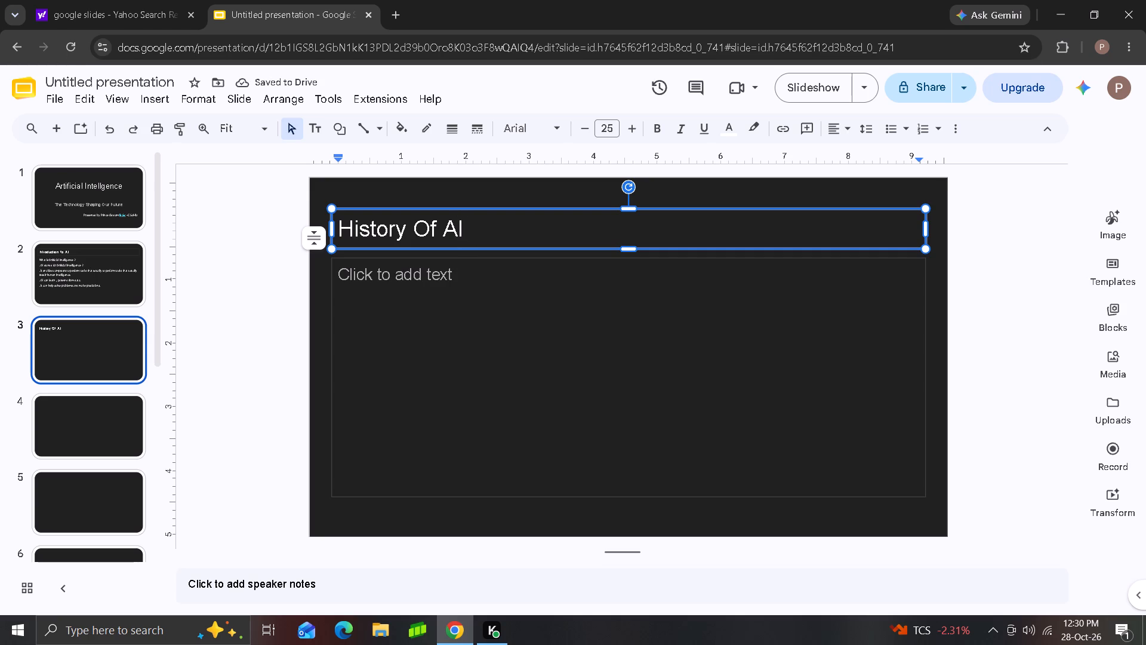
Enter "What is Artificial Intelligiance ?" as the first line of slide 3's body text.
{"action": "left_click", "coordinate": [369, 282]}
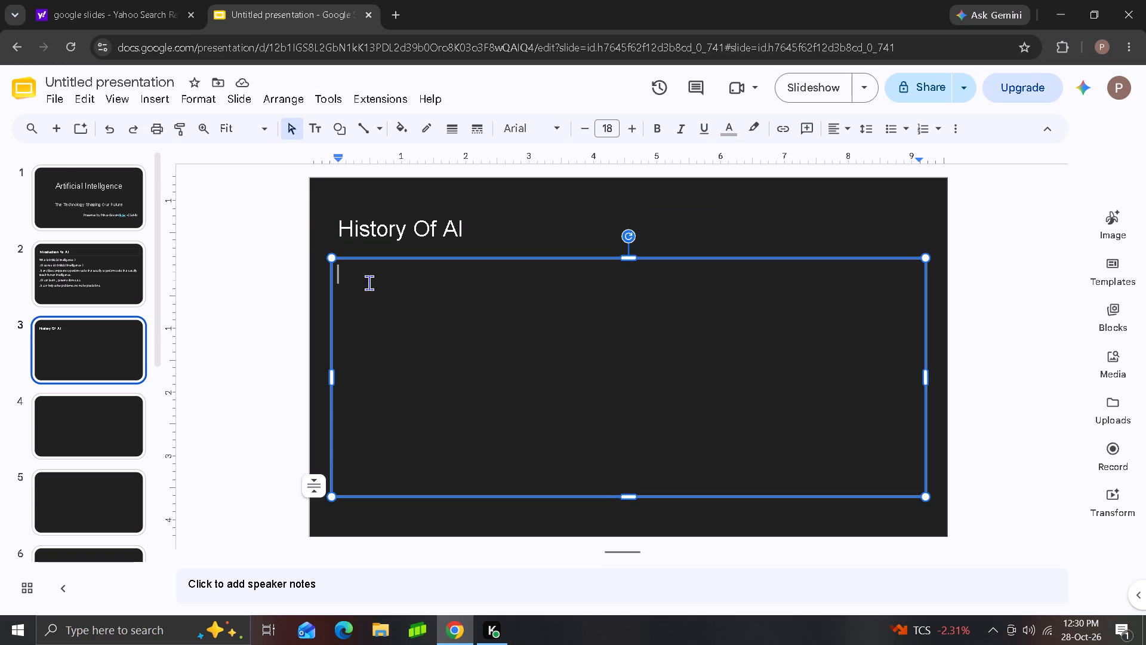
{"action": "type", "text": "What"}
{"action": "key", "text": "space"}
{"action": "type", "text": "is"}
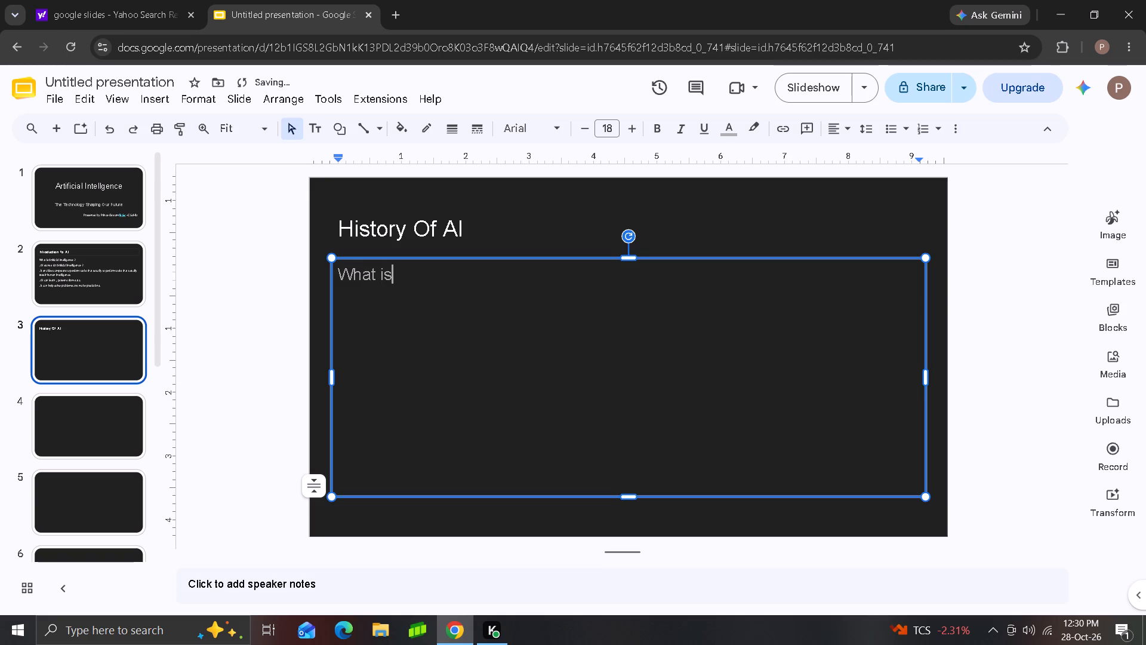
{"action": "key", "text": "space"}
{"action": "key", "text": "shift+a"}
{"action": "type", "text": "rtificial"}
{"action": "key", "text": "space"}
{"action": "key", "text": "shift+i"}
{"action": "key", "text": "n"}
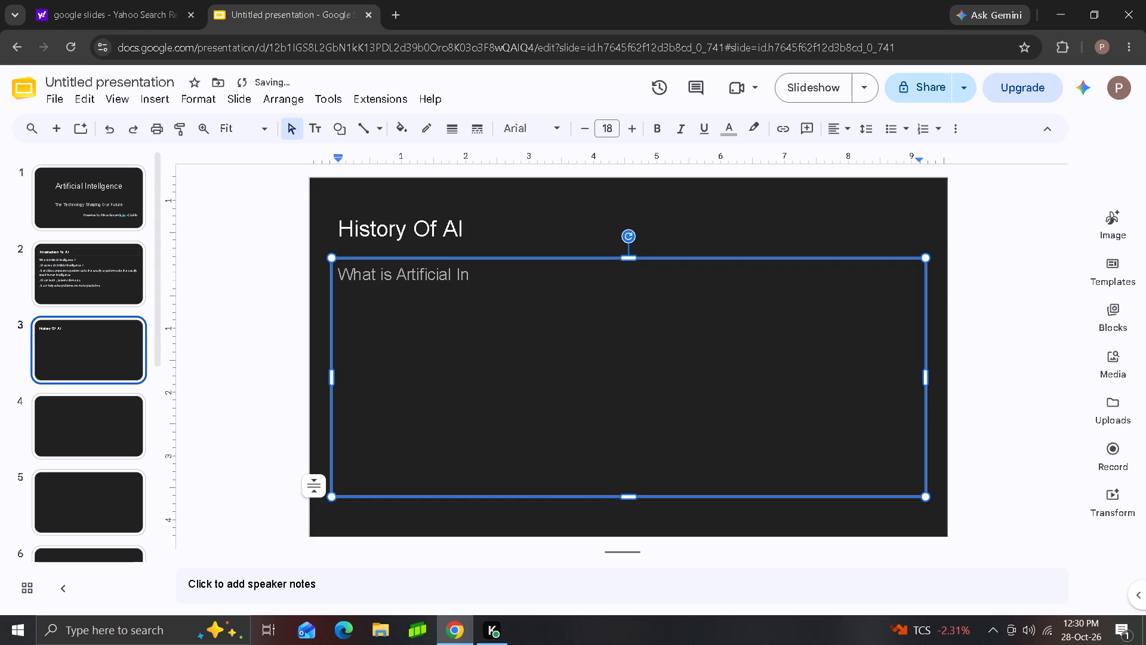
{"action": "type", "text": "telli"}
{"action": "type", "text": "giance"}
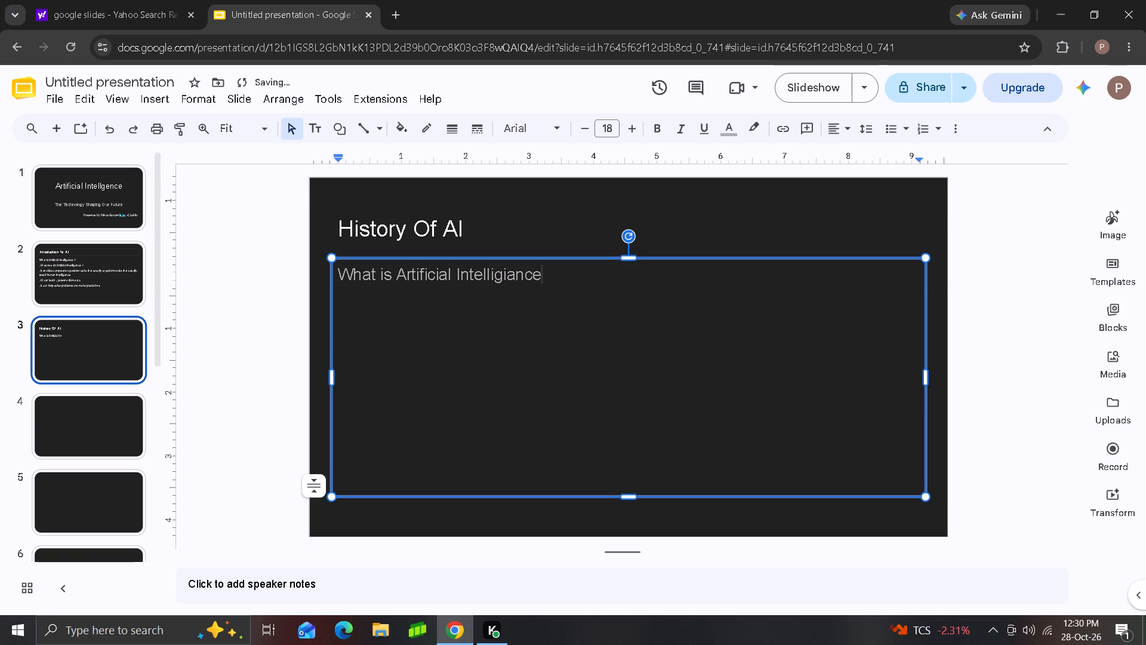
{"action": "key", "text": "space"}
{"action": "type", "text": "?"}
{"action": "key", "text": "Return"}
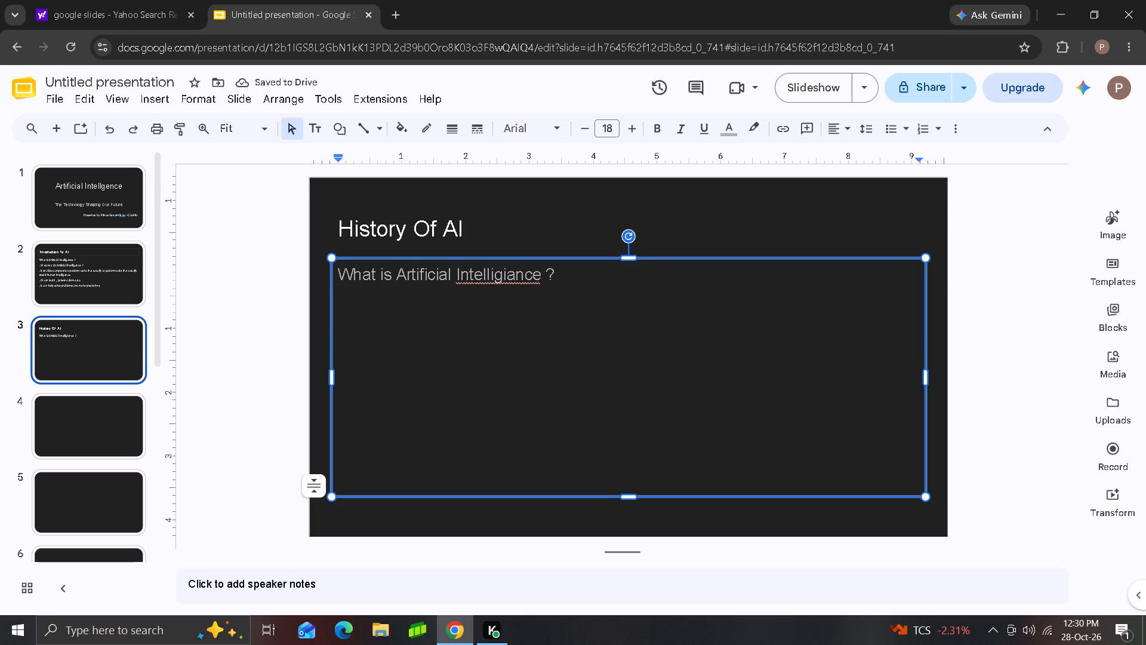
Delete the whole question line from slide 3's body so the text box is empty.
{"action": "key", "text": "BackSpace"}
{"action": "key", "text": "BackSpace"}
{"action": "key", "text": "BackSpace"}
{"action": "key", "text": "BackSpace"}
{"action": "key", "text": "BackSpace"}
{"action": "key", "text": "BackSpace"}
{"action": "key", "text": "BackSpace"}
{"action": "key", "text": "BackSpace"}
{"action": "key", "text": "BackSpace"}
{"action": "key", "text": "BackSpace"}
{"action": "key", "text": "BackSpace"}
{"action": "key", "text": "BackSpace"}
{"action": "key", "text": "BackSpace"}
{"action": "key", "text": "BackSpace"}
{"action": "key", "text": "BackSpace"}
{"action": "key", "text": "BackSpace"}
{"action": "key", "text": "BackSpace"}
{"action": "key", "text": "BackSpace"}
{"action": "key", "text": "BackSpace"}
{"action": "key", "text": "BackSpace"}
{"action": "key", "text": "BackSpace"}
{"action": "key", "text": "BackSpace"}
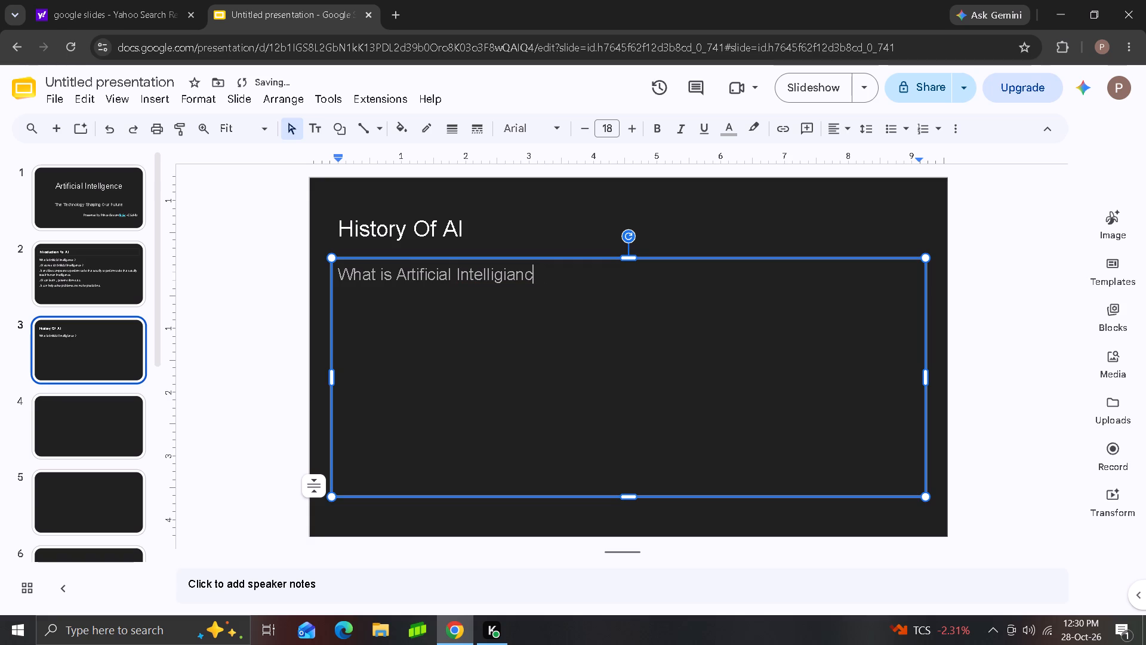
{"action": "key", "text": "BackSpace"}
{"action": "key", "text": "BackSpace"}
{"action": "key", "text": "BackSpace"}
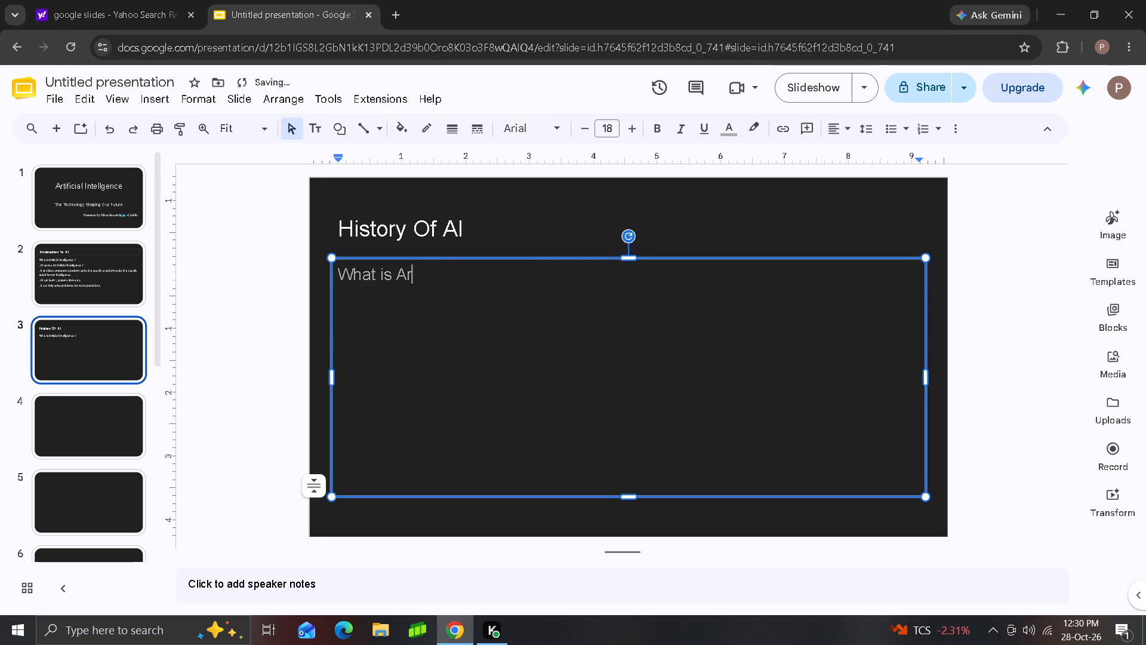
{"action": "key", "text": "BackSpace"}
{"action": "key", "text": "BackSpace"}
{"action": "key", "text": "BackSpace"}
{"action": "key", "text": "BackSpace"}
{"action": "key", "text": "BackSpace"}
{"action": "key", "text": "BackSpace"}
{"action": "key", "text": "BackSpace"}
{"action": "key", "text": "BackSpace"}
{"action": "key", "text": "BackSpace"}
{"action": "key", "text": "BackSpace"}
Enter "Evaluation of Artificial Intelligiance" as the first line of slide 3's body text.
{"action": "key", "text": "shift+e"}
{"action": "type", "text": "valuation"}
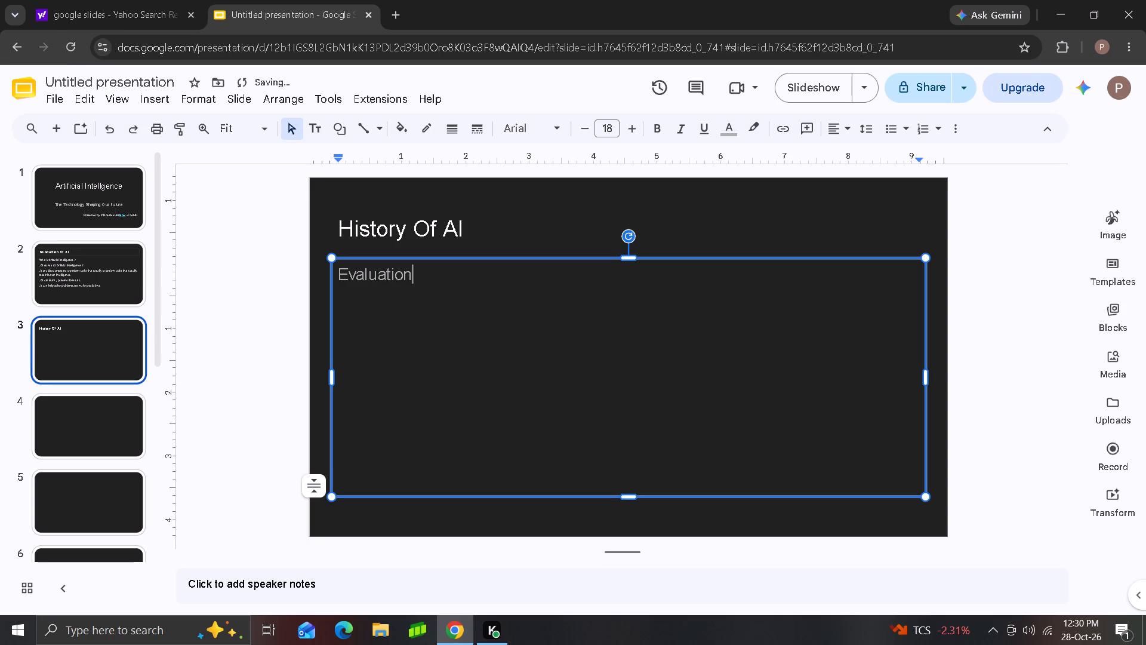
{"action": "key", "text": "space"}
{"action": "type", "text": "of"}
{"action": "key", "text": "space"}
{"action": "type", "text": "Artificial"}
{"action": "key", "text": "space"}
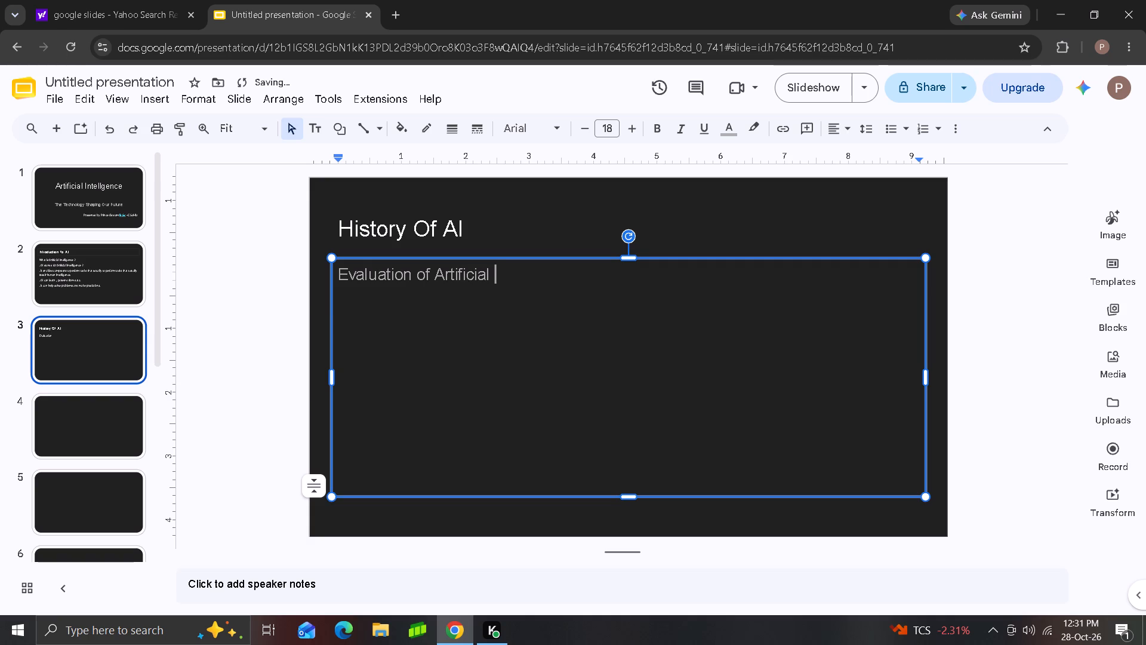
{"action": "type", "text": "IN"}
{"action": "key", "text": "BackSpace"}
{"action": "key", "text": "n"}
{"action": "type", "text": "telli"}
{"action": "type", "text": "giancw"}
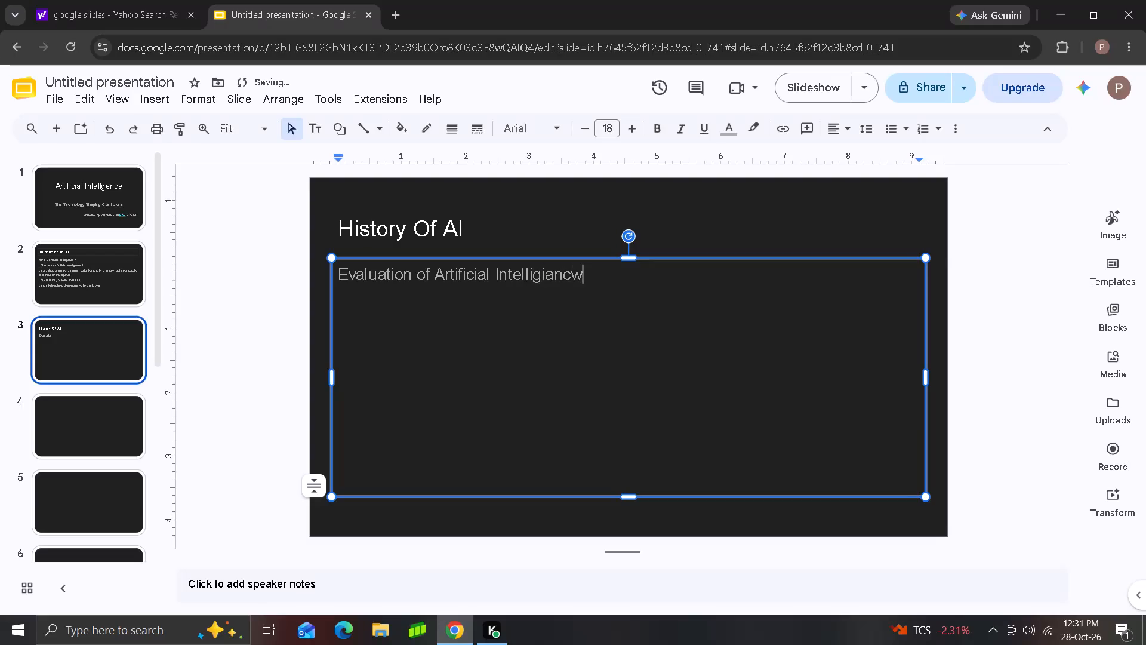
{"action": "key", "text": "BackSpace"}
{"action": "key", "text": "e"}
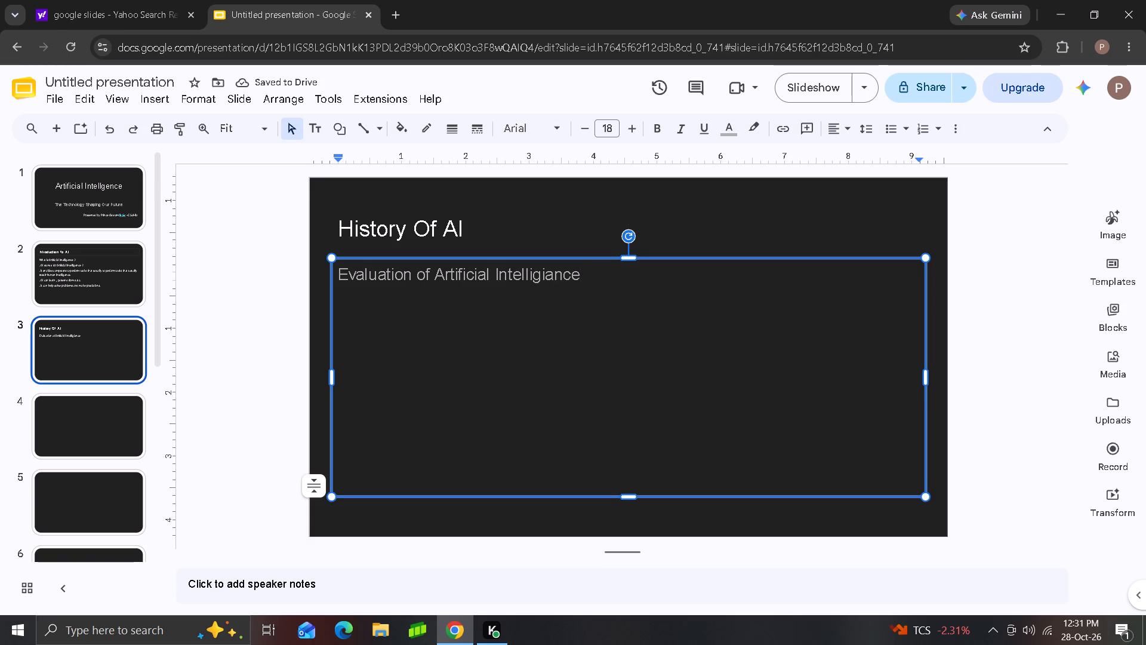
Add a second line to slide 3's body text: ". 1950: Alan Turing proposed an important test of machine intelligence.".
{"action": "key", "text": "Return"}
{"action": "type", "text": "."}
{"action": "key", "text": "space"}
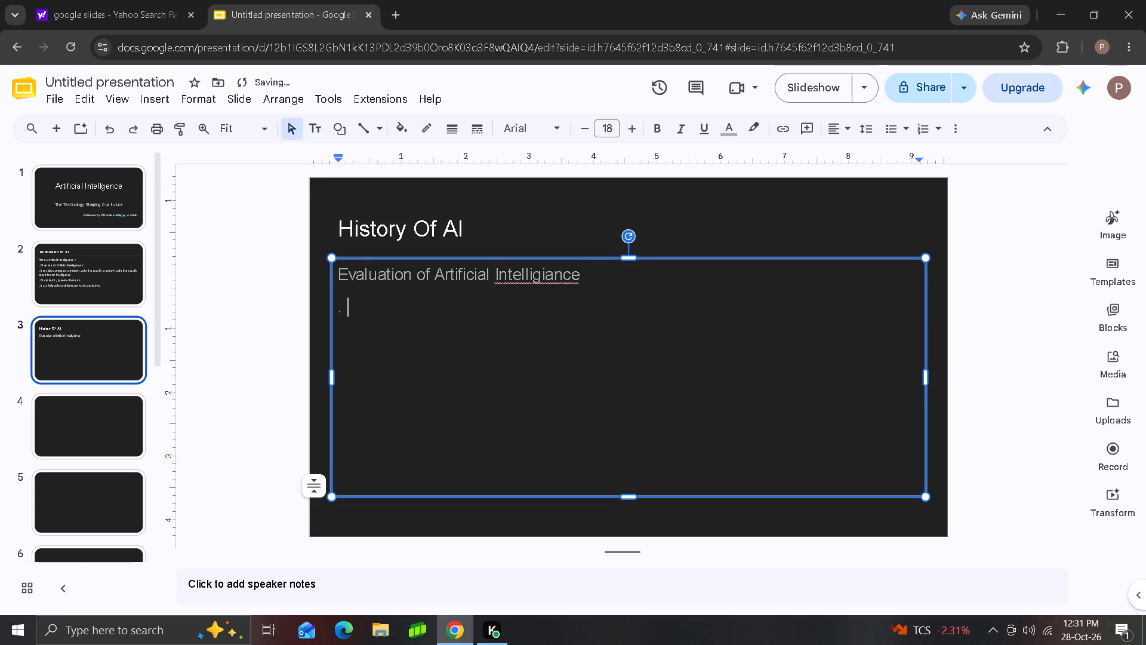
{"action": "type", "text": "1950"}
{"action": "key", "text": "space"}
{"action": "key", "text": "BackSpace"}
{"action": "key", "text": "shift+colon"}
{"action": "key", "text": "space"}
{"action": "key", "text": "shift+a"}
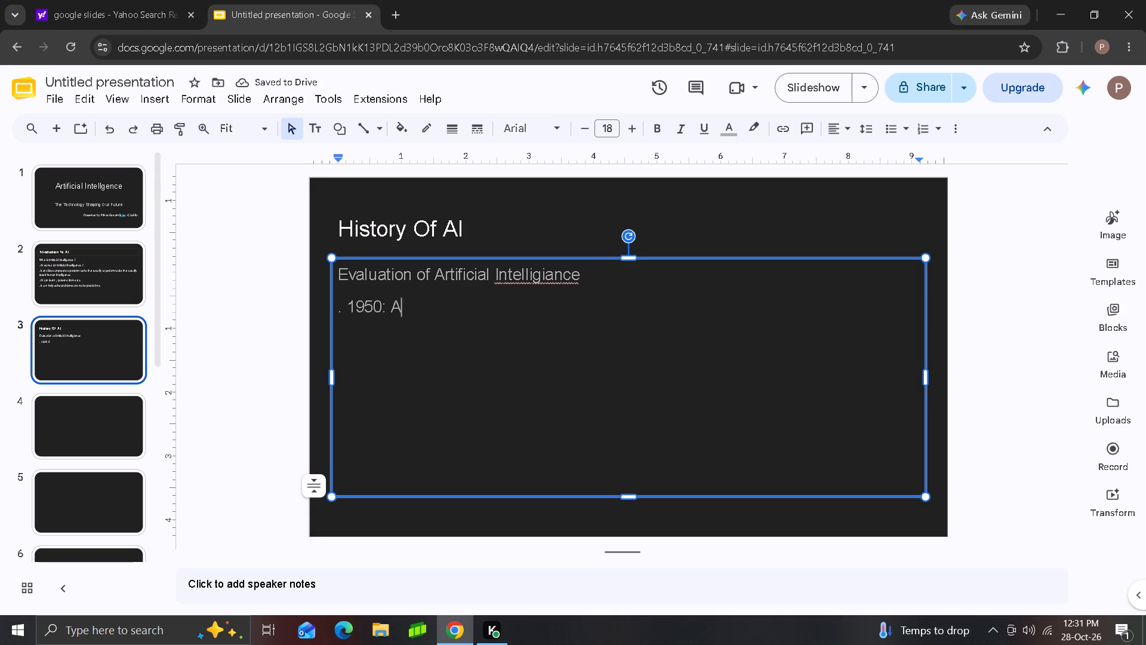
{"action": "type", "text": "lan"}
{"action": "key", "text": "space"}
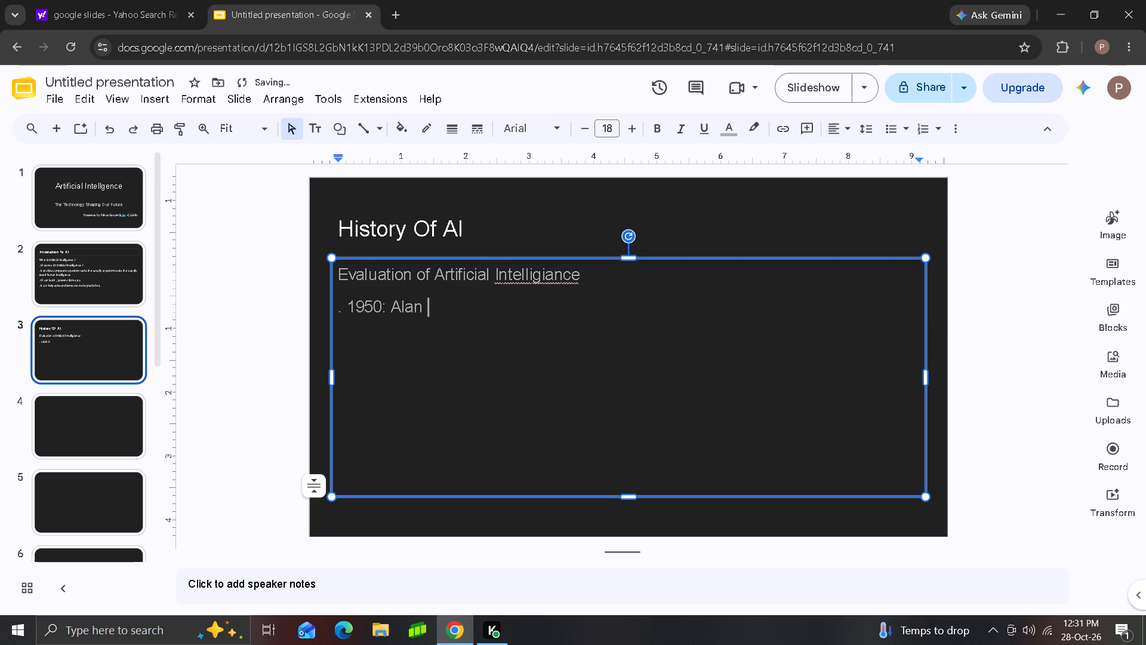
{"action": "type", "text": "Turim"}
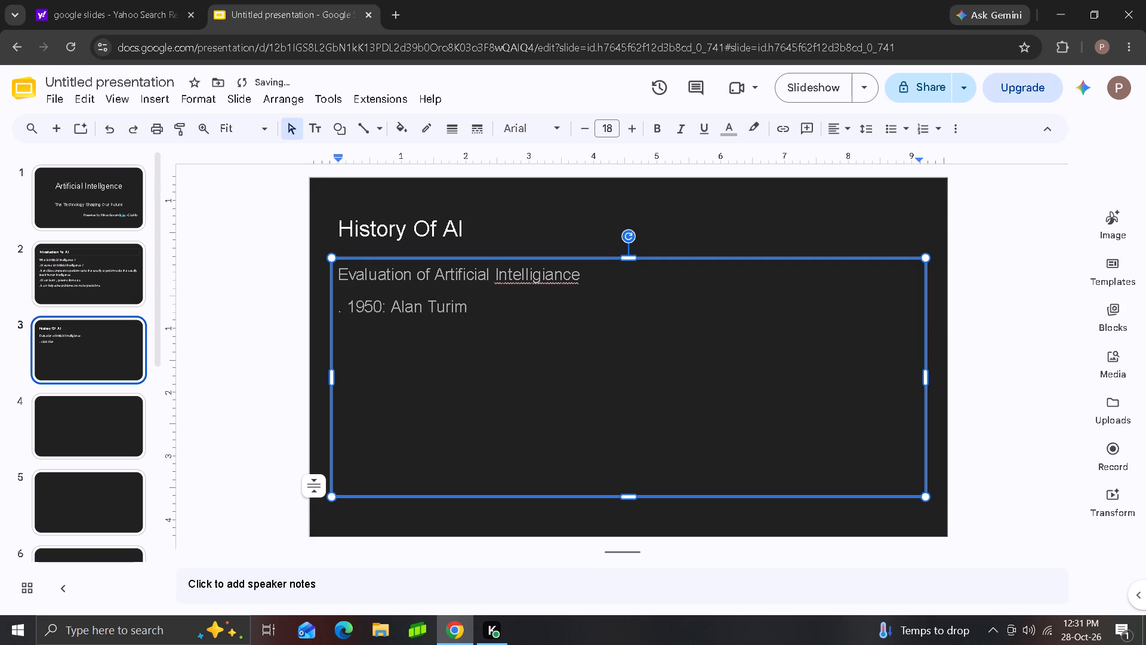
{"action": "key", "text": "BackSpace"}
{"action": "type", "text": "ng"}
{"action": "key", "text": "space"}
{"action": "type", "text": "prop"}
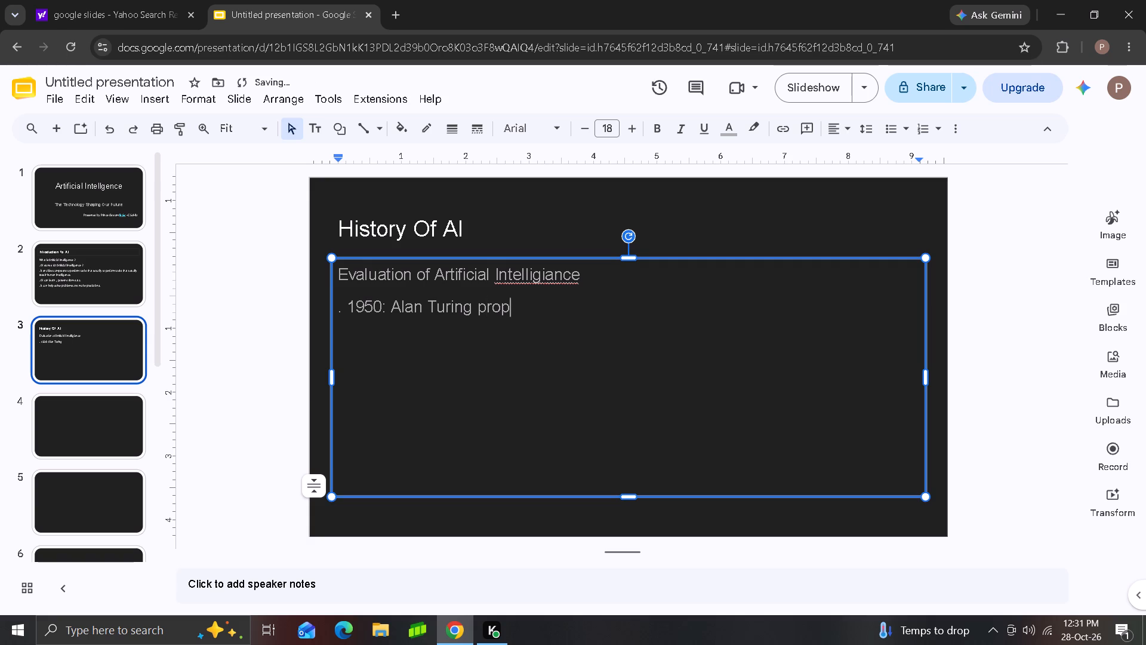
{"action": "type", "text": "osd"}
{"action": "key", "text": "space"}
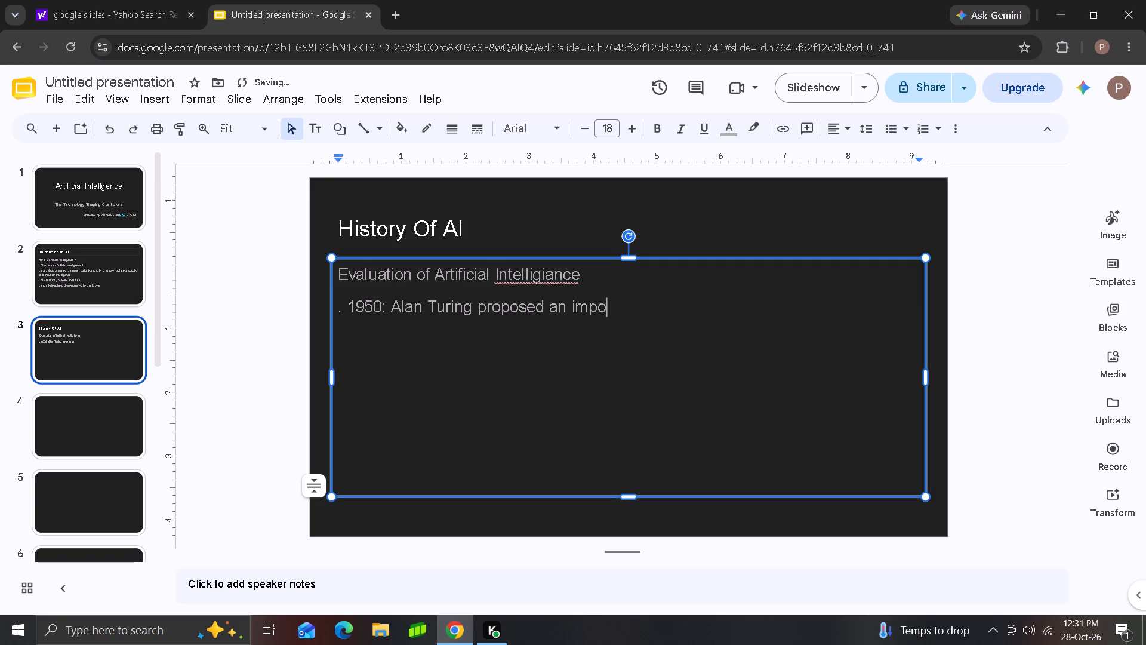
{"action": "key", "text": "n"}
{"action": "key", "text": "BackSpace"}
{"action": "type", "text": "AN"}
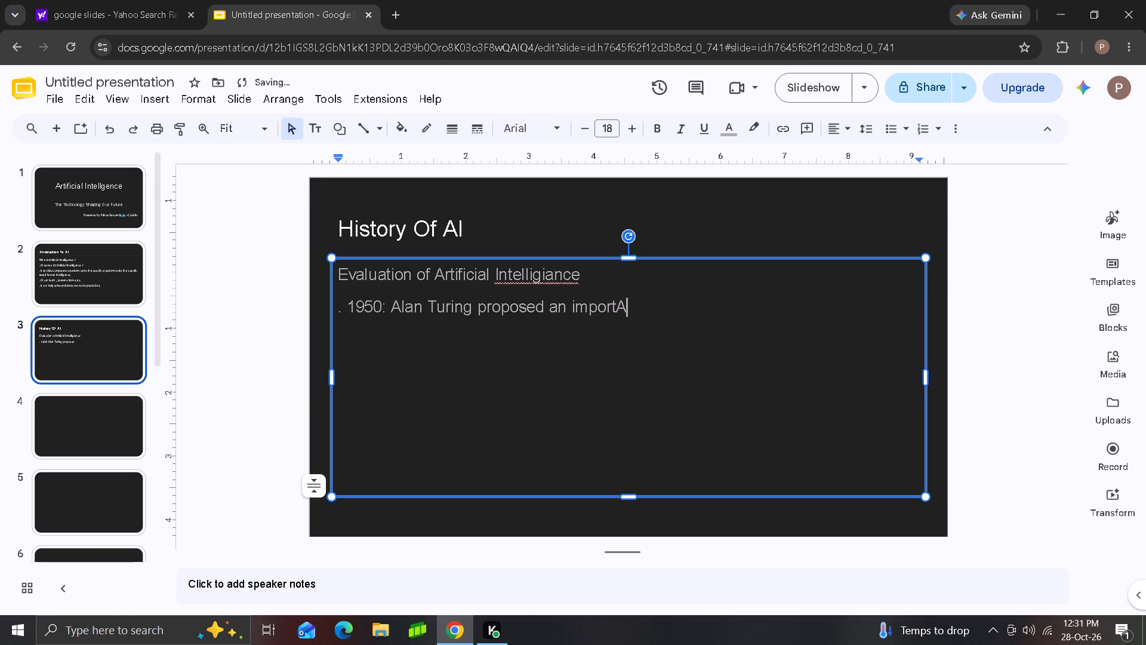
{"action": "key", "text": "BackSpace"}
{"action": "type", "text": "ant"}
{"action": "key", "text": "space"}
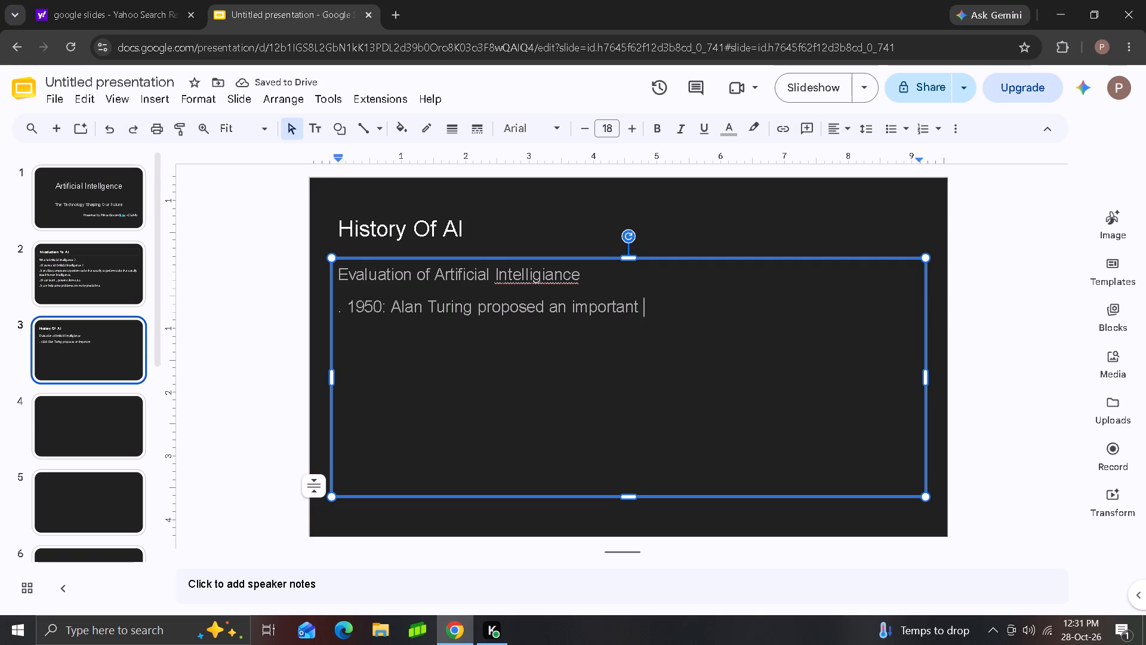
{"action": "type", "text": "tr"}
{"action": "key", "text": "BackSpace"}
{"action": "type", "text": "est of ,"}
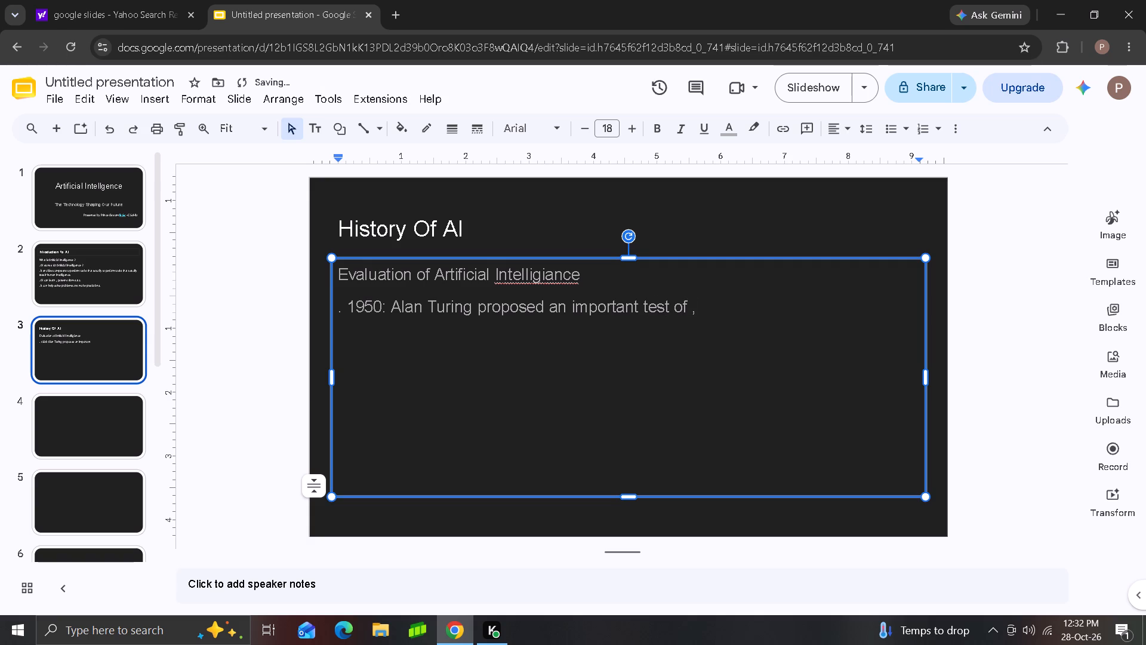
{"action": "key", "text": "BackSpace"}
{"action": "type", "text": "machinr"}
{"action": "key", "text": "BackSpace"}
{"action": "key", "text": "e"}
{"action": "key", "text": "space"}
{"action": "type", "text": "intelligiance"}
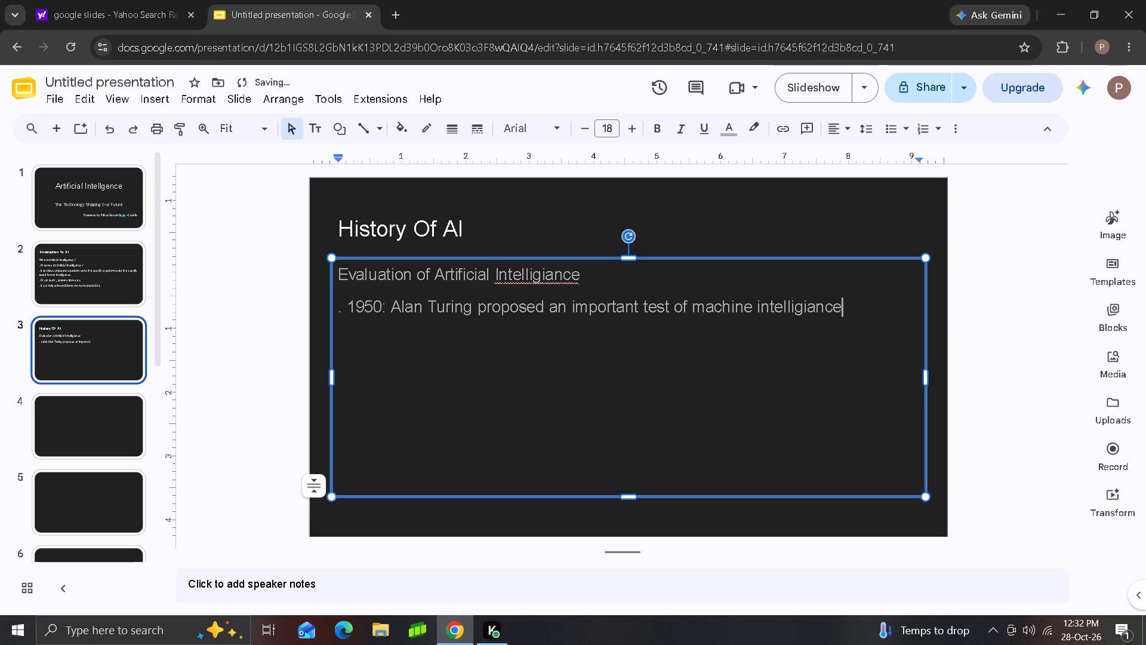
{"action": "key", "text": "period"}
Add a third line to slide 3's body text: ".1956: The term “Artificial Intelligiance” became established at a research workshop.".
{"action": "key", "text": "Return"}
{"action": "key", "text": "period"}
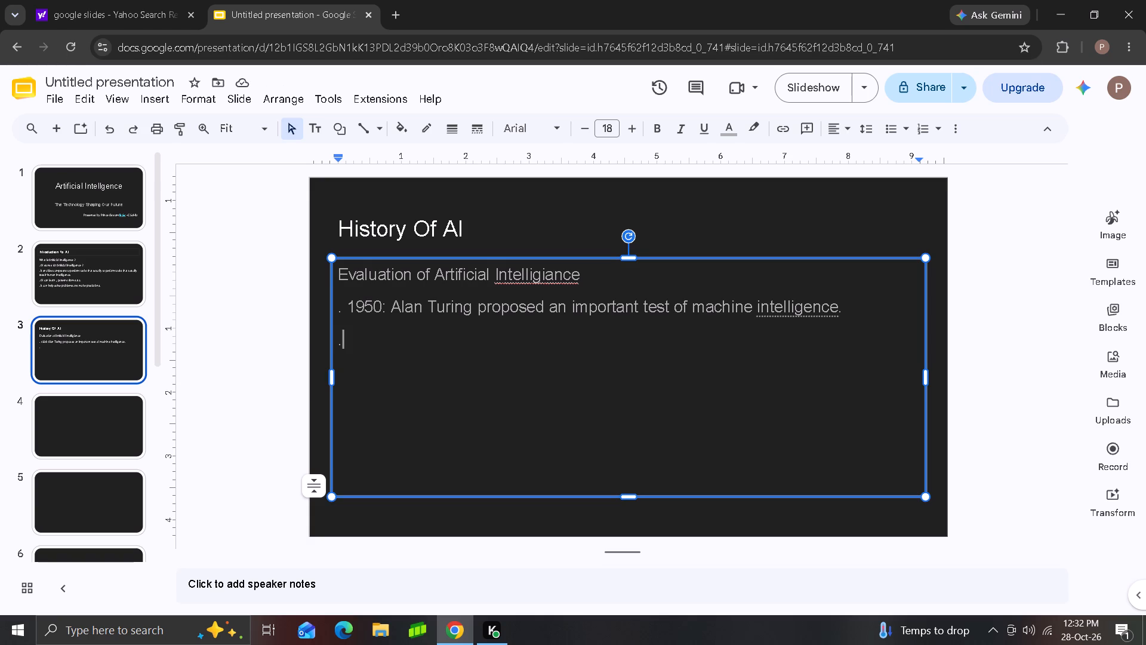
{"action": "type", "text": "1956"}
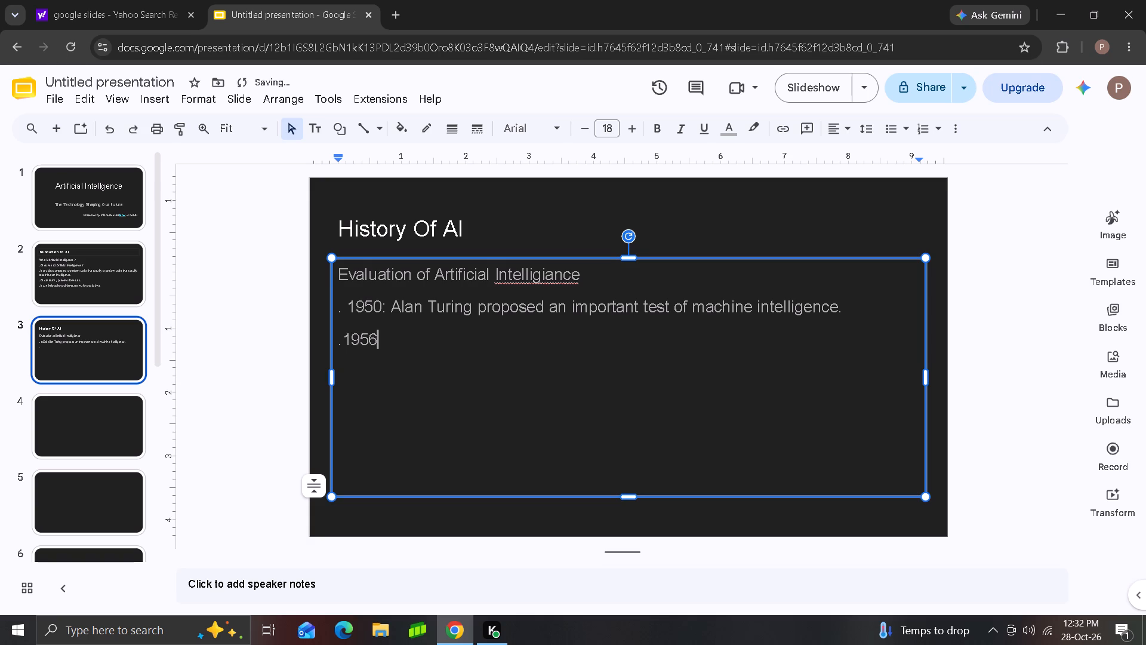
{"action": "key", "text": "shift+colon"}
{"action": "key", "text": "space"}
{"action": "type", "text": "Th"}
{"action": "key", "text": "space"}
{"action": "key", "text": "BackSpace"}
{"action": "key", "text": "e"}
{"action": "key", "text": "space"}
{"action": "type", "text": "teran"}
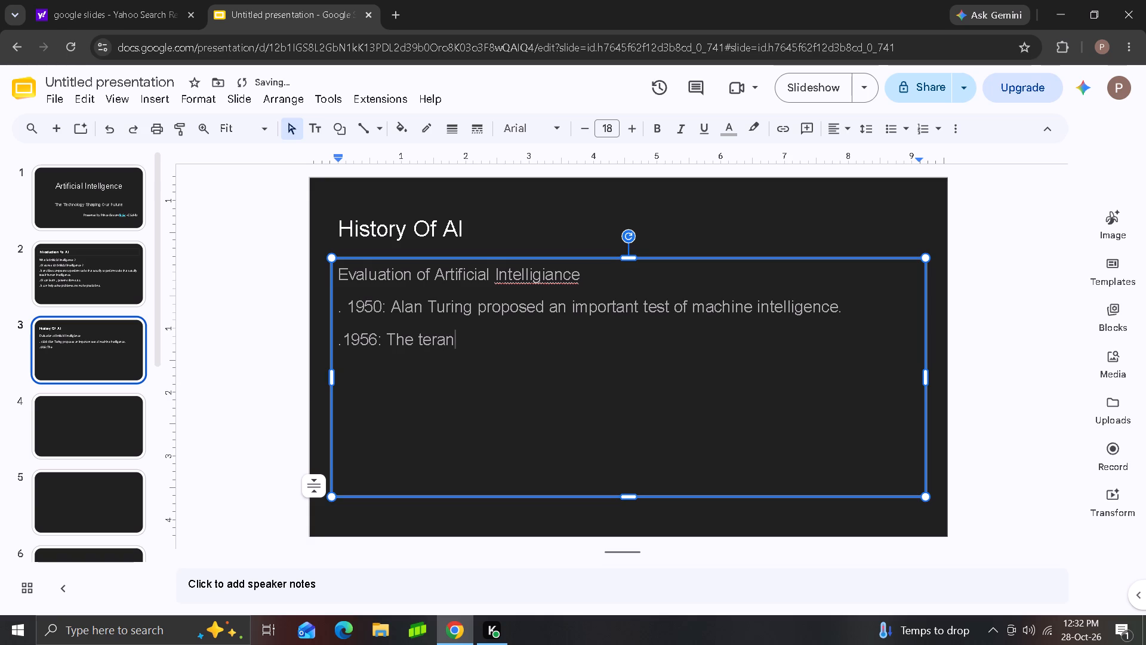
{"action": "key", "text": "BackSpace"}
{"action": "key", "text": "BackSpace"}
{"action": "key", "text": "m"}
{"action": "key", "text": "space"}
{"action": "type", "text": "\""}
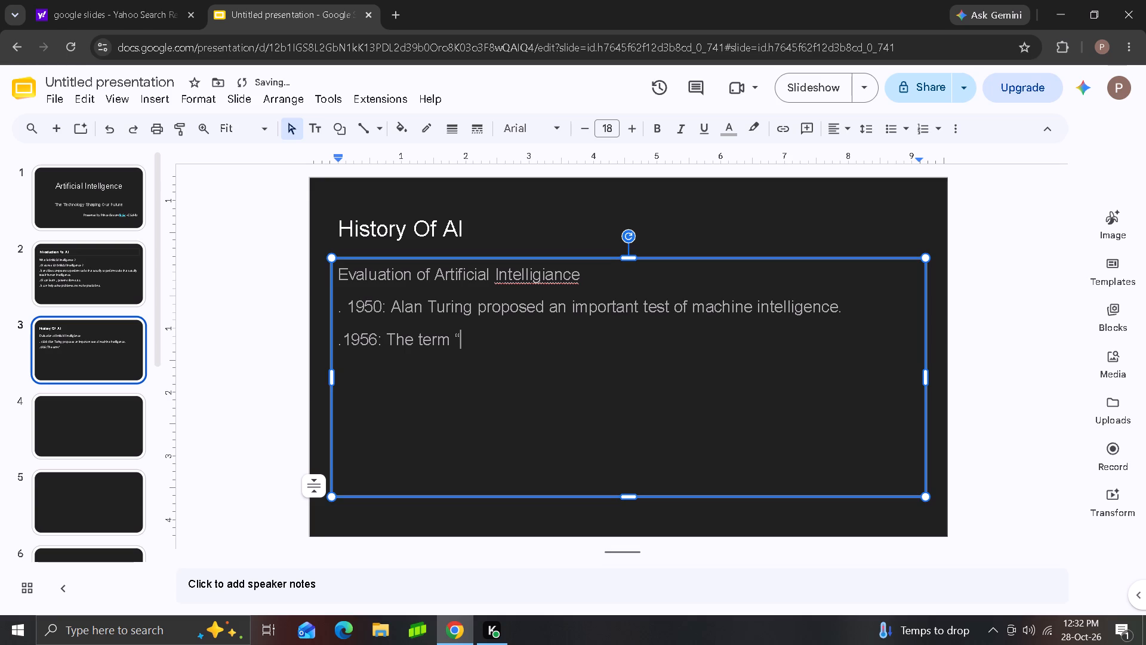
{"action": "key", "text": "shift+a"}
{"action": "type", "text": "rti"}
{"action": "type", "text": "ficial"}
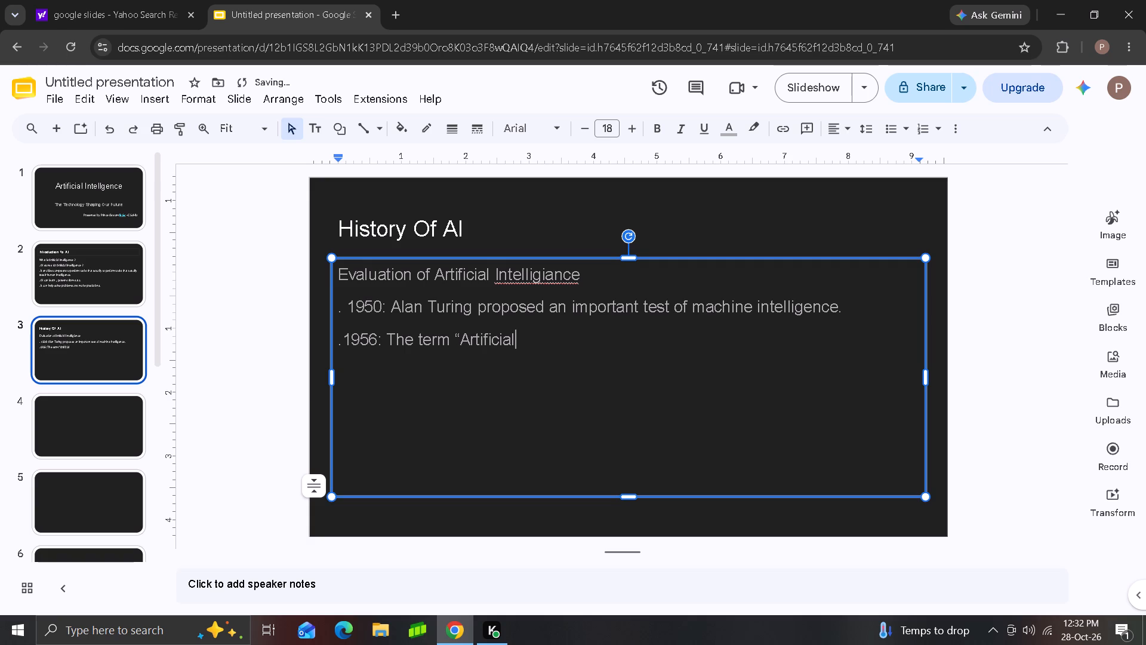
{"action": "key", "text": "space"}
{"action": "key", "text": "shift+i"}
{"action": "type", "text": "ntelligiance"}
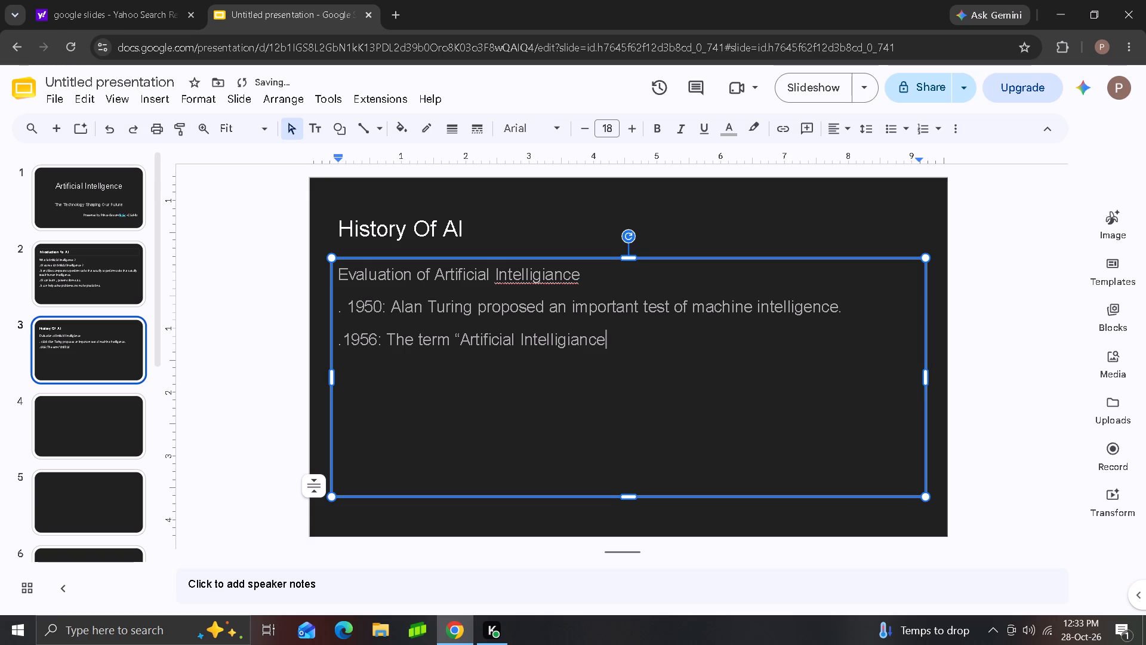
{"action": "key", "text": "shift+quotedbl"}
{"action": "key", "text": "space"}
{"action": "type", "text": "became"}
{"action": "key", "text": "space"}
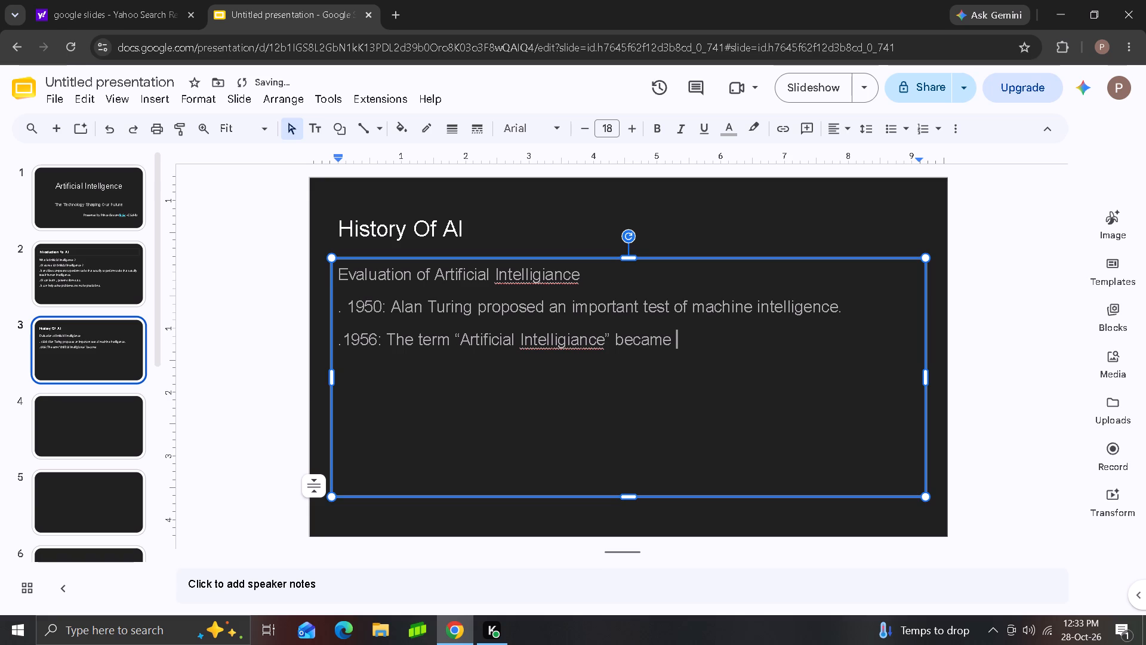
{"action": "key", "text": "e"}
{"action": "key", "text": "s"}
{"action": "type", "text": "tablished"}
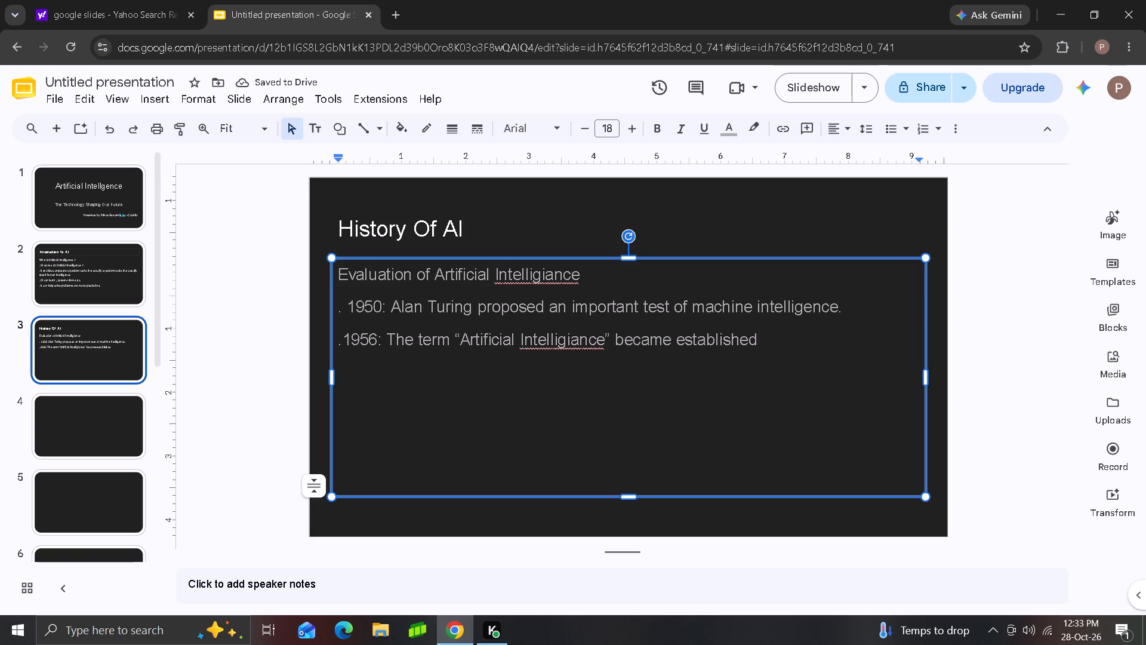
{"action": "key", "text": "space"}
{"action": "type", "text": "at a"}
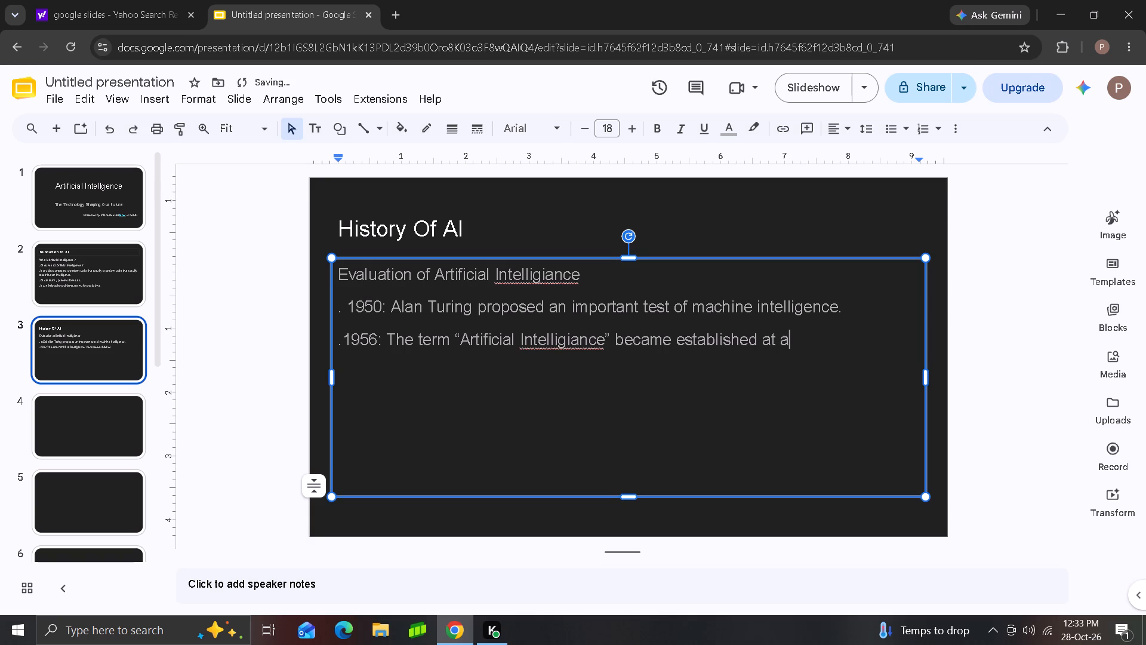
{"action": "key", "text": "space"}
{"action": "type", "text": "re"}
{"action": "type", "text": "search"}
{"action": "key", "text": "space"}
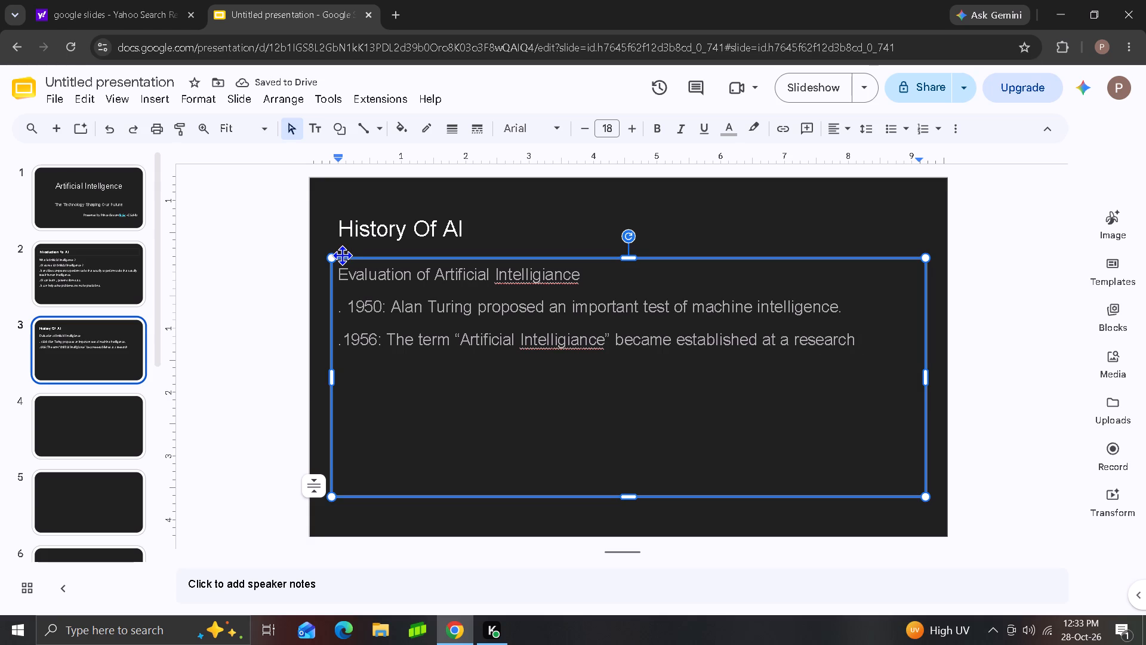
{"action": "type", "text": "workshi"}
{"action": "key", "text": "BackSpace"}
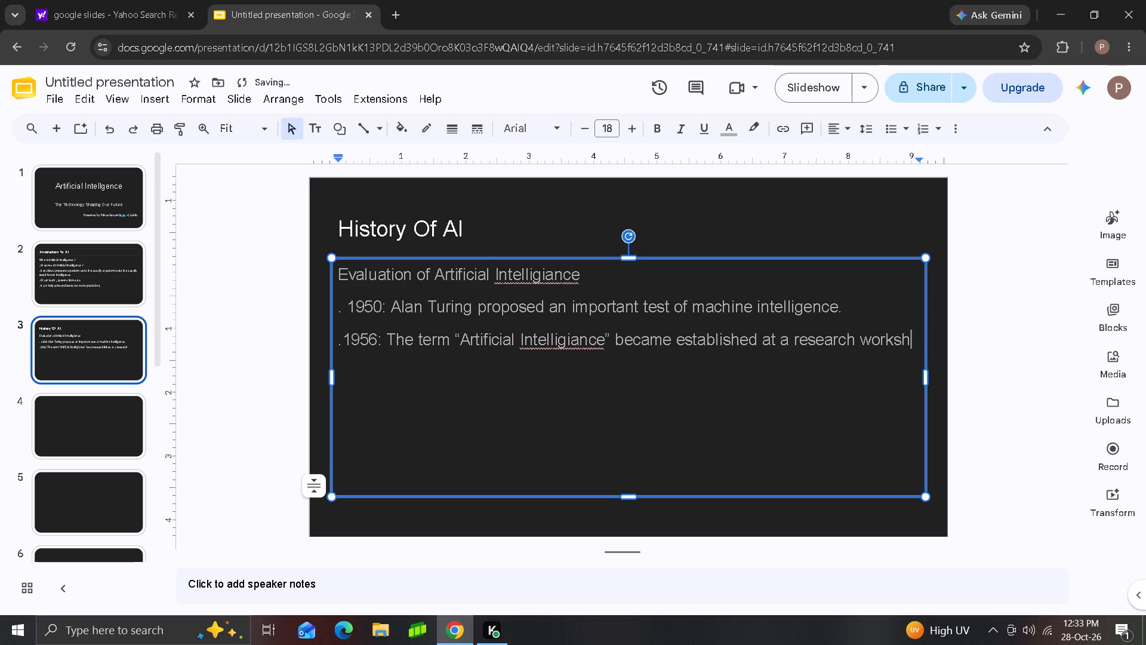
{"action": "type", "text": "op"}
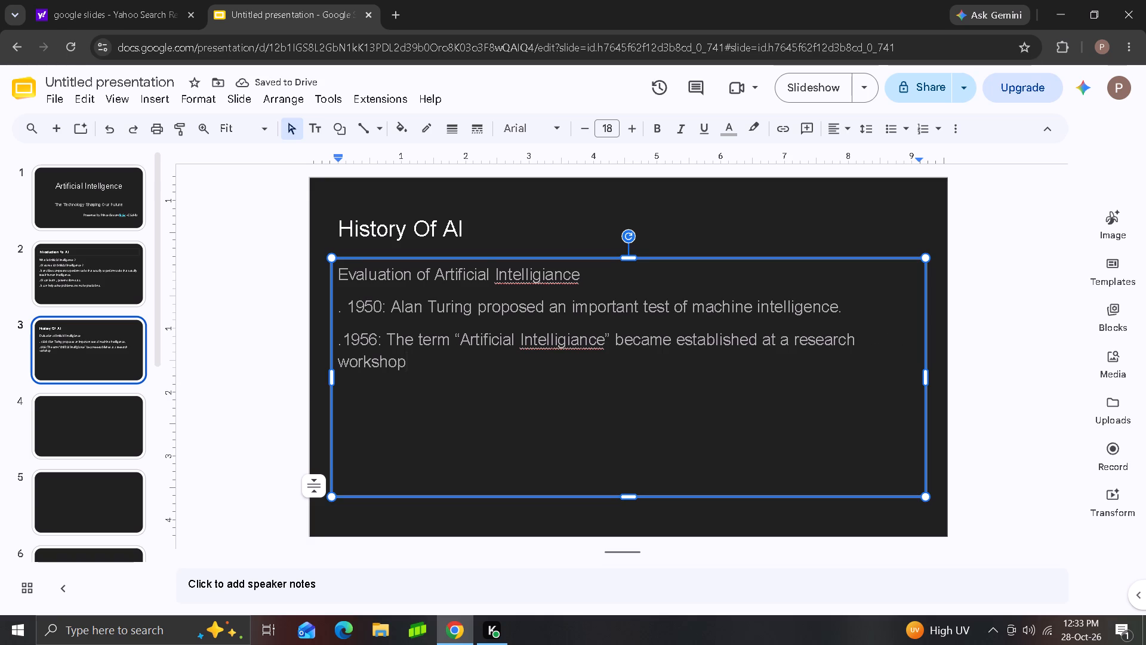
{"action": "key", "text": "period"}
Correct the spelling of "Intelligiance" to "Intelligence" in the 1956 line of slide 3's body text.
{"action": "left_click", "coordinate": [580, 336]}
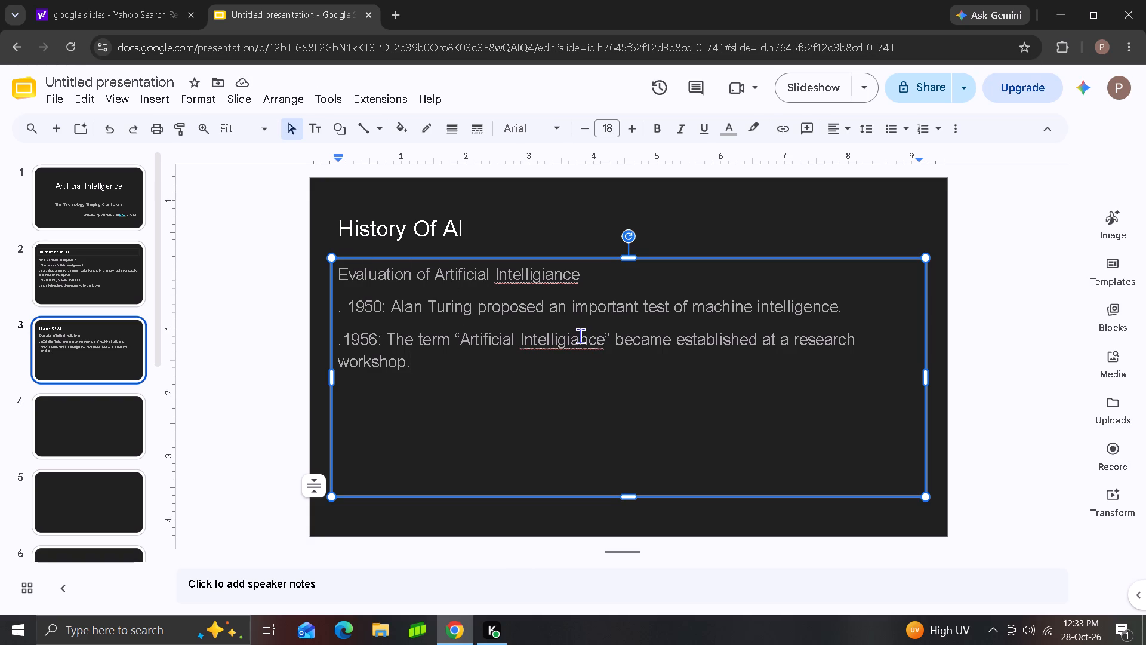
{"action": "left_click", "coordinate": [580, 336]}
{"action": "key", "text": "BackSpace"}
{"action": "key", "text": "BackSpace"}
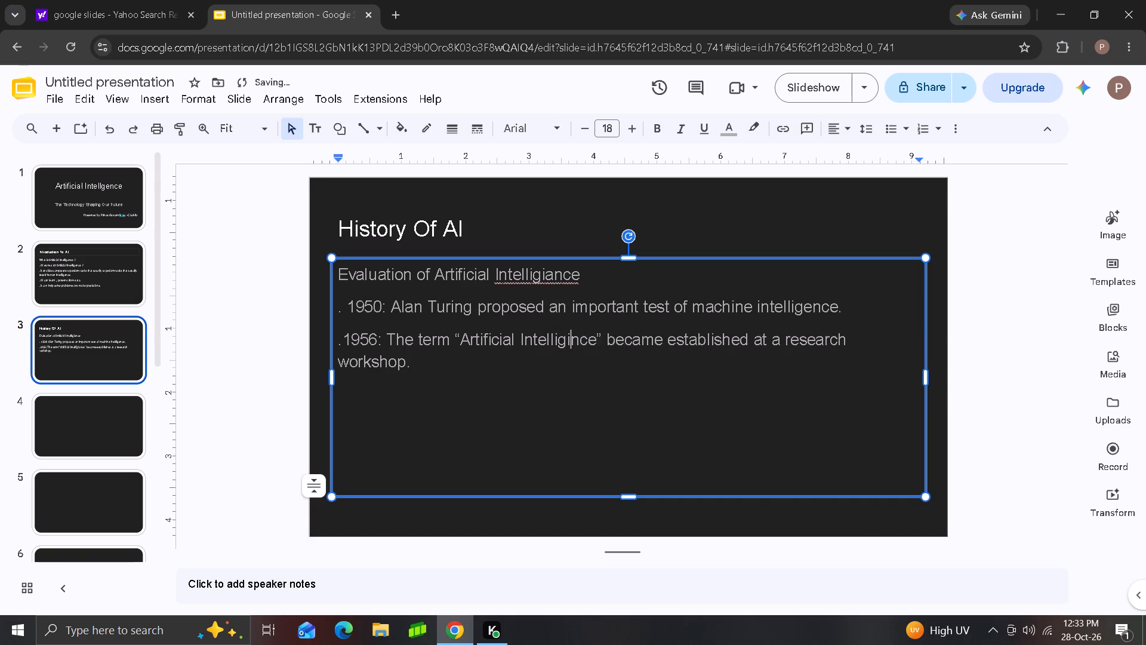
{"action": "key", "text": "e"}
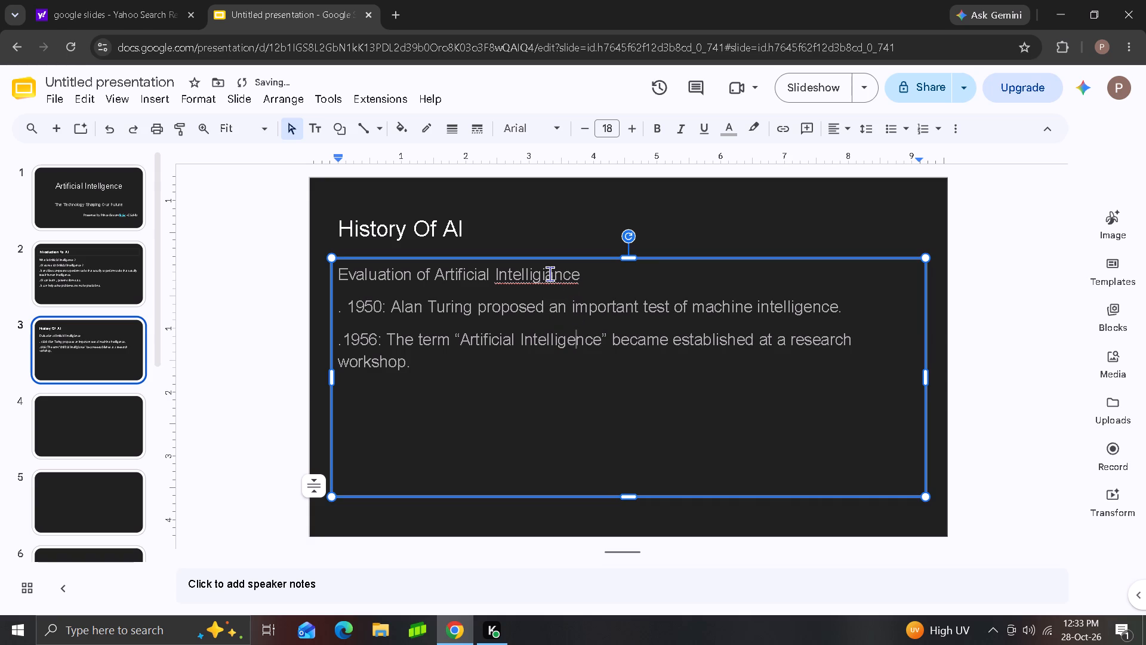
Change the last word of slide 3's first body line, "Evaluation of Artificial Intelligiance", to "Intellidence".
{"action": "left_click", "coordinate": [547, 272]}
{"action": "key", "text": "Up"}
{"action": "key", "text": "Right"}
{"action": "double_click", "coordinate": [557, 272]}
{"action": "key", "text": "BackSpace"}
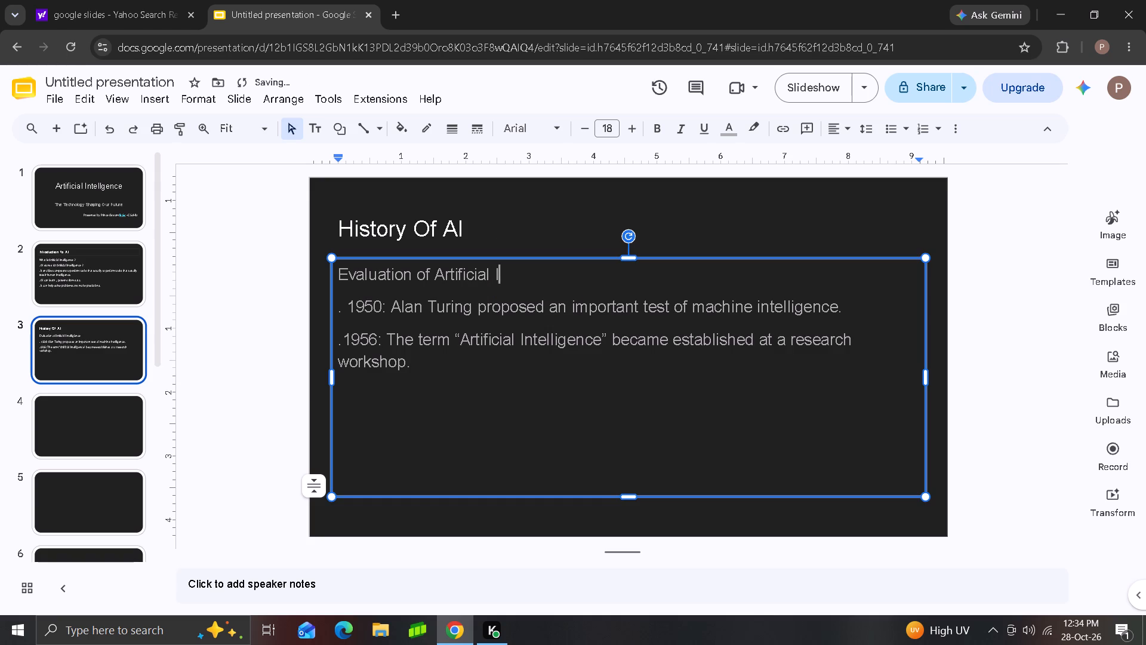
{"action": "type", "text": "nte"}
{"action": "type", "text": "lli"}
{"action": "type", "text": "dence"}
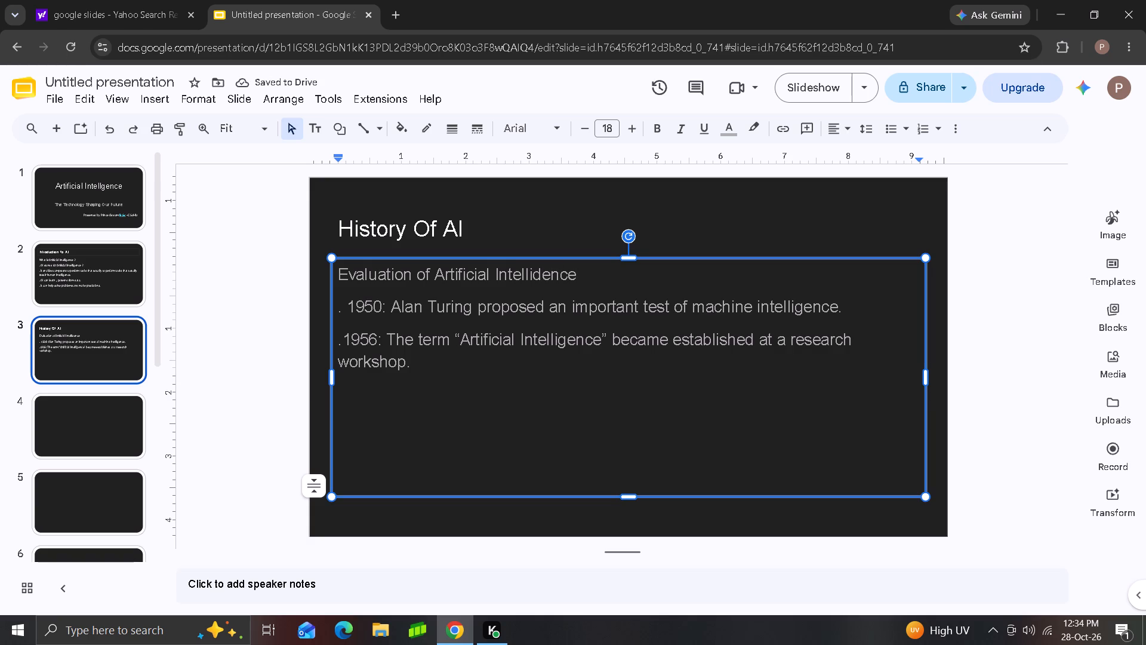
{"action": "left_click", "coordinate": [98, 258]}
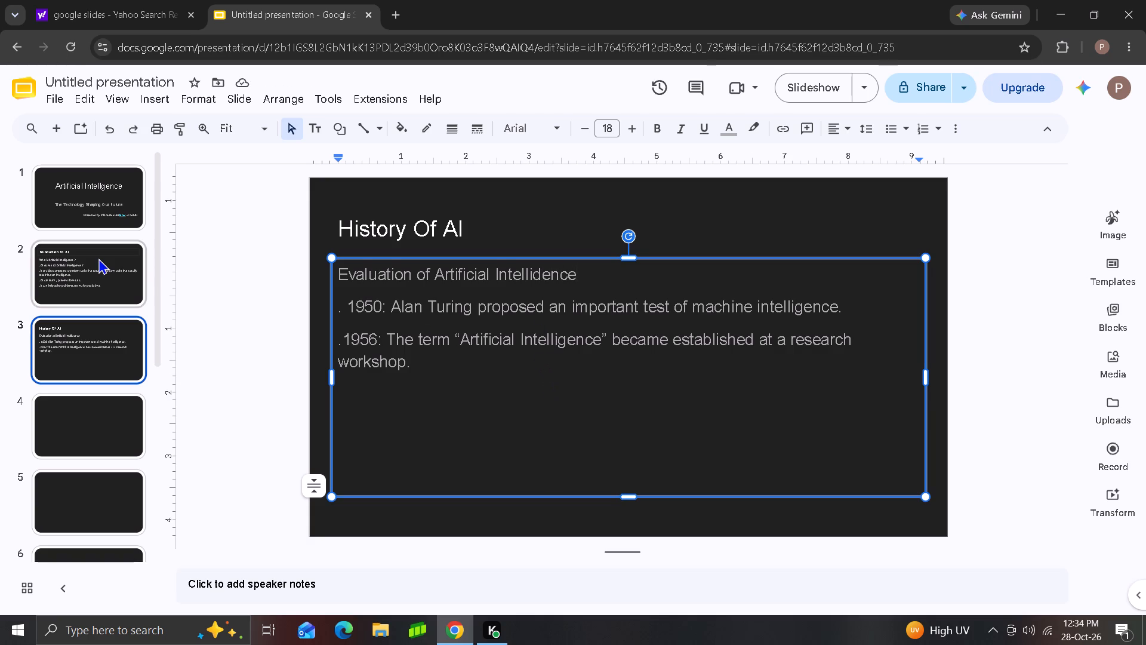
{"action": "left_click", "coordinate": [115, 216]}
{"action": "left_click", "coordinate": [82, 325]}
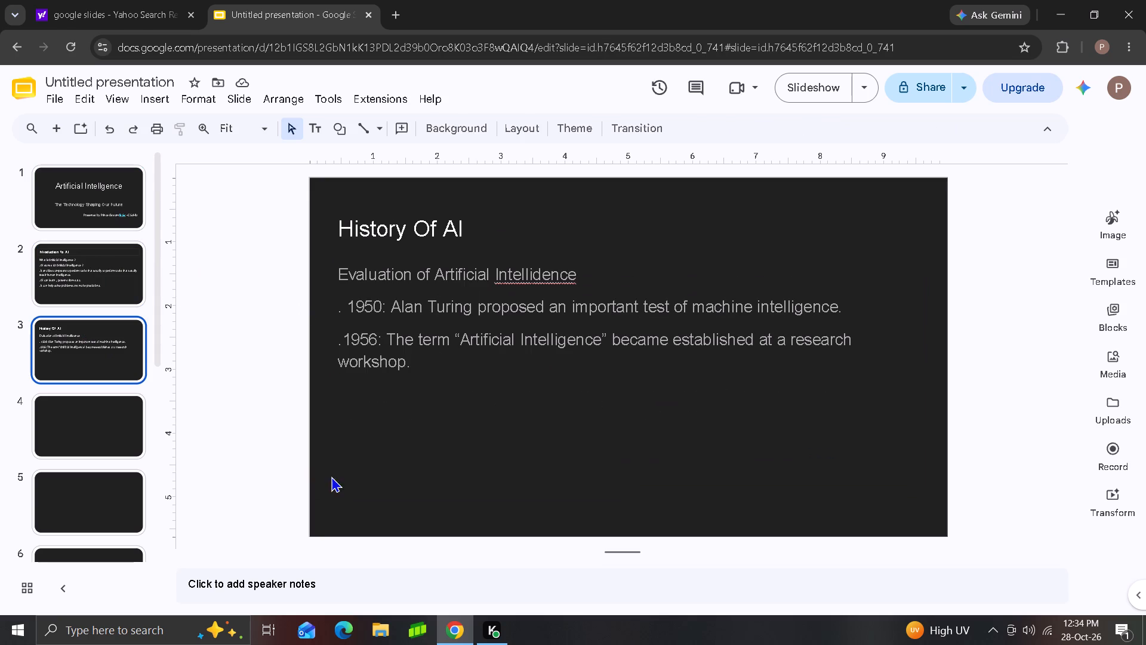
Add a fourth line to slide 3's body text: ".1997: IBM Deep Blue defeated chess champion Garry Kasparow.".
{"action": "left_click", "coordinate": [438, 367]}
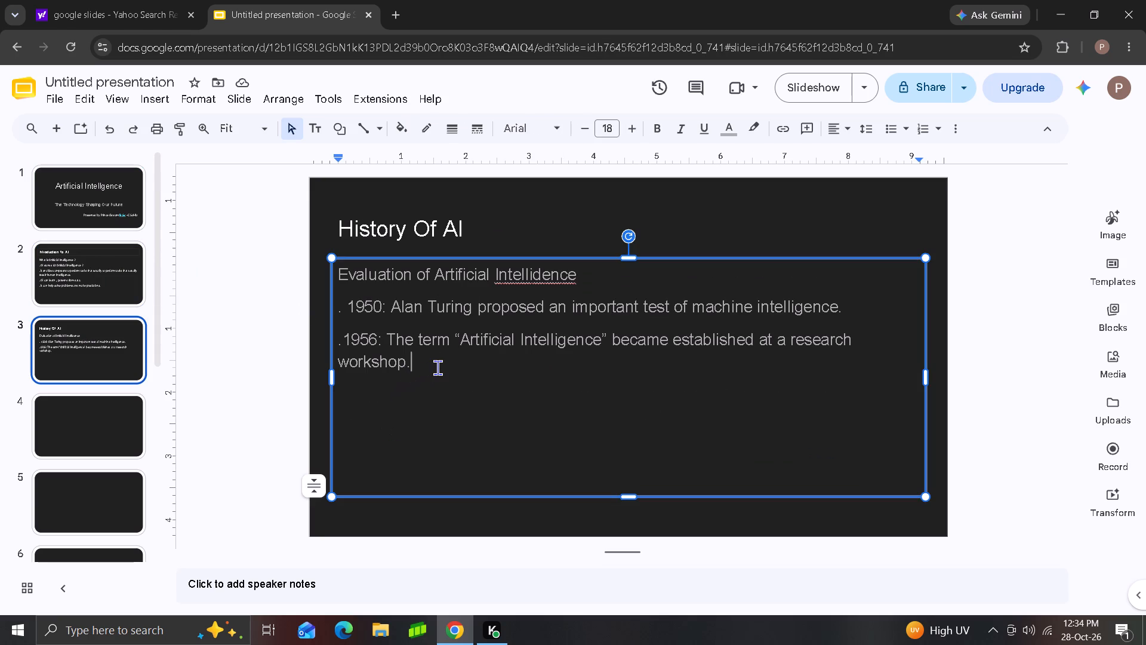
{"action": "key", "text": "Return"}
{"action": "key", "text": "period"}
{"action": "type", "text": "1991"}
{"action": "key", "text": "BackSpace"}
{"action": "key", "text": "7"}
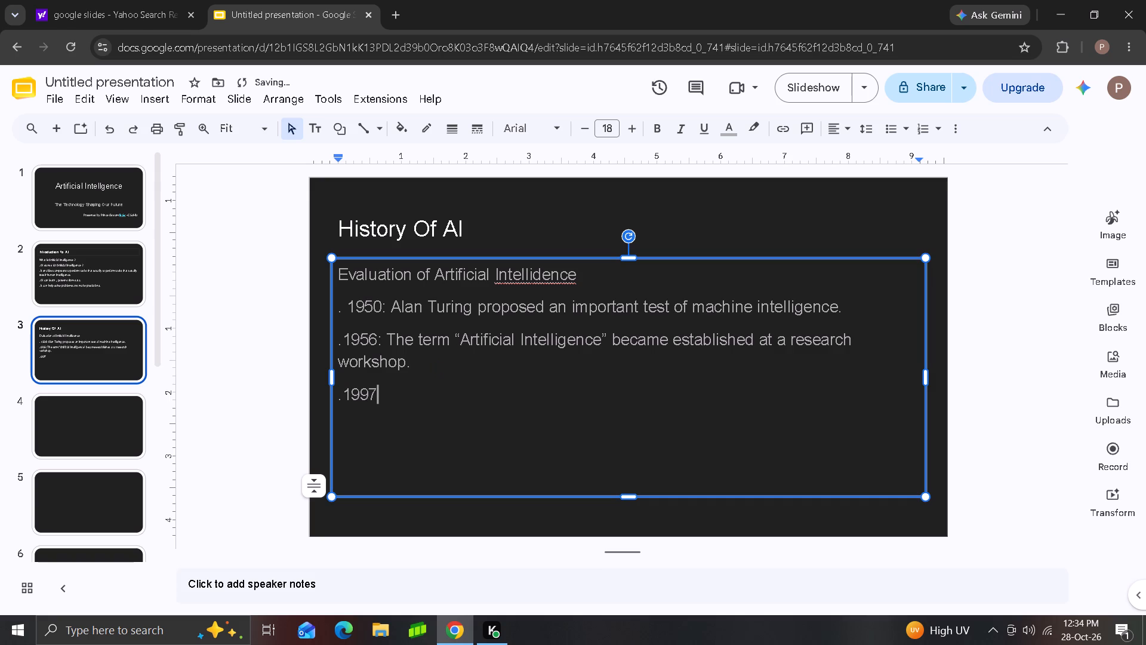
{"action": "type", "text": ";"}
{"action": "key", "text": "space"}
{"action": "key", "text": "BackSpace"}
{"action": "key", "text": "BackSpace"}
{"action": "type", "text": ":"}
{"action": "key", "text": "space"}
{"action": "key", "text": "shift+u"}
{"action": "type", "text": "BM"}
{"action": "key", "text": "BackSpace"}
{"action": "key", "text": "BackSpace"}
{"action": "key", "text": "BackSpace"}
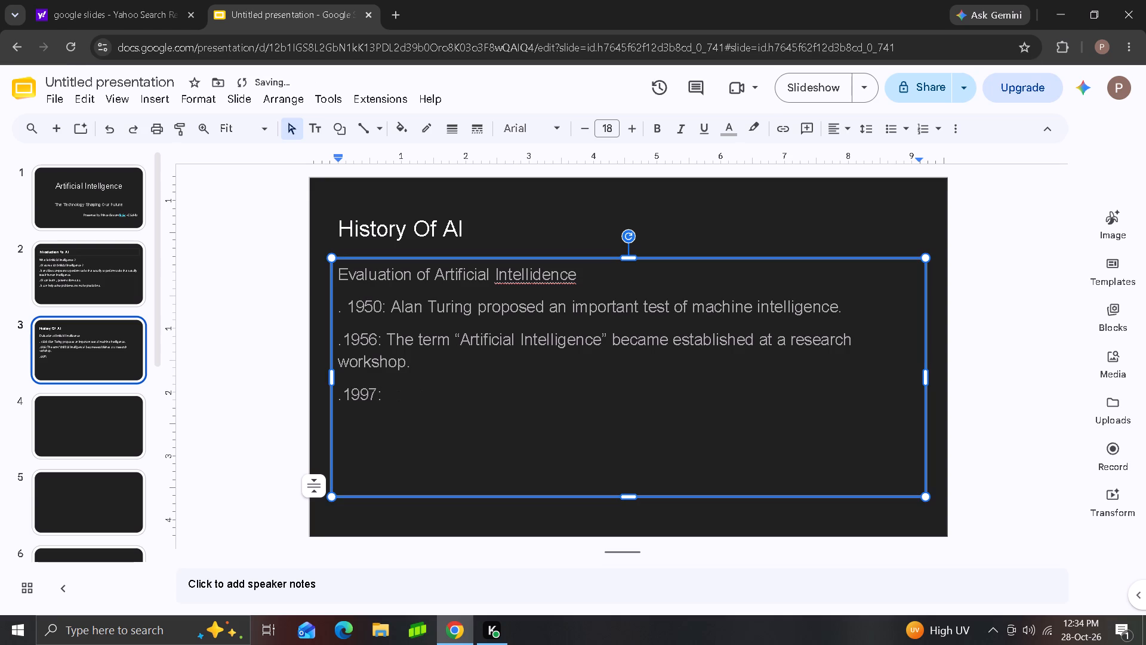
{"action": "type", "text": "IBM"}
{"action": "key", "text": "space"}
{"action": "type", "text": "Deep"}
{"action": "key", "text": "space"}
{"action": "key", "text": "b"}
{"action": "key", "text": "BackSpace"}
{"action": "type", "text": "Blue"}
{"action": "key", "text": "space"}
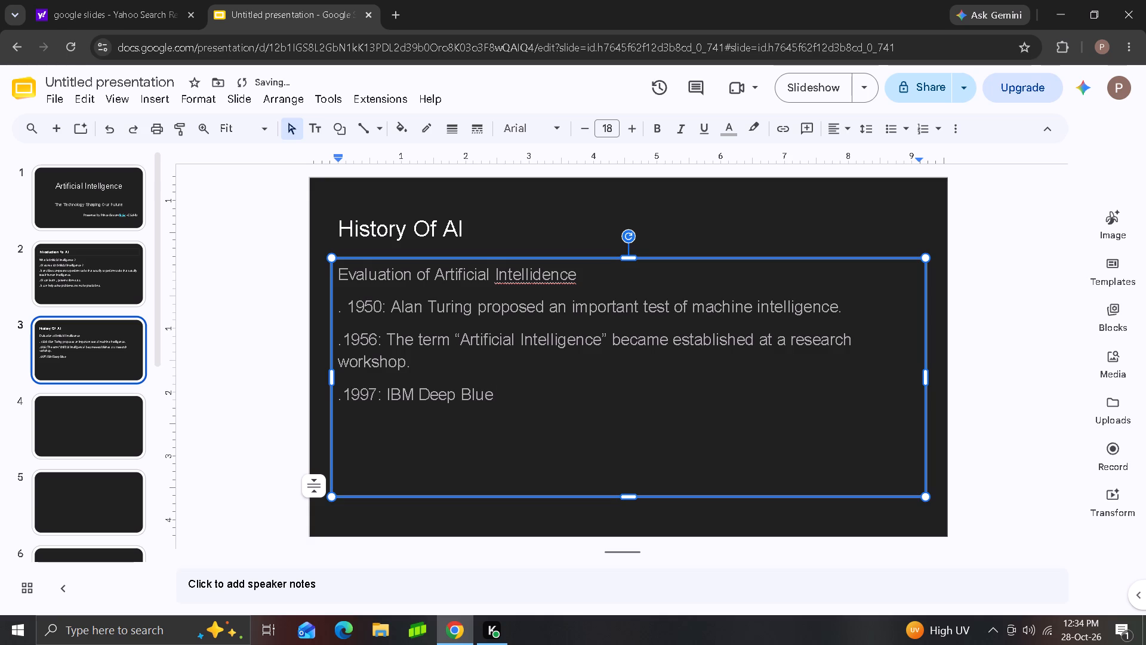
{"action": "type", "text": "defr"}
{"action": "key", "text": "BackSpace"}
{"action": "type", "text": "eatec"}
{"action": "key", "text": "space"}
{"action": "key", "text": "BackSpace"}
{"action": "key", "text": "BackSpace"}
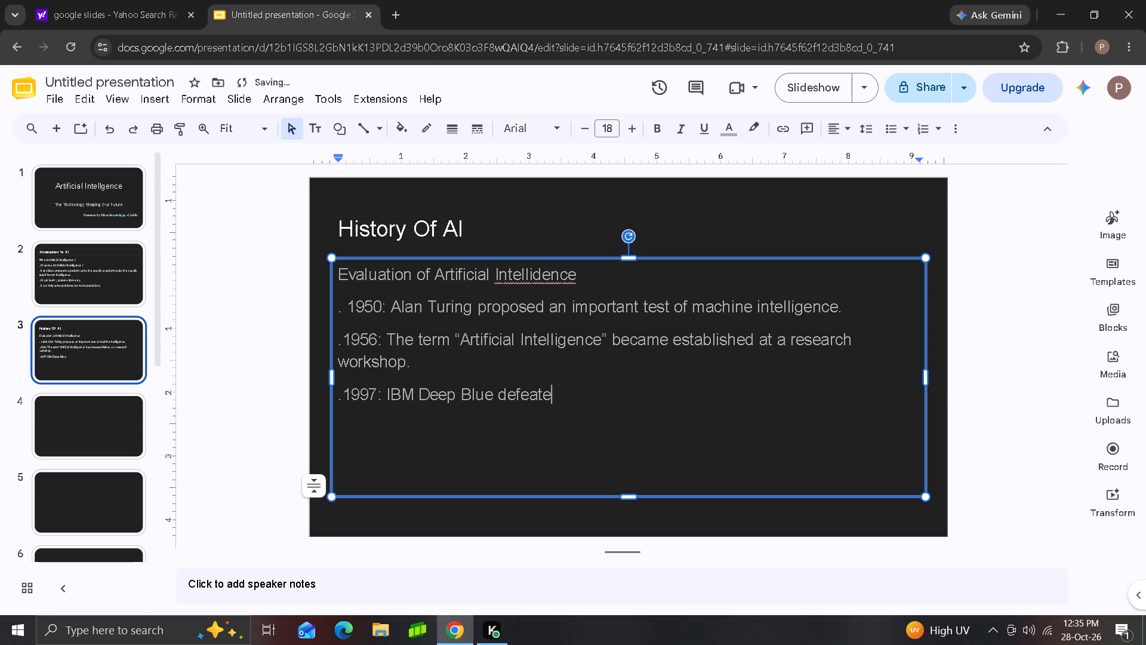
{"action": "type", "text": "d"}
{"action": "key", "text": "space"}
{"action": "type", "text": "chess"}
{"action": "key", "text": "space"}
{"action": "type", "text": "chapoi"}
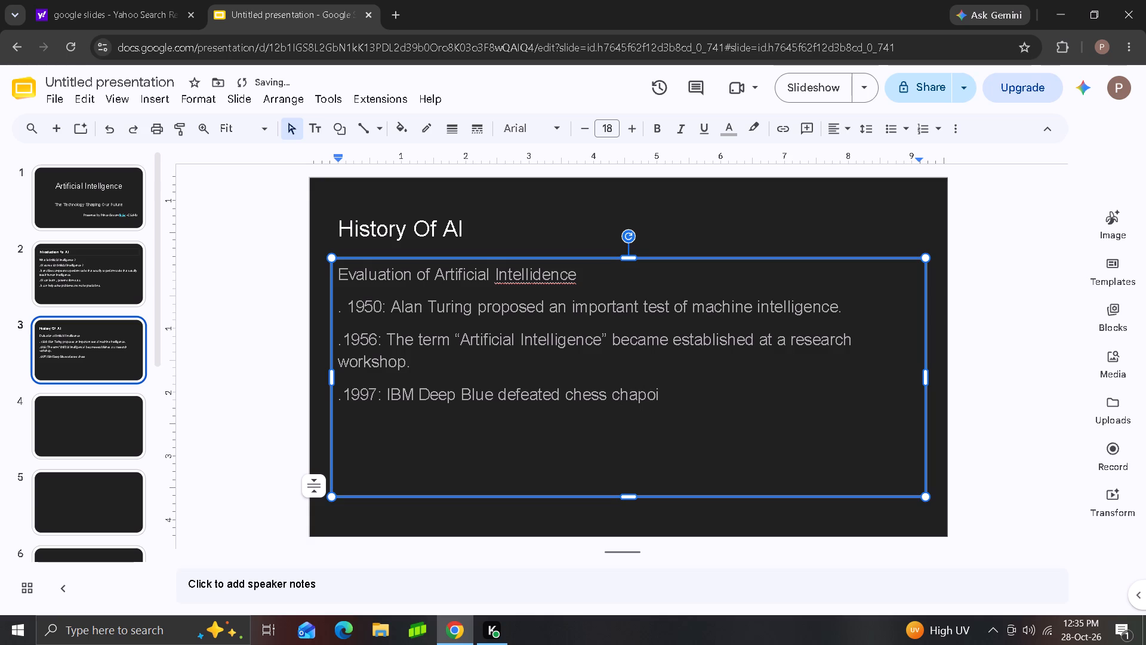
{"action": "key", "text": "BackSpace"}
{"action": "key", "text": "BackSpace"}
{"action": "key", "text": "o"}
{"action": "key", "text": "BackSpace"}
{"action": "type", "text": "ion"}
{"action": "key", "text": "space"}
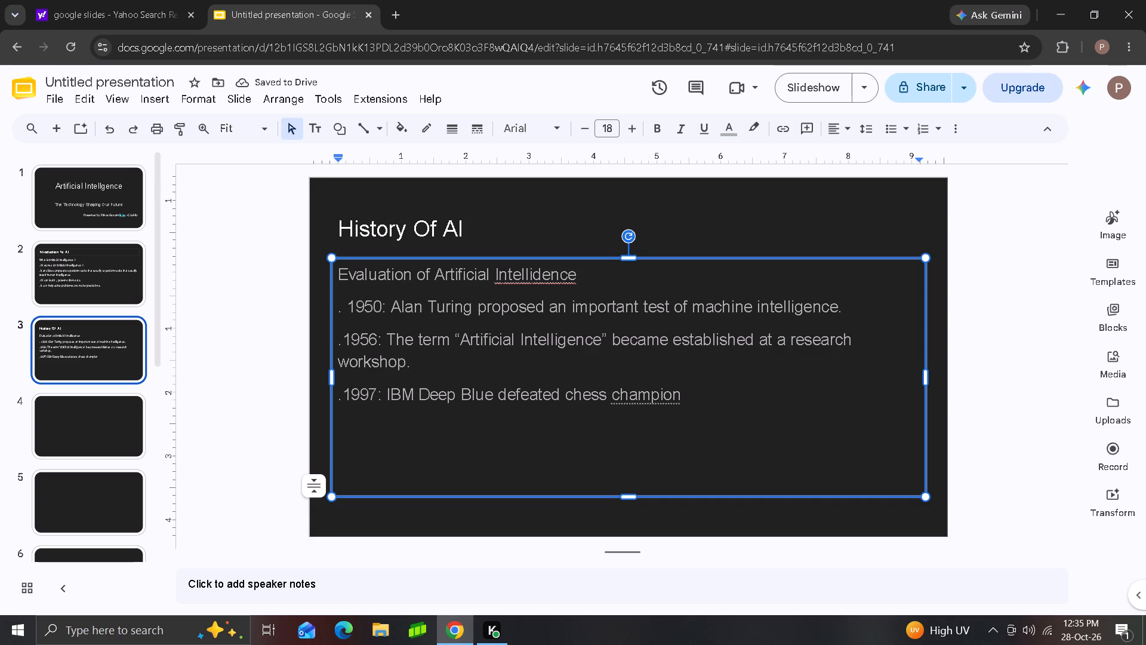
{"action": "type", "text": "Garry"}
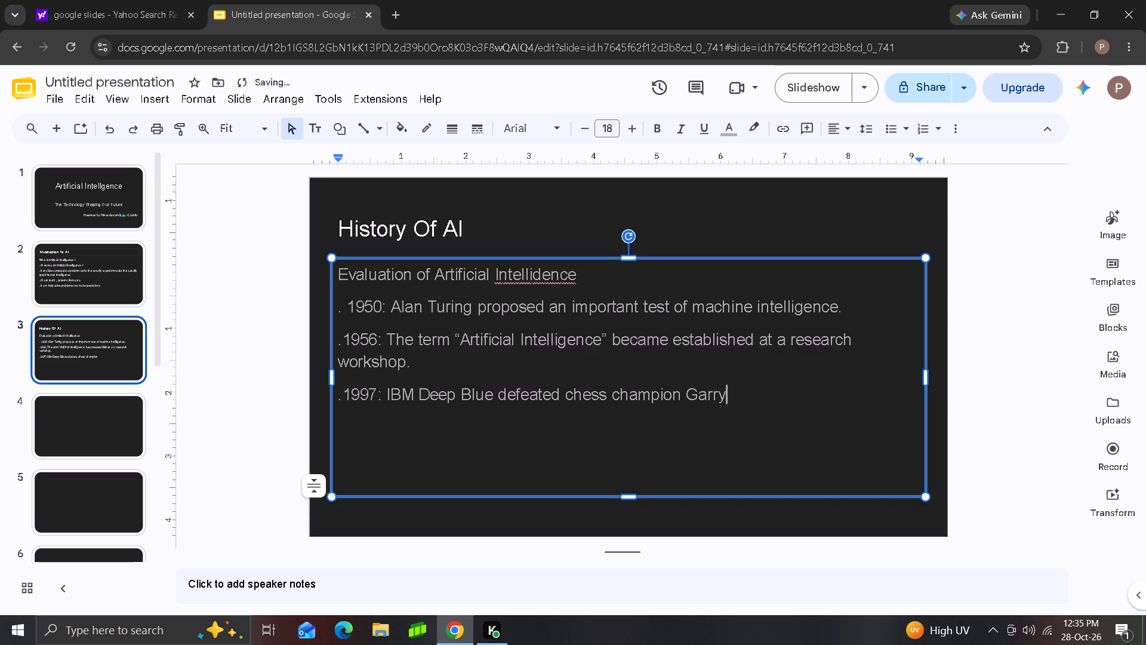
{"action": "key", "text": "space"}
{"action": "key", "text": "shift+k"}
{"action": "type", "text": "as"}
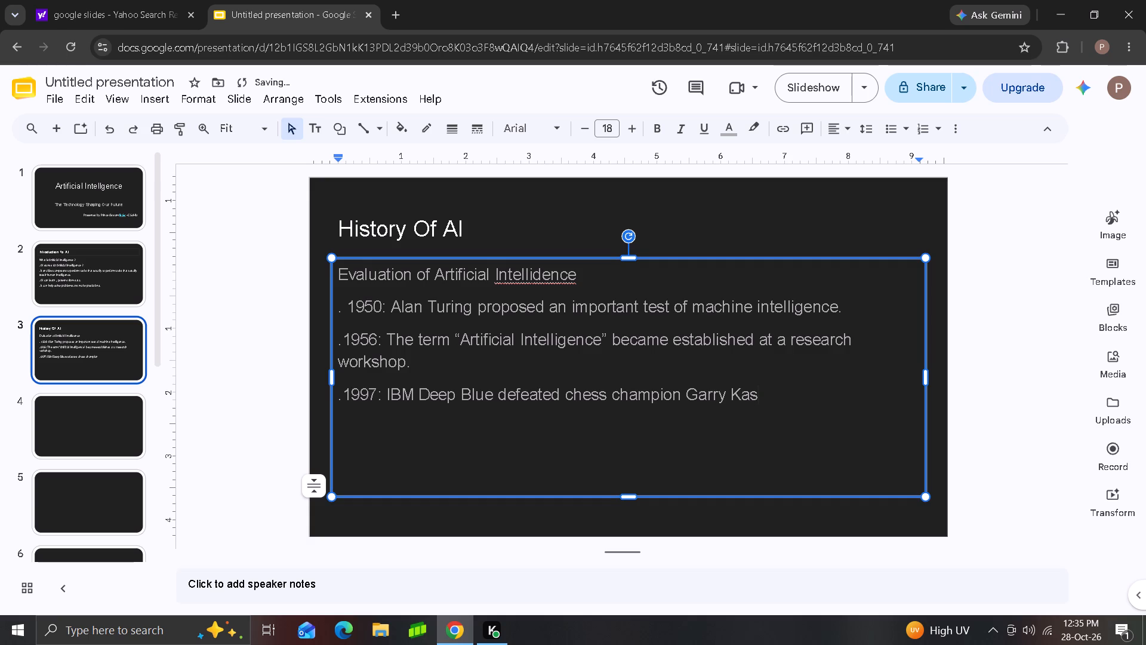
{"action": "type", "text": "paroe"}
{"action": "key", "text": "BackSpace"}
{"action": "key", "text": "w"}
{"action": "key", "text": "period"}
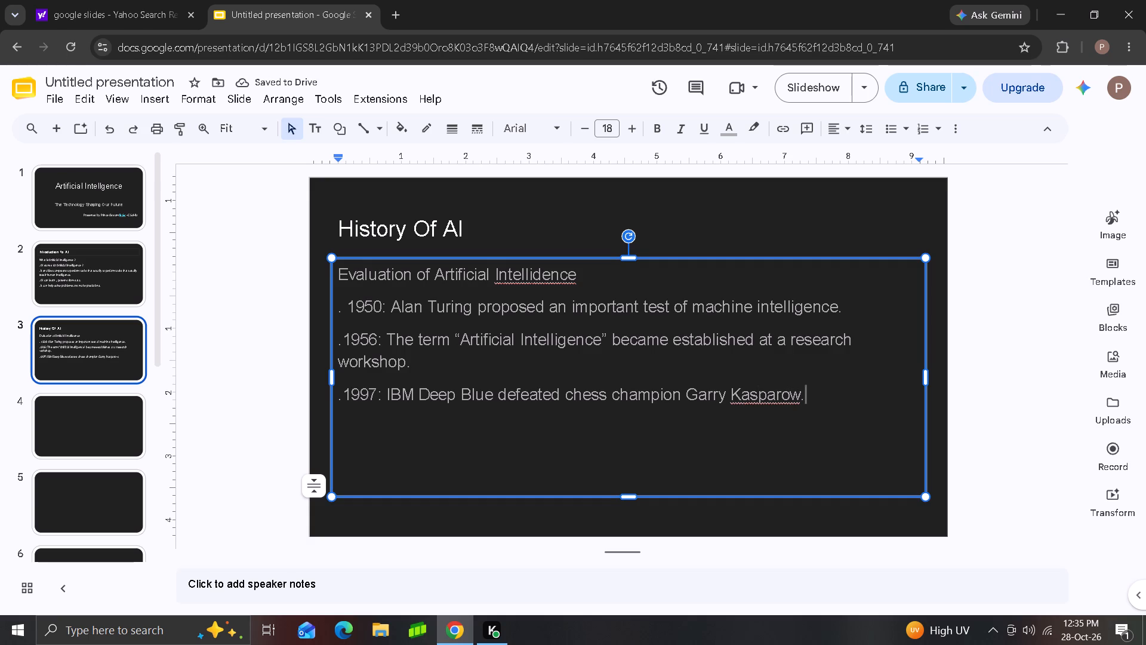
Add a fifth line to slide 3's body text: ". 2020s: Generative AI tools become widely used".
{"action": "key", "text": "Return"}
{"action": "key", "text": "period"}
{"action": "key", "text": "space"}
{"action": "type", "text": "2020"}
{"action": "key", "text": "s"}
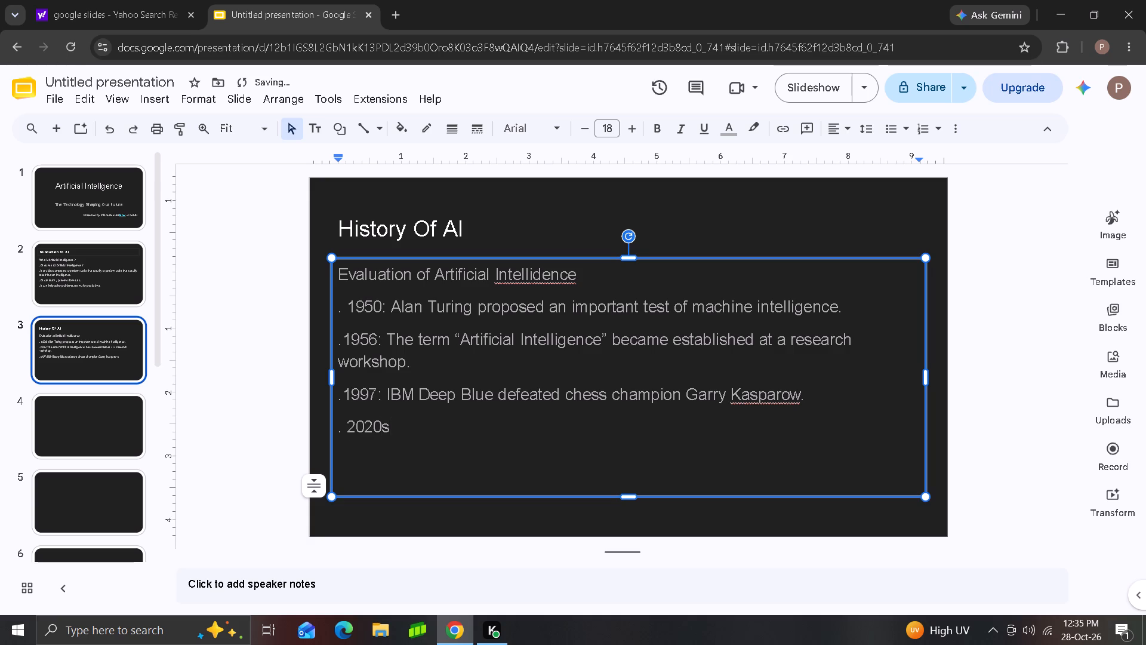
{"action": "type", "text": ":"}
{"action": "key", "text": "space"}
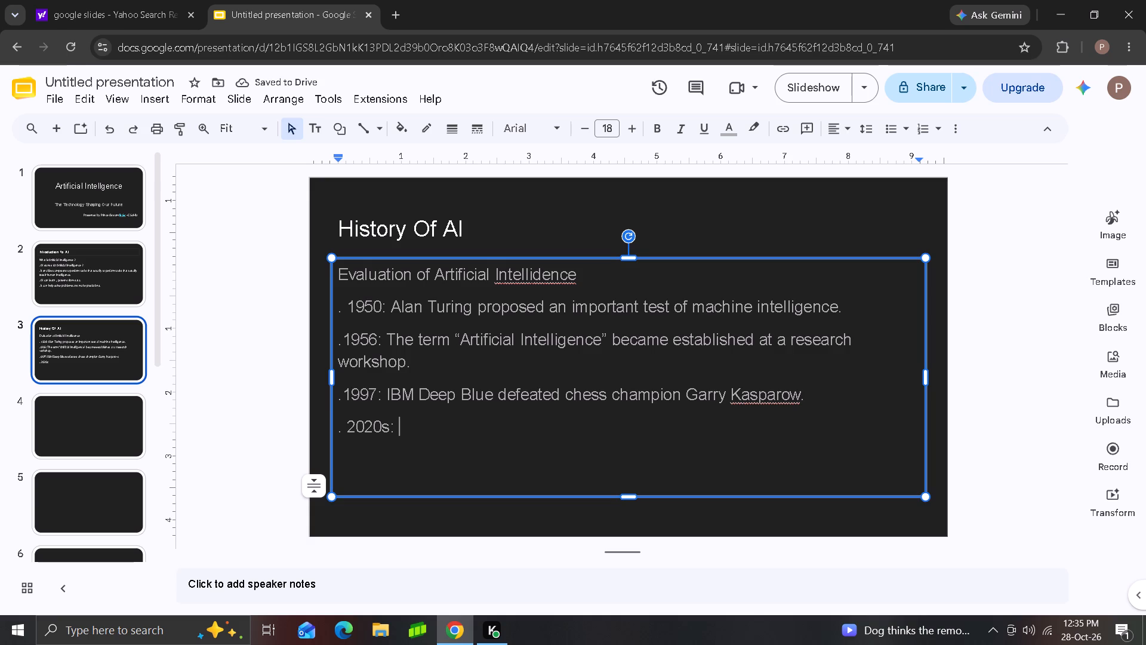
{"action": "type", "text": "nerated"}
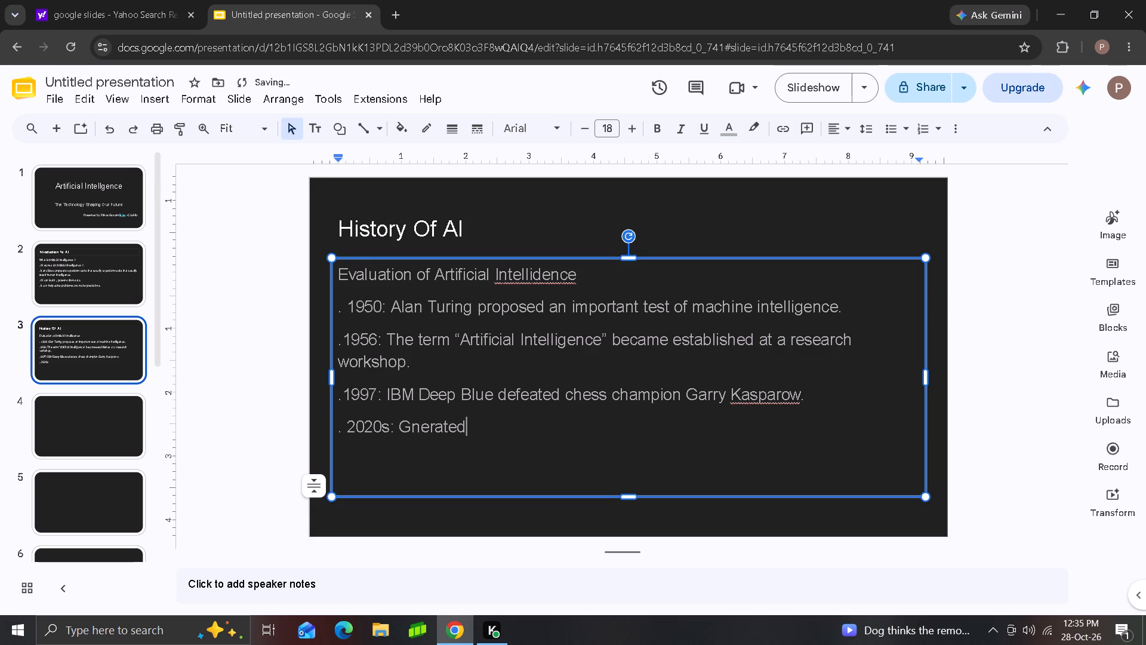
{"action": "key", "text": "BackSpace"}
{"action": "key", "text": "BackSpace"}
{"action": "type", "text": "ive"}
{"action": "key", "text": "space"}
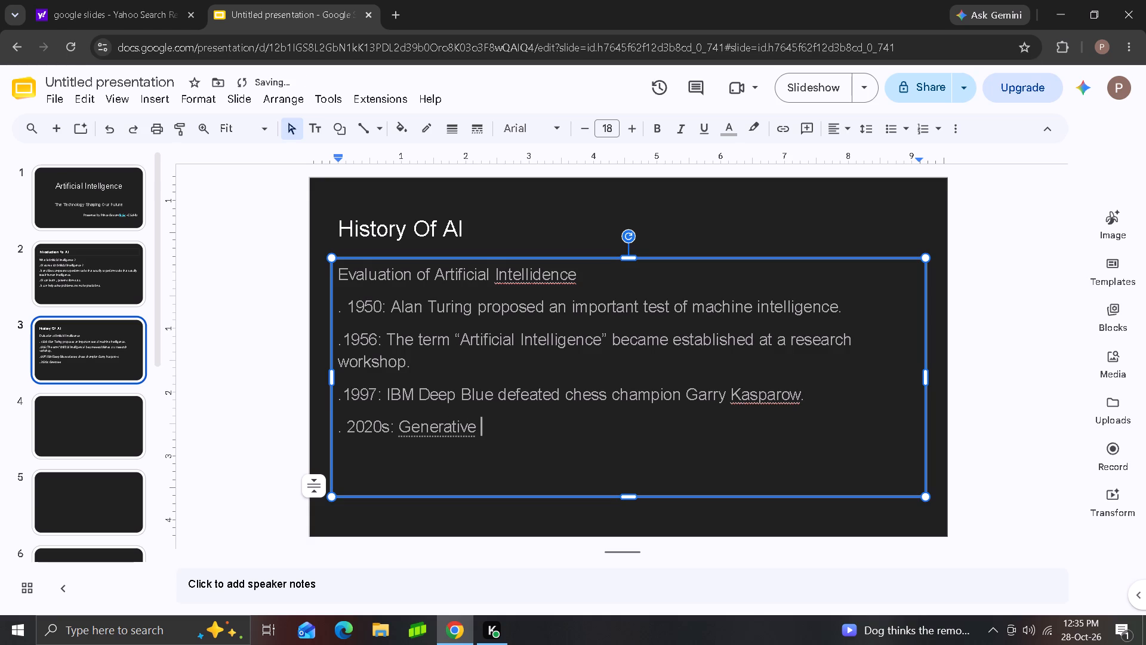
{"action": "key", "text": "a"}
{"action": "key", "text": "BackSpace"}
{"action": "type", "text": "Ai"}
{"action": "key", "text": "space"}
{"action": "key", "text": "BackSpace"}
{"action": "key", "text": "BackSpace"}
{"action": "type", "text": "I"}
{"action": "key", "text": "space"}
{"action": "type", "text": "tools"}
{"action": "key", "text": "space"}
{"action": "type", "text": "become"}
{"action": "key", "text": "space"}
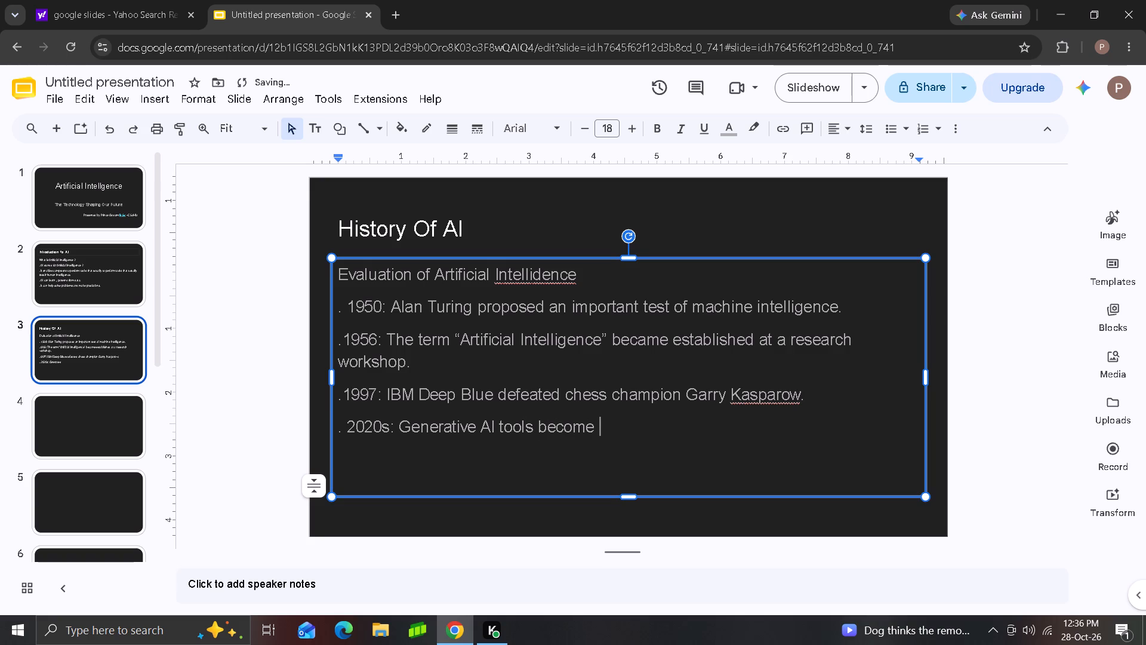
{"action": "type", "text": "widely"}
{"action": "key", "text": "space"}
{"action": "type", "text": "used"}
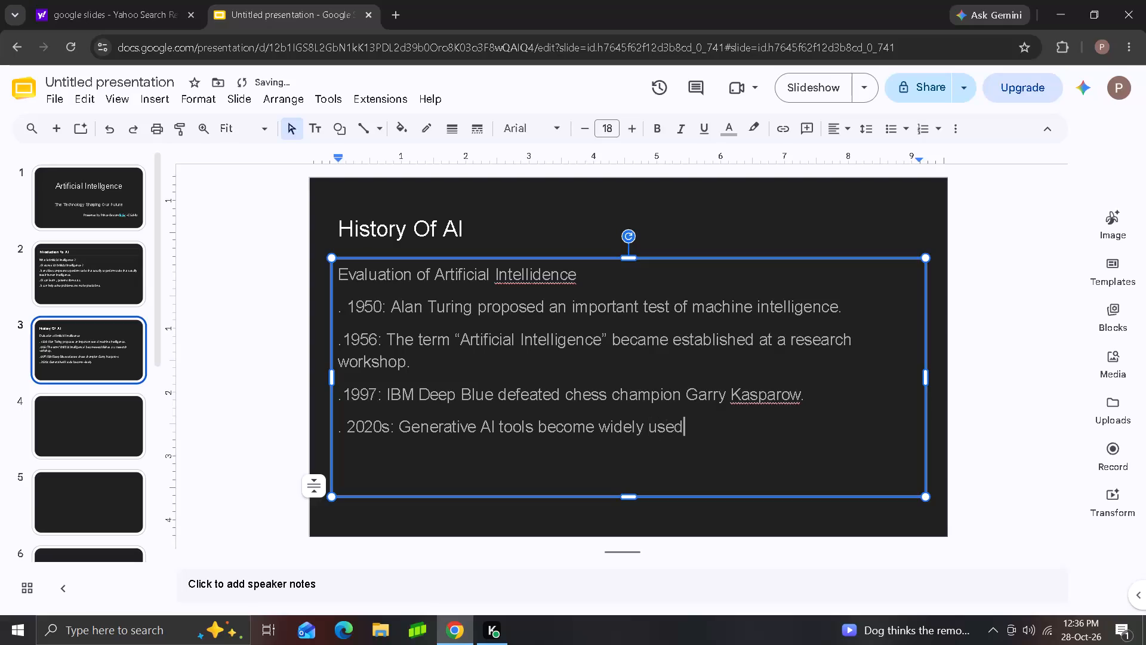
End the 2020s line of slide 3's body text with a period.
{"action": "key", "text": "period"}
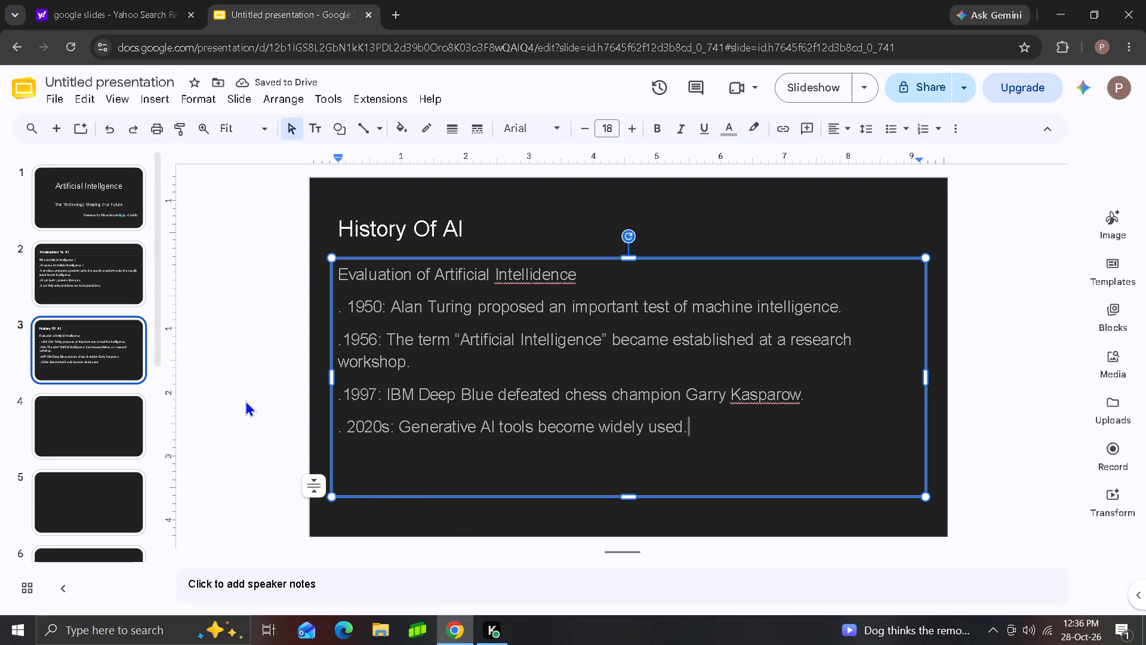
{"action": "left_click", "coordinate": [221, 442]}
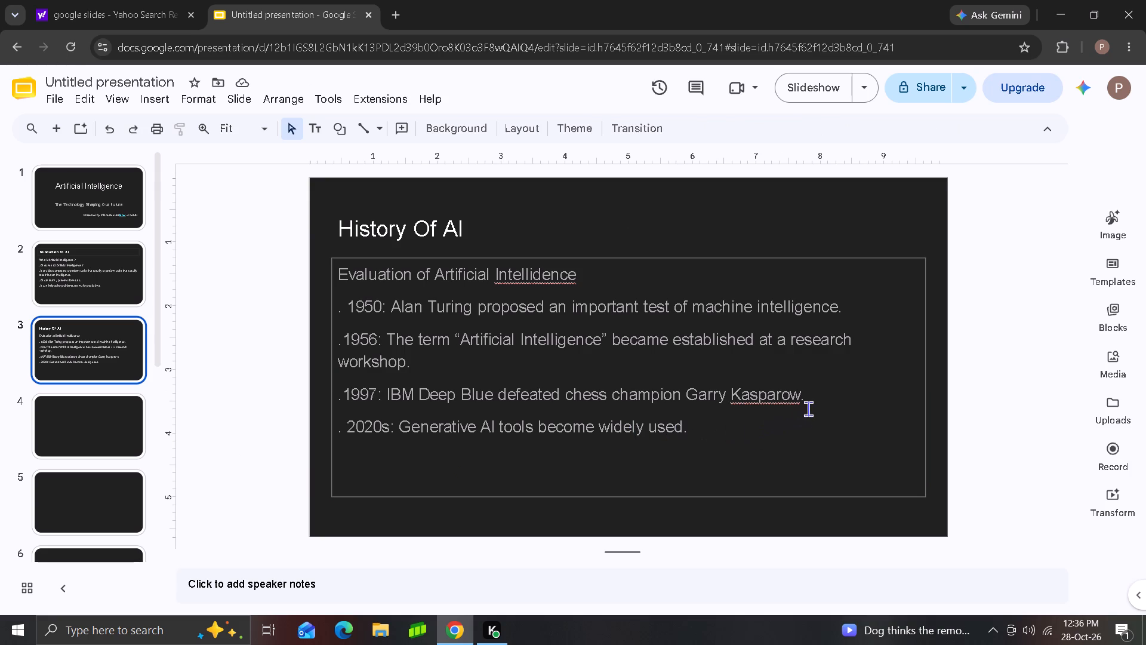
Correct the spelling of "Kasparow" to "Kasparov" in the 1997 line of slide 3's body text.
{"action": "left_click", "coordinate": [803, 391]}
{"action": "key", "text": "BackSpace"}
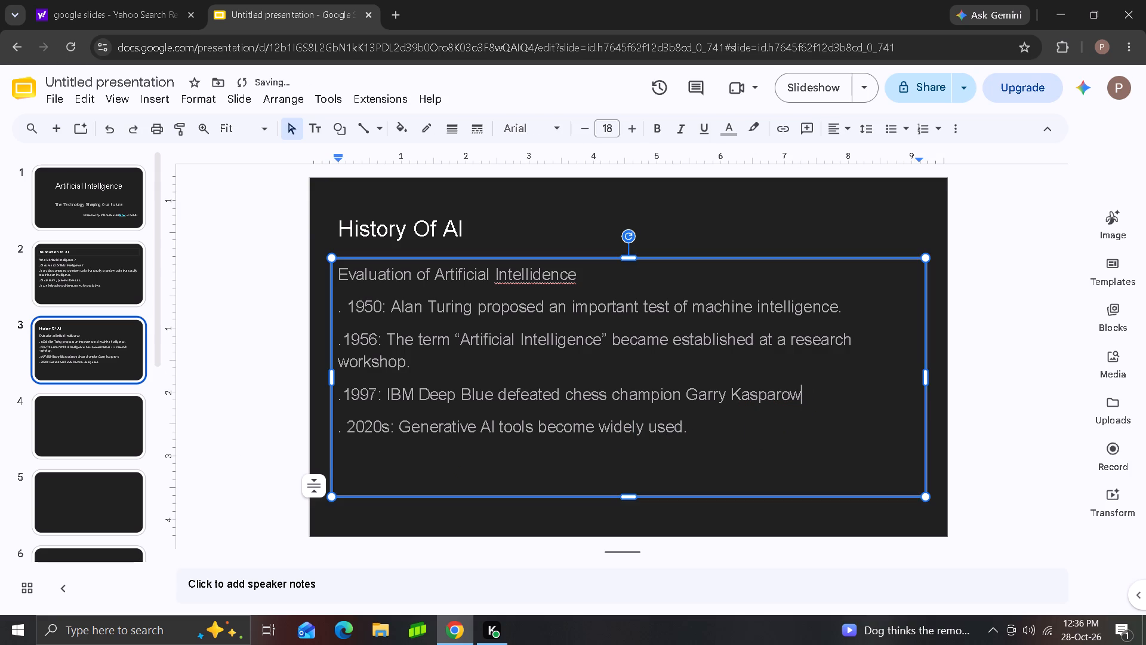
{"action": "key", "text": "BackSpace"}
{"action": "type", "text": "v."}
Give slide 4 the title "Types And Branches of AI".
{"action": "left_click", "coordinate": [73, 418]}
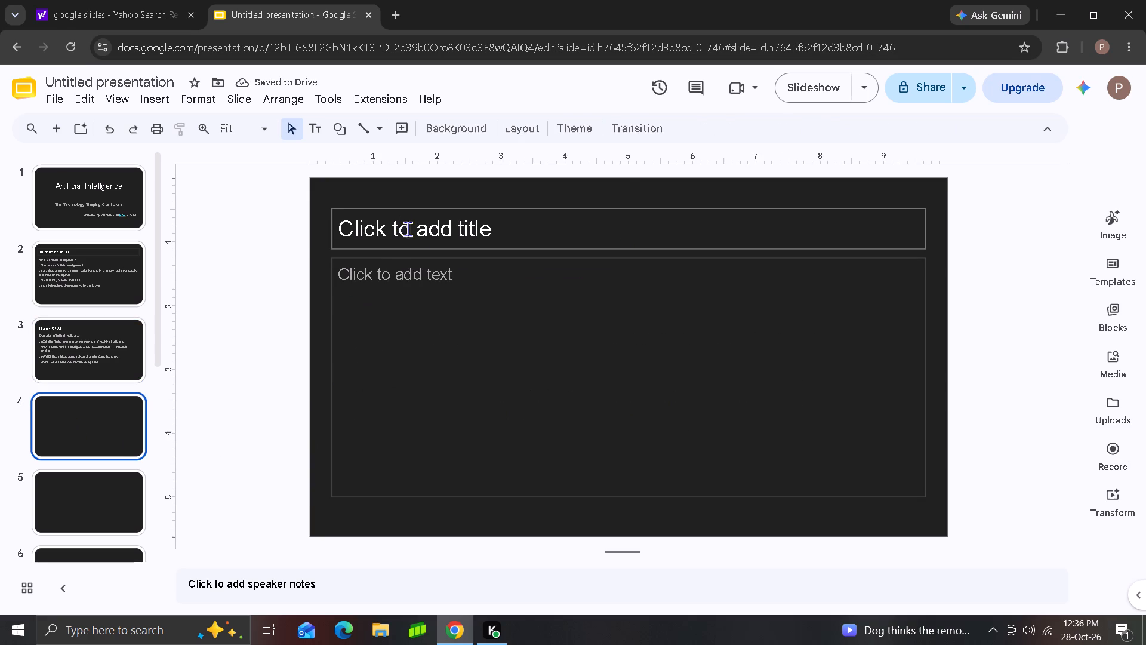
{"action": "left_click", "coordinate": [419, 239]}
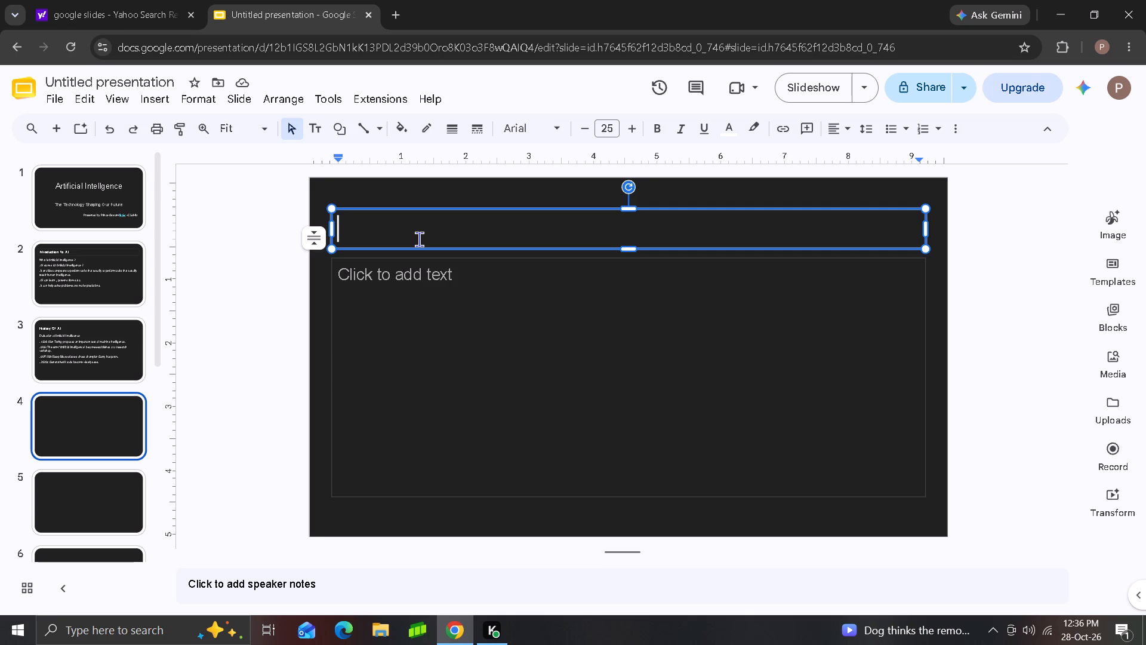
{"action": "type", "text": "Ty"}
{"action": "type", "text": "pes"}
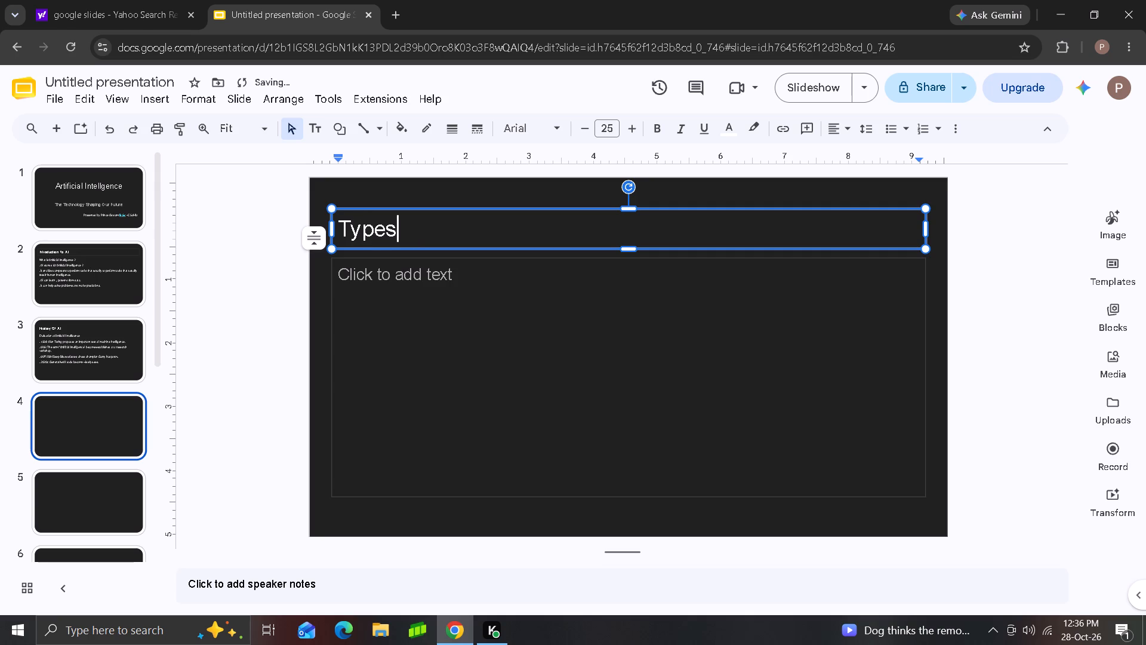
{"action": "key", "text": "space"}
{"action": "type", "text": "ab"}
{"action": "key", "text": "BackSpace"}
{"action": "key", "text": "BackSpace"}
{"action": "type", "text": "Ans"}
{"action": "key", "text": "BackSpace"}
{"action": "type", "text": "d"}
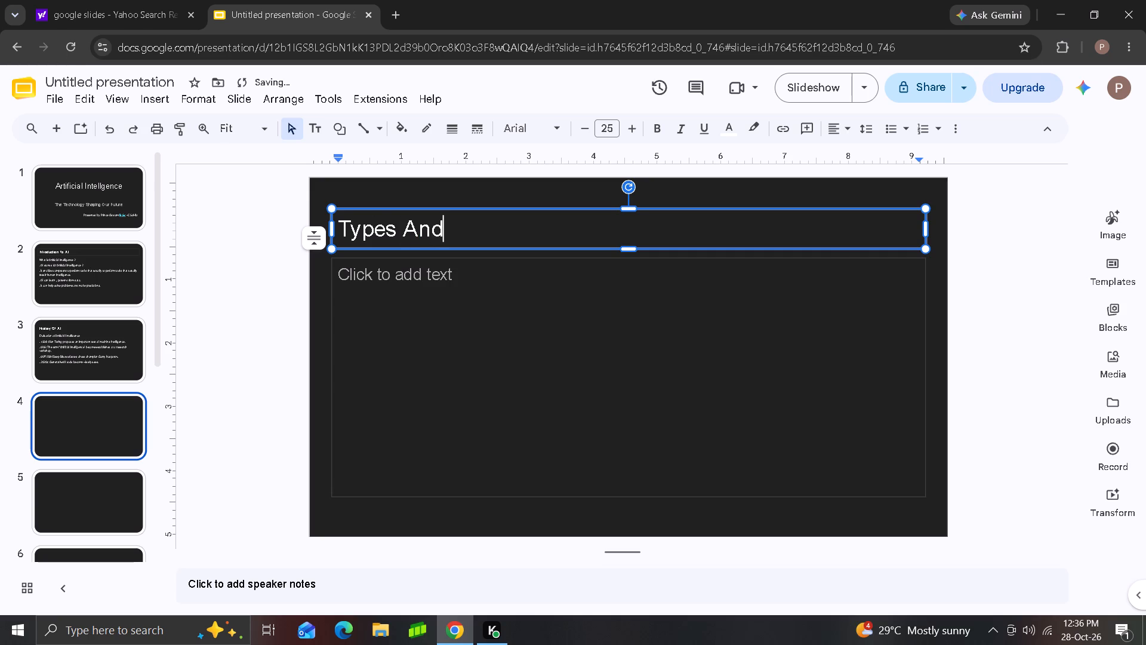
{"action": "key", "text": "space"}
{"action": "type", "text": "Bra"}
{"action": "type", "text": "nches"}
{"action": "key", "text": "space"}
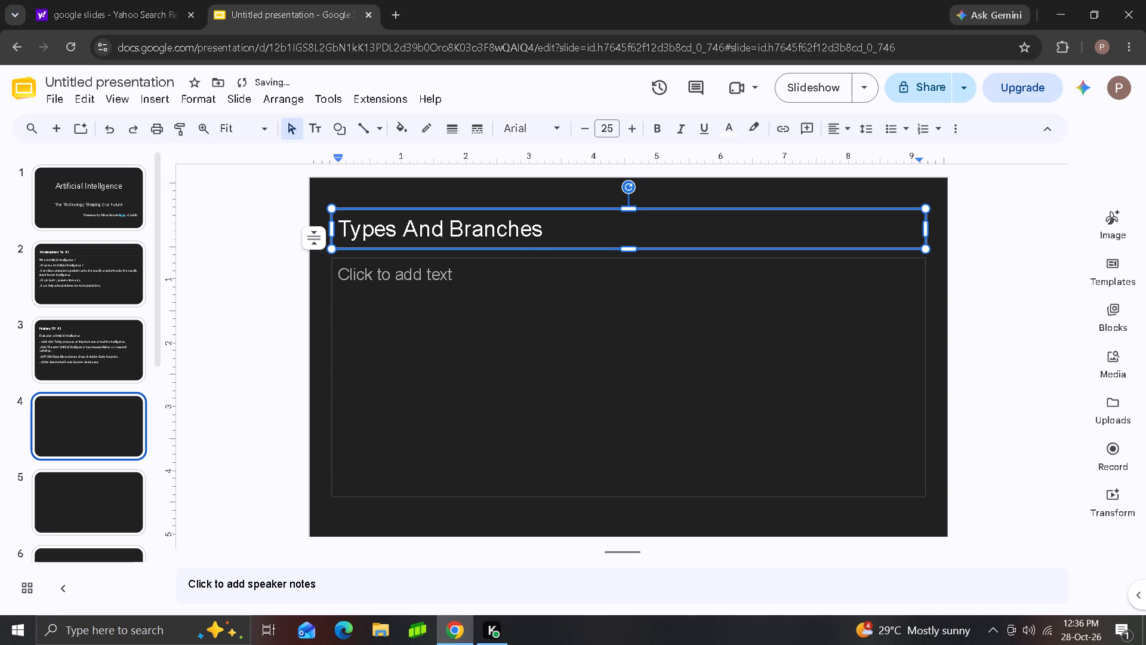
{"action": "type", "text": "of AO"}
{"action": "key", "text": "shift+BackSpace"}
{"action": "type", "text": "I"}
{"action": "key", "text": "space"}
Enter "Major Areas of AI" as the first line of slide 4's body text.
{"action": "left_click", "coordinate": [389, 276]}
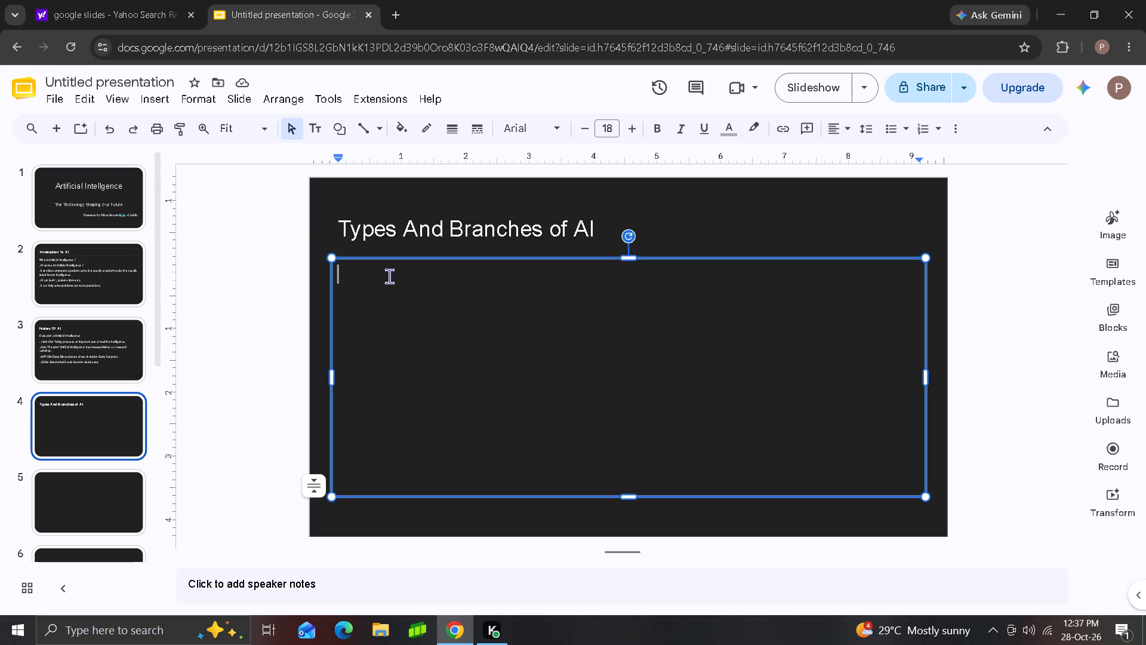
{"action": "type", "text": "Major"}
{"action": "key", "text": "space"}
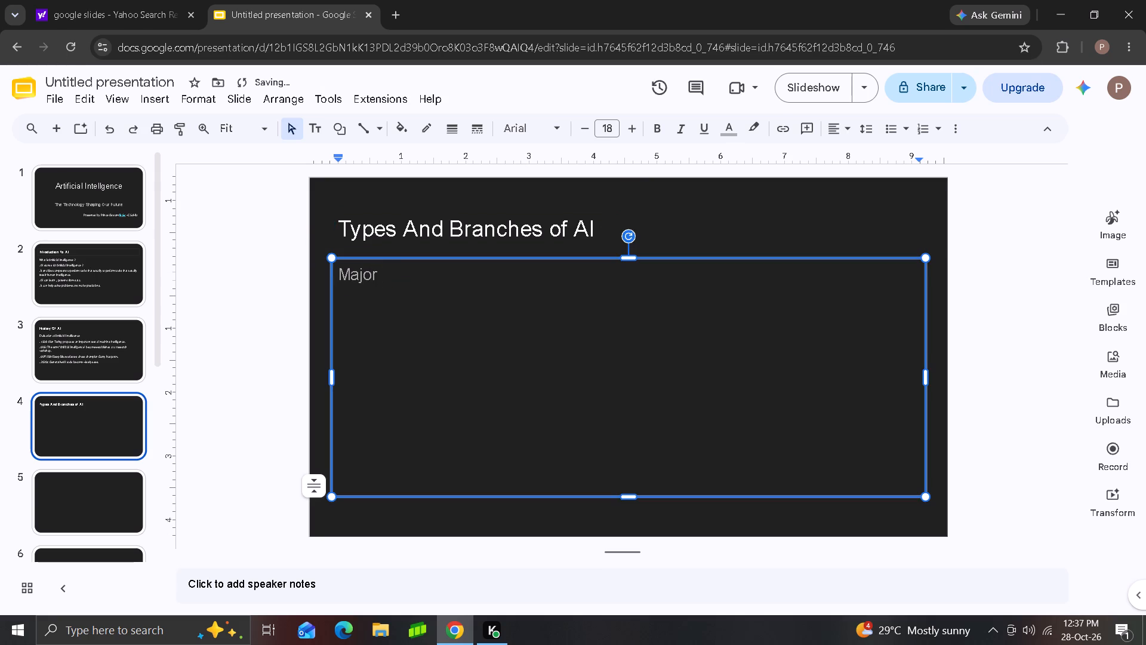
{"action": "type", "text": "Areas"}
{"action": "key", "text": "space"}
{"action": "type", "text": "of"}
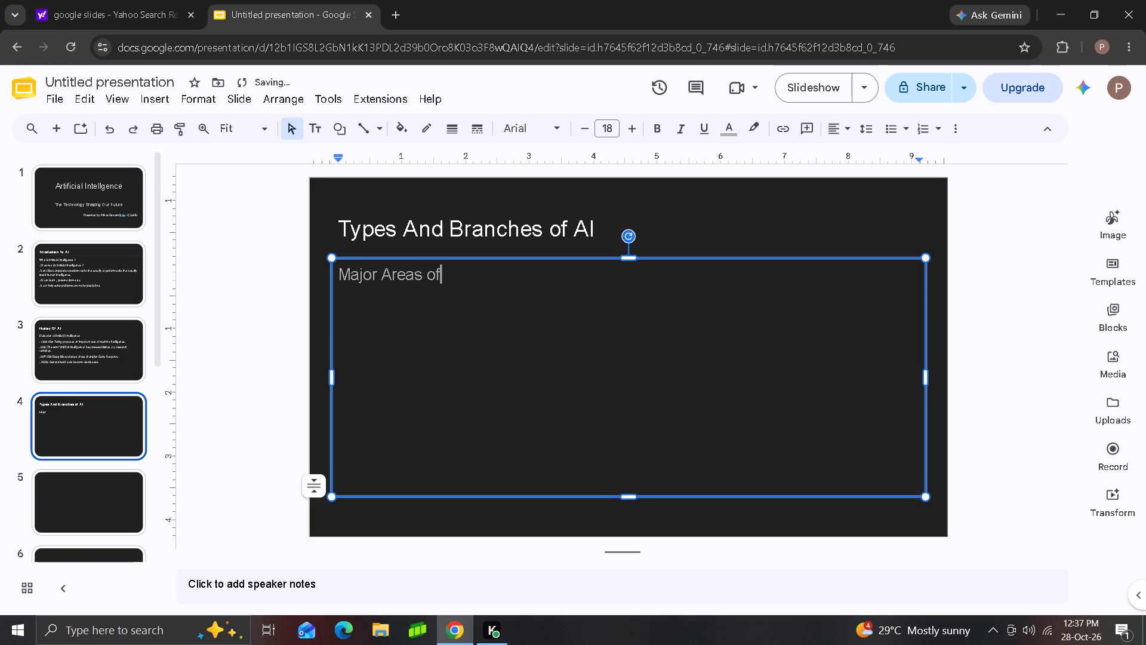
{"action": "key", "text": "space"}
{"action": "type", "text": "AI"}
Add a second line to slide 4's body text reading ". Machine Learning Learns".
{"action": "key", "text": "Return"}
{"action": "key", "text": "comma"}
{"action": "key", "text": "BackSpace"}
{"action": "type", "text": "."}
{"action": "key", "text": "space"}
{"action": "key", "text": "shift+less"}
{"action": "key", "text": "shift+BackSpace"}
{"action": "type", "text": "Machine"}
{"action": "key", "text": "space"}
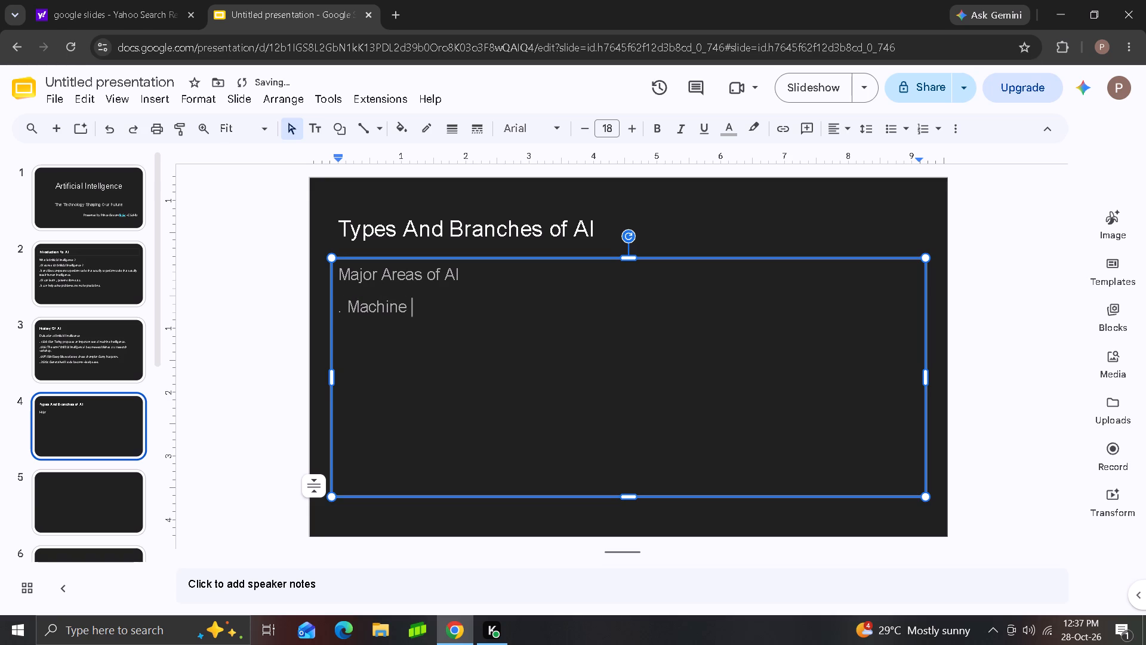
{"action": "type", "text": "Learning"}
{"action": "key", "text": "space"}
{"action": "type", "text": "Learns"}
{"action": "key", "text": "space"}
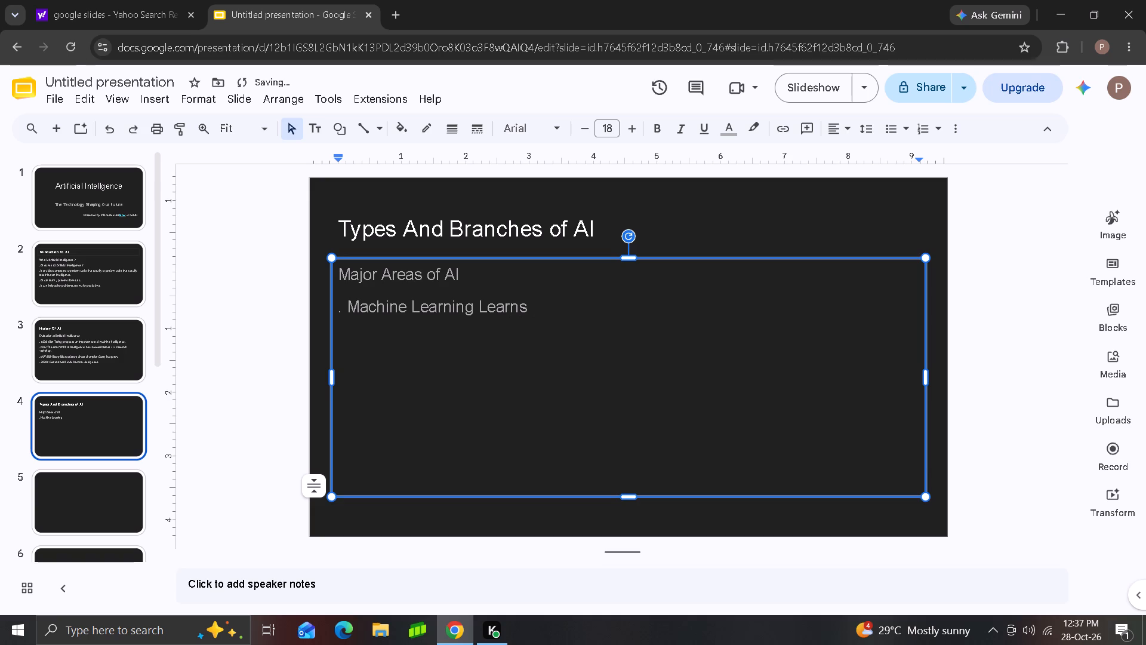
{"action": "key", "text": "shift+p"}
{"action": "key", "text": "BackSpace"}
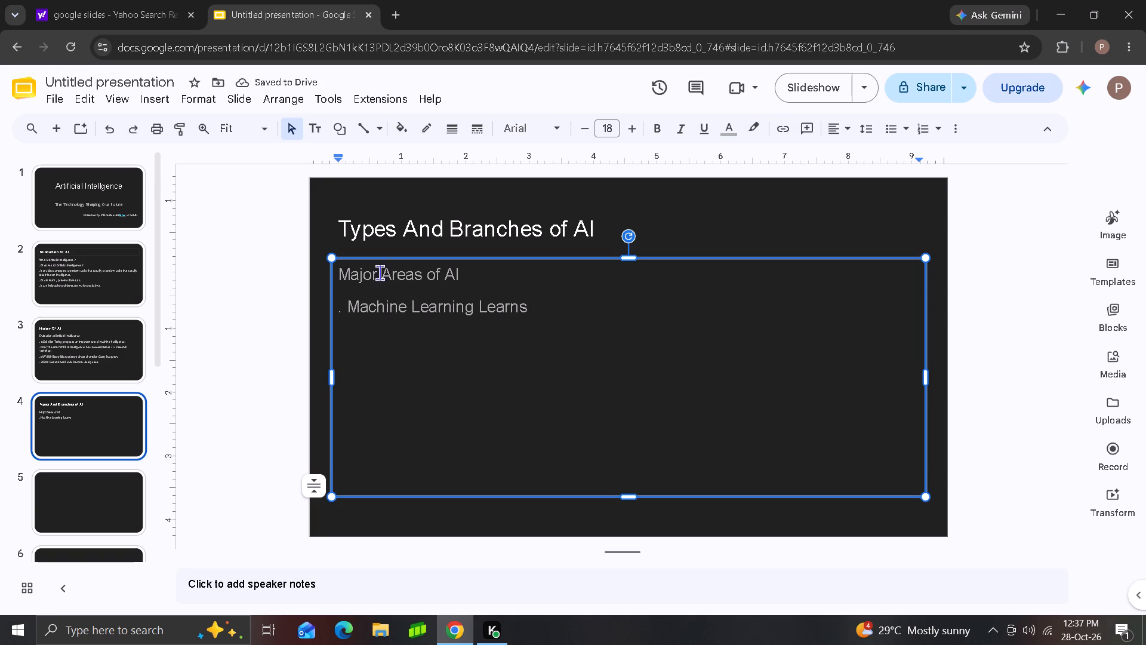
Insert a colon after "Machine Learning" in the second line of slide 4's body text.
{"action": "left_click", "coordinate": [477, 306]}
{"action": "key", "text": "BackSpace"}
{"action": "type", "text": ":"}
{"action": "key", "text": "space"}
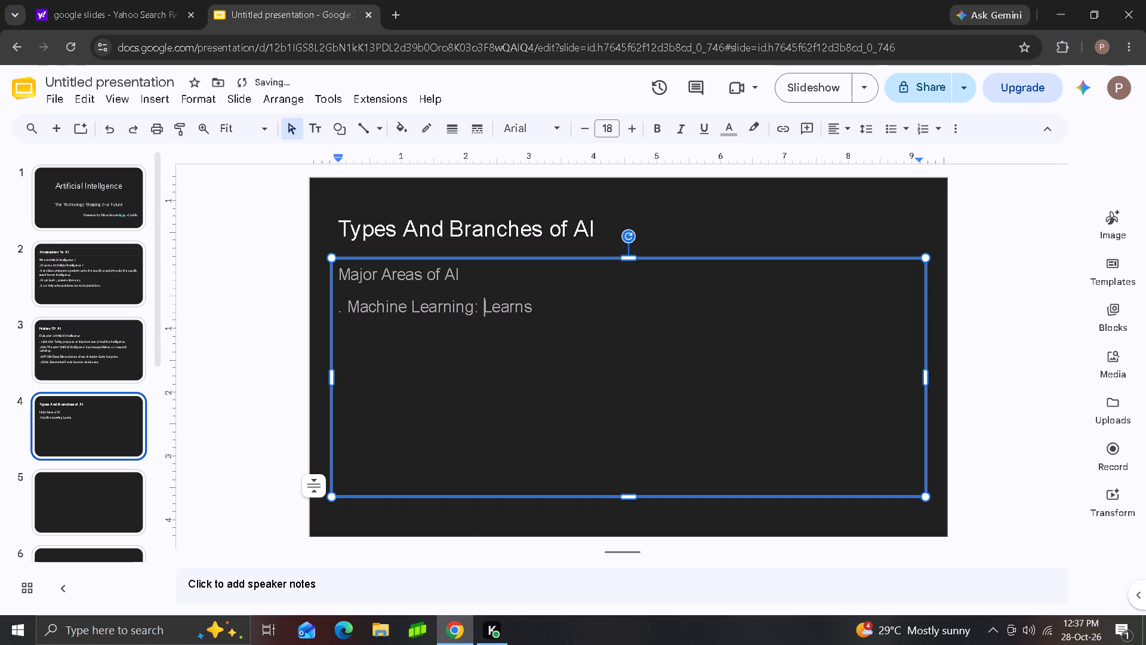
Continue slide 4's Machine Learning line after "Learns" with "patterns from data".
{"action": "key", "text": "Right"}
{"action": "key", "text": "Right"}
{"action": "key", "text": "Right"}
{"action": "key", "text": "Right"}
{"action": "key", "text": "Right"}
{"action": "key", "text": "Right"}
{"action": "key", "text": "space"}
{"action": "type", "text": "ptterns"}
{"action": "key", "text": "space"}
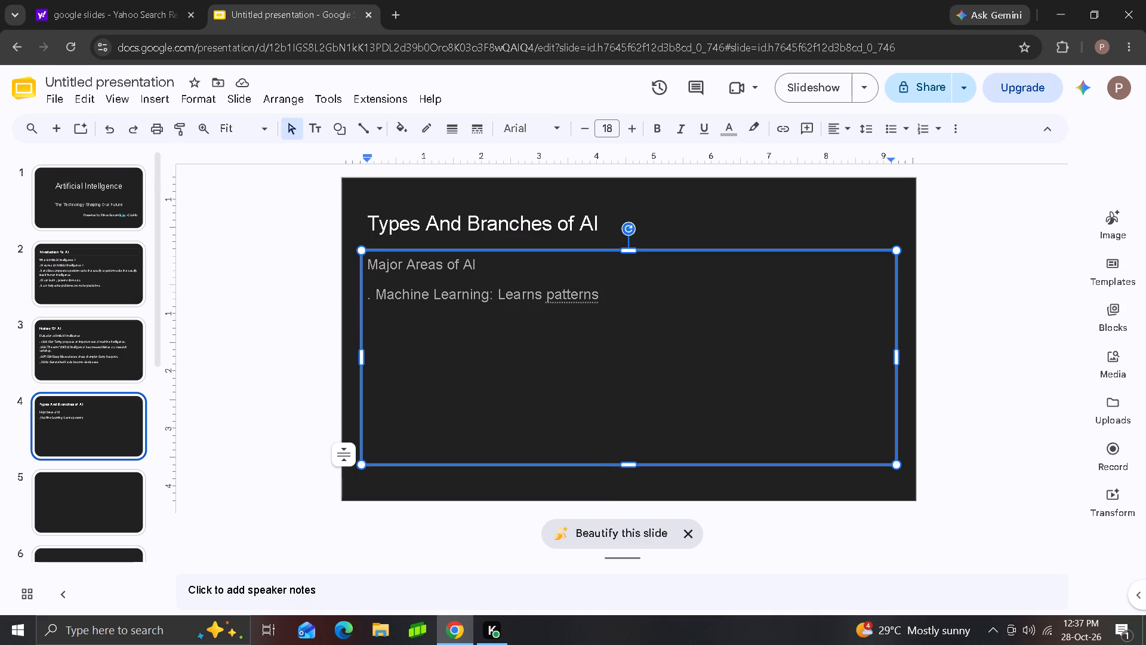
{"action": "key", "text": "Left"}
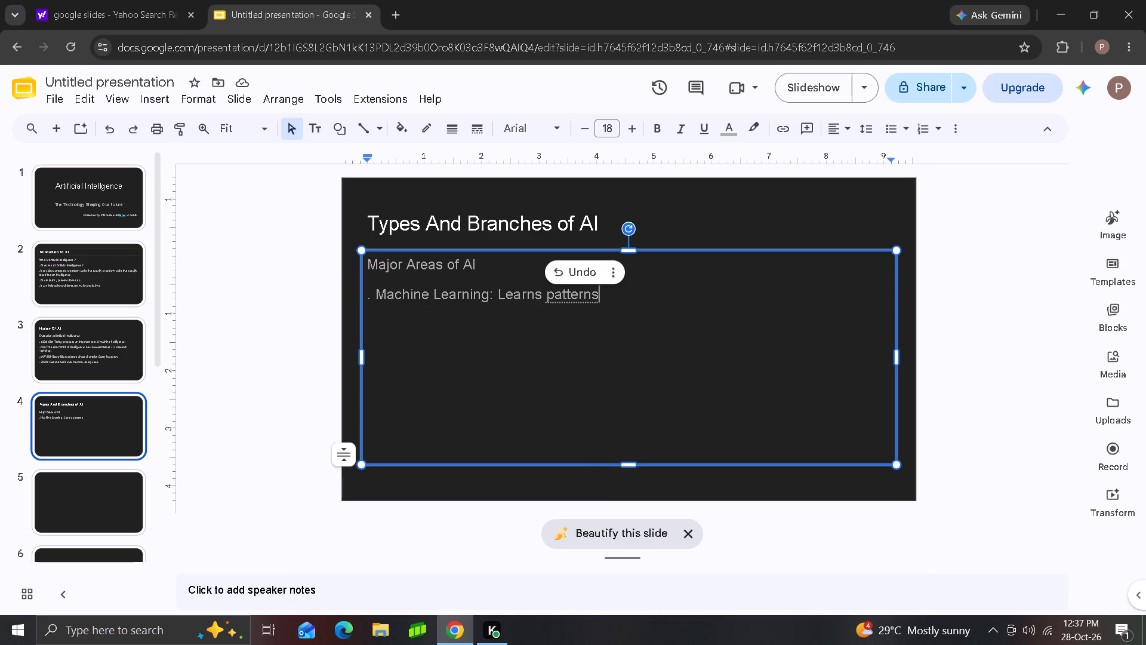
{"action": "key", "text": "BackSpace"}
{"action": "key", "text": "BackSpace"}
{"action": "key", "text": "BackSpace"}
{"action": "key", "text": "BackSpace"}
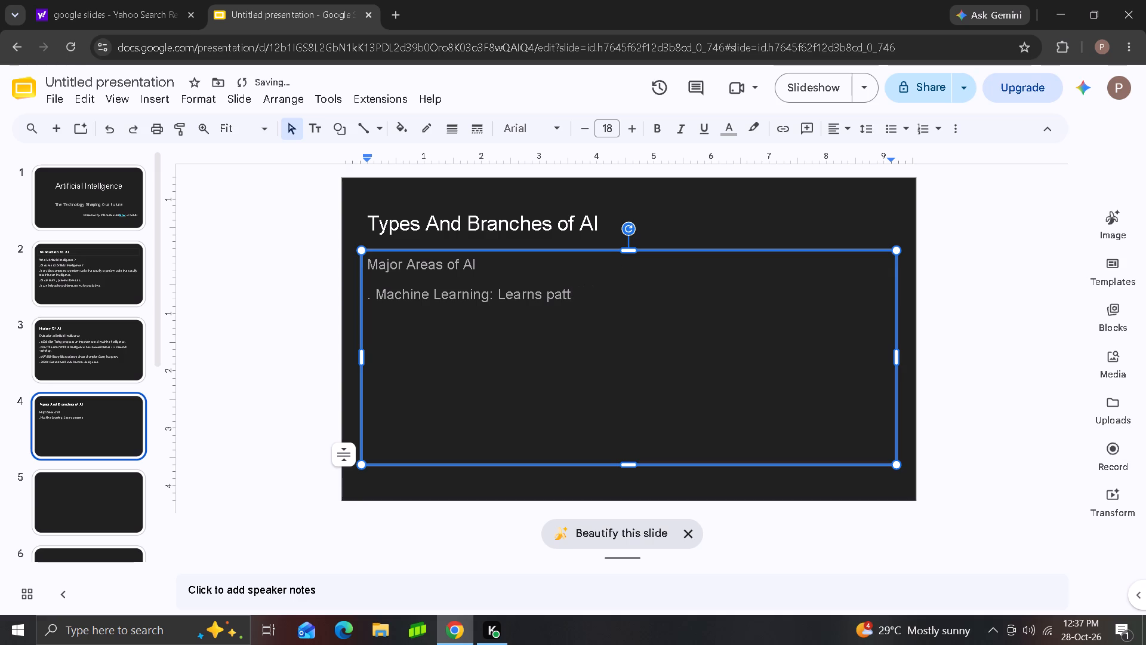
{"action": "type", "text": "erns"}
{"action": "key", "text": "space"}
{"action": "key", "text": "BackSpace"}
{"action": "key", "text": "space"}
{"action": "type", "text": "fro"}
{"action": "type", "text": "m data"}
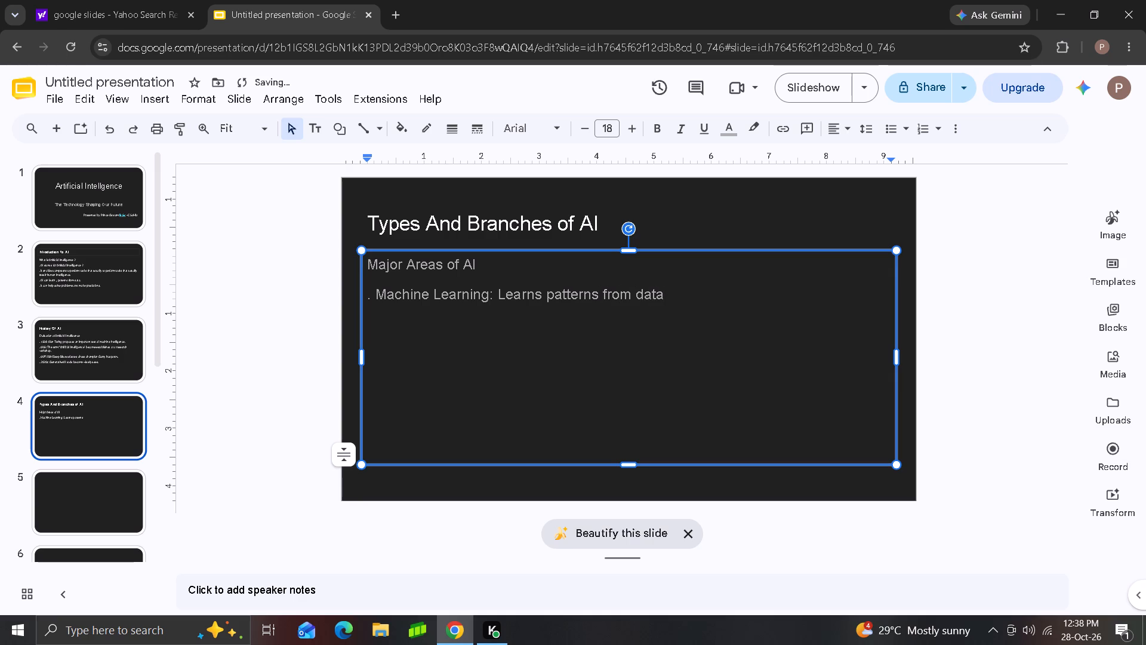
End slide 4's Machine Learning line with a period and start a new line below it.
{"action": "key", "text": "period"}
{"action": "key", "text": "Return"}
Begin the third line of slide 4's body text with ".Deep Learning:".
{"action": "key", "text": "period"}
{"action": "type", "text": "Deep"}
{"action": "key", "text": "space"}
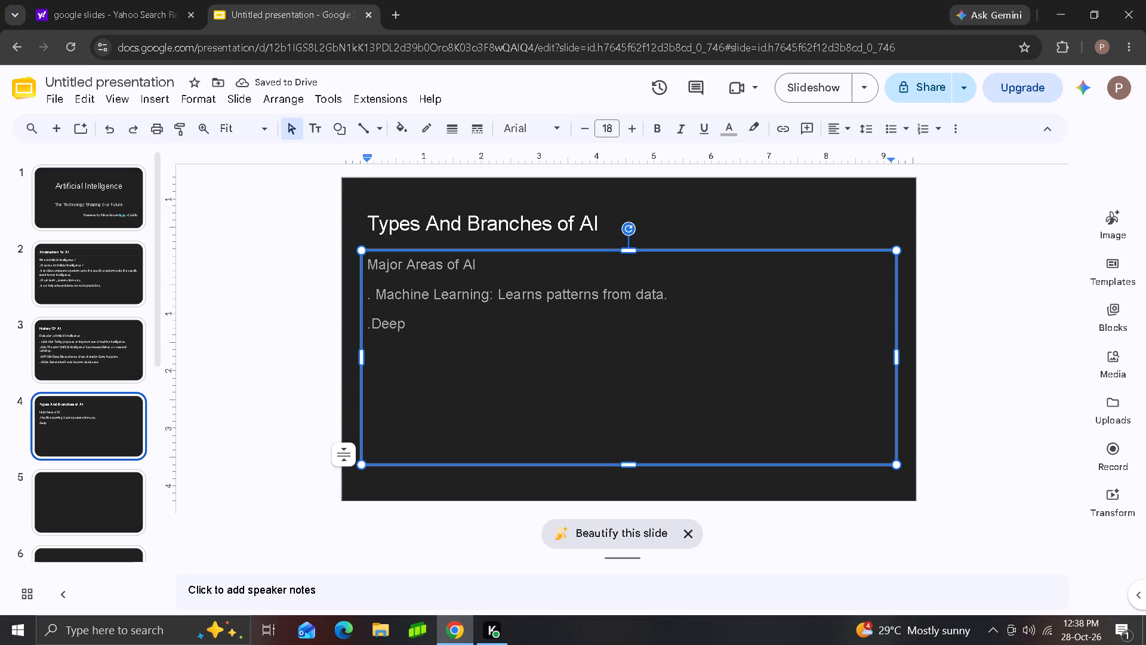
{"action": "type", "text": "Learn"}
{"action": "type", "text": "inf"}
{"action": "key", "text": "BackSpace"}
{"action": "key", "text": "g"}
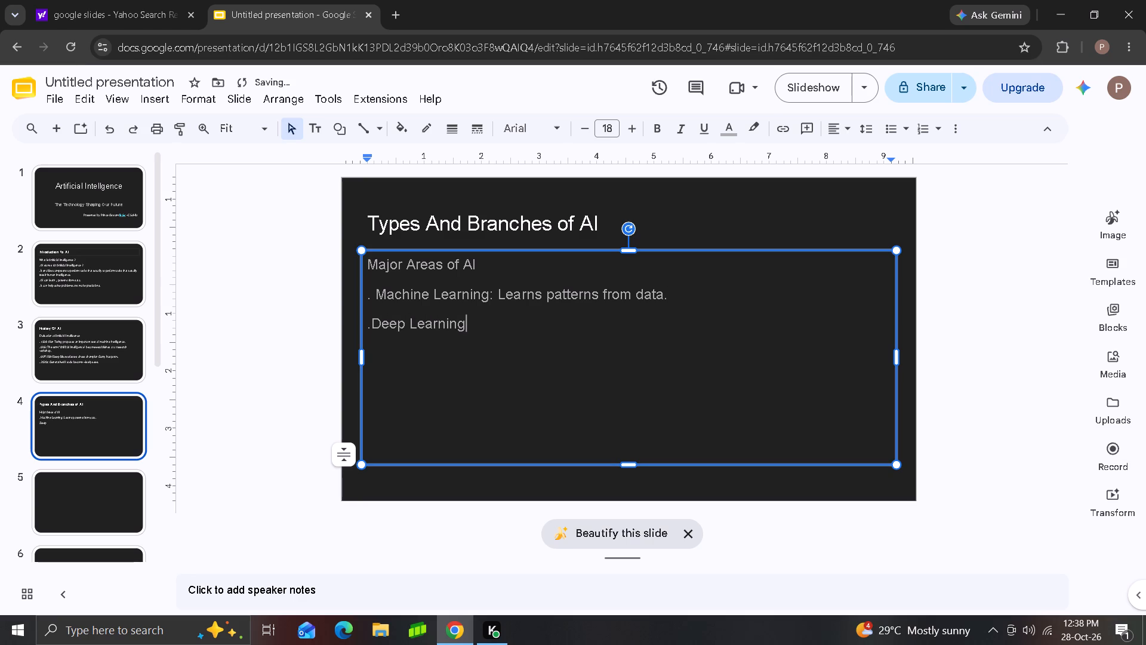
{"action": "key", "text": "BackSpace"}
{"action": "key", "text": "BackSpace"}
{"action": "type", "text": "ng"}
{"action": "type", "text": ":"}
{"action": "key", "text": "space"}
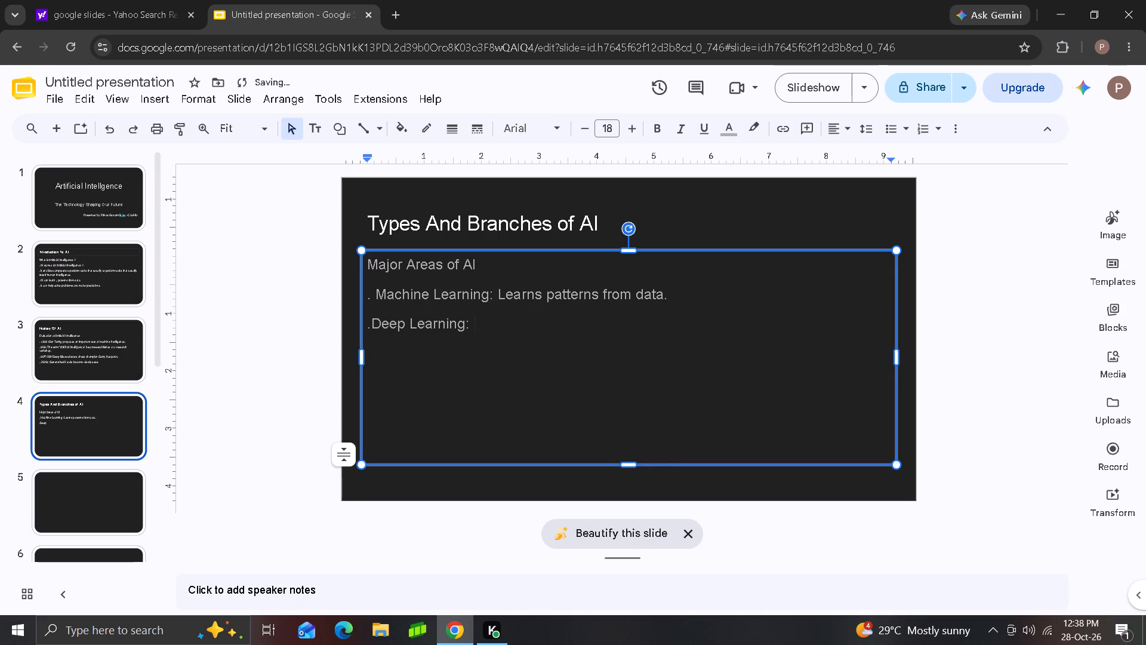
Continue slide 4's Deep Learning line after the colon with "Uses multivaler neural".
{"action": "type", "text": "Usw"}
{"action": "key", "text": "BackSpace"}
{"action": "type", "text": "es"}
{"action": "key", "text": "space"}
{"action": "type", "text": "mul"}
{"action": "type", "text": "tivalw"}
{"action": "key", "text": "BackSpace"}
{"action": "type", "text": "er"}
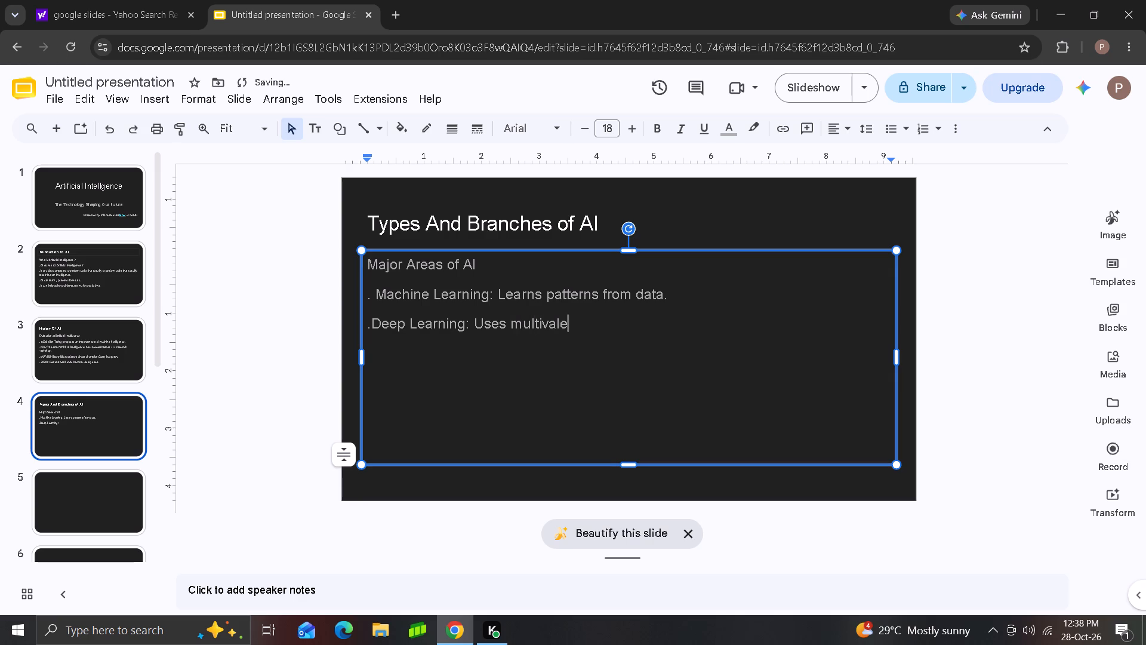
{"action": "key", "text": "space"}
{"action": "type", "text": "neural"}
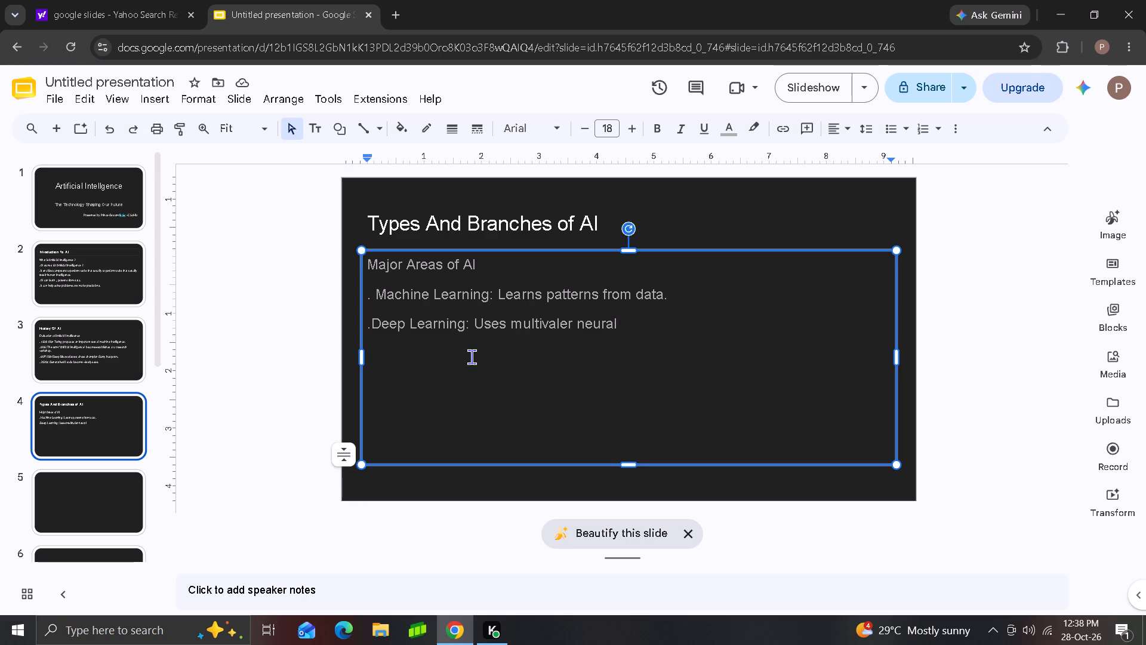
Correct the word "multivaler" to "multilayer" in slide 4's Deep Learning line.
{"action": "left_click", "coordinate": [575, 322]}
{"action": "key", "text": "BackSpace"}
{"action": "key", "text": "BackSpace"}
{"action": "key", "text": "BackSpace"}
{"action": "key", "text": "BackSpace"}
{"action": "key", "text": "BackSpace"}
{"action": "key", "text": "BackSpace"}
{"action": "type", "text": "layer"}
{"action": "key", "text": "space"}
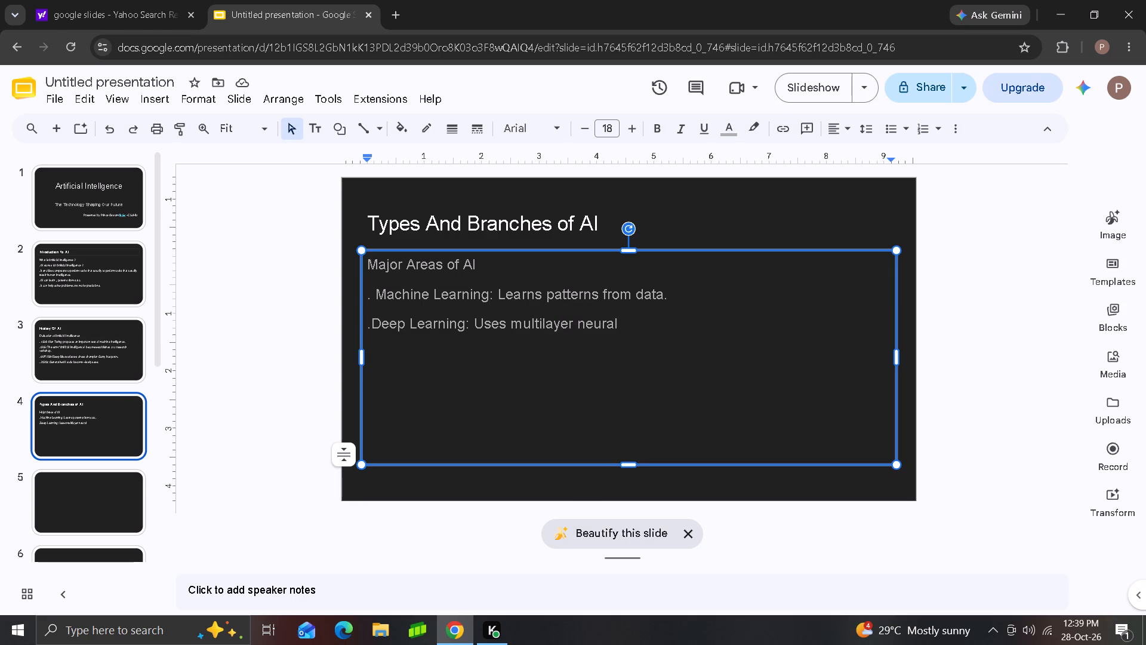
Finish slide 4's Deep Learning line after "neural" with "networks." and start a new line below it.
{"action": "key", "text": "Right"}
{"action": "key", "text": "Right"}
{"action": "key", "text": "Right"}
{"action": "key", "text": "Right"}
{"action": "key", "text": "Right"}
{"action": "key", "text": "Right"}
{"action": "key", "text": "space"}
{"action": "type", "text": "netwi"}
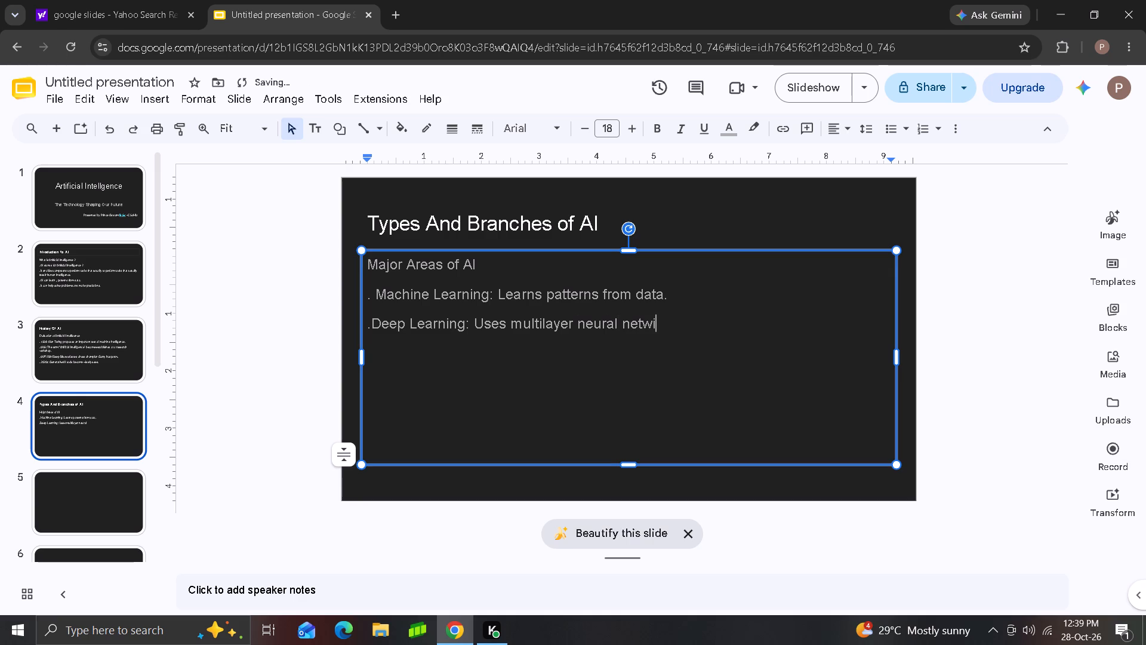
{"action": "key", "text": "BackSpace"}
{"action": "type", "text": "orks"}
{"action": "key", "text": "period"}
{"action": "key", "text": "Return"}
Begin the fourth line of slide 4's body text with "Natural Language Processing:".
{"action": "type", "text": "Na"}
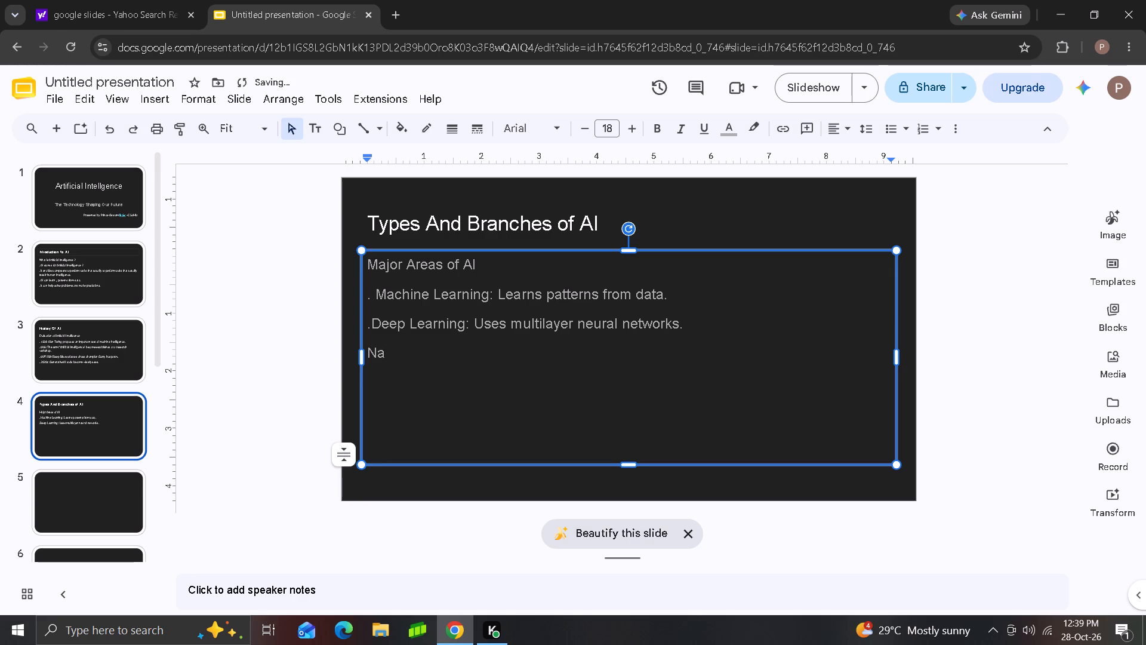
{"action": "type", "text": "ti"}
{"action": "key", "text": "BackSpace"}
{"action": "type", "text": "ural"}
{"action": "key", "text": "space"}
{"action": "type", "text": "Language"}
{"action": "key", "text": "space"}
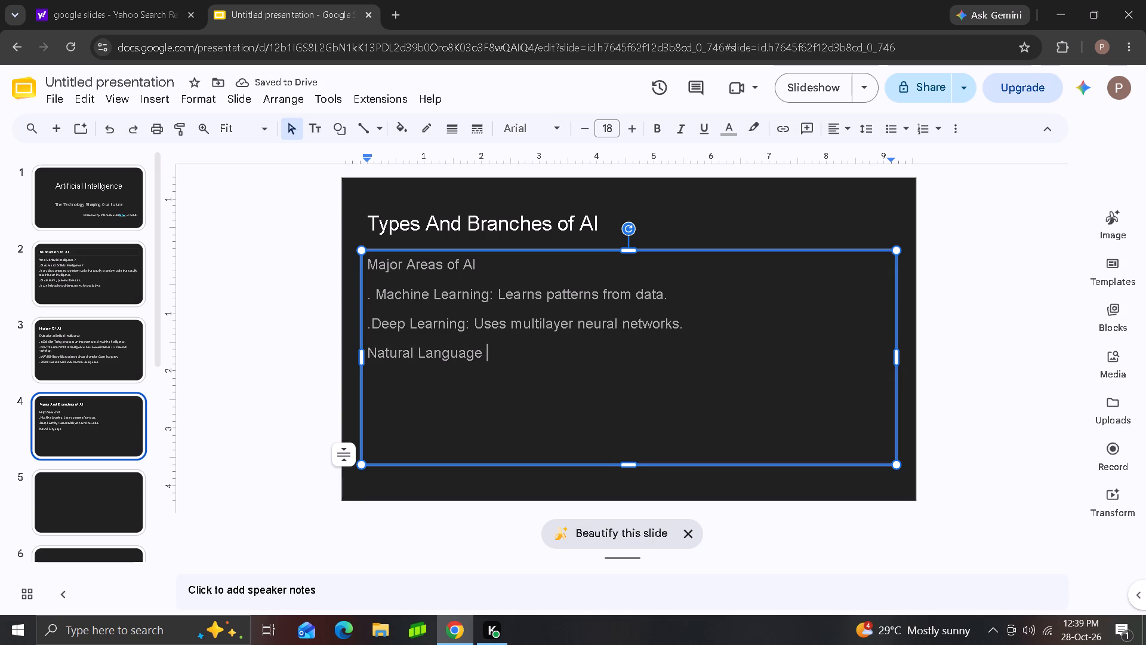
{"action": "type", "text": "Processing"}
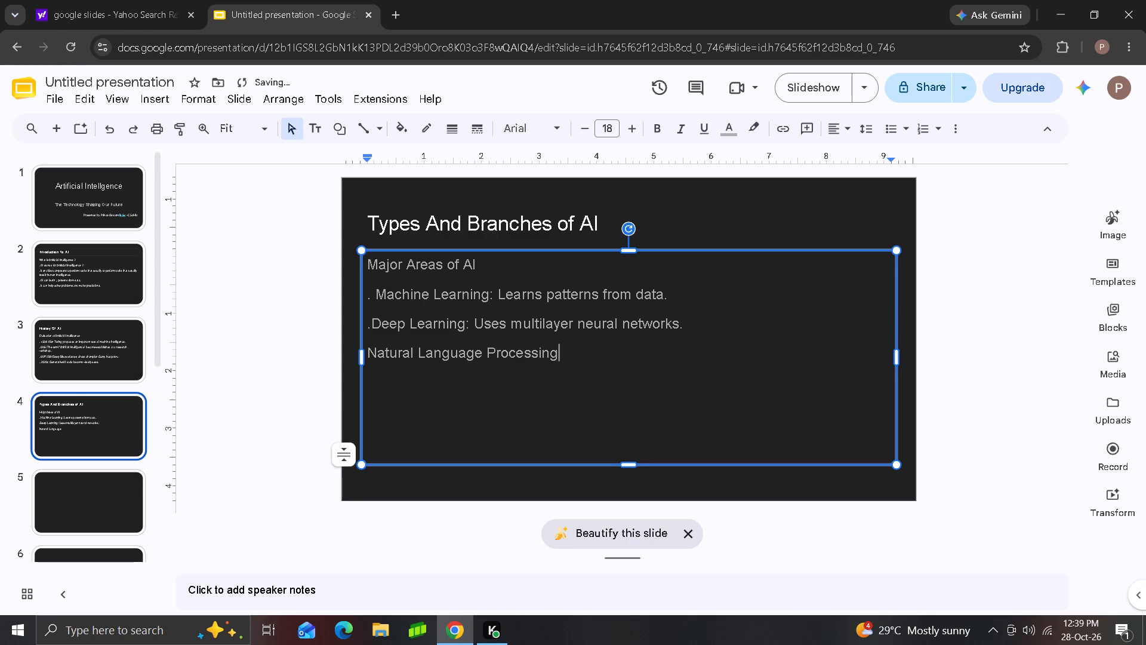
{"action": "key", "text": "space"}
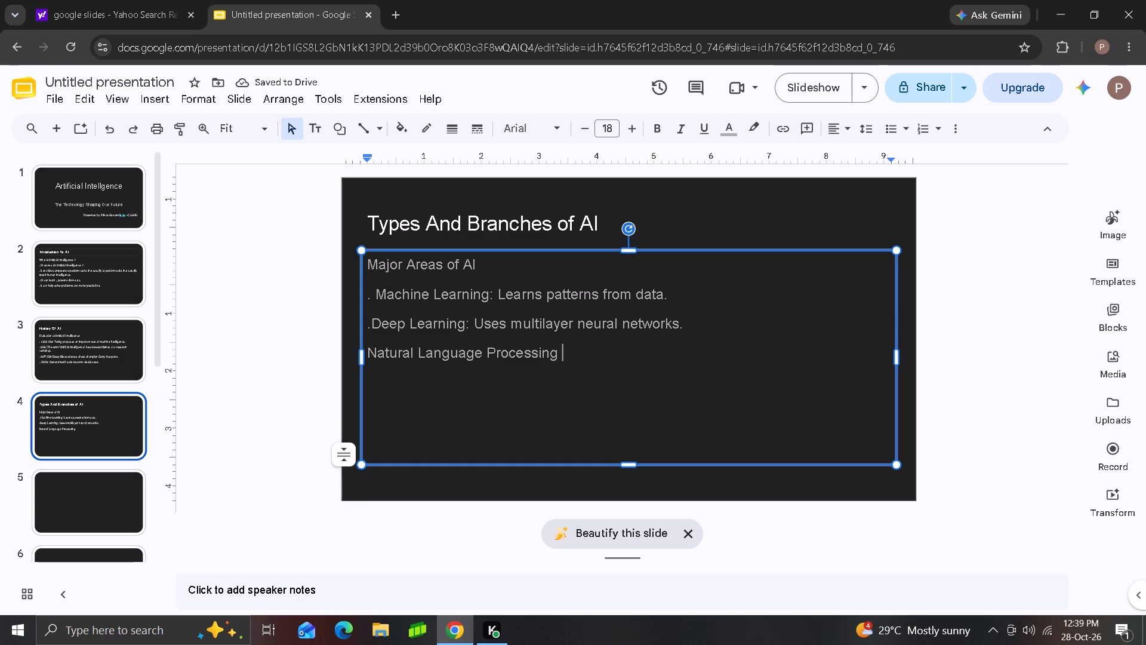
{"action": "key", "text": "BackSpace"}
{"action": "type", "text": ":"}
{"action": "key", "text": "space"}
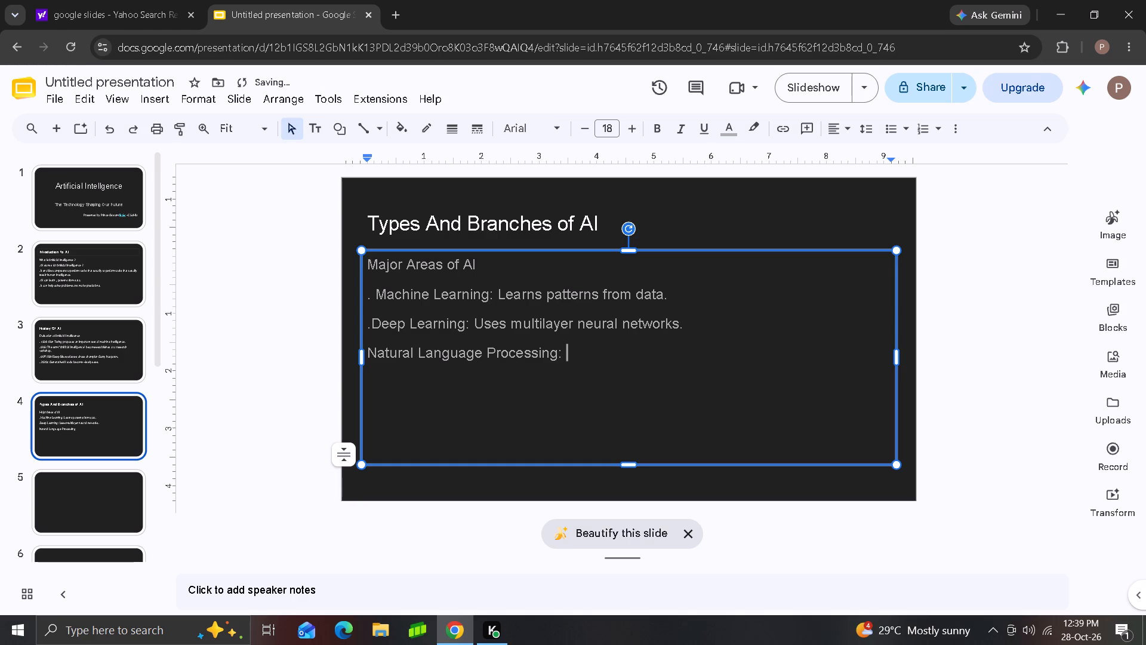
Complete slide 4's Natural Language Processing line with "works with human language." and start a new line below it.
{"action": "type", "text": "works"}
{"action": "key", "text": "space"}
{"action": "type", "text": "with"}
{"action": "key", "text": "space"}
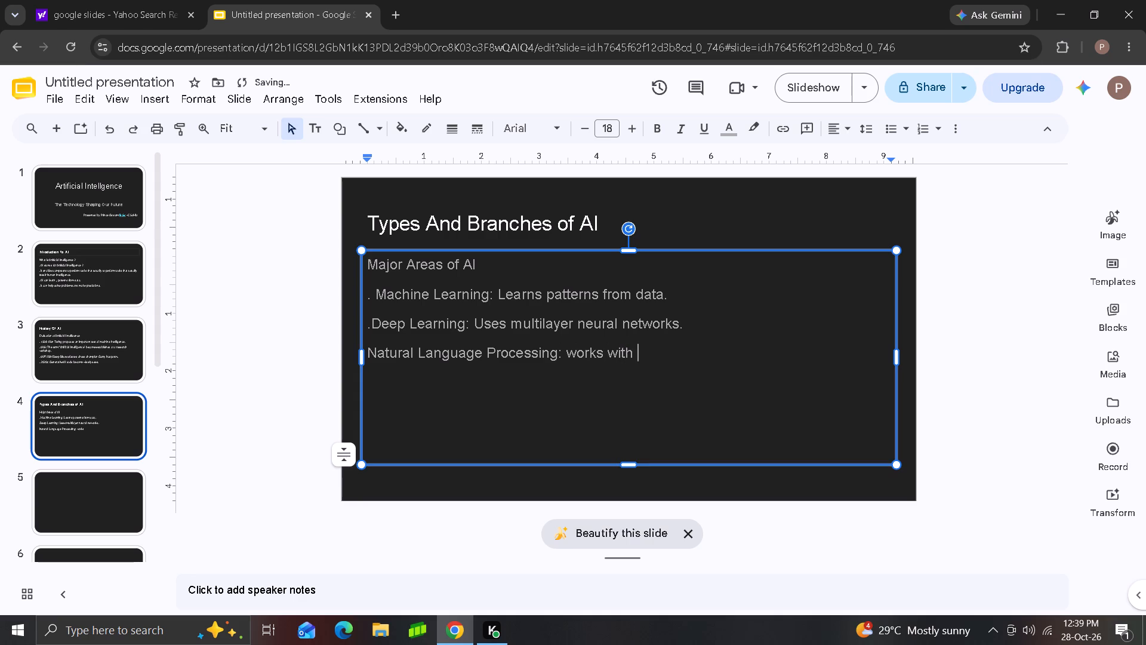
{"action": "type", "text": "human"}
{"action": "key", "text": "space"}
{"action": "type", "text": "language"}
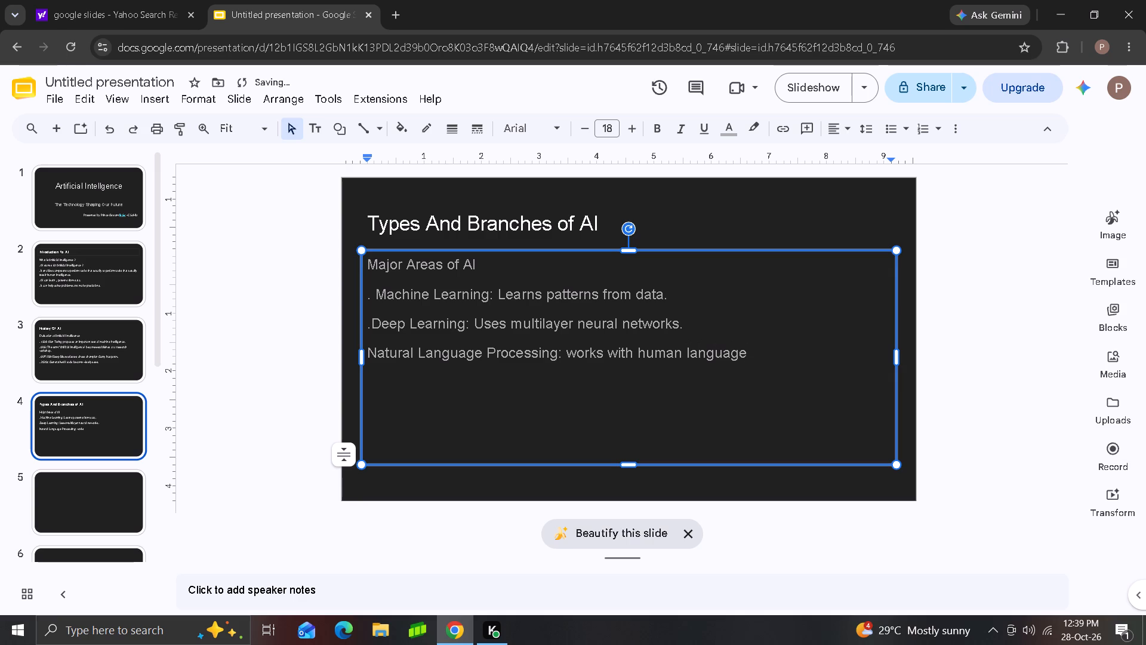
{"action": "key", "text": "period"}
{"action": "key", "text": "Return"}
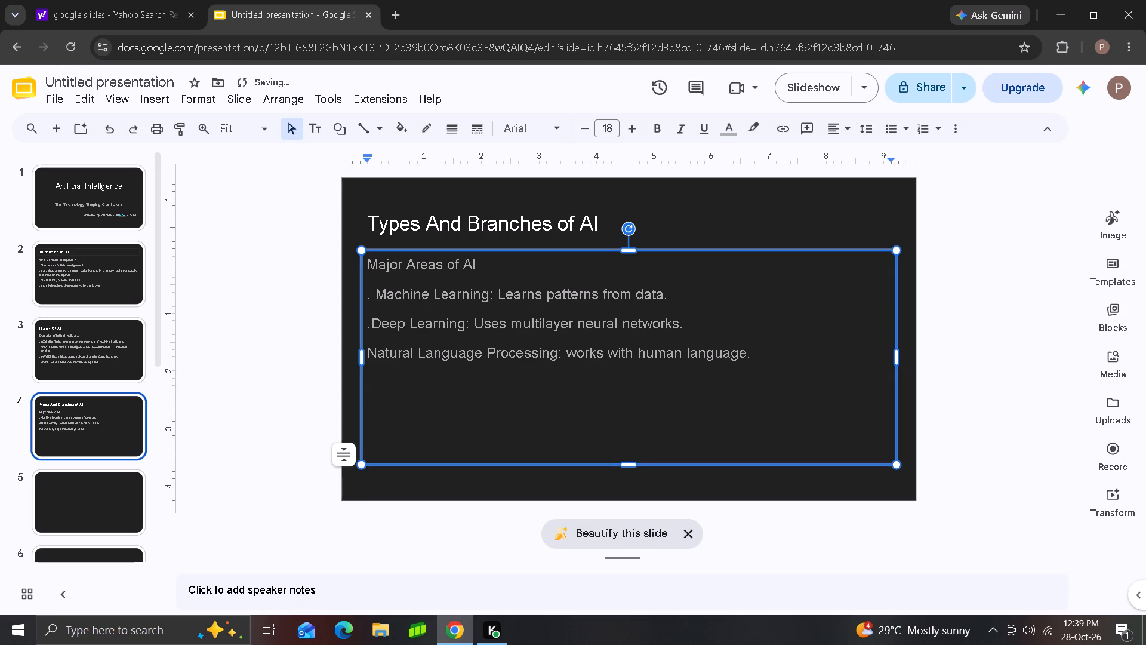
Insert a period and a space in front of "Natural" in slide 4's Natural Language Processing line.
{"action": "left_click", "coordinate": [365, 351]}
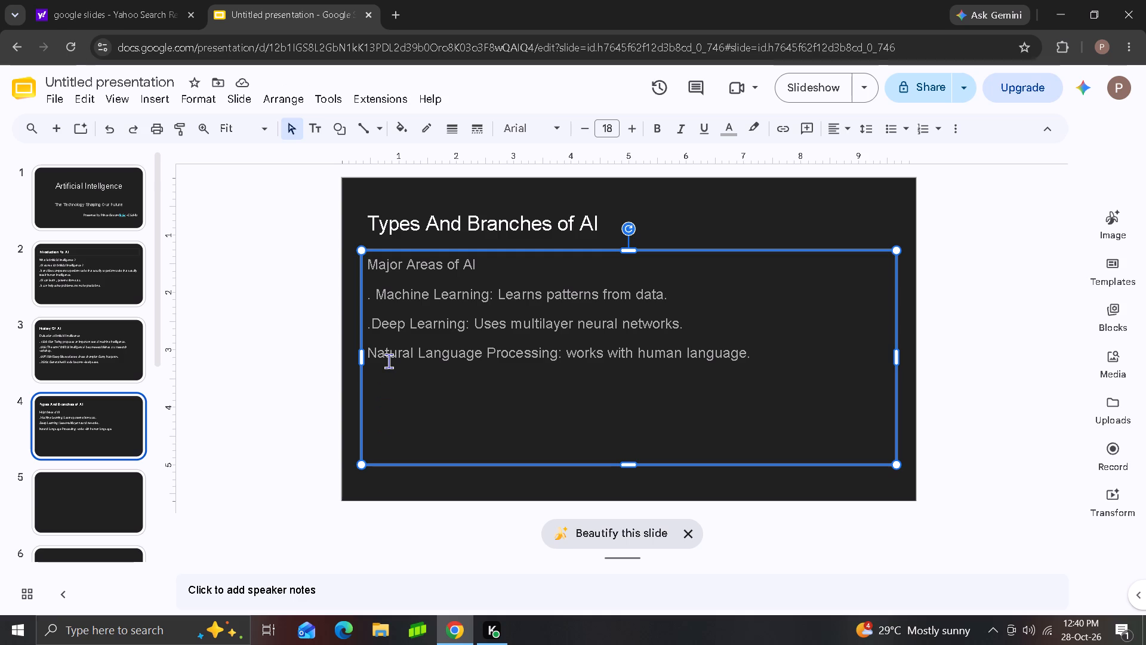
{"action": "left_click", "coordinate": [389, 361]}
{"action": "key", "text": "Left"}
{"action": "key", "text": "Left"}
{"action": "key", "text": "Left"}
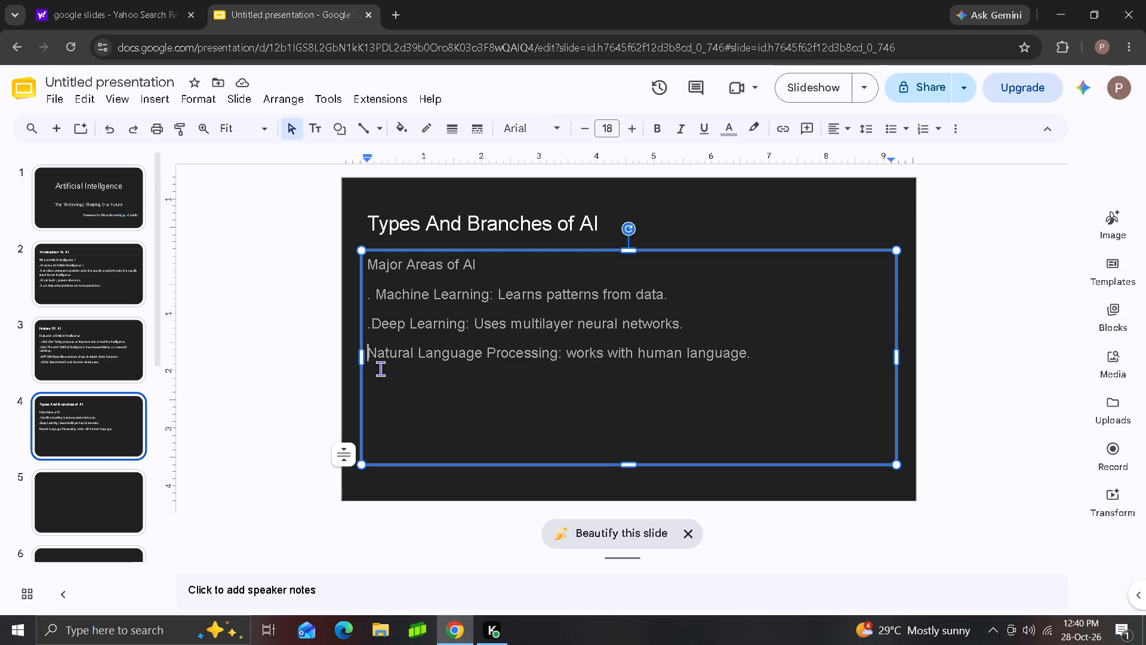
{"action": "key", "text": "Left"}
{"action": "key", "text": "Right"}
{"action": "key", "text": "space"}
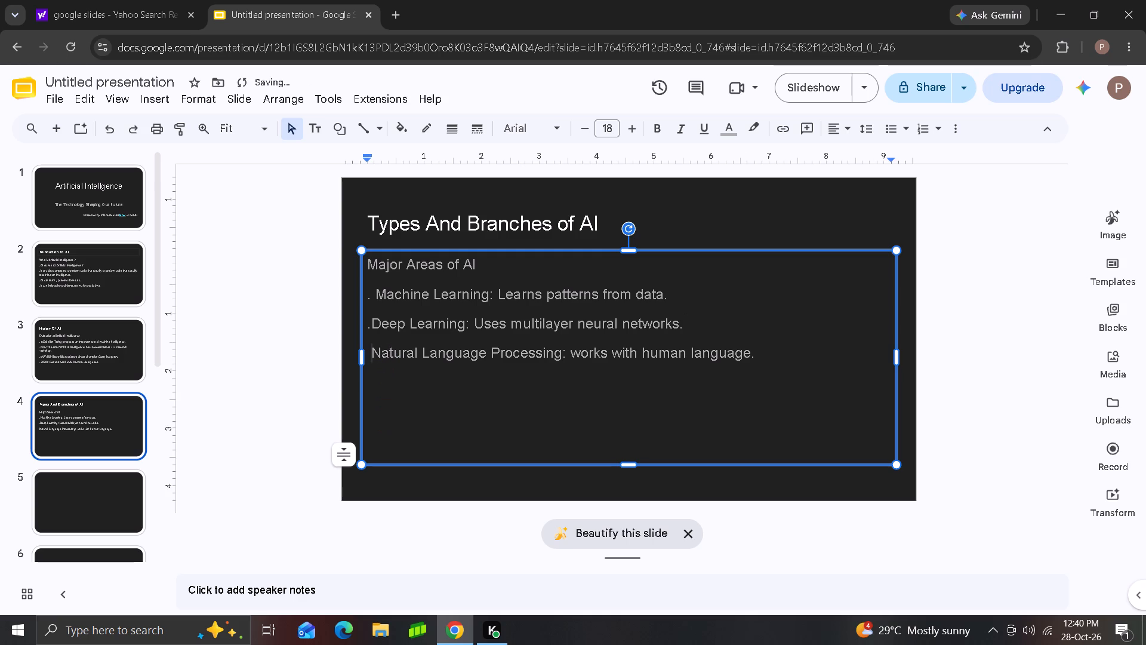
{"action": "key", "text": "Left"}
{"action": "key", "text": "period"}
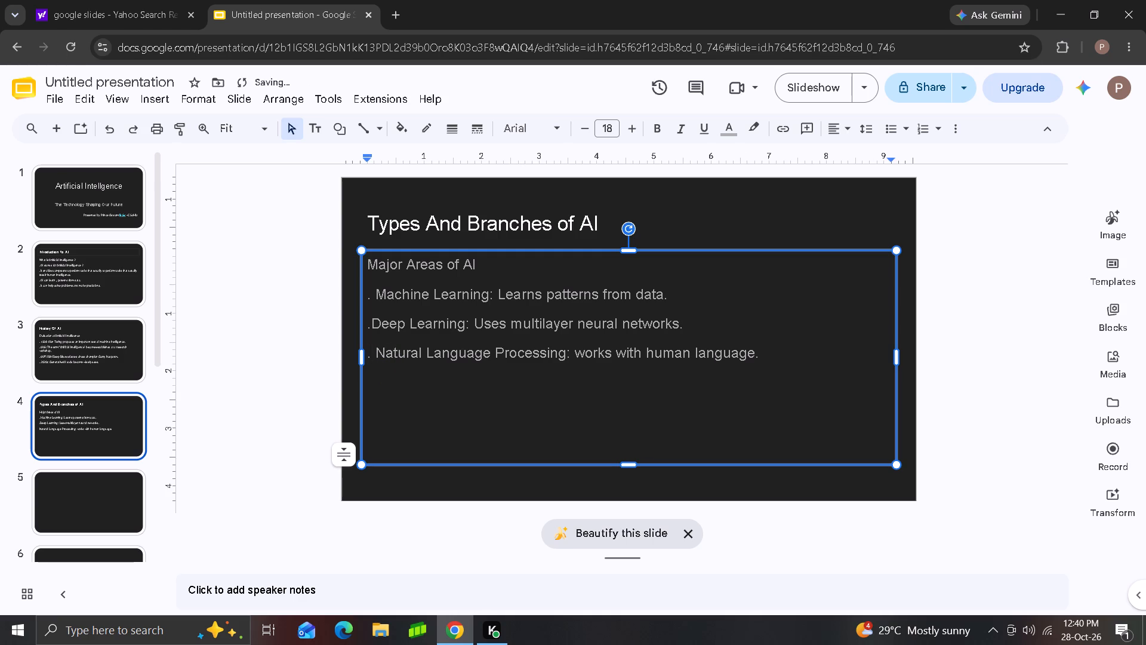
Remove the space after the leading period in slide 4's Machine Learning line.
{"action": "left_click", "coordinate": [375, 296]}
{"action": "key", "text": "BackSpace"}
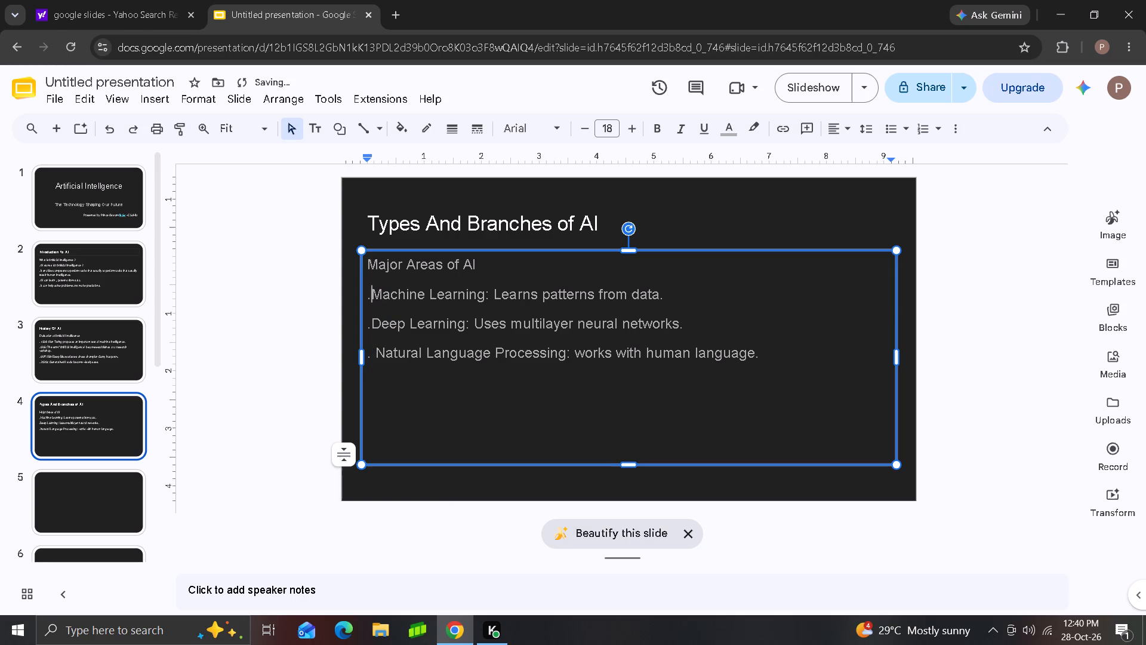
{"action": "key", "text": "BackSpace"}
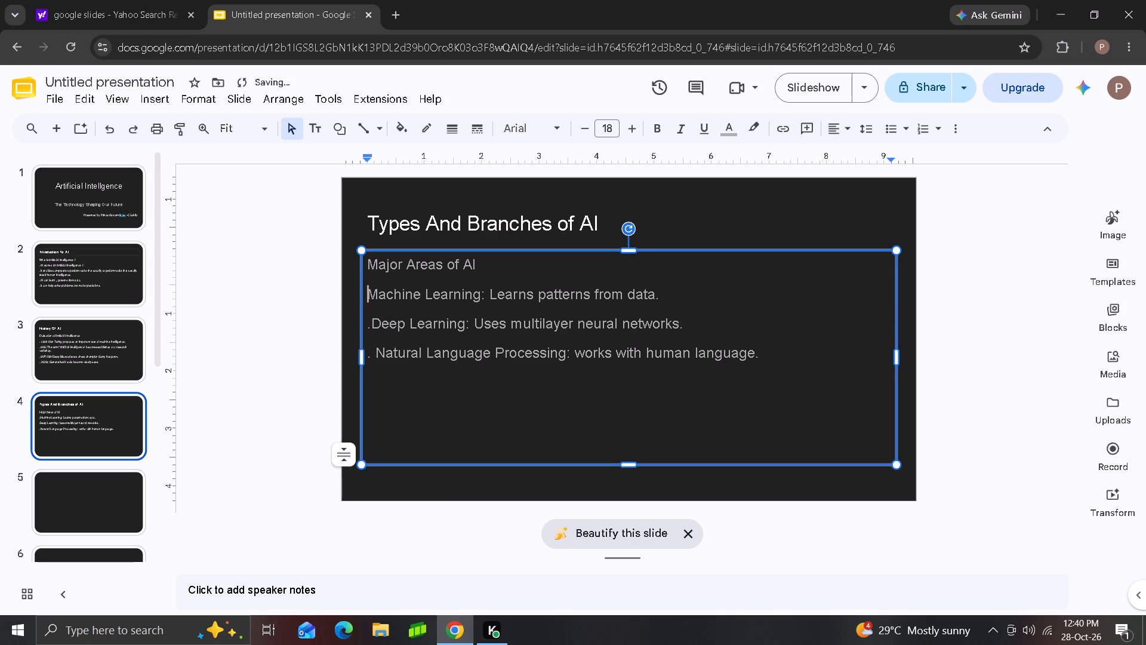
{"action": "key", "text": "period"}
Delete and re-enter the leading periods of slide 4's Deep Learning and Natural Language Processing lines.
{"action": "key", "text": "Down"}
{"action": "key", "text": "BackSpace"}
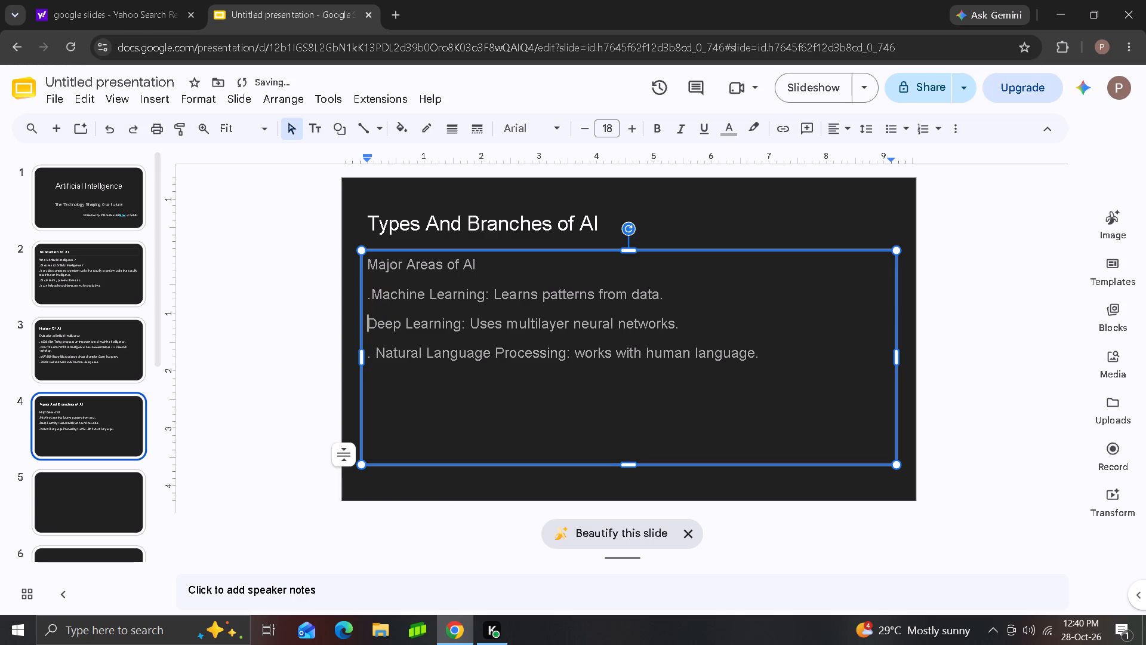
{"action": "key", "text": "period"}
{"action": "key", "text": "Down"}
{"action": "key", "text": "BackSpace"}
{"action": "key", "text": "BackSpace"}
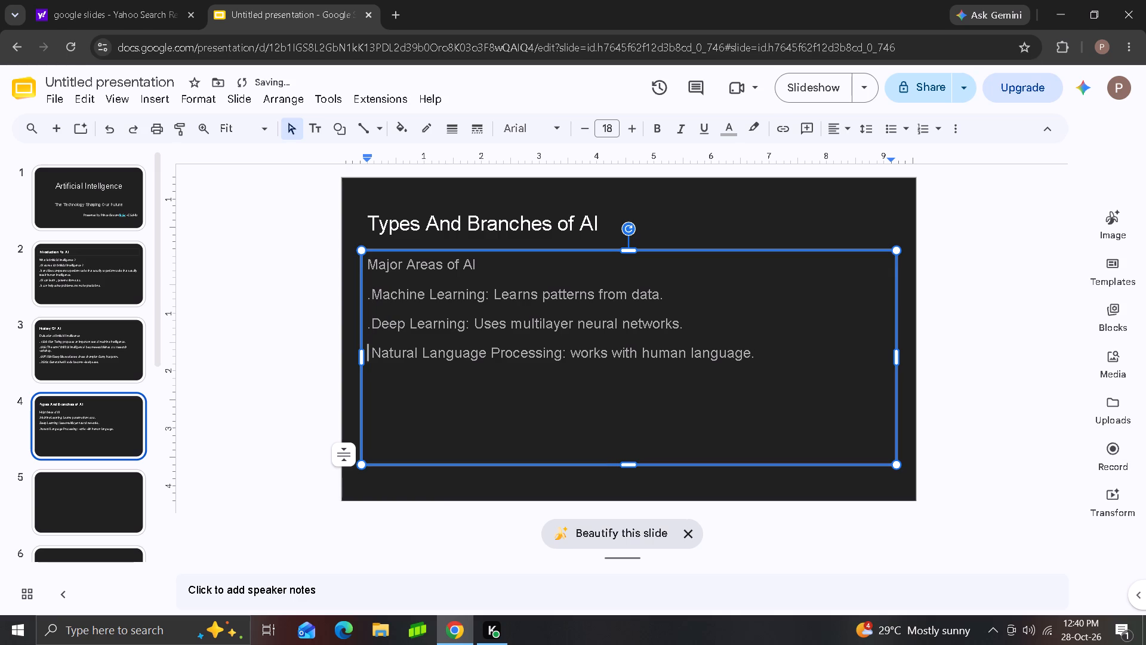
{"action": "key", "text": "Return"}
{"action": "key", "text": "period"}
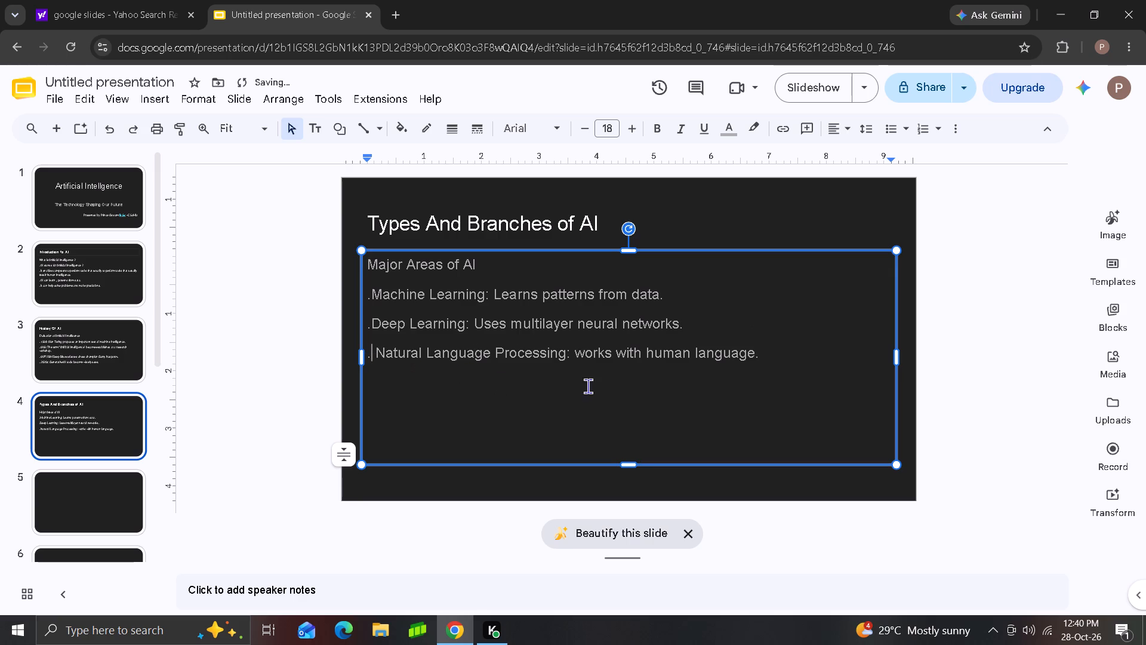
Start a new line below slide 4's Natural Language Processing line with ".Computer Vision:".
{"action": "left_click", "coordinate": [776, 351]}
{"action": "key", "text": "Return"}
{"action": "key", "text": "period"}
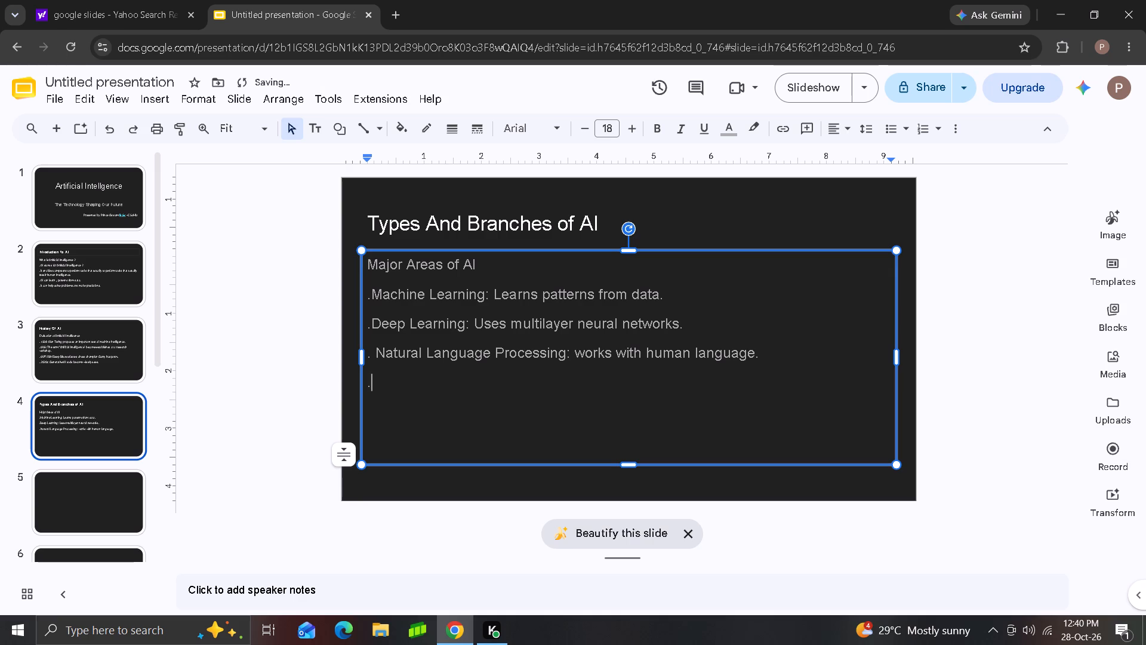
{"action": "type", "text": "Computer"}
{"action": "key", "text": "space"}
{"action": "type", "text": "Vision"}
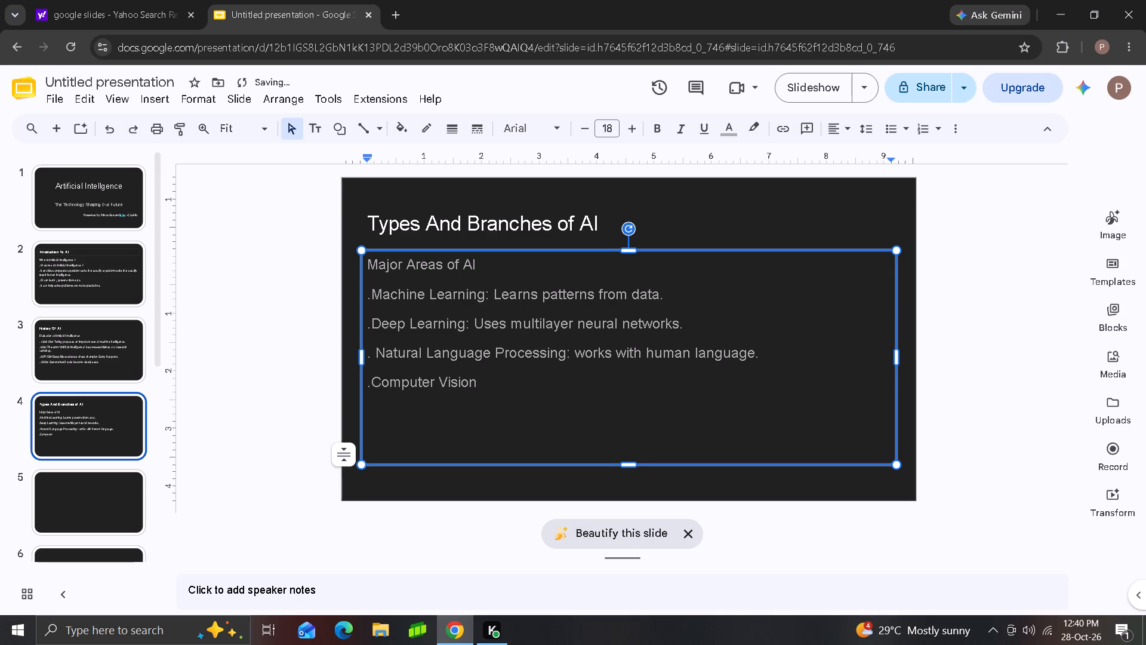
{"action": "type", "text": ":"}
{"action": "key", "text": "space"}
Complete slide 4's Computer Vision line with "Helps computer interpret images.".
{"action": "type", "text": "He"}
{"action": "type", "text": "lps"}
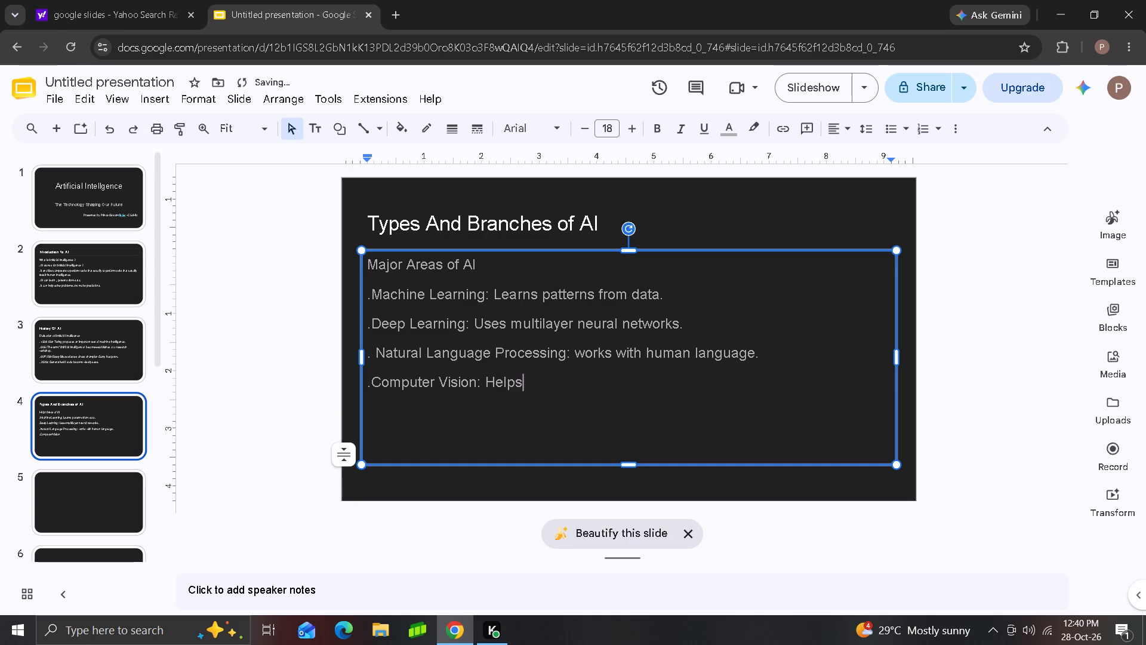
{"action": "key", "text": "space"}
{"action": "type", "text": "compi"}
{"action": "key", "text": "BackSpace"}
{"action": "type", "text": "utr"}
{"action": "key", "text": "BackSpace"}
{"action": "type", "text": "rt"}
{"action": "key", "text": "BackSpace"}
{"action": "key", "text": "BackSpace"}
{"action": "type", "text": "er"}
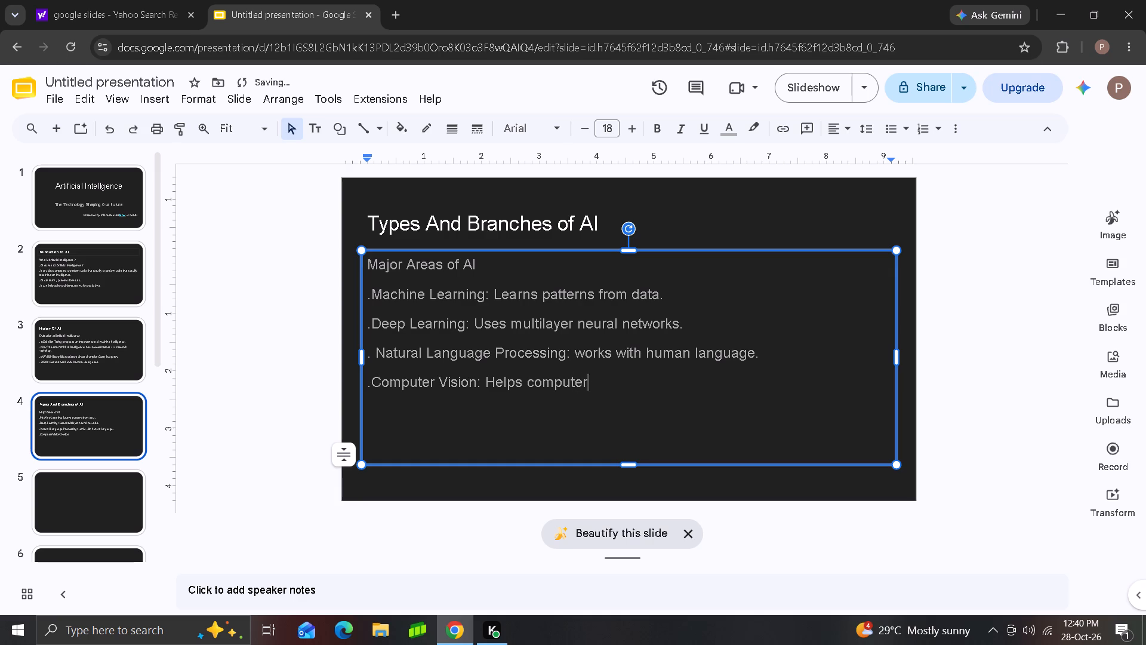
{"action": "key", "text": "space"}
{"action": "type", "text": "in"}
{"action": "key", "text": "t"}
{"action": "type", "text": "er"}
{"action": "type", "text": "pret"}
{"action": "key", "text": "space"}
{"action": "type", "text": "images"}
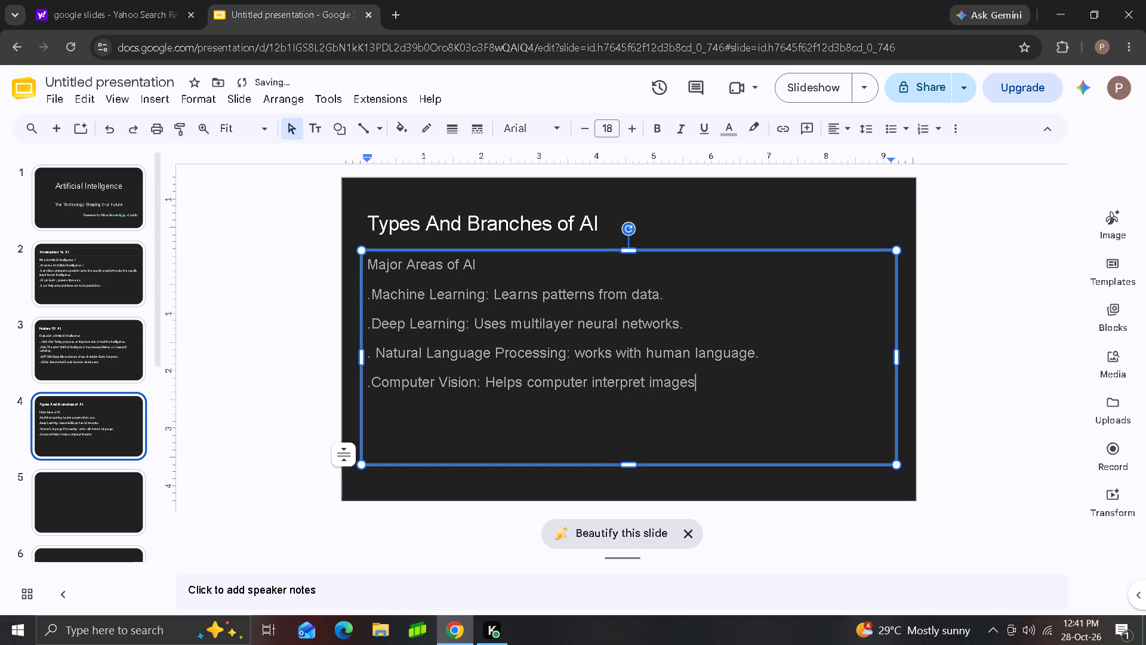
{"action": "key", "text": "period"}
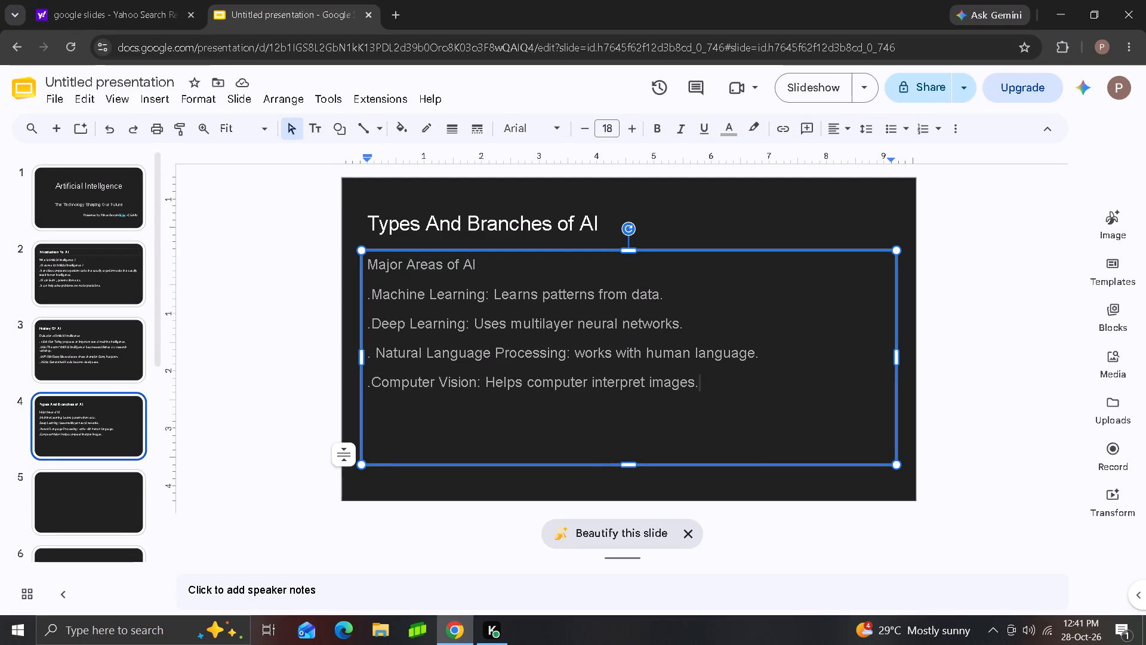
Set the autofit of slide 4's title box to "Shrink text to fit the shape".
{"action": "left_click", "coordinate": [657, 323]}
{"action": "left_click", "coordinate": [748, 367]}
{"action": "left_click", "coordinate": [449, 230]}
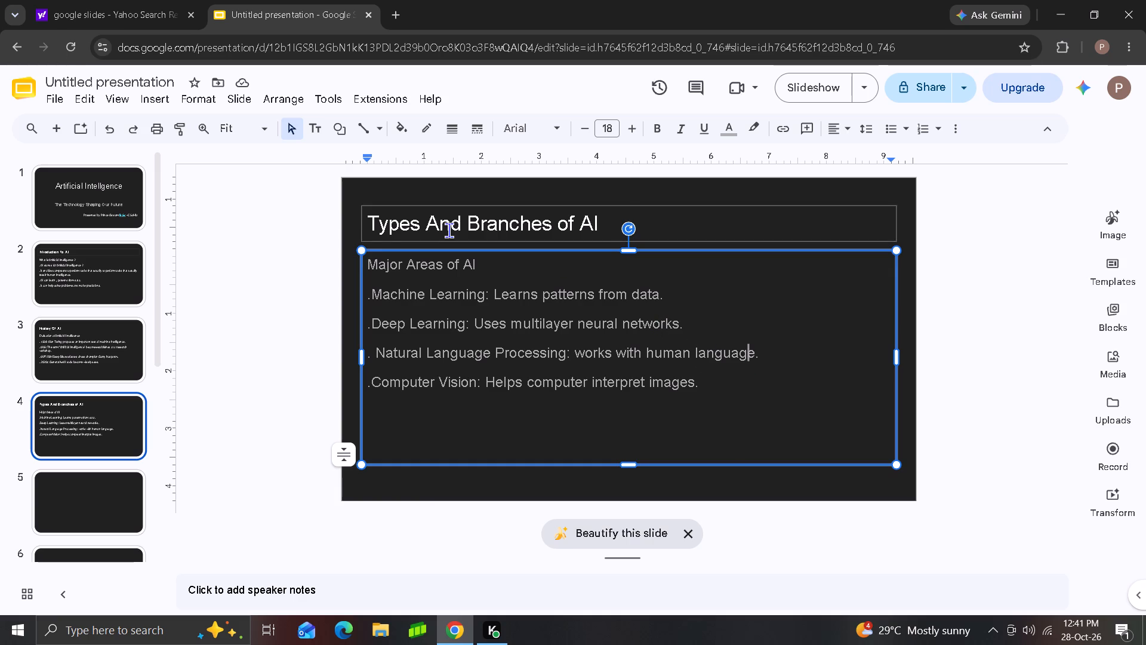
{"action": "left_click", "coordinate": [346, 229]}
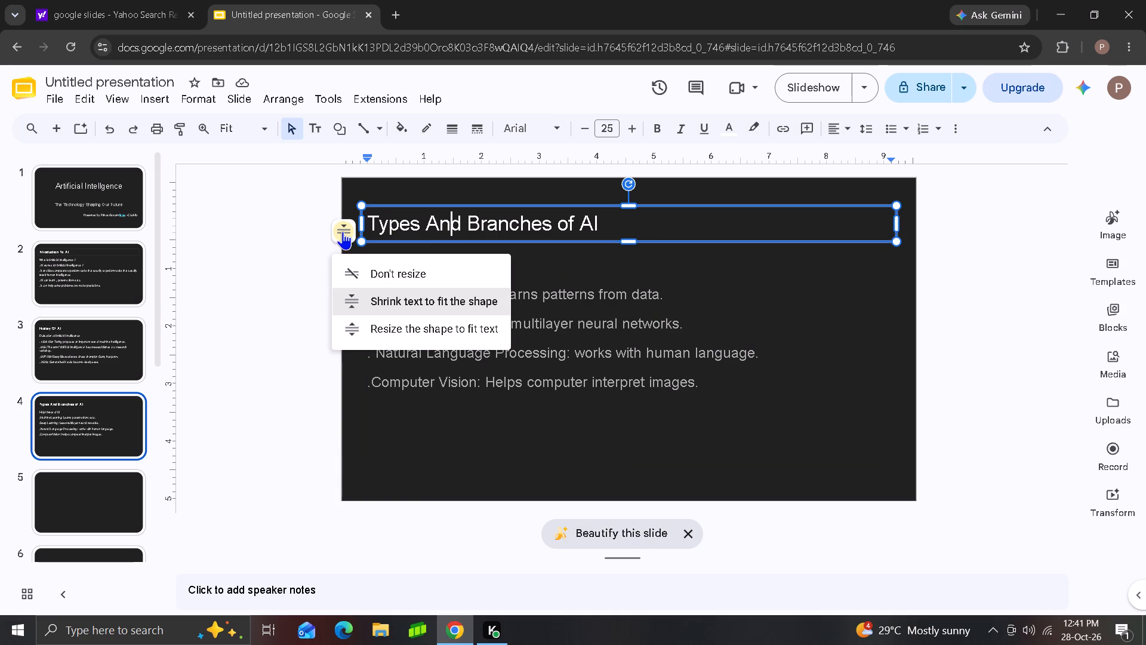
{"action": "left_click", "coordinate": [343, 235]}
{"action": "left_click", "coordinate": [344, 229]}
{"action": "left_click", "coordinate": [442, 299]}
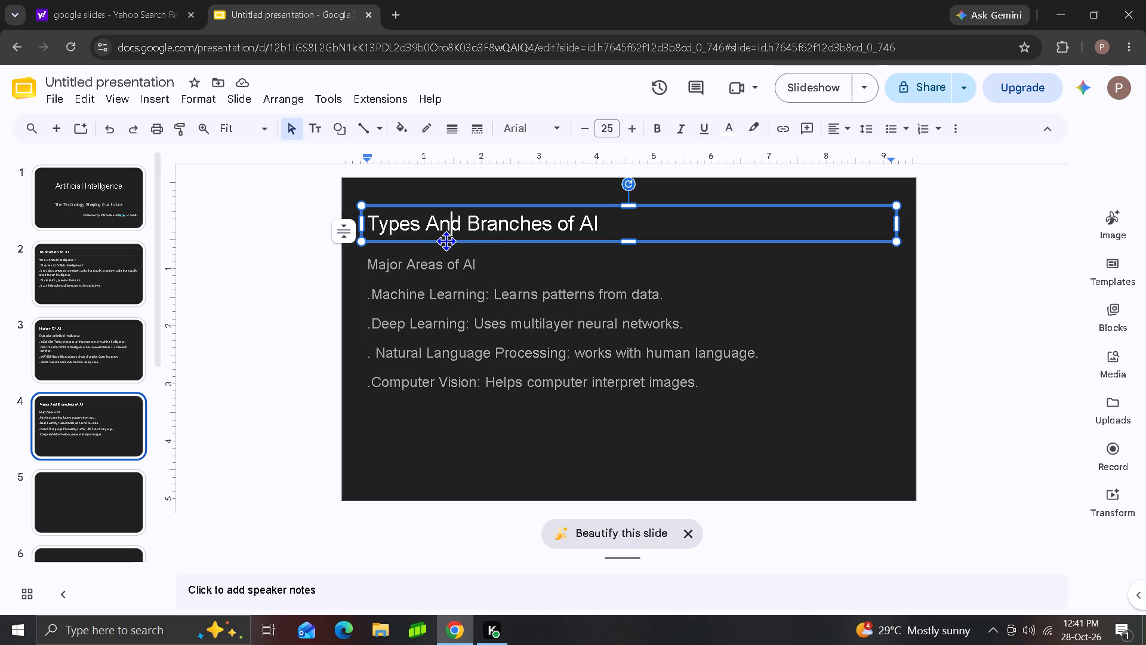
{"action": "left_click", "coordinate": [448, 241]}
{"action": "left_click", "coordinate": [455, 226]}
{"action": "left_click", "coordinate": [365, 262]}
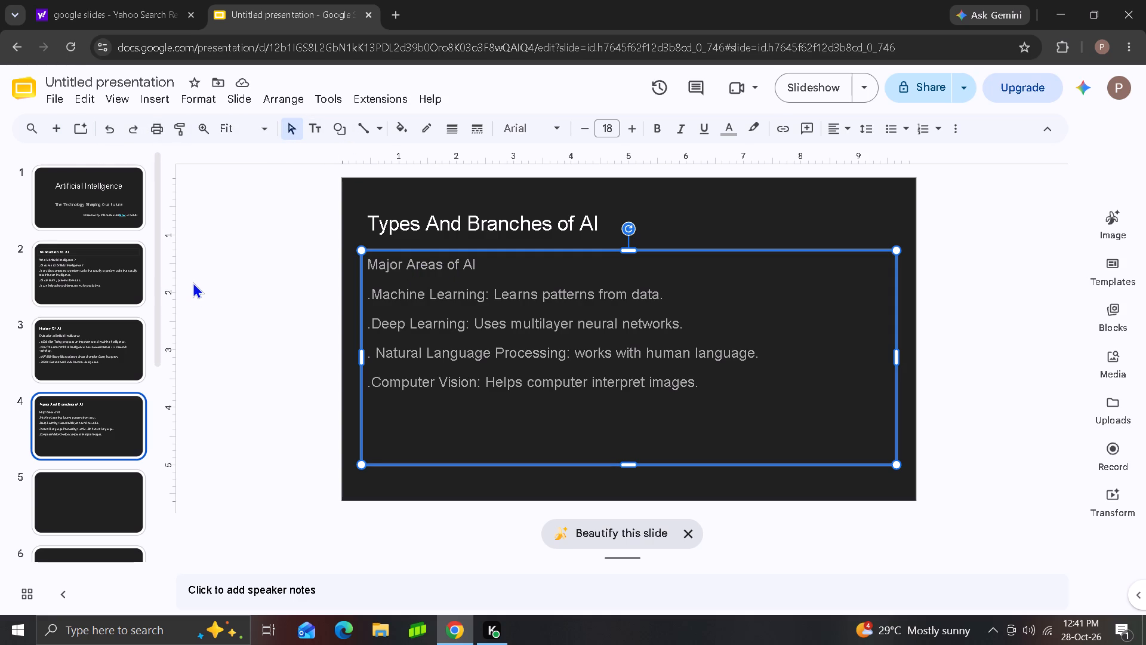
Enter "Application of Ai" as the title of slide 5.
{"action": "left_click", "coordinate": [95, 505]}
{"action": "scroll", "coordinate": [88, 505], "scroll_direction": "down", "scroll_amount": 1}
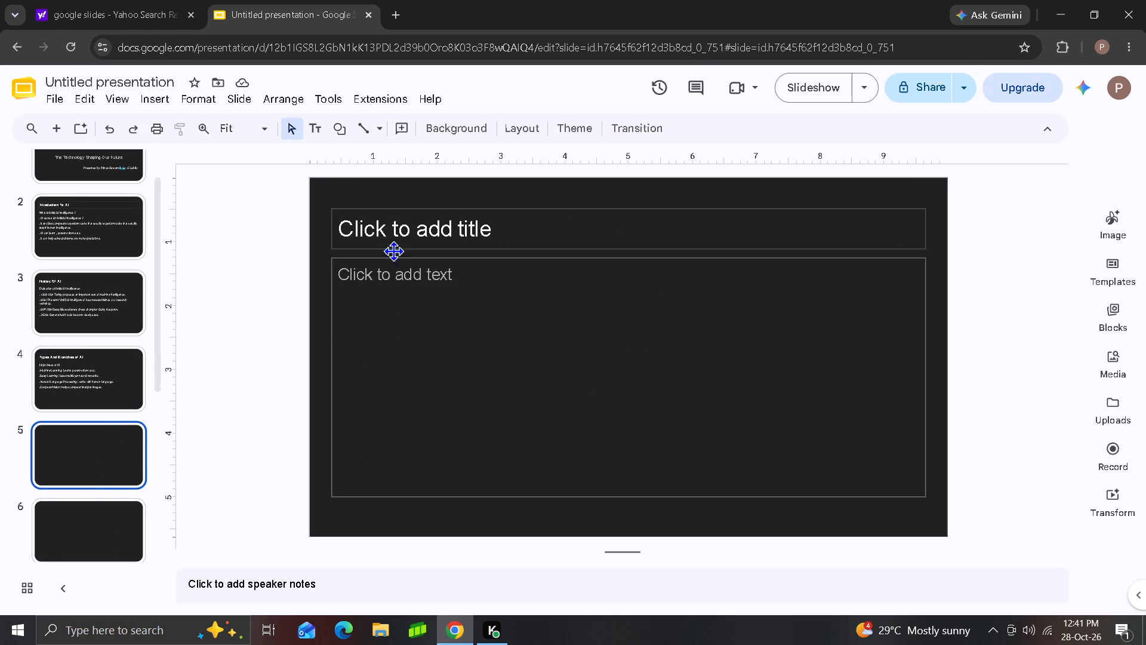
{"action": "left_click", "coordinate": [415, 233]}
{"action": "left_click", "coordinate": [467, 232]}
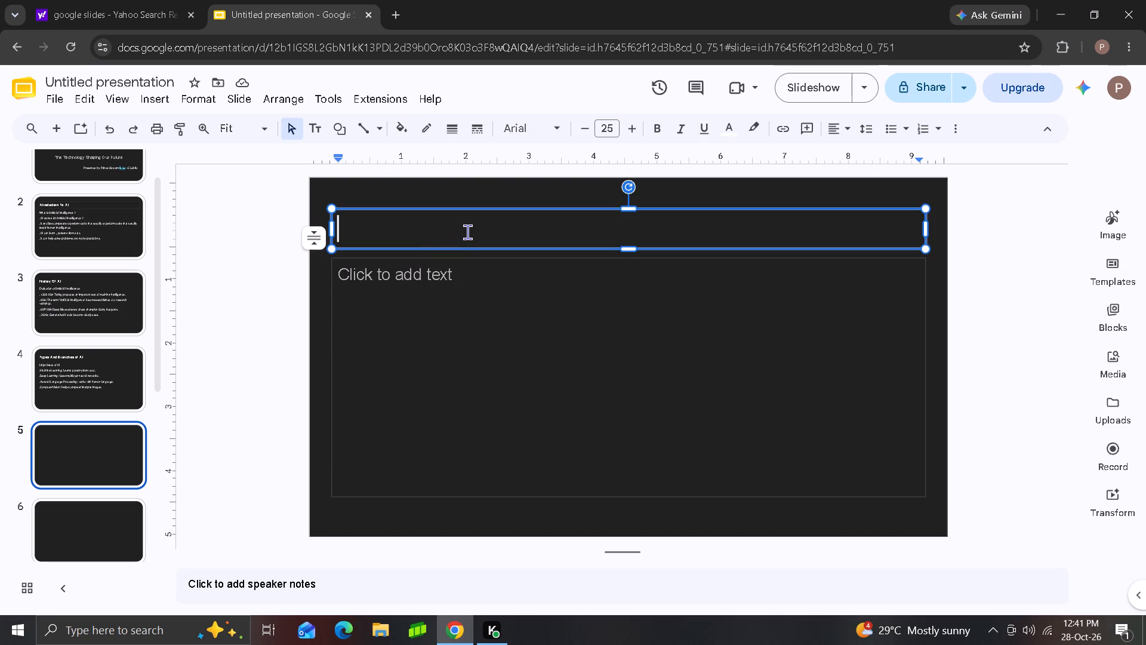
{"action": "key", "text": "shift+a"}
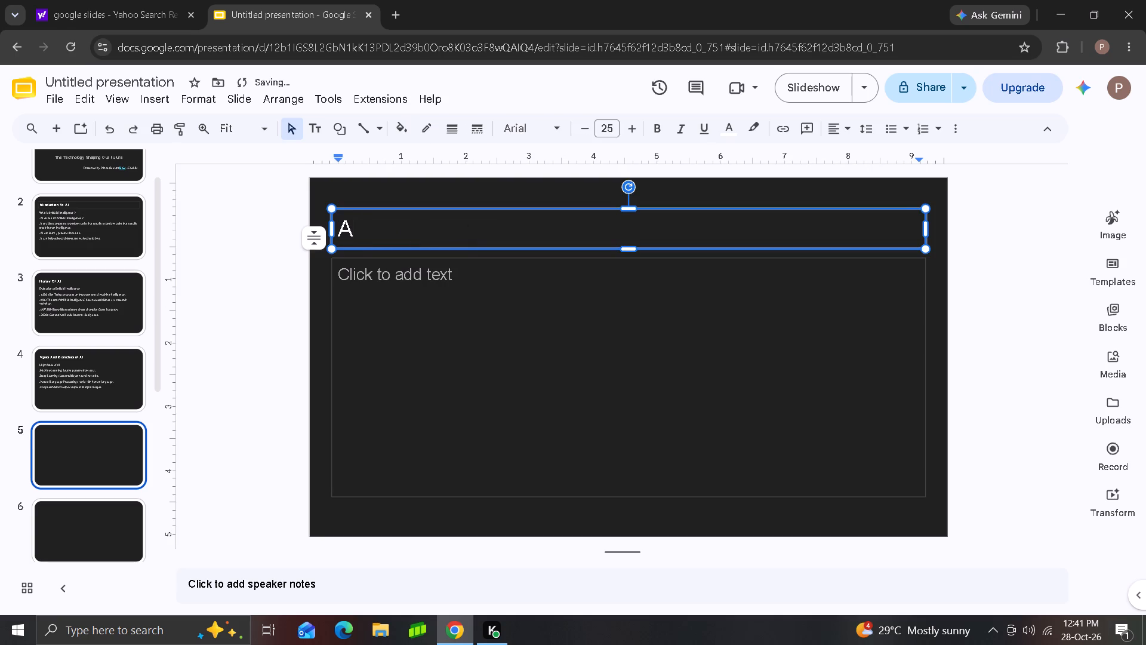
{"action": "type", "text": "pplication"}
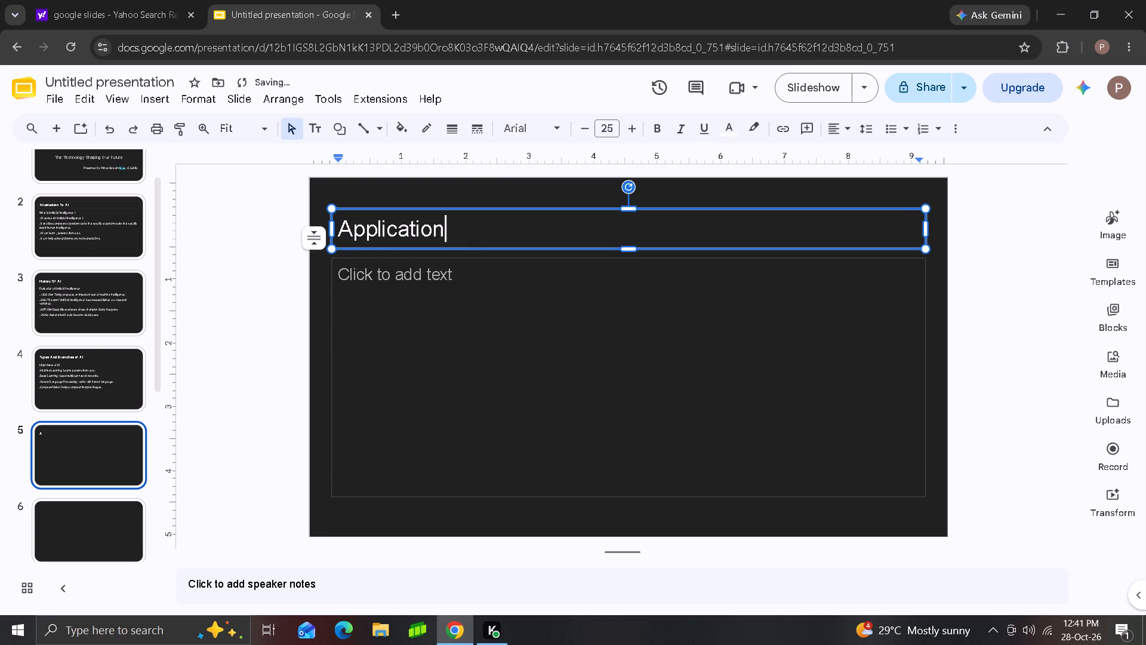
{"action": "key", "text": "space"}
{"action": "type", "text": "of"}
{"action": "key", "text": "space"}
{"action": "type", "text": "Ai"}
{"action": "key", "text": "space"}
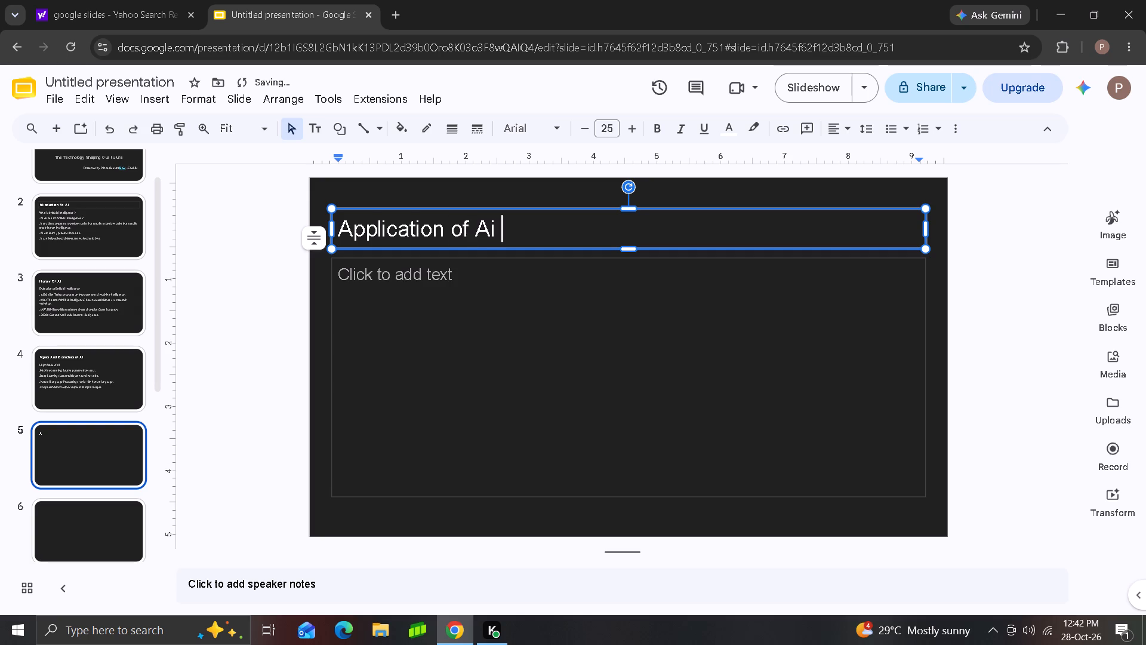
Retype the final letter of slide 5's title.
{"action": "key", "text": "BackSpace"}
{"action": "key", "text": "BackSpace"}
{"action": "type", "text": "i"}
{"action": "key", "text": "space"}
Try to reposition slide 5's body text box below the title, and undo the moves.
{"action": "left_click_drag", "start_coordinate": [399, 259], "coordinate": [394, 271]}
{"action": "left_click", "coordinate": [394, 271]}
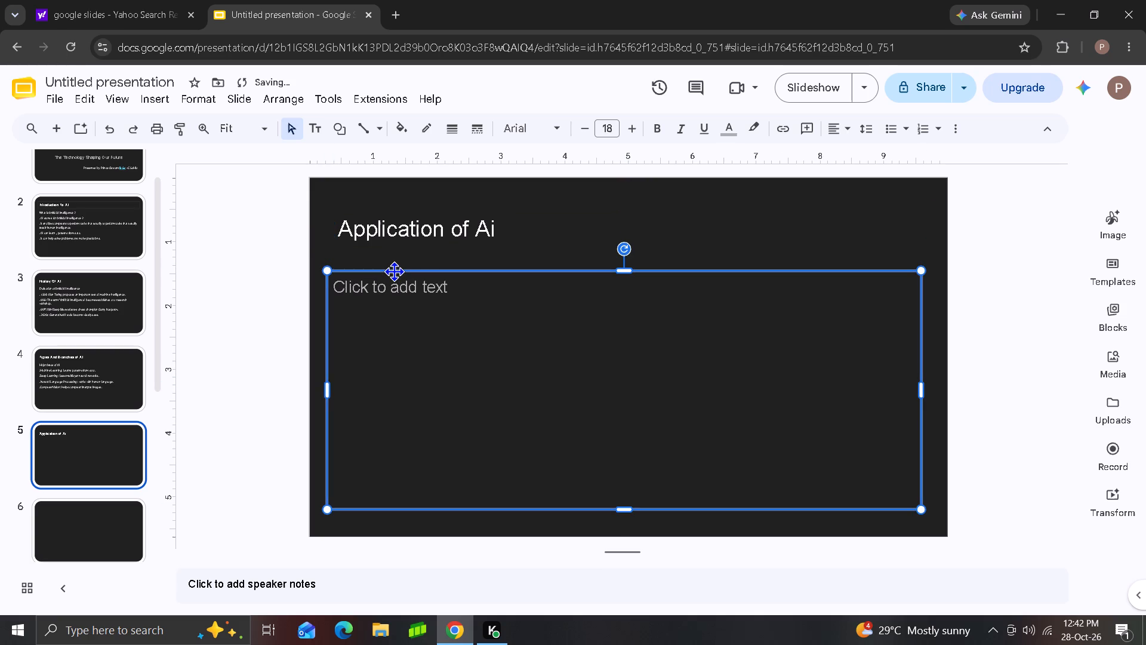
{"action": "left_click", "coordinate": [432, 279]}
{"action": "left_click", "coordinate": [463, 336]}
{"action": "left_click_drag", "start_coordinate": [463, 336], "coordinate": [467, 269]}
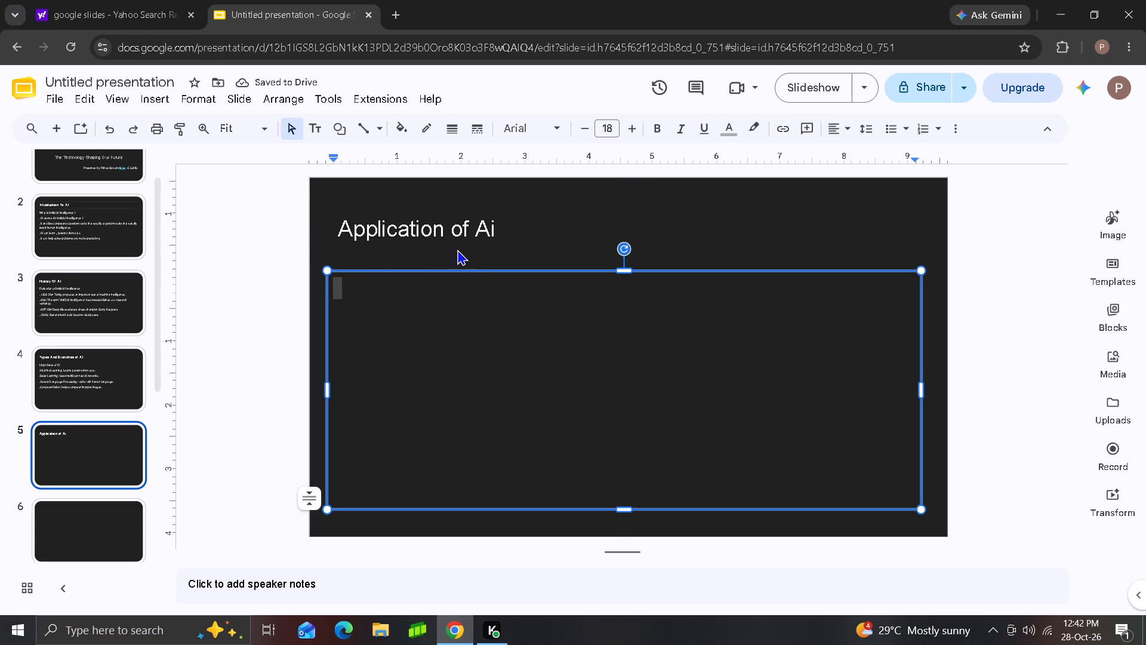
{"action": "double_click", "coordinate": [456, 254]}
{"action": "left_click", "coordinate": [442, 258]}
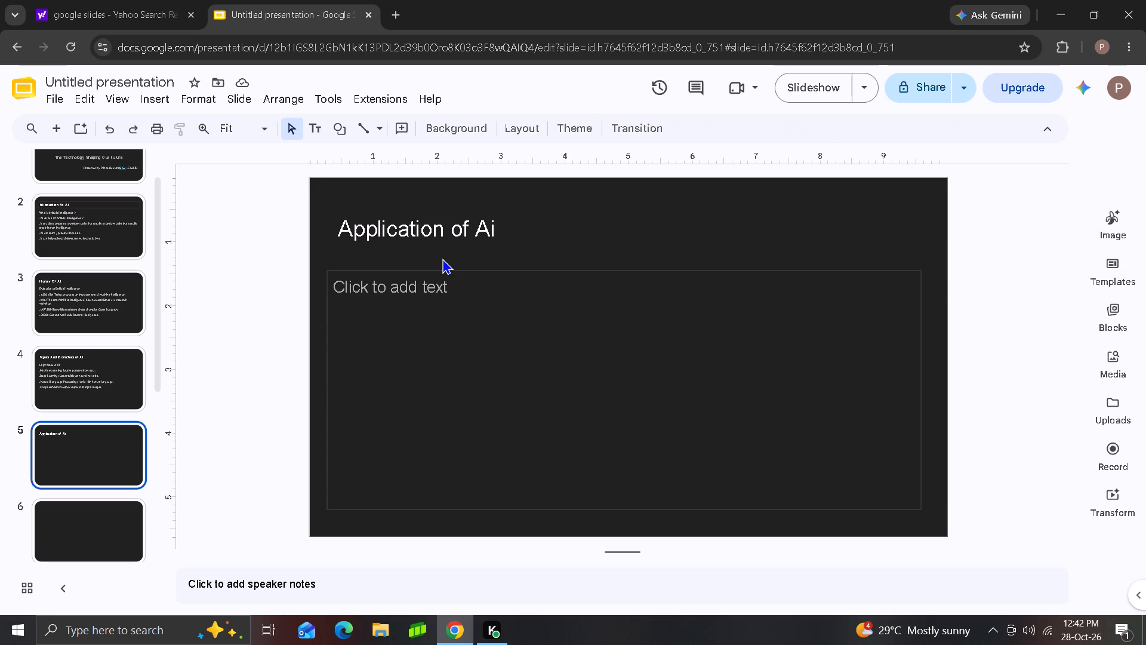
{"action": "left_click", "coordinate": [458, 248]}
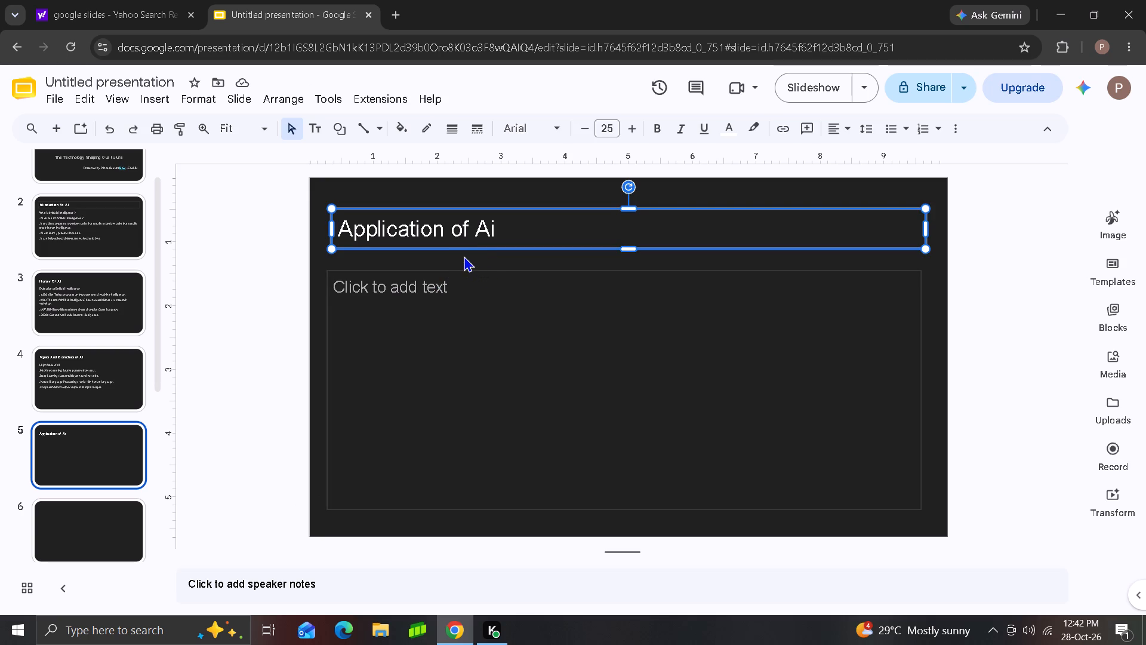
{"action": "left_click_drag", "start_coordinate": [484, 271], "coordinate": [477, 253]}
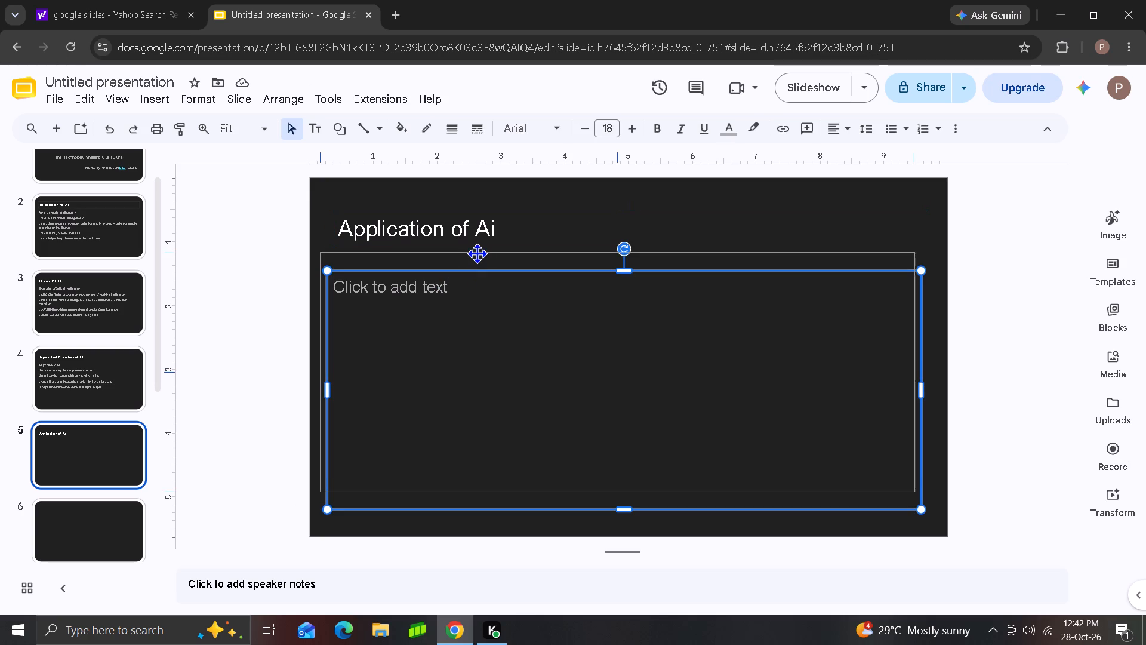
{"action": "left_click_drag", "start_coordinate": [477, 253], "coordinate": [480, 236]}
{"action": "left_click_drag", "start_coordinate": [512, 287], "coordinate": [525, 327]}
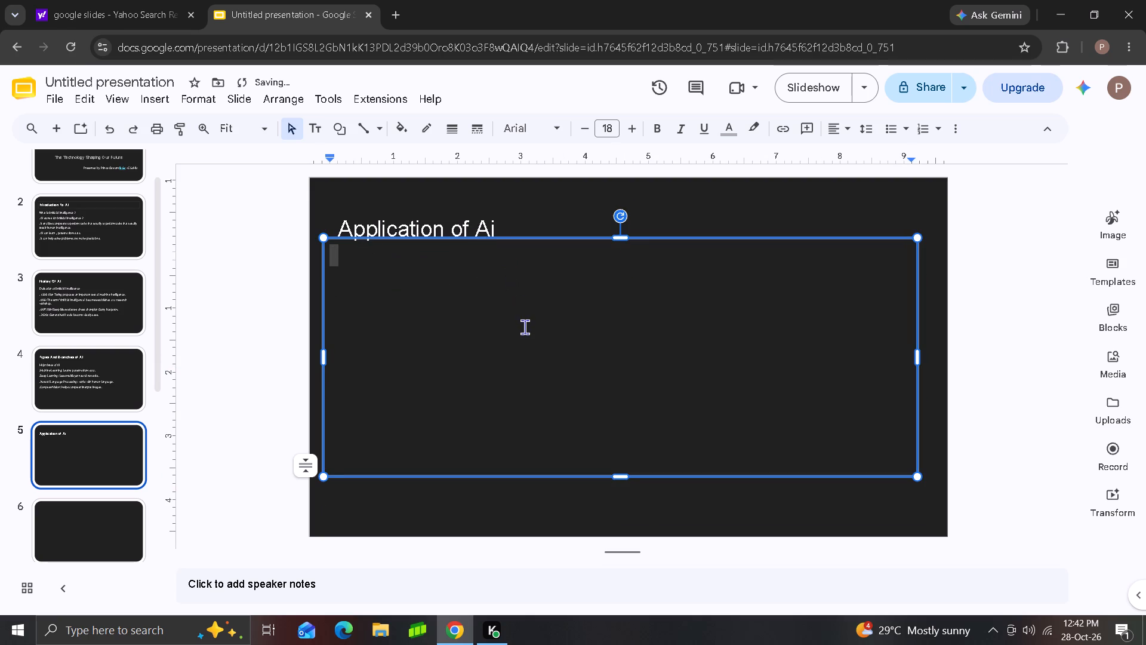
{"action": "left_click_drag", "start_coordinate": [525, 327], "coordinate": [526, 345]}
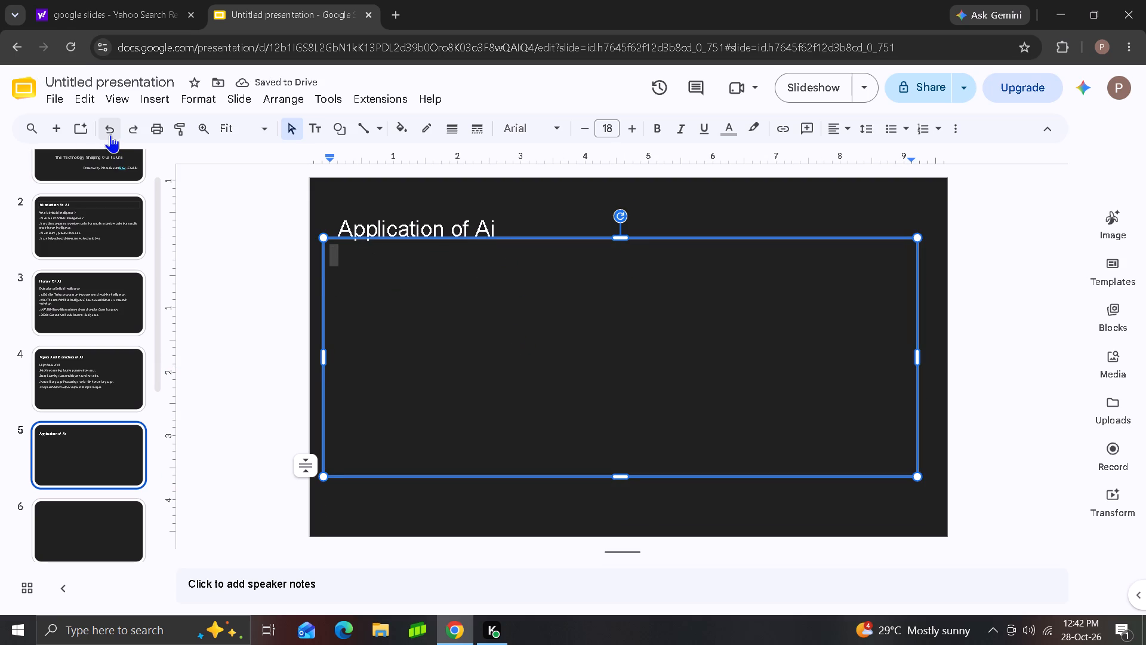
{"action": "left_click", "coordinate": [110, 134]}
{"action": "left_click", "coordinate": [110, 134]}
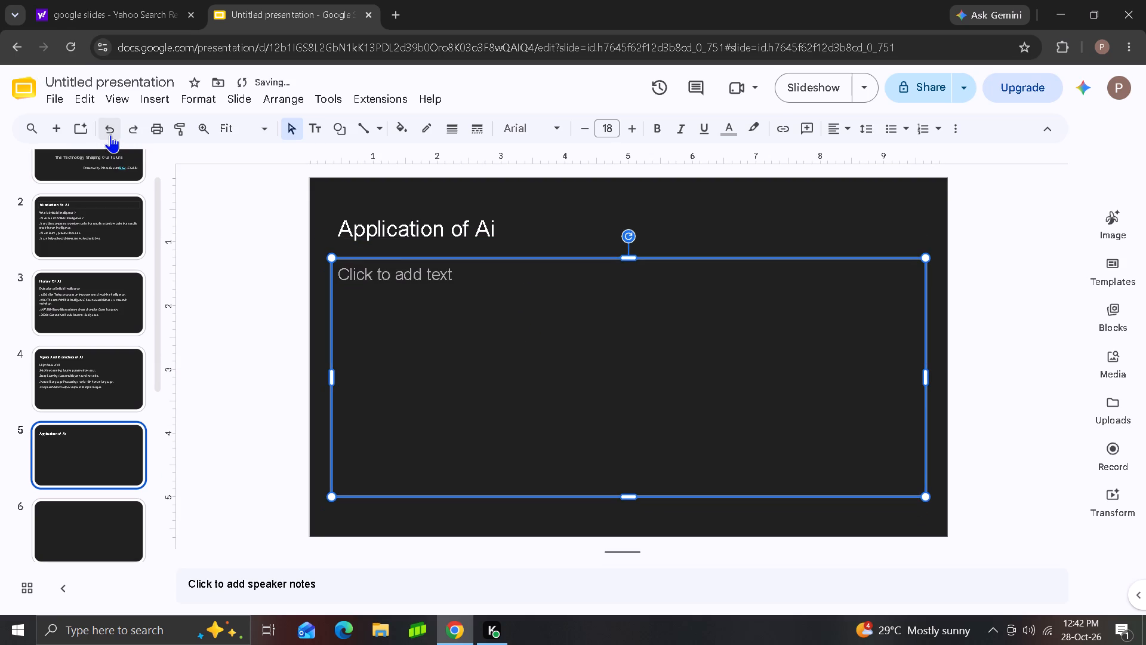
Enter "Where is AI Used ?" as the first line of slide 5's body text and start a new line.
{"action": "left_click", "coordinate": [365, 278]}
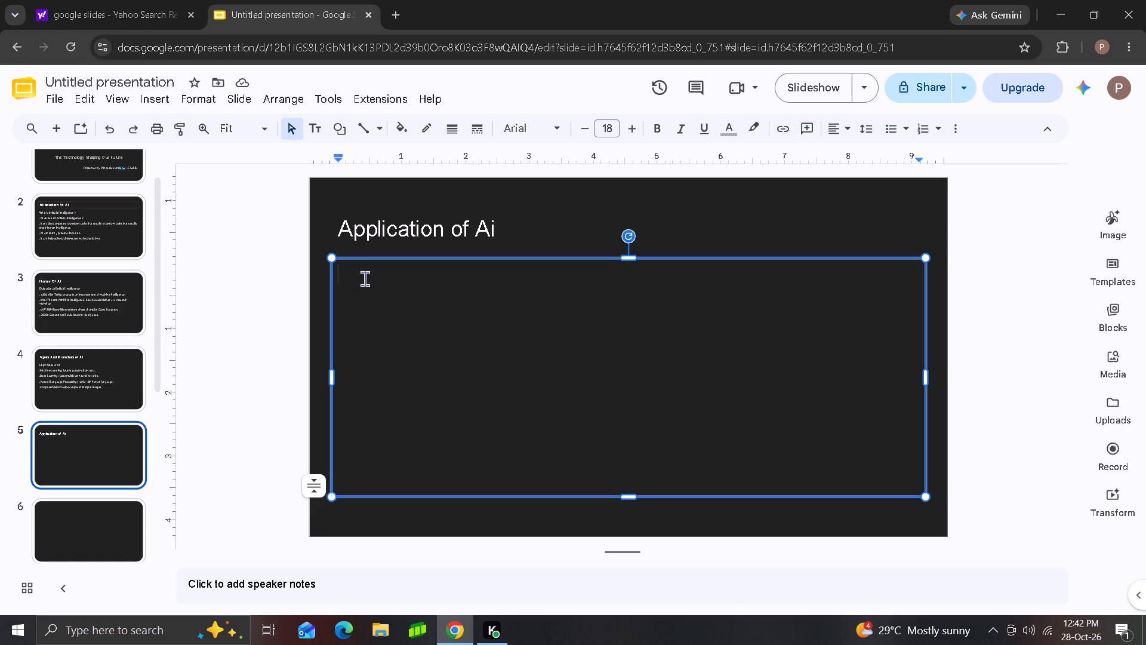
{"action": "type", "text": "Where"}
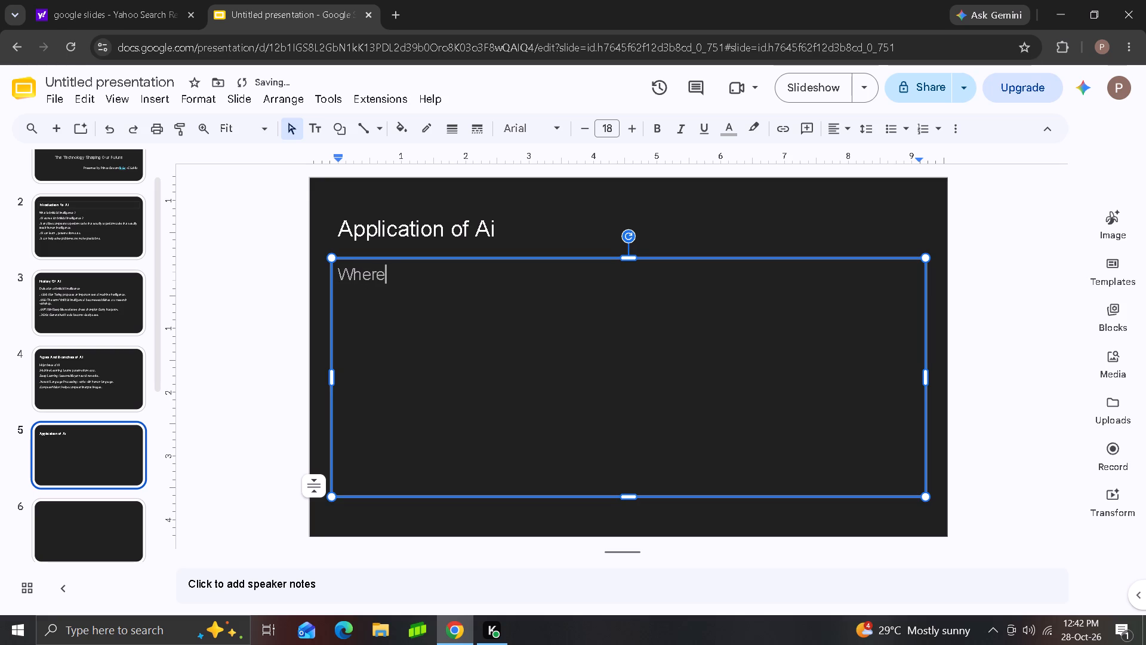
{"action": "key", "text": "space"}
{"action": "type", "text": "is"}
{"action": "key", "text": "space"}
{"action": "type", "text": "AI"}
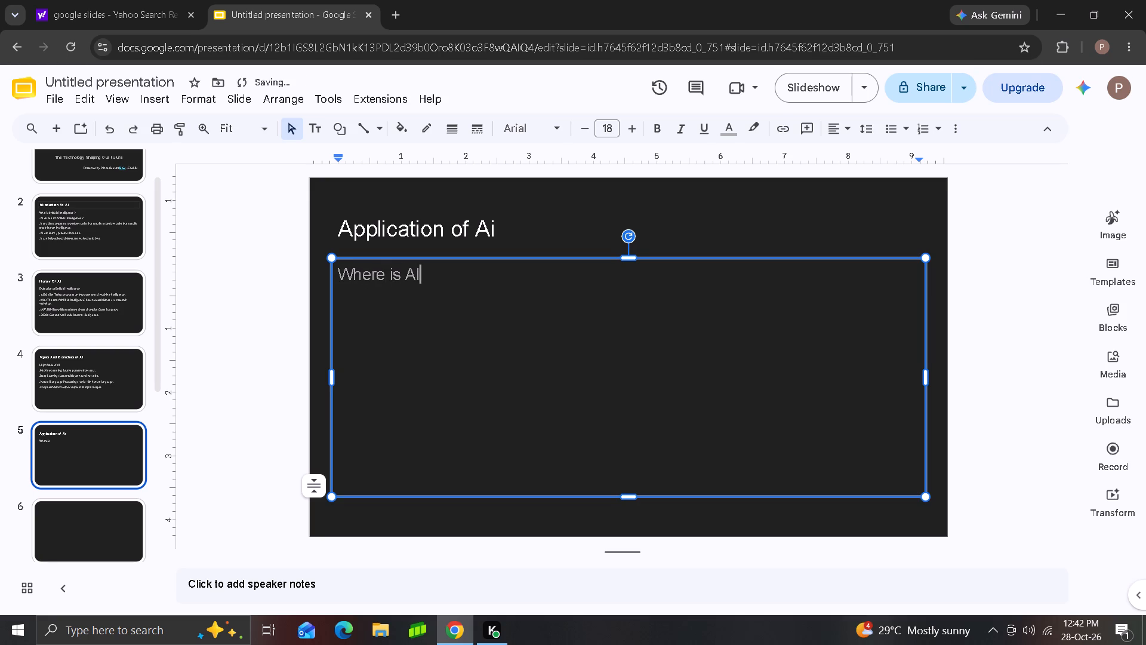
{"action": "key", "text": "space"}
{"action": "type", "text": "Used"}
{"action": "key", "text": "space"}
{"action": "key", "text": "shift+question"}
{"action": "key", "text": "Return"}
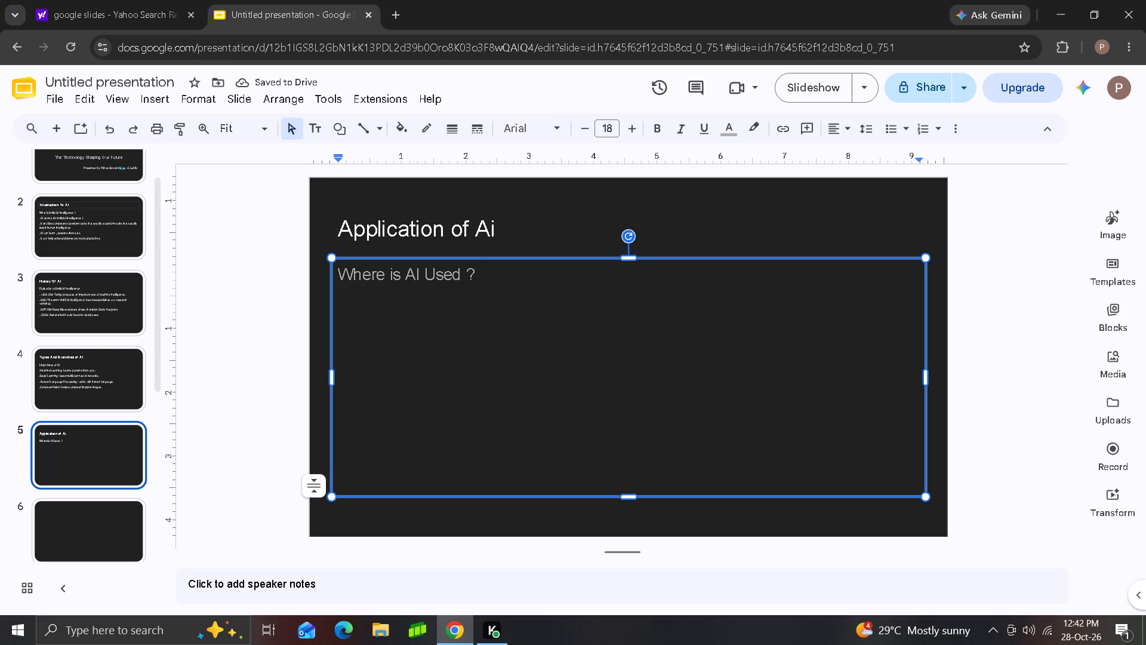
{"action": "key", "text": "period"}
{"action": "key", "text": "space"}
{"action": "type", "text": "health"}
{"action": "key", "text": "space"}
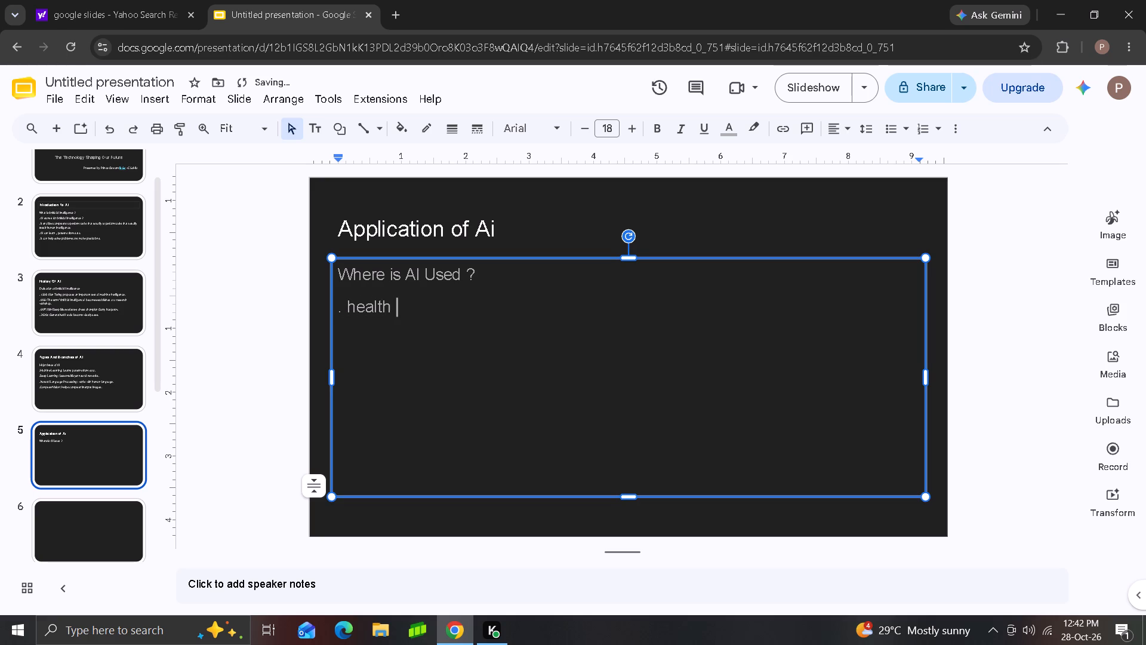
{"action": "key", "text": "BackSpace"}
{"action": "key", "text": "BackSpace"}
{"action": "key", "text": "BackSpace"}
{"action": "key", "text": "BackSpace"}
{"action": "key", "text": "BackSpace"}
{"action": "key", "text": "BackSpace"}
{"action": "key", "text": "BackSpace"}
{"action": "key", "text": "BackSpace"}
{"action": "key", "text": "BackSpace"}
Begin the line below slide 5's "Where is AI Used ?" with ".Healthcare:".
{"action": "key", "text": "period"}
{"action": "key", "text": "shift+h"}
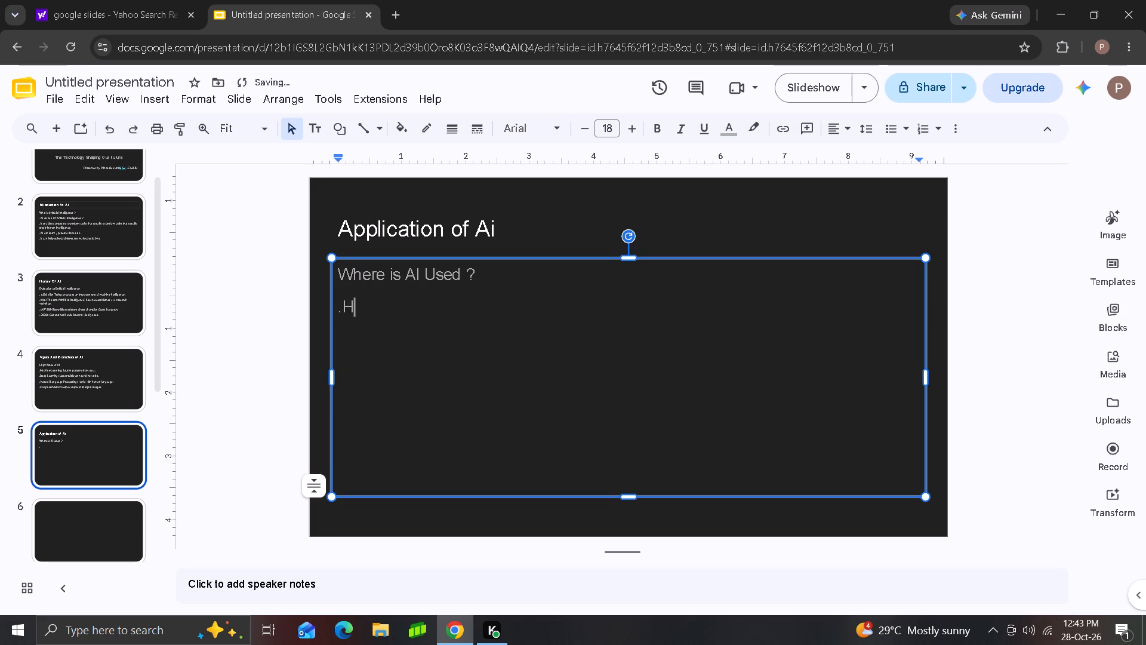
{"action": "type", "text": "ealth"}
{"action": "type", "text": "care"}
{"action": "key", "text": "space"}
{"action": "key", "text": "BackSpace"}
{"action": "key", "text": "semicolon"}
{"action": "key", "text": "BackSpace"}
{"action": "type", "text": ":"}
{"action": "key", "text": "space"}
Complete slide 5's Healthcare line with "Medical image analysis.".
{"action": "type", "text": "Me"}
{"action": "type", "text": "dicl"}
{"action": "key", "text": "space"}
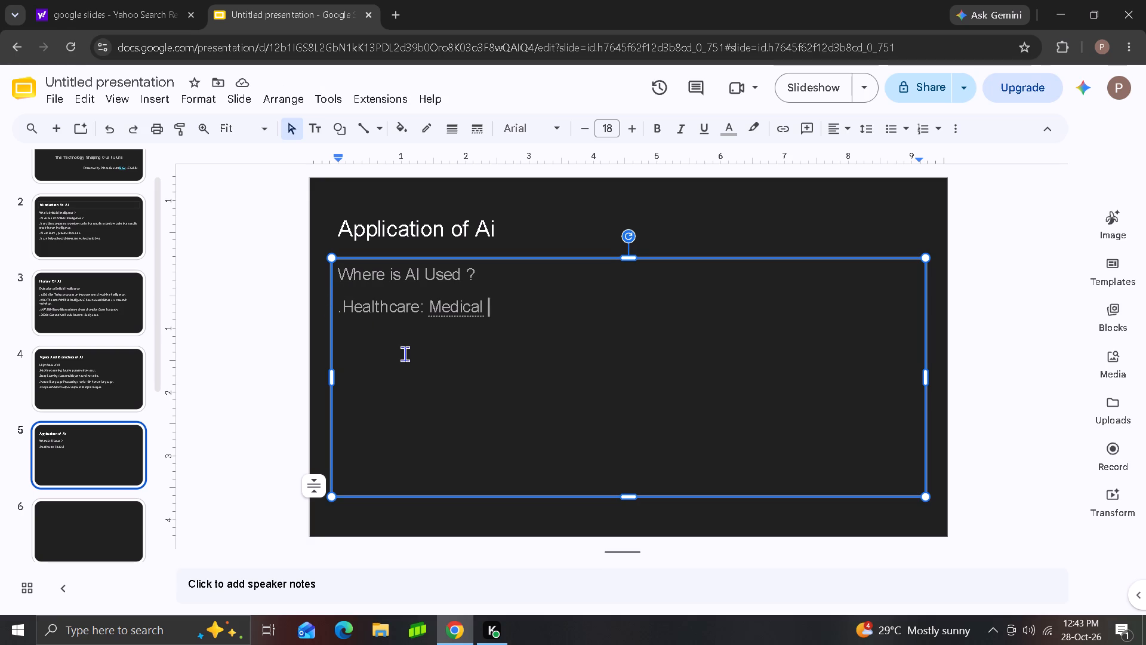
{"action": "type", "text": "im"}
{"action": "type", "text": "age"}
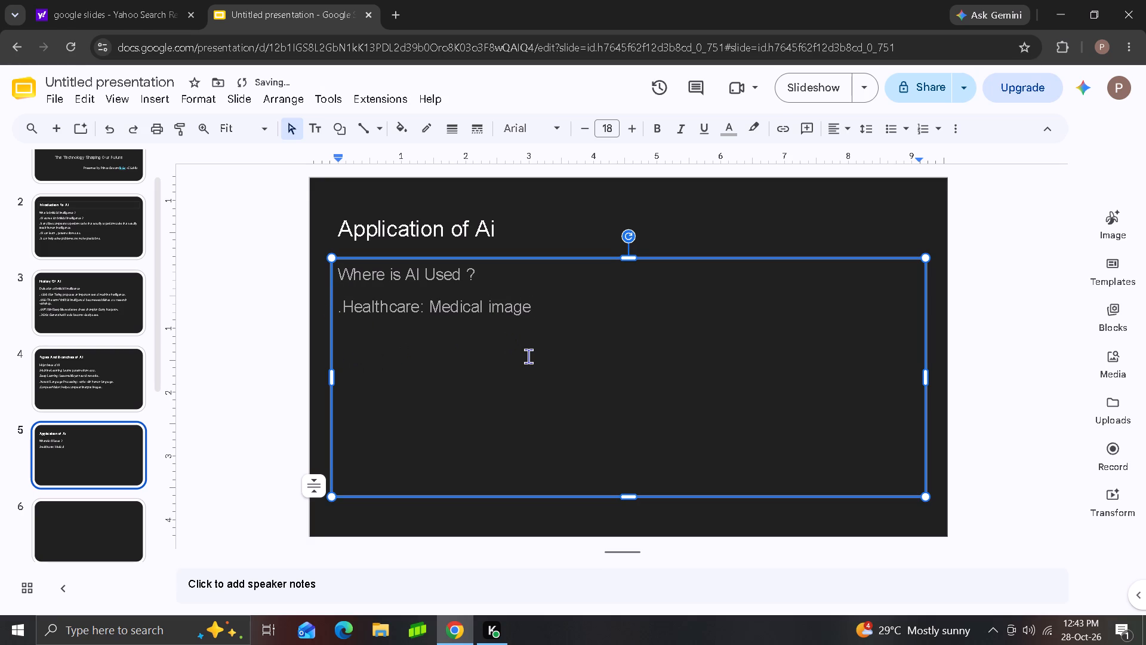
{"action": "key", "text": "space"}
{"action": "type", "text": "analysis"}
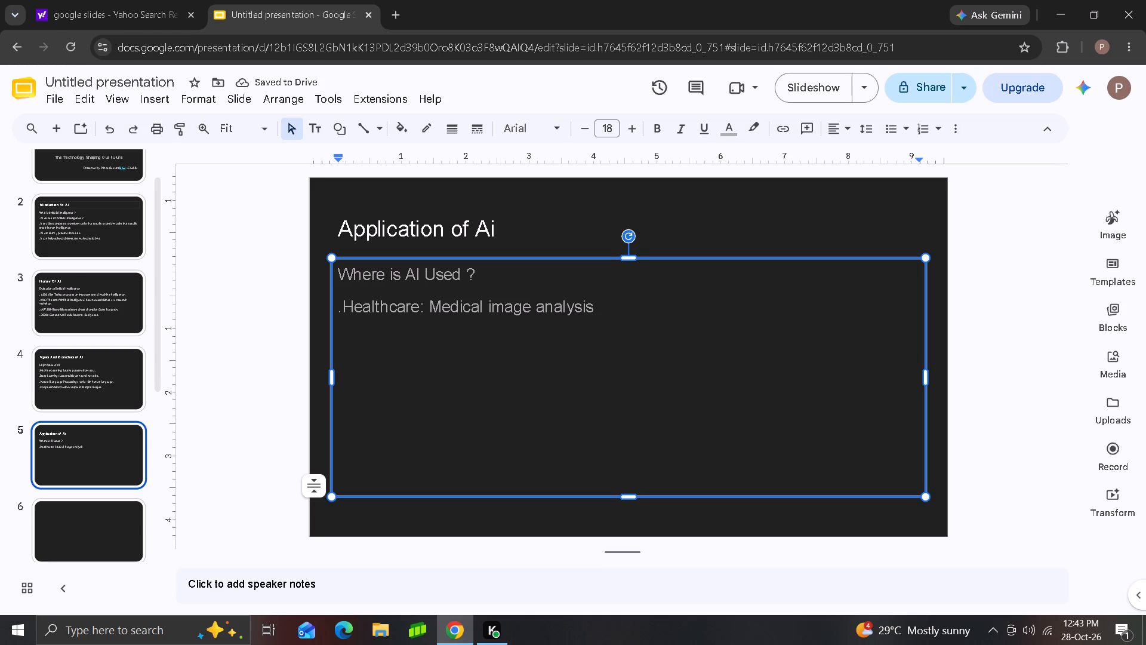
{"action": "key", "text": "period"}
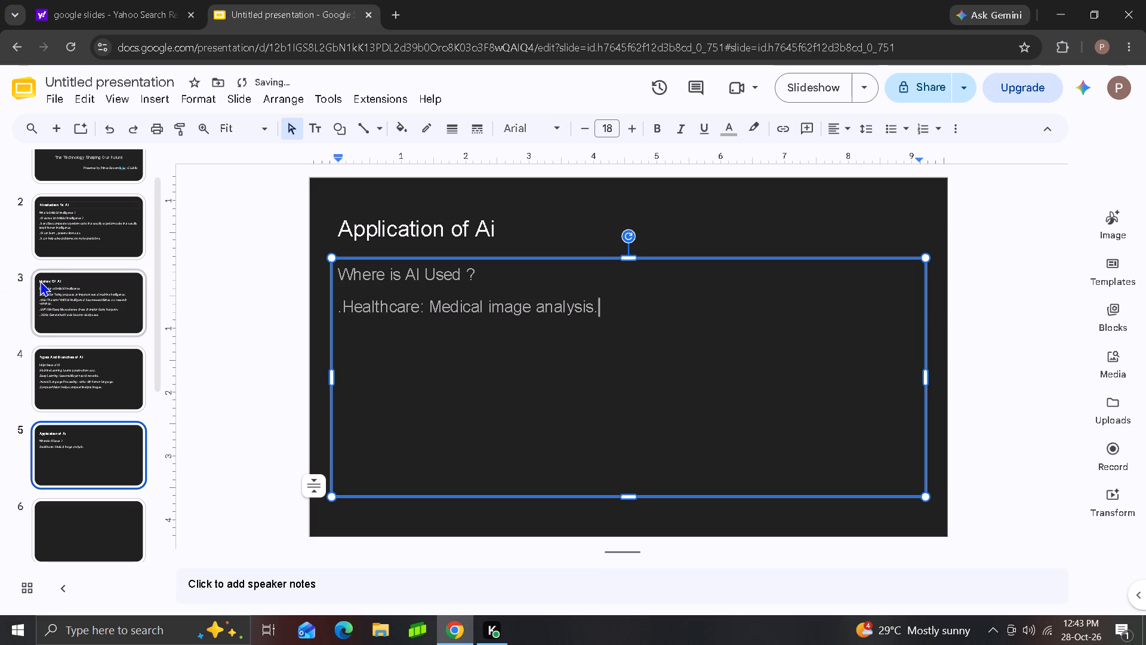
Correct the misspelled "Intellidence" to "Intelligence" in the first body line of slide 3, History Of AI.
{"action": "left_click", "coordinate": [82, 294]}
{"action": "left_click", "coordinate": [87, 300]}
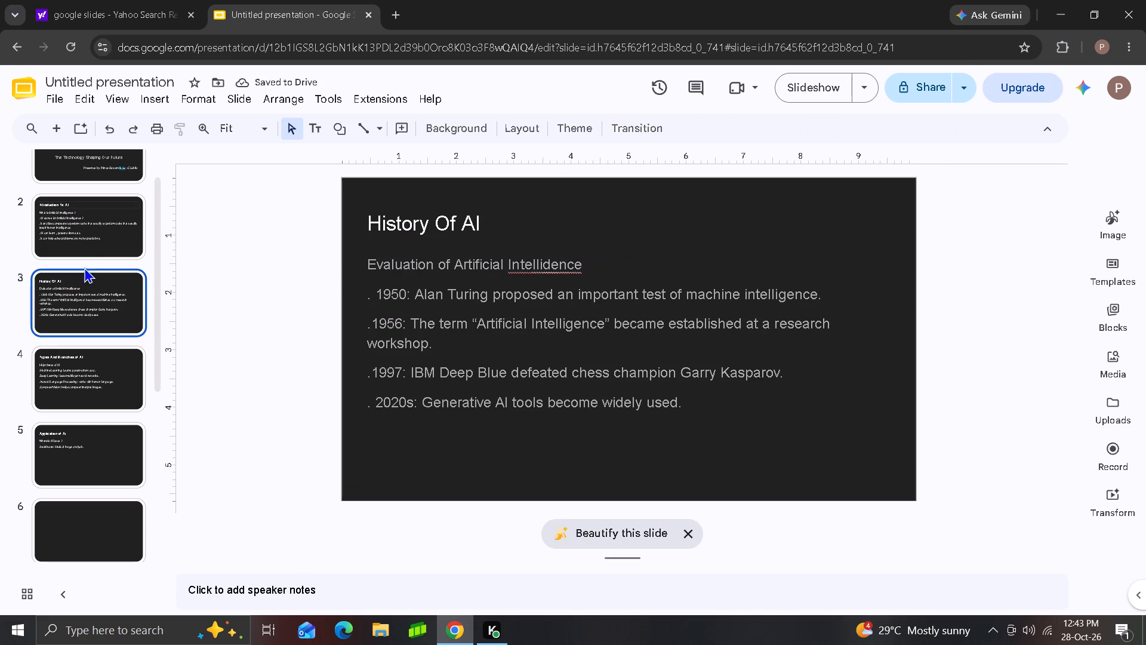
{"action": "left_click", "coordinate": [554, 263]}
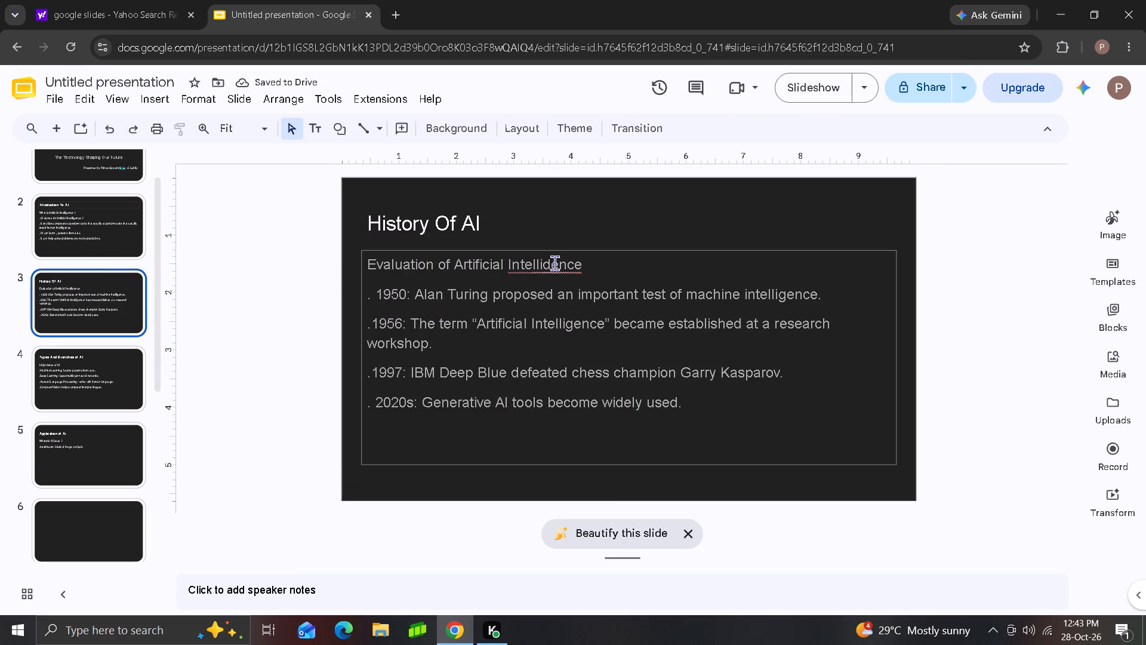
{"action": "key", "text": "Left"}
{"action": "key", "text": "BackSpace"}
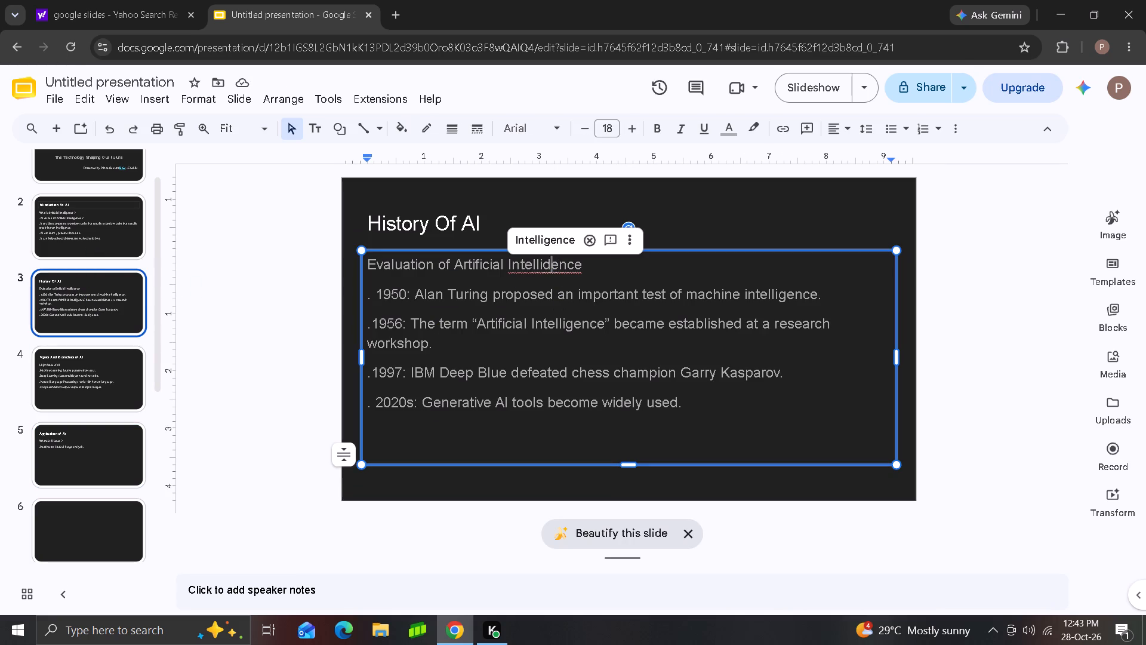
{"action": "key", "text": "g"}
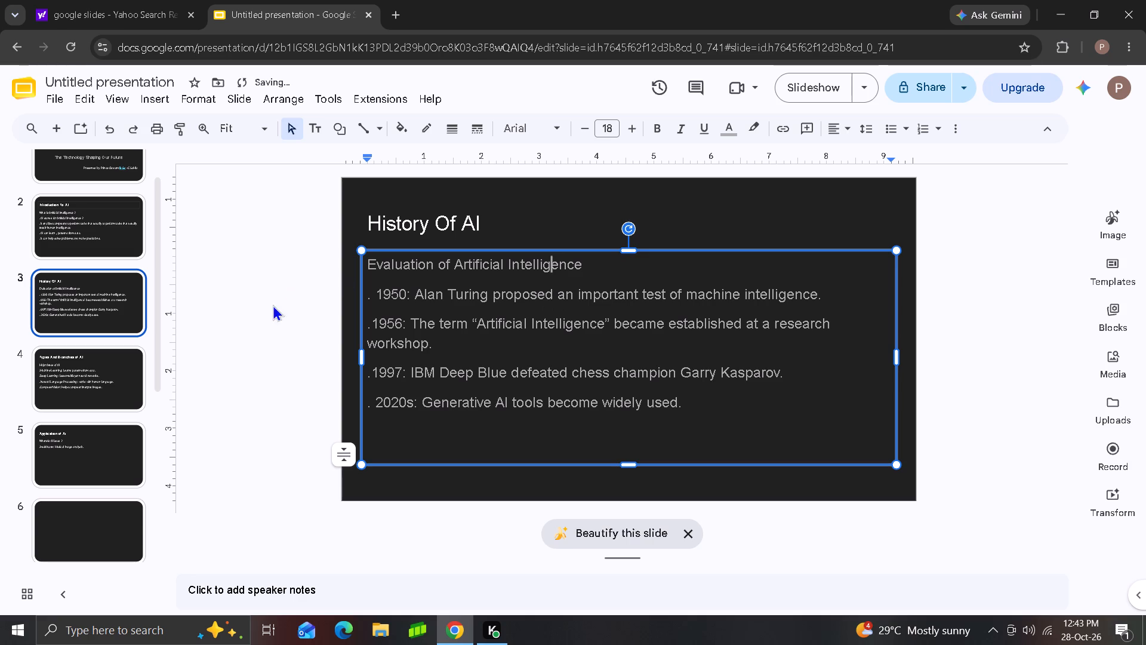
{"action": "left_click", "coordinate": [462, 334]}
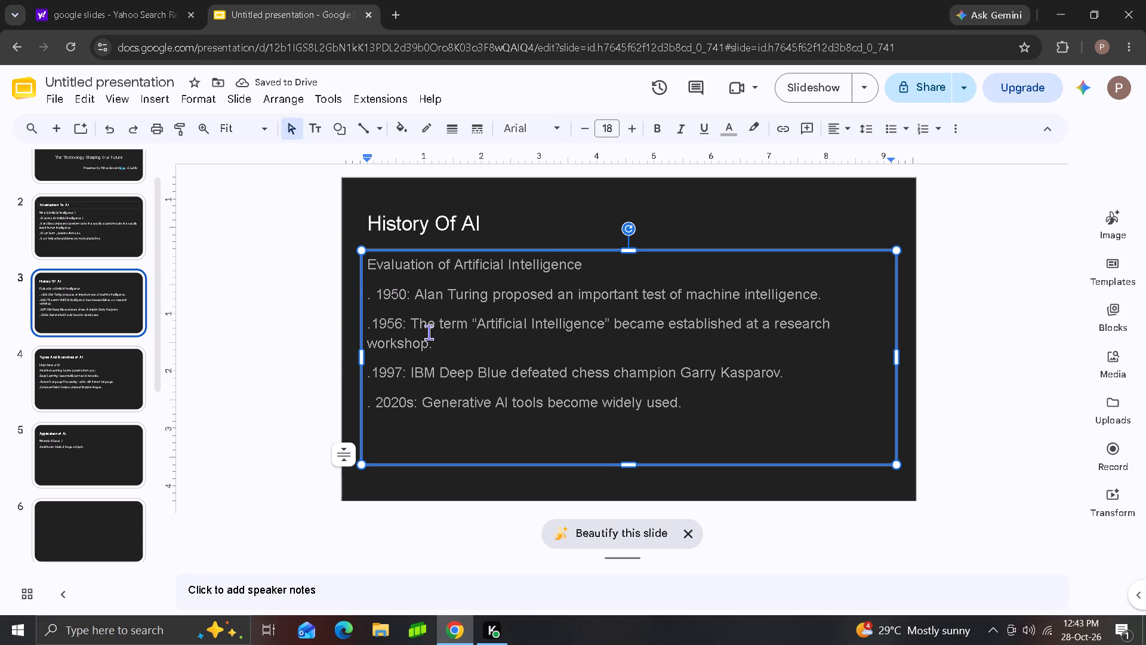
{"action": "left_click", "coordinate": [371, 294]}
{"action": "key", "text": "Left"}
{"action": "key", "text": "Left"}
Correct the misspelled "requir" to "require" in the body text of slide 2, Introduction To AI.
{"action": "left_click", "coordinate": [75, 236]}
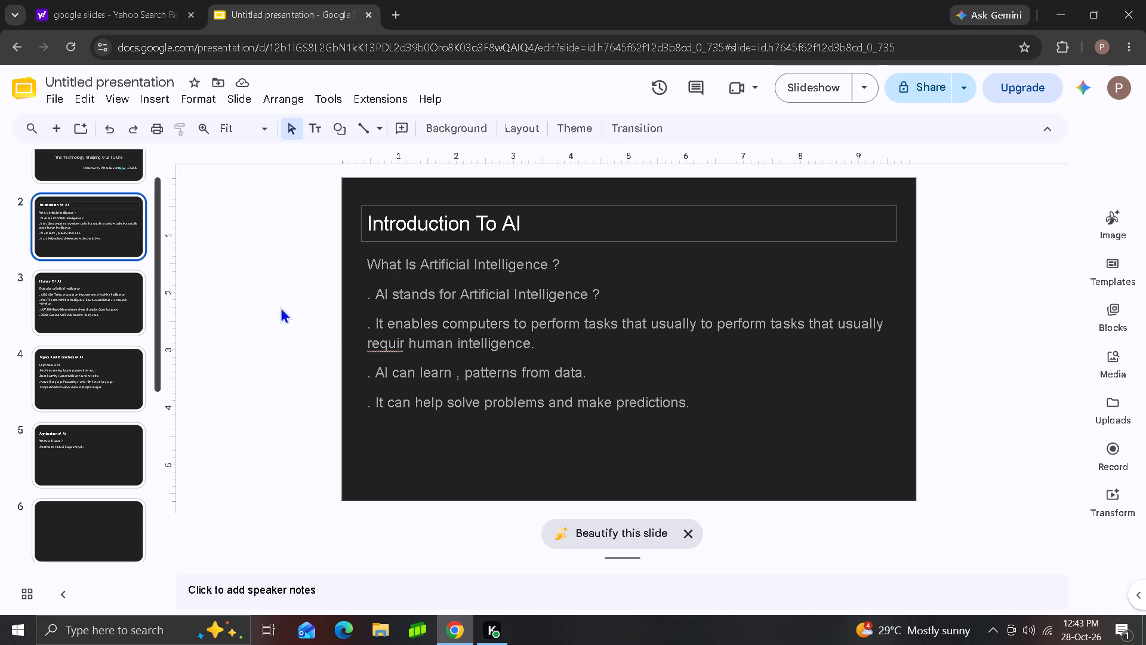
{"action": "left_click", "coordinate": [389, 348]}
{"action": "key", "text": "BackSpace"}
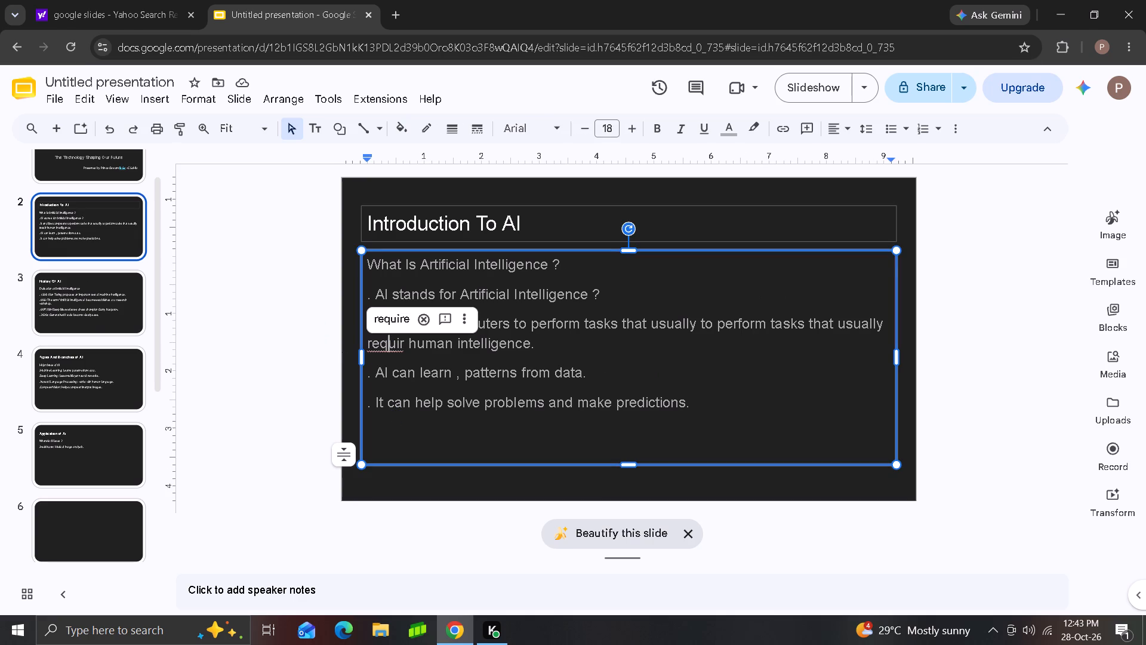
{"action": "key", "text": "q"}
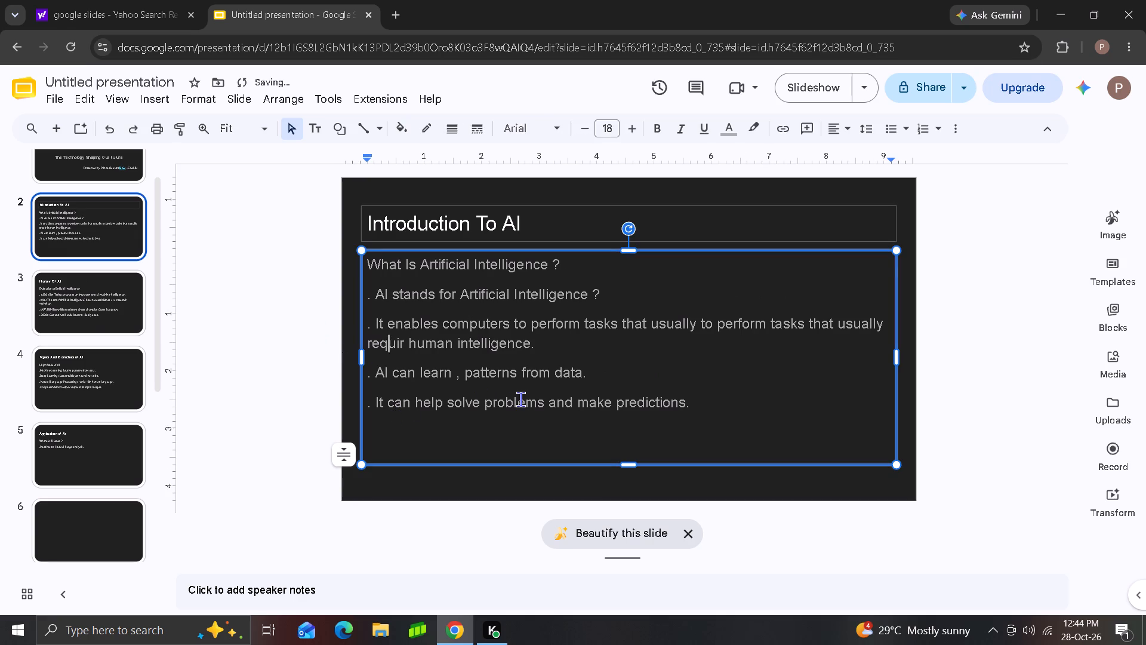
{"action": "left_click", "coordinate": [520, 399]}
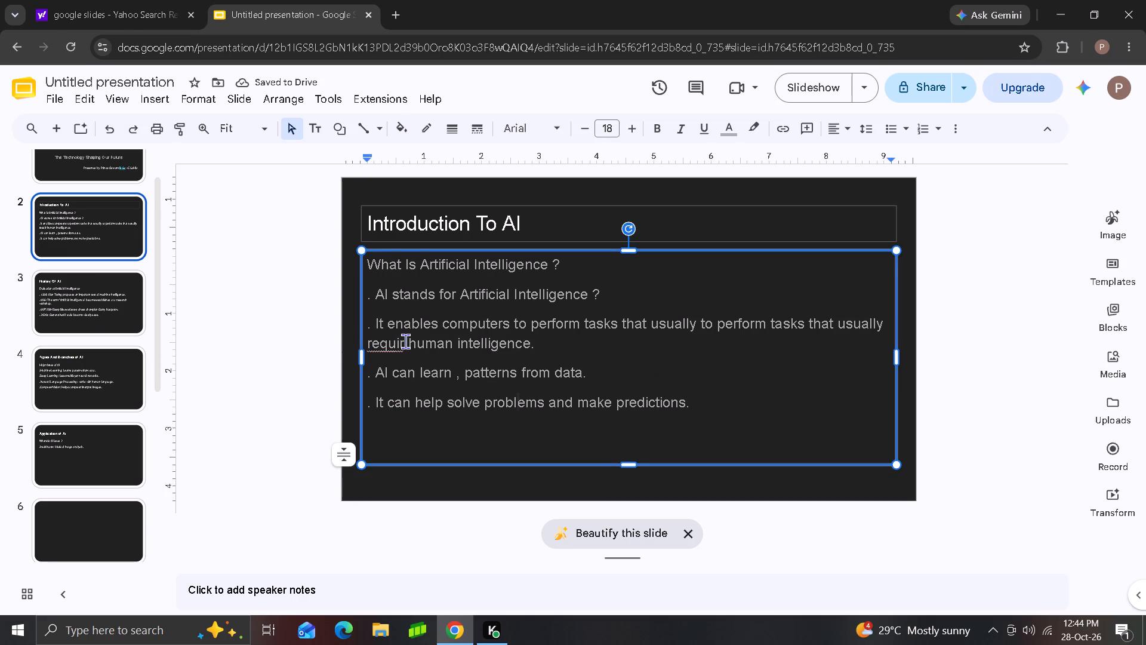
{"action": "left_click", "coordinate": [405, 341]}
{"action": "key", "text": "e"}
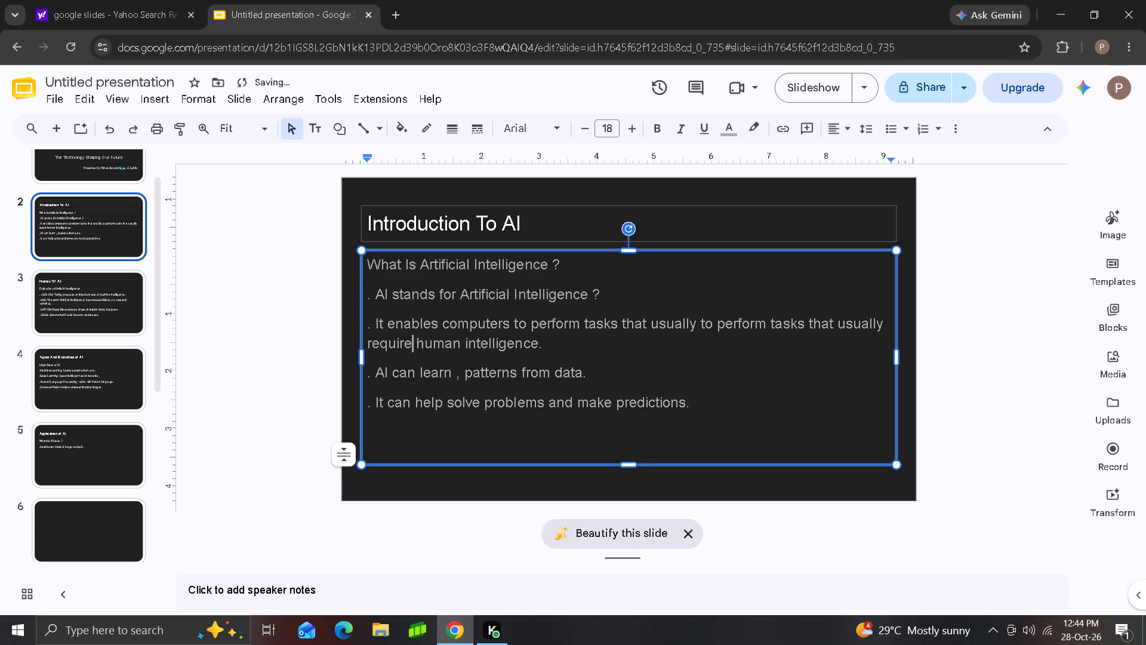
{"action": "left_click", "coordinate": [512, 396]}
Correct the misspelled second word of slide 1's title so it reads "Artificial Intelligence".
{"action": "left_click", "coordinate": [72, 164]}
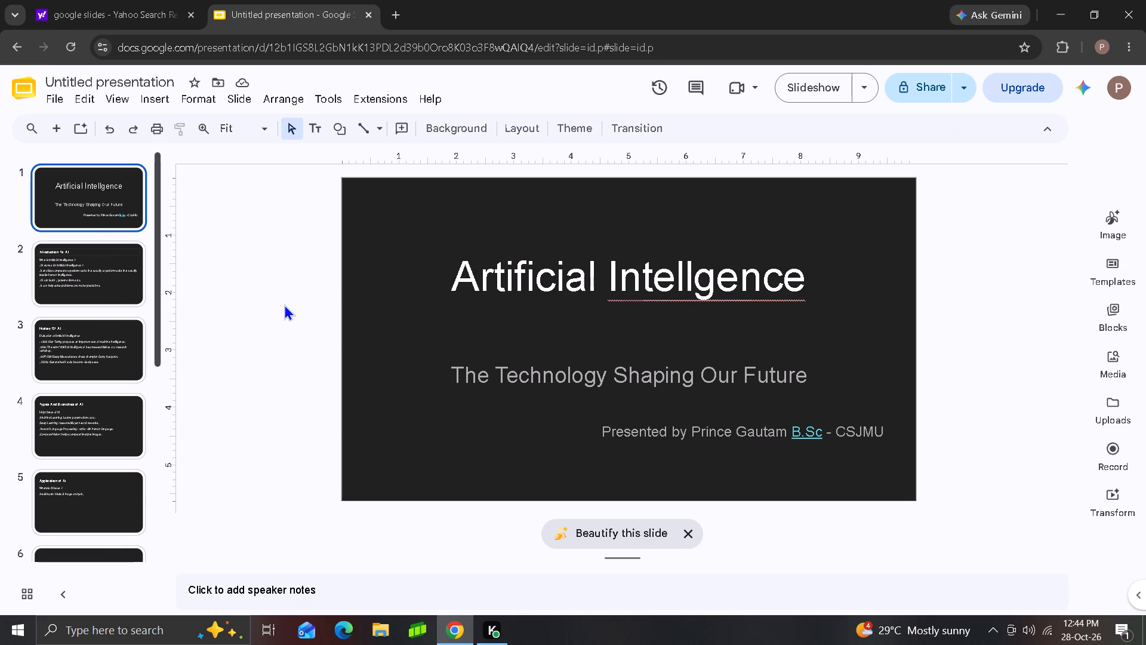
{"action": "left_click", "coordinate": [691, 281]}
{"action": "left_click", "coordinate": [691, 281]}
{"action": "key", "text": "i"}
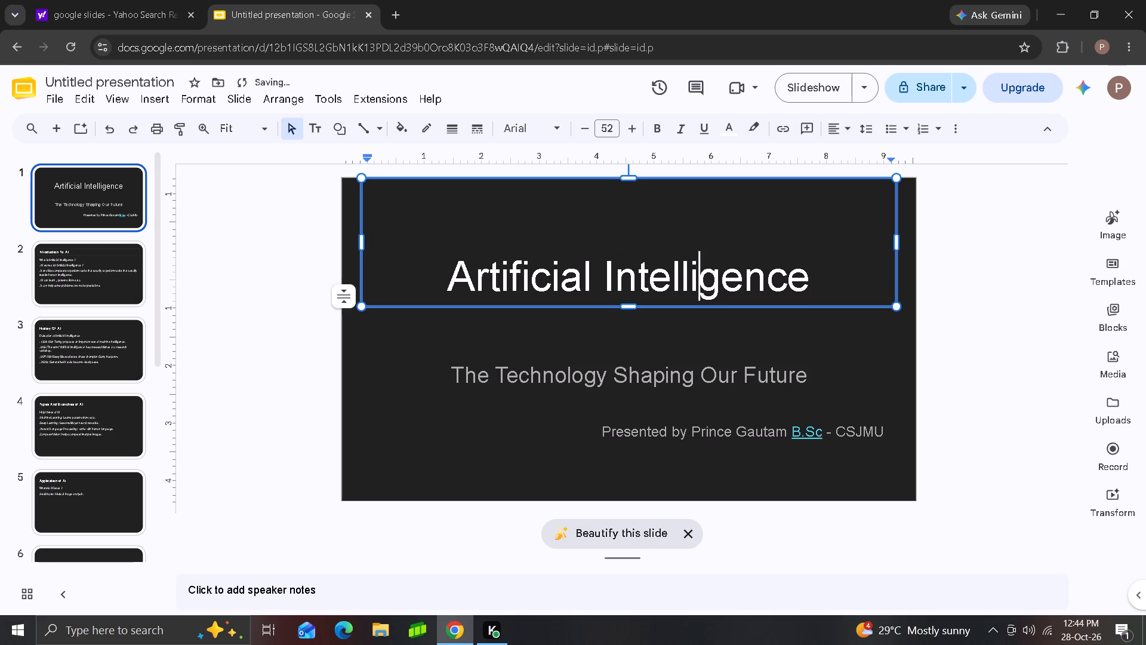
{"action": "left_click", "coordinate": [714, 330]}
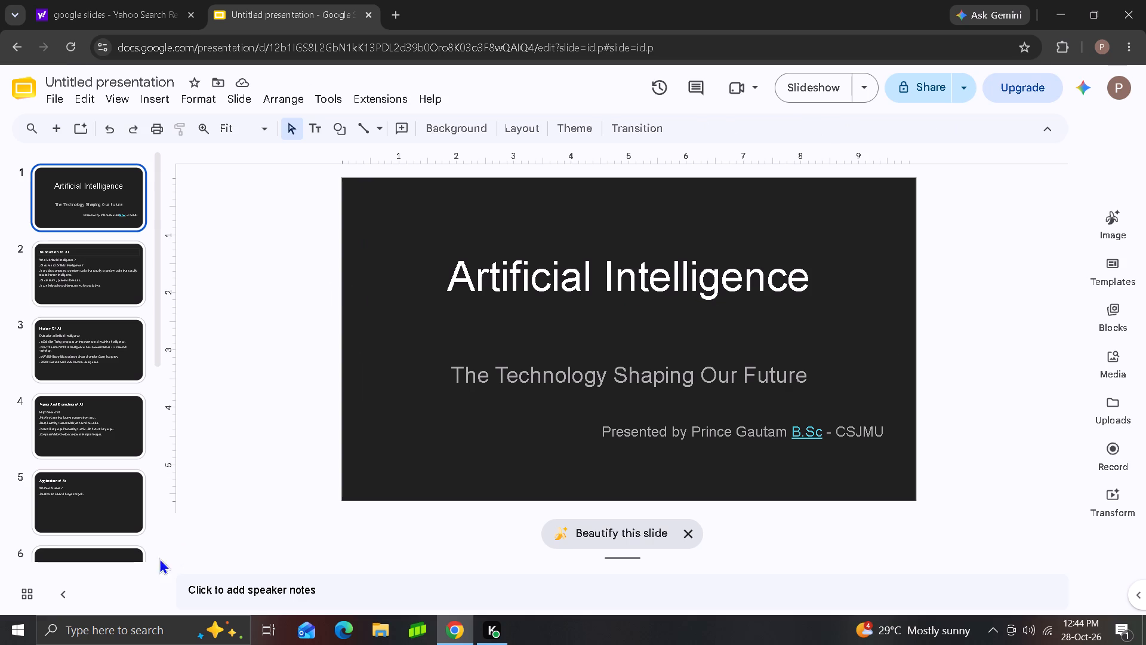
On slide 5, add a line below the Healthcare line beginning with ".Education:".
{"action": "left_click", "coordinate": [74, 500]}
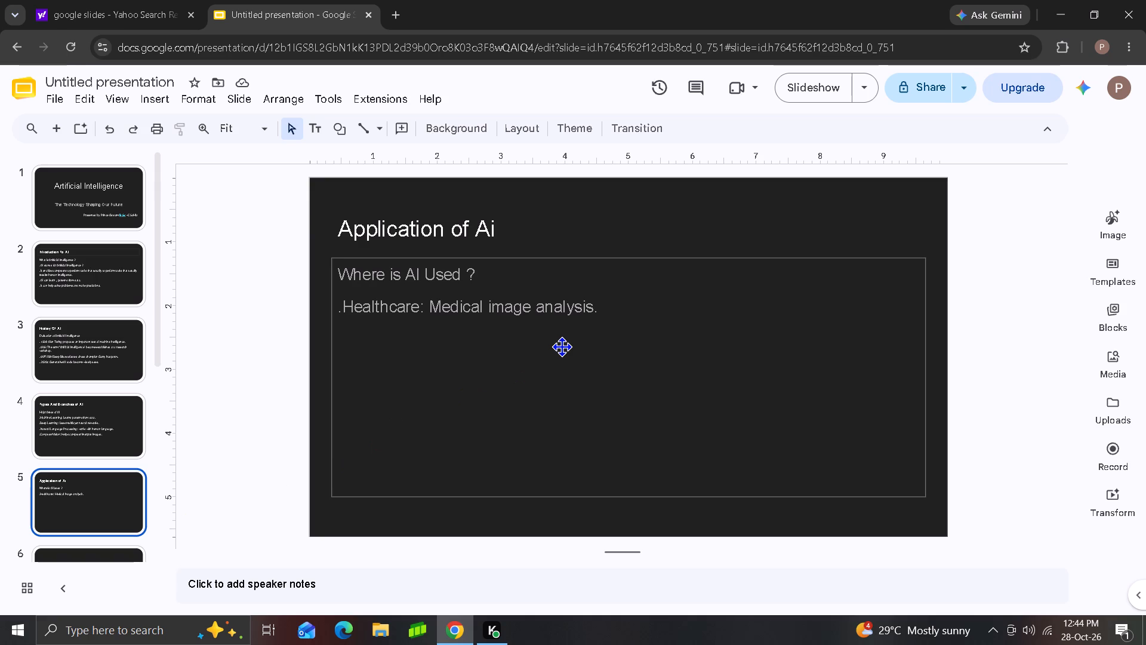
{"action": "left_click", "coordinate": [628, 320]}
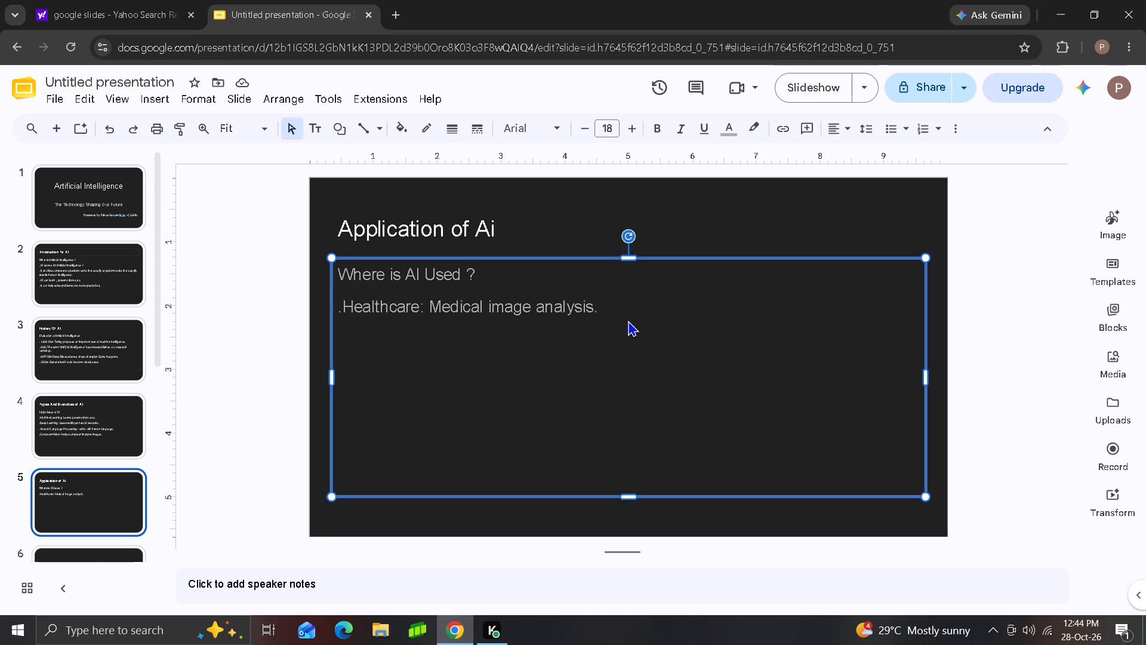
{"action": "left_click", "coordinate": [608, 305]}
{"action": "double_click", "coordinate": [598, 305]}
{"action": "key", "text": "Return"}
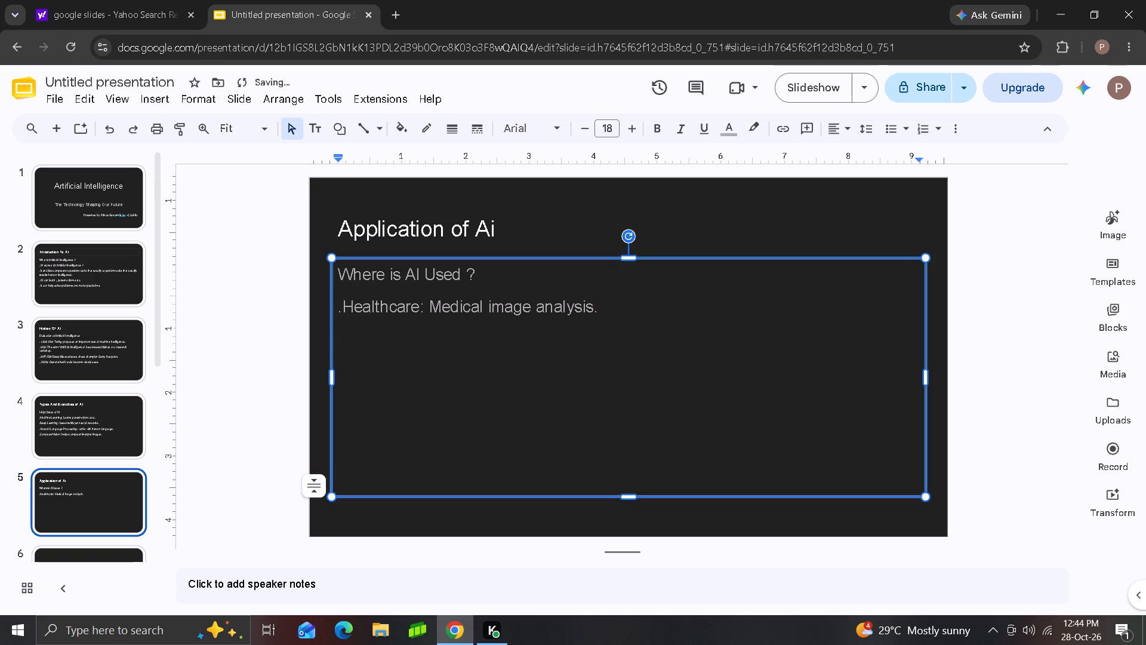
{"action": "key", "text": "period"}
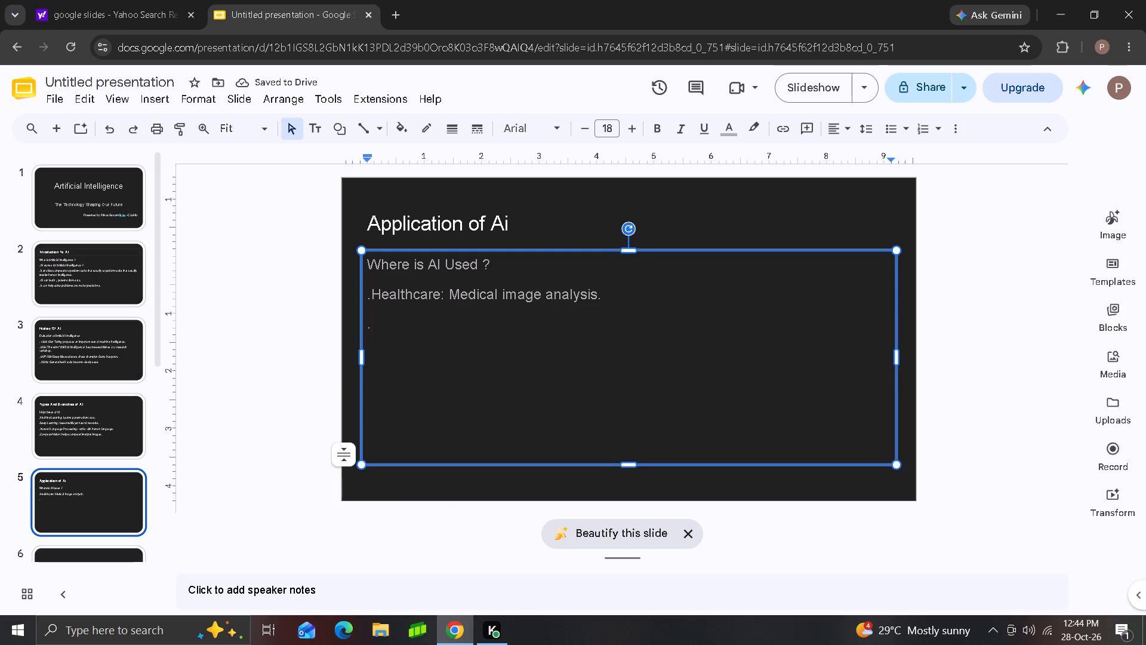
{"action": "key", "text": "shift+e"}
{"action": "type", "text": "dua"}
{"action": "key", "text": "BackSpace"}
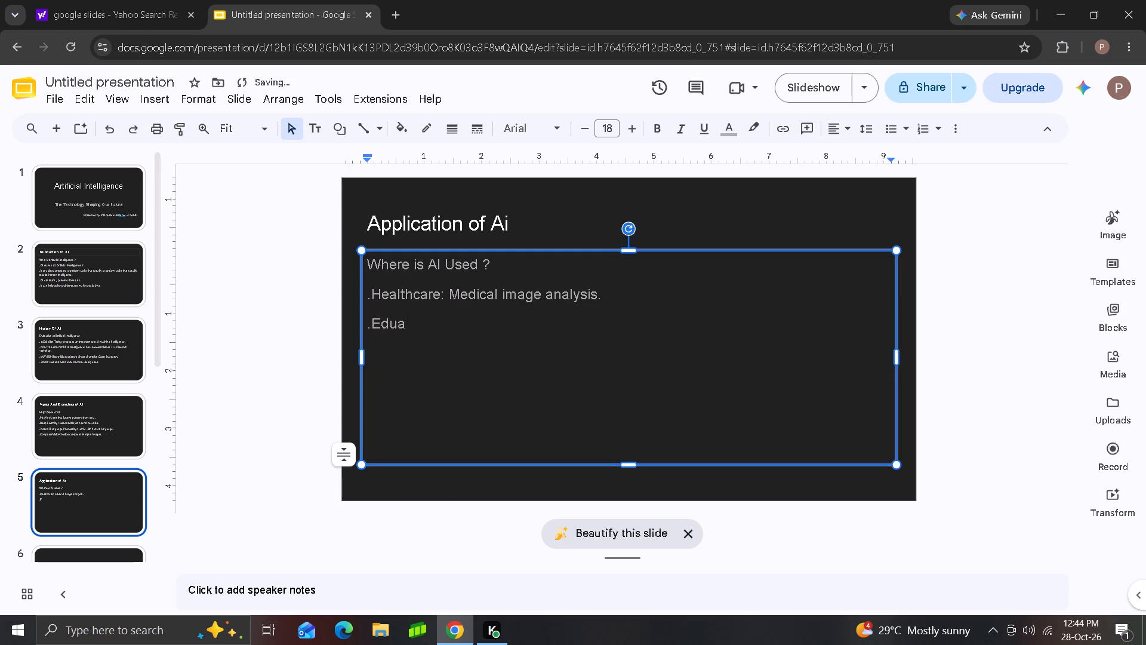
{"action": "type", "text": "cation"}
{"action": "key", "text": "space"}
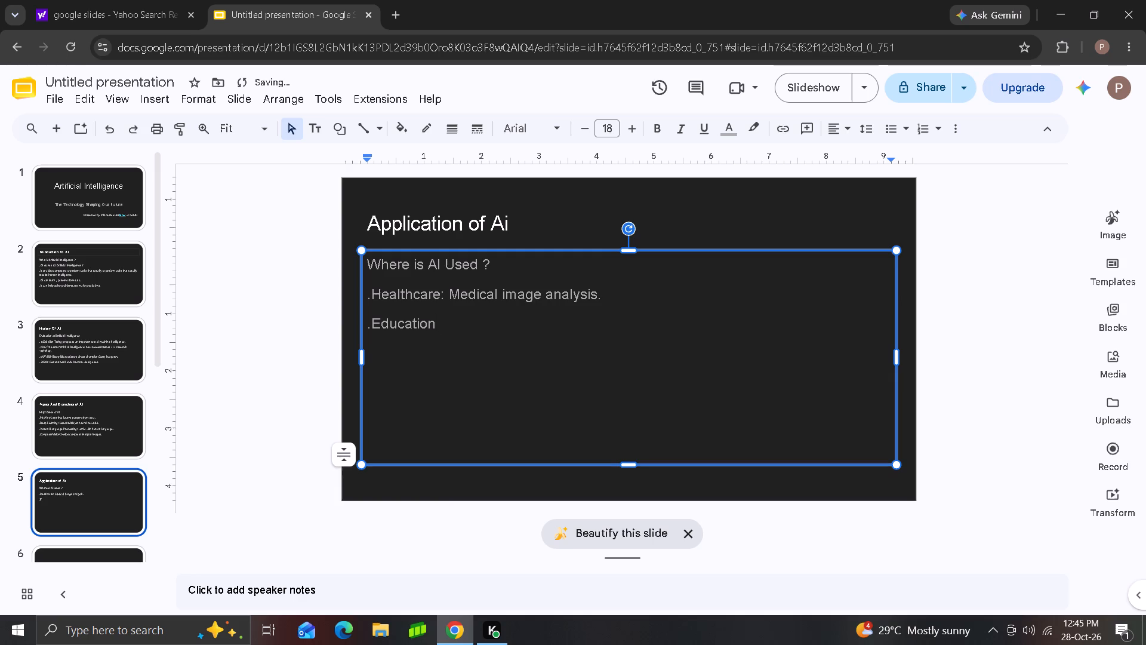
{"action": "key", "text": "backslash"}
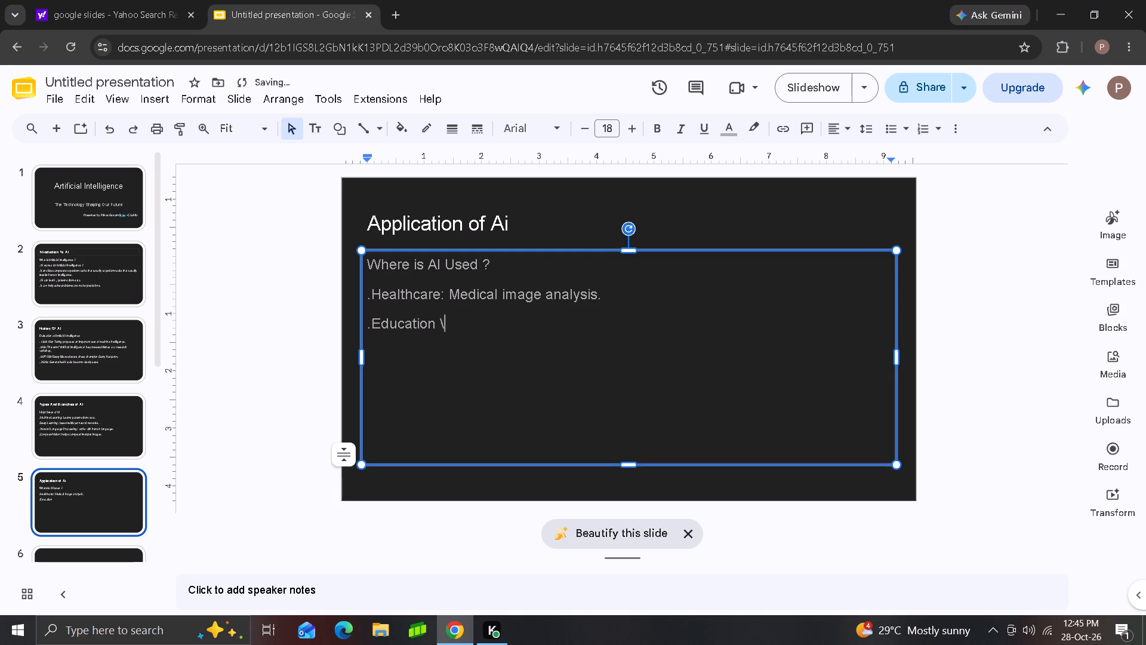
{"action": "key", "text": "BackSpace"}
{"action": "key", "text": "BackSpace"}
{"action": "key", "text": "shift+colon"}
{"action": "key", "text": "space"}
Complete slide 5's Education line with "Personalized Learning tools", spelled correctly.
{"action": "key", "text": "shift+p"}
{"action": "type", "text": "esona"}
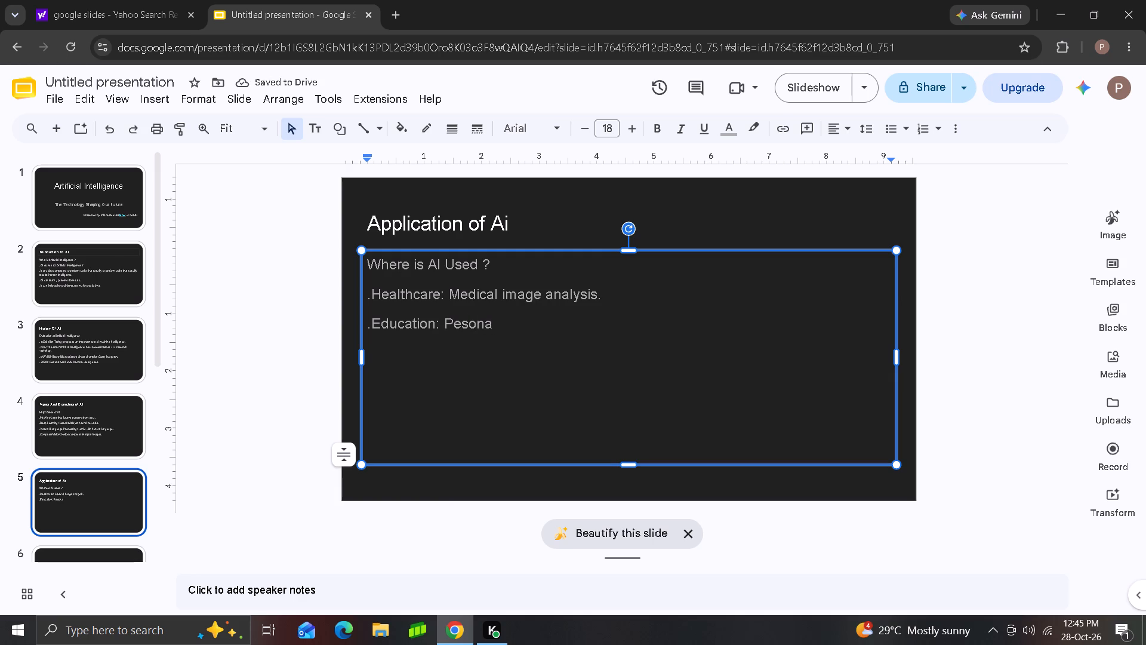
{"action": "type", "text": "lized"}
{"action": "key", "text": "space"}
{"action": "type", "text": "Learning"}
{"action": "key", "text": "space"}
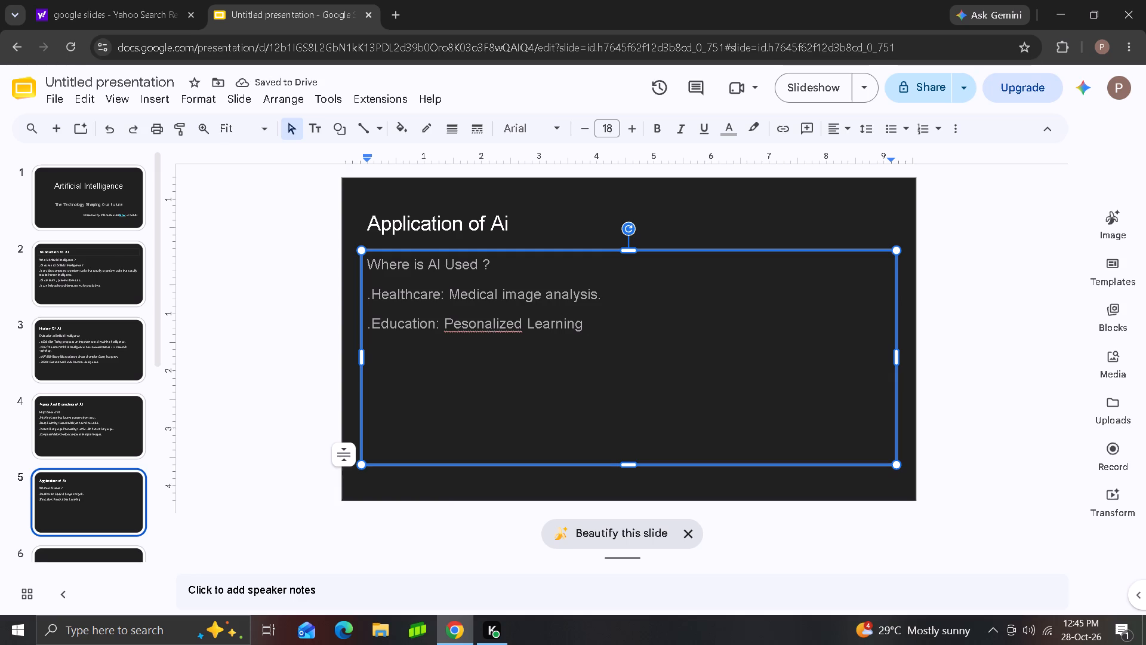
{"action": "type", "text": "to"}
{"action": "type", "text": "ols"}
{"action": "left_click", "coordinate": [464, 320]}
{"action": "key", "text": "r"}
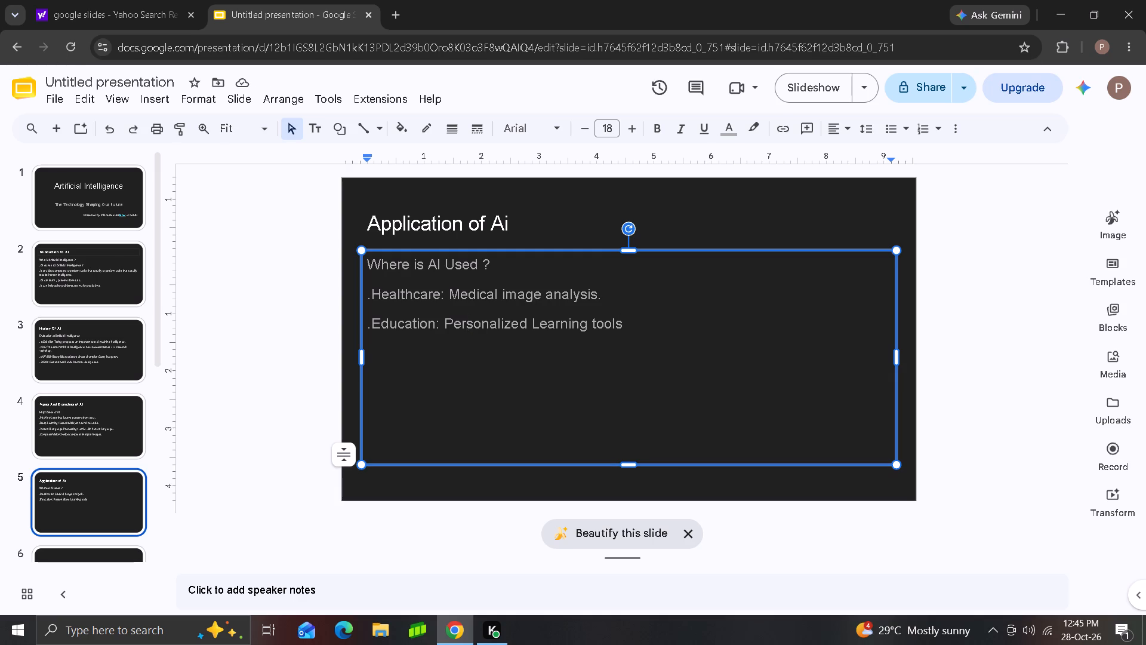
On slide 5, add a line below the Education line beginning with ".Banking:".
{"action": "left_click", "coordinate": [371, 345]}
{"action": "left_click", "coordinate": [634, 327]}
{"action": "key", "text": "Return"}
{"action": "key", "text": "period"}
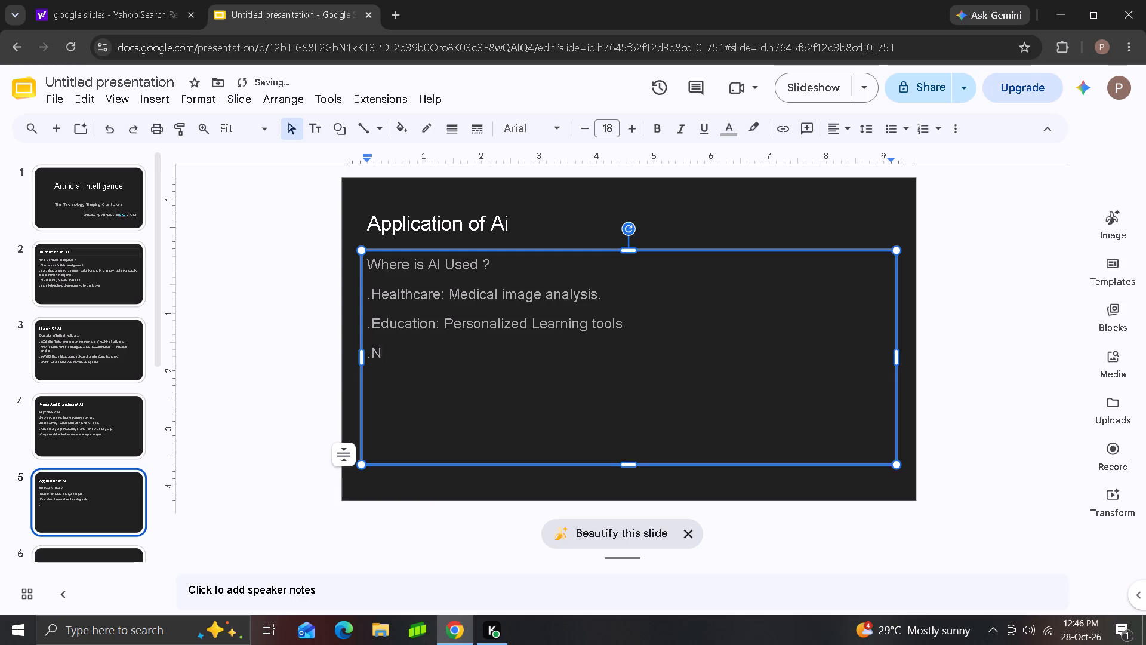
{"action": "key", "text": "BackSpace"}
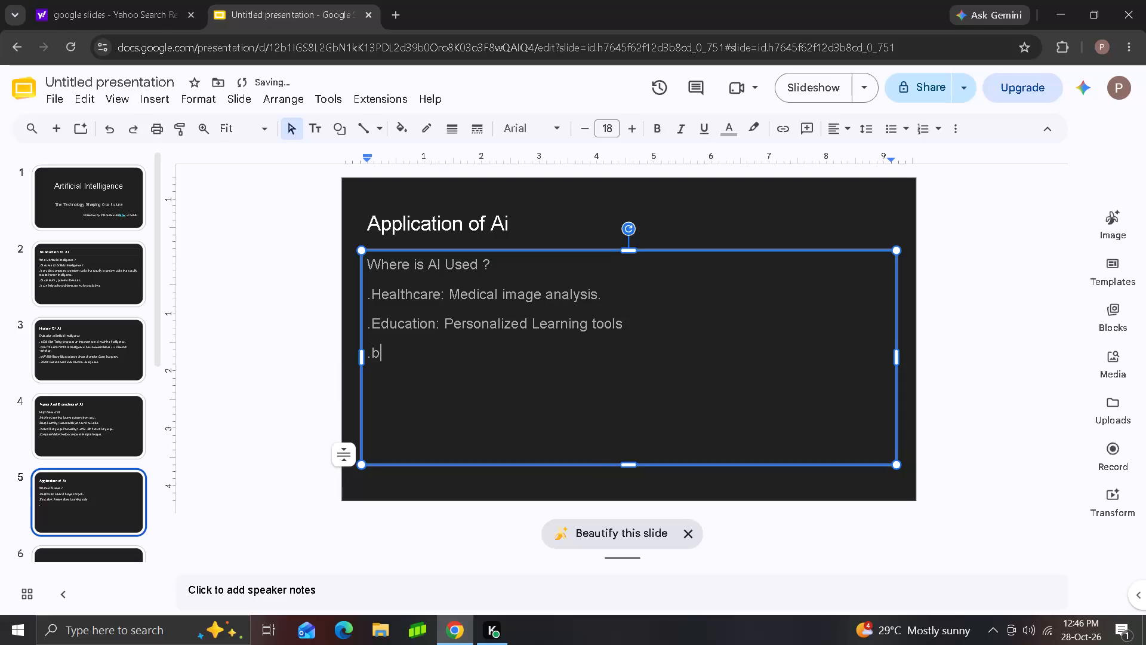
{"action": "key", "text": "BackSpace"}
{"action": "key", "text": "shift+b"}
{"action": "type", "text": "anking"}
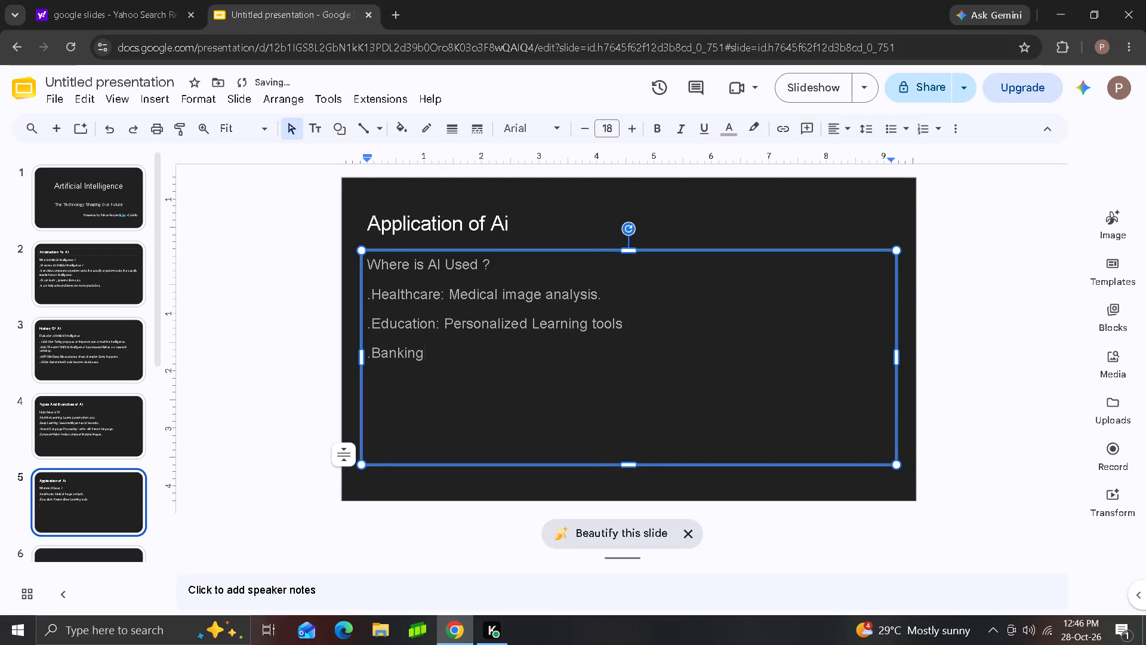
{"action": "type", "text": ":"}
{"action": "key", "text": "space"}
Complete slide 5's Banking line with "Fraud detection.".
{"action": "key", "text": "shift+f"}
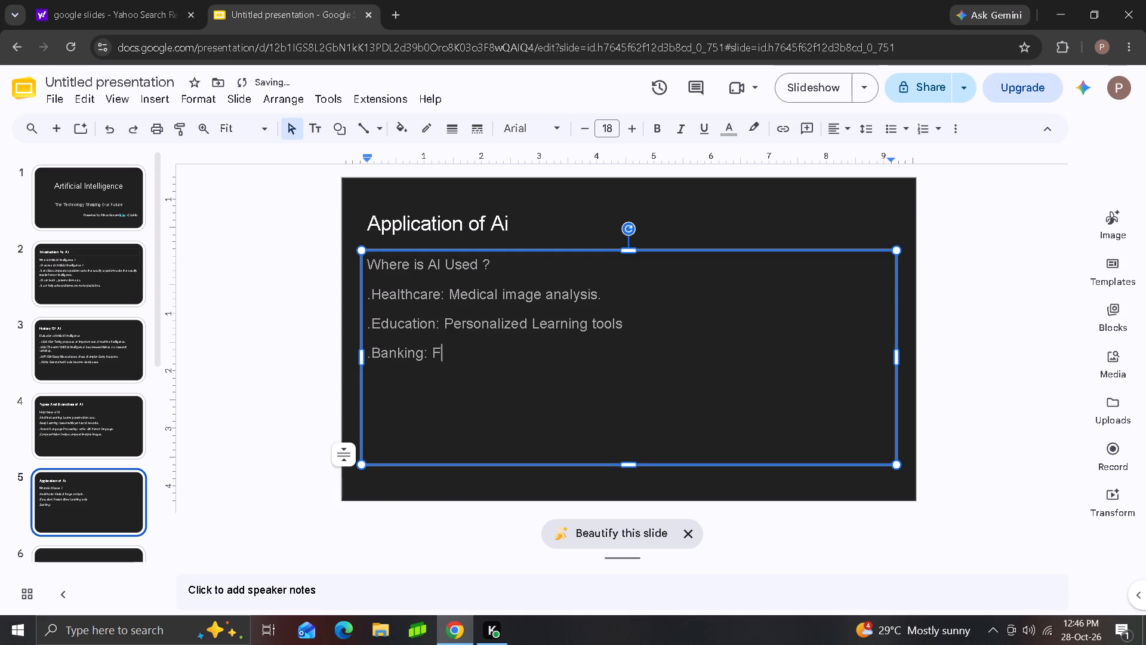
{"action": "type", "text": "raud"}
{"action": "key", "text": "space"}
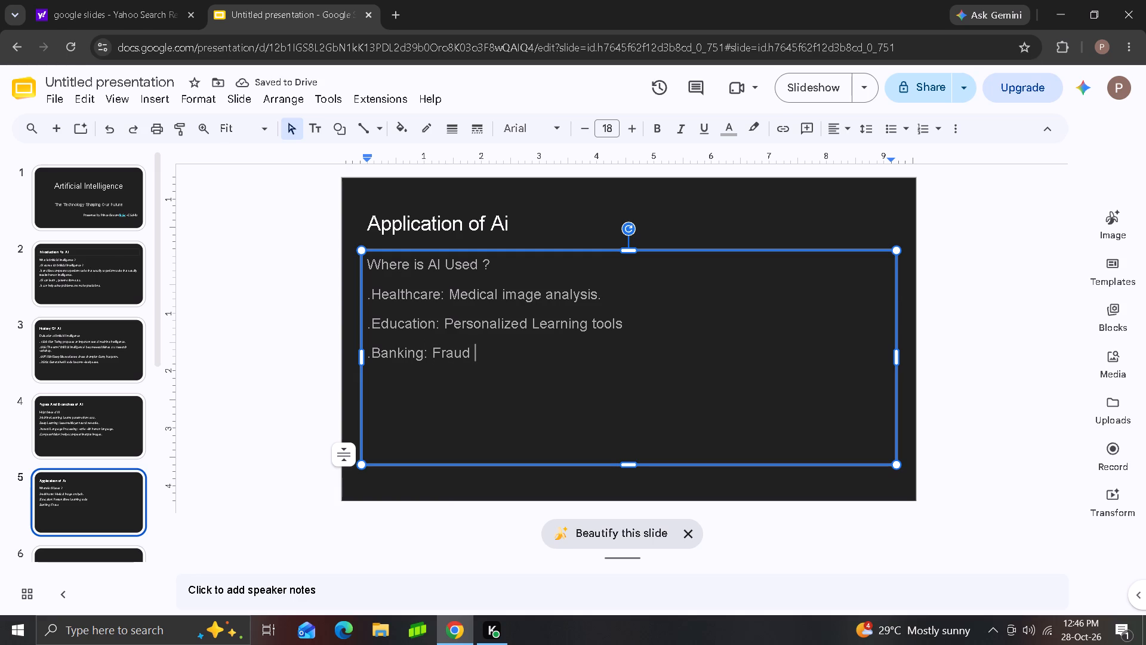
{"action": "type", "text": "detectu"}
{"action": "key", "text": "BackSpace"}
{"action": "type", "text": "ion"}
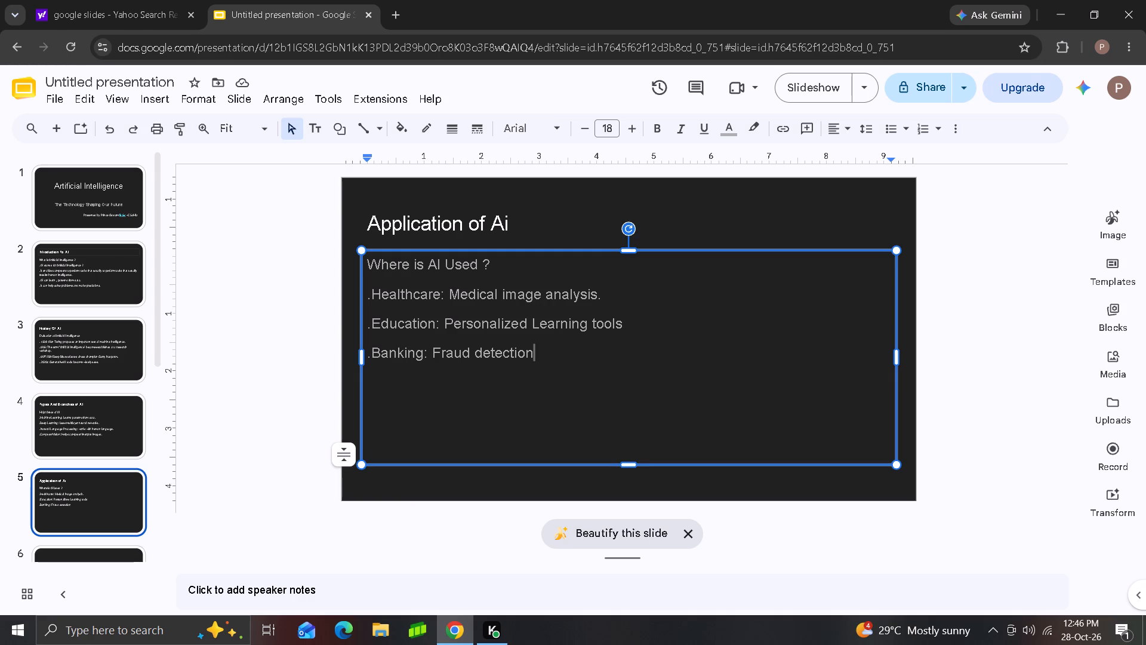
{"action": "key", "text": "period"}
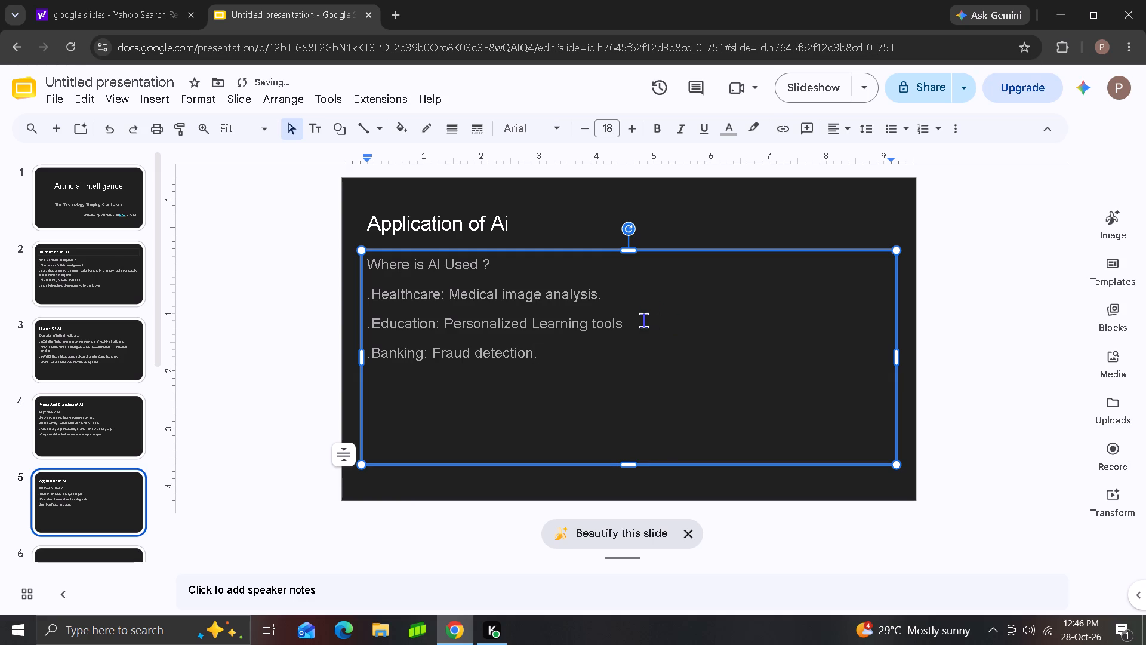
Add a period at the end of slide 5's Education line, after "tools".
{"action": "left_click", "coordinate": [631, 318]}
{"action": "key", "text": "period"}
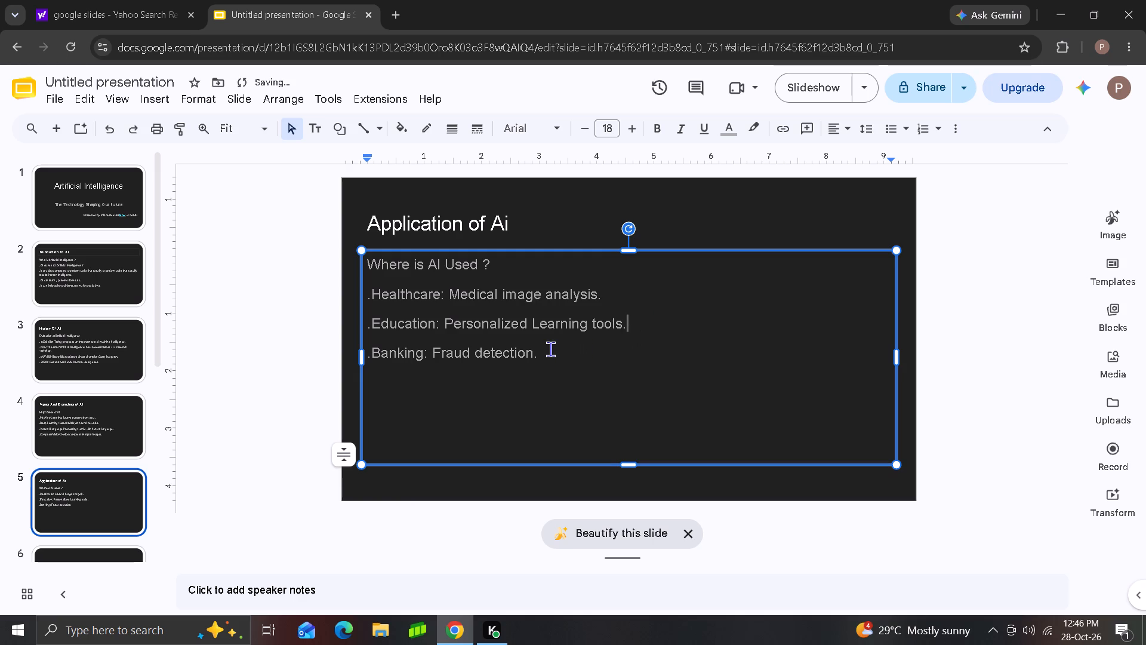
Add a line below slide 5's Banking line beginning with "Agricultural:".
{"action": "left_click", "coordinate": [550, 349]}
{"action": "key", "text": "Return"}
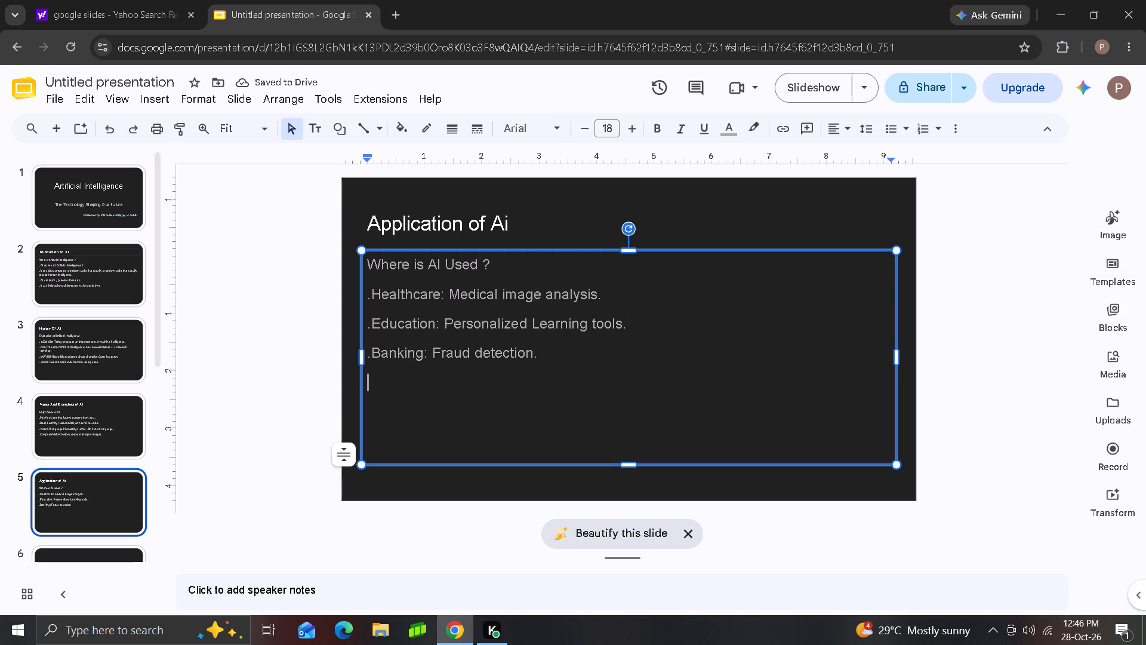
{"action": "key", "text": "shift+a"}
{"action": "type", "text": "griciltural"}
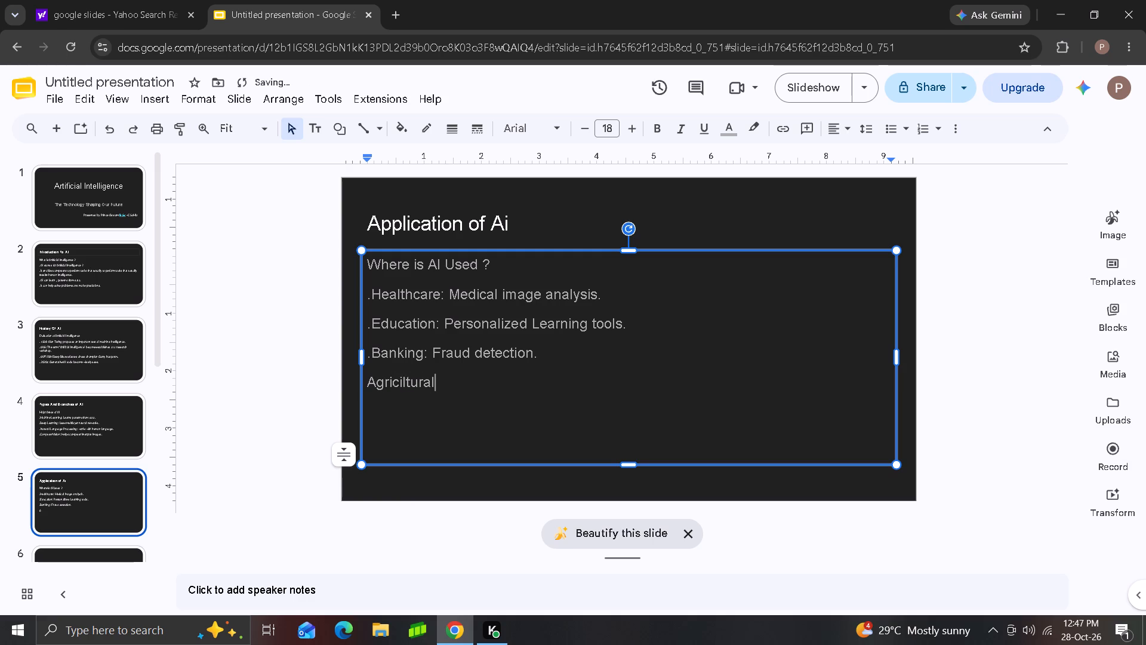
{"action": "key", "text": "shift+colon"}
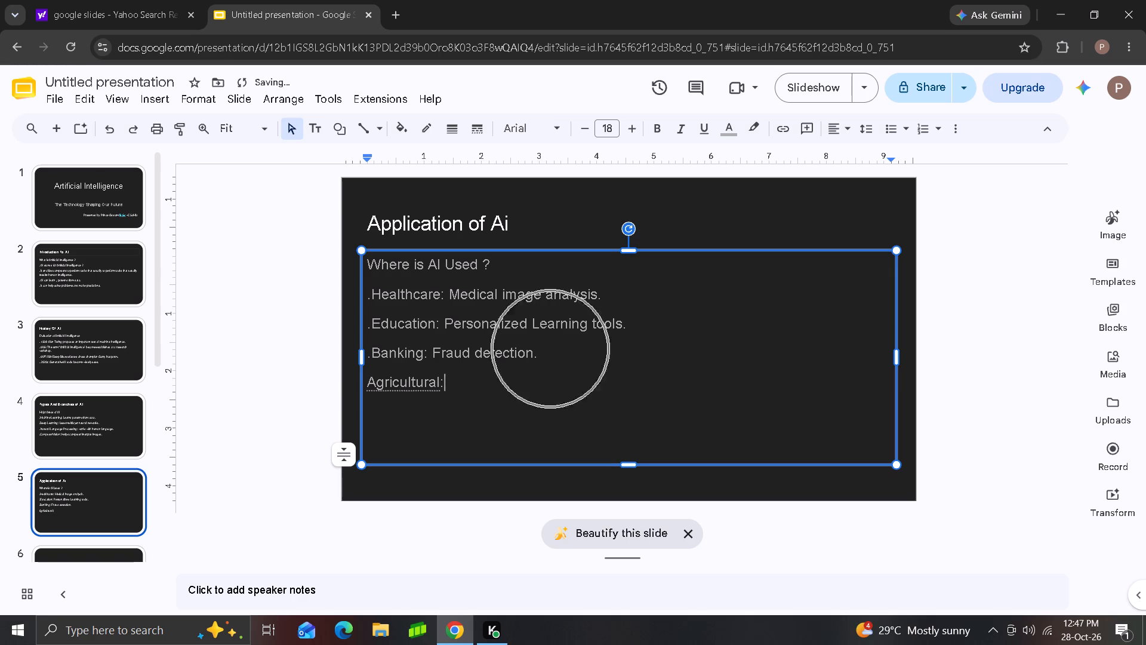
Change the sector name on slide 5's last line to "Agriculture", keeping the colon after it.
{"action": "key", "text": "Left"}
{"action": "key", "text": "Left"}
{"action": "key", "text": "Left"}
{"action": "key", "text": "Left"}
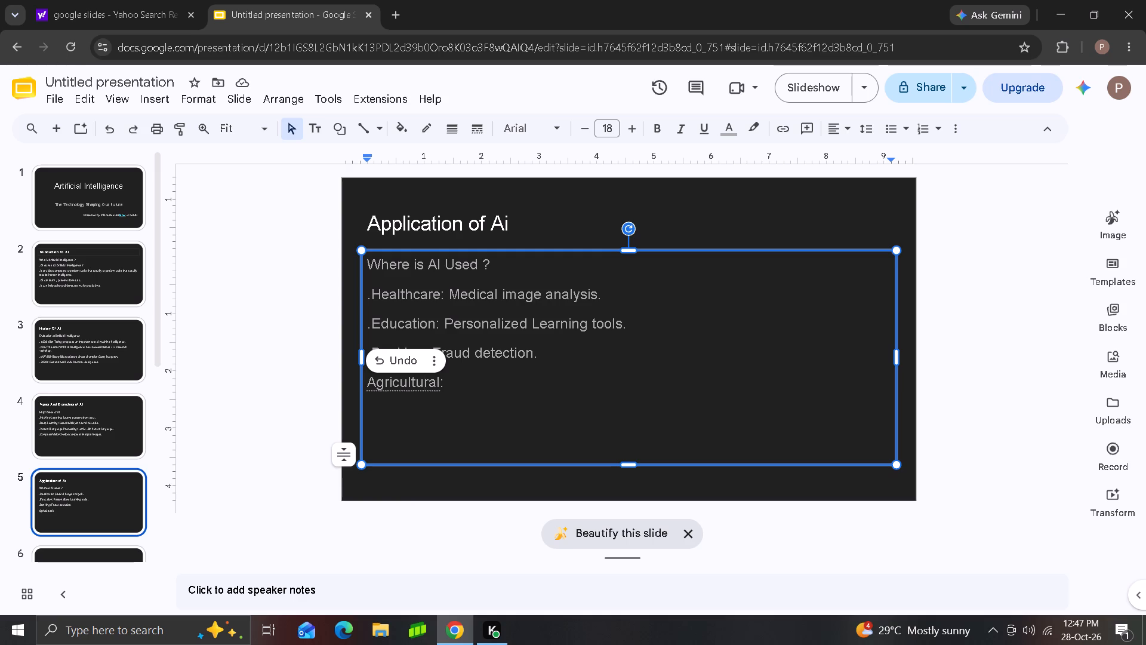
{"action": "key", "text": "Right"}
{"action": "key", "text": "Right"}
{"action": "key", "text": "Right"}
{"action": "key", "text": "BackSpace"}
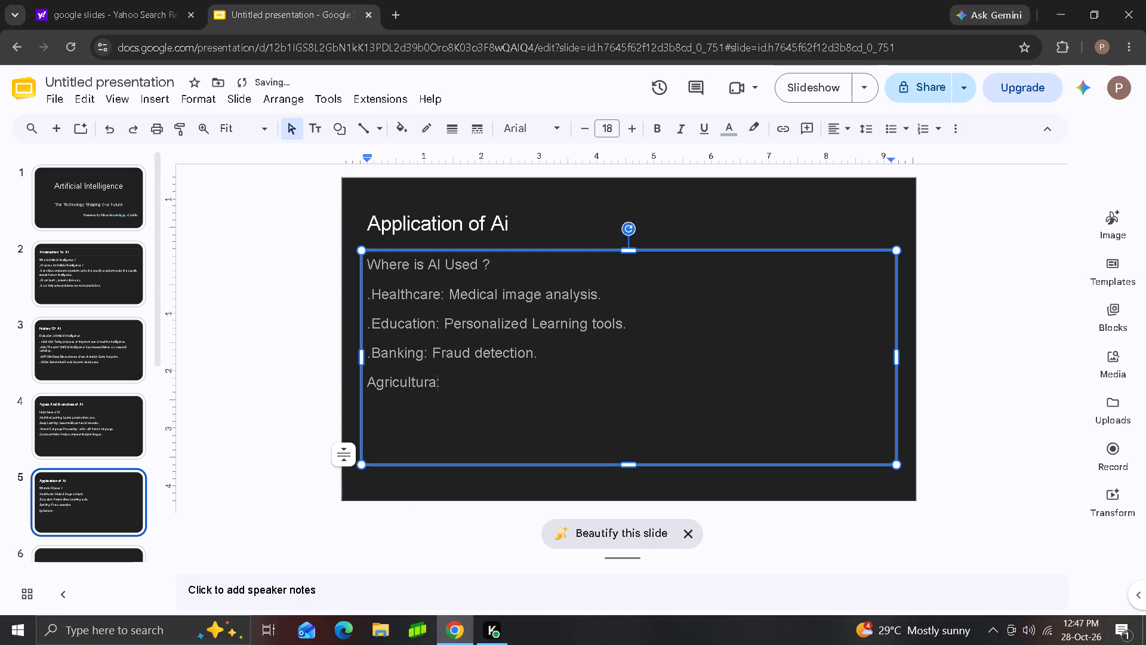
{"action": "key", "text": "BackSpace"}
{"action": "key", "text": "e"}
Complete slide 5's Agriculture line with "Cop monitoring." after the colon.
{"action": "key", "text": "Right"}
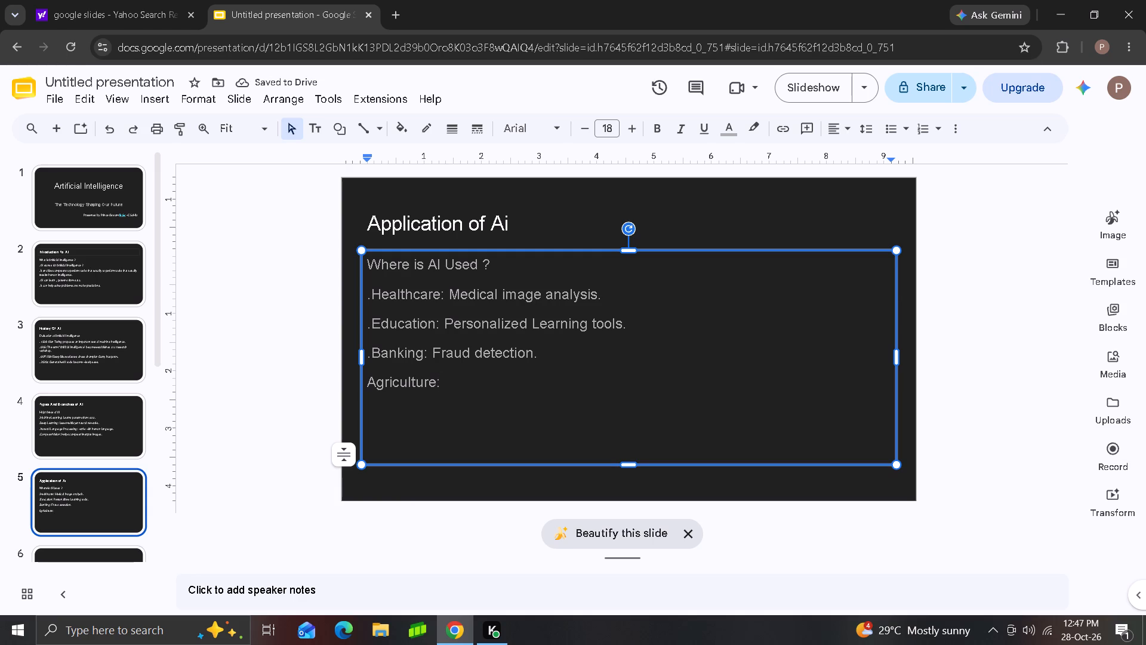
{"action": "key", "text": "space"}
{"action": "type", "text": "Cop"}
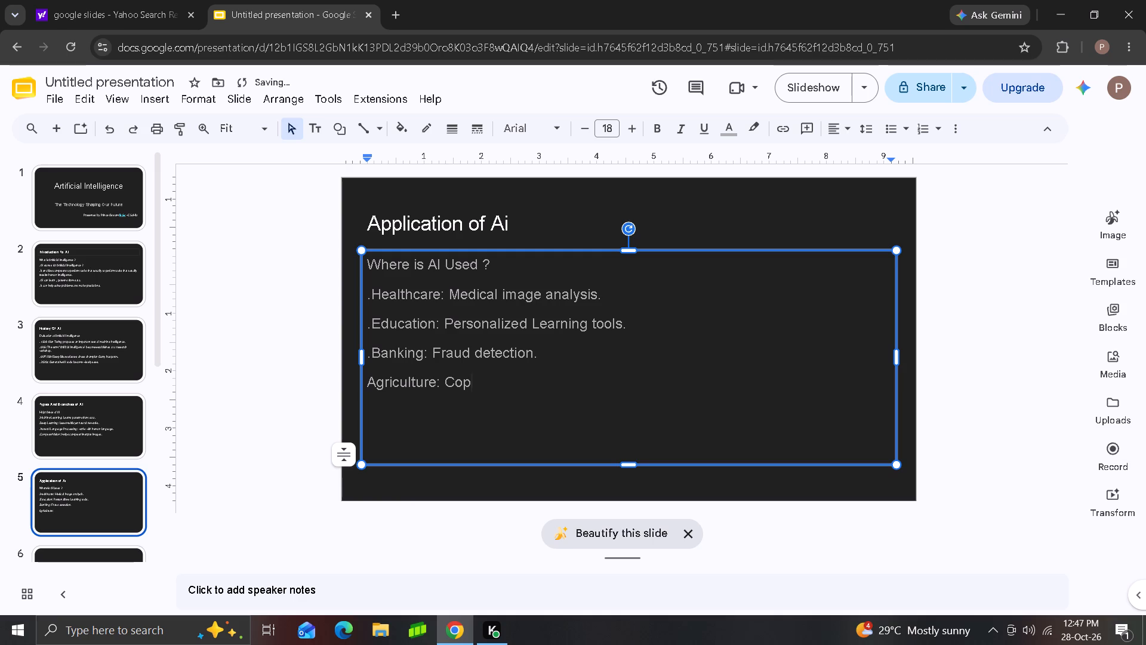
{"action": "key", "text": "space"}
{"action": "type", "text": "moni"}
{"action": "type", "text": "ti"}
{"action": "key", "text": "BackSpace"}
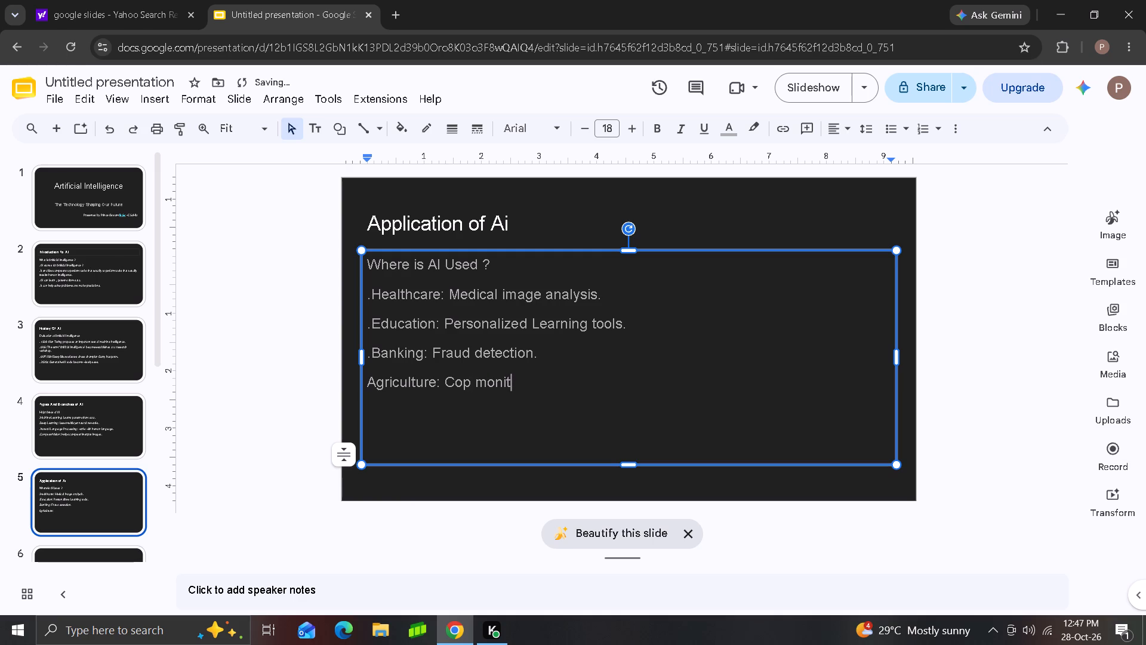
{"action": "type", "text": "oring."}
Insert a leading period before "Agriculture" on slide 5 to match the other sector lines.
{"action": "left_click", "coordinate": [223, 360]}
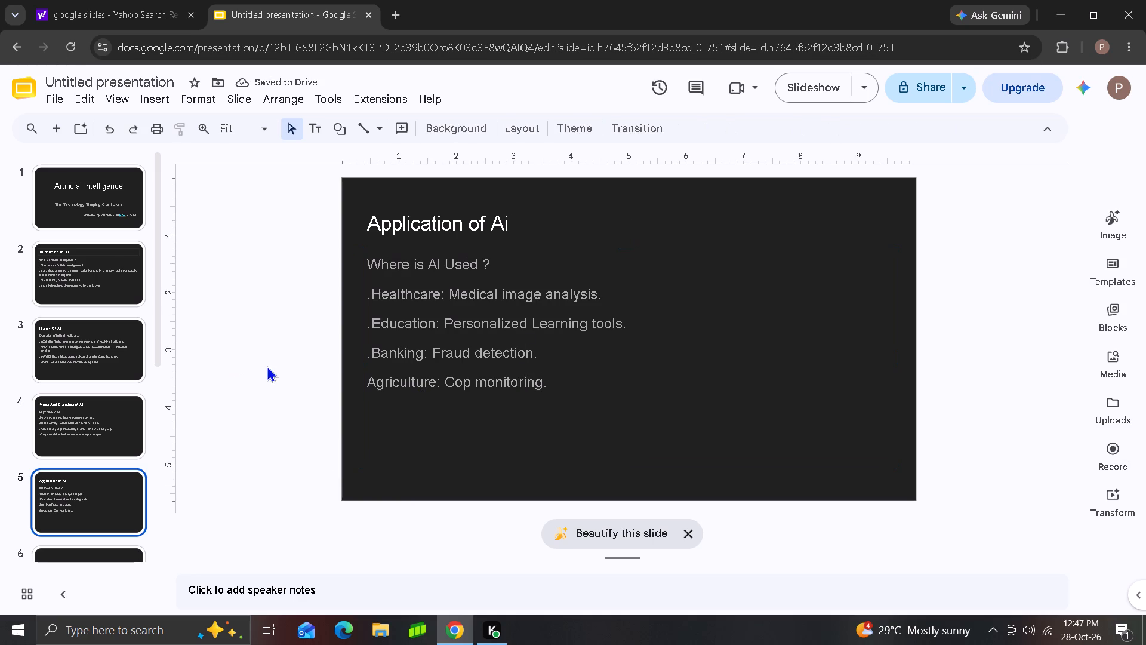
{"action": "left_click", "coordinate": [373, 382]}
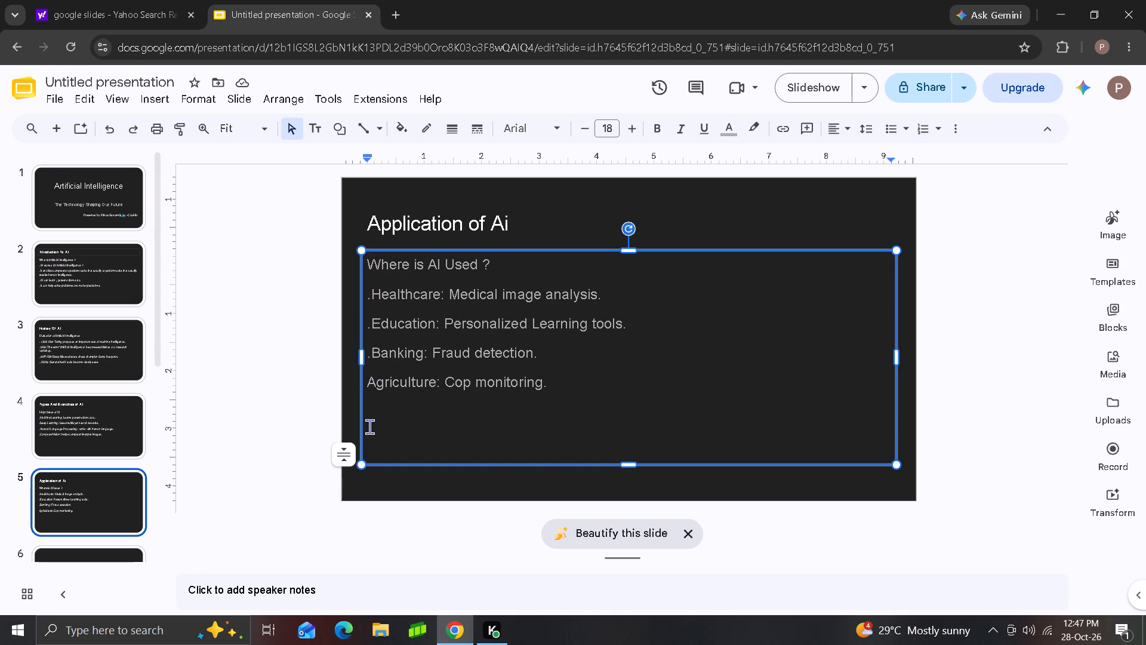
{"action": "key", "text": "Left"}
{"action": "key", "text": "period"}
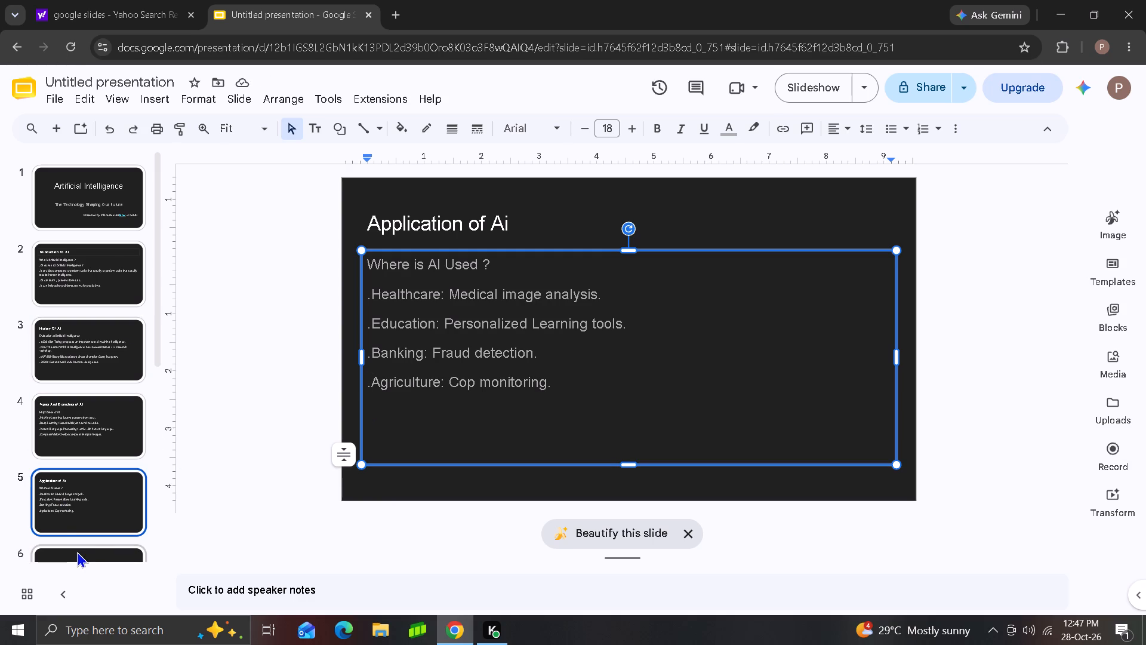
Start the title of the empty slide 6 with "AI in".
{"action": "left_click", "coordinate": [94, 548]}
{"action": "left_click", "coordinate": [94, 548]}
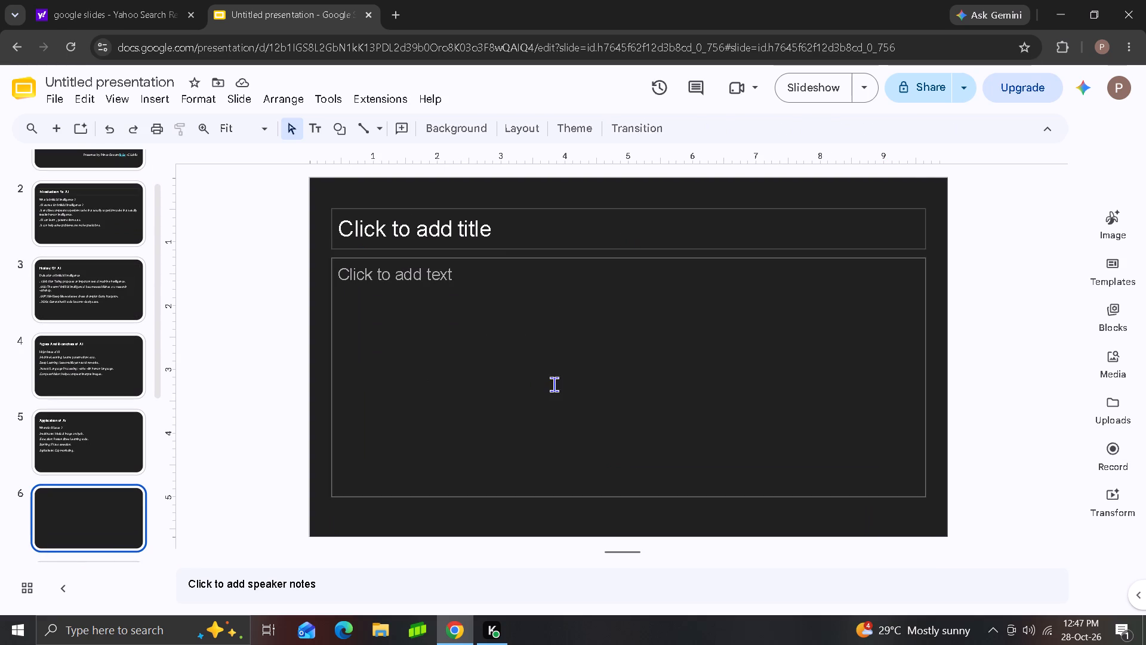
{"action": "triple_click", "coordinate": [489, 242]}
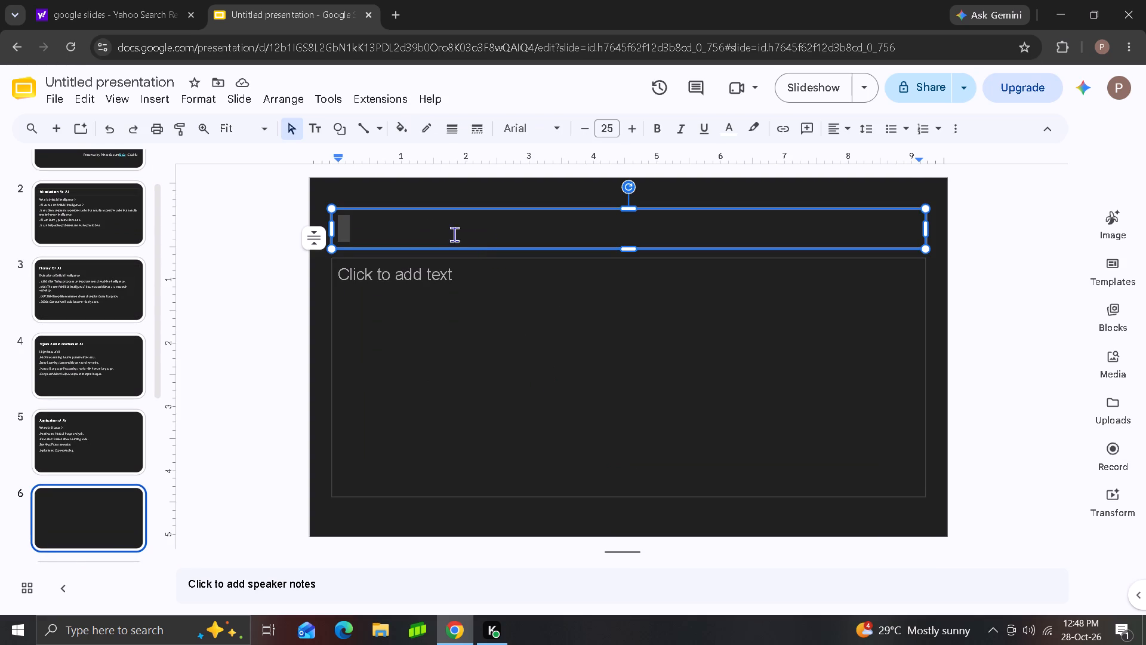
{"action": "left_click", "coordinate": [433, 228]}
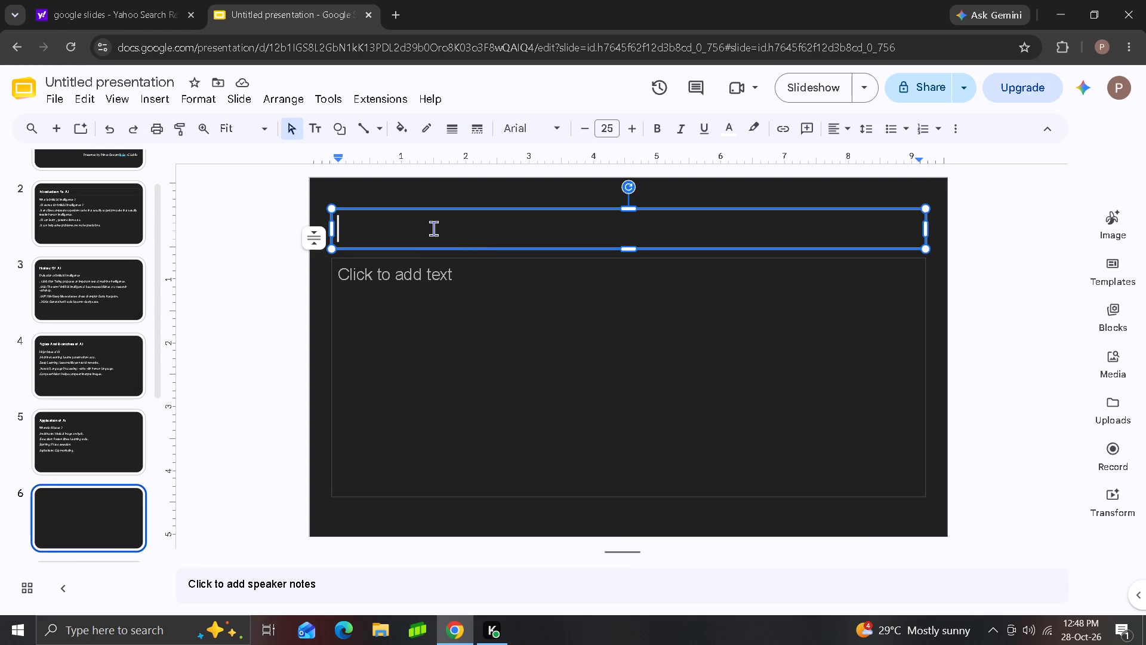
{"action": "type", "text": "ao"}
{"action": "key", "text": "BackSpace"}
{"action": "key", "text": "BackSpace"}
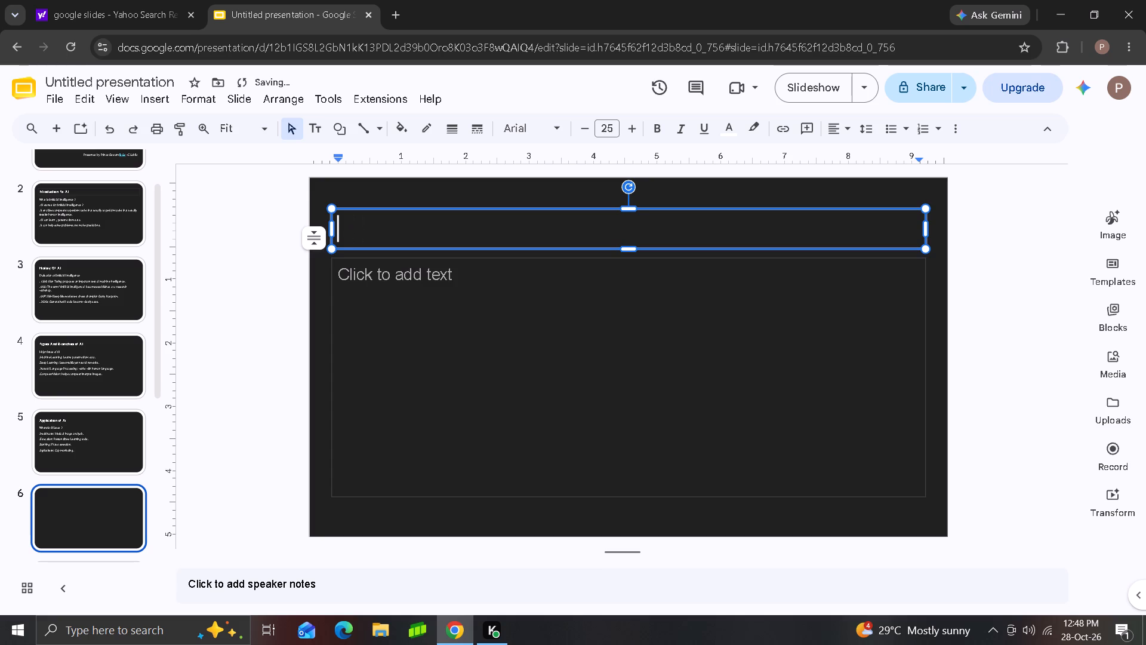
{"action": "type", "text": "AI"}
{"action": "key", "text": "space"}
{"action": "type", "text": "in"}
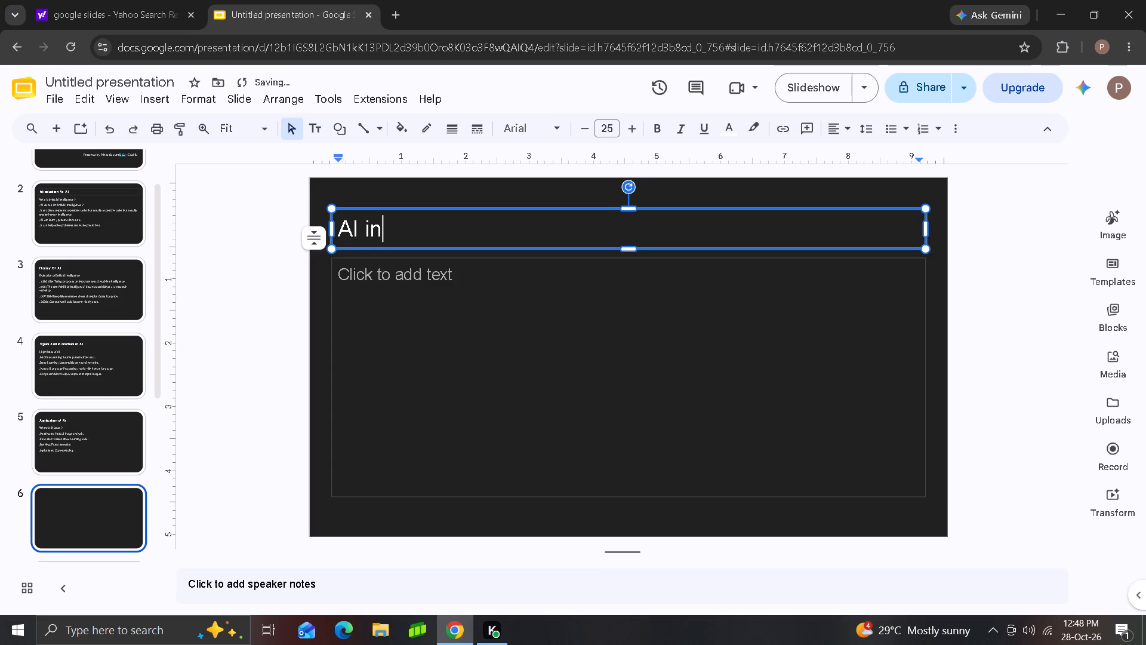
{"action": "key", "text": "space"}
{"action": "key", "text": "d"}
{"action": "key", "text": "BackSpace"}
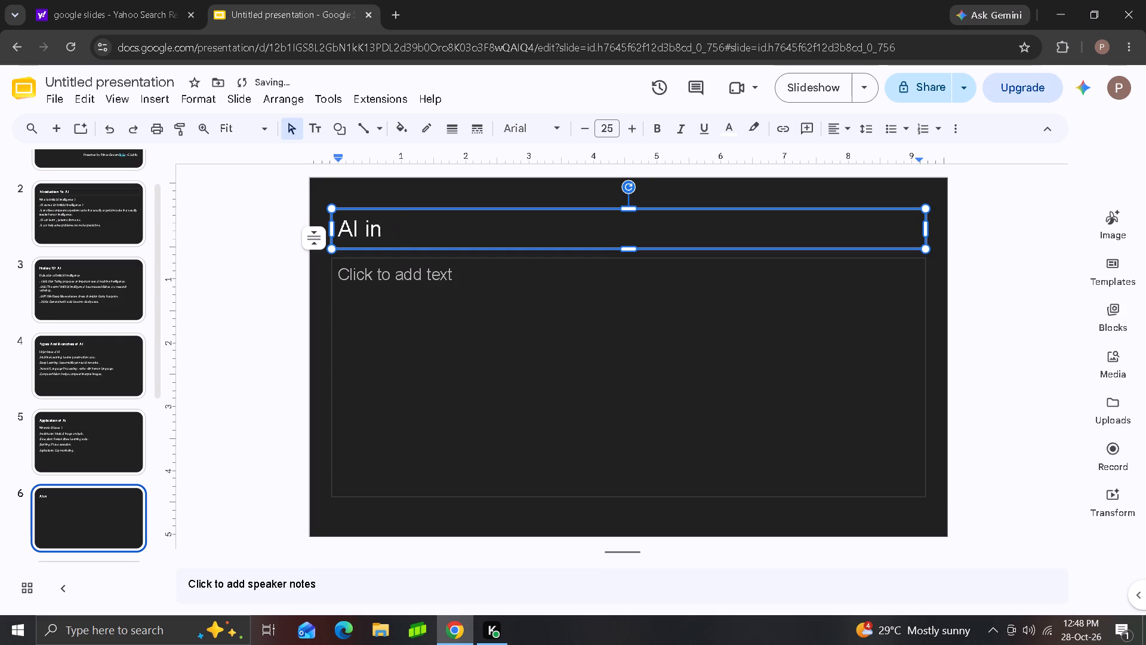
{"action": "key", "text": "shift+d"}
{"action": "key", "text": "BackSpace"}
Capitalize the "in" of slide 6's title and complete the title as "AI In Daily Life".
{"action": "key", "text": "BackSpace"}
{"action": "key", "text": "BackSpace"}
{"action": "key", "text": "BackSpace"}
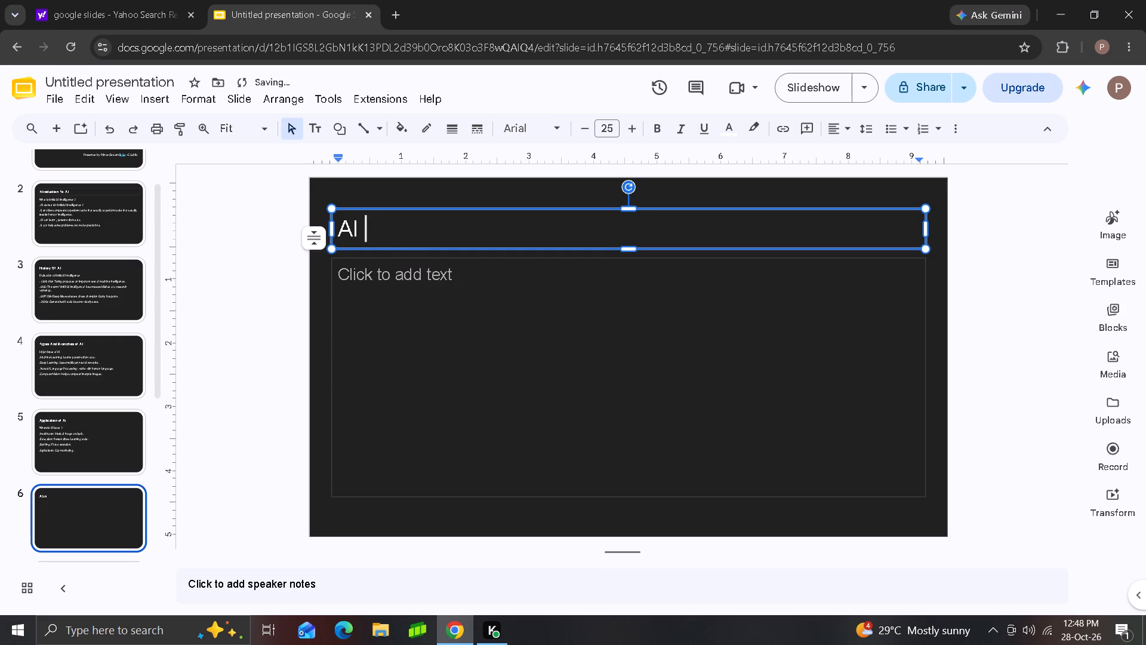
{"action": "type", "text": "IN"}
{"action": "key", "text": "space"}
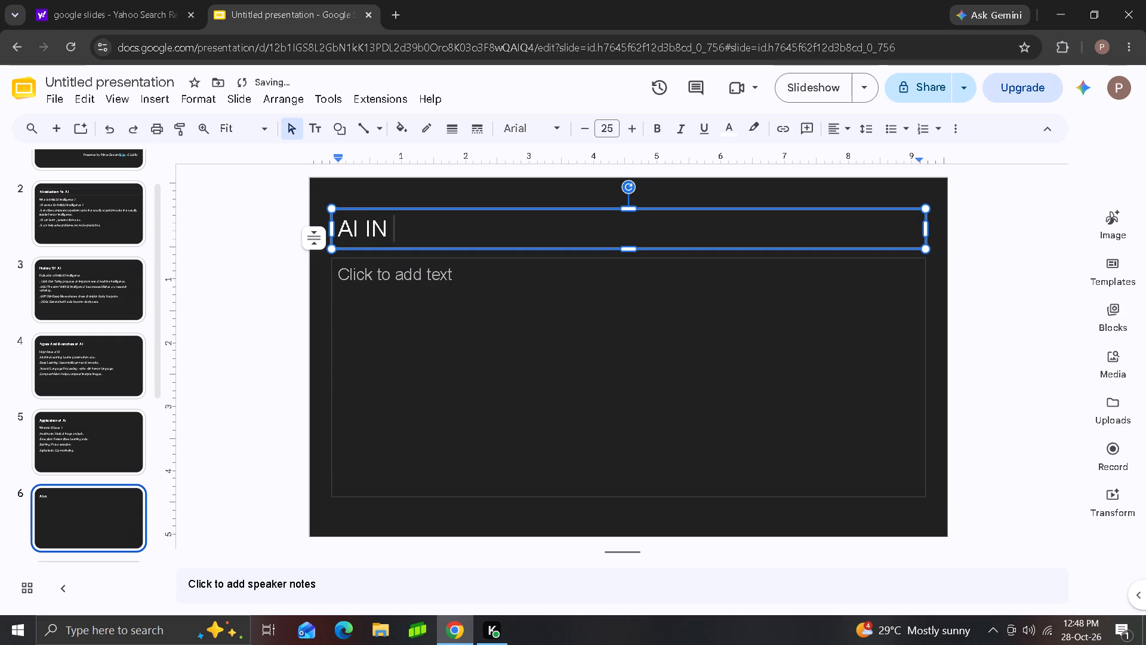
{"action": "key", "text": "BackSpace"}
{"action": "key", "text": "BackSpace"}
{"action": "type", "text": "n"}
{"action": "key", "text": "space"}
{"action": "type", "text": "Daily"}
{"action": "key", "text": "space"}
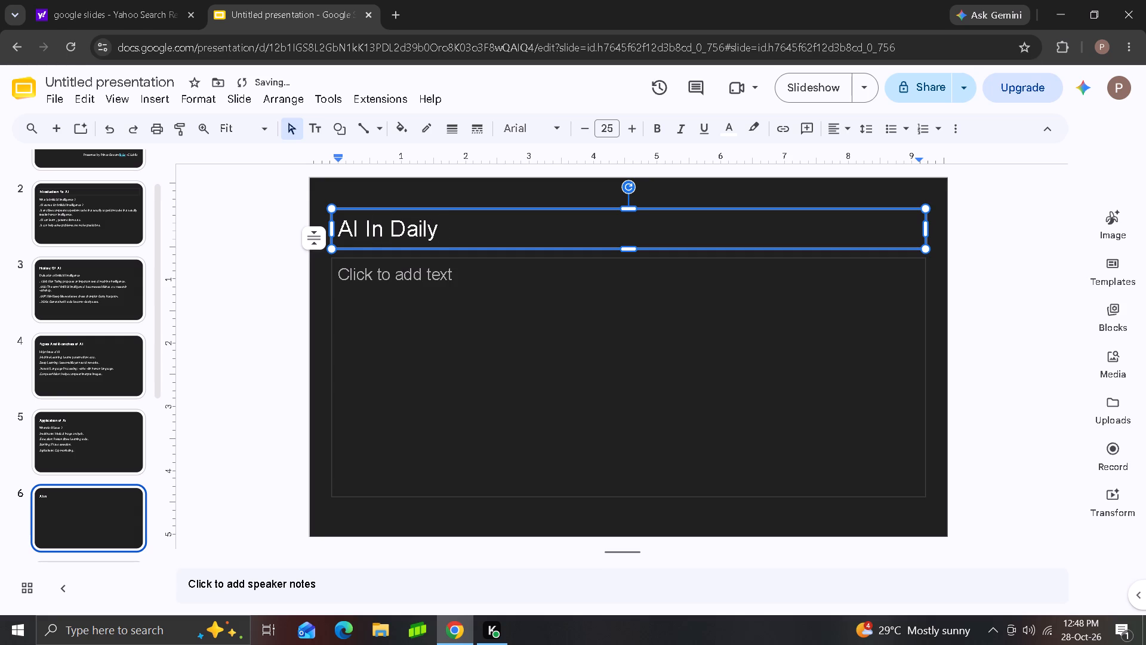
{"action": "key", "text": "shift+l"}
{"action": "type", "text": "ife"}
Enter "AI Around Us" as the first line of slide 6's body text.
{"action": "left_click", "coordinate": [385, 281]}
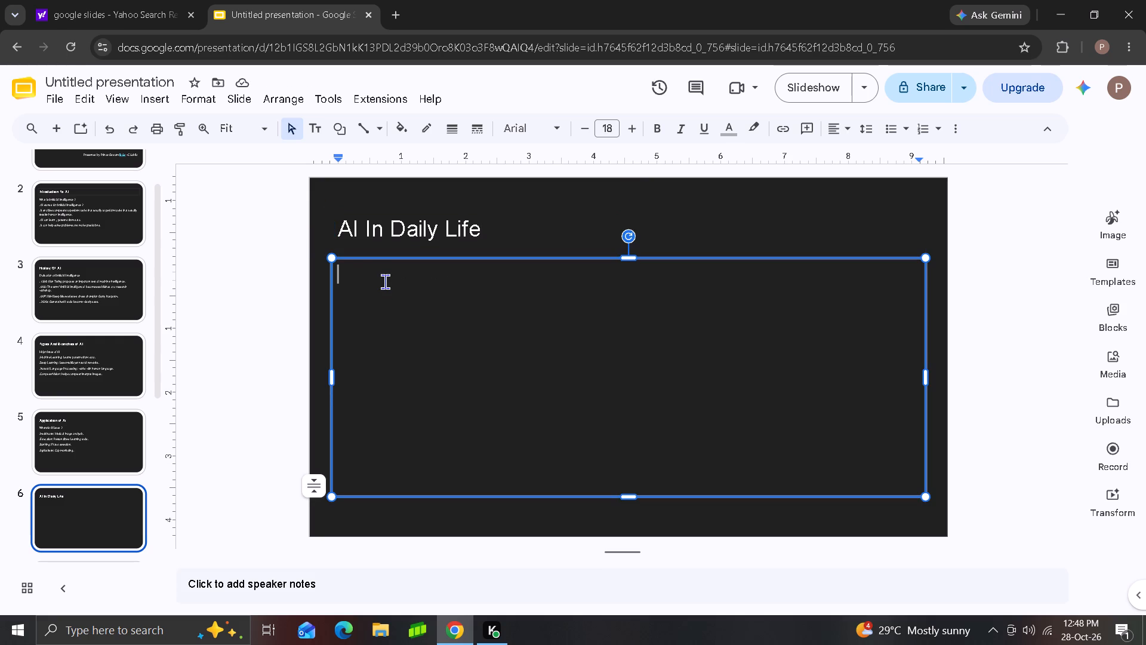
{"action": "type", "text": "AI"}
{"action": "key", "text": "space"}
{"action": "type", "text": "Arounf"}
{"action": "key", "text": "space"}
{"action": "key", "text": "BackSpace"}
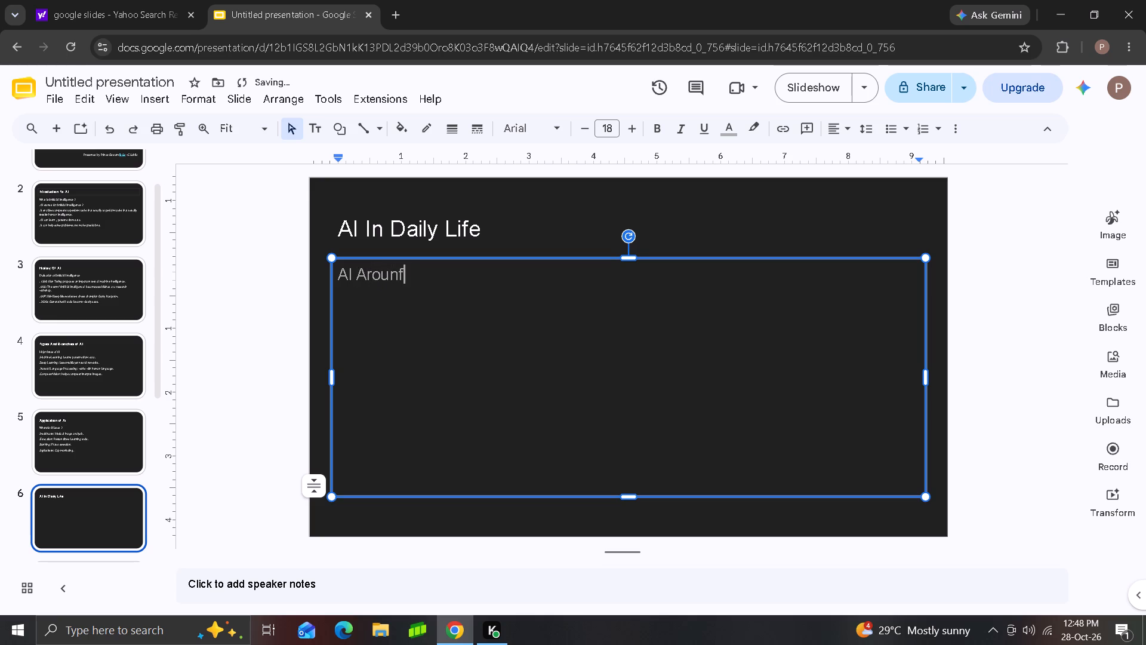
{"action": "key", "text": "BackSpace"}
{"action": "key", "text": "d"}
{"action": "type", "text": "Us"}
{"action": "key", "text": "Left"}
{"action": "key", "text": "Left"}
{"action": "key", "text": "space"}
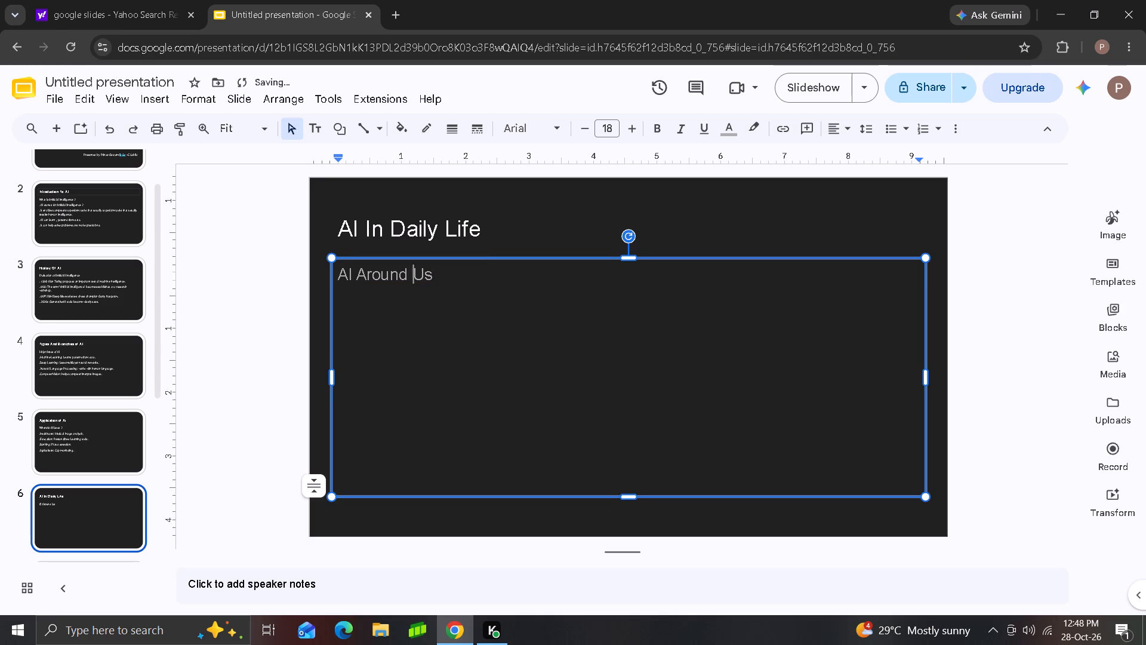
{"action": "key", "text": "Right"}
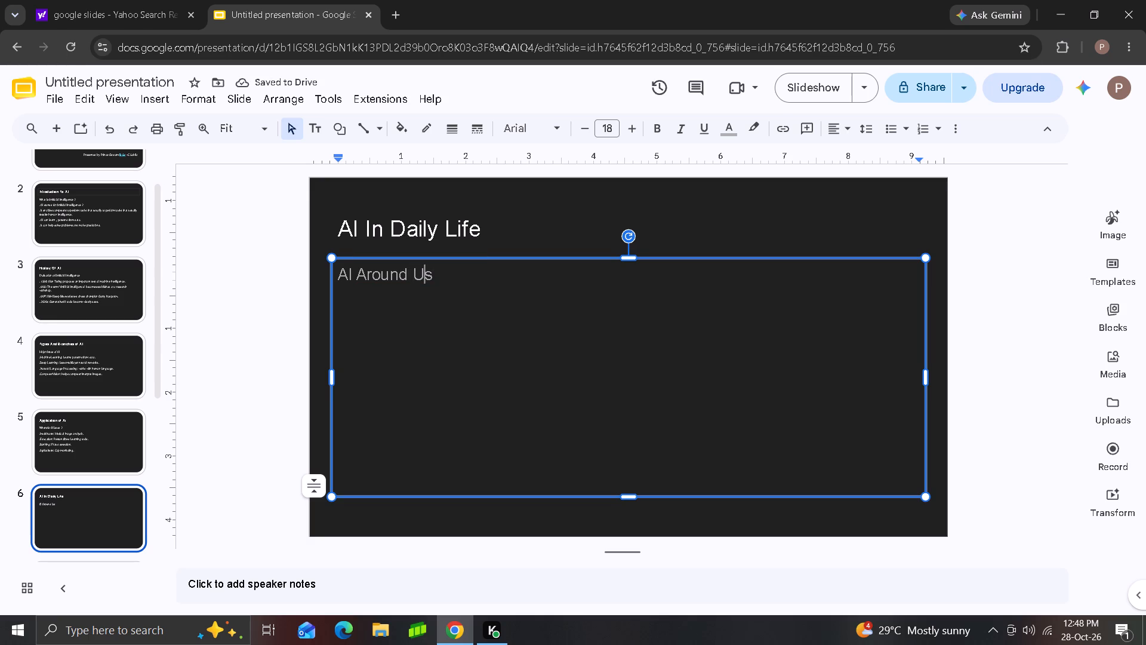
{"action": "key", "text": "Right"}
Add the line ".voice assistants." below "AI Around Us" on slide 6.
{"action": "key", "text": "Return"}
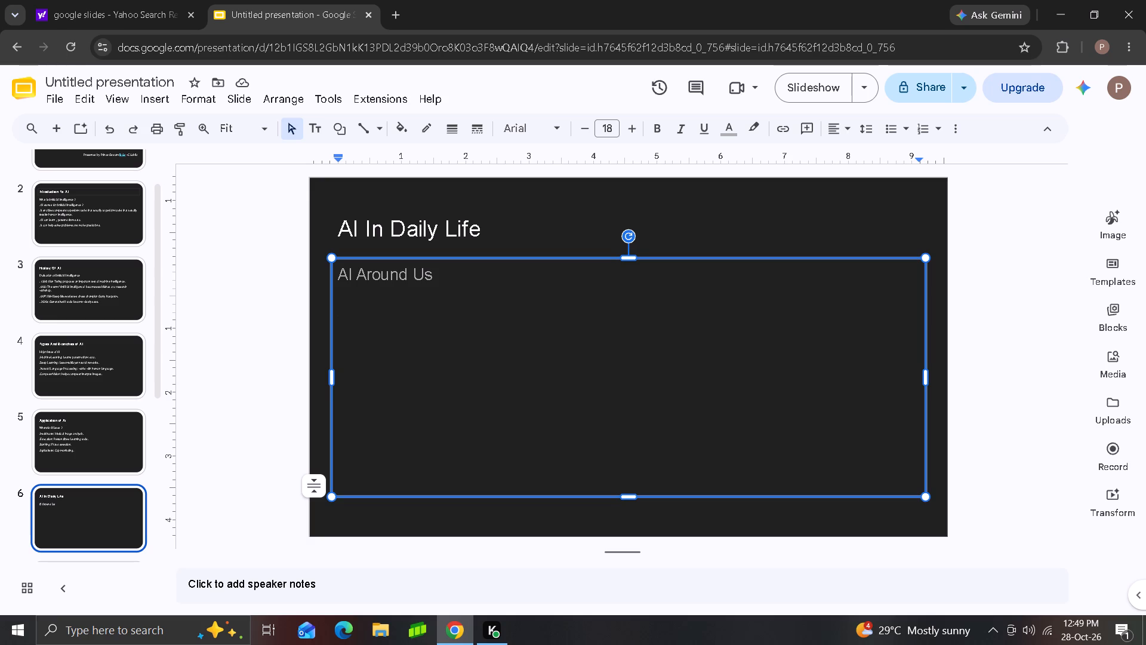
{"action": "key", "text": "period"}
{"action": "type", "text": "voi"}
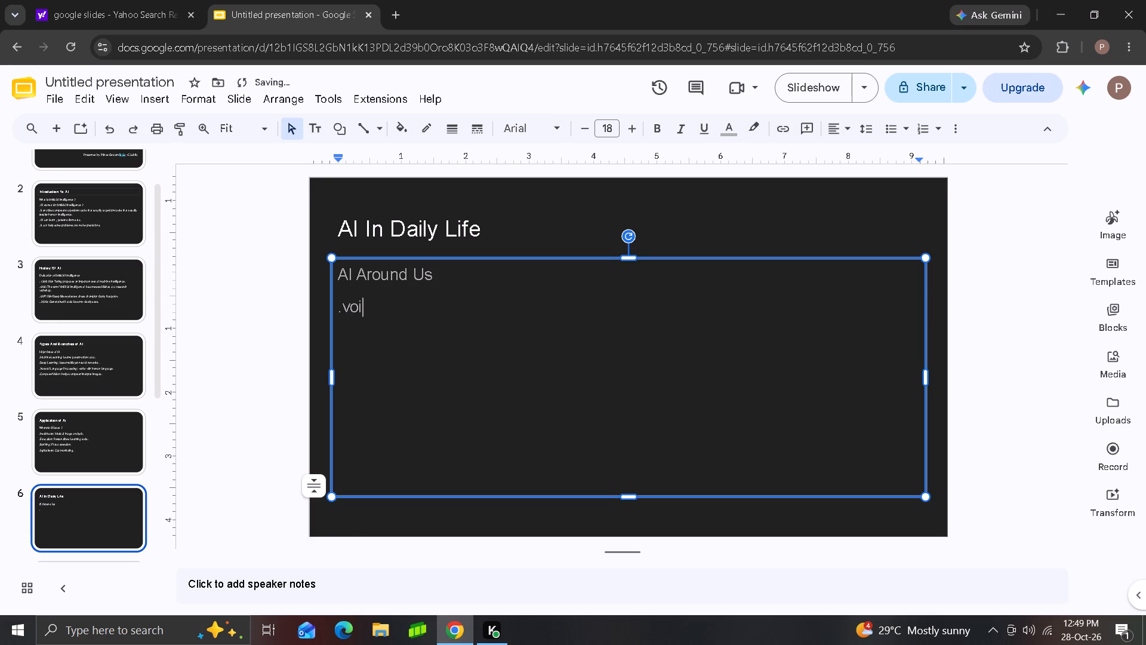
{"action": "type", "text": "ce"}
{"action": "key", "text": "space"}
{"action": "type", "text": "assistants"}
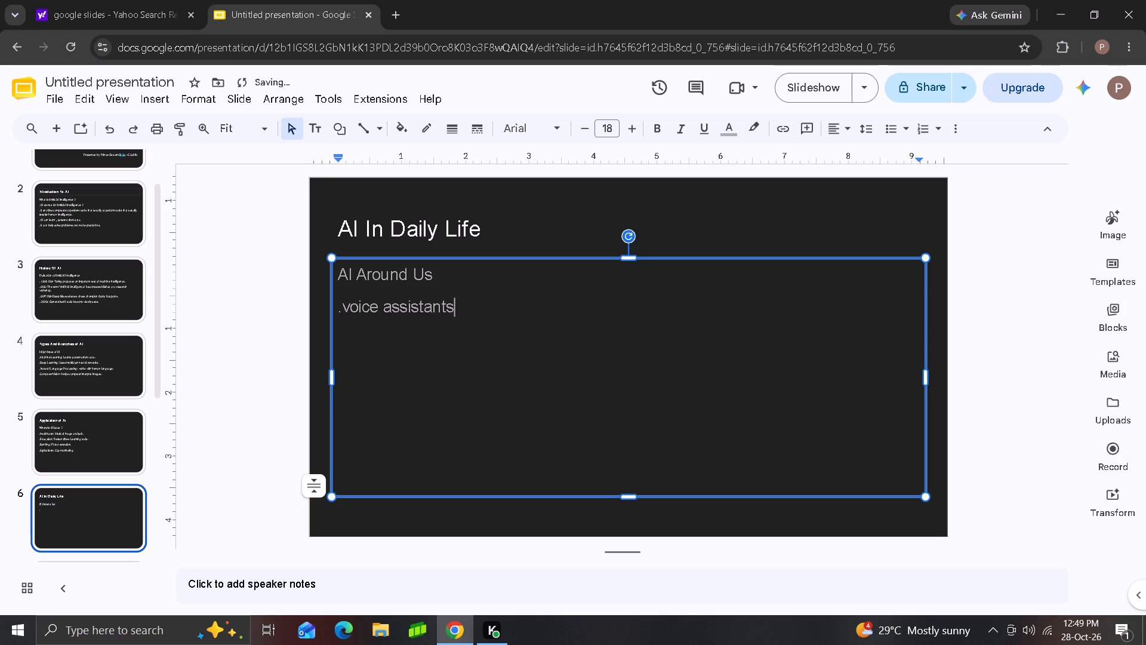
{"action": "key", "text": "period"}
Add a line below the voice assistants line on slide 6 beginning with ".Movie and".
{"action": "key", "text": "Return"}
{"action": "key", "text": "period"}
{"action": "type", "text": "Movie"}
{"action": "key", "text": "space"}
{"action": "type", "text": "ans"}
{"action": "key", "text": "BackSpace"}
{"action": "key", "text": "d"}
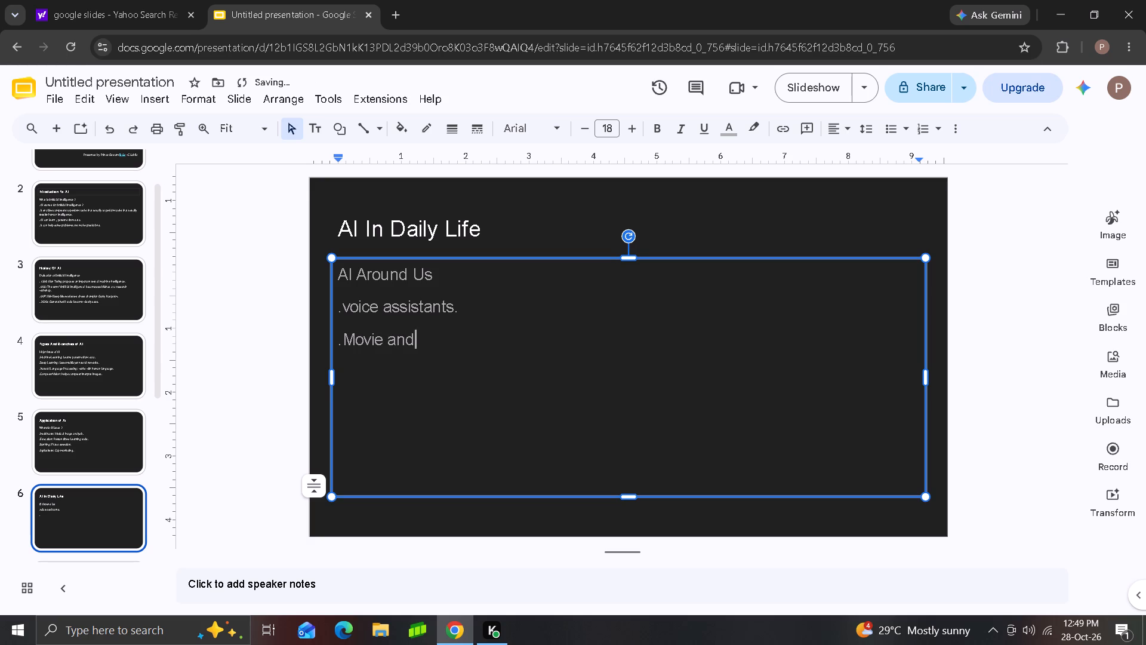
{"action": "key", "text": "space"}
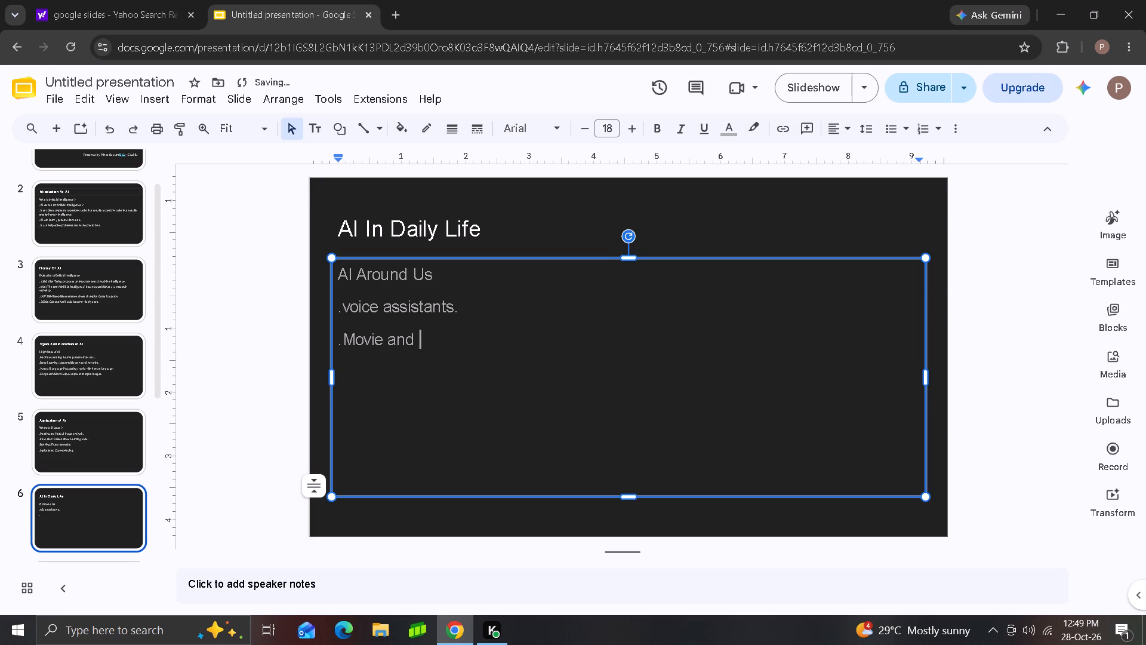
Complete the third body line of slide 6 as ".Movie and music recommendations.".
{"action": "type", "text": "musi"}
{"action": "key", "text": "c"}
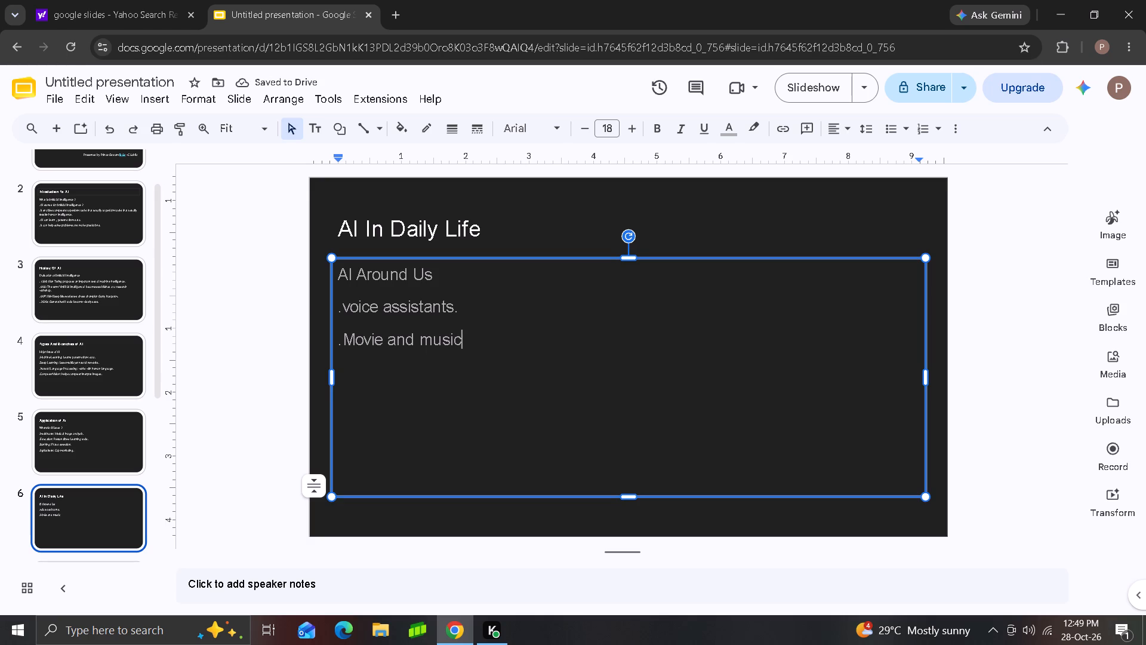
{"action": "key", "text": "period"}
{"action": "key", "text": "Return"}
{"action": "left_click", "coordinate": [485, 341]}
{"action": "key", "text": "BackSpace"}
{"action": "key", "text": "space"}
{"action": "type", "text": "ew"}
{"action": "key", "text": "BackSpace"}
{"action": "key", "text": "BackSpace"}
{"action": "type", "text": "reco"}
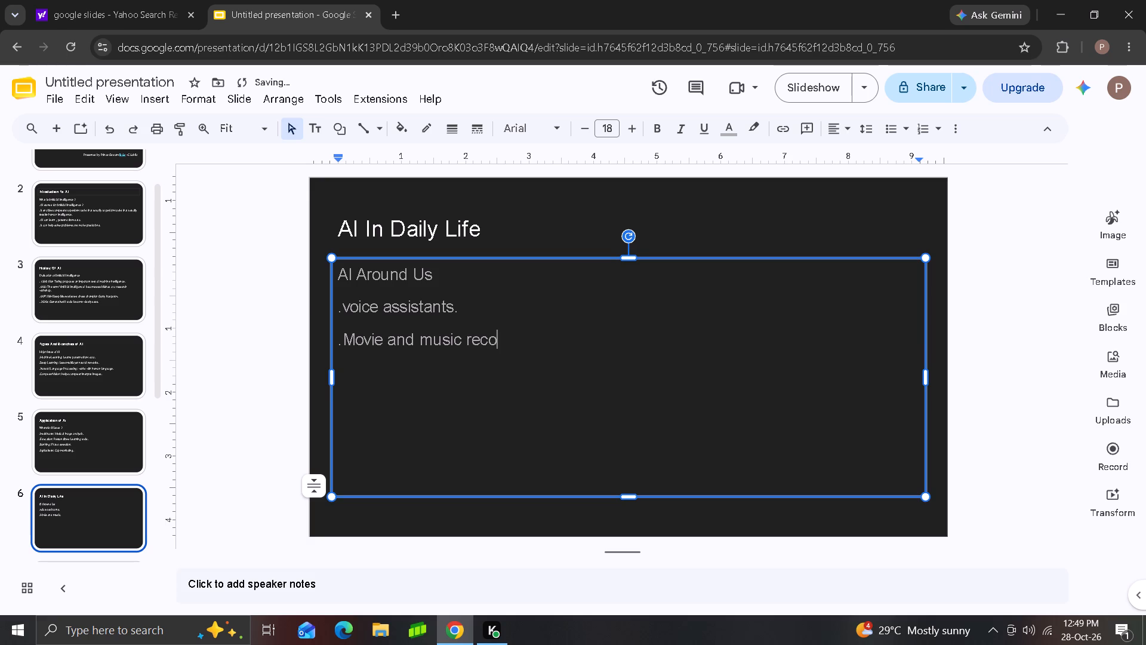
{"action": "type", "text": "mmenda"}
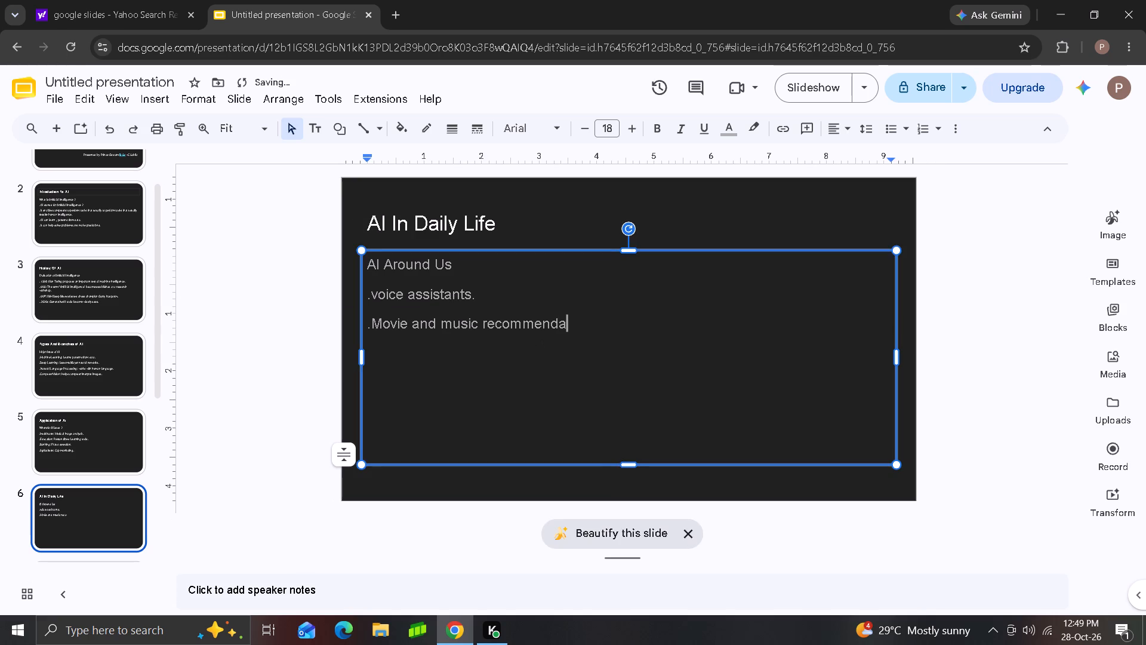
{"action": "key", "text": "t"}
{"action": "type", "text": "ions"}
{"action": "key", "text": "period"}
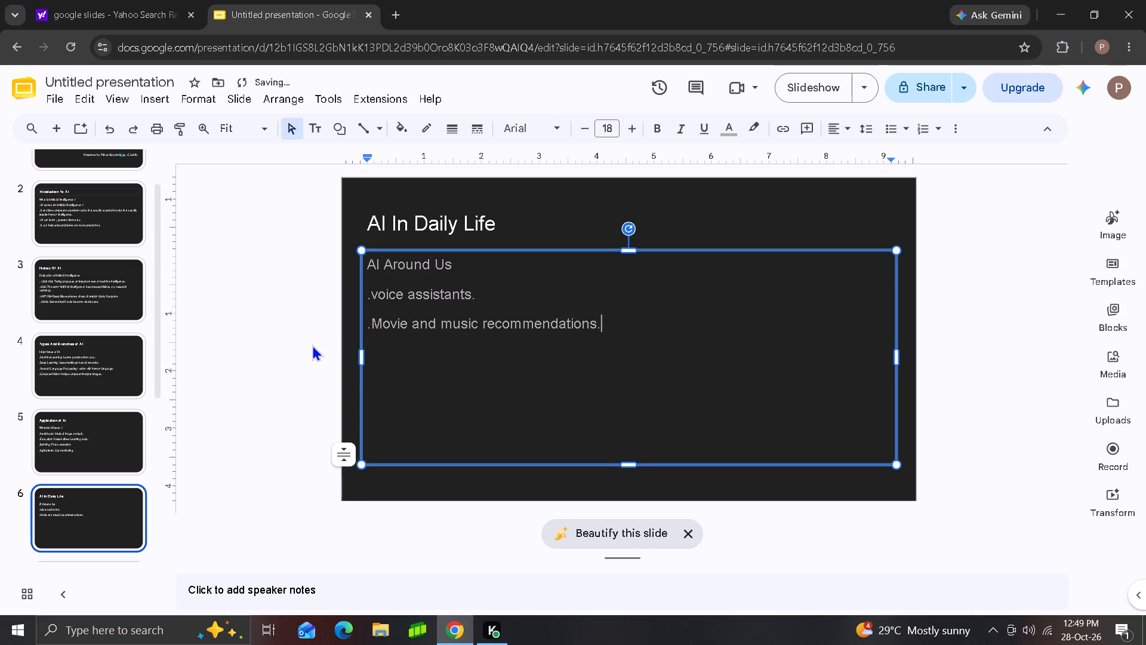
Add the line ".Spam emails filtering." below the movie and music recommendations line on slide 6.
{"action": "left_click", "coordinate": [380, 348]}
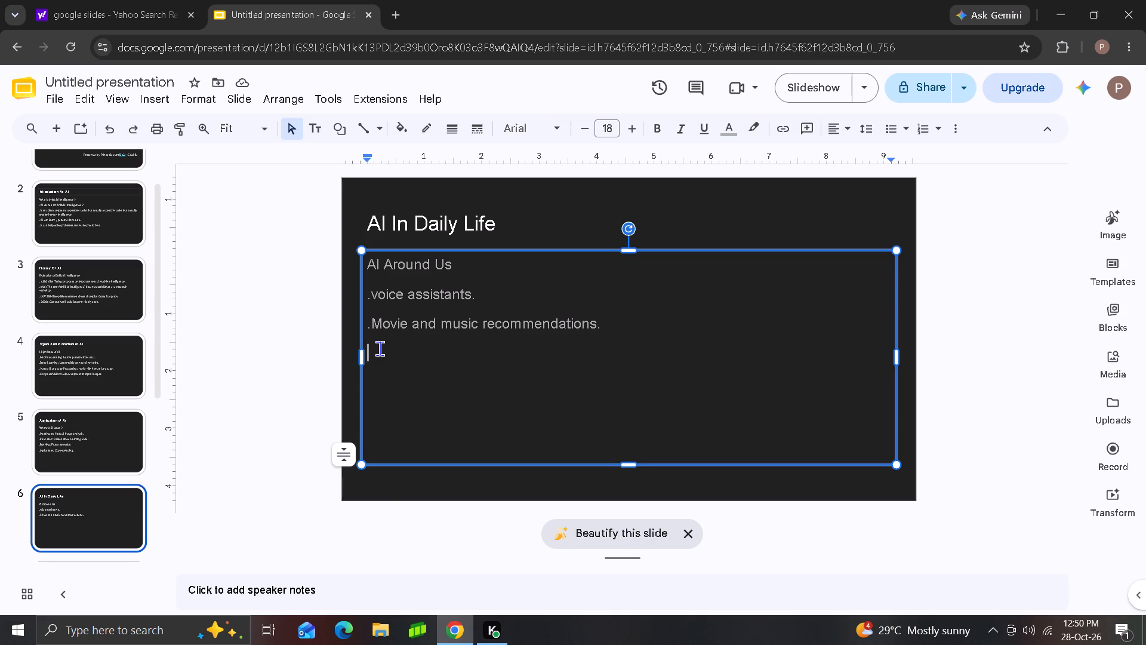
{"action": "key", "text": "period"}
{"action": "type", "text": "spam"}
{"action": "key", "text": "space"}
{"action": "key", "text": "BackSpace"}
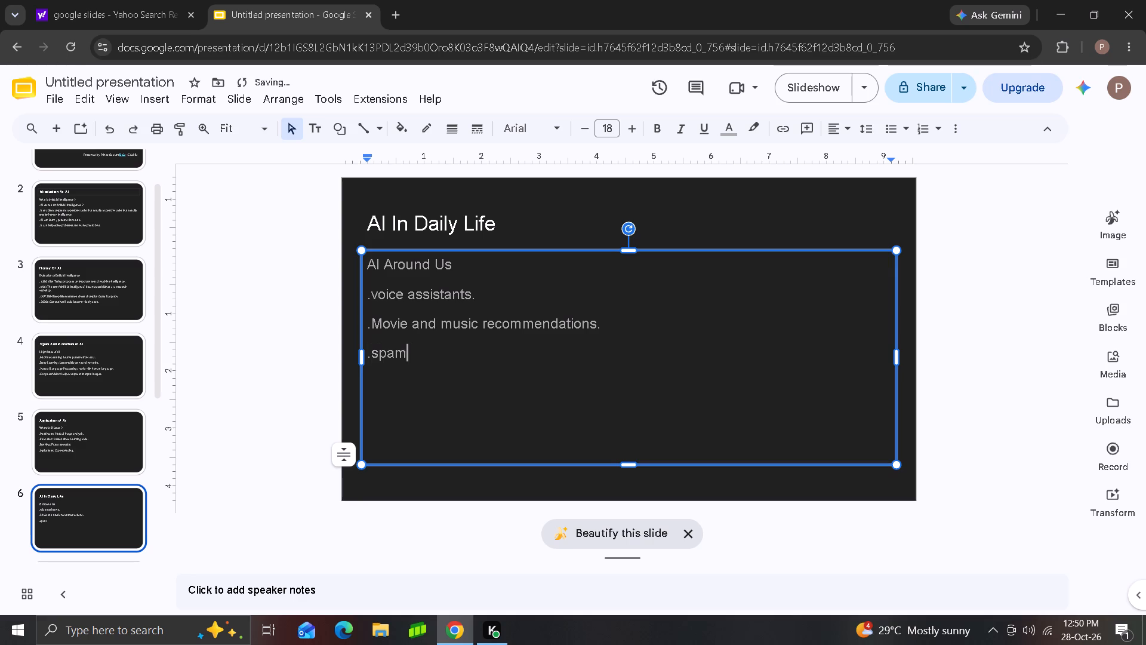
{"action": "key", "text": "BackSpace"}
{"action": "key", "text": "BackSpace"}
{"action": "key", "text": "BackSpace"}
{"action": "key", "text": "BackSpace"}
{"action": "type", "text": "Spam"}
{"action": "key", "text": "space"}
{"action": "type", "text": "emai"}
{"action": "type", "text": "ls"}
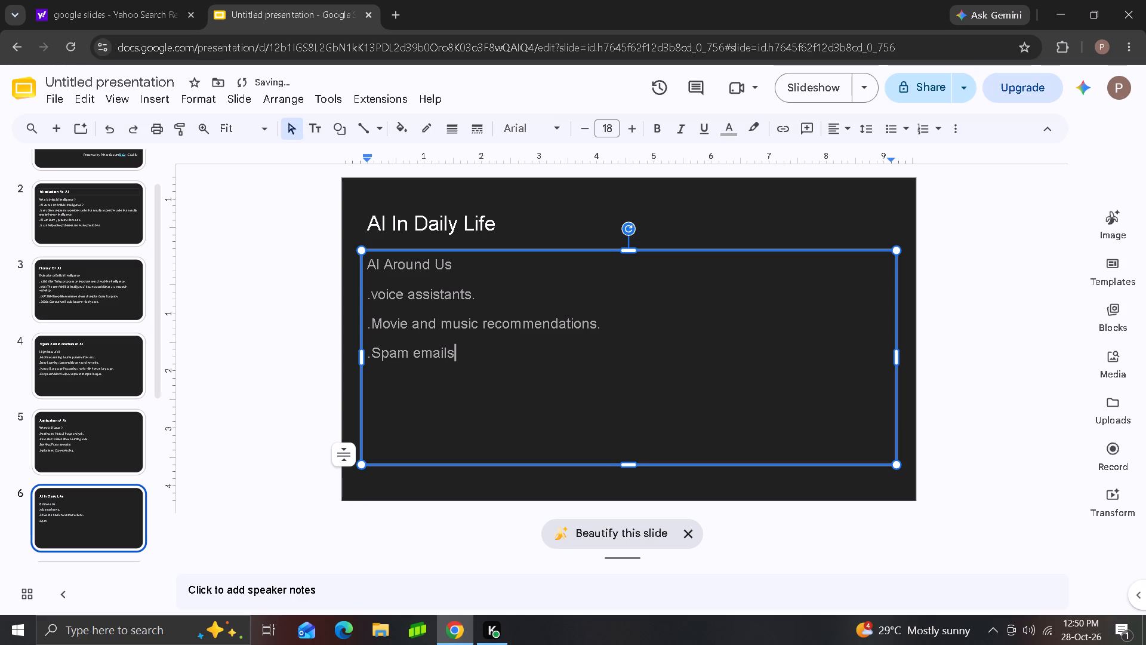
{"action": "key", "text": "space"}
{"action": "type", "text": "fil"}
{"action": "type", "text": "tring"}
{"action": "key", "text": "period"}
{"action": "key", "text": "Left"}
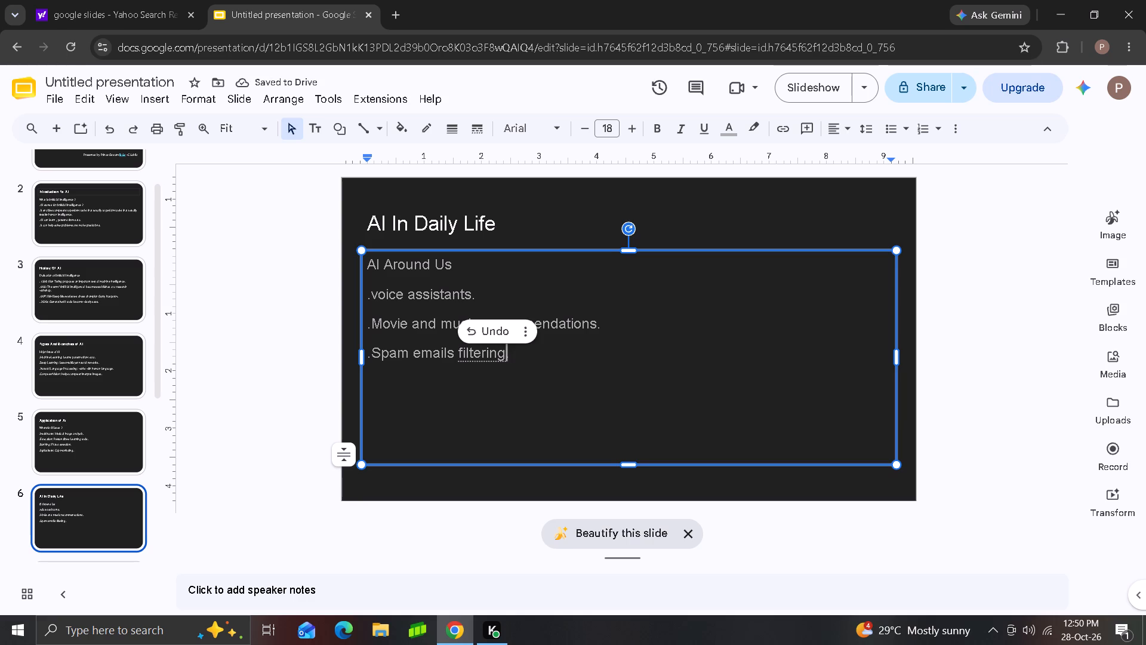
{"action": "key", "text": "BackSpace"}
{"action": "key", "text": "g"}
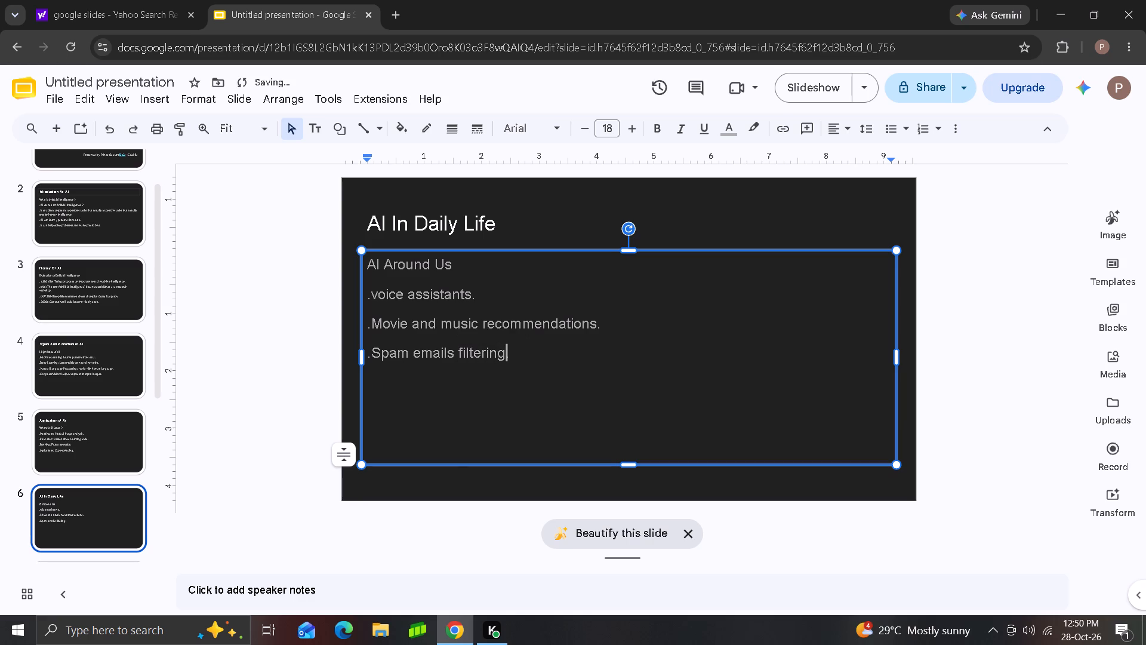
{"action": "left_click", "coordinate": [516, 357]}
Add the line ".Translation and writing assistants." below the spam filtering line and leave the body text box.
{"action": "key", "text": "Return"}
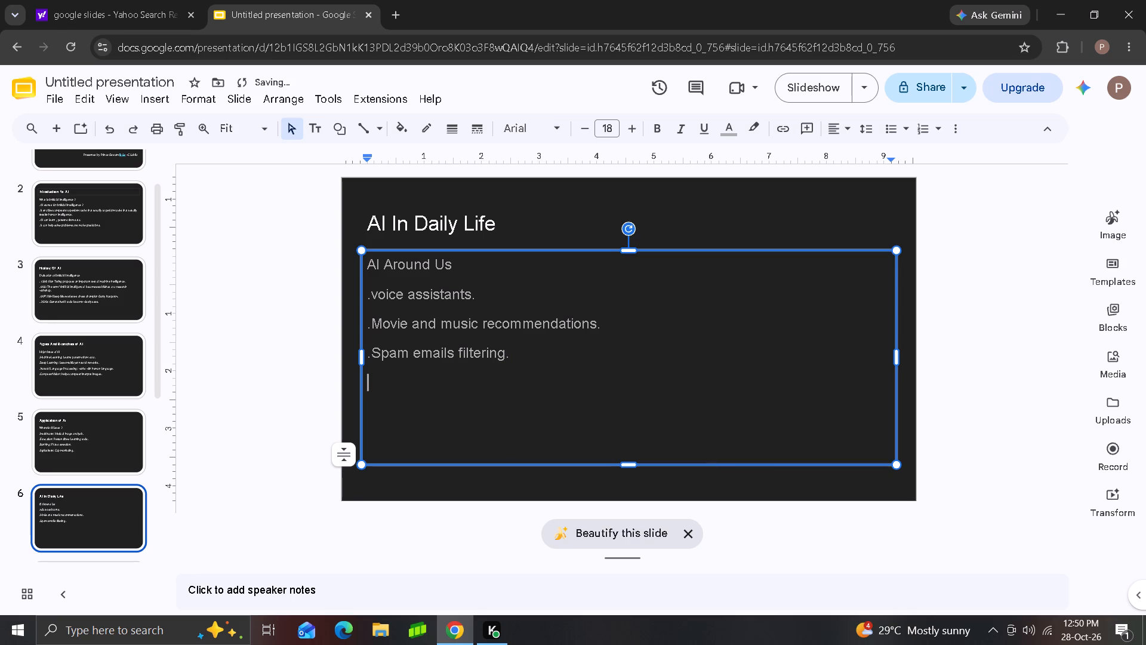
{"action": "key", "text": "period"}
{"action": "type", "text": "tr"}
{"action": "key", "text": "BackSpace"}
{"action": "key", "text": "BackSpace"}
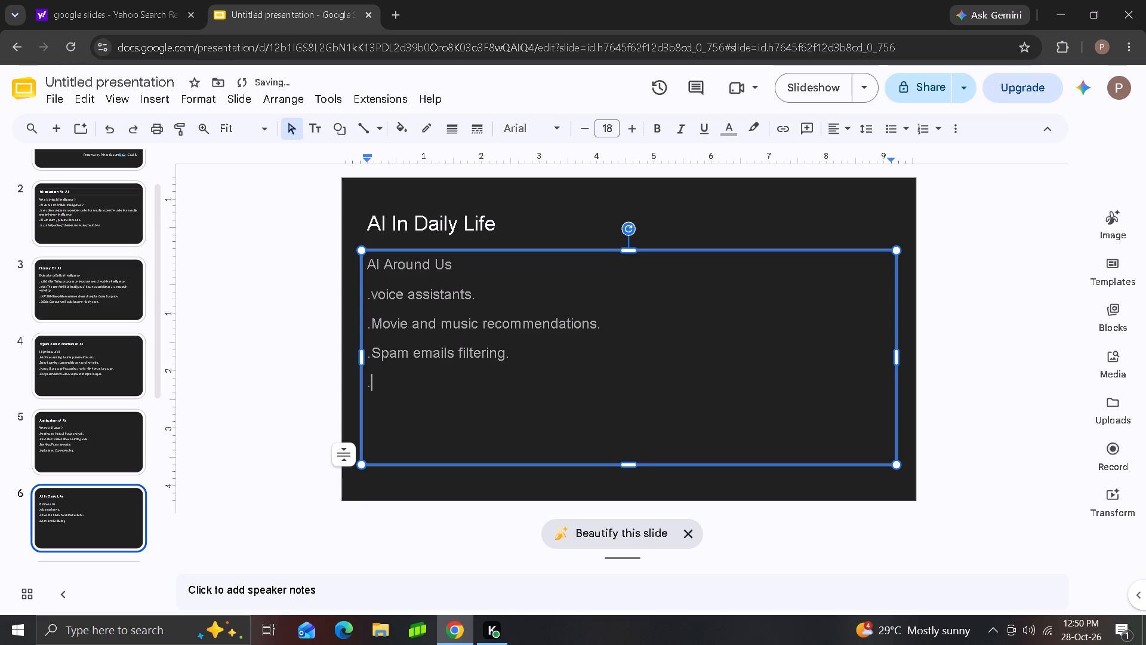
{"action": "key", "text": "shift+r"}
{"action": "key", "text": "BackSpace"}
{"action": "key", "text": "shift+t"}
{"action": "key", "text": "r"}
{"action": "key", "text": "a"}
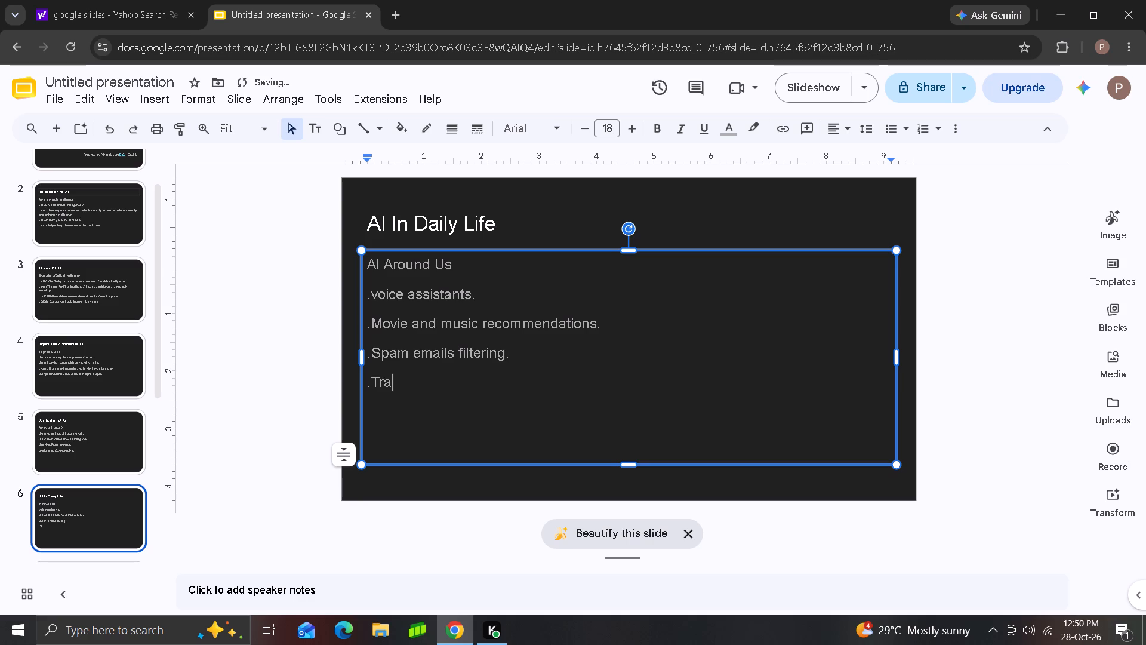
{"action": "type", "text": "nsla"}
{"action": "type", "text": "tion"}
{"action": "key", "text": "space"}
{"action": "type", "text": "ans"}
{"action": "key", "text": "space"}
{"action": "key", "text": "BackSpace"}
{"action": "key", "text": "BackSpace"}
{"action": "type", "text": "d wri"}
{"action": "key", "text": "BackSpace"}
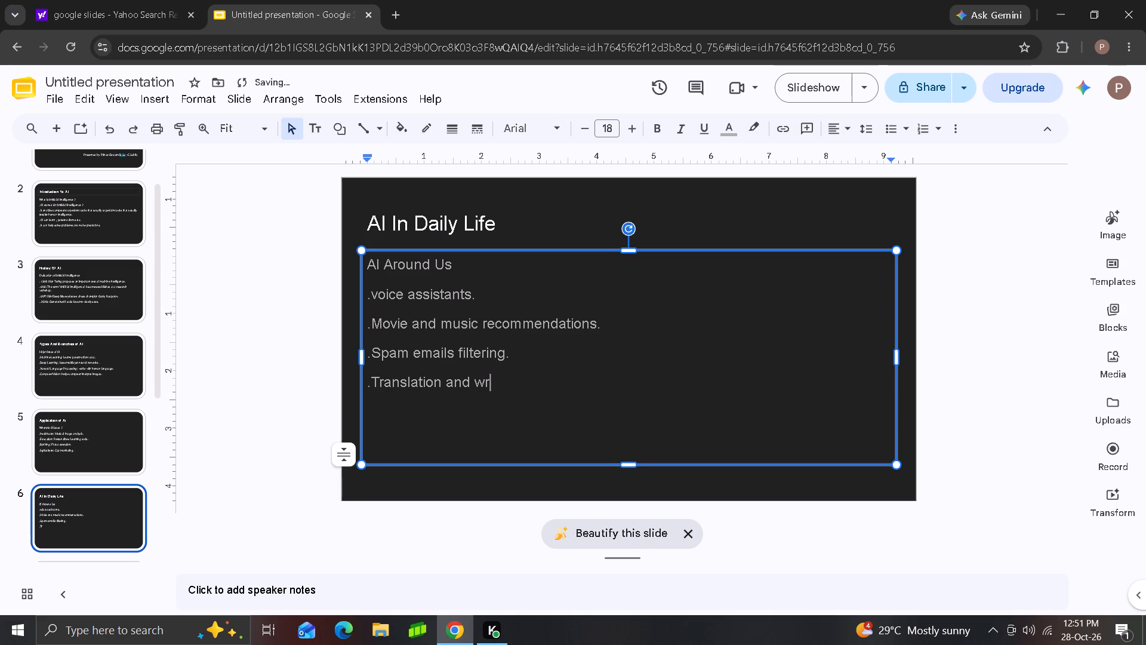
{"action": "type", "text": "iting"}
{"action": "key", "text": "space"}
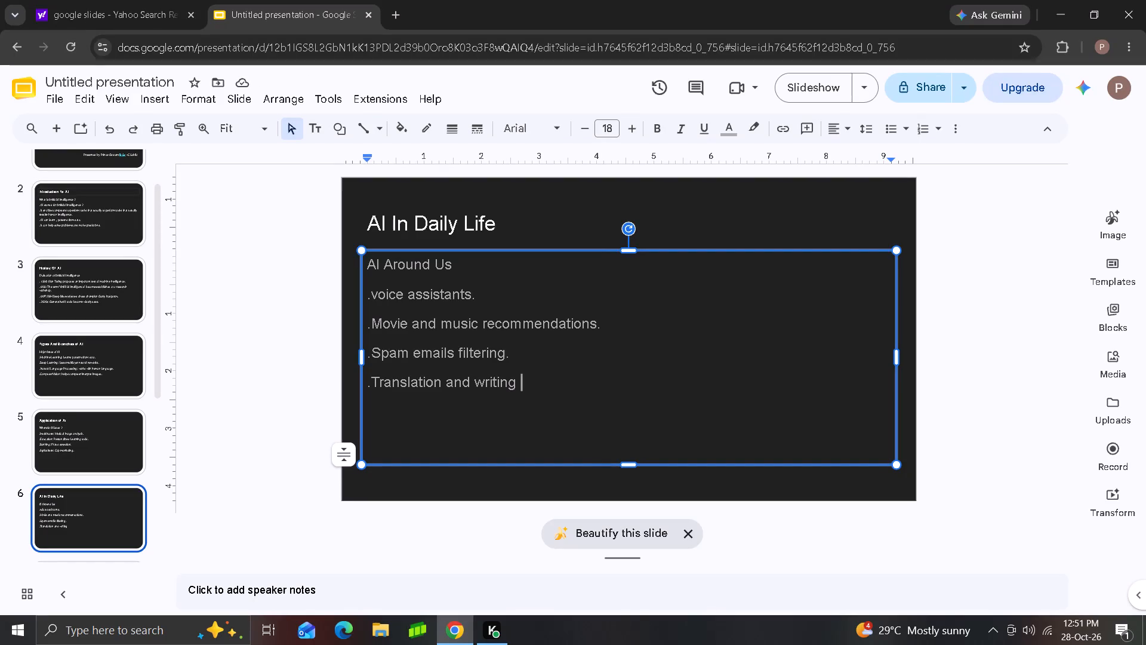
{"action": "type", "text": "assistants"}
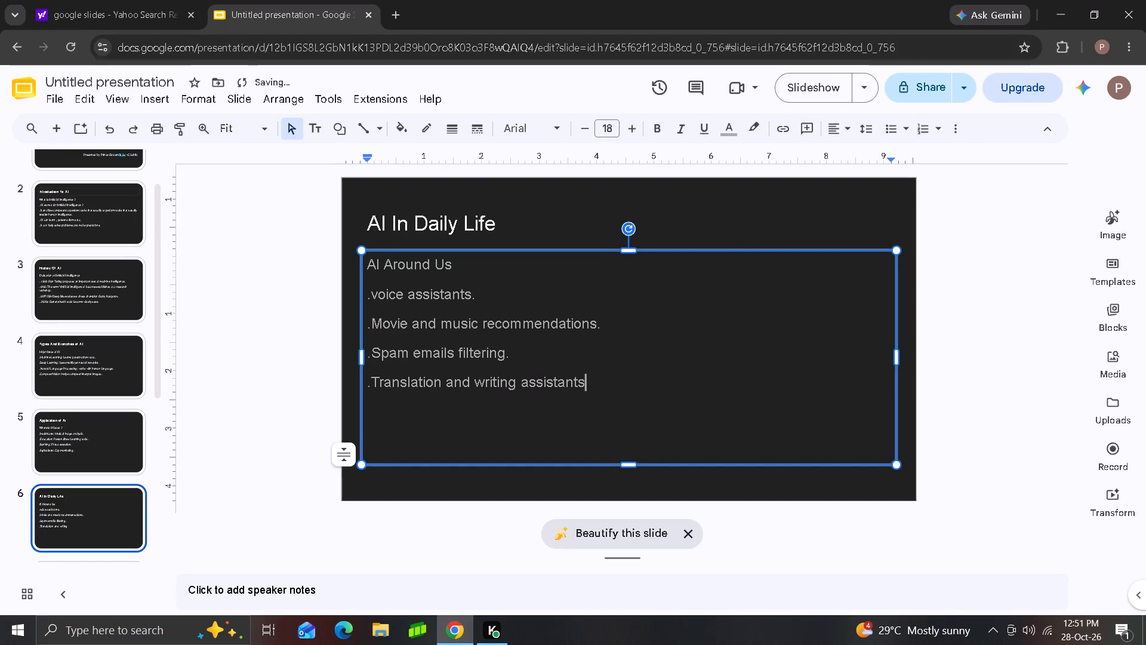
{"action": "key", "text": "period"}
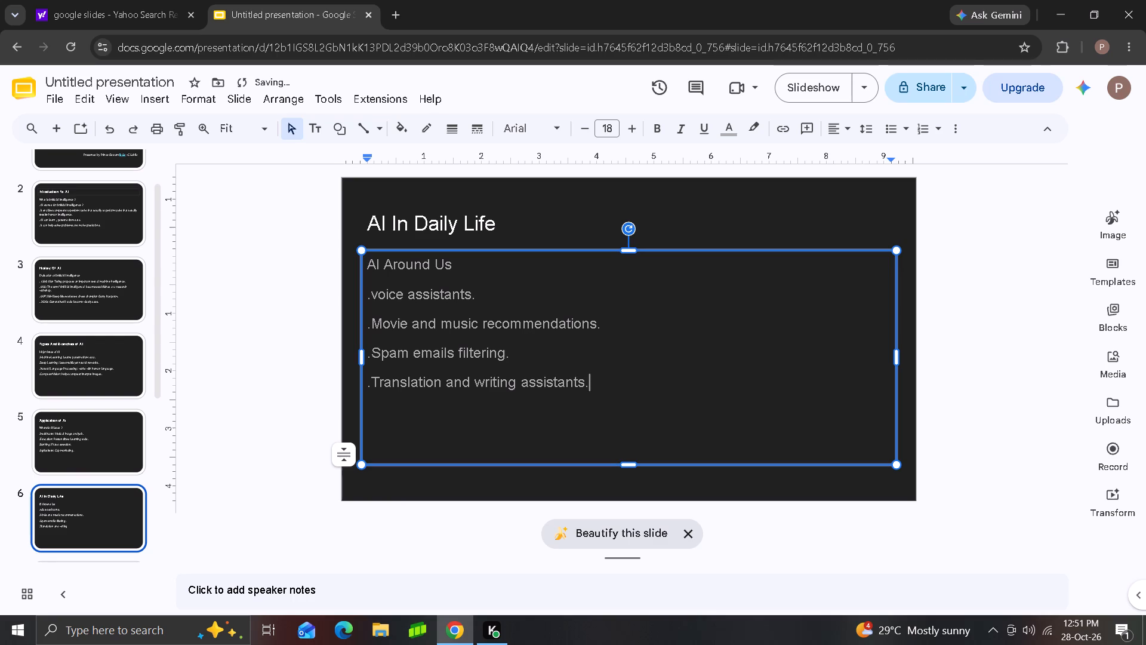
{"action": "left_click", "coordinate": [282, 435]}
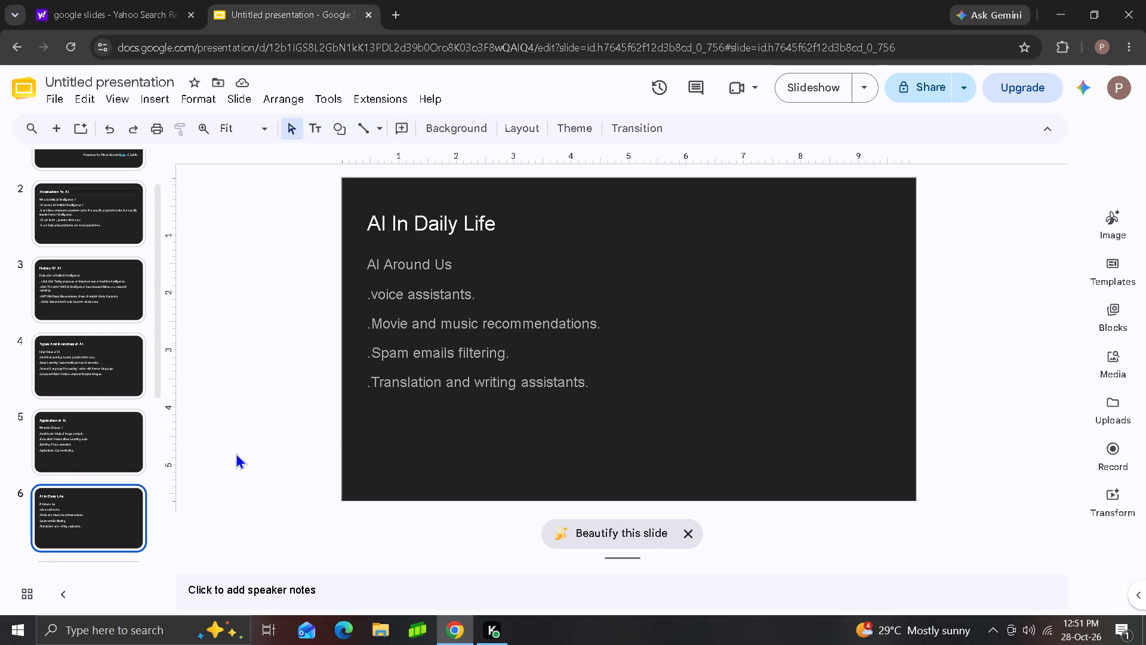
{"action": "left_click", "coordinate": [312, 427]}
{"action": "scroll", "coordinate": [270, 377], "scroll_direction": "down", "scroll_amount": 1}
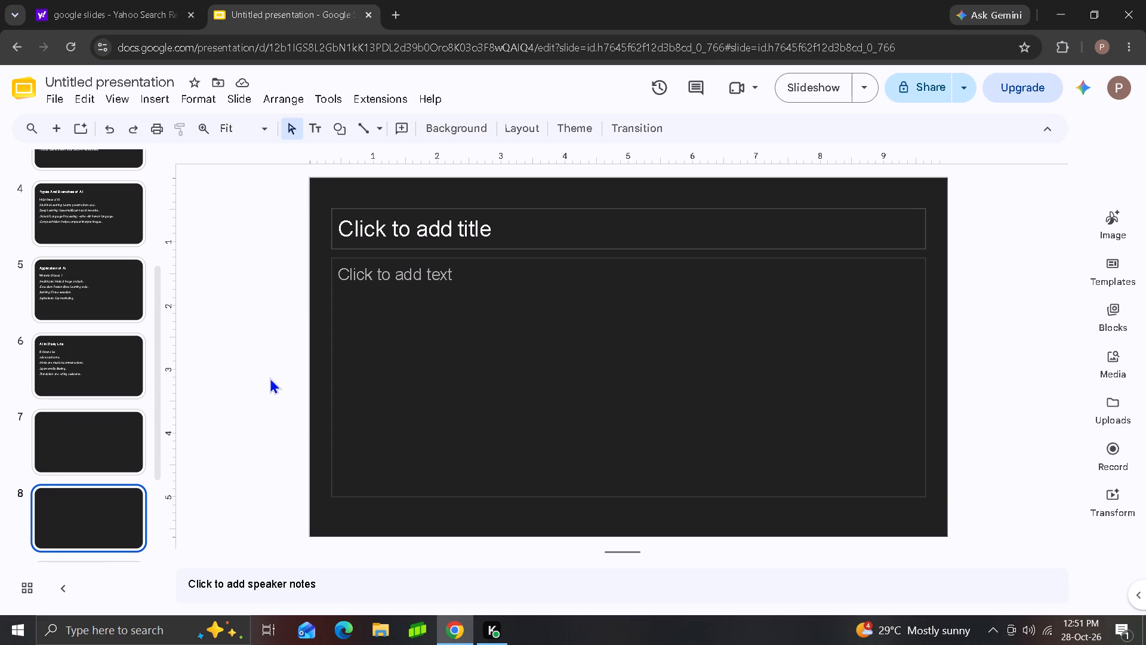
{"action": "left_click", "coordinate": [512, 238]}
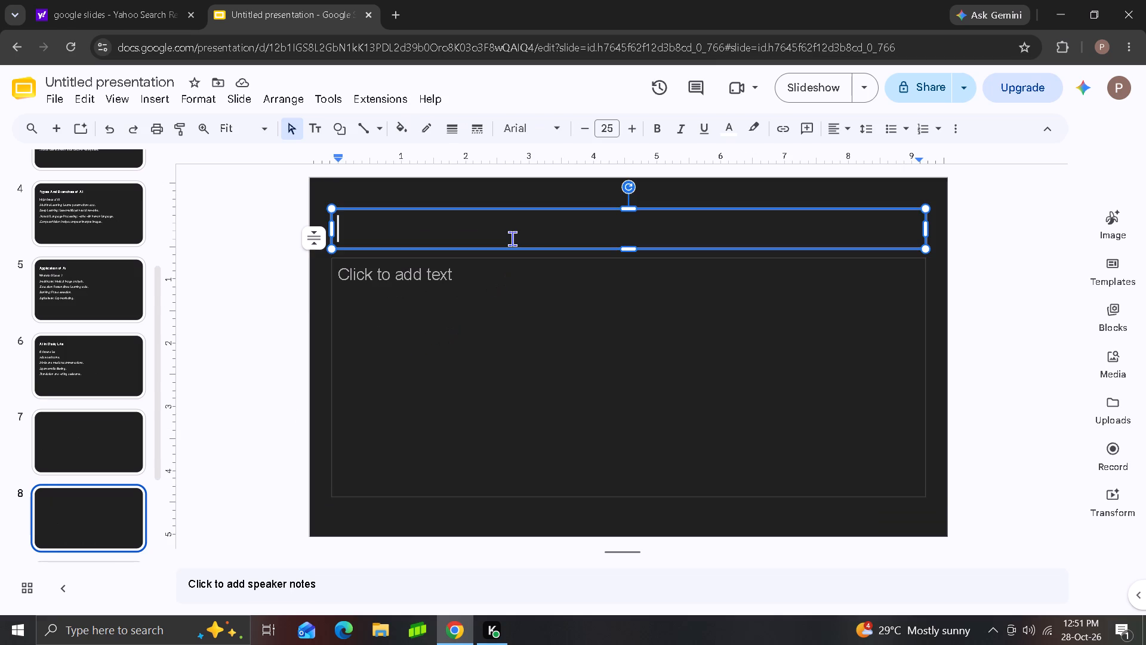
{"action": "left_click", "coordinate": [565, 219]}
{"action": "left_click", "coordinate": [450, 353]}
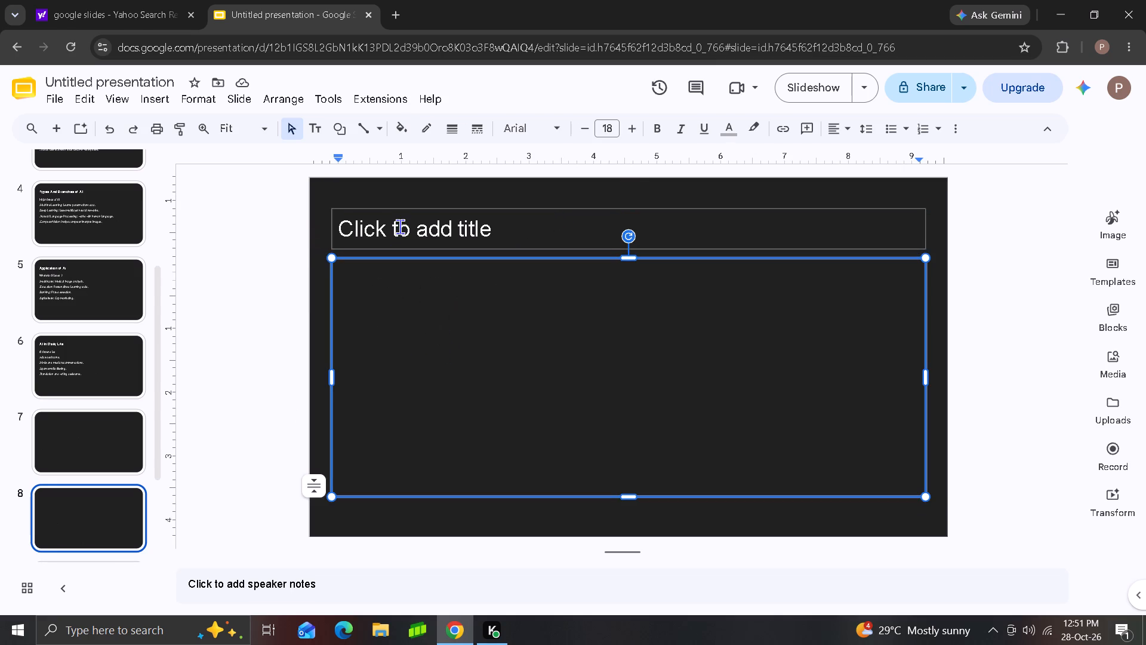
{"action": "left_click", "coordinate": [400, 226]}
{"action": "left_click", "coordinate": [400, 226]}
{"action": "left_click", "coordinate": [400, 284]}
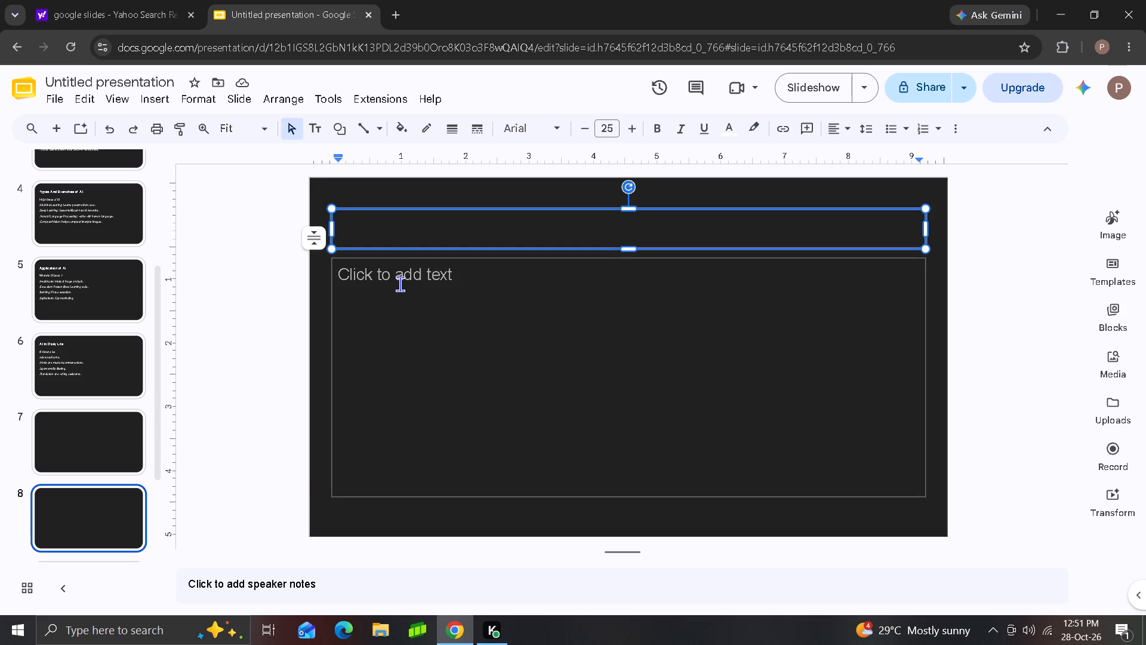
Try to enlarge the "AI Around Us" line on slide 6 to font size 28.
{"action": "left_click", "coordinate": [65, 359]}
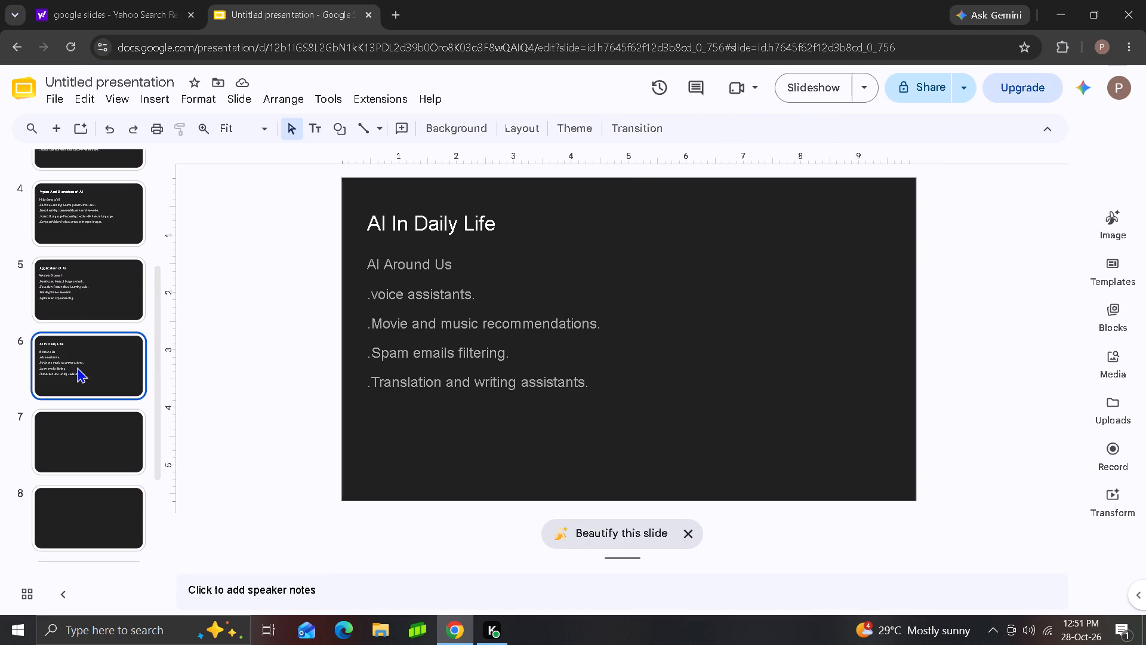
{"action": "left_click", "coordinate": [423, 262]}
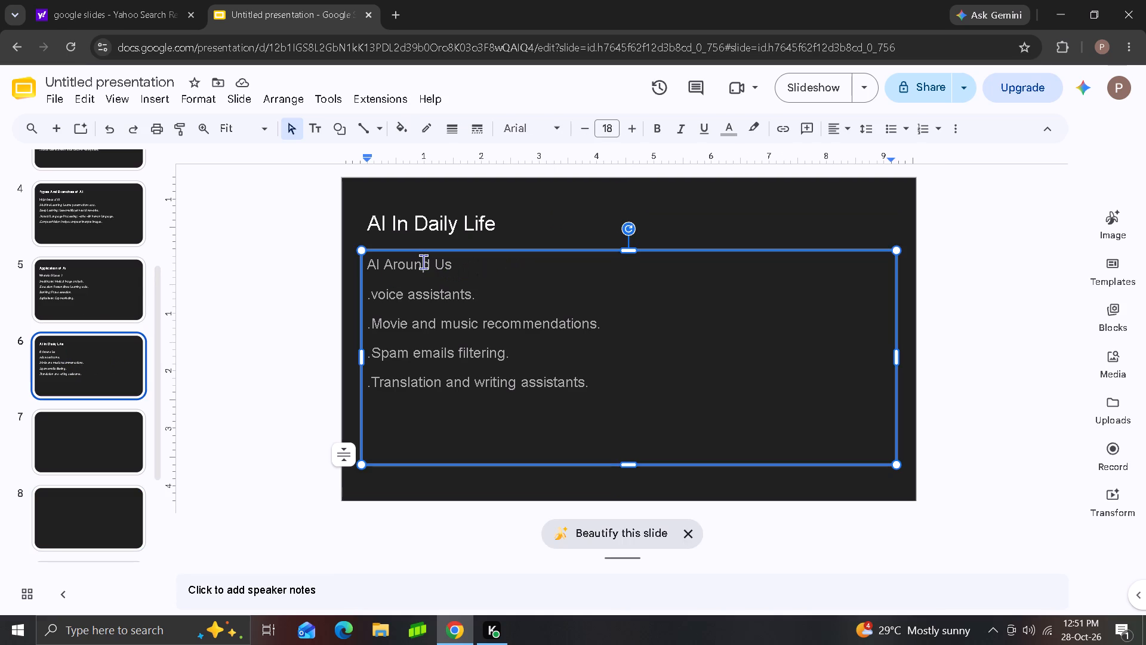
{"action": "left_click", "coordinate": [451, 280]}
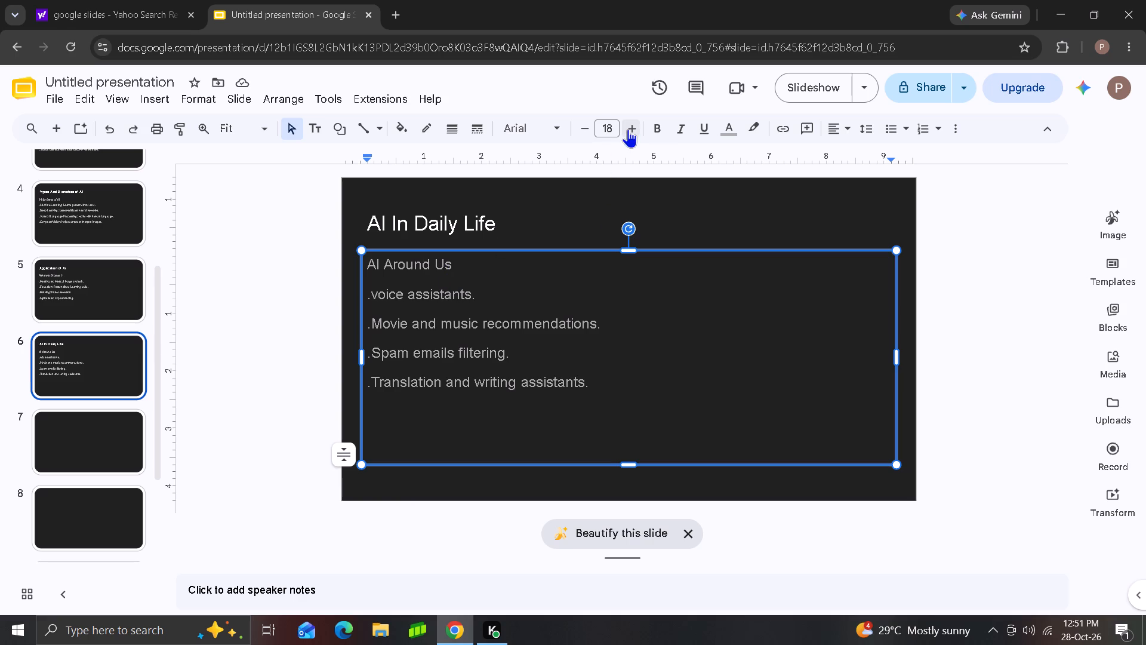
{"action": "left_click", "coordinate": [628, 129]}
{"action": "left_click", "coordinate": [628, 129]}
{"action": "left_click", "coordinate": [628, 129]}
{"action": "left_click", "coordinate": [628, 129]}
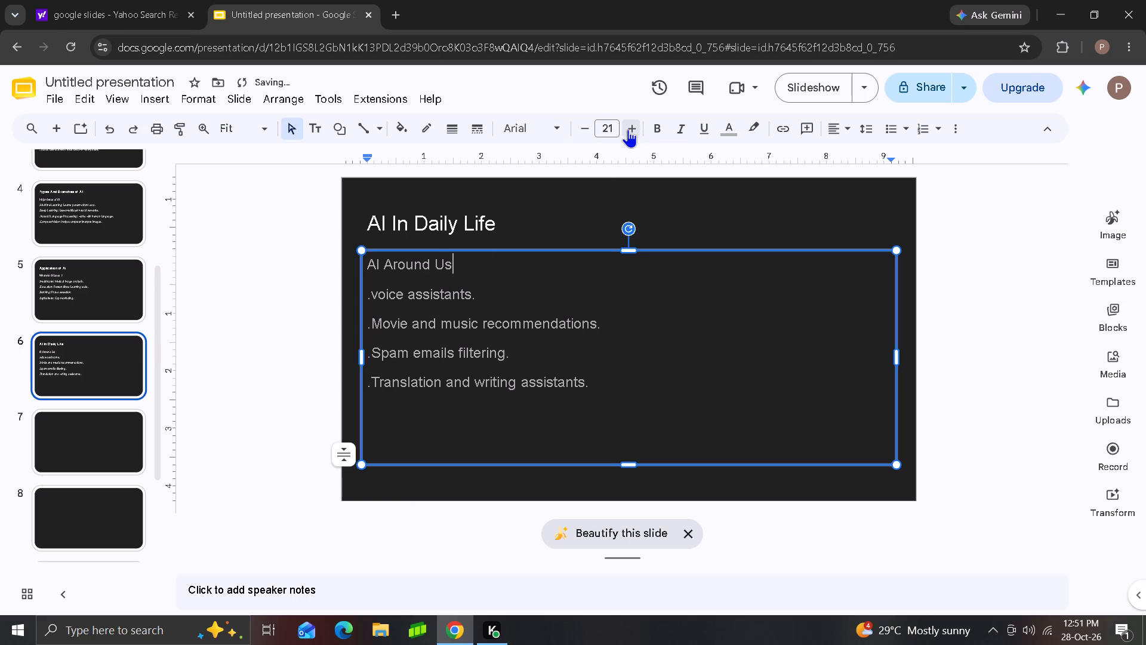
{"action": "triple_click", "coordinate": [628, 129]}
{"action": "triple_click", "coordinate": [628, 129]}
Enlarge the title "AI In Daily Life" on slide 6 by three font-size points.
{"action": "left_click", "coordinate": [524, 247]}
{"action": "left_click", "coordinate": [506, 226]}
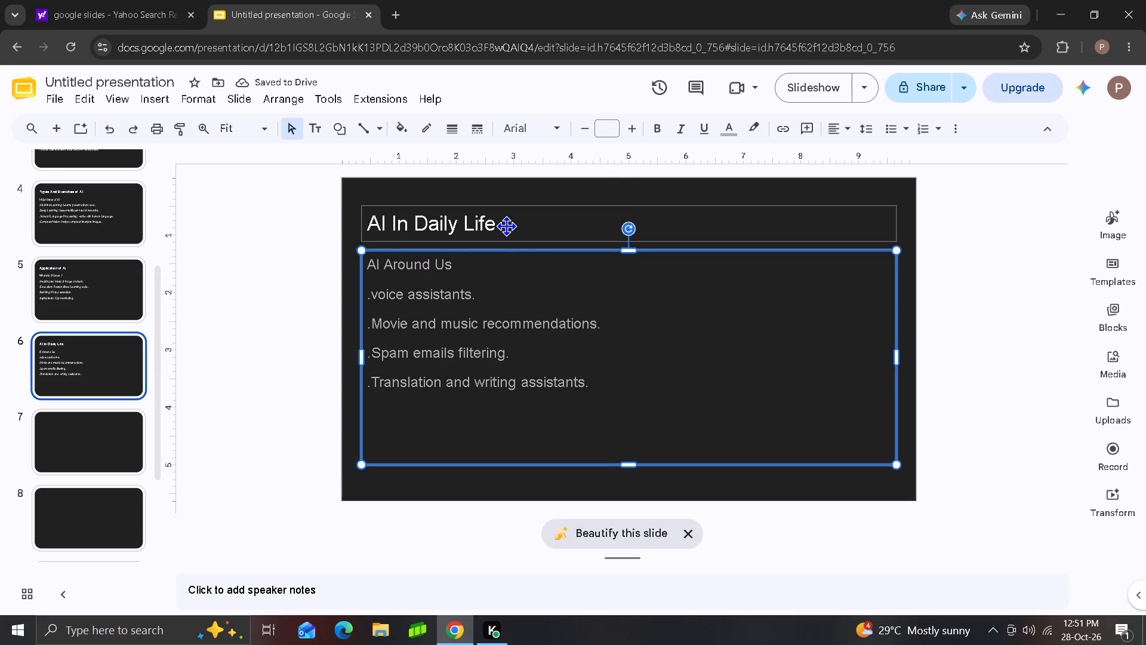
{"action": "left_click", "coordinate": [631, 125]}
{"action": "left_click", "coordinate": [631, 125]}
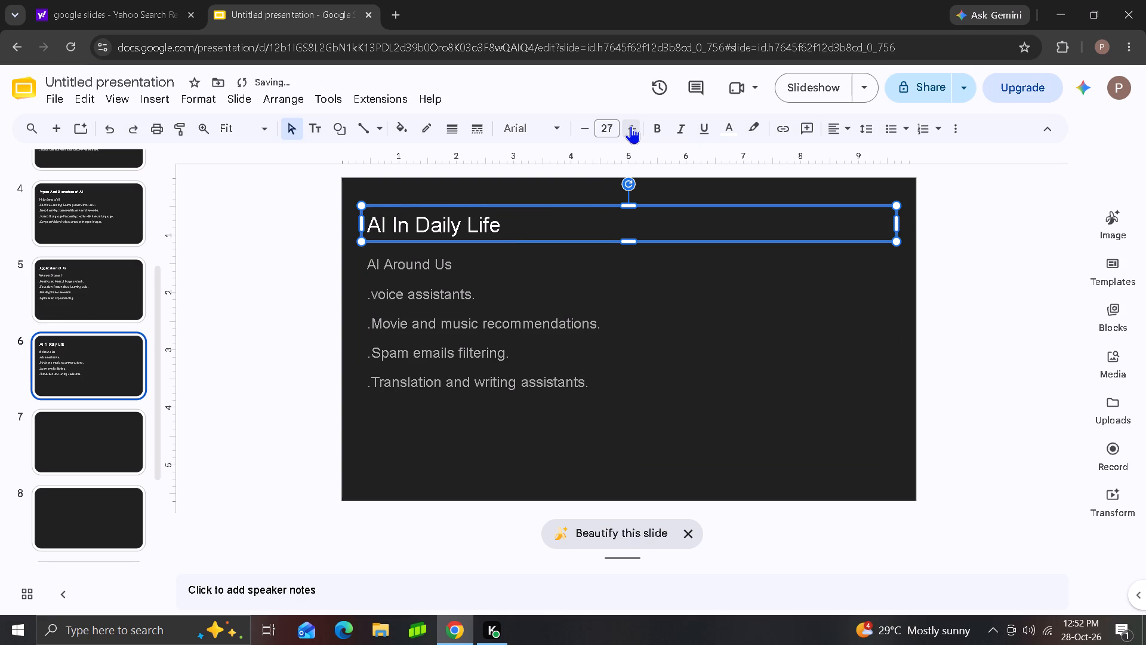
{"action": "left_click", "coordinate": [631, 125]}
{"action": "left_click", "coordinate": [226, 355]}
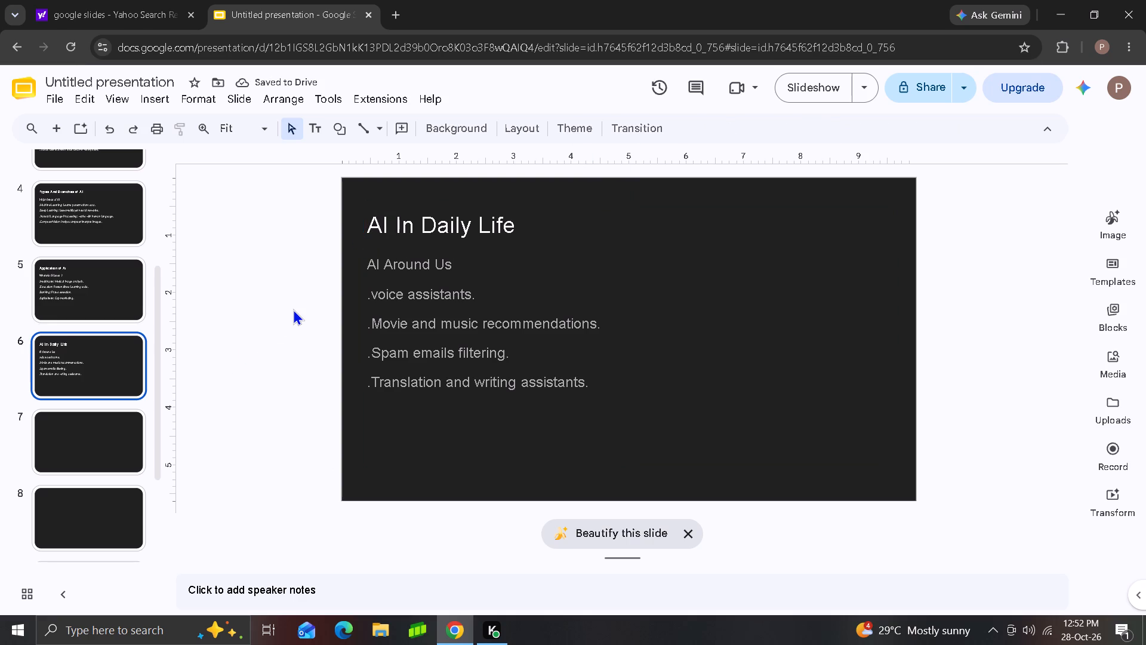
Look back through the finished slides 2, 4, 5 and 6 to compare their titles and body text.
{"action": "scroll", "coordinate": [293, 309], "scroll_direction": "up", "scroll_amount": 1}
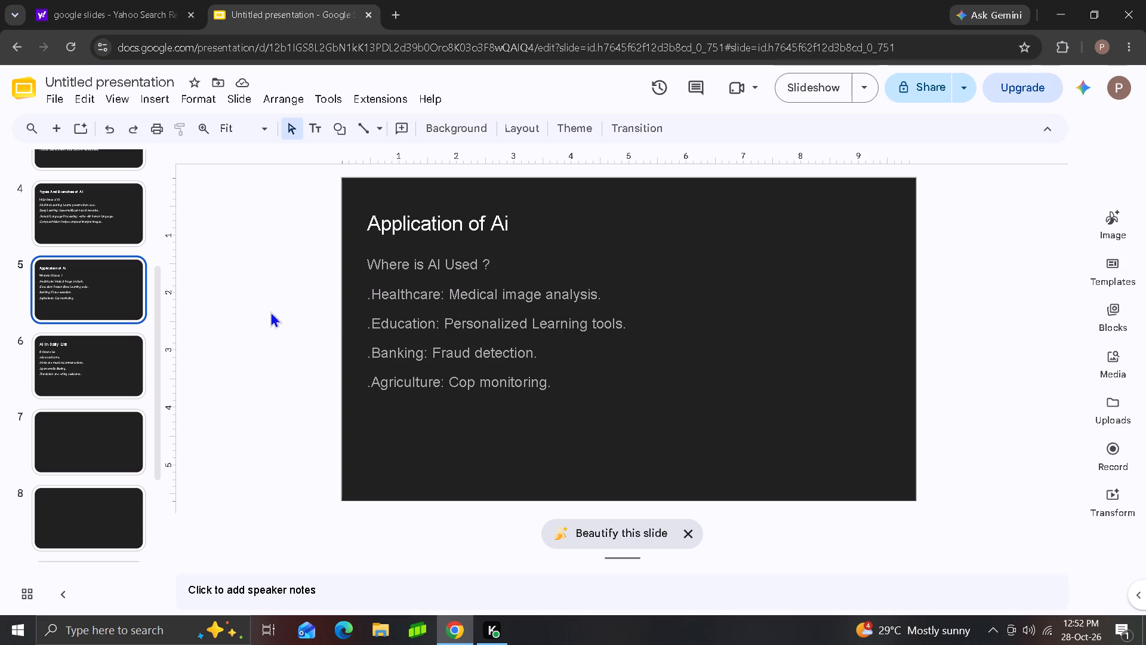
{"action": "left_click", "coordinate": [73, 364]}
{"action": "left_click", "coordinate": [106, 300]}
{"action": "left_click", "coordinate": [94, 380]}
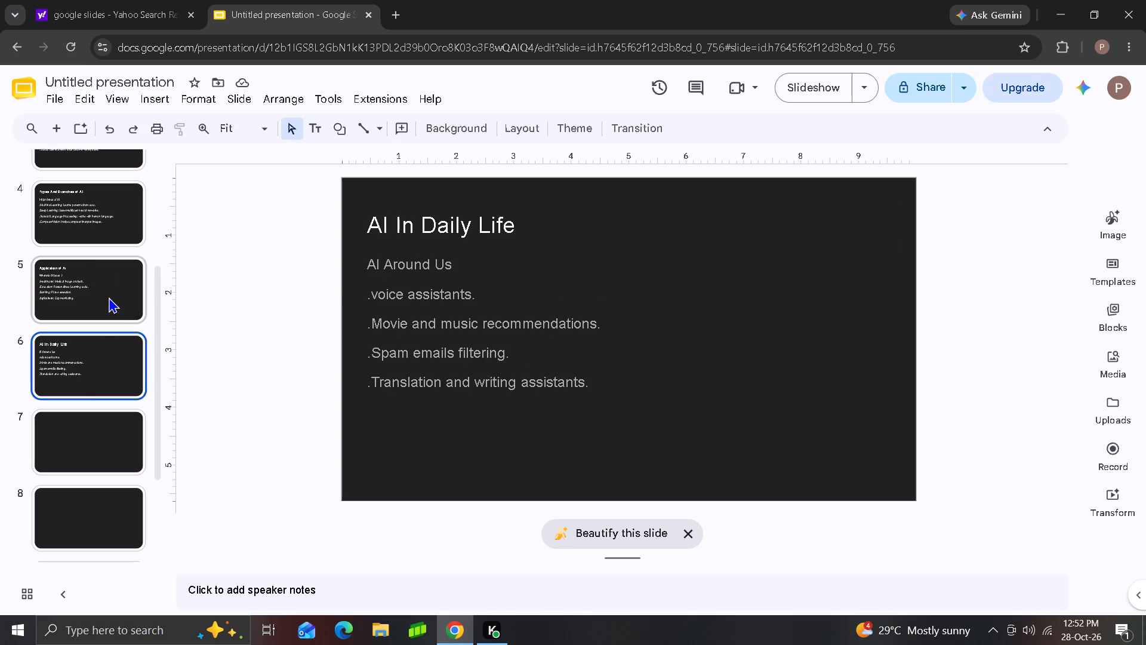
{"action": "left_click", "coordinate": [109, 297]}
{"action": "left_click", "coordinate": [110, 236]}
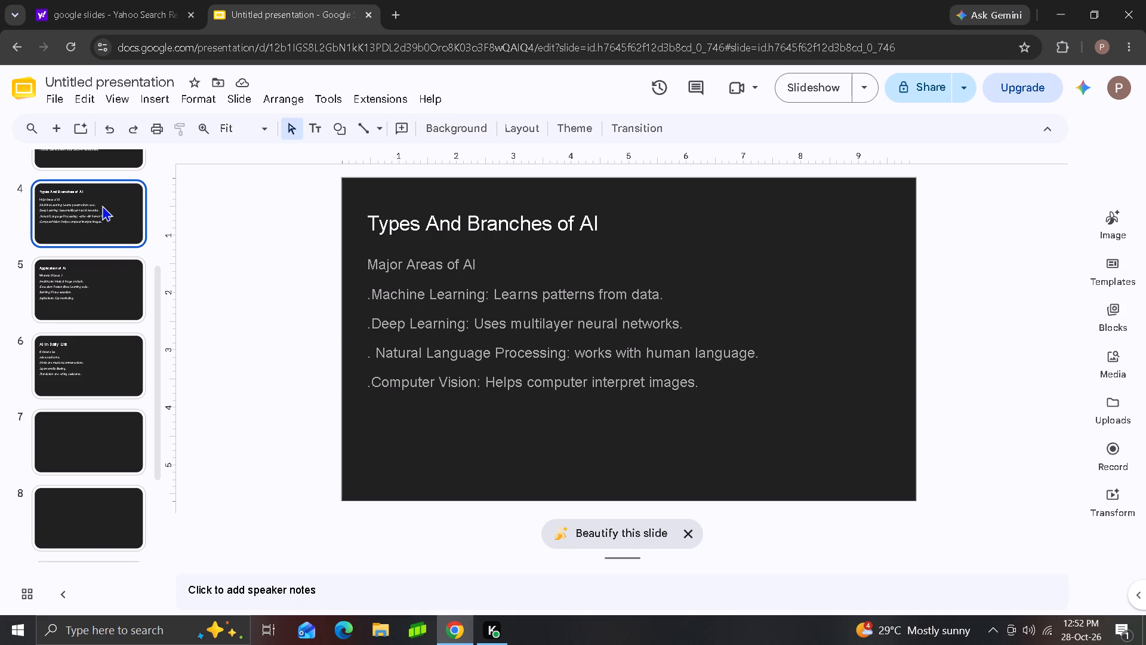
{"action": "left_click", "coordinate": [425, 221]}
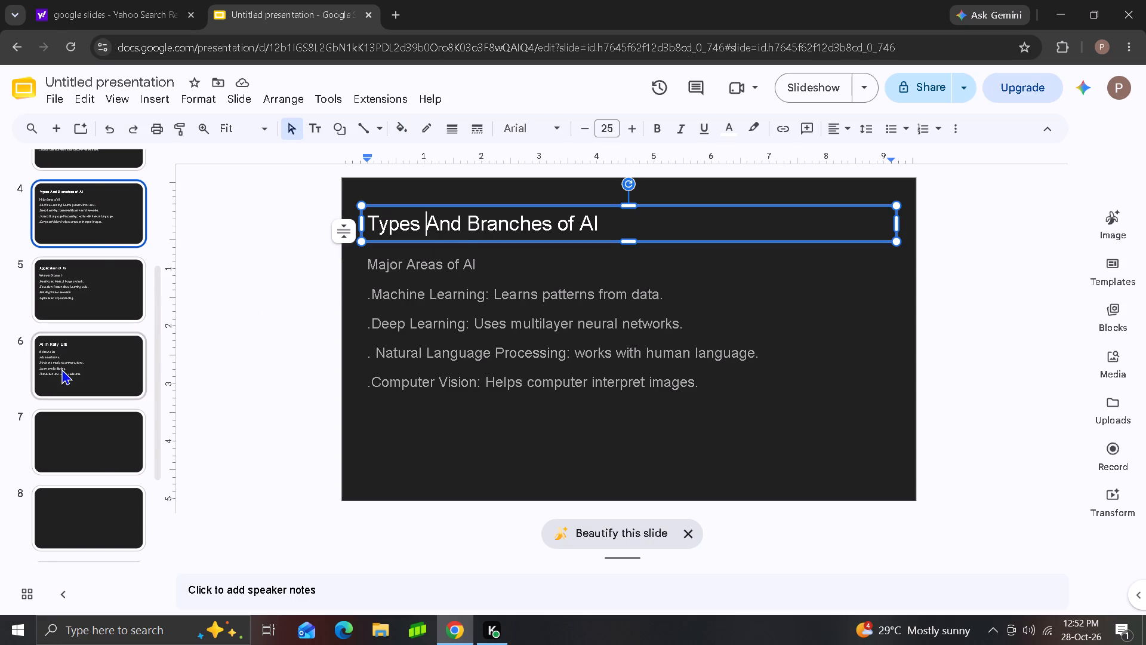
{"action": "left_click", "coordinate": [61, 368]}
{"action": "left_click", "coordinate": [102, 472]}
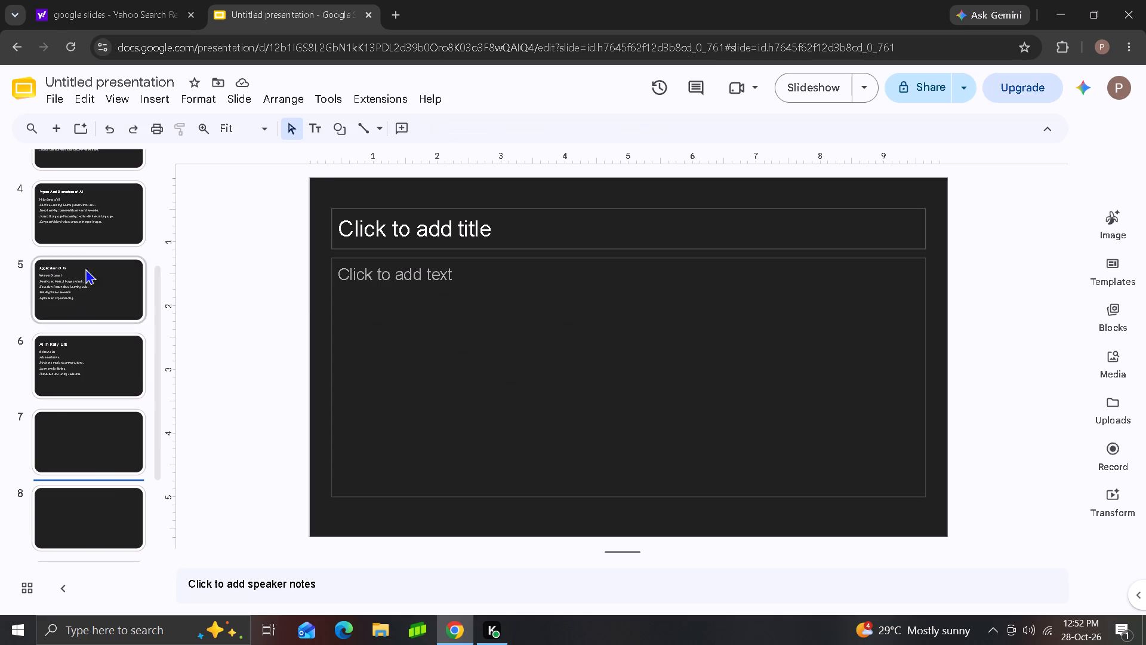
{"action": "left_click", "coordinate": [97, 199]}
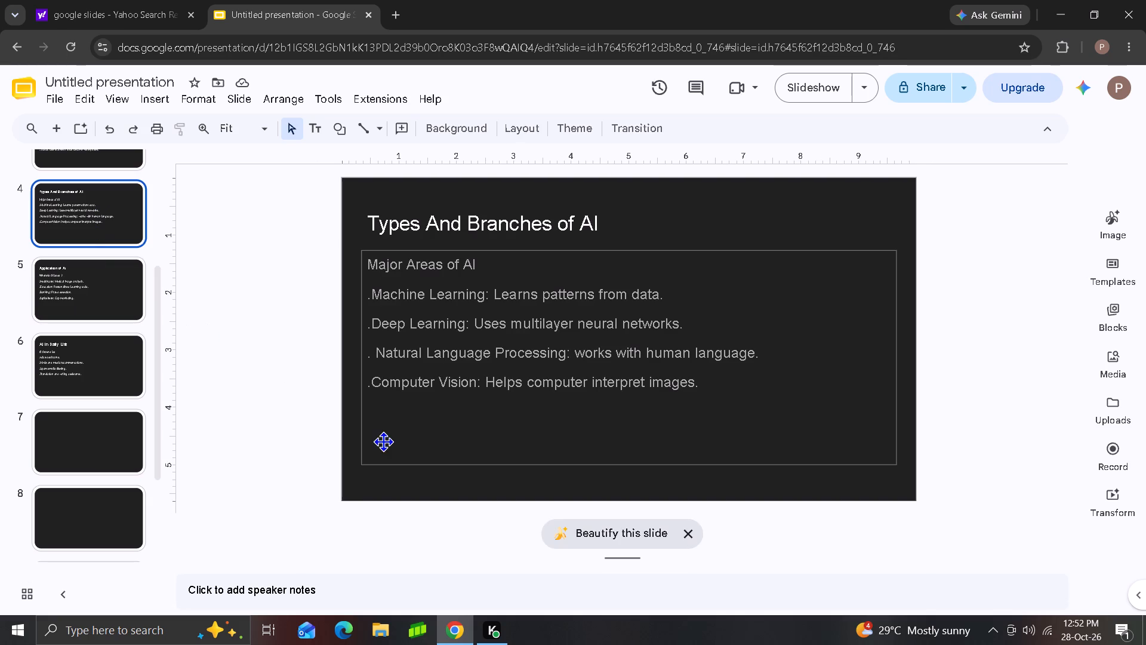
{"action": "scroll", "coordinate": [111, 291], "scroll_direction": "up", "scroll_amount": 1}
{"action": "left_click", "coordinate": [99, 284]}
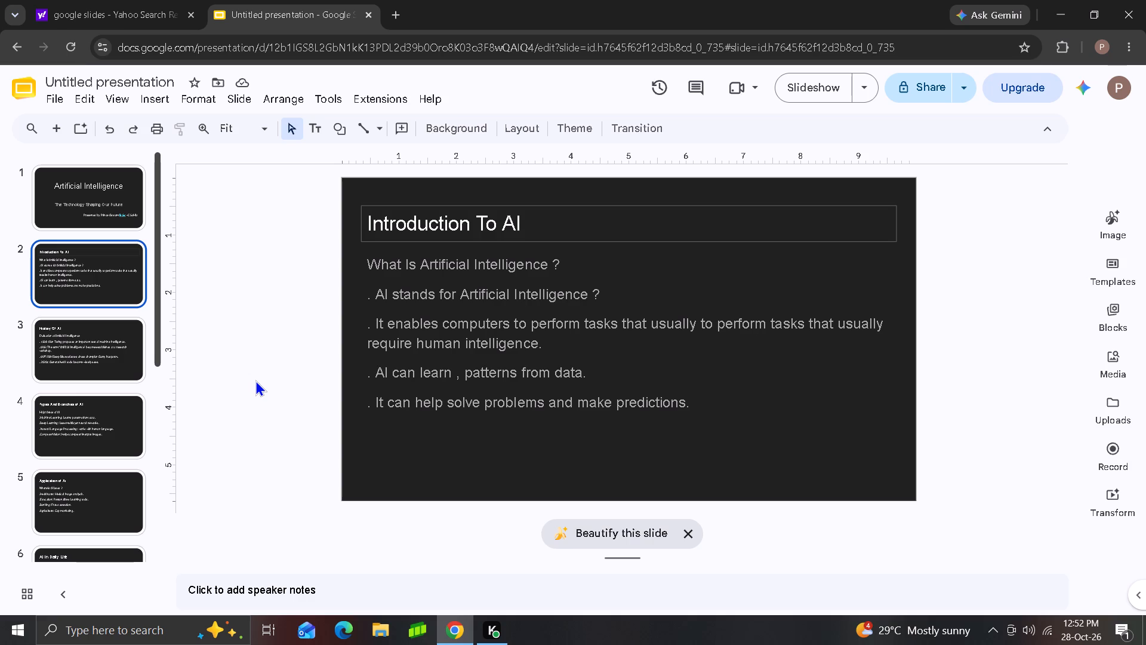
Look over the blank slides from slide 7 to the end of the deck and revisit the introduction slide.
{"action": "scroll", "coordinate": [77, 463], "scroll_direction": "down", "scroll_amount": 2}
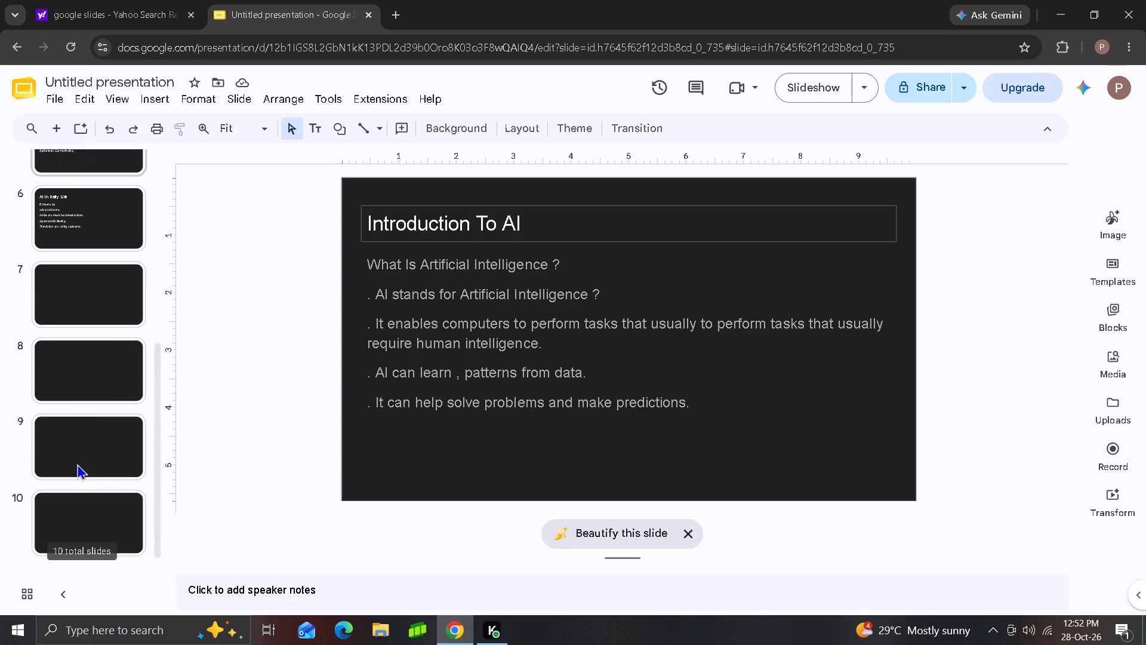
{"action": "scroll", "coordinate": [77, 463], "scroll_direction": "down", "scroll_amount": 1}
{"action": "scroll", "coordinate": [77, 463], "scroll_direction": "up", "scroll_amount": 1}
{"action": "left_click", "coordinate": [95, 374]}
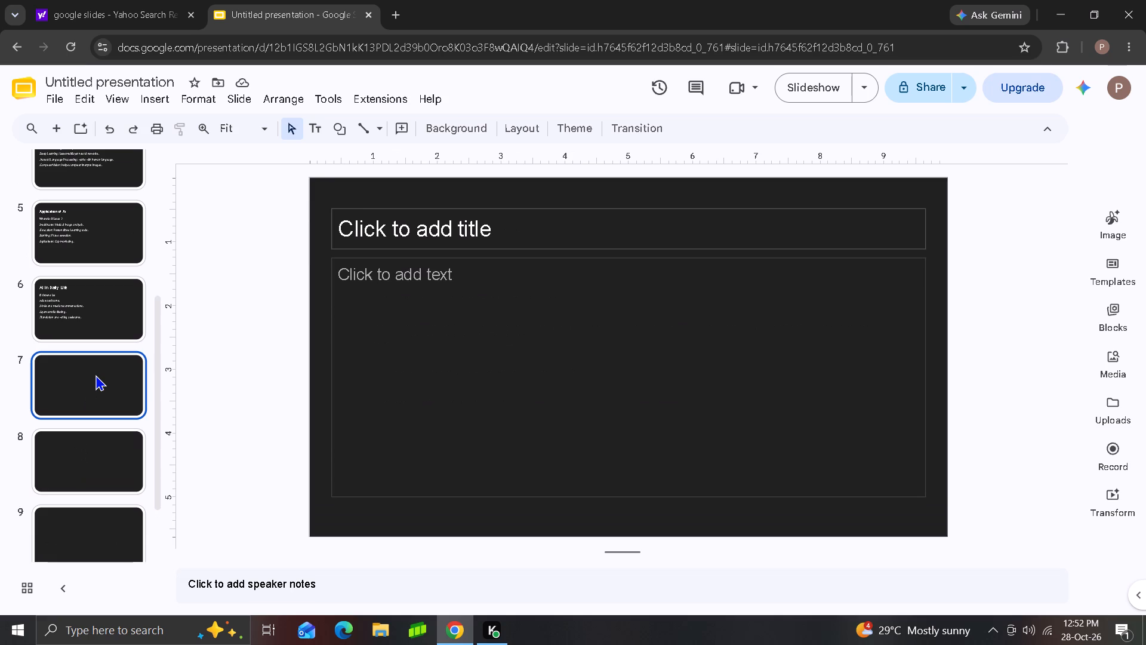
{"action": "scroll", "coordinate": [95, 374], "scroll_direction": "down", "scroll_amount": 1}
{"action": "scroll", "coordinate": [95, 374], "scroll_direction": "up", "scroll_amount": 1}
{"action": "scroll", "coordinate": [95, 374], "scroll_direction": "down", "scroll_amount": 1}
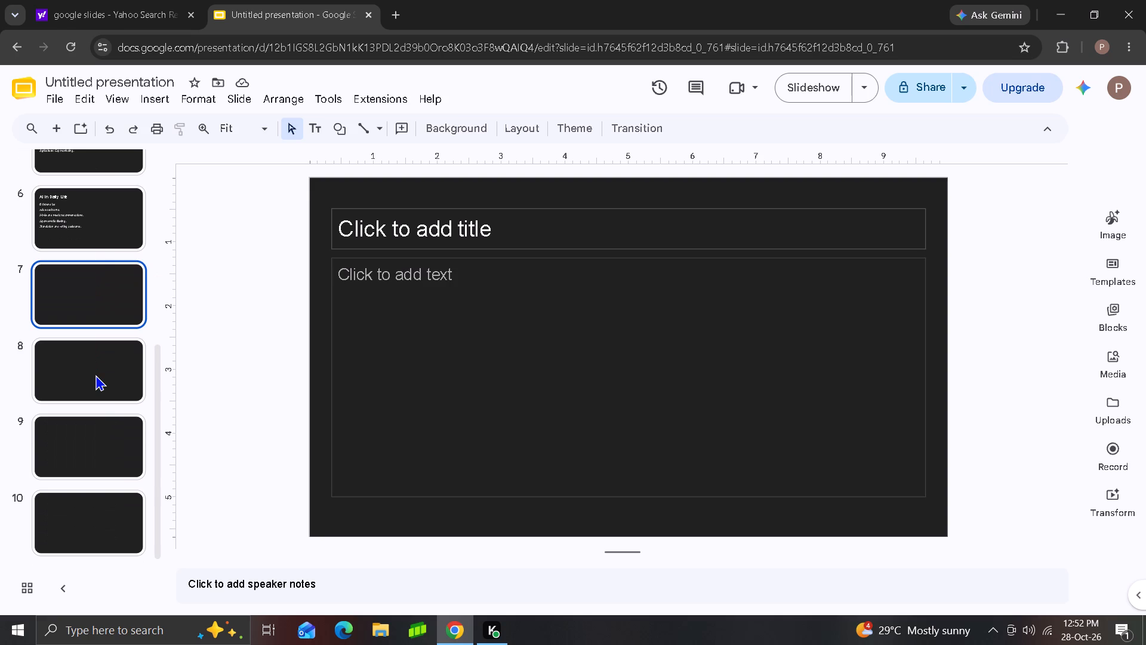
{"action": "scroll", "coordinate": [95, 374], "scroll_direction": "up", "scroll_amount": 1}
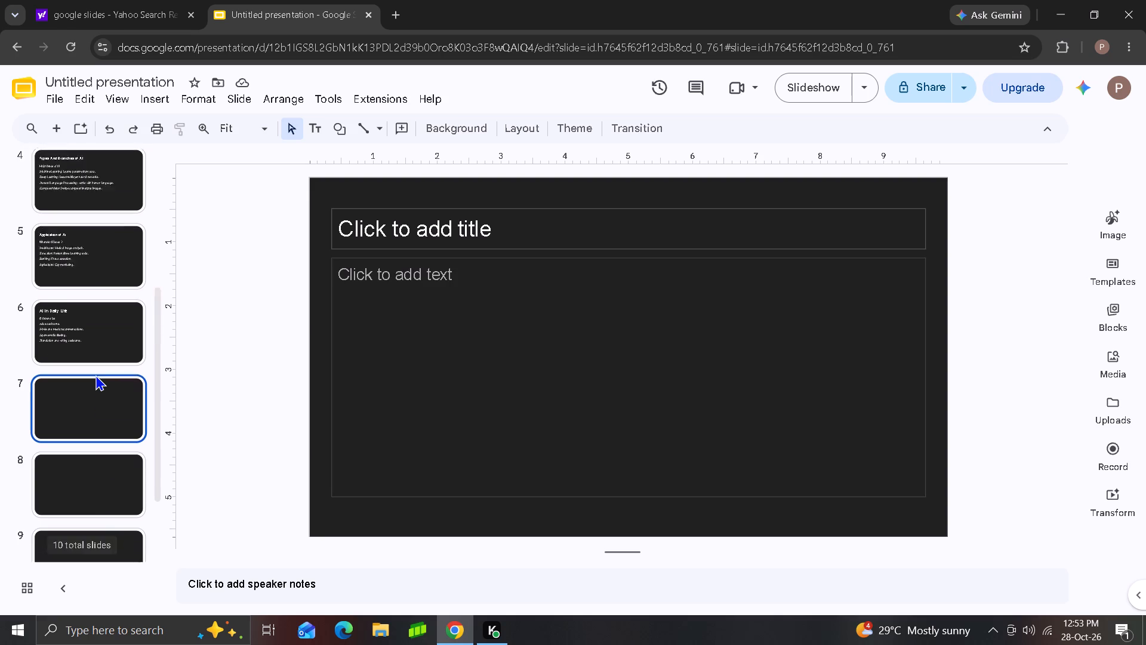
{"action": "scroll", "coordinate": [95, 374], "scroll_direction": "up", "scroll_amount": 1}
{"action": "left_click", "coordinate": [75, 251]}
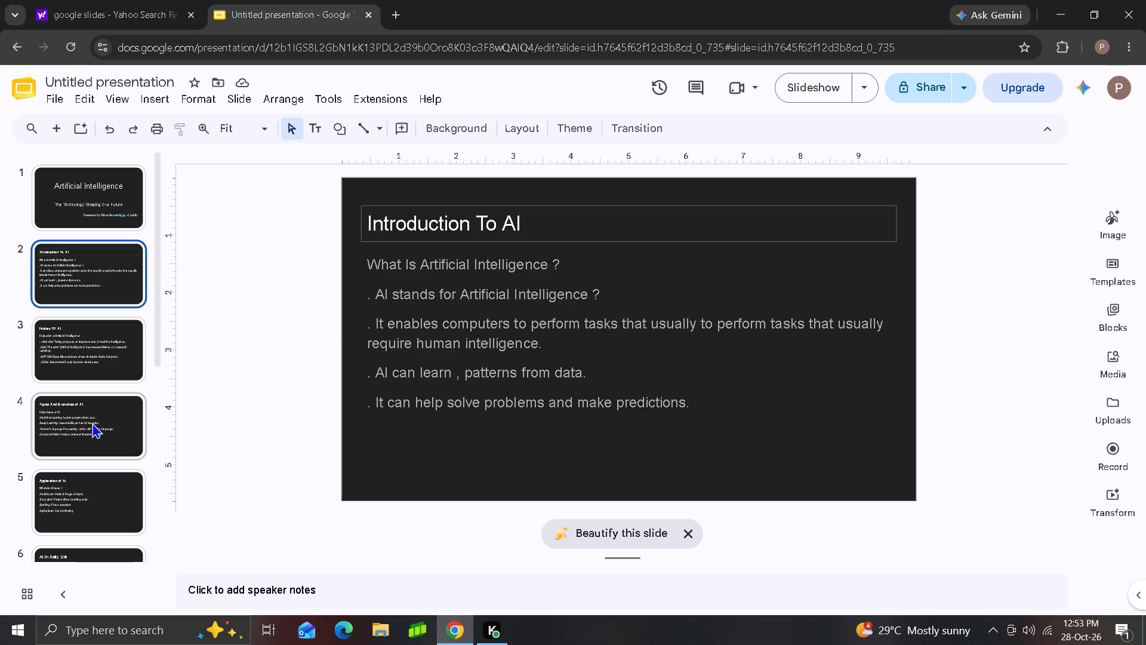
Give slide 7 the title "Advantages Of AI".
{"action": "scroll", "coordinate": [92, 422], "scroll_direction": "down", "scroll_amount": 1}
{"action": "left_click", "coordinate": [78, 477]}
{"action": "left_click", "coordinate": [78, 477]}
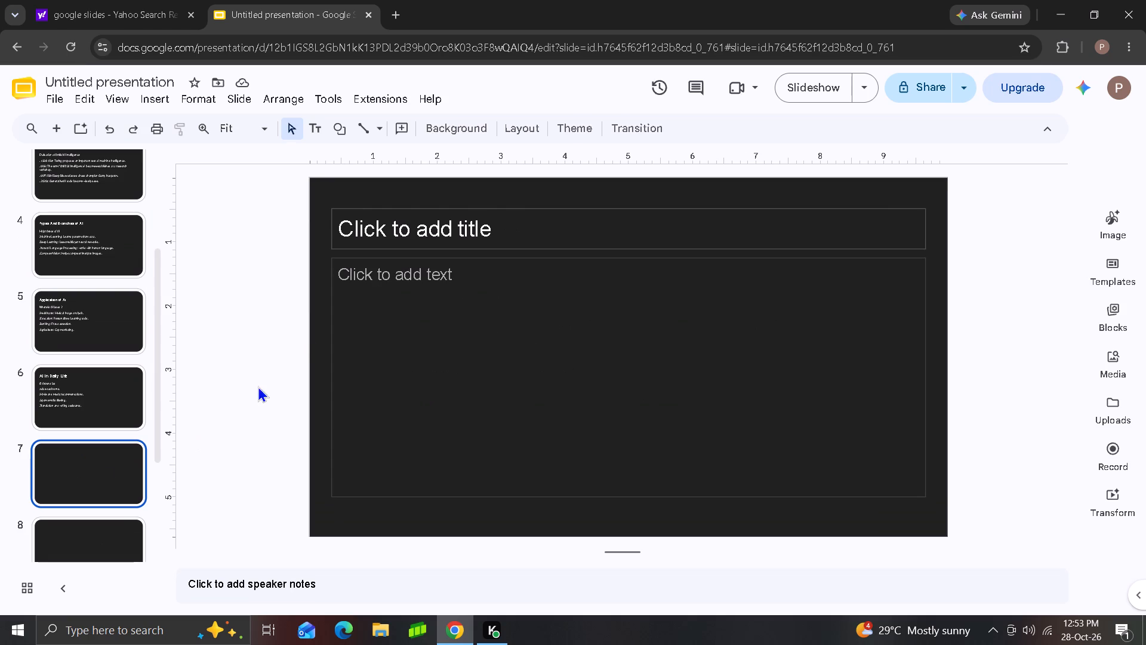
{"action": "left_click", "coordinate": [381, 236]}
{"action": "type", "text": "Ad"}
{"action": "type", "text": "vantages"}
{"action": "key", "text": "space"}
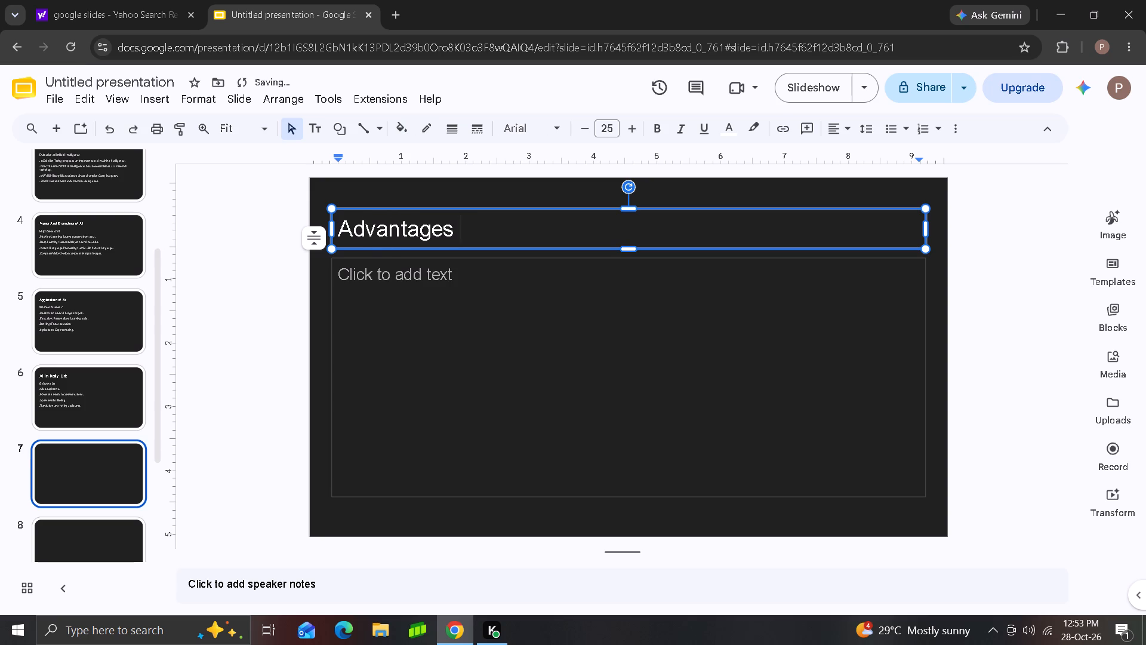
{"action": "key", "text": "shift+o"}
{"action": "key", "text": "BackSpace"}
{"action": "type", "text": "od"}
{"action": "key", "text": "BackSpace"}
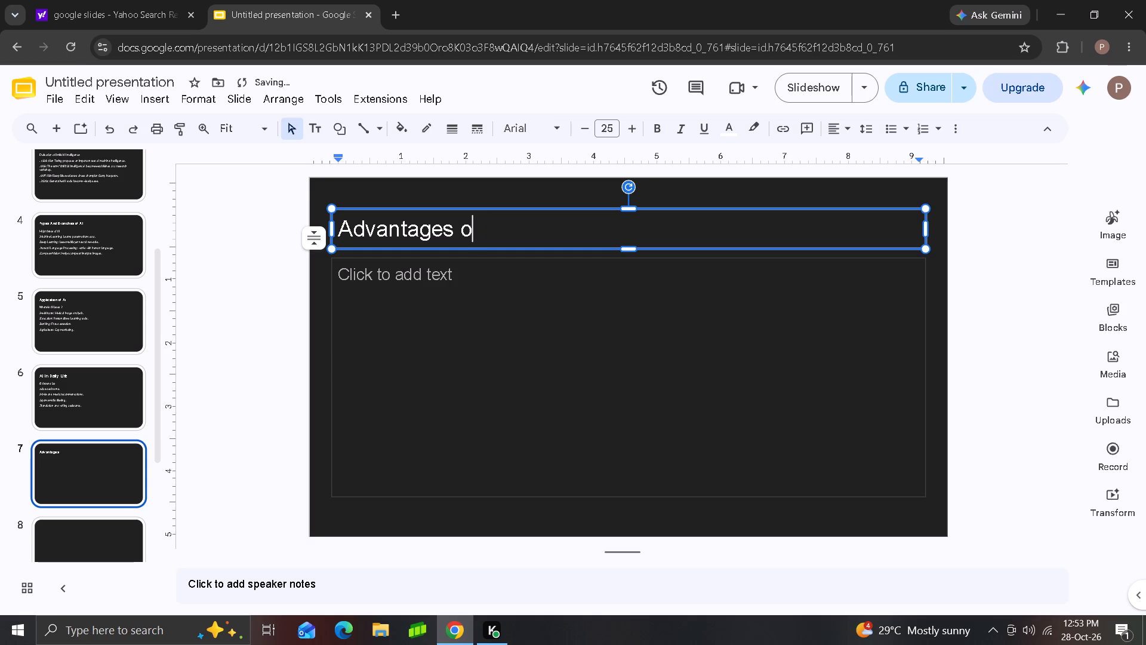
{"action": "key", "text": "BackSpace"}
{"action": "key", "text": "shift+o"}
{"action": "type", "text": "f"}
{"action": "key", "text": "space"}
{"action": "type", "text": "AI"}
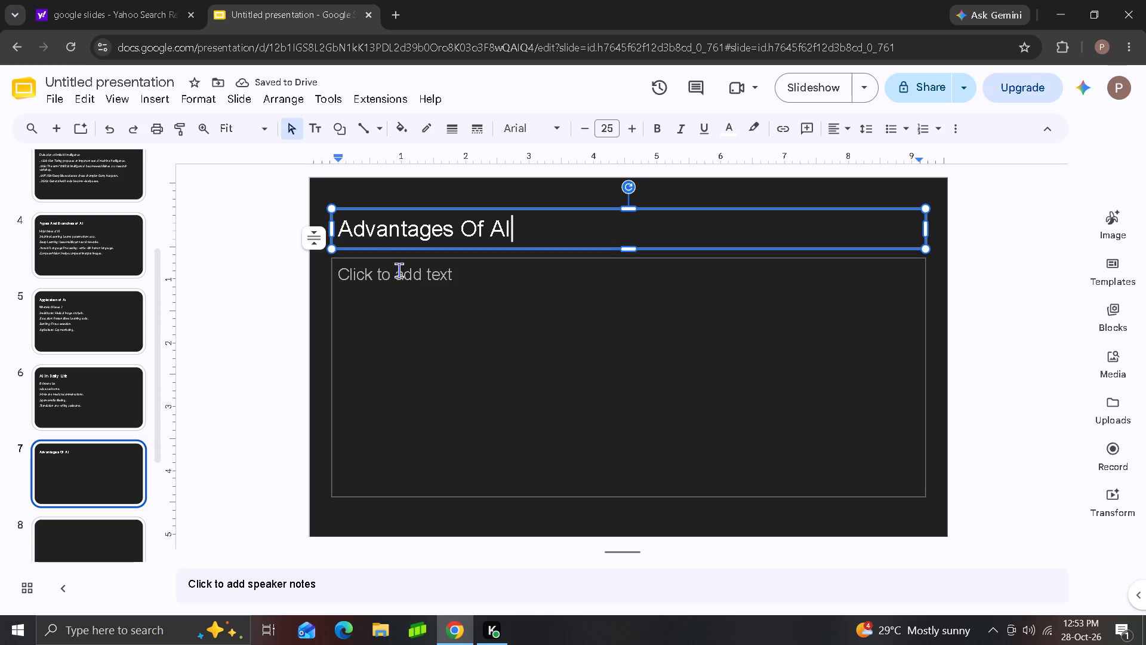
Start the body text of slide 7 with the line "Benifits of Artificial Intelligiance".
{"action": "left_click", "coordinate": [371, 277]}
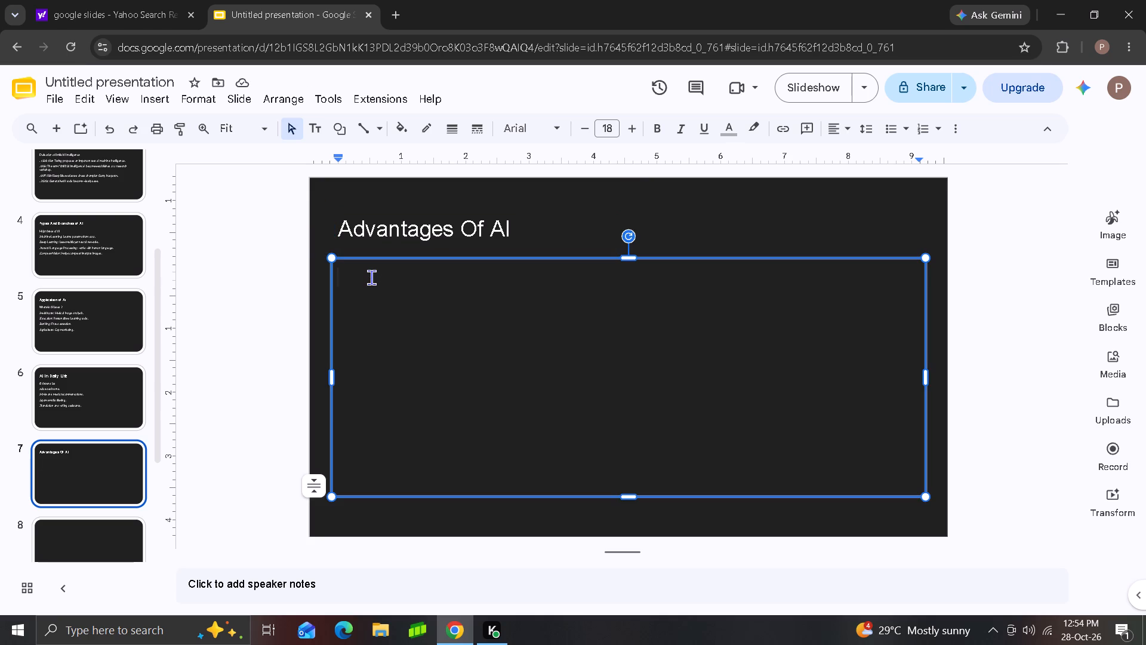
{"action": "type", "text": "Bw"}
{"action": "key", "text": "BackSpace"}
{"action": "type", "text": "enifits"}
{"action": "key", "text": "space"}
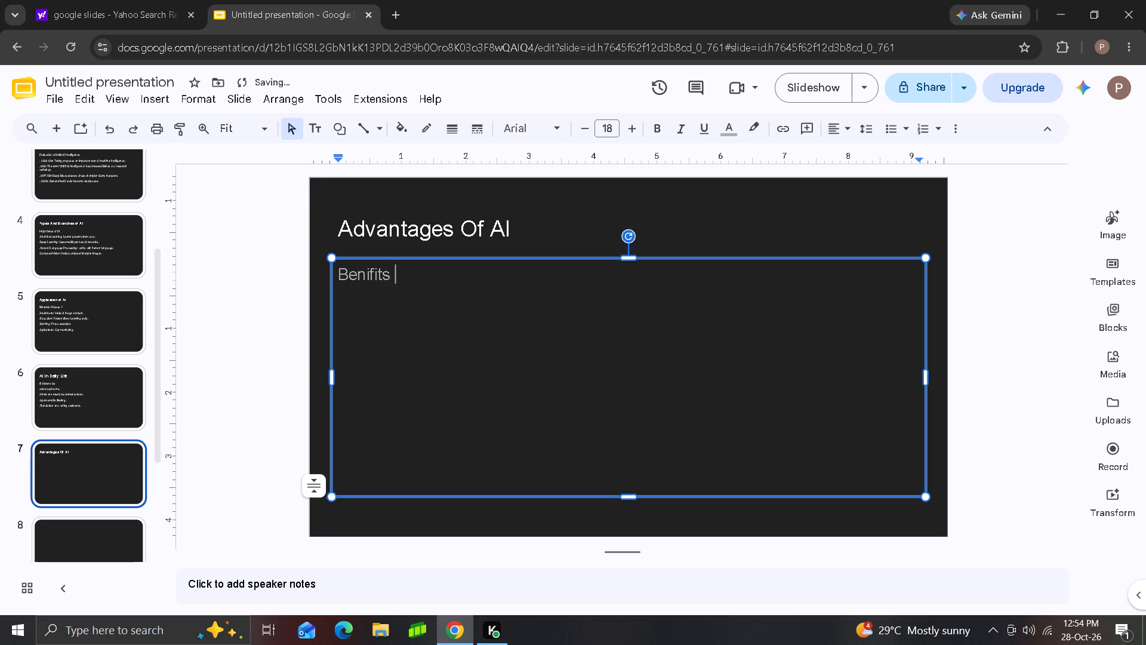
{"action": "type", "text": "of Ar"}
{"action": "type", "text": "tificial"}
{"action": "key", "text": "space"}
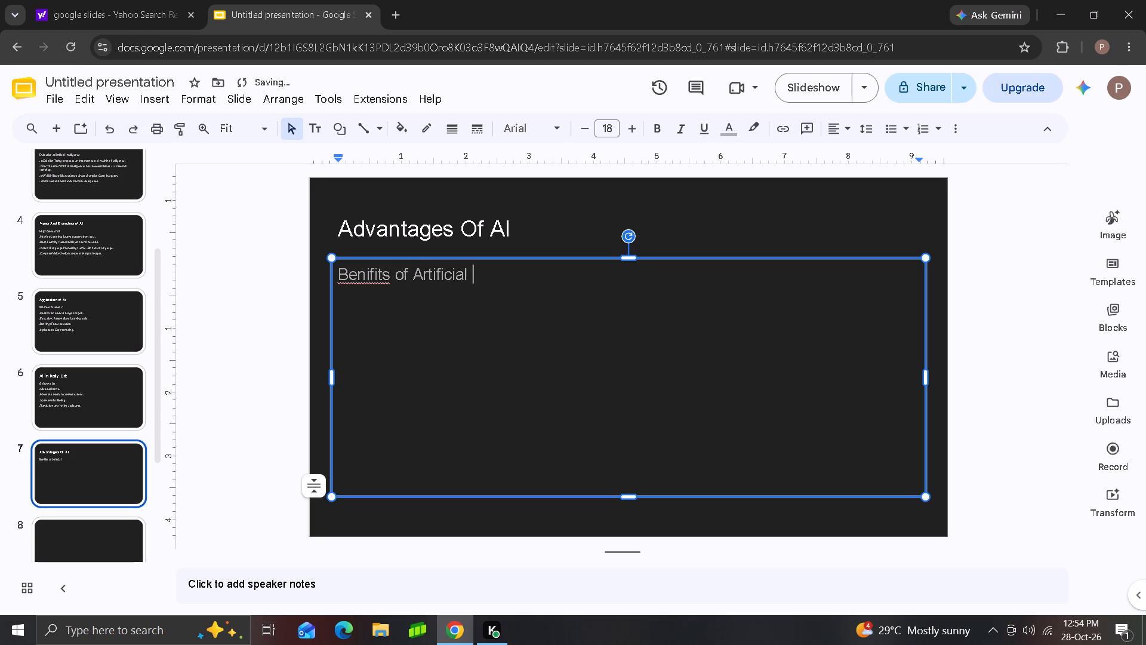
{"action": "type", "text": "Intelligiance"}
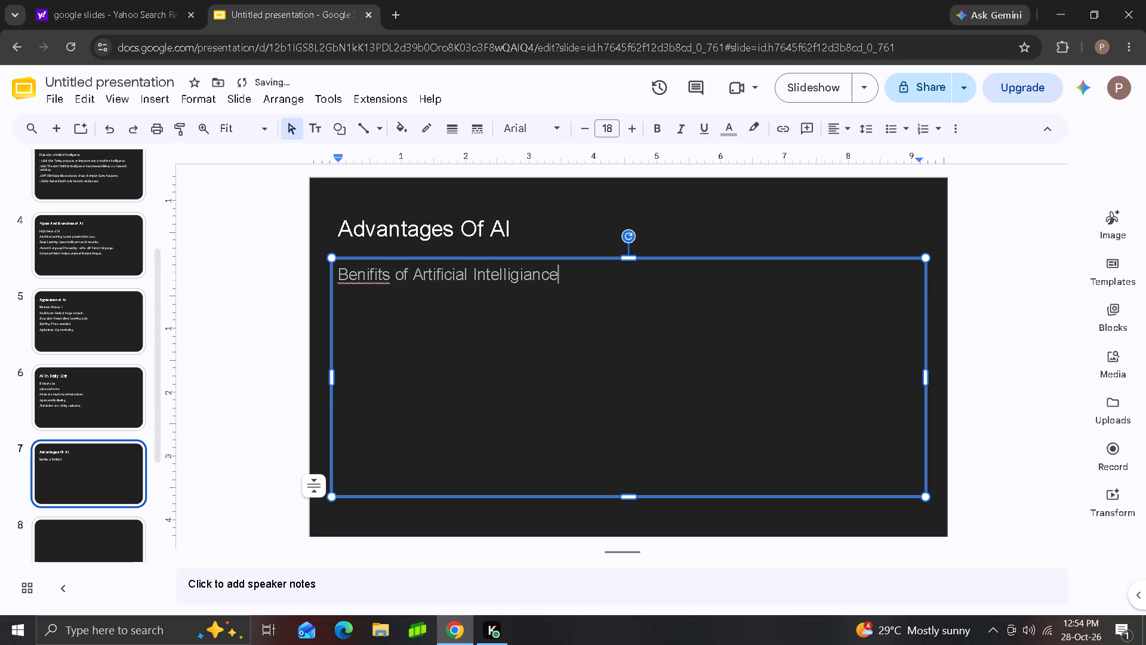
Correct the spelling of the first body line on slide 7 to "Benefits of Artificial Intelligence".
{"action": "left_click", "coordinate": [360, 265]}
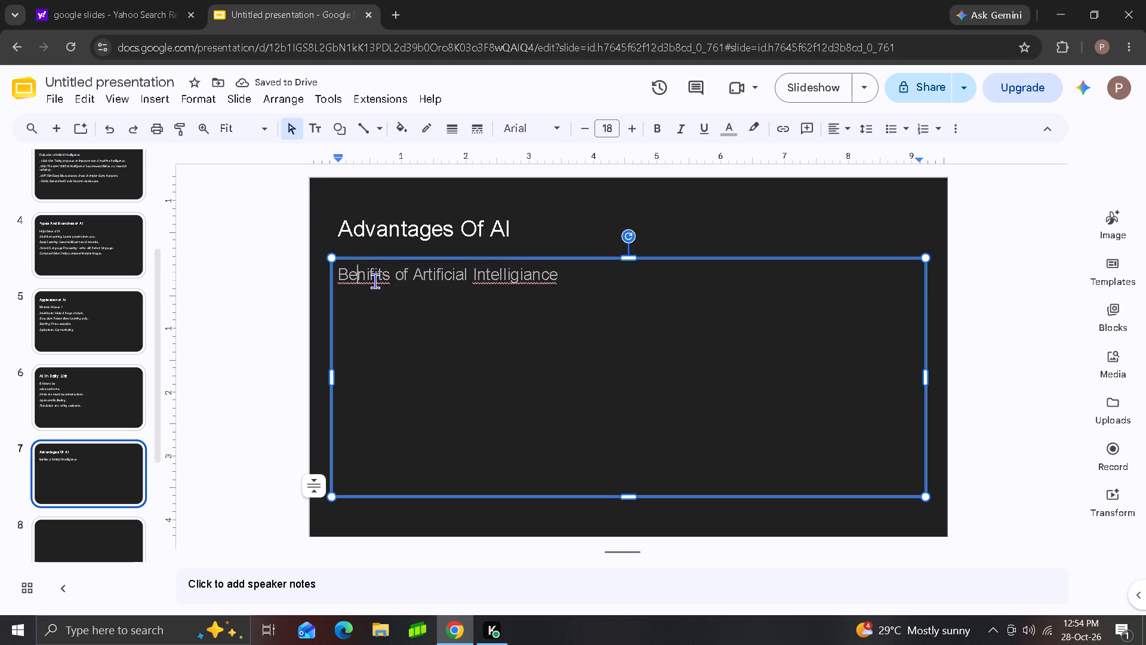
{"action": "left_click", "coordinate": [382, 278]}
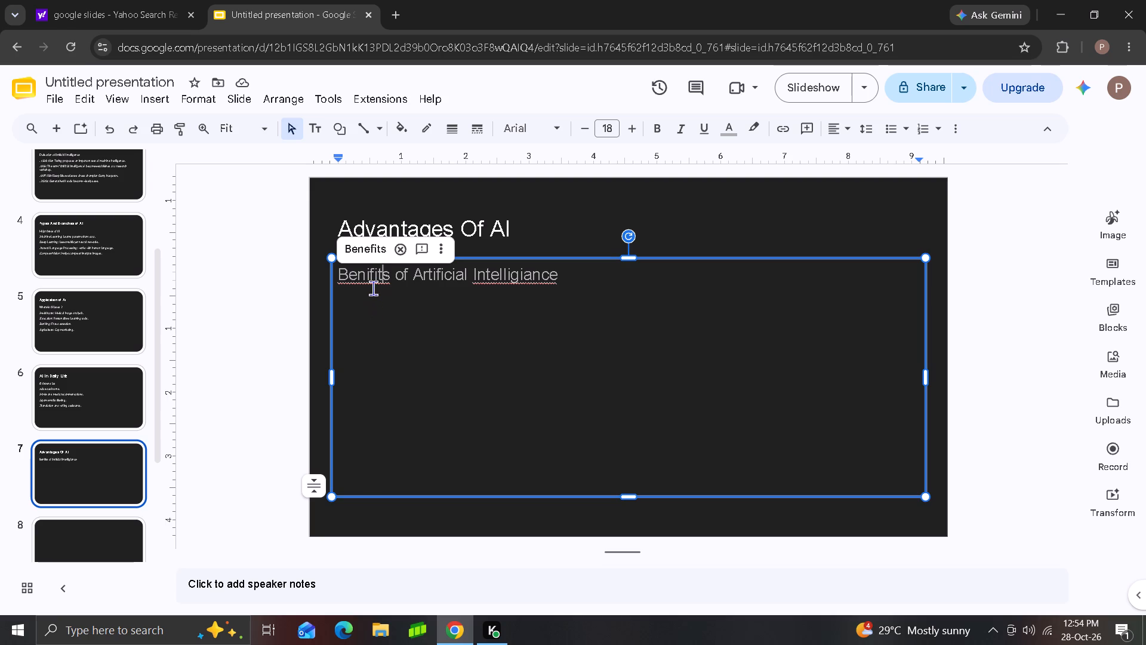
{"action": "left_click", "coordinate": [368, 272]}
{"action": "key", "text": "BackSpace"}
{"action": "key", "text": "e"}
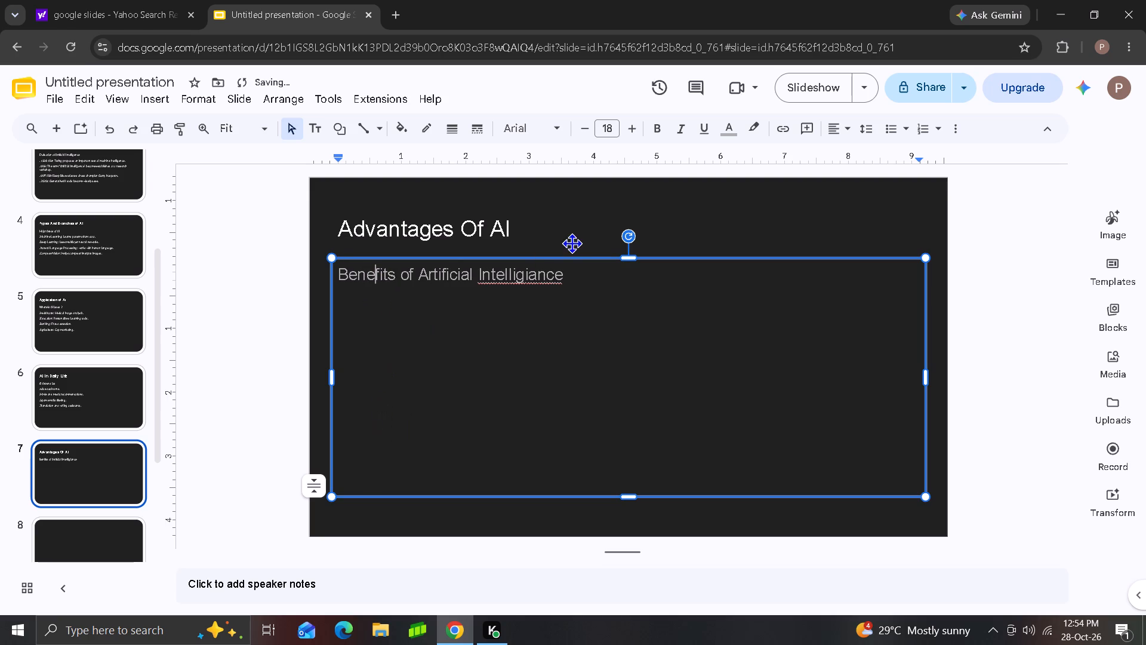
{"action": "left_click", "coordinate": [538, 274]}
{"action": "key", "text": "BackSpace"}
{"action": "key", "text": "BackSpace"}
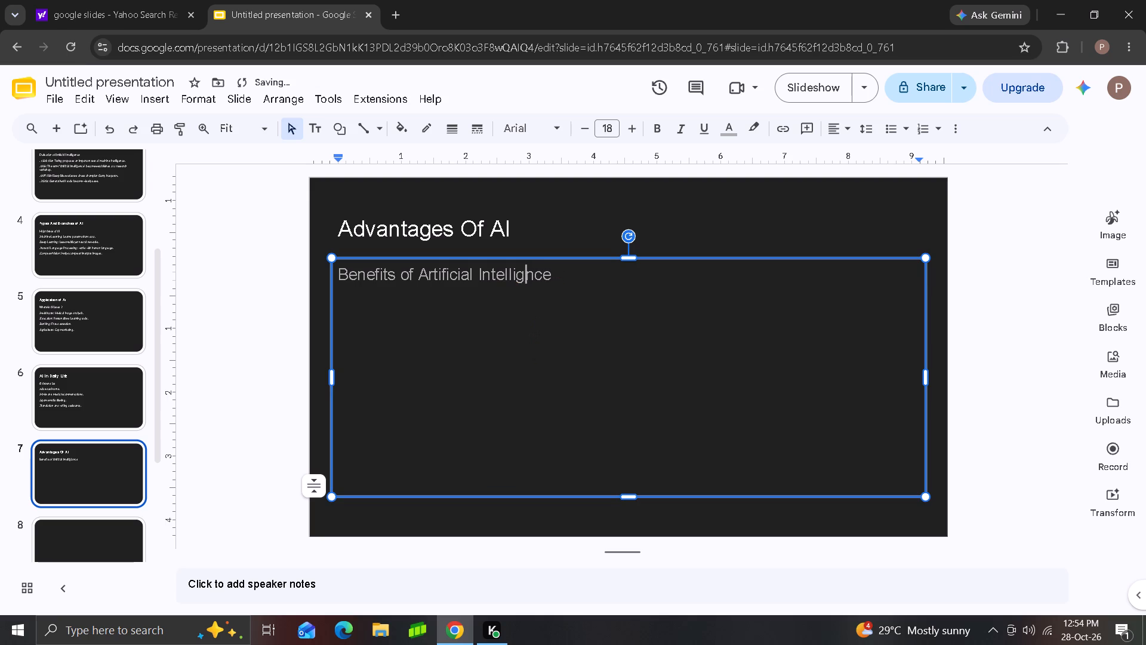
{"action": "key", "text": "e"}
Add the line ".Automates repetitive tasks." below the first body line on slide 7.
{"action": "left_click", "coordinate": [586, 274]}
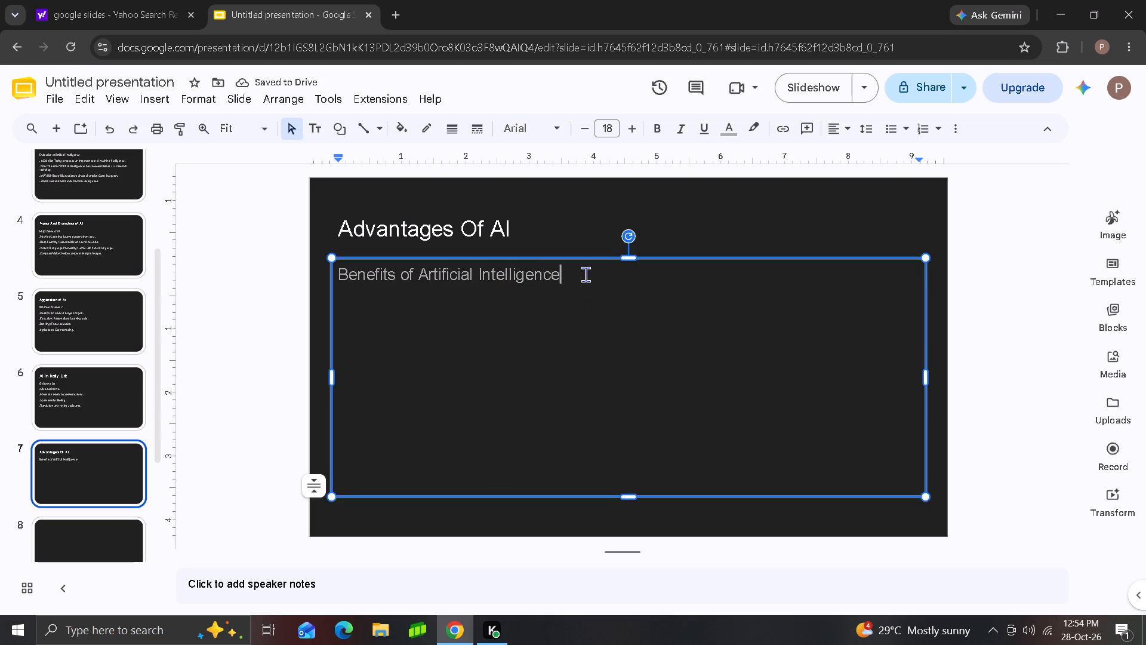
{"action": "key", "text": "Return"}
{"action": "key", "text": "shift+a"}
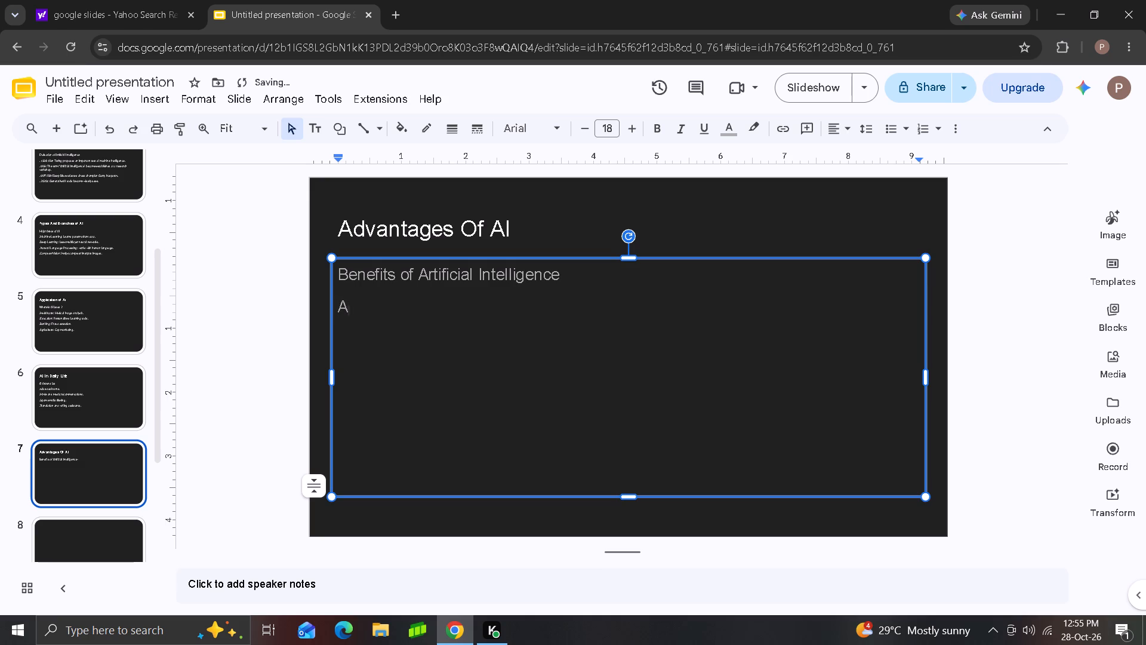
{"action": "type", "text": "utoma"}
{"action": "key", "text": "BackSpace"}
{"action": "key", "text": "BackSpace"}
{"action": "key", "text": "BackSpace"}
{"action": "key", "text": "BackSpace"}
{"action": "key", "text": "BackSpace"}
{"action": "key", "text": "BackSpace"}
{"action": "key", "text": "period"}
{"action": "type", "text": "Aut"}
{"action": "type", "text": "omates"}
{"action": "key", "text": "space"}
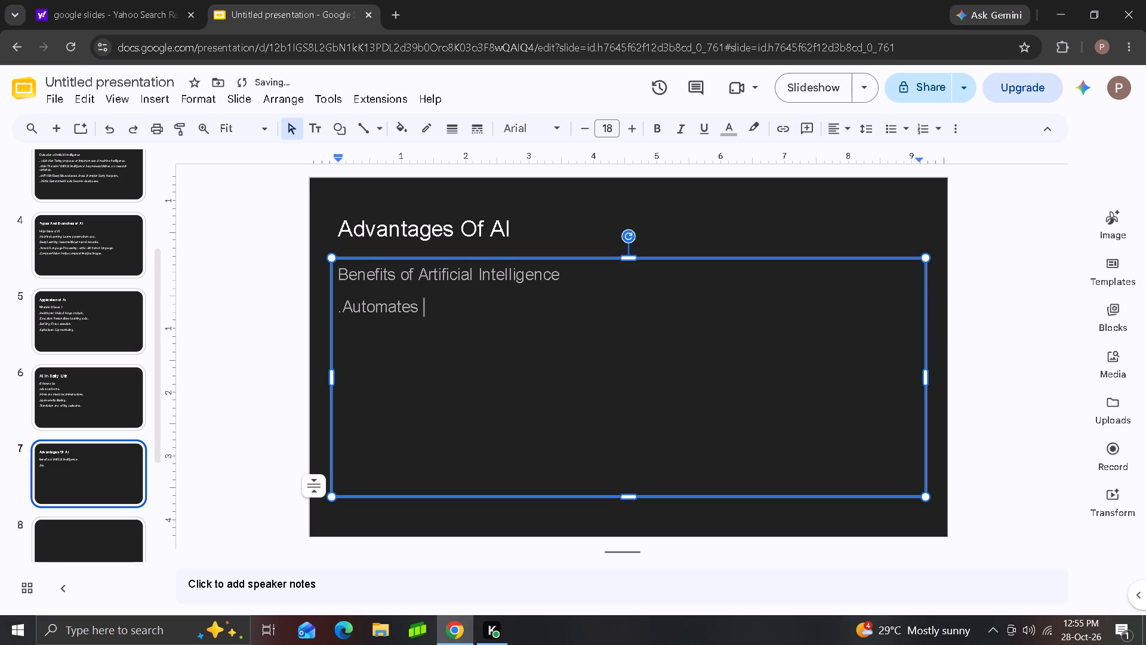
{"action": "type", "text": "reo"}
{"action": "key", "text": "BackSpace"}
{"action": "key", "text": "p"}
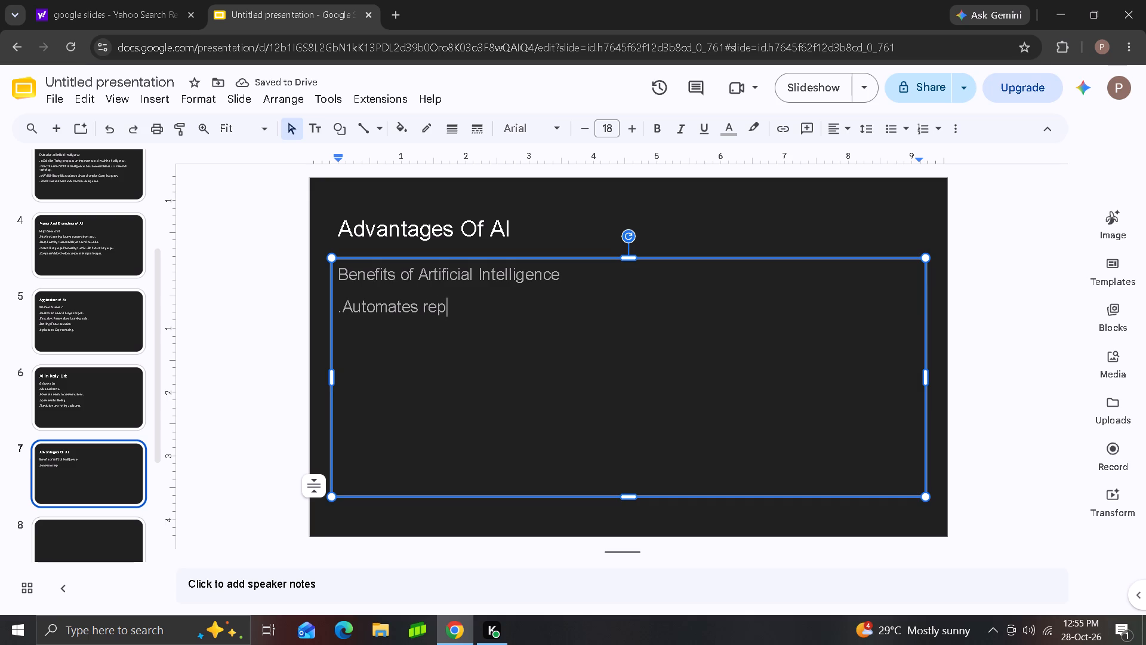
{"action": "key", "text": "e"}
{"action": "type", "text": "titivr"}
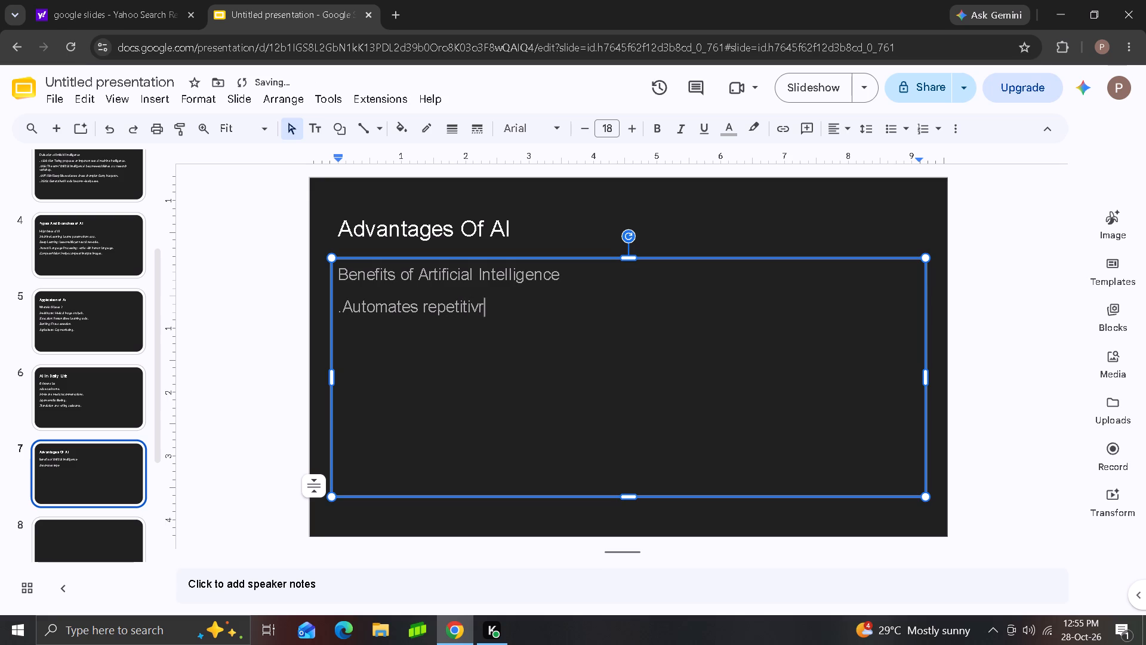
{"action": "key", "text": "BackSpace"}
{"action": "type", "text": "ee"}
{"action": "key", "text": "space"}
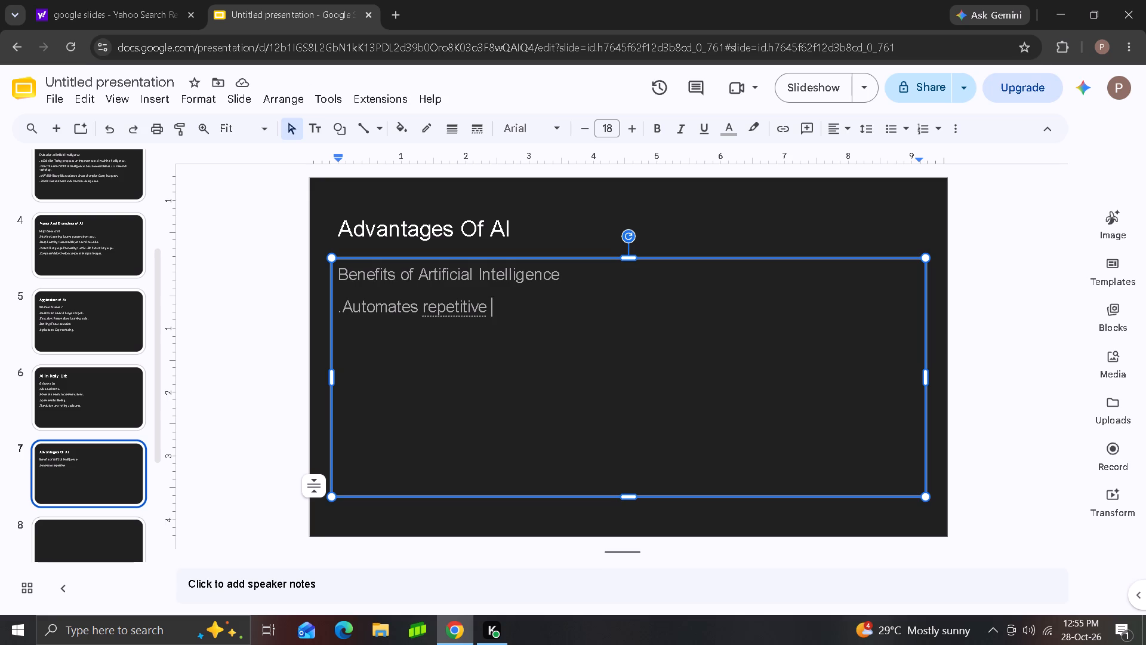
{"action": "key", "text": "BackSpace"}
{"action": "key", "text": "BackSpace"}
{"action": "key", "text": "BackSpace"}
{"action": "key", "text": "BackSpace"}
{"action": "key", "text": "BackSpace"}
{"action": "key", "text": "BackSpace"}
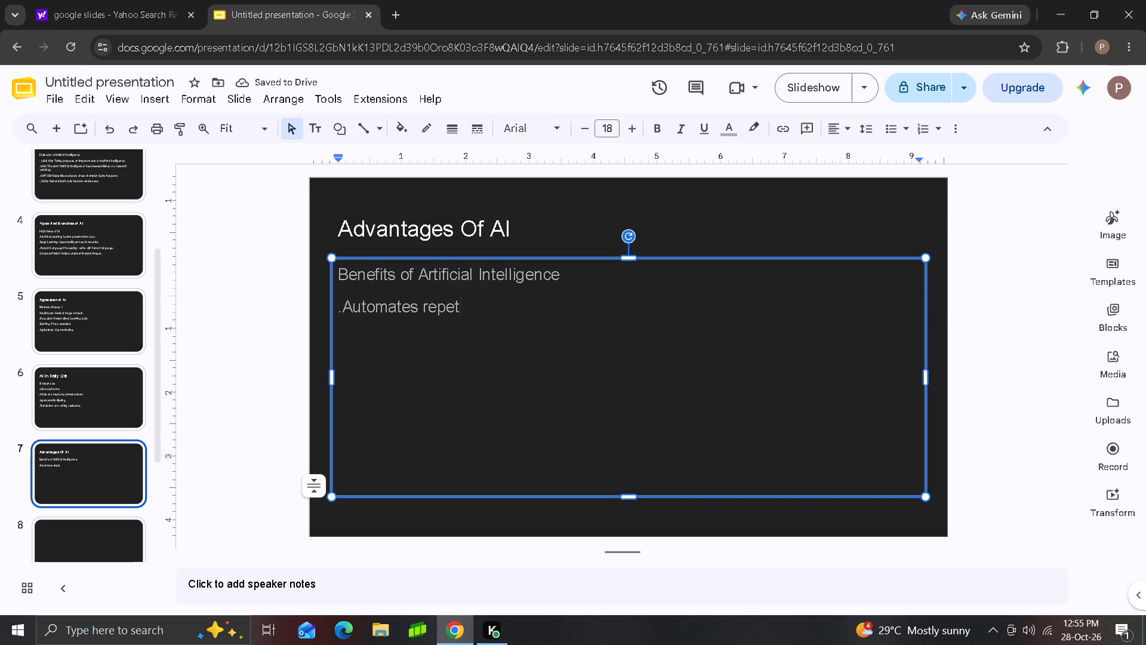
{"action": "type", "text": "iti"}
{"action": "type", "text": "ve"}
{"action": "key", "text": "space"}
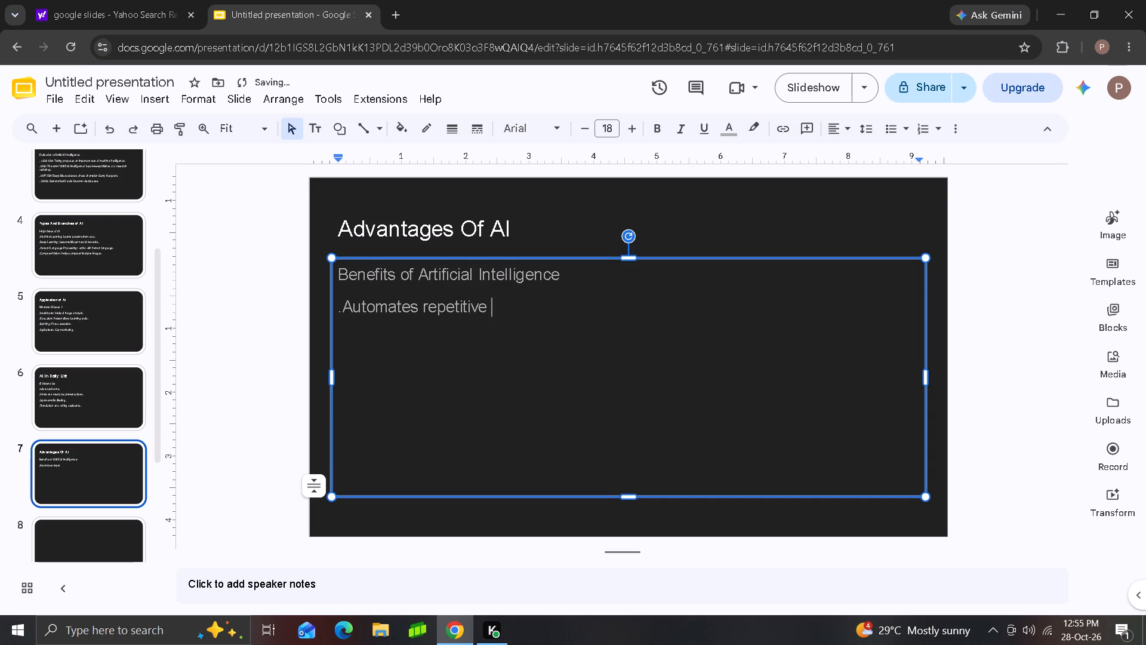
{"action": "type", "text": "tasks"}
{"action": "key", "text": "period"}
{"action": "key", "text": "Return"}
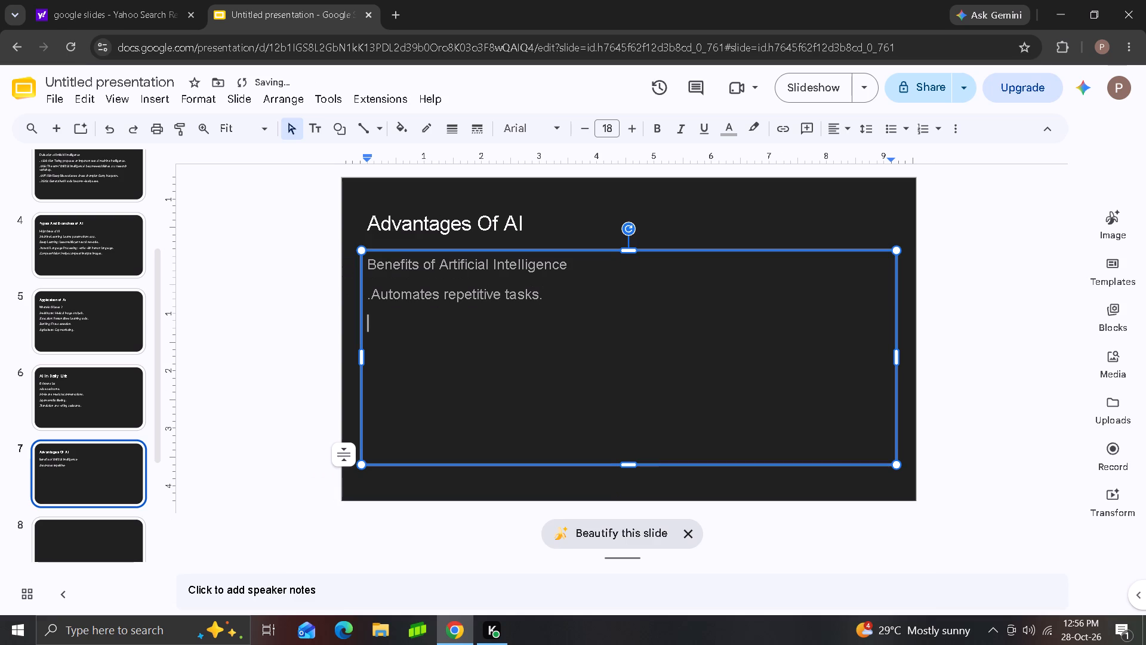
Add the line ".Processes large amounts of data quickly" below ".Automates repetitive tasks." in the body text of slide 7.
{"action": "key", "text": "period"}
{"action": "type", "text": "Oro"}
{"action": "key", "text": "BackSpace"}
{"action": "key", "text": "BackSpace"}
{"action": "key", "text": "BackSpace"}
{"action": "key", "text": "shift+p"}
{"action": "type", "text": "rocess"}
{"action": "key", "text": "space"}
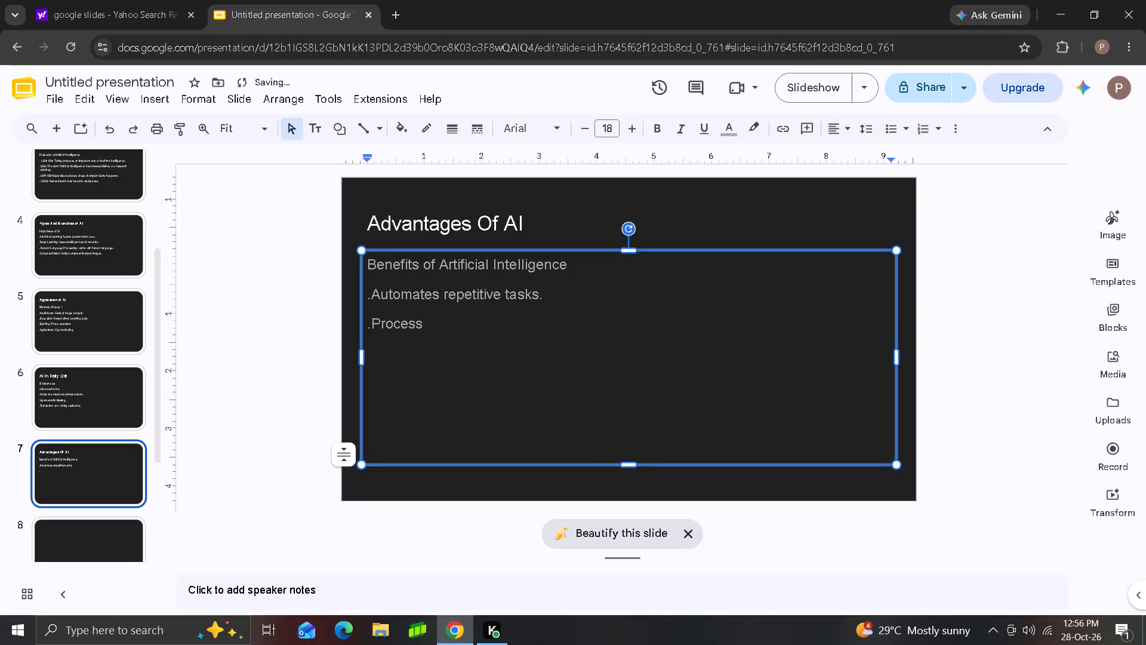
{"action": "key", "text": "BackSpace"}
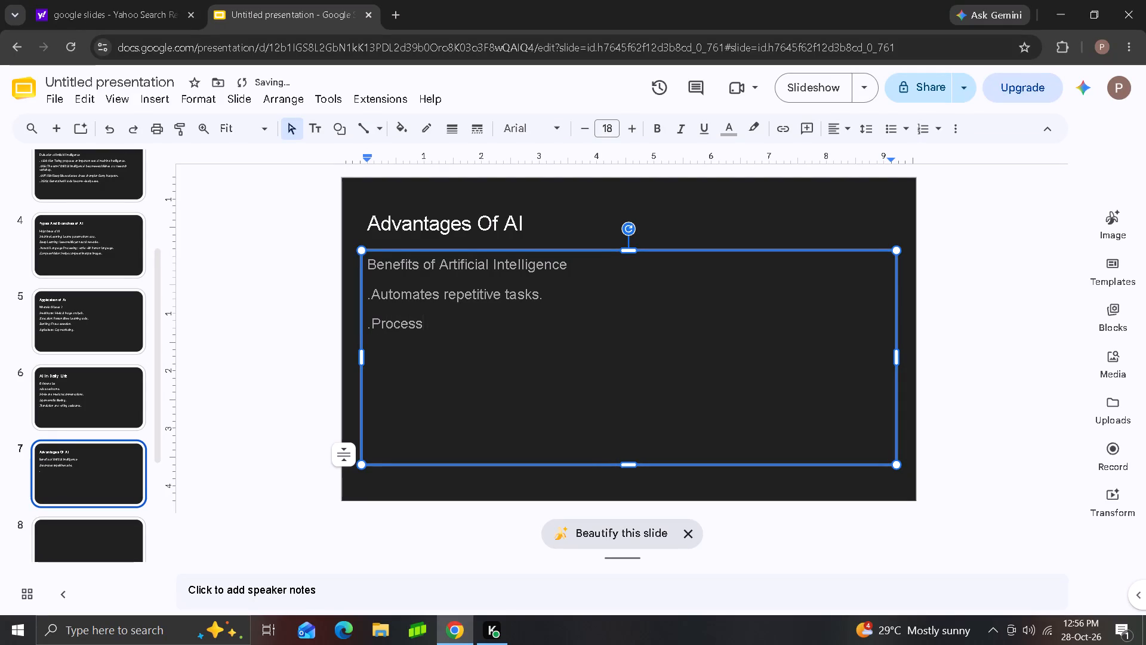
{"action": "type", "text": "es"}
{"action": "key", "text": "space"}
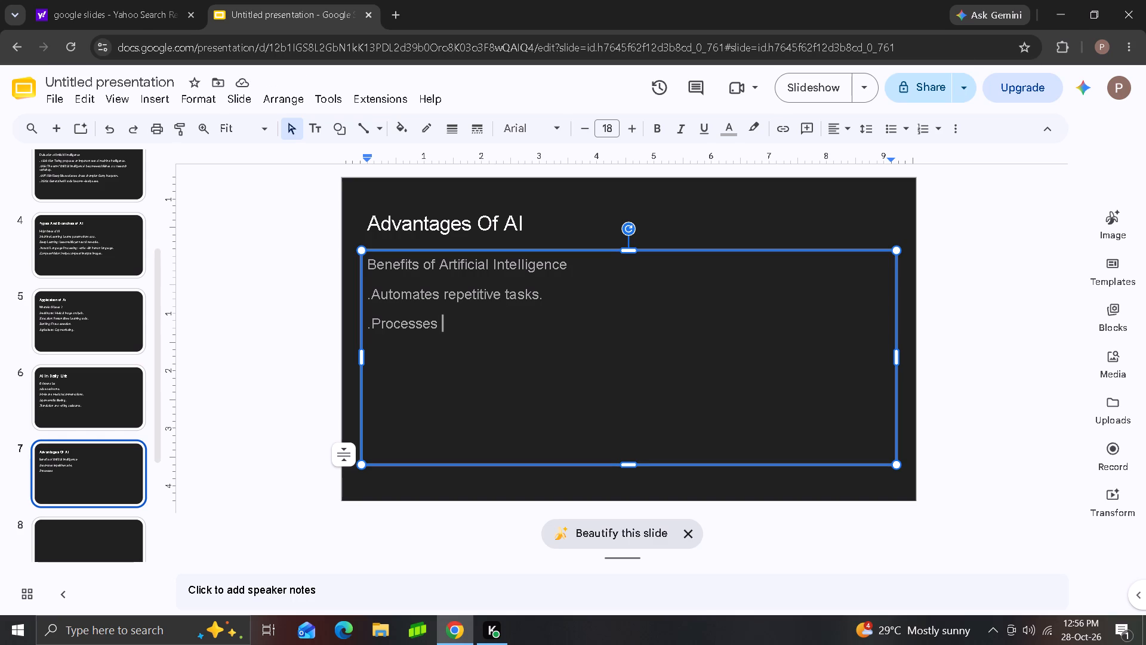
{"action": "type", "text": "large"}
{"action": "key", "text": "space"}
{"action": "type", "text": "amounts"}
{"action": "key", "text": "space"}
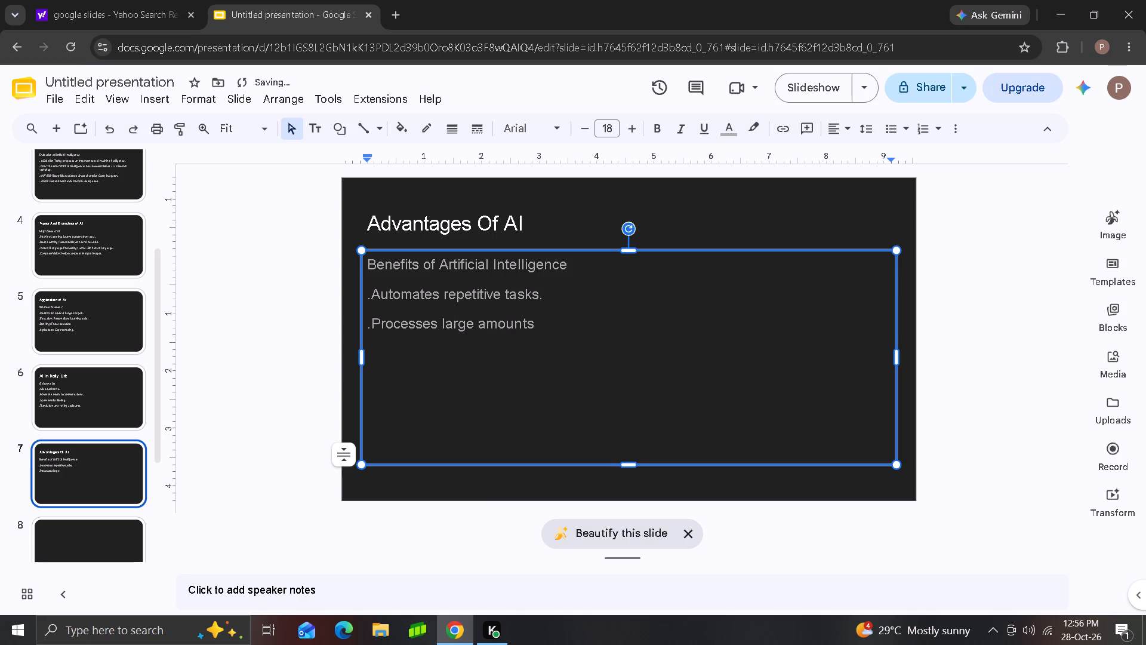
{"action": "type", "text": "of data"}
{"action": "key", "text": "space"}
{"action": "type", "text": "quickly"}
{"action": "key", "text": "space"}
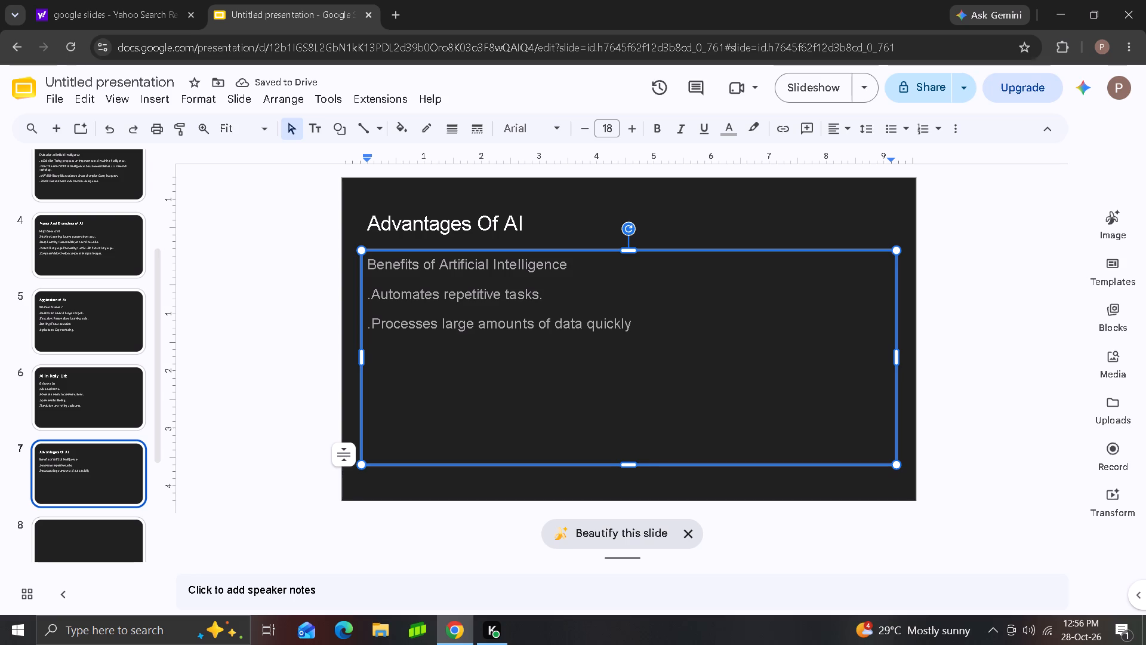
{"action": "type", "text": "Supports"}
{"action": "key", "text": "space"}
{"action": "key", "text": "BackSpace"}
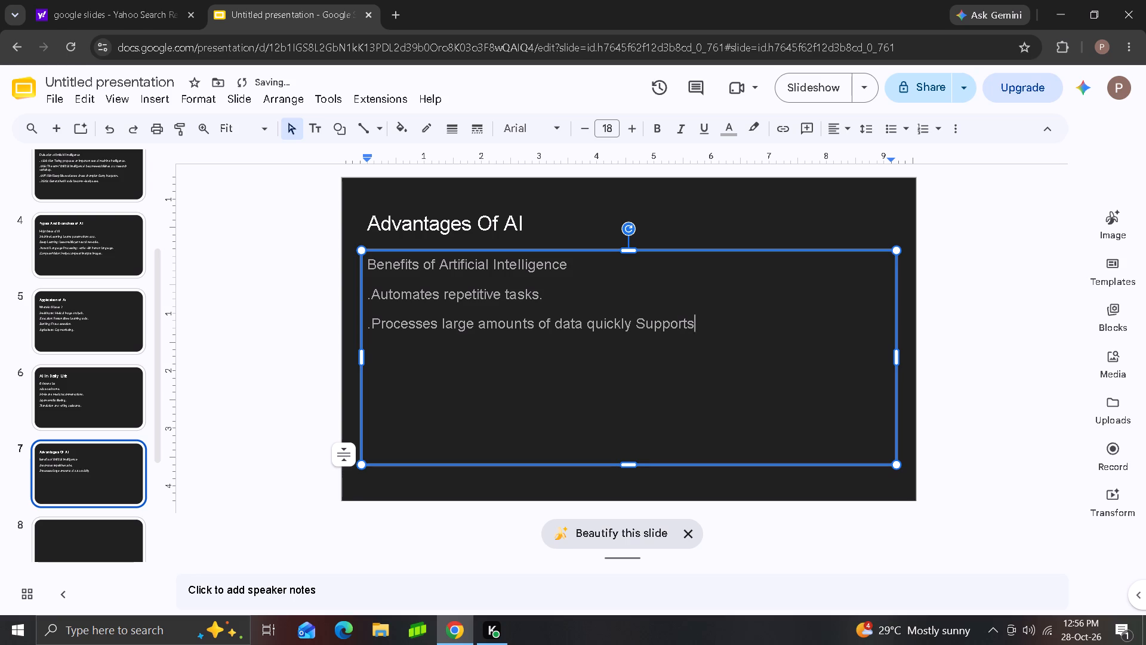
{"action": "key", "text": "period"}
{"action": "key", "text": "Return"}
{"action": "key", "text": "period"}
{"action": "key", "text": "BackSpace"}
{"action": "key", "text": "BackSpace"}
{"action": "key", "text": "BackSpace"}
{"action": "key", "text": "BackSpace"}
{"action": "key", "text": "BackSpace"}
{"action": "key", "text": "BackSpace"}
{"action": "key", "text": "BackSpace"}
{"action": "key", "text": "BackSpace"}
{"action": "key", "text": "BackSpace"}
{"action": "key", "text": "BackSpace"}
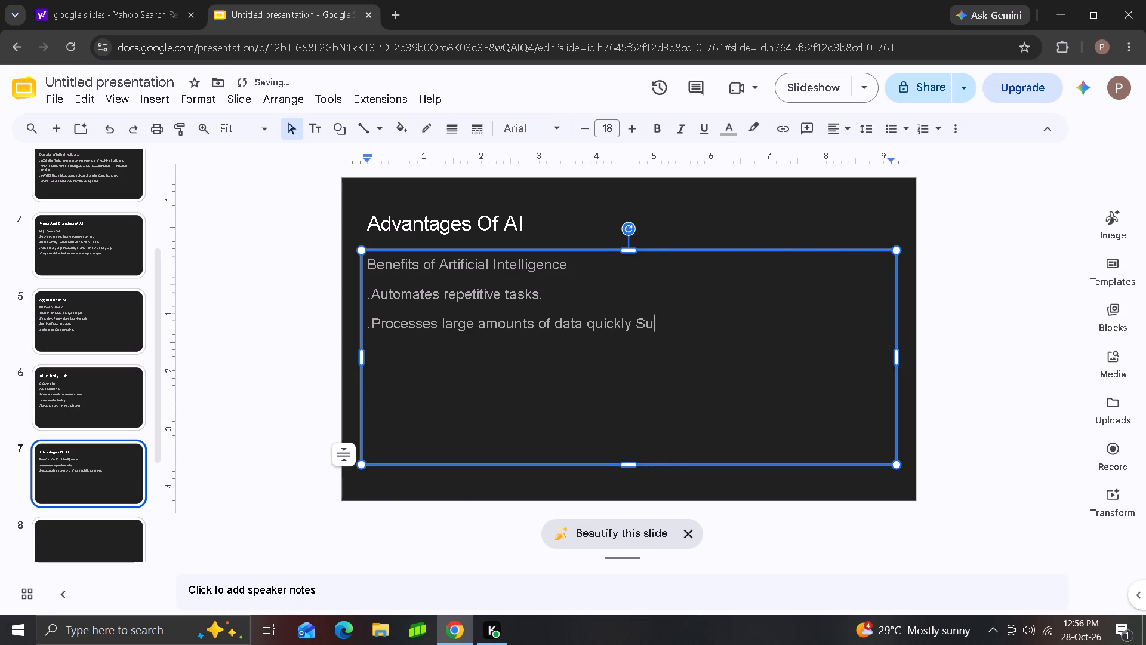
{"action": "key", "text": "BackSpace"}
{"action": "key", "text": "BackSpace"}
End the ".Processes large amounts of data quickly" line with a period.
{"action": "key", "text": "period"}
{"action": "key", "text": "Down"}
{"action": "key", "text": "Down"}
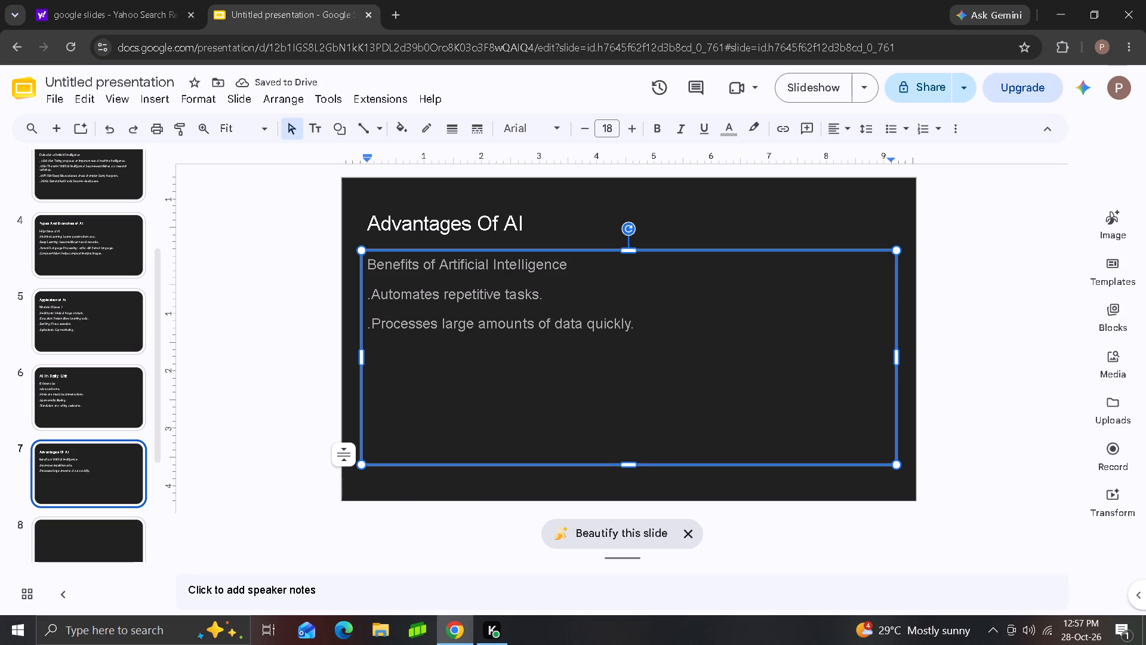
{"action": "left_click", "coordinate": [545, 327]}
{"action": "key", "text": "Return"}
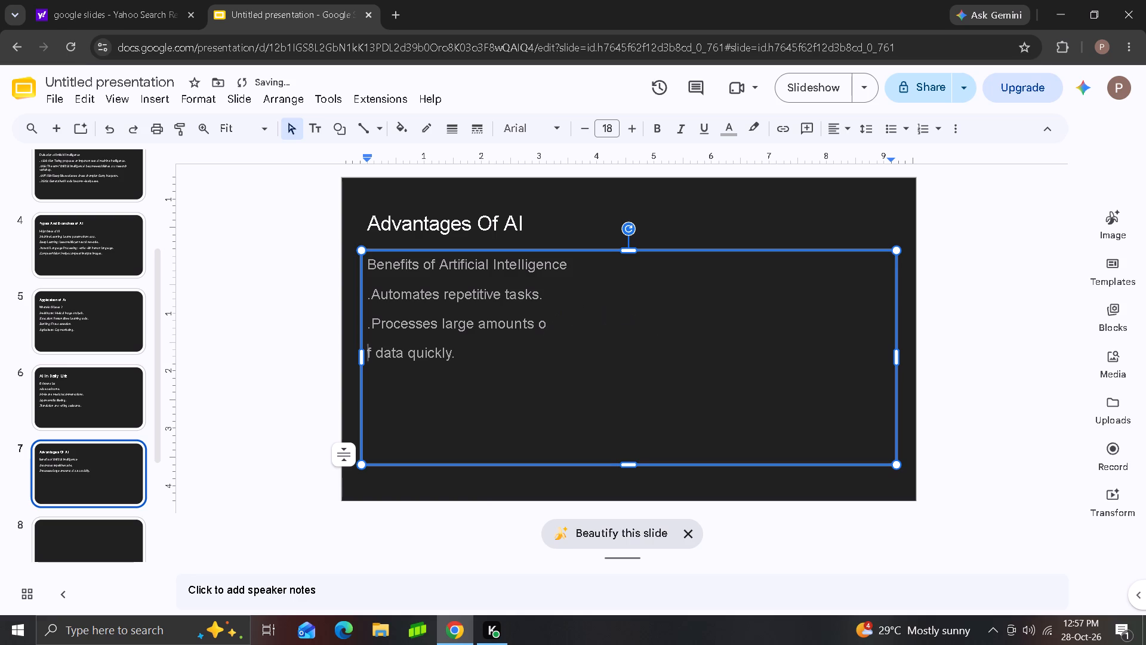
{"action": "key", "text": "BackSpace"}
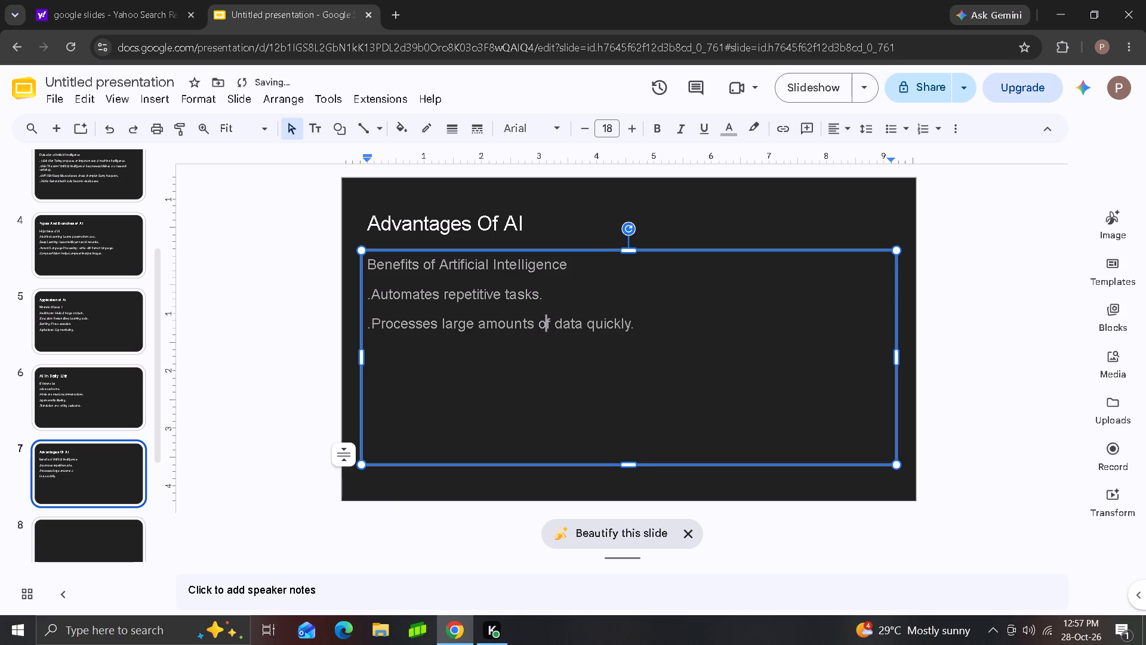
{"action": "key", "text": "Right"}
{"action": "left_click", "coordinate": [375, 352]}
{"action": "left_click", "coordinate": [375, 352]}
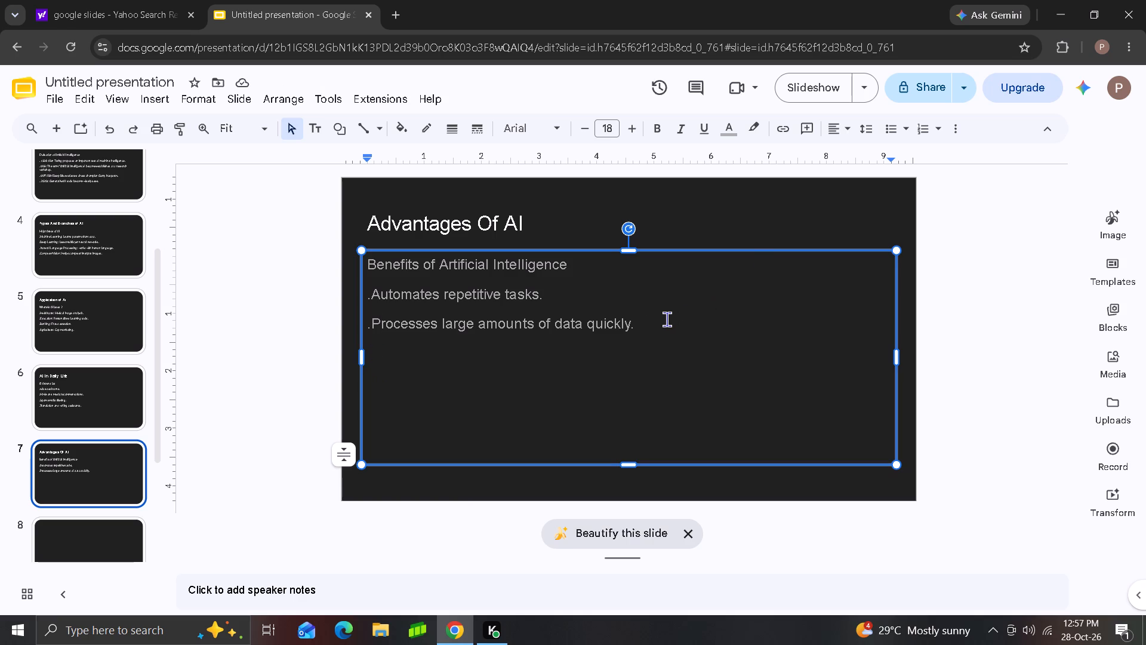
Add the line ".Supports dsision - making" below the data processing line on slide 7.
{"action": "left_click", "coordinate": [651, 319]}
{"action": "key", "text": "Return"}
{"action": "key", "text": "period"}
{"action": "type", "text": "Supports"}
{"action": "key", "text": "space"}
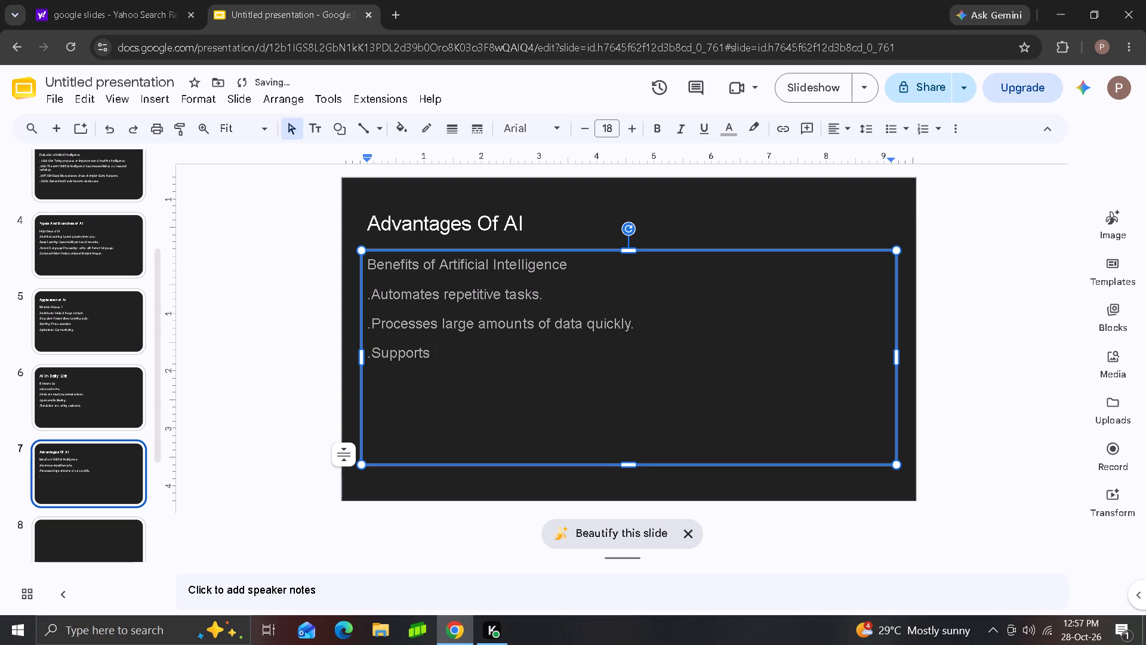
{"action": "type", "text": "dsision"}
{"action": "key", "text": "space"}
{"action": "type", "text": "- making"}
{"action": "key", "text": "space"}
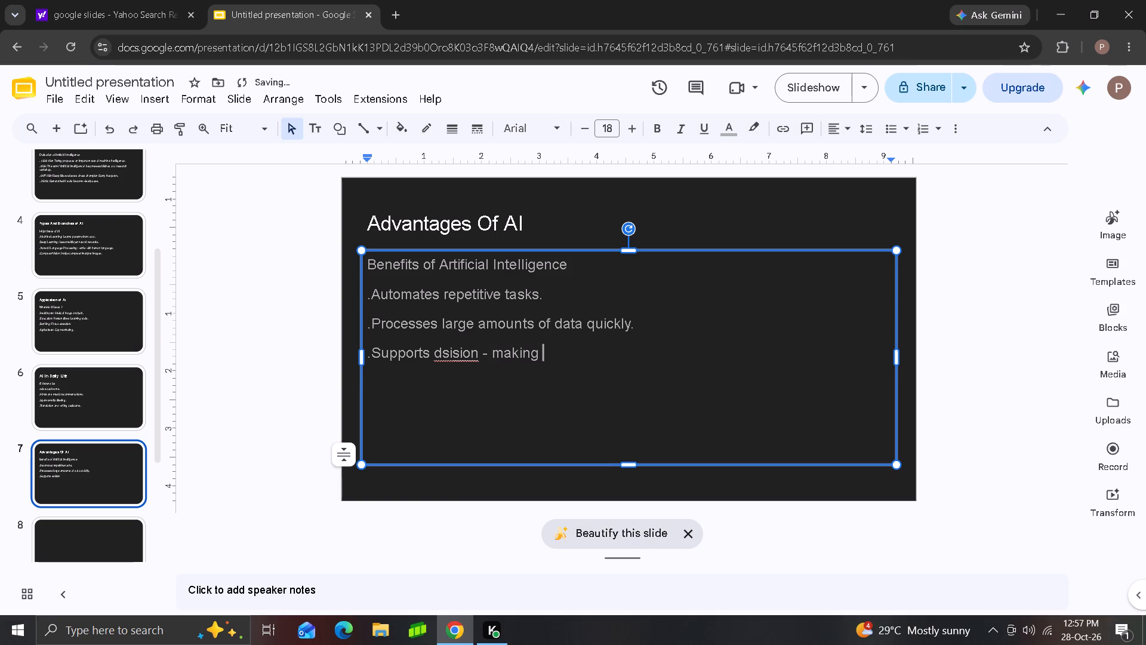
Correct "dsision" to "decision" in the fourth body line on slide 7 and end the line with a period.
{"action": "key", "text": "Left"}
{"action": "key", "text": "Left"}
{"action": "key", "text": "Left"}
{"action": "key", "text": "Left"}
{"action": "key", "text": "Left"}
{"action": "key", "text": "Left"}
{"action": "key", "text": "Left"}
{"action": "key", "text": "Left"}
{"action": "key", "text": "Left"}
{"action": "key", "text": "Left"}
{"action": "key", "text": "Left"}
{"action": "key", "text": "Left"}
{"action": "key", "text": "Left"}
{"action": "key", "text": "Left"}
{"action": "key", "text": "Left"}
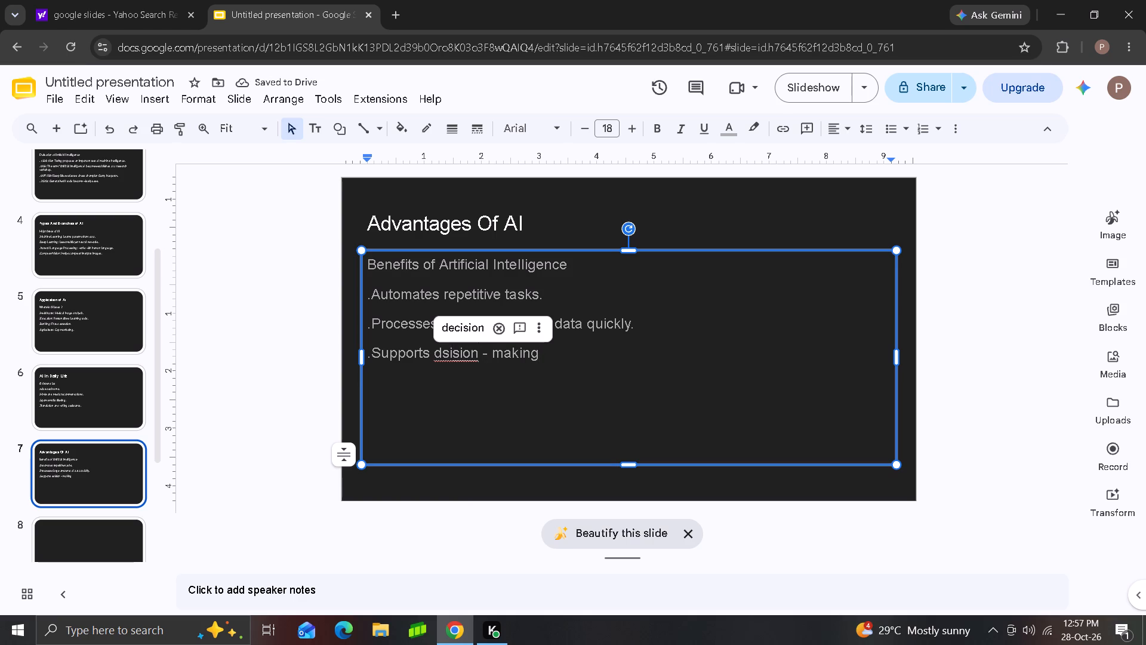
{"action": "left_click", "coordinate": [459, 327]}
{"action": "left_click", "coordinate": [554, 357]}
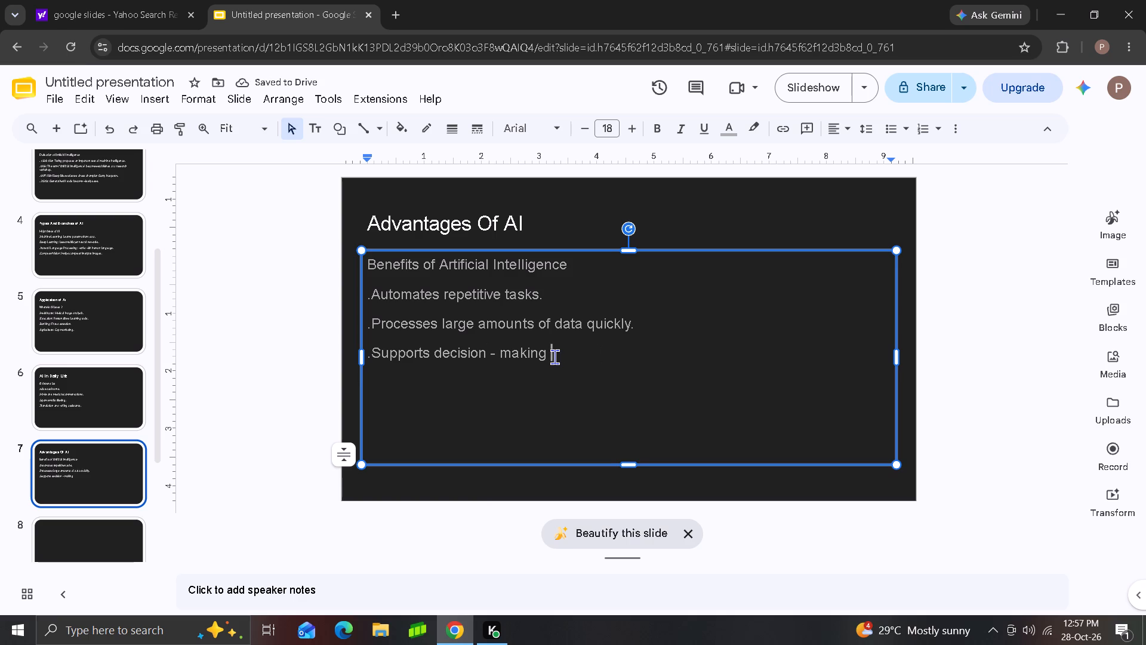
{"action": "key", "text": "period"}
Add the line ".Can improve accessibility." below the decision-making line on slide 7.
{"action": "key", "text": "Return"}
{"action": "key", "text": "period"}
{"action": "type", "text": "Can improve"}
{"action": "key", "text": "space"}
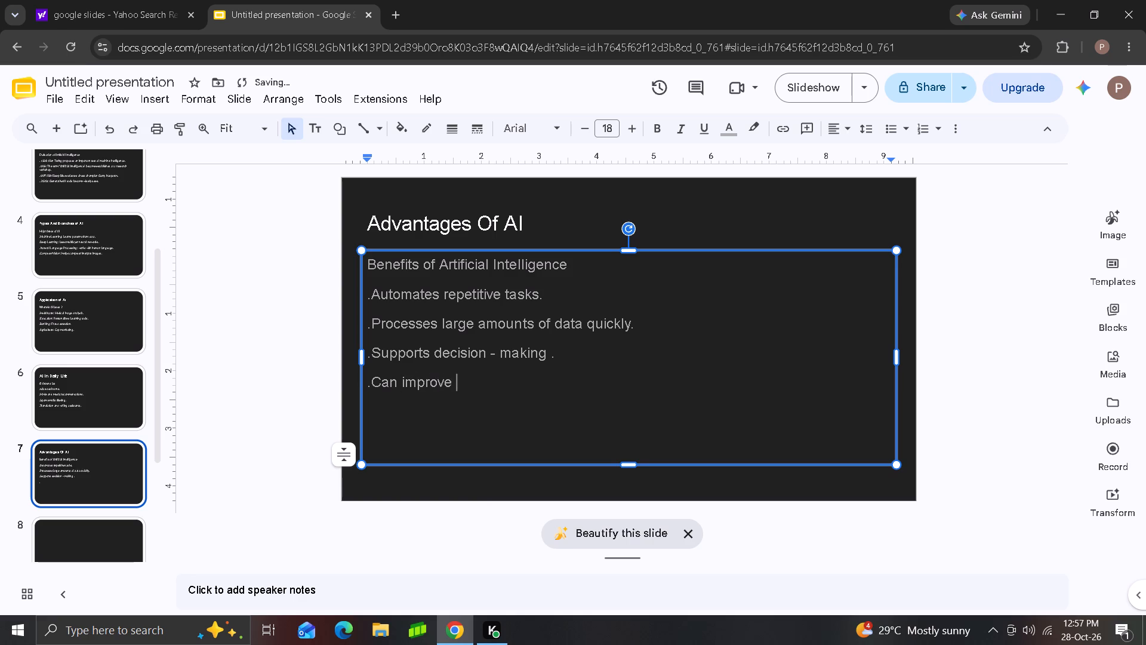
{"action": "type", "text": "accebility"}
{"action": "key", "text": "space"}
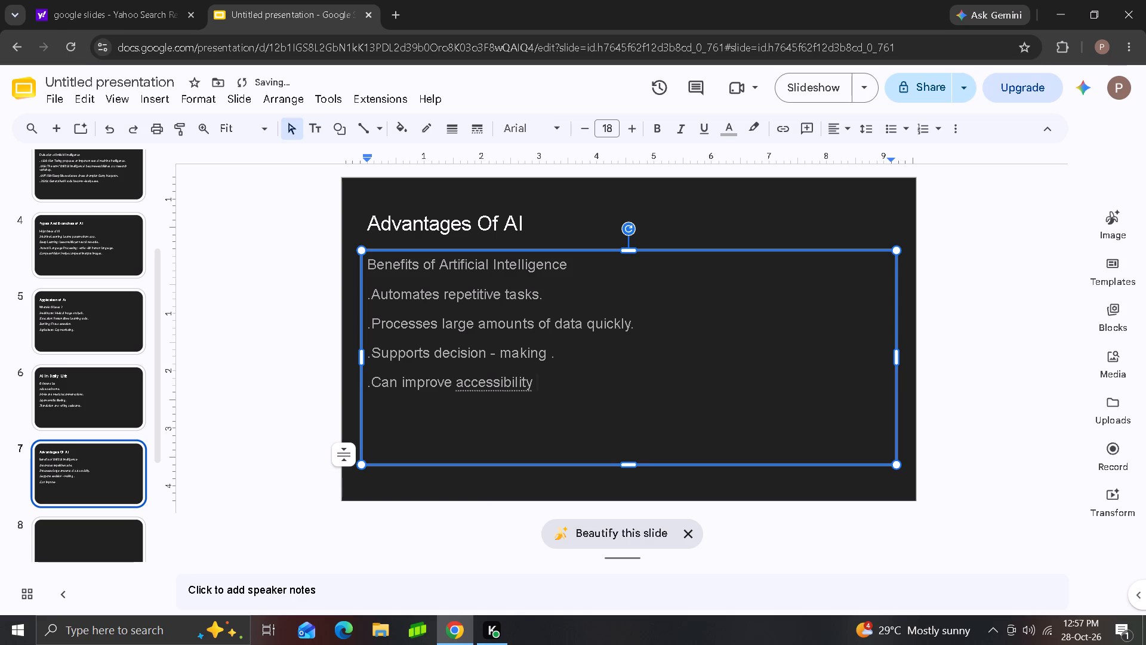
{"action": "key", "text": "BackSpace"}
{"action": "key", "text": "BackSpace"}
{"action": "type", "text": "y"}
{"action": "key", "text": "space"}
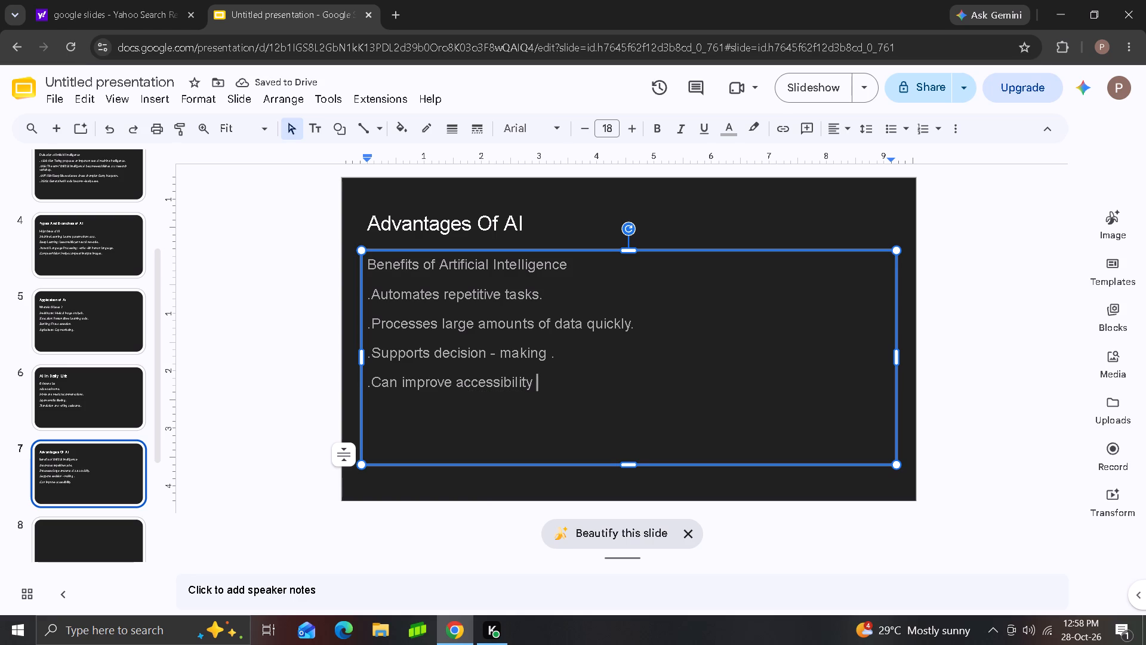
{"action": "key", "text": "BackSpace"}
{"action": "key", "text": "period"}
Add the line ".Helps researchers explore complex problems." below the accessibility line on slide 7.
{"action": "key", "text": "Return"}
{"action": "key", "text": "period"}
{"action": "type", "text": "Helps"}
{"action": "key", "text": "space"}
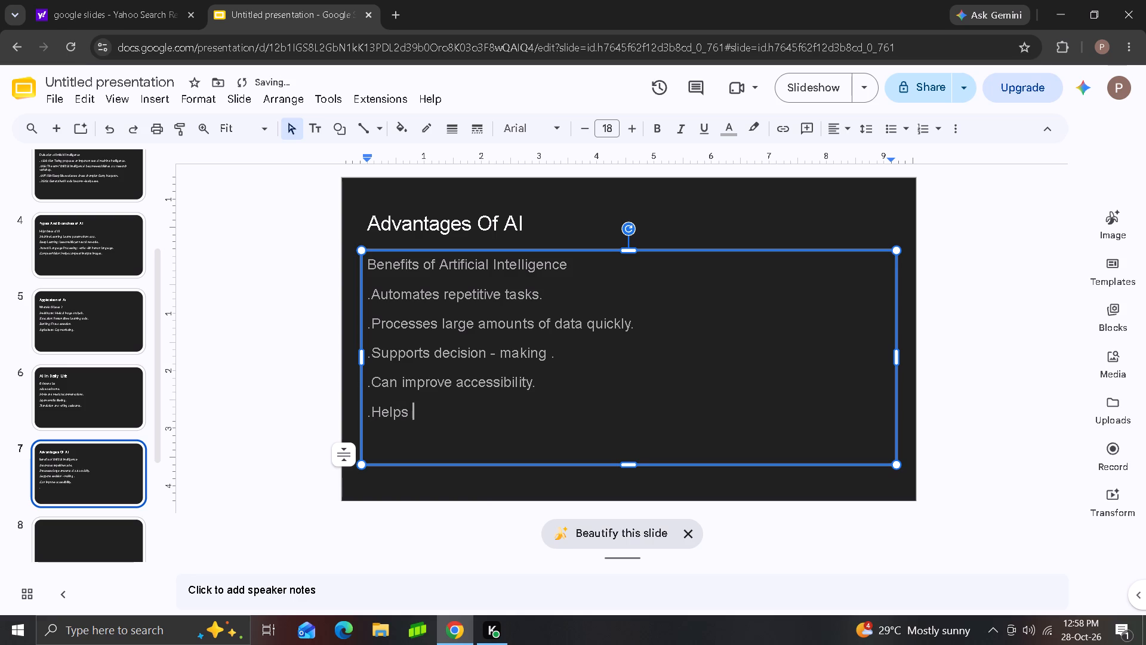
{"action": "type", "text": "research"}
{"action": "key", "text": "space"}
{"action": "key", "text": "BackSpace"}
{"action": "type", "text": "ers"}
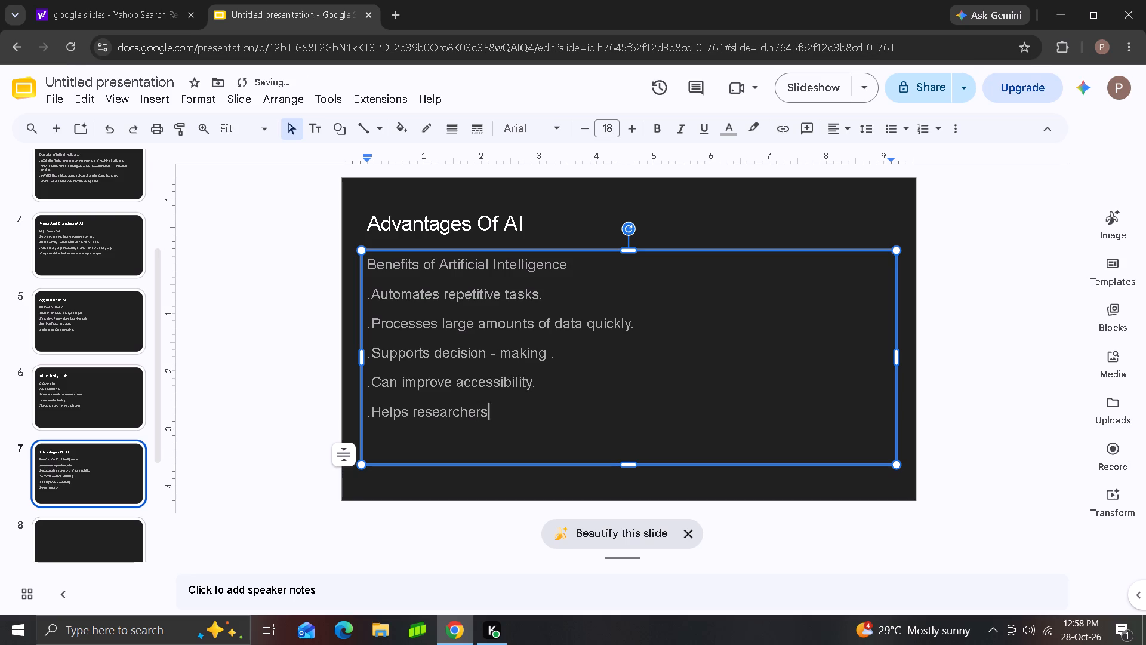
{"action": "key", "text": "space"}
{"action": "type", "text": "explore"}
{"action": "key", "text": "space"}
{"action": "type", "text": "compex"}
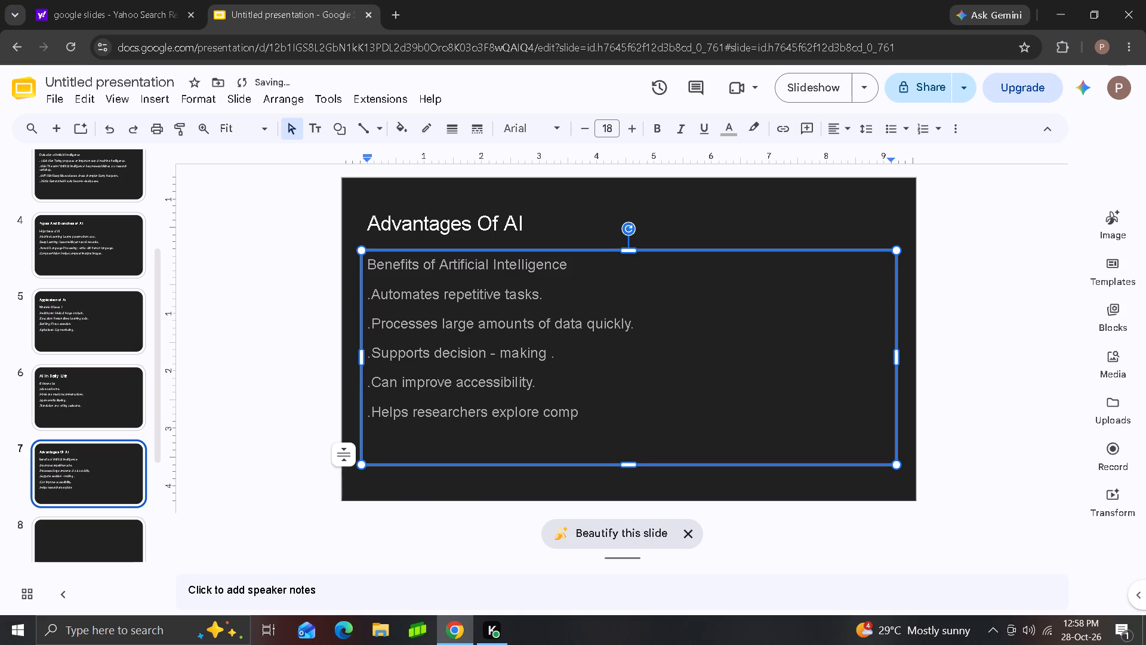
{"action": "key", "text": "space"}
{"action": "key", "text": "BackSpace"}
{"action": "key", "text": "BackSpace"}
{"action": "key", "text": "BackSpace"}
{"action": "type", "text": "lex problems"}
{"action": "key", "text": "period"}
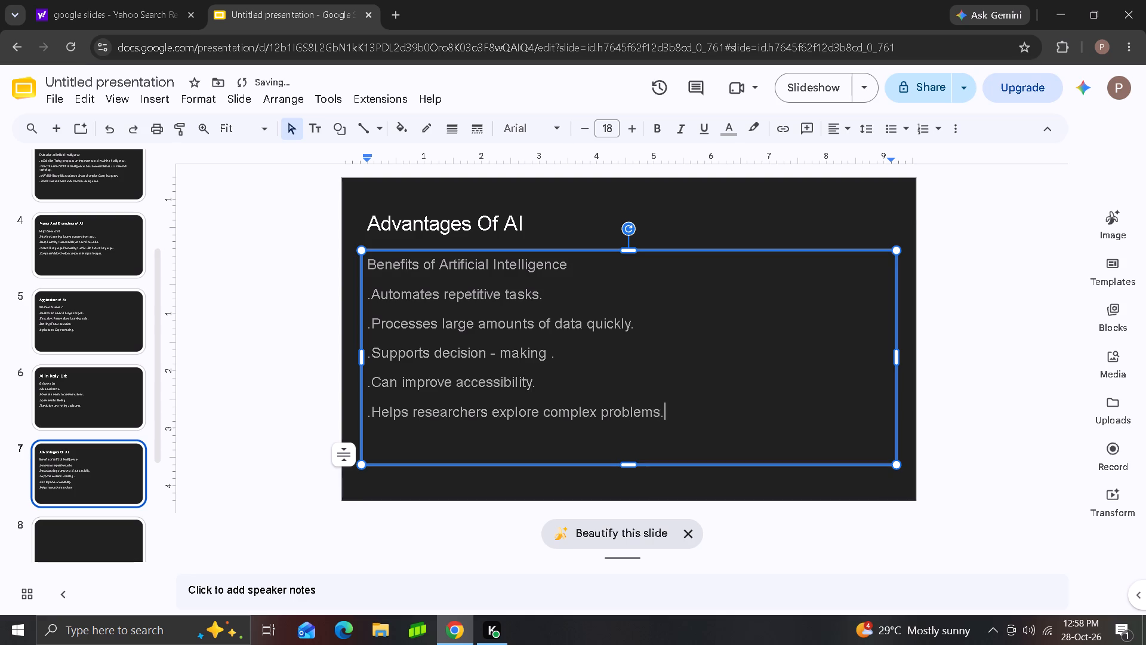
Enter "Challenges of Ai" as the title of slide 8.
{"action": "left_click", "coordinate": [72, 527]}
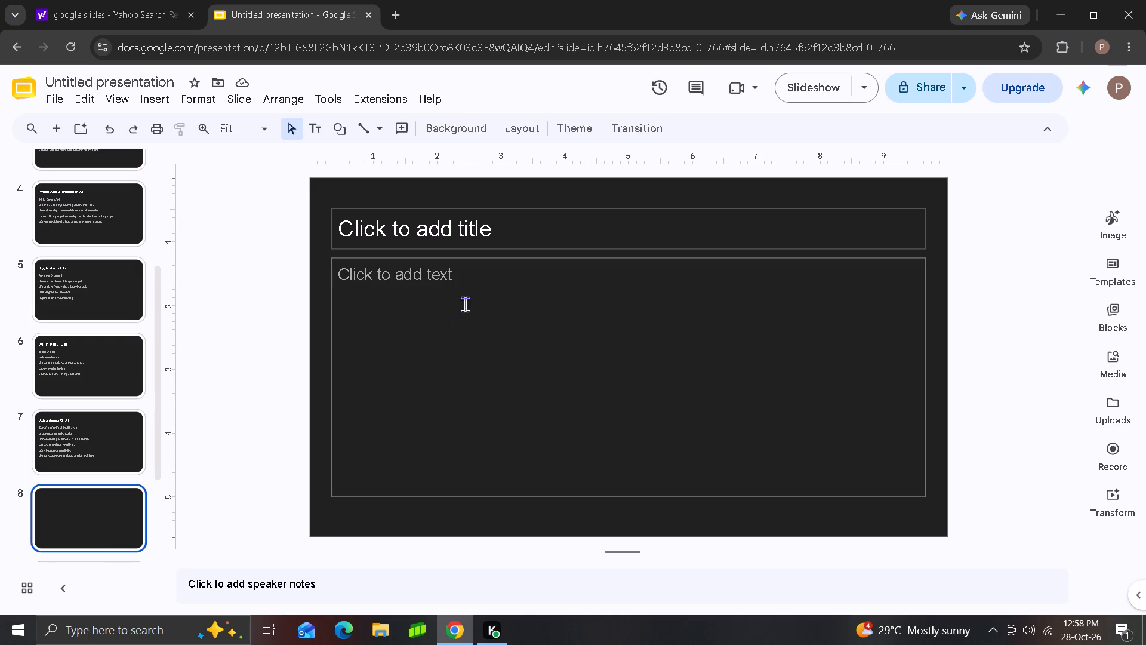
{"action": "left_click", "coordinate": [420, 230]}
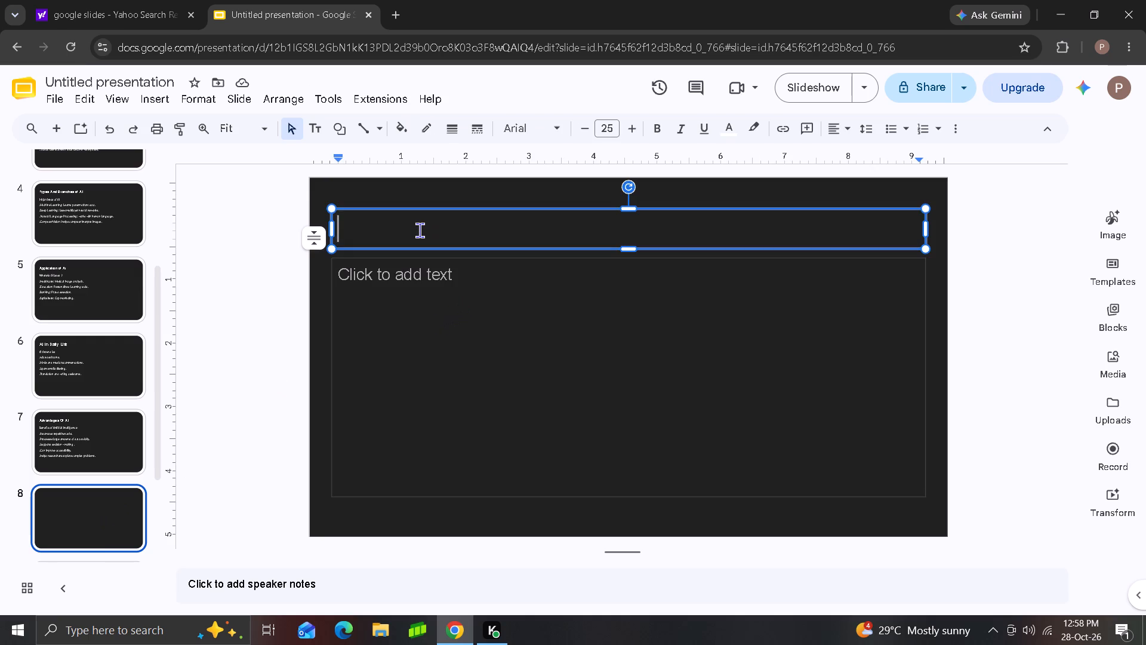
{"action": "key", "text": "shift+c"}
{"action": "type", "text": "ha"}
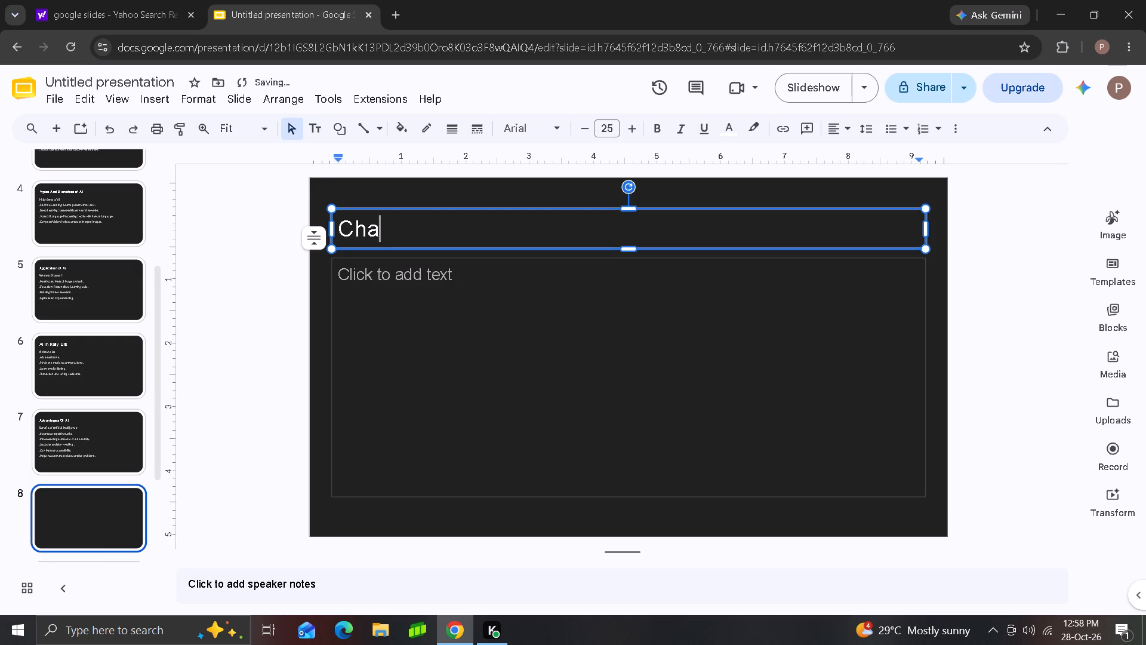
{"action": "type", "text": "lle"}
{"action": "type", "text": "nges"}
{"action": "key", "text": "space"}
{"action": "type", "text": "of"}
{"action": "key", "text": "space"}
{"action": "type", "text": "Ai"}
{"action": "key", "text": "space"}
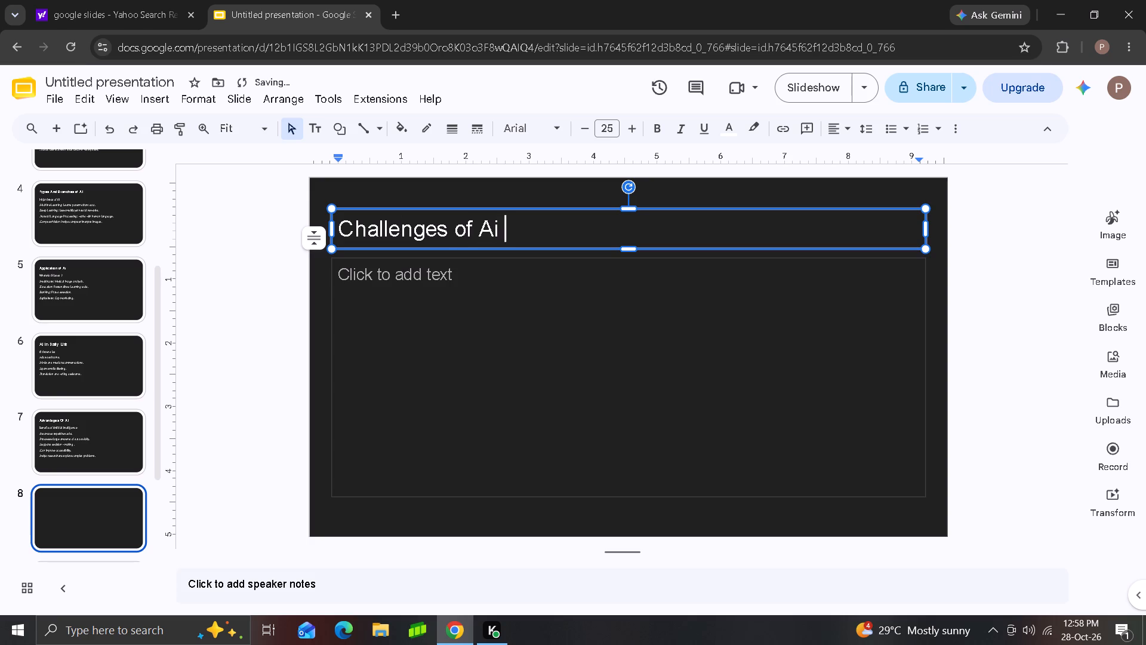
Begin the body text of slide 8 with ".Baised or".
{"action": "left_click", "coordinate": [365, 270]}
{"action": "key", "text": "period"}
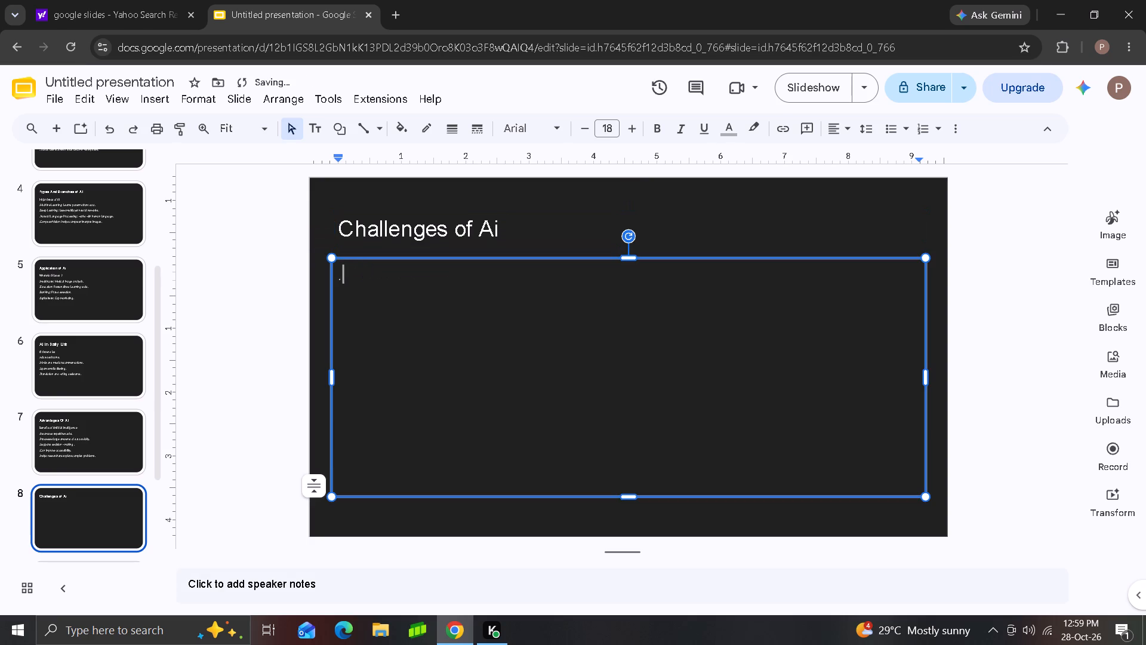
{"action": "type", "text": "baised"}
{"action": "key", "text": "space"}
{"action": "key", "text": "BackSpace"}
{"action": "key", "text": "BackSpace"}
{"action": "key", "text": "BackSpace"}
{"action": "key", "text": "BackSpace"}
{"action": "key", "text": "BackSpace"}
{"action": "key", "text": "BackSpace"}
{"action": "key", "text": "BackSpace"}
{"action": "type", "text": "Bai"}
{"action": "type", "text": "sed"}
{"action": "key", "text": "space"}
{"action": "type", "text": "or"}
{"action": "key", "text": "space"}
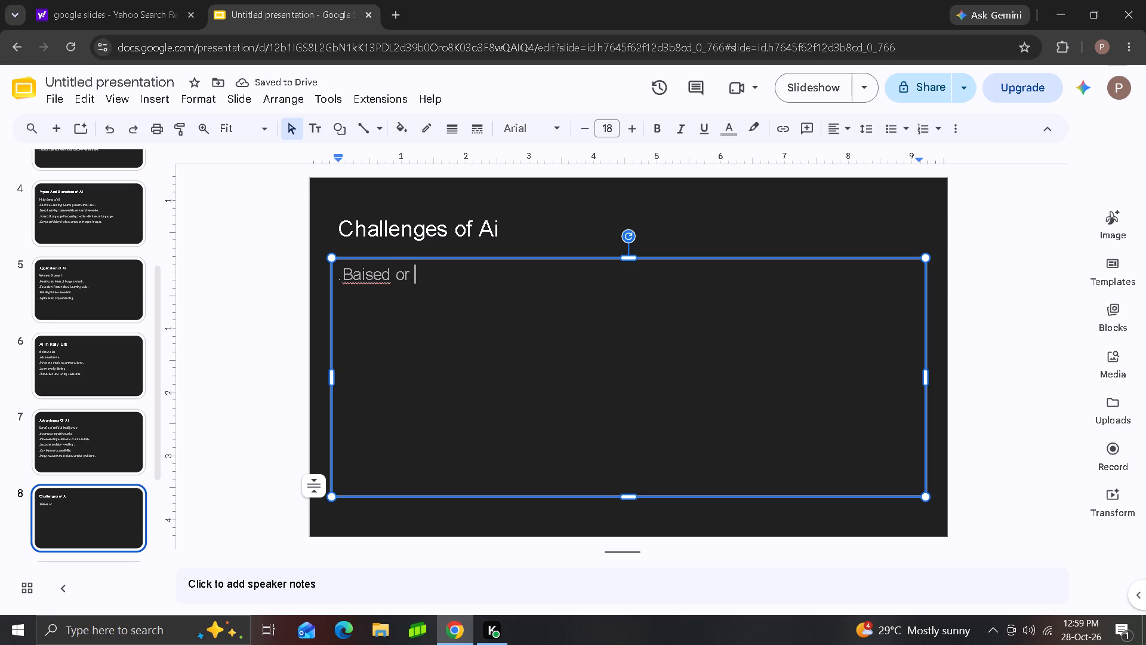
Correct "Baised" to "Biased" in the first body line on slide 8.
{"action": "left_click", "coordinate": [365, 273]}
{"action": "key", "text": "BackSpace"}
{"action": "key", "text": "BackSpace"}
{"action": "type", "text": "ia"}
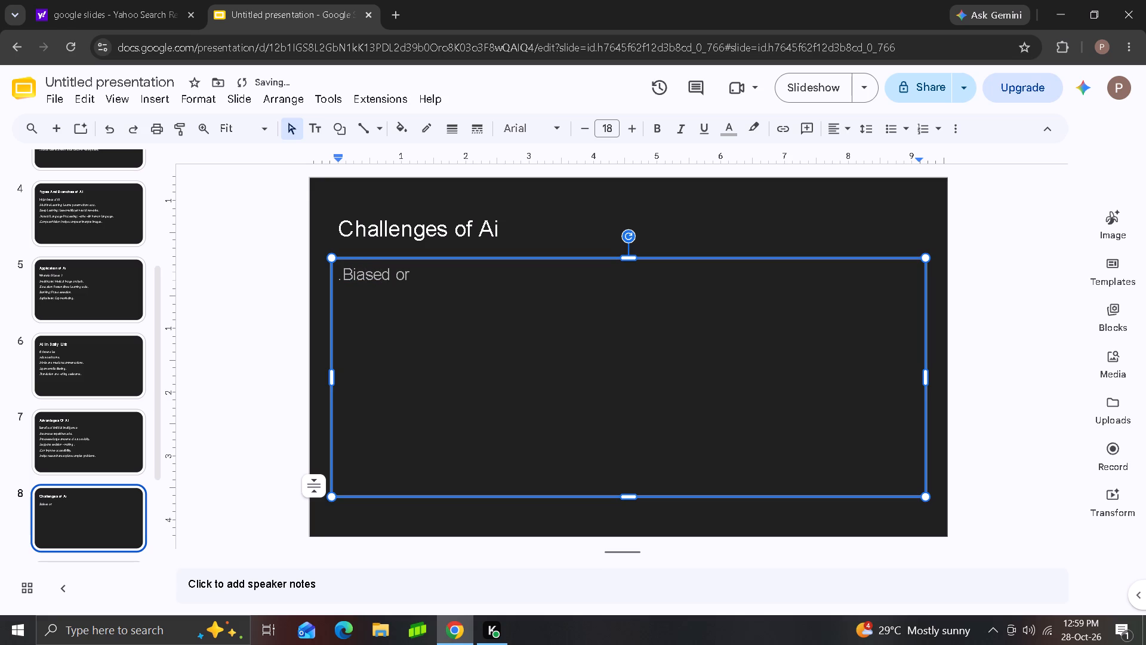
Complete the first body line on slide 8 with "inaccurate results." after ".Biased or".
{"action": "left_click", "coordinate": [412, 273]}
{"action": "type", "text": "inaccurate"}
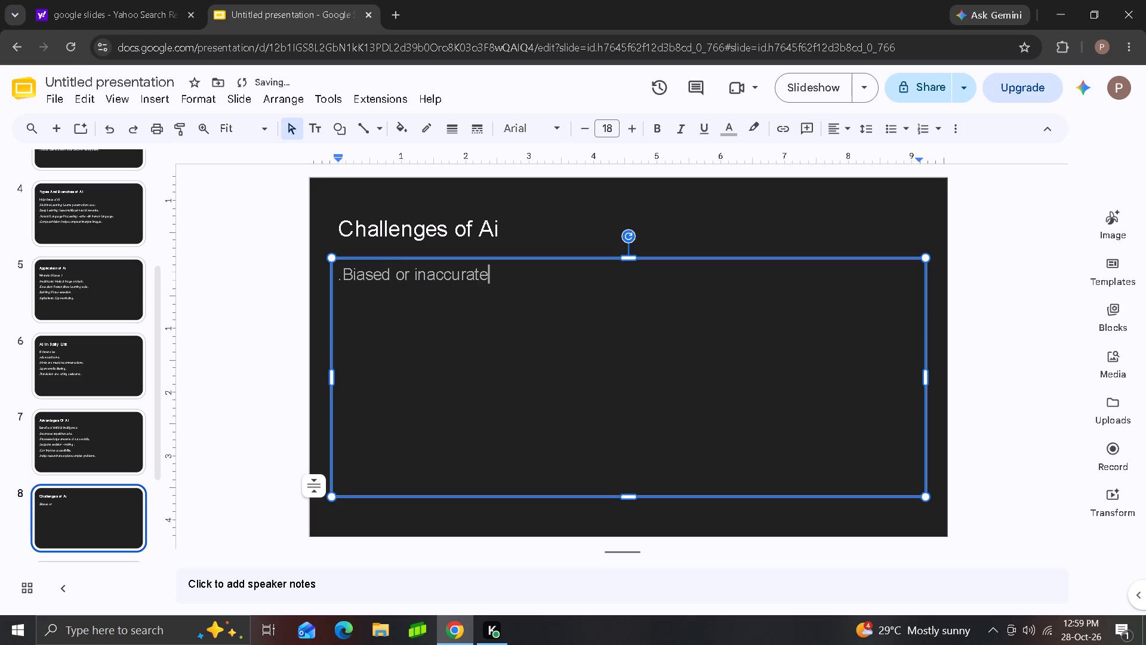
{"action": "key", "text": "space"}
{"action": "type", "text": "re"}
{"action": "type", "text": "suak"}
{"action": "key", "text": "BackSpace"}
{"action": "type", "text": "lts"}
{"action": "key", "text": "BackSpace"}
{"action": "key", "text": "BackSpace"}
{"action": "key", "text": "BackSpace"}
{"action": "key", "text": "BackSpace"}
{"action": "type", "text": "lts"}
{"action": "key", "text": "space"}
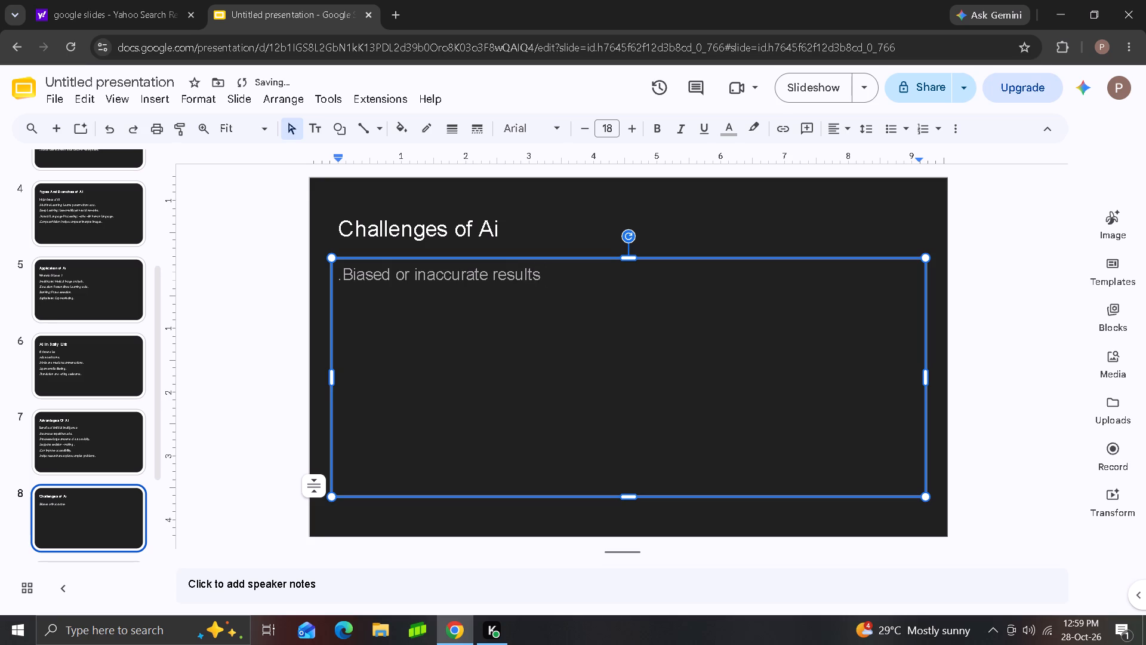
{"action": "key", "text": "BackSpace"}
{"action": "key", "text": "period"}
Begin the second body line on slide 8 with ".Privacy and data - security".
{"action": "key", "text": "Return"}
{"action": "key", "text": "period"}
{"action": "type", "text": "Pri"}
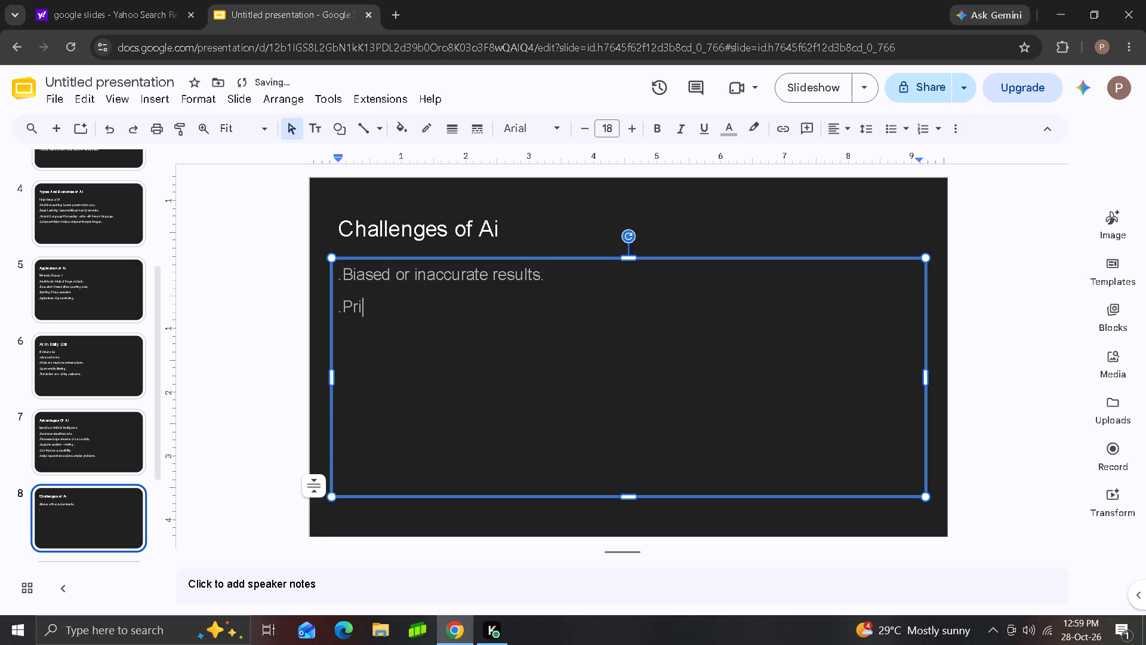
{"action": "type", "text": "vacy and"}
{"action": "key", "text": "space"}
{"action": "type", "text": "data"}
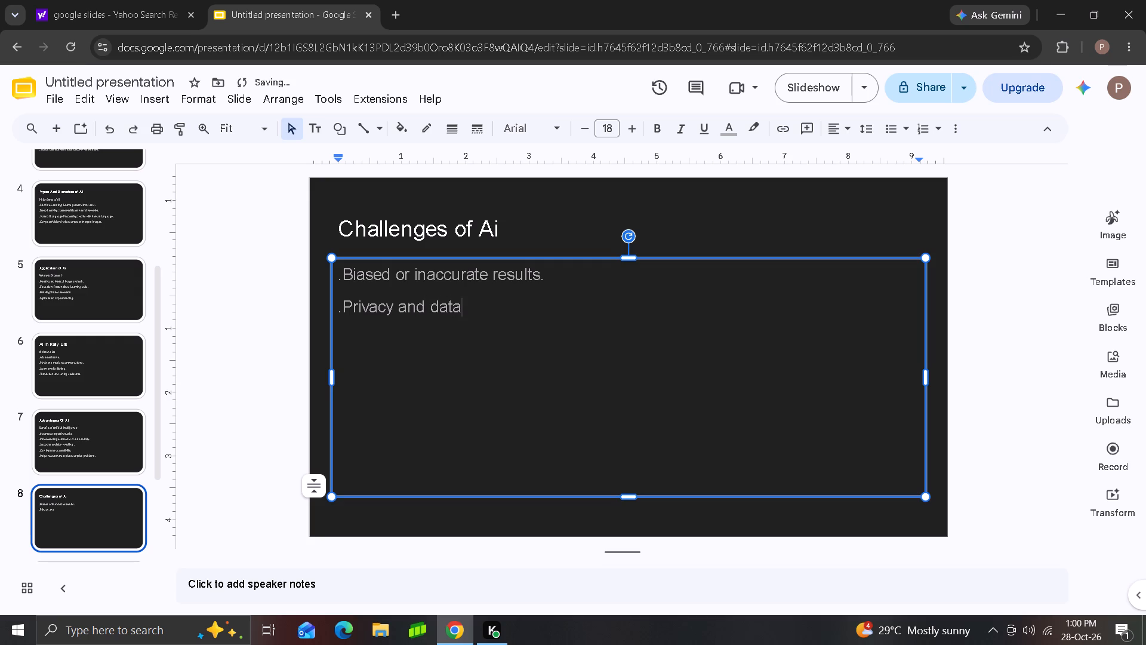
{"action": "key", "text": "space"}
{"action": "type", "text": "0"}
{"action": "key", "text": "space"}
{"action": "key", "text": "BackSpace"}
{"action": "key", "text": "BackSpace"}
{"action": "type", "text": "- sec"}
{"action": "type", "text": "urty"}
{"action": "key", "text": "space"}
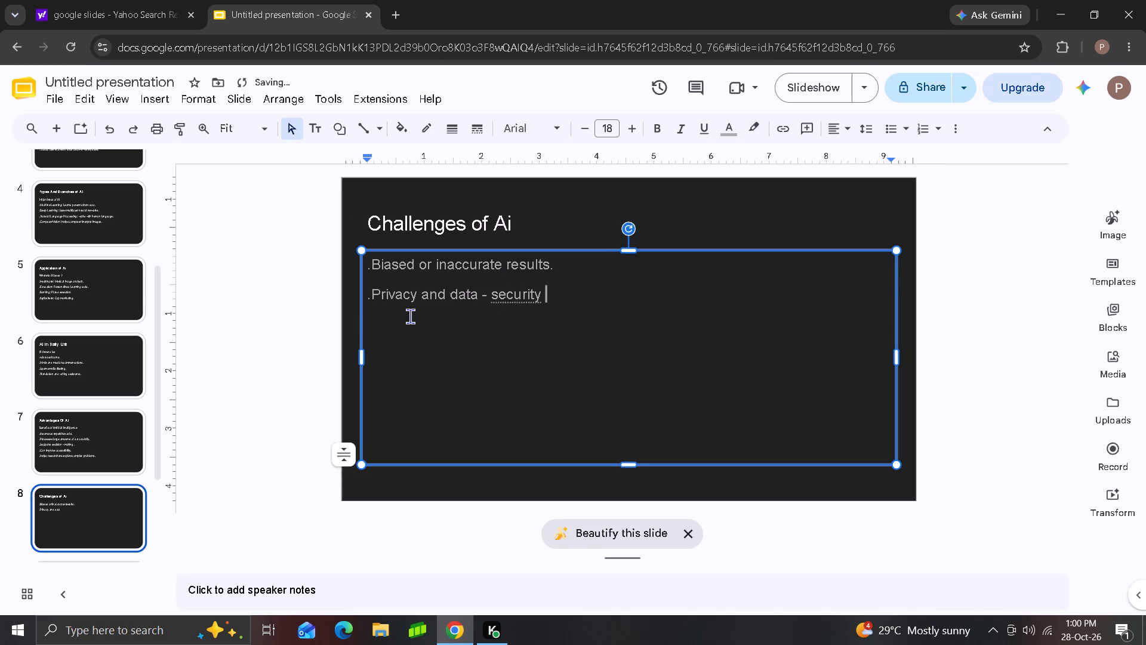
{"action": "key", "text": "BackSpace"}
{"action": "key", "text": "BackSpace"}
{"action": "key", "text": "u"}
{"action": "key", "text": "BackSpace"}
{"action": "type", "text": "y"}
{"action": "key", "text": "space"}
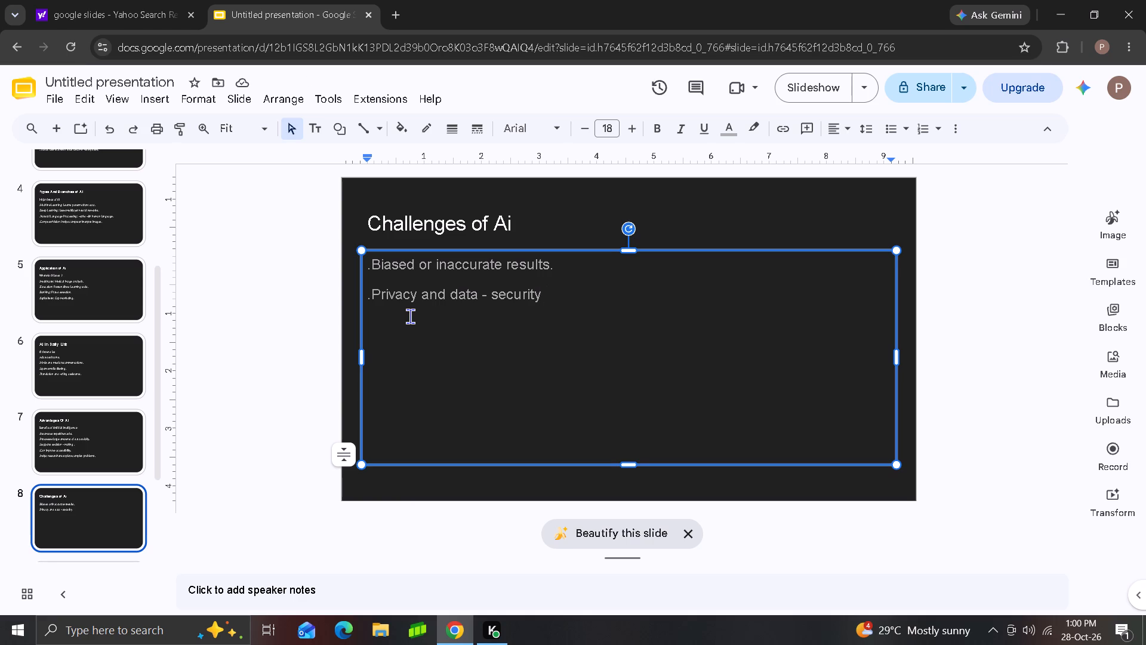
Complete the second body line on slide 8 with "concerns." after ".Privacy and data - security".
{"action": "type", "text": "ci"}
{"action": "key", "text": "BackSpace"}
{"action": "type", "text": "oncerns"}
{"action": "key", "text": "space"}
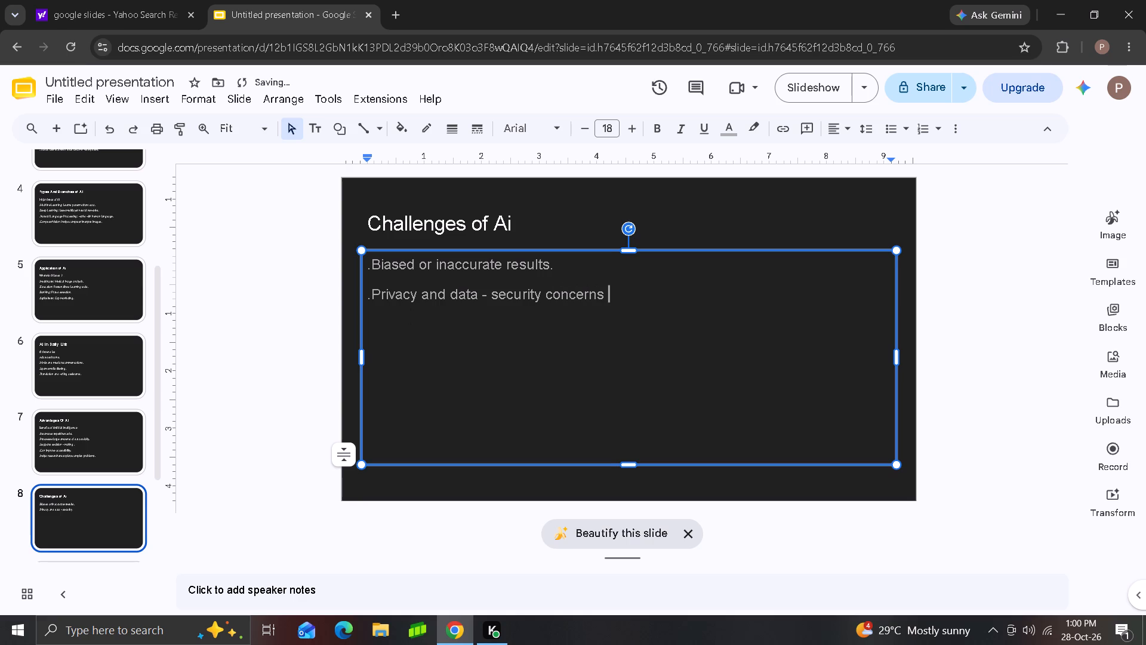
{"action": "key", "text": "Return"}
{"action": "key", "text": "BackSpace"}
{"action": "key", "text": "BackSpace"}
{"action": "key", "text": "space"}
{"action": "key", "text": "BackSpace"}
{"action": "key", "text": "period"}
Add ".Potential changes insom jobs." as the third body line on slide 8.
{"action": "key", "text": "Return"}
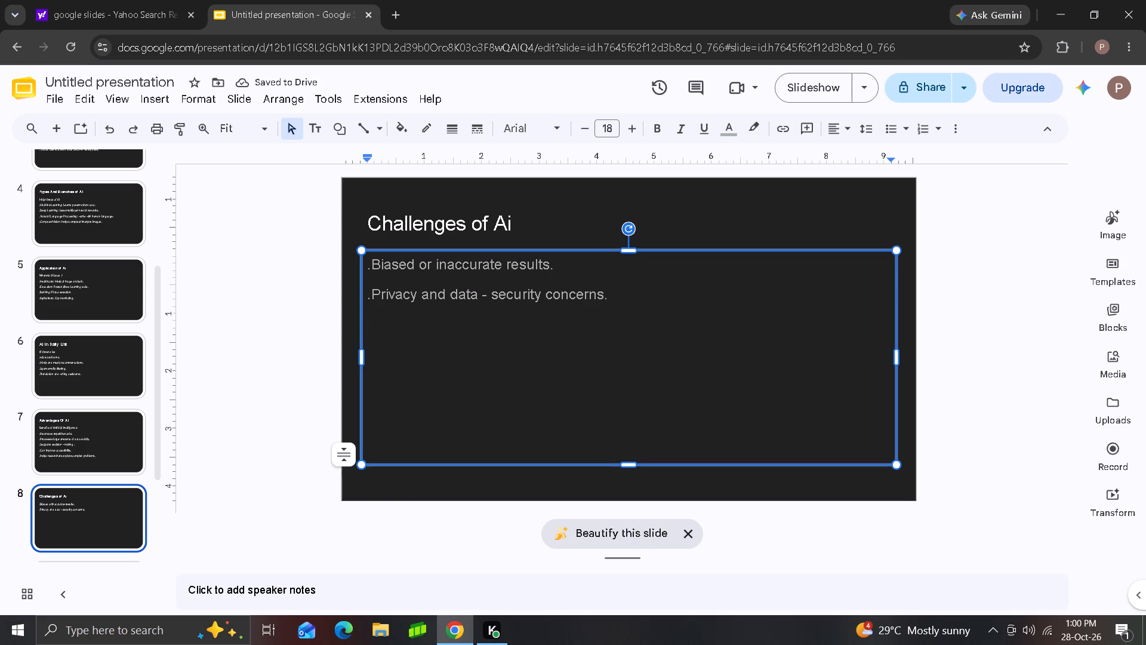
{"action": "key", "text": "slash"}
{"action": "key", "text": "BackSpace"}
{"action": "key", "text": "period"}
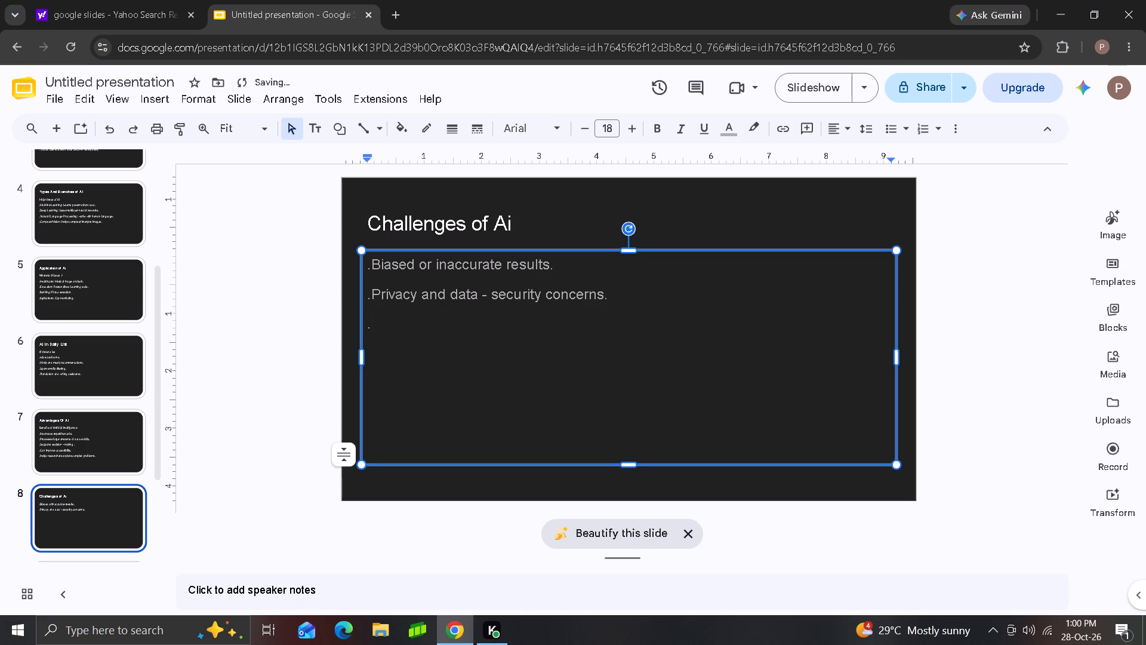
{"action": "type", "text": "Potential"}
{"action": "key", "text": "space"}
{"action": "type", "text": "changes"}
{"action": "key", "text": "space"}
{"action": "type", "text": "insom jobs"}
{"action": "key", "text": "period"}
Add ".Misuse of AI - generated content." as the fourth body line on slide 8.
{"action": "key", "text": "Return"}
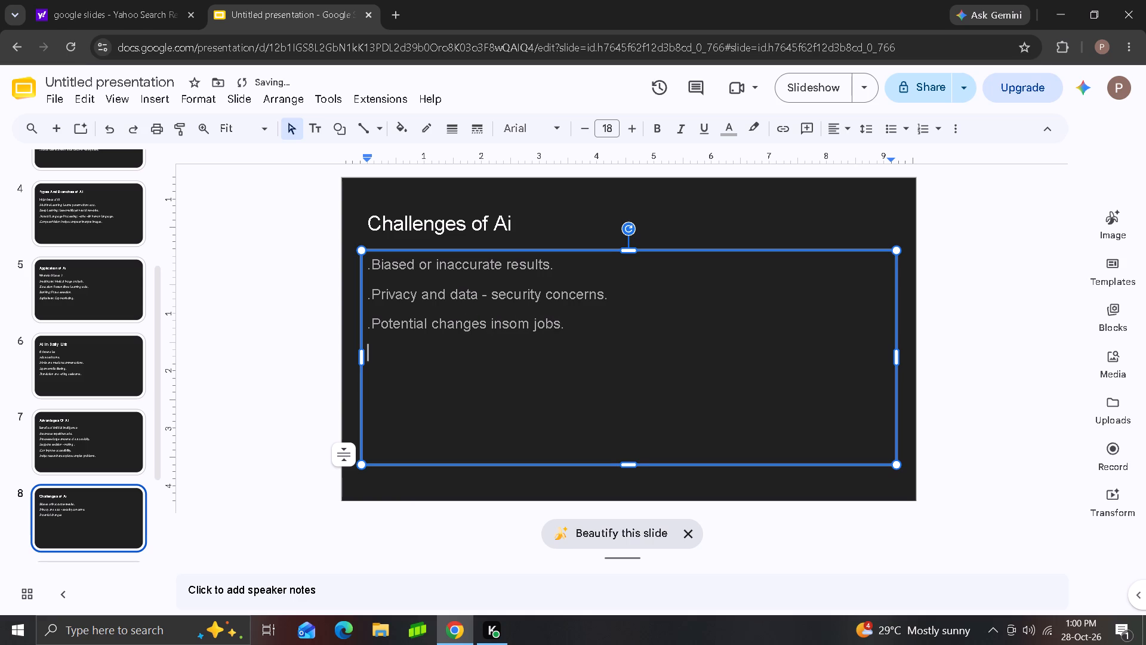
{"action": "key", "text": "period"}
{"action": "type", "text": "Mis"}
{"action": "type", "text": "use"}
{"action": "key", "text": "space"}
{"action": "type", "text": "of AI -"}
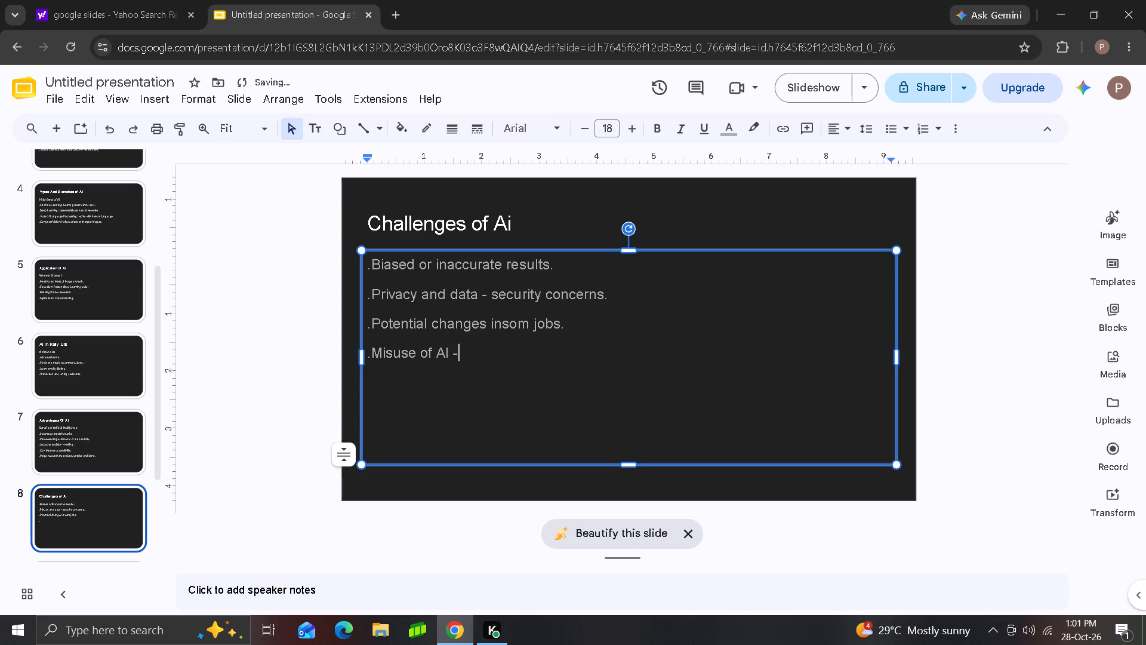
{"action": "key", "text": "space"}
{"action": "type", "text": "generate"}
{"action": "key", "text": "space"}
{"action": "key", "text": "BackSpace"}
{"action": "key", "text": "f"}
{"action": "key", "text": "BackSpace"}
{"action": "key", "text": "d"}
{"action": "key", "text": "space"}
{"action": "type", "text": "ci"}
{"action": "key", "text": "BackSpace"}
{"action": "key", "text": "o"}
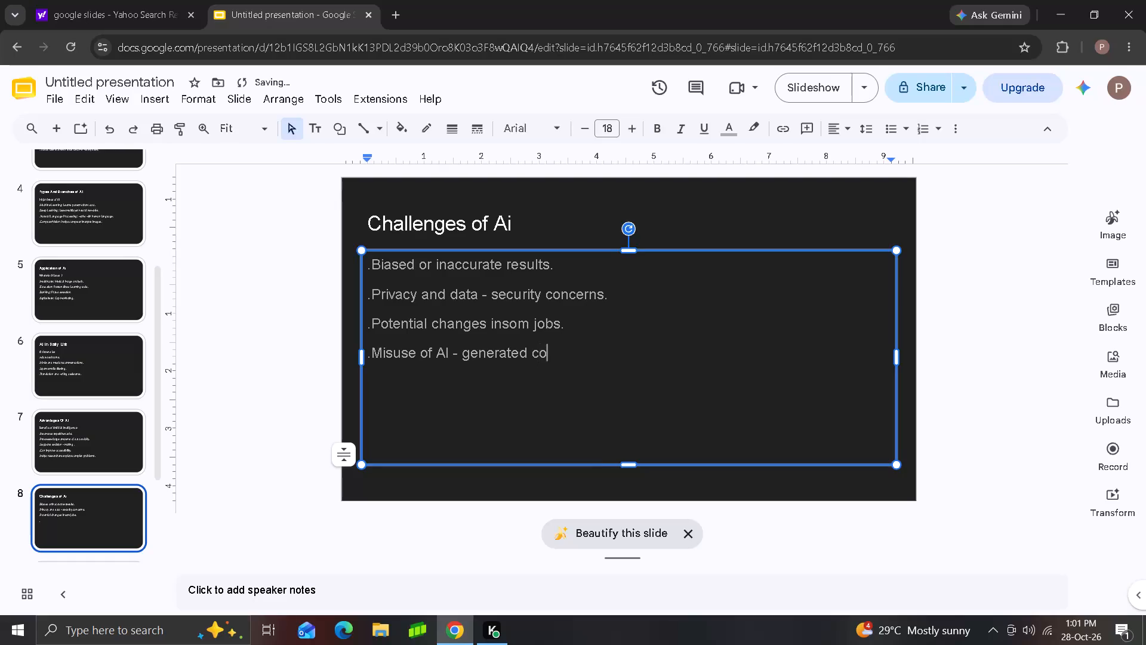
{"action": "type", "text": "ntent"}
{"action": "key", "text": "period"}
Add ".Need for human oversight and accountability." as the fifth body line on slide 8.
{"action": "key", "text": "Return"}
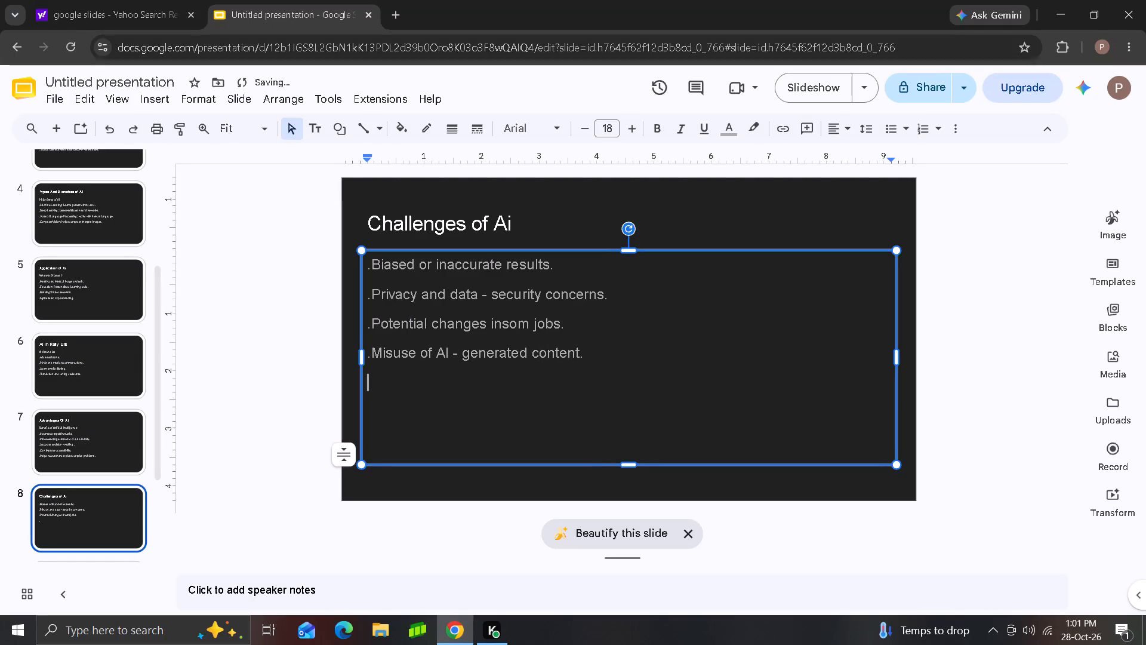
{"action": "key", "text": "period"}
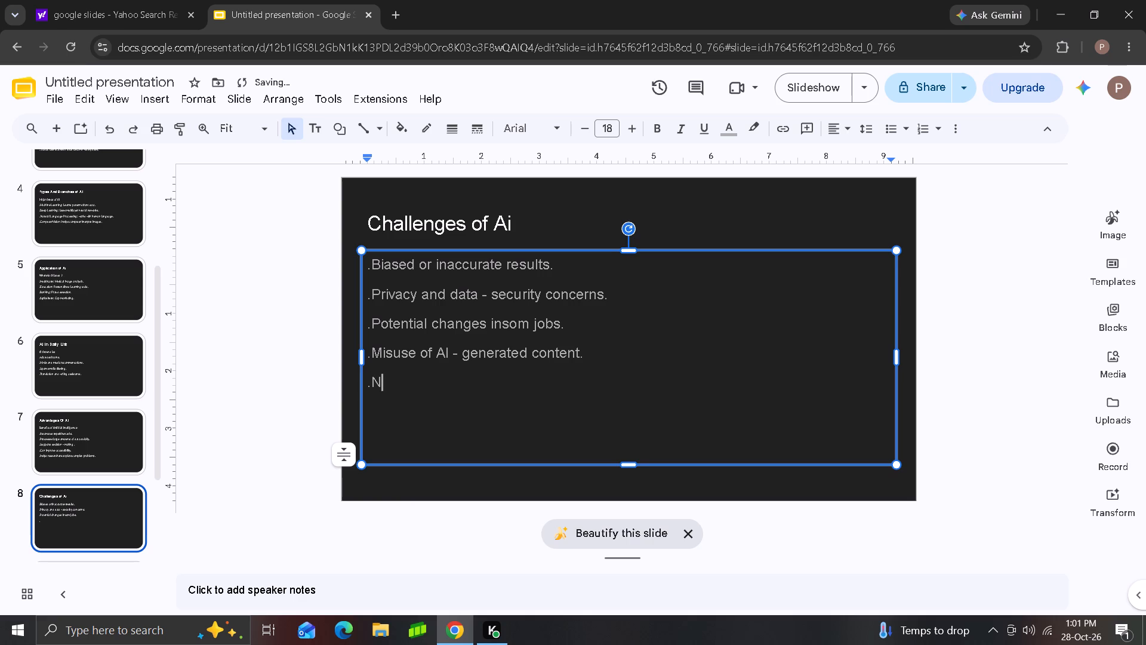
{"action": "type", "text": "eed"}
{"action": "key", "text": "space"}
{"action": "type", "text": "fo"}
{"action": "type", "text": "r h"}
{"action": "type", "text": "ua"}
{"action": "key", "text": "BackSpace"}
{"action": "type", "text": "mn"}
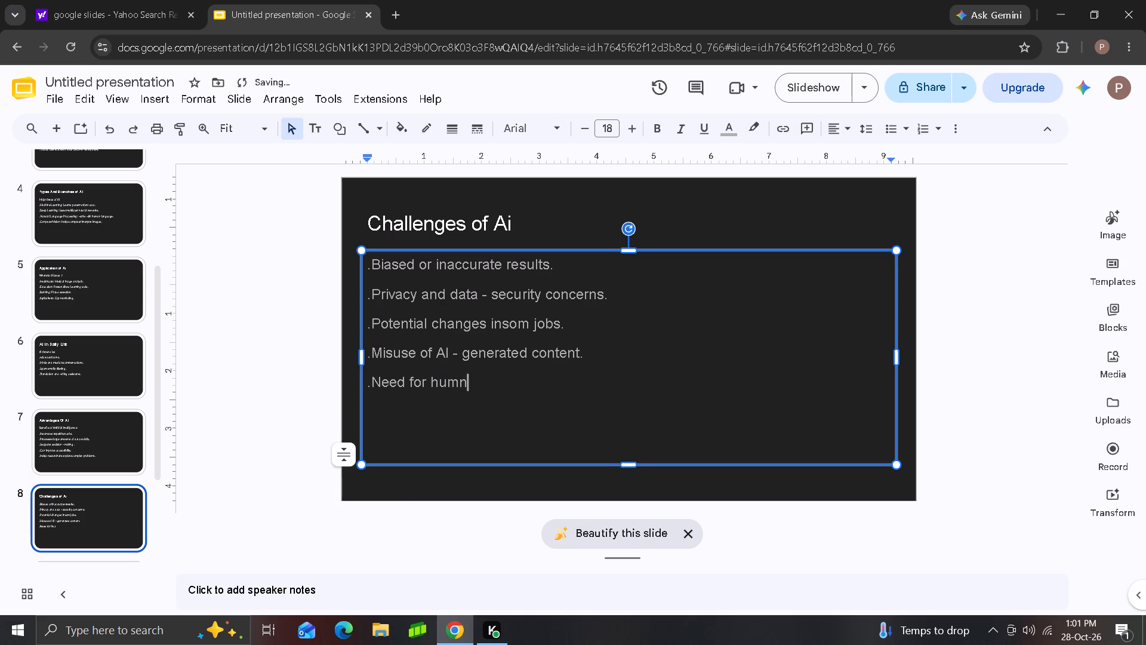
{"action": "key", "text": "BackSpace"}
{"action": "type", "text": "an"}
{"action": "key", "text": "space"}
{"action": "type", "text": "overs"}
{"action": "type", "text": "ight"}
{"action": "key", "text": "space"}
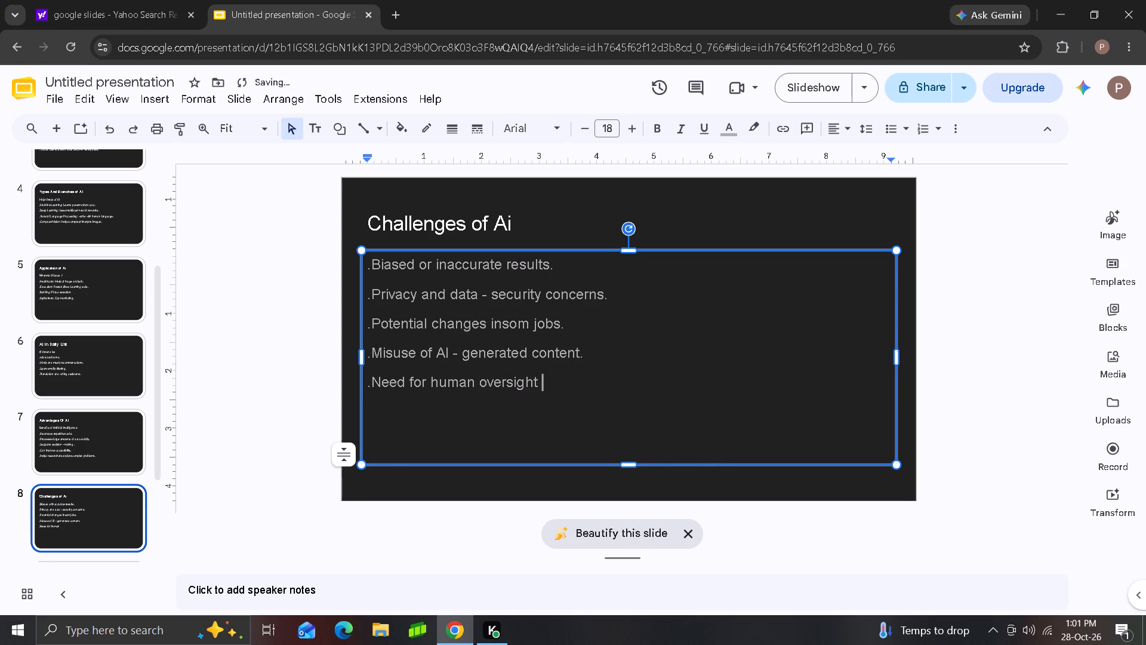
{"action": "type", "text": "and"}
{"action": "key", "text": "space"}
{"action": "type", "text": "accoun"}
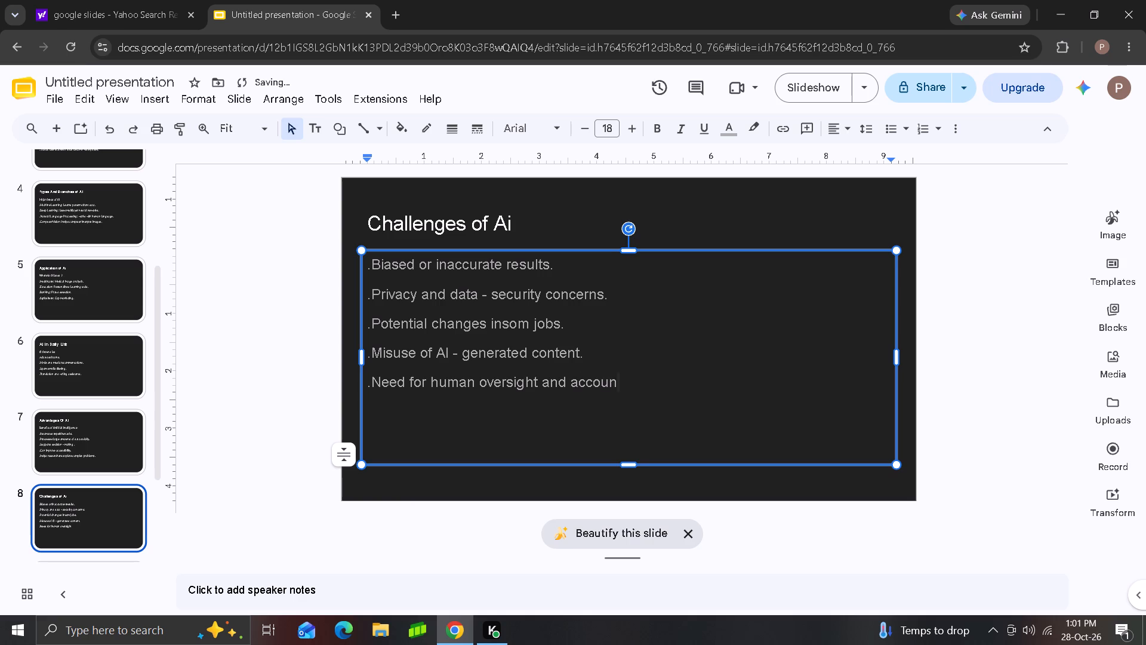
{"action": "type", "text": "tabil"}
{"action": "type", "text": "ty"}
{"action": "key", "text": "space"}
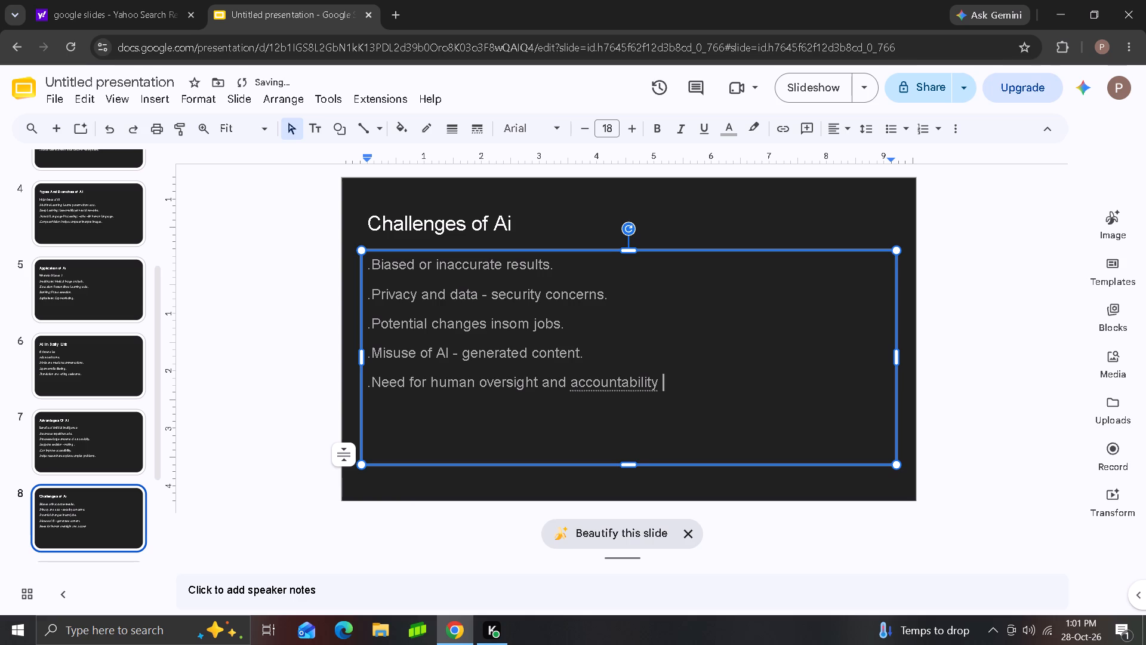
{"action": "key", "text": "BackSpace"}
{"action": "key", "text": "period"}
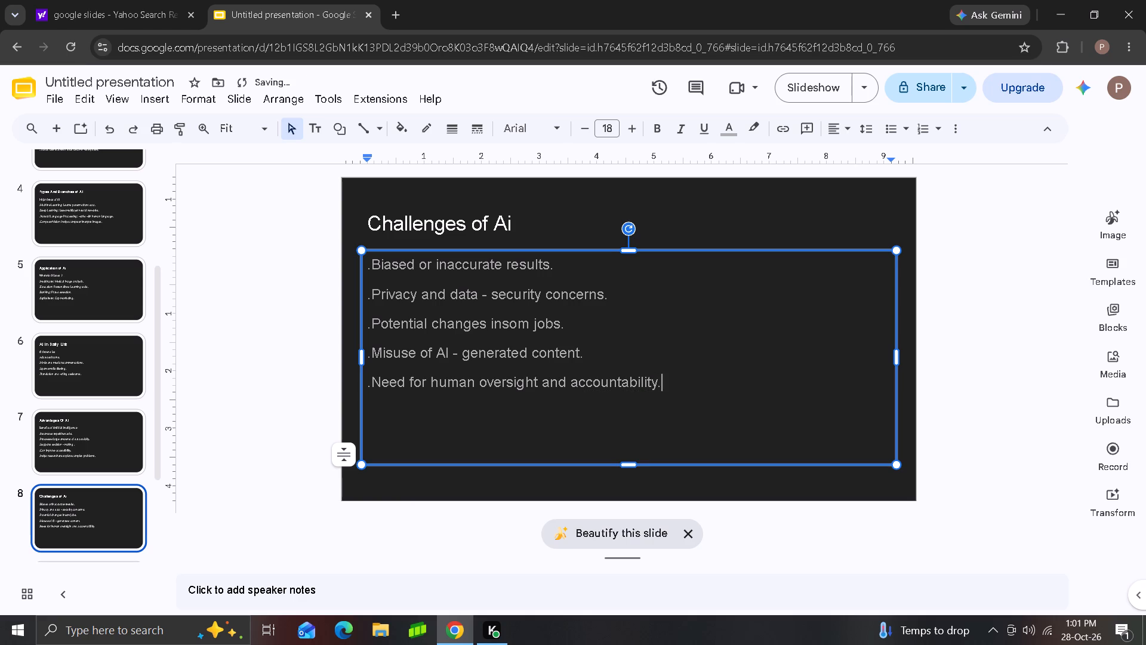
{"action": "key", "text": "Return"}
Title the blank slide 9 "Future of AI".
{"action": "scroll", "coordinate": [85, 487], "scroll_direction": "down", "scroll_amount": 1}
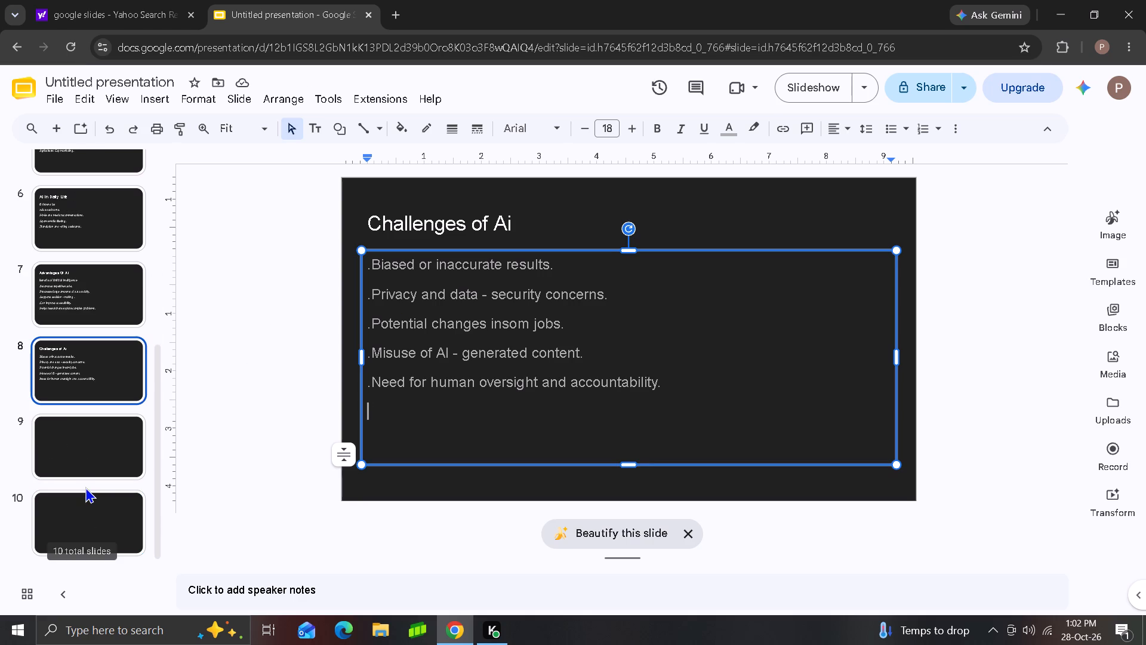
{"action": "scroll", "coordinate": [85, 487], "scroll_direction": "down", "scroll_amount": 1}
{"action": "left_click", "coordinate": [81, 430]}
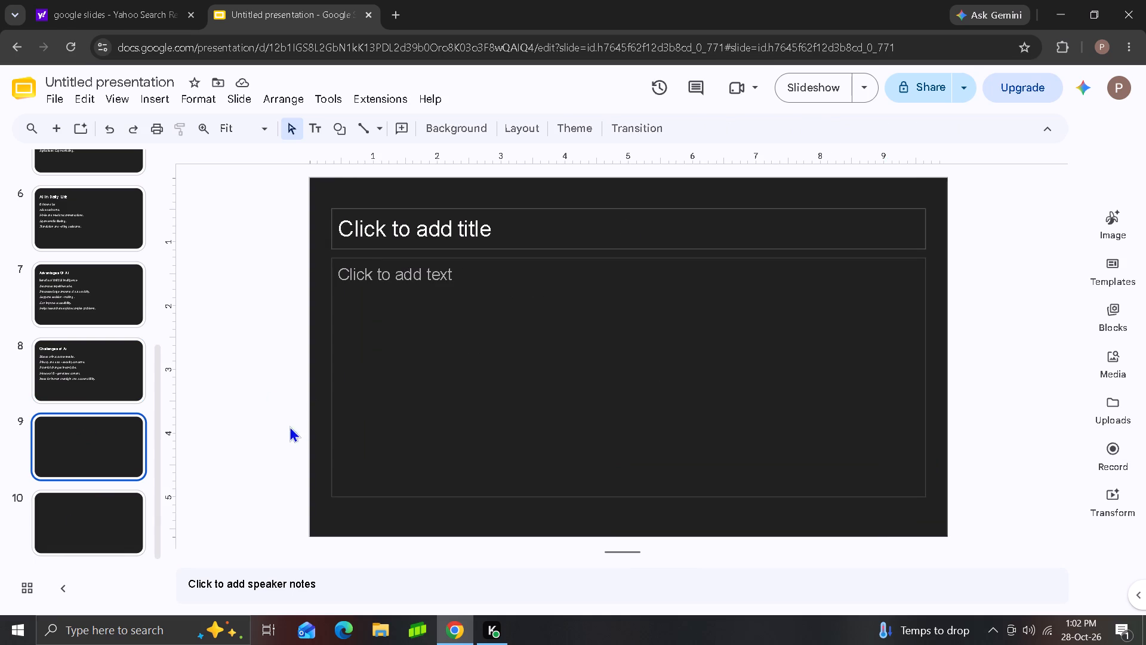
{"action": "left_click", "coordinate": [408, 226]}
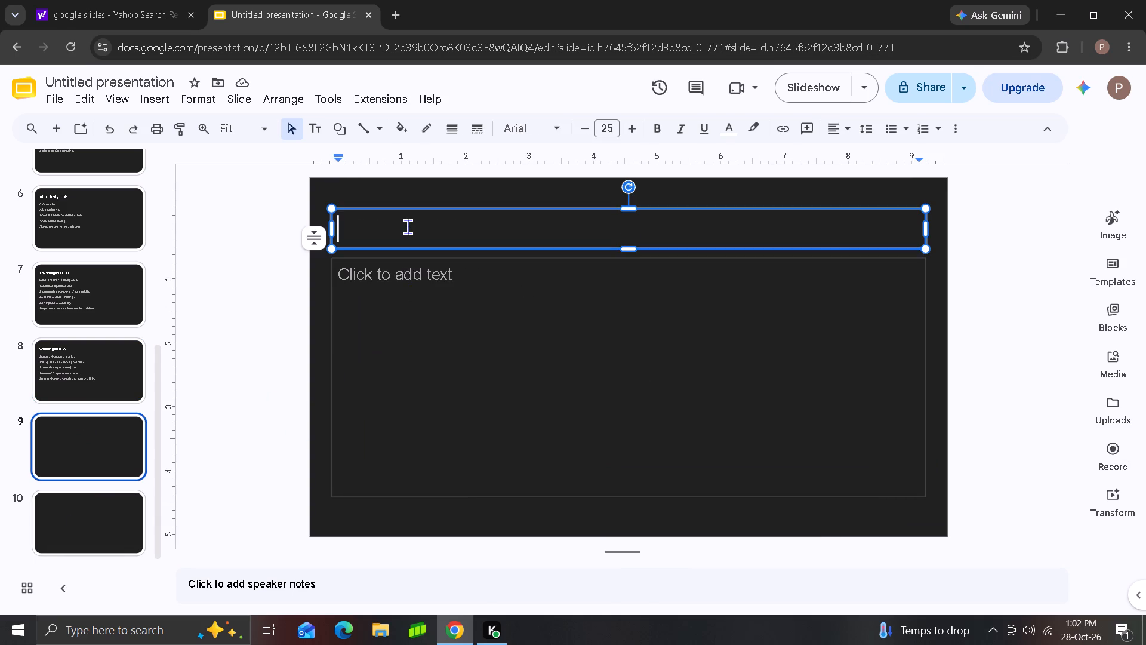
{"action": "type", "text": "Futur"}
{"action": "key", "text": "space"}
{"action": "key", "text": "equal"}
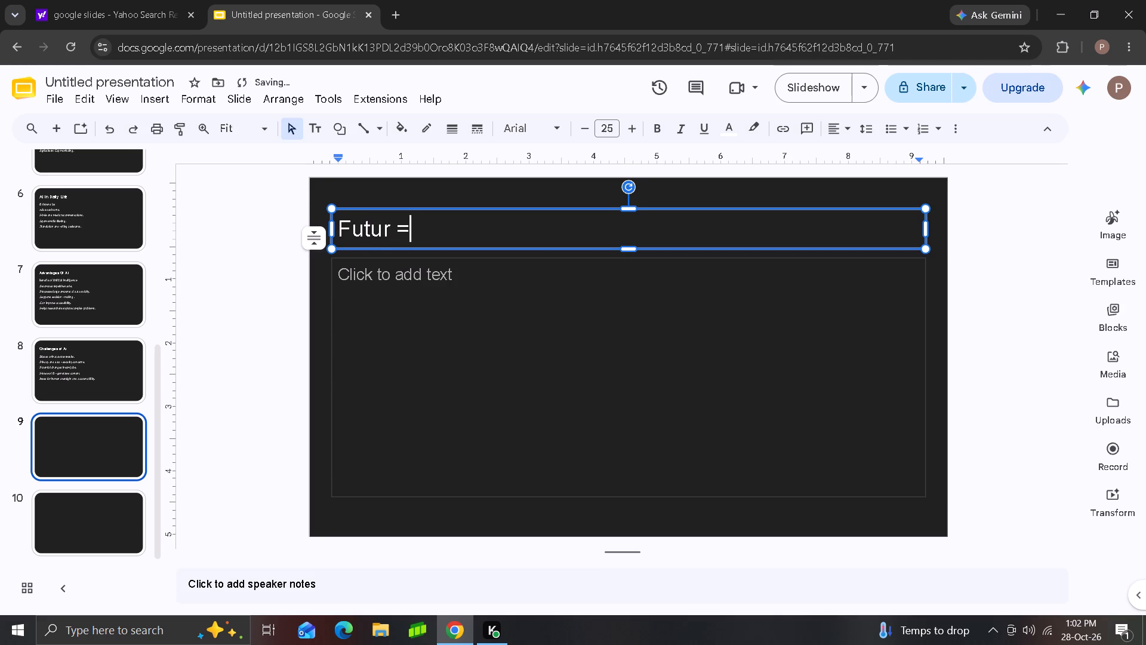
{"action": "key", "text": "BackSpace"}
{"action": "key", "text": "BackSpace"}
{"action": "key", "text": "BackSpace"}
{"action": "key", "text": "BackSpace"}
{"action": "type", "text": "ure"}
{"action": "key", "text": "space"}
{"action": "type", "text": "Odf"}
{"action": "key", "text": "space"}
{"action": "key", "text": "BackSpace"}
{"action": "key", "text": "BackSpace"}
{"action": "key", "text": "BackSpace"}
{"action": "key", "text": "BackSpace"}
{"action": "type", "text": "of AI"}
{"action": "key", "text": "Return"}
{"action": "key", "text": "Return"}
Look back through the earlier completed slides to check their titles and body text.
{"action": "triple_click", "coordinate": [404, 276]}
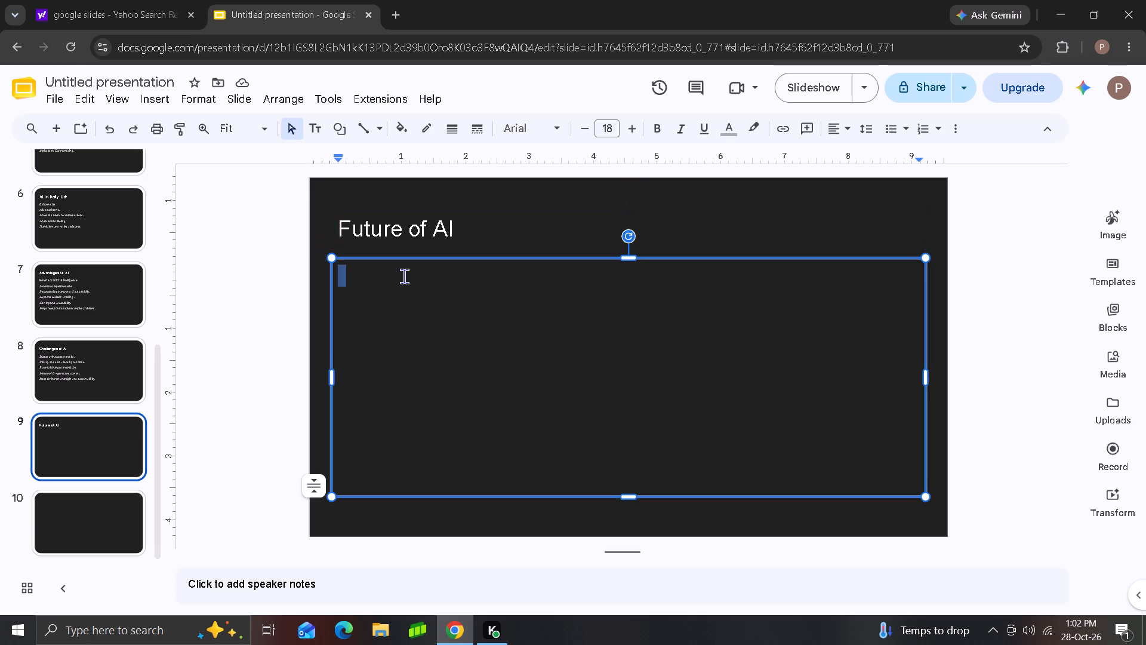
{"action": "scroll", "coordinate": [404, 276], "scroll_direction": "up", "scroll_amount": 2}
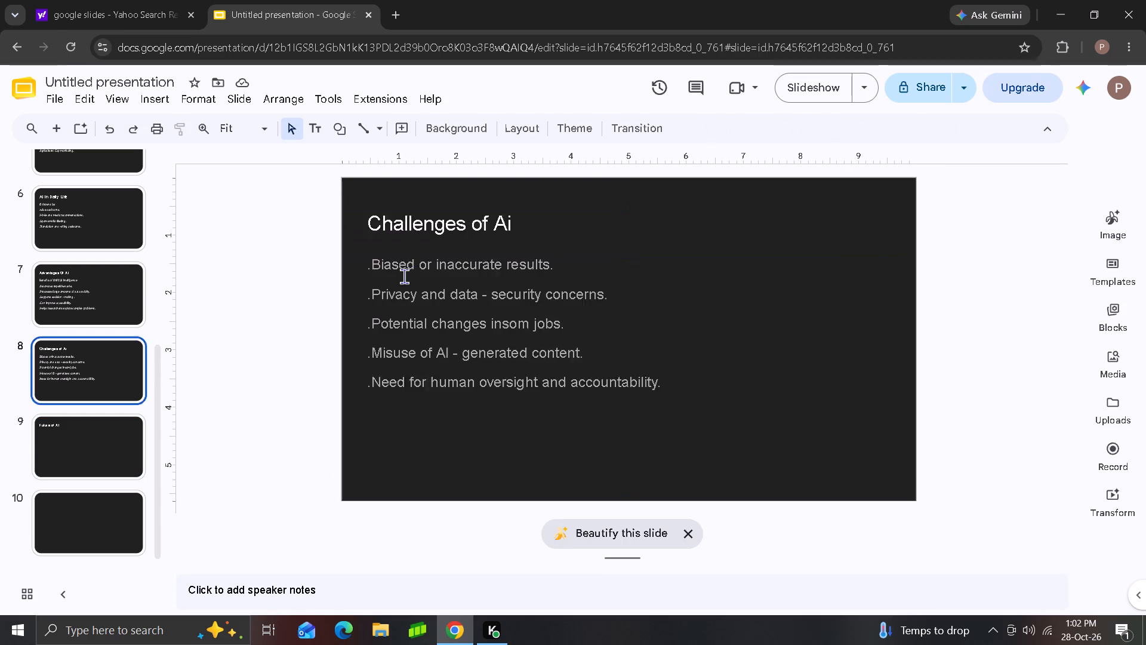
{"action": "scroll", "coordinate": [411, 274], "scroll_direction": "right", "scroll_amount": 1}
{"action": "scroll", "coordinate": [411, 274], "scroll_direction": "up", "scroll_amount": 4}
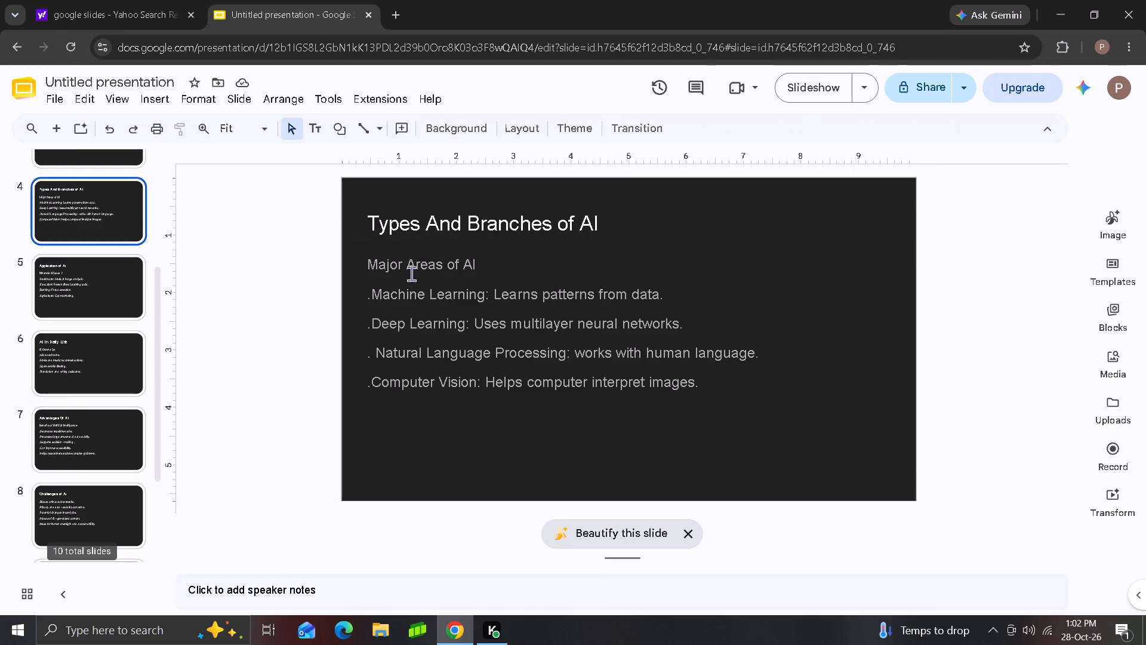
{"action": "scroll", "coordinate": [411, 274], "scroll_direction": "up", "scroll_amount": 3}
{"action": "scroll", "coordinate": [411, 274], "scroll_direction": "down", "scroll_amount": 8}
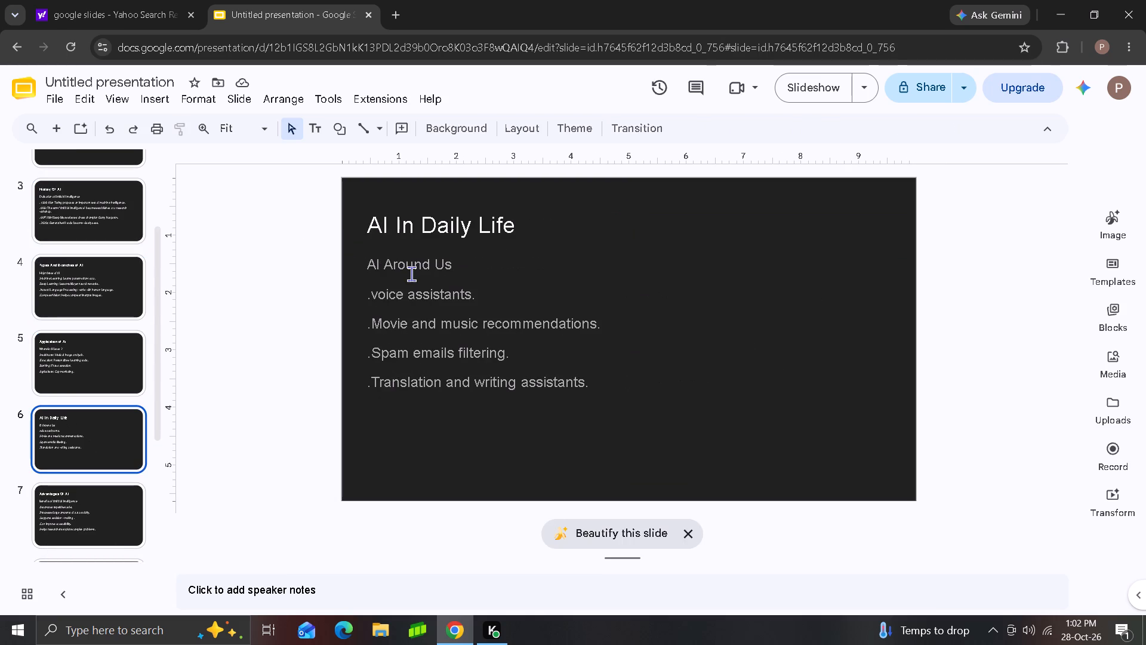
{"action": "scroll", "coordinate": [411, 274], "scroll_direction": "down", "scroll_amount": 6}
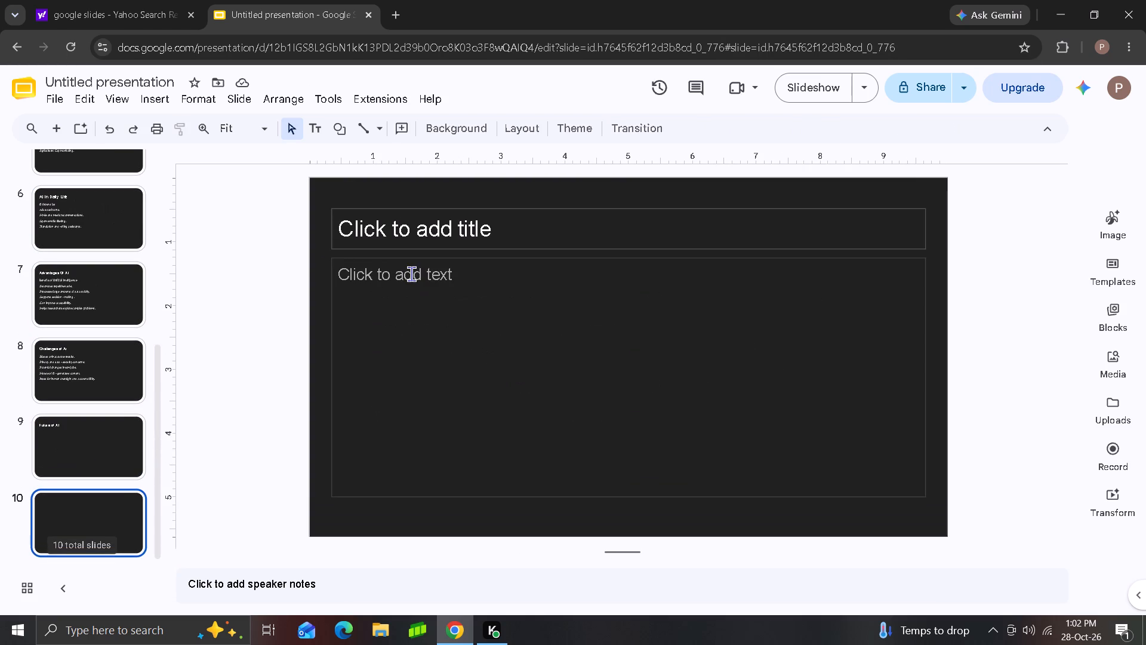
{"action": "scroll", "coordinate": [411, 274], "scroll_direction": "down", "scroll_amount": 1}
{"action": "scroll", "coordinate": [450, 280], "scroll_direction": "up", "scroll_amount": 1}
Add "More personalized education." as the first body line on slide 9, and start a new line below it.
{"action": "left_click", "coordinate": [436, 279]}
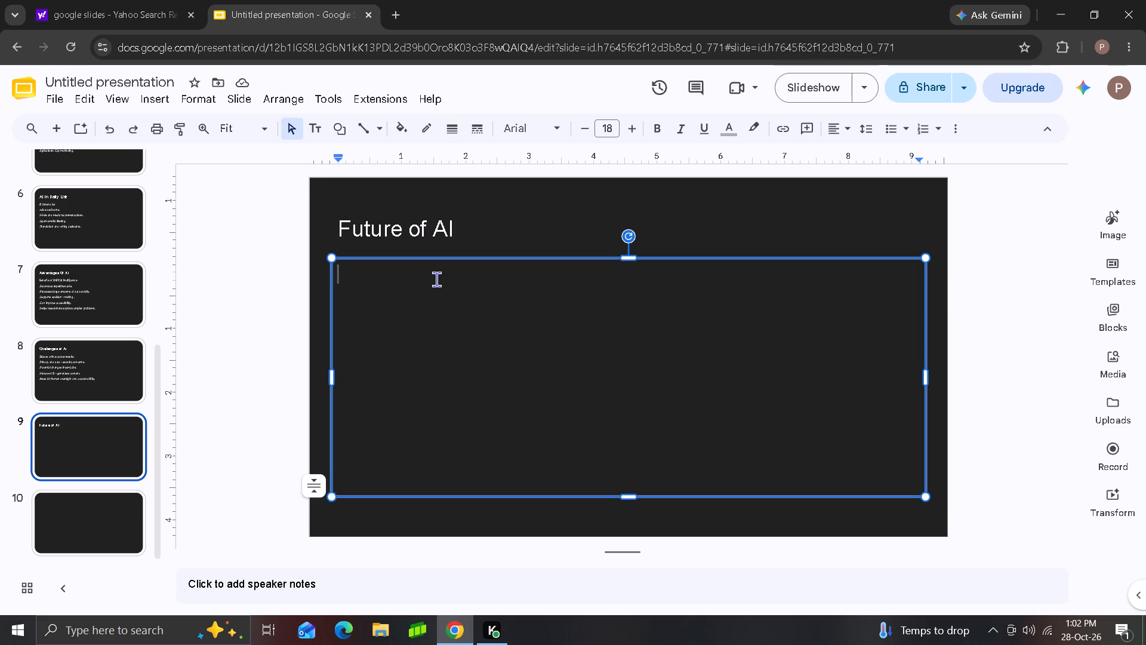
{"action": "type", "text": "More"}
{"action": "key", "text": "space"}
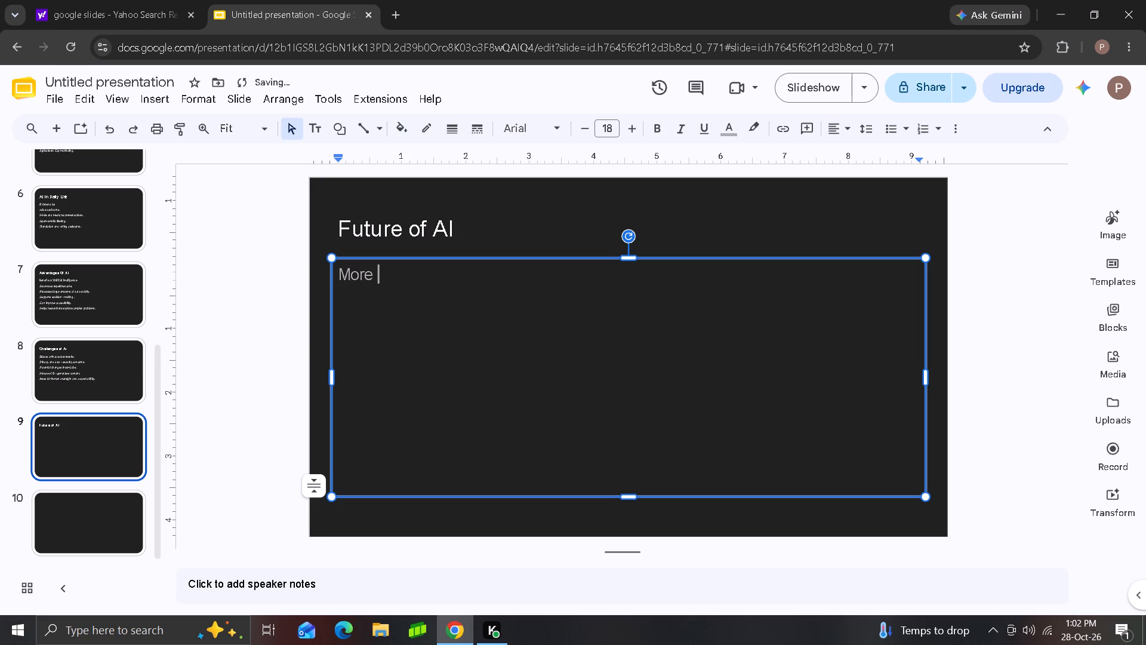
{"action": "type", "text": "persona"}
{"action": "key", "text": "l"}
{"action": "type", "text": "ized"}
{"action": "key", "text": "space"}
{"action": "key", "text": "e"}
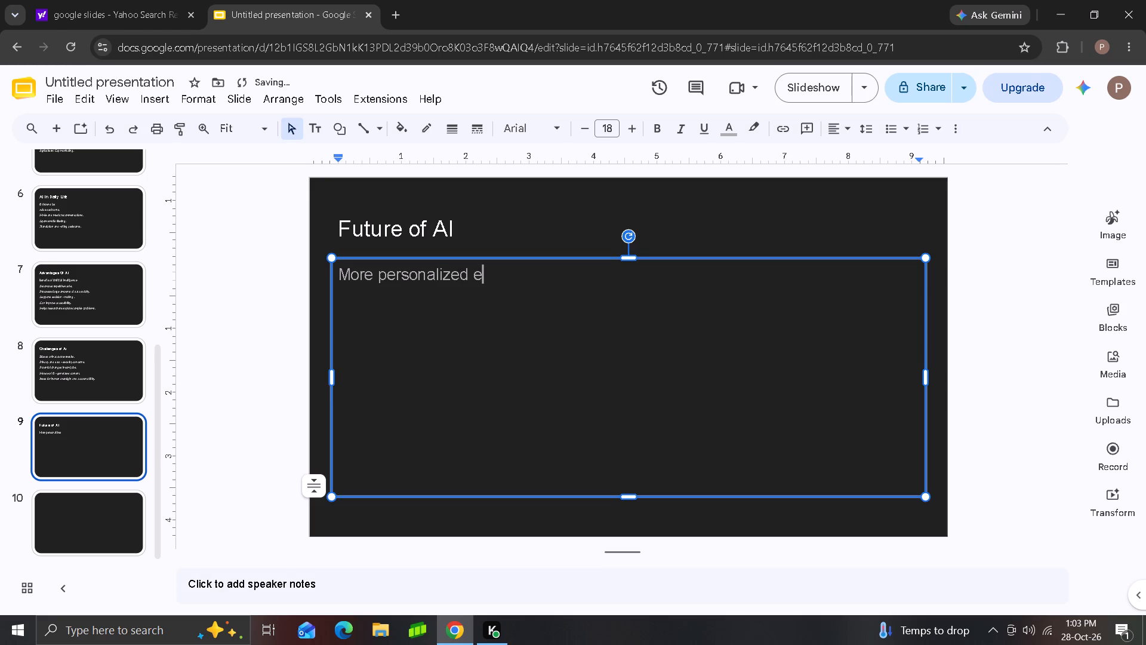
{"action": "type", "text": "ducation"}
{"action": "key", "text": "space"}
{"action": "key", "text": "BackSpace"}
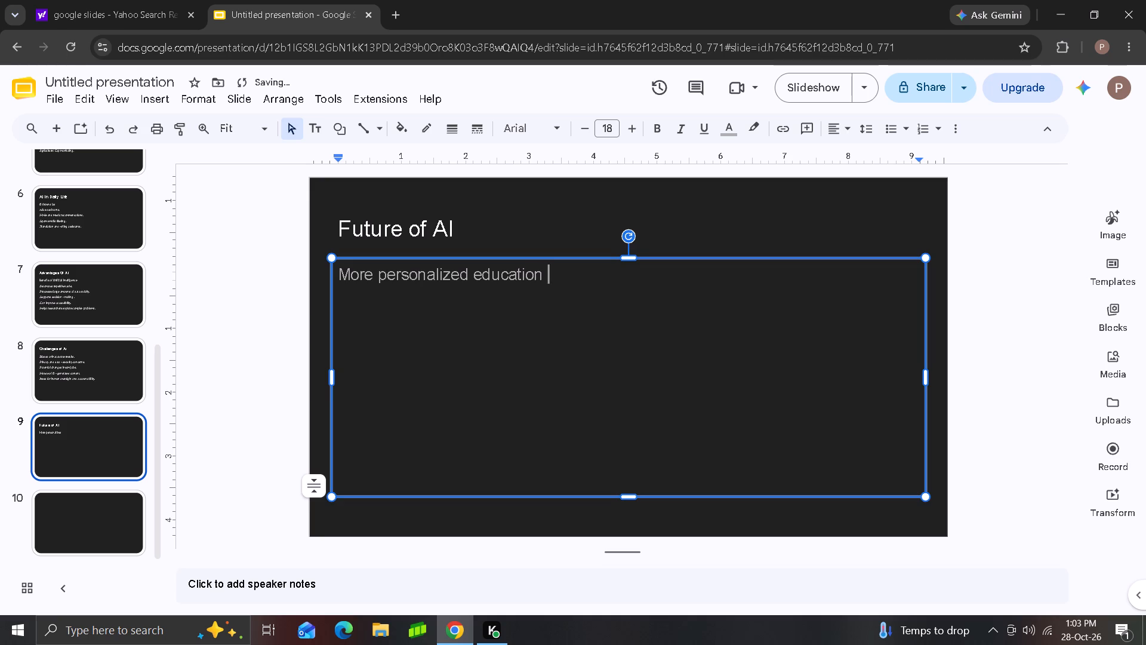
{"action": "key", "text": "period"}
{"action": "key", "text": "Return"}
{"action": "key", "text": "Up"}
Put a period in front of "More personalized education." on slide 9.
{"action": "key", "text": "period"}
Add ".Better research and healthcare support." as the second body line on slide 9.
{"action": "key", "text": "Down"}
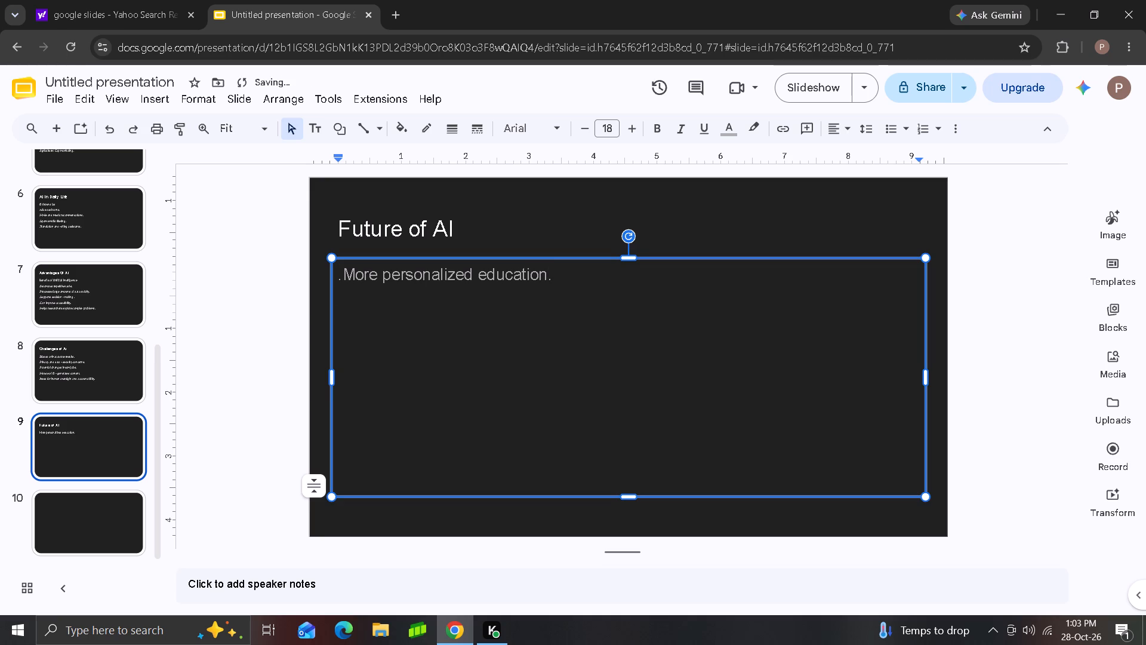
{"action": "key", "text": "period"}
{"action": "key", "text": "shift+b"}
{"action": "type", "text": "etter"}
{"action": "key", "text": "space"}
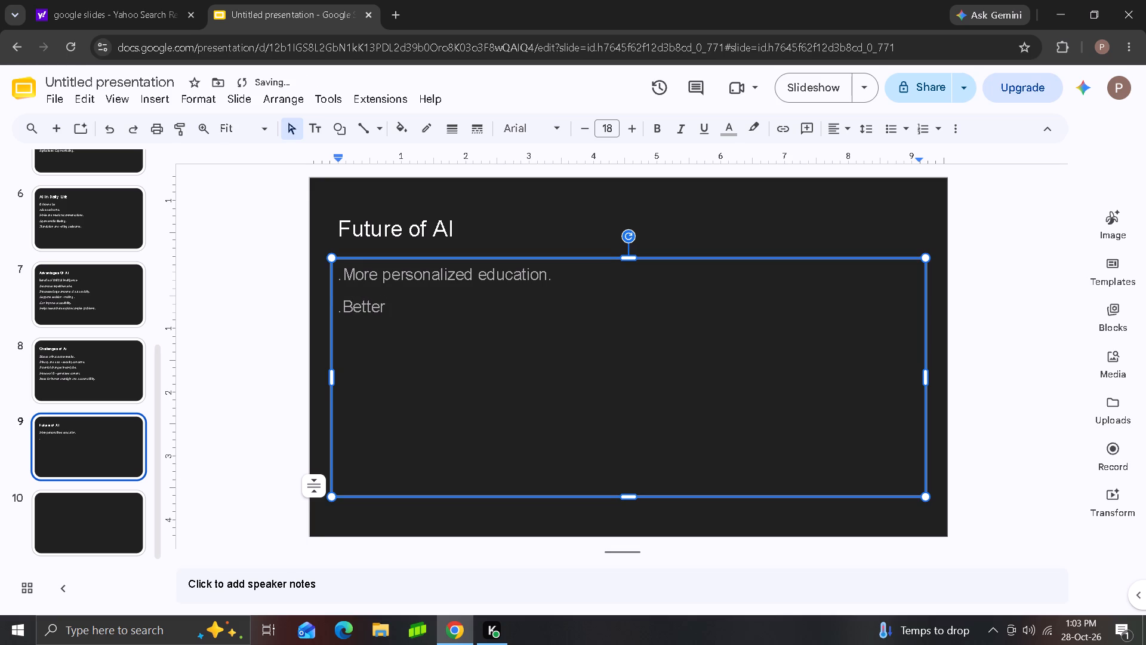
{"action": "key", "text": "r"}
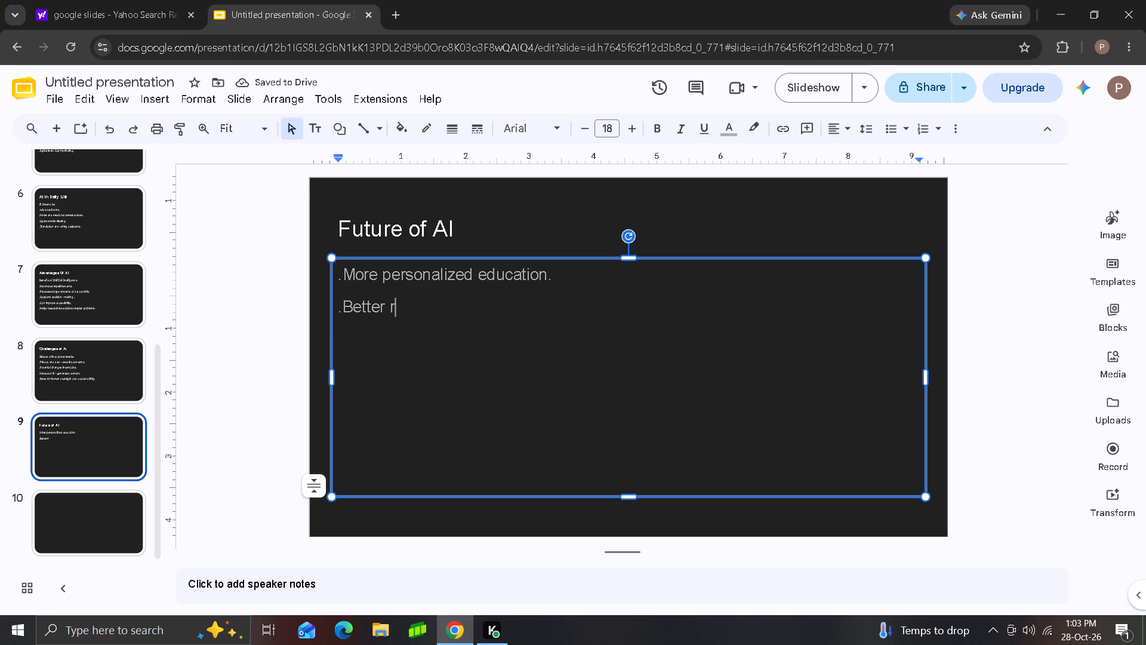
{"action": "type", "text": "esearc"}
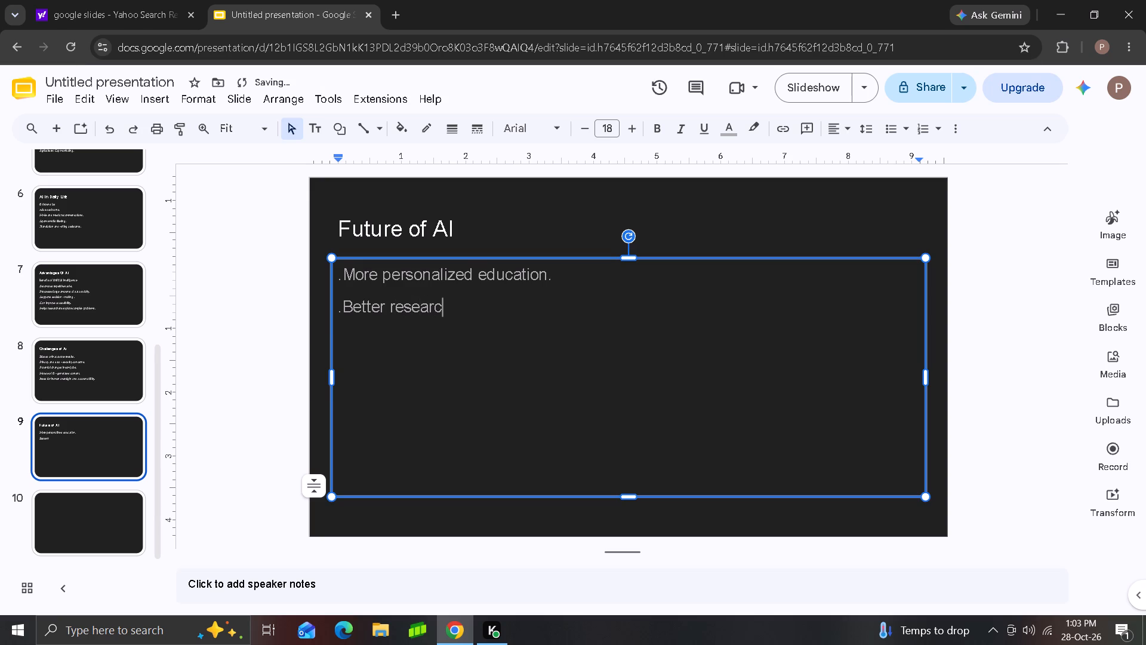
{"action": "type", "text": "h and"}
{"action": "key", "text": "space"}
{"action": "type", "text": "he"}
{"action": "type", "text": "al"}
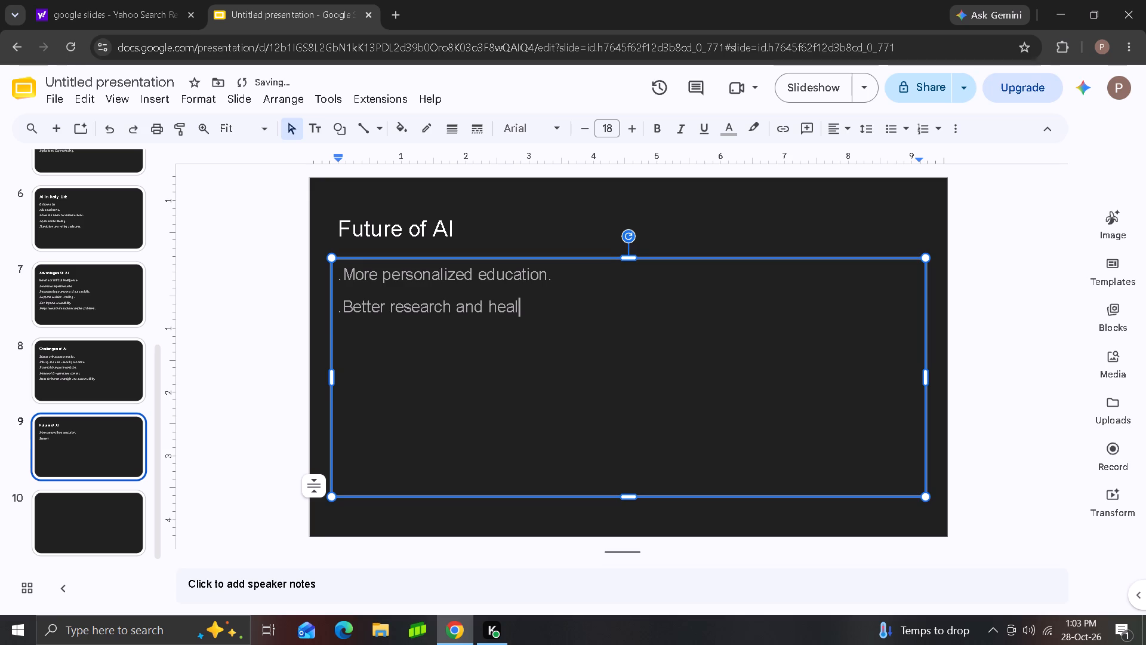
{"action": "type", "text": "thcare"}
{"action": "key", "text": "space"}
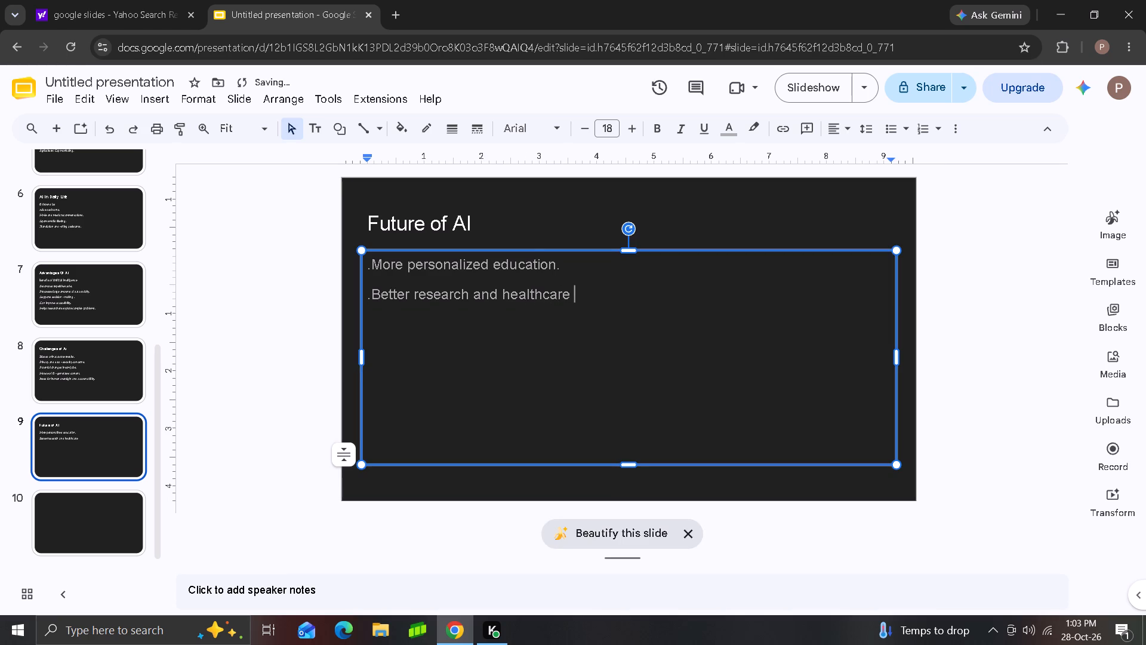
{"action": "type", "text": "support"}
{"action": "key", "text": "period"}
Add ".smarter software and automotion." as the third body line on slide 9.
{"action": "key", "text": "Return"}
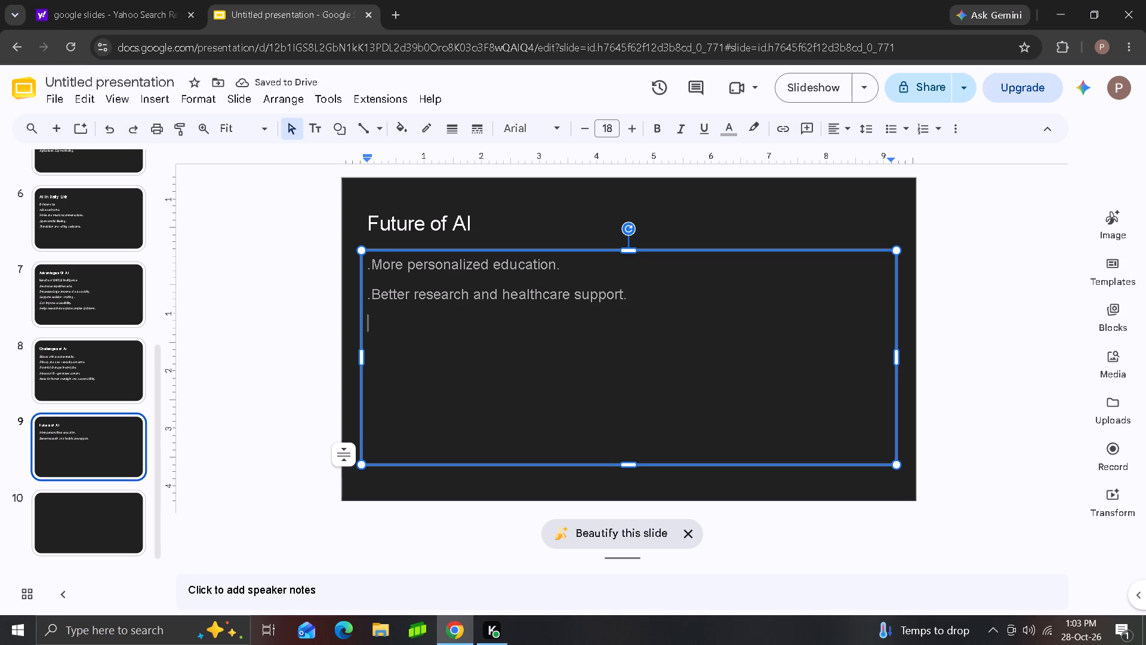
{"action": "type", "text": ".smart"}
{"action": "type", "text": "er"}
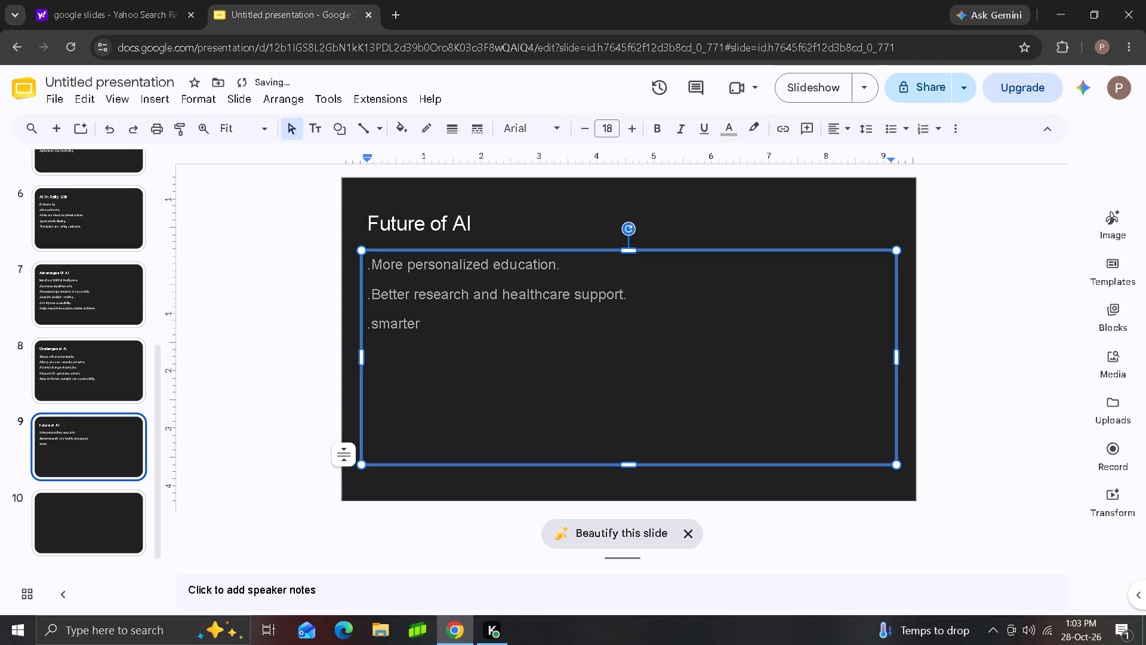
{"action": "key", "text": "space"}
{"action": "type", "text": "softa"}
{"action": "key", "text": "BackSpace"}
{"action": "key", "text": "q"}
{"action": "key", "text": "BackSpace"}
{"action": "type", "text": "ware"}
{"action": "key", "text": "space"}
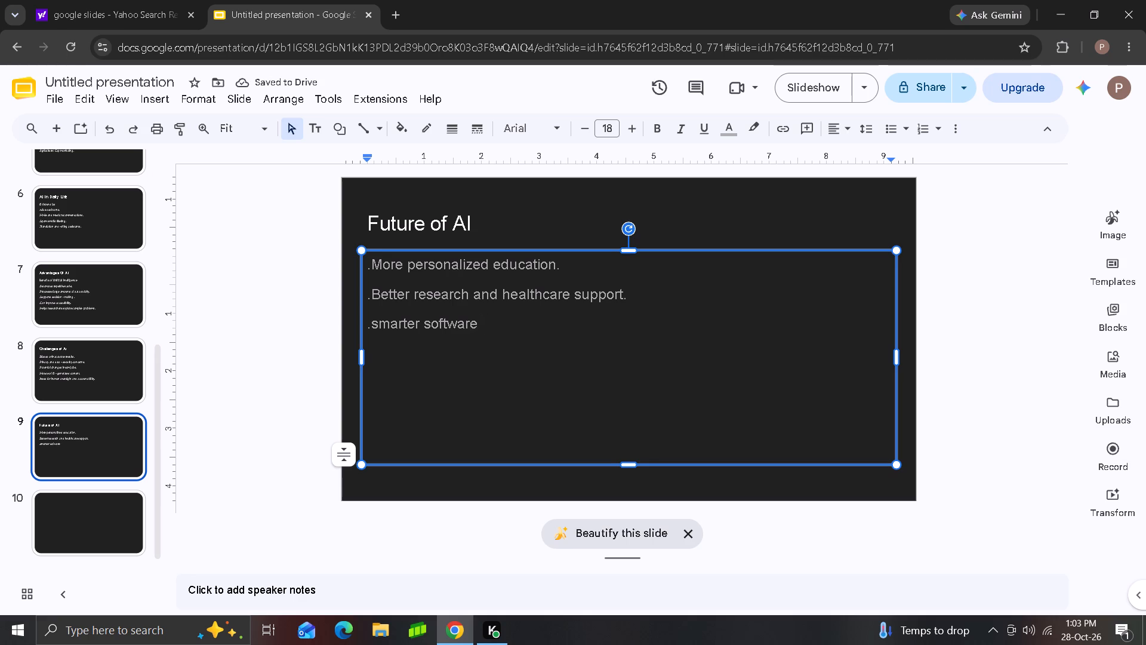
{"action": "type", "text": "ans"}
{"action": "key", "text": "BackSpace"}
{"action": "type", "text": "d"}
{"action": "key", "text": "space"}
{"action": "type", "text": "automotion"}
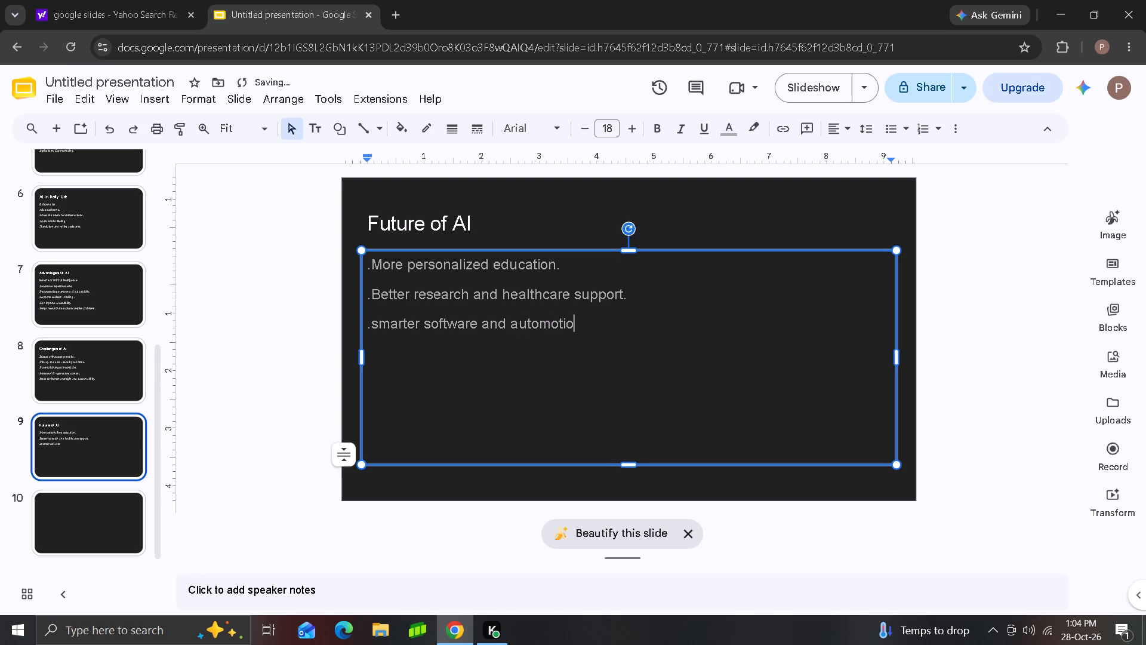
{"action": "key", "text": "space"}
{"action": "key", "text": "BackSpace"}
{"action": "key", "text": "period"}
Begin the fourth body line on slide 9 with "Greater demand for".
{"action": "key", "text": "Return"}
{"action": "type", "text": "gretre"}
{"action": "key", "text": "BackSpace"}
{"action": "key", "text": "BackSpace"}
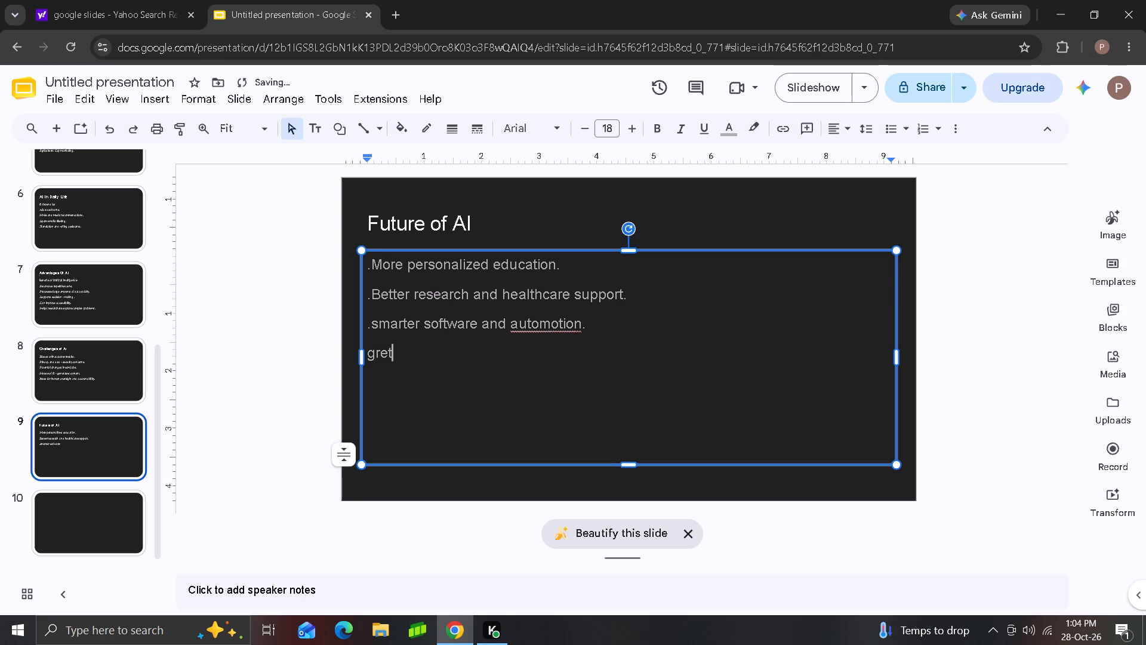
{"action": "type", "text": "er"}
{"action": "key", "text": "space"}
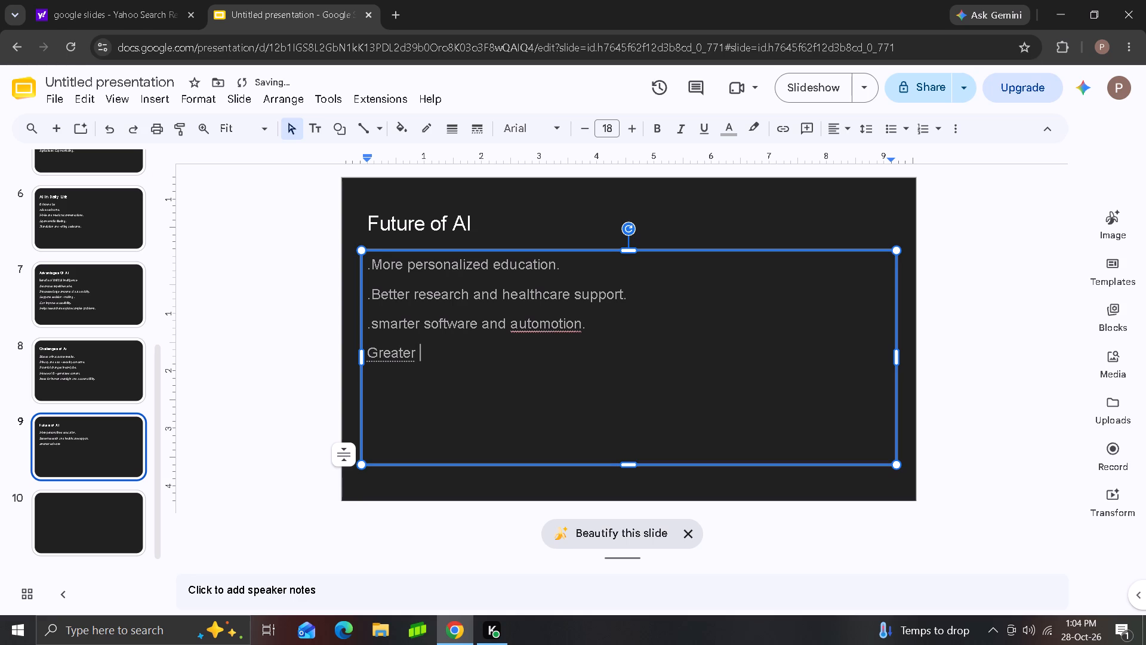
{"action": "type", "text": "demand"}
{"action": "key", "text": "space"}
{"action": "type", "text": "for"}
{"action": "key", "text": "space"}
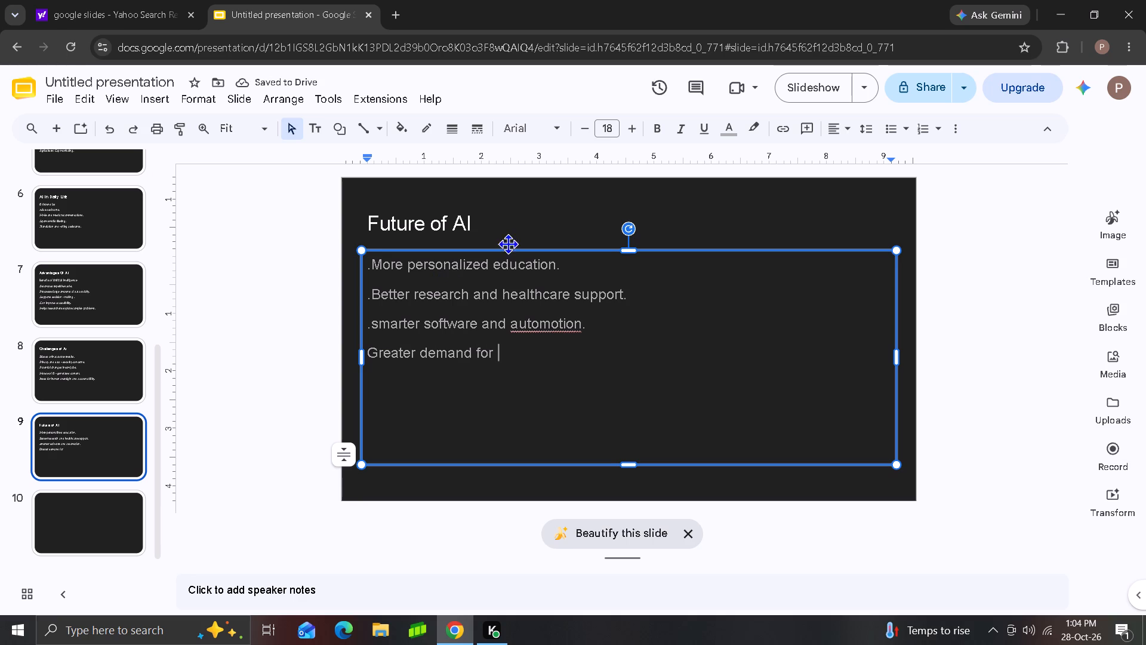
Correct the misspelled last word of the third body line to "automation".
{"action": "left_click", "coordinate": [556, 323]}
{"action": "key", "text": "BackSpace"}
{"action": "key", "text": "a"}
Complete the fourth body line on slide 9 with "responsible AI skills.".
{"action": "left_click", "coordinate": [512, 348]}
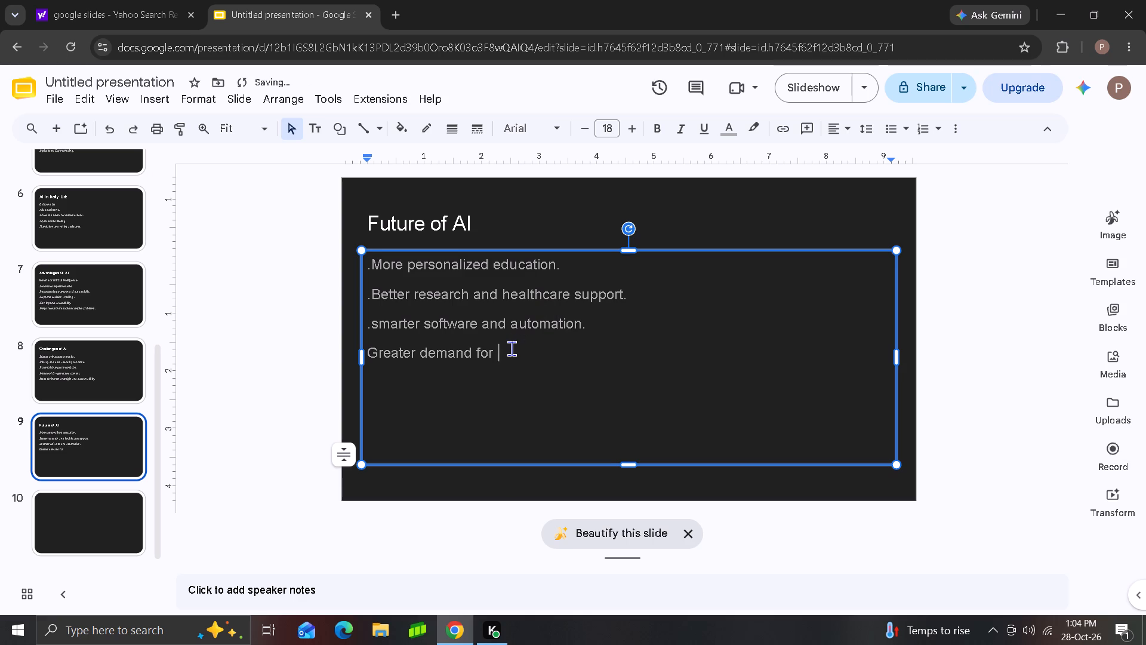
{"action": "type", "text": "responsible"}
{"action": "key", "text": "space"}
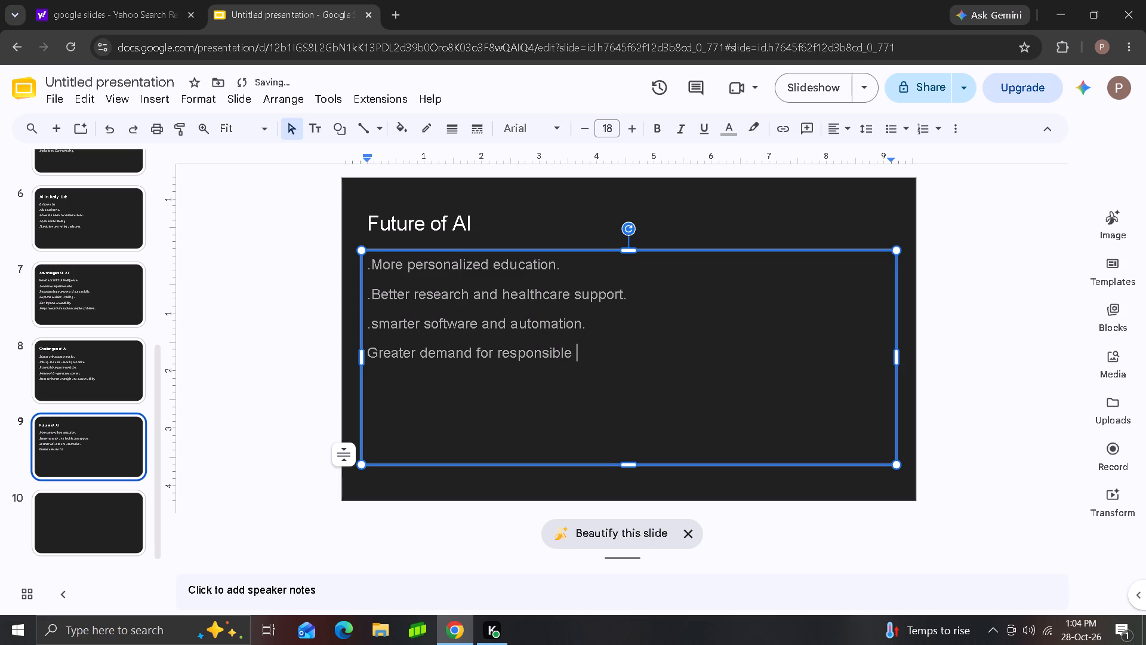
{"action": "type", "text": "Ai ="}
{"action": "key", "text": "BackSpace"}
{"action": "key", "text": "BackSpace"}
{"action": "key", "text": "i"}
{"action": "key", "text": "BackSpace"}
{"action": "key", "text": "BackSpace"}
{"action": "type", "text": "I"}
{"action": "key", "text": "space"}
{"action": "type", "text": "sl"}
{"action": "key", "text": "BackSpace"}
{"action": "type", "text": "ki"}
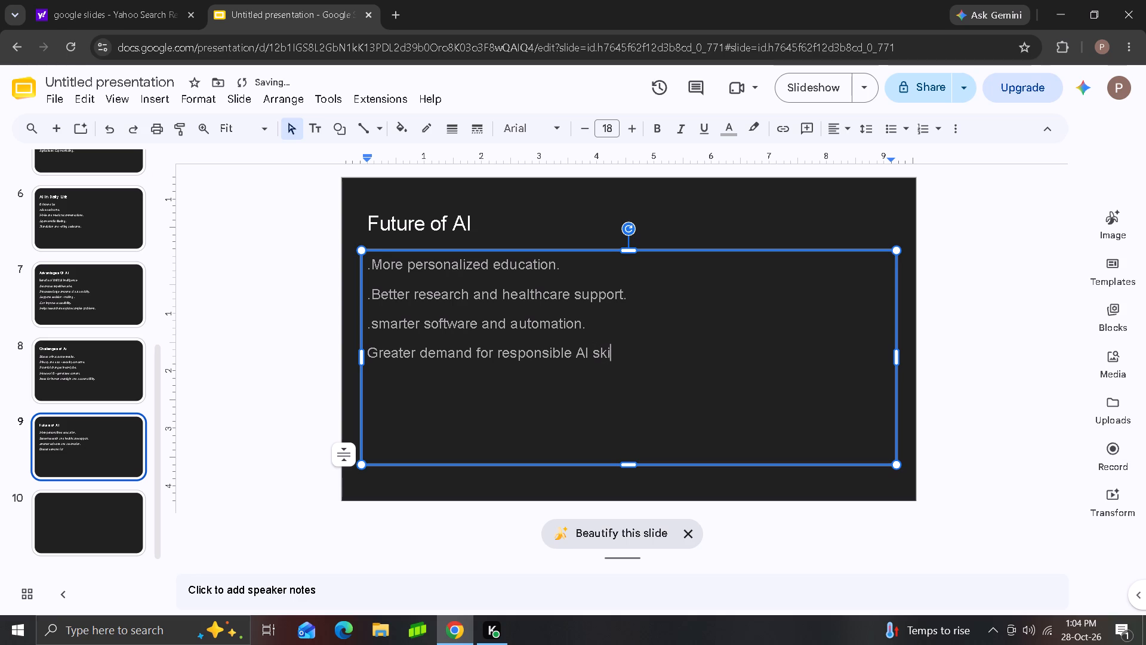
{"action": "type", "text": "lls"}
{"action": "key", "text": "period"}
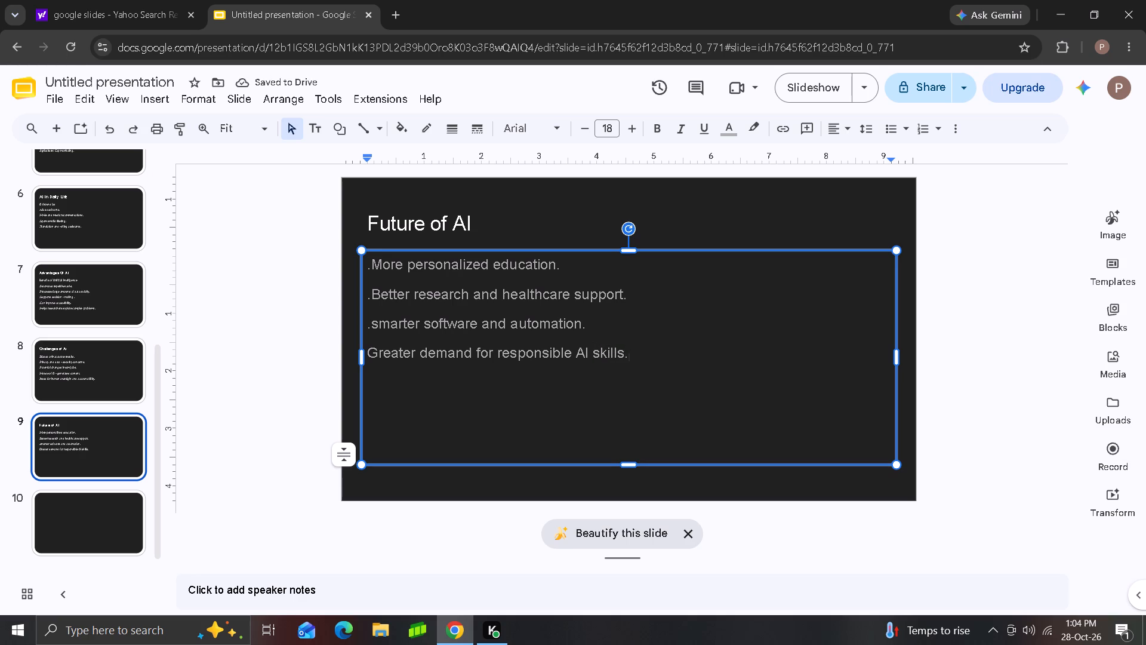
Begin the fifth body line on slide 9 with ".Human creativity and judgment".
{"action": "key", "text": "Return"}
{"action": "key", "text": "period"}
{"action": "type", "text": "Huan"}
{"action": "key", "text": "BackSpace"}
{"action": "key", "text": "BackSpace"}
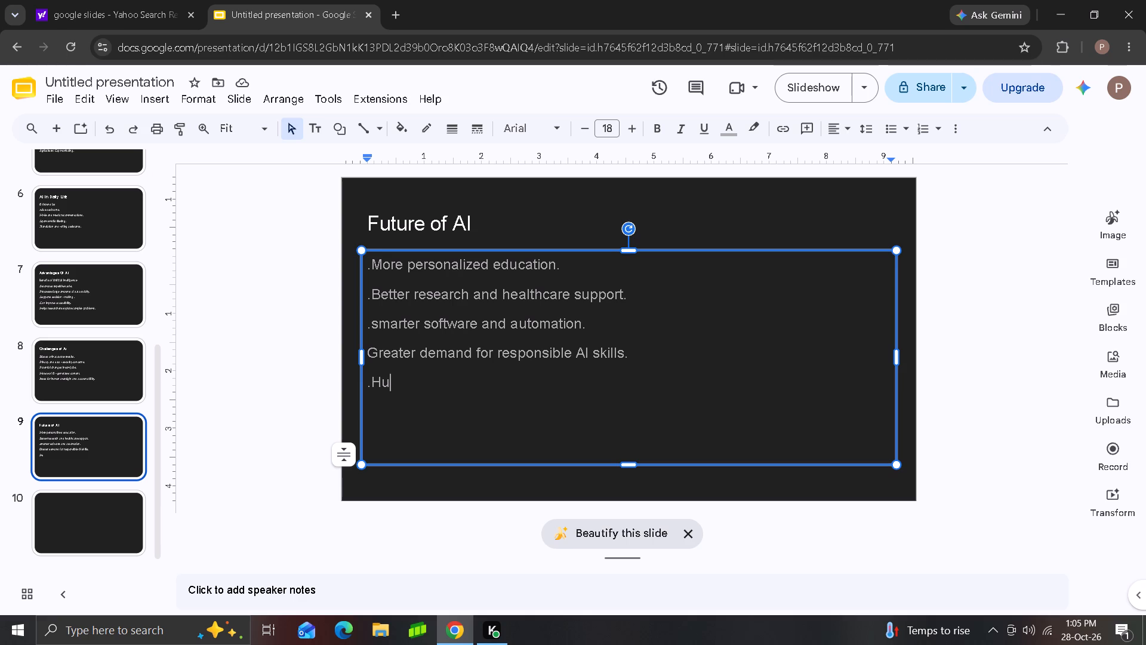
{"action": "type", "text": "man cra"}
{"action": "key", "text": "BackSpace"}
{"action": "type", "text": "eativity"}
{"action": "key", "text": "space"}
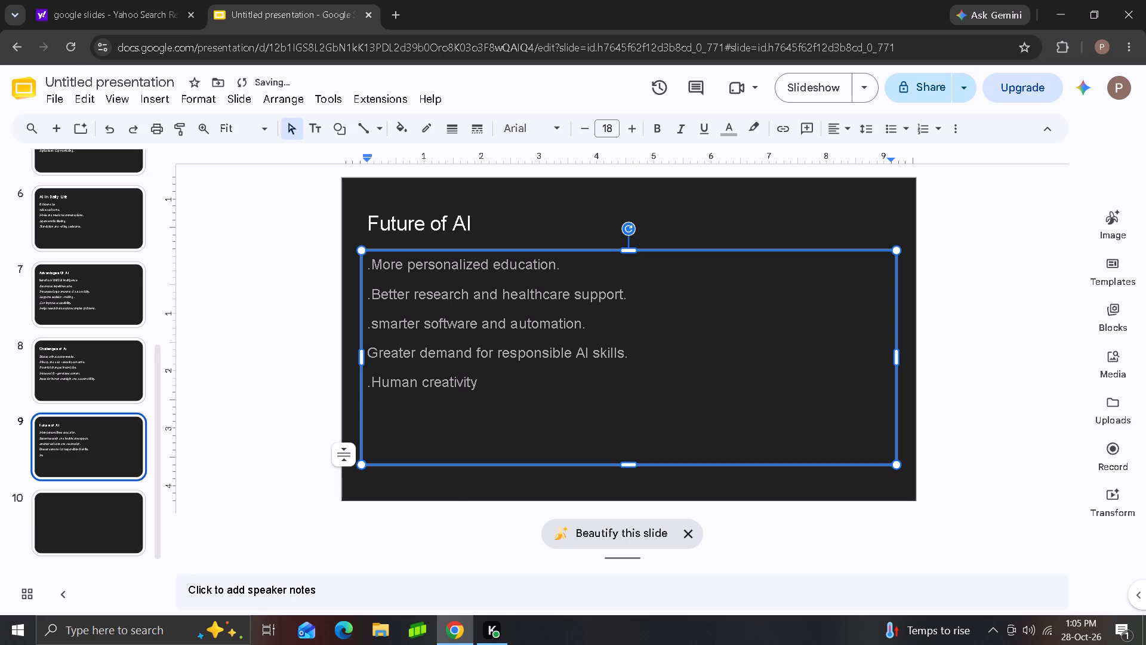
{"action": "type", "text": "and"}
{"action": "key", "text": "space"}
{"action": "key", "text": "j"}
{"action": "type", "text": "ug"}
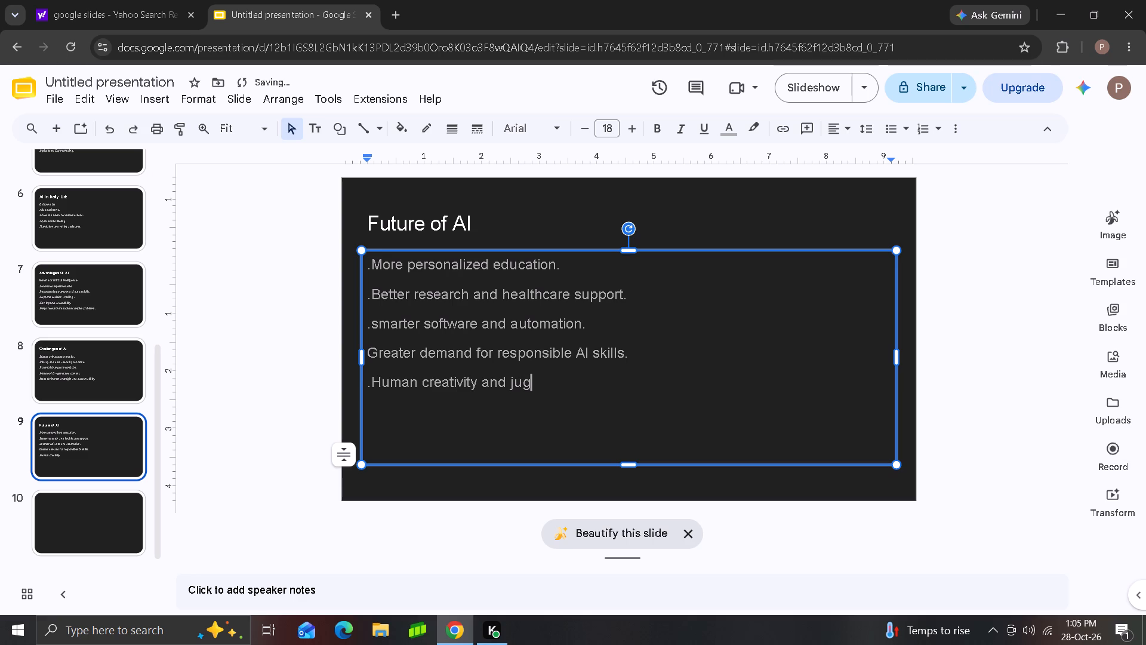
{"action": "key", "text": "BackSpace"}
{"action": "type", "text": "dget"}
{"action": "key", "text": "BackSpace"}
{"action": "key", "text": "BackSpace"}
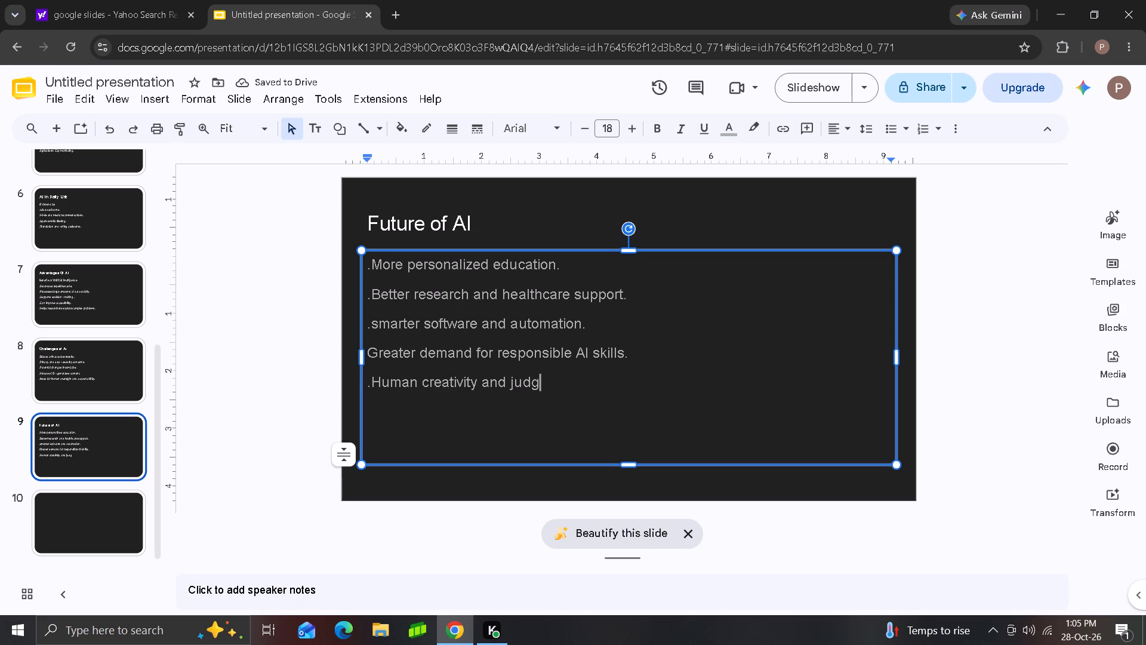
{"action": "type", "text": "ment"}
{"action": "key", "text": "space"}
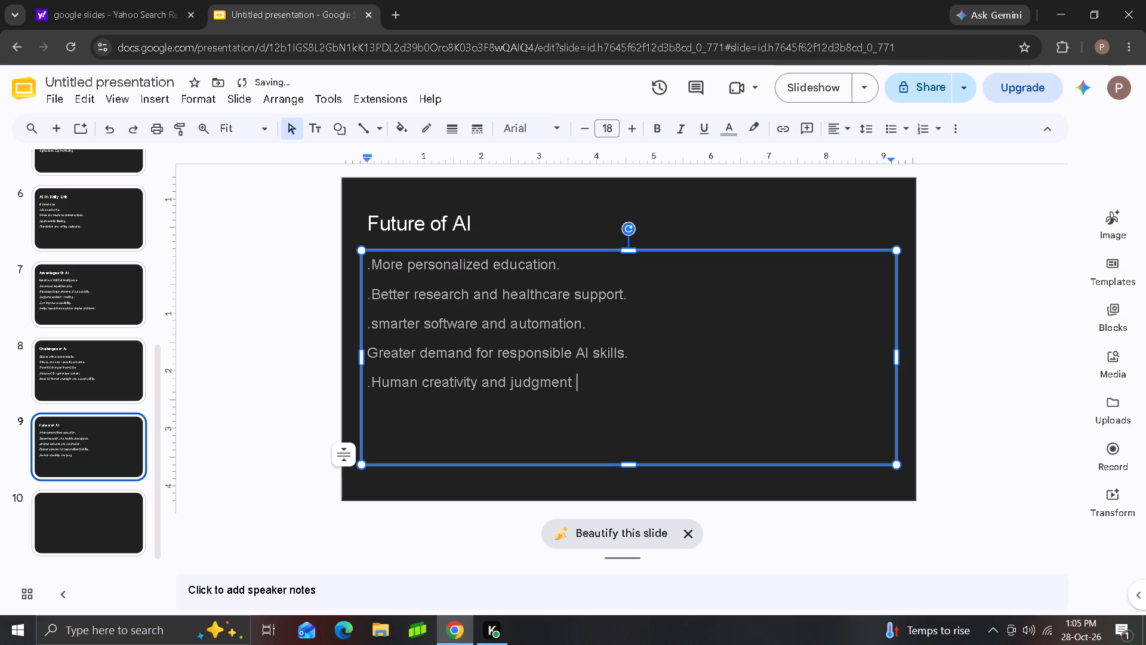
Continue the fifth body line on slide 9 with "creativity and judgement".
{"action": "type", "text": "creatiity"}
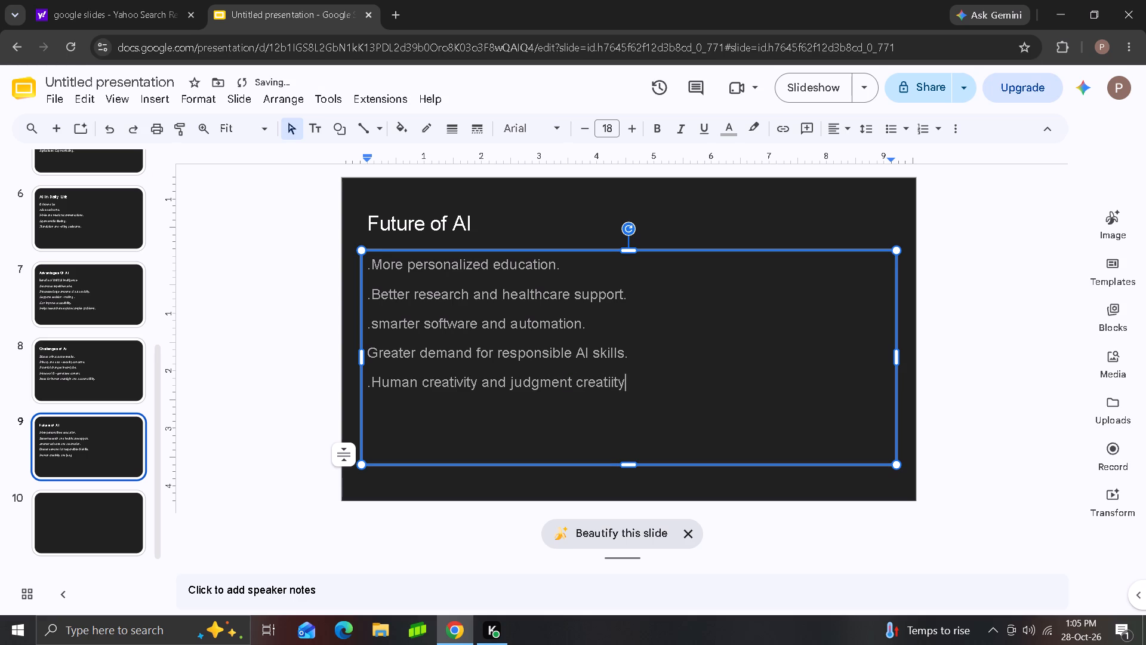
{"action": "key", "text": "BackSpace"}
{"action": "key", "text": "BackSpace"}
{"action": "key", "text": "BackSpace"}
{"action": "type", "text": "vity"}
{"action": "key", "text": "space"}
{"action": "type", "text": "and"}
{"action": "key", "text": "space"}
{"action": "type", "text": "juf"}
{"action": "key", "text": "BackSpace"}
{"action": "type", "text": "dgement"}
{"action": "key", "text": "space"}
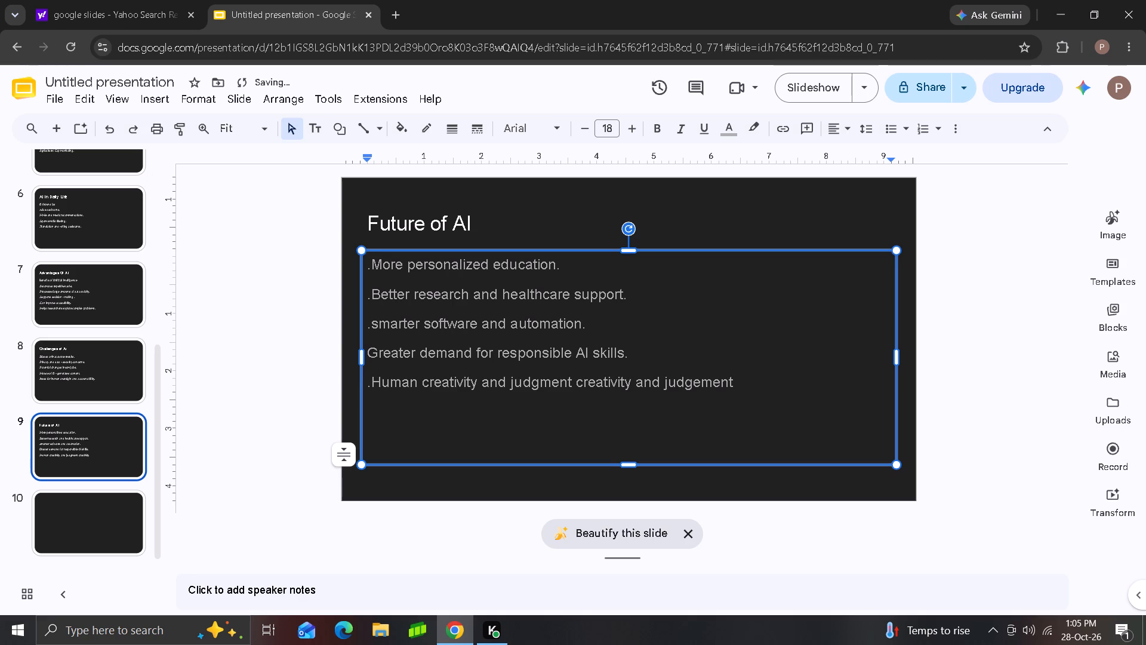
Complete the fifth body line on slide 9 with "will remain important.".
{"action": "type", "text": "wikk"}
{"action": "key", "text": "BackSpace"}
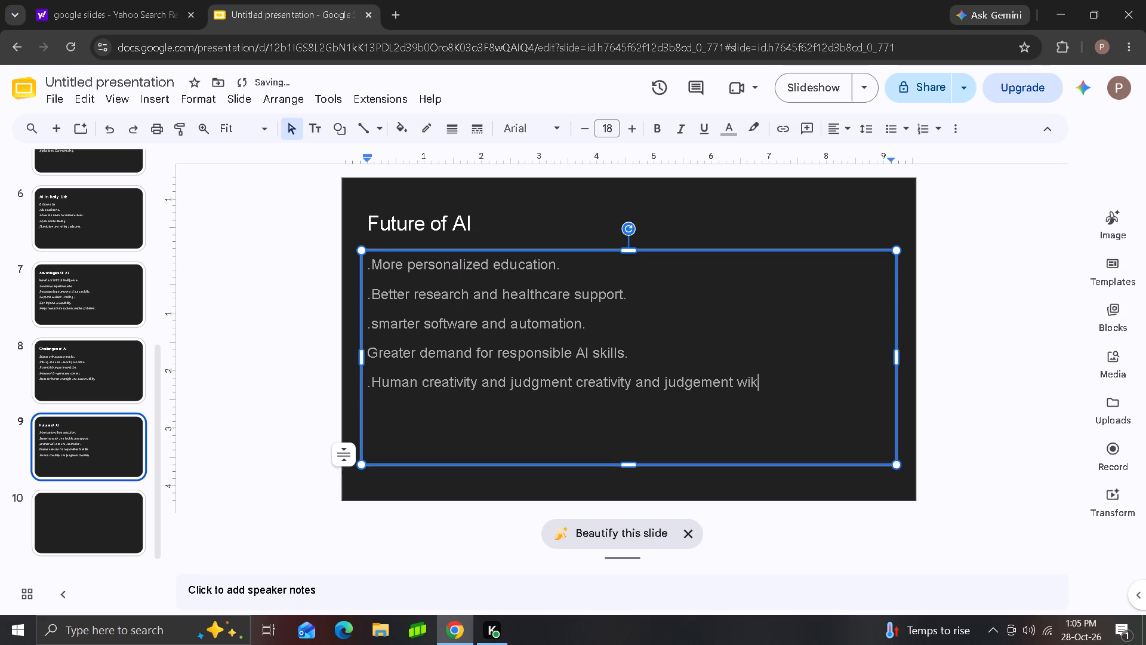
{"action": "key", "text": "BackSpace"}
{"action": "type", "text": "ll"}
{"action": "key", "text": "space"}
{"action": "type", "text": "remains"}
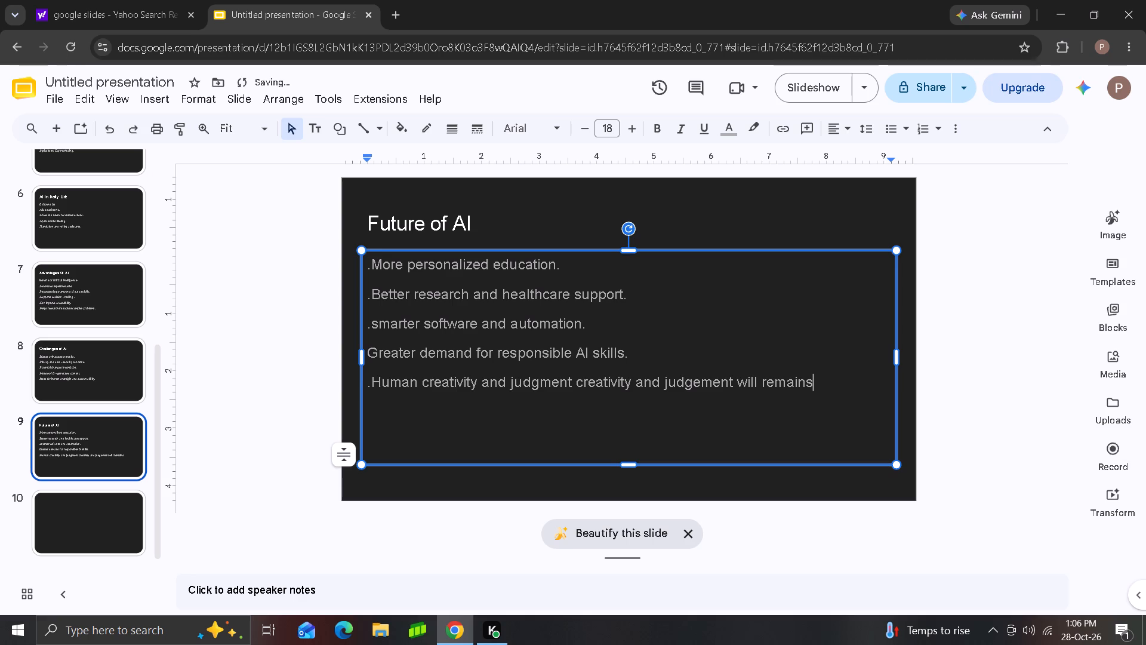
{"action": "key", "text": "BackSpace"}
{"action": "key", "text": "space"}
{"action": "type", "text": "important"}
{"action": "key", "text": "period"}
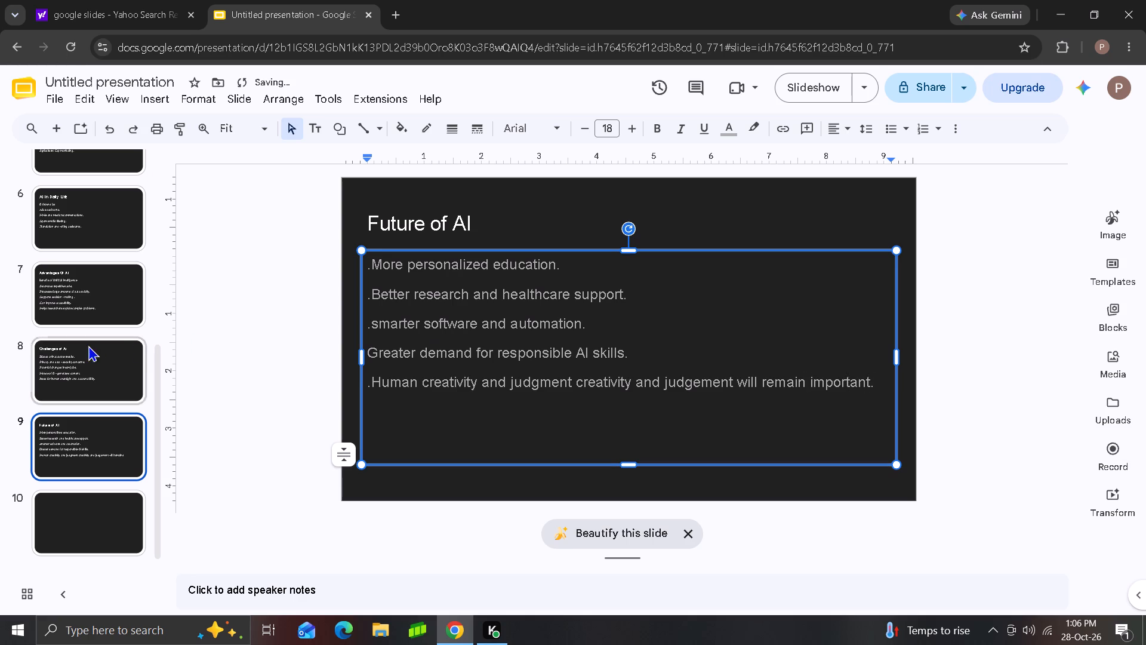
Begin the title of slide 10 with "Conclusion &".
{"action": "left_click", "coordinate": [81, 537]}
{"action": "left_click", "coordinate": [81, 537]}
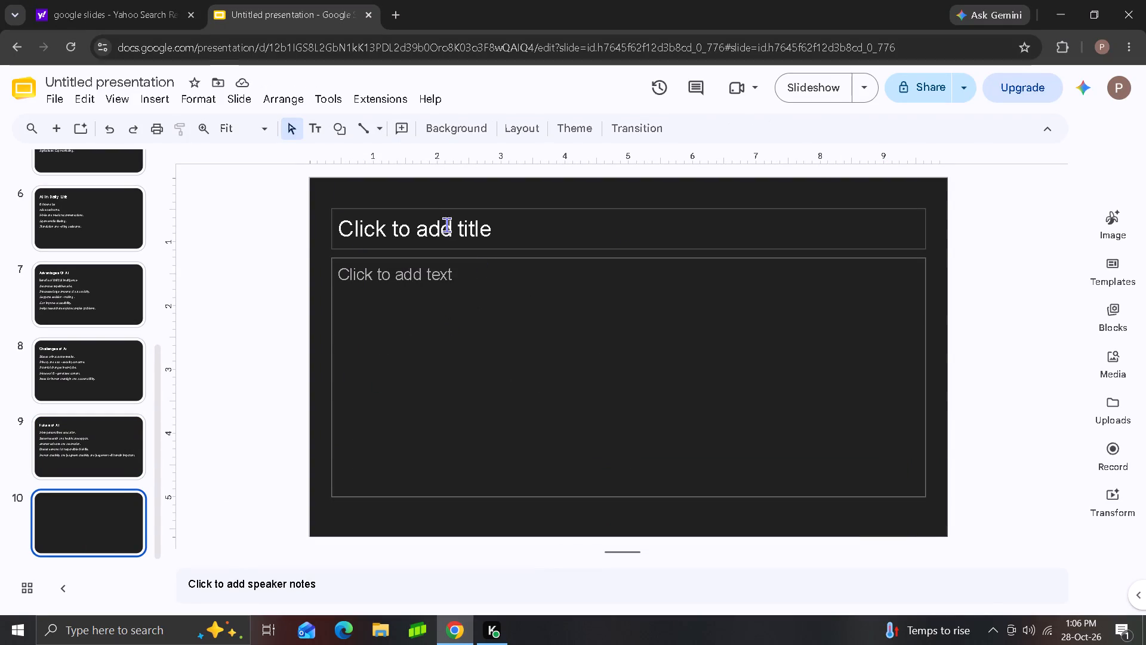
{"action": "left_click", "coordinate": [411, 240]}
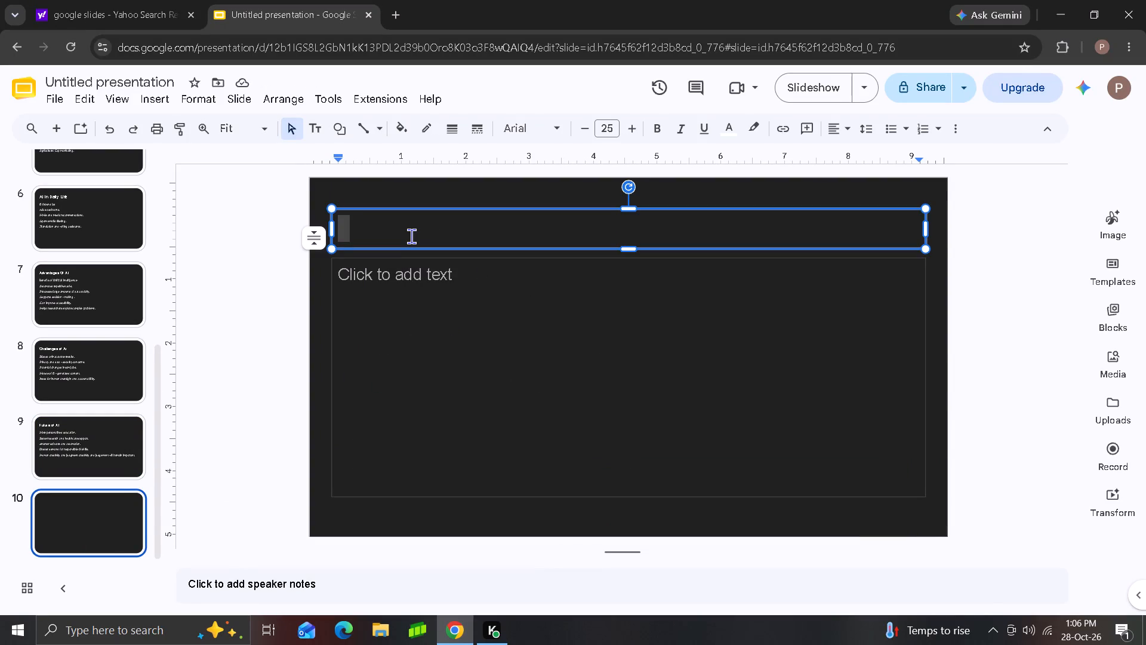
{"action": "type", "text": "Co"}
{"action": "type", "text": "nclusion"}
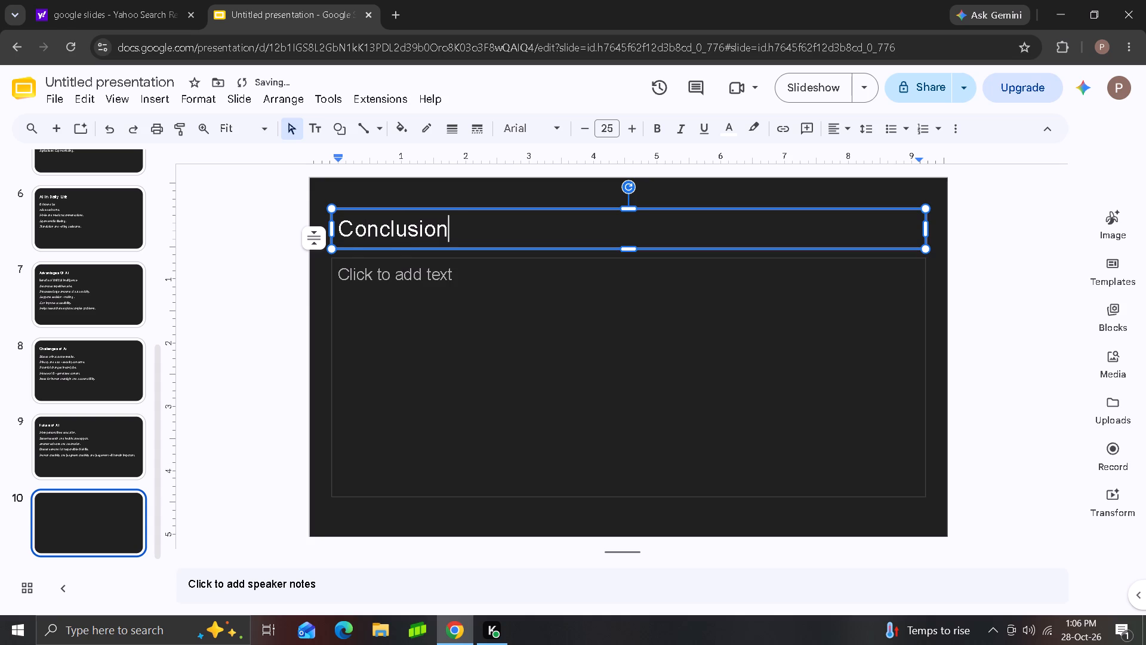
{"action": "key", "text": "space"}
{"action": "type", "text": "/"}
{"action": "key", "text": "BackSpace"}
{"action": "key", "text": "BackSpace"}
{"action": "key", "text": "BackSpace"}
{"action": "key", "text": "BackSpace"}
{"action": "key", "text": "BackSpace"}
{"action": "key", "text": "BackSpace"}
{"action": "key", "text": "BackSpace"}
{"action": "key", "text": "BackSpace"}
{"action": "key", "text": "BackSpace"}
{"action": "key", "text": "BackSpace"}
{"action": "key", "text": "BackSpace"}
{"action": "key", "text": "BackSpace"}
{"action": "key", "text": "BackSpace"}
{"action": "key", "text": "BackSpace"}
{"action": "key", "text": "BackSpace"}
{"action": "key", "text": "BackSpace"}
{"action": "key", "text": "BackSpace"}
{"action": "key", "text": "BackSpace"}
{"action": "key", "text": "BackSpace"}
{"action": "key", "text": "BackSpace"}
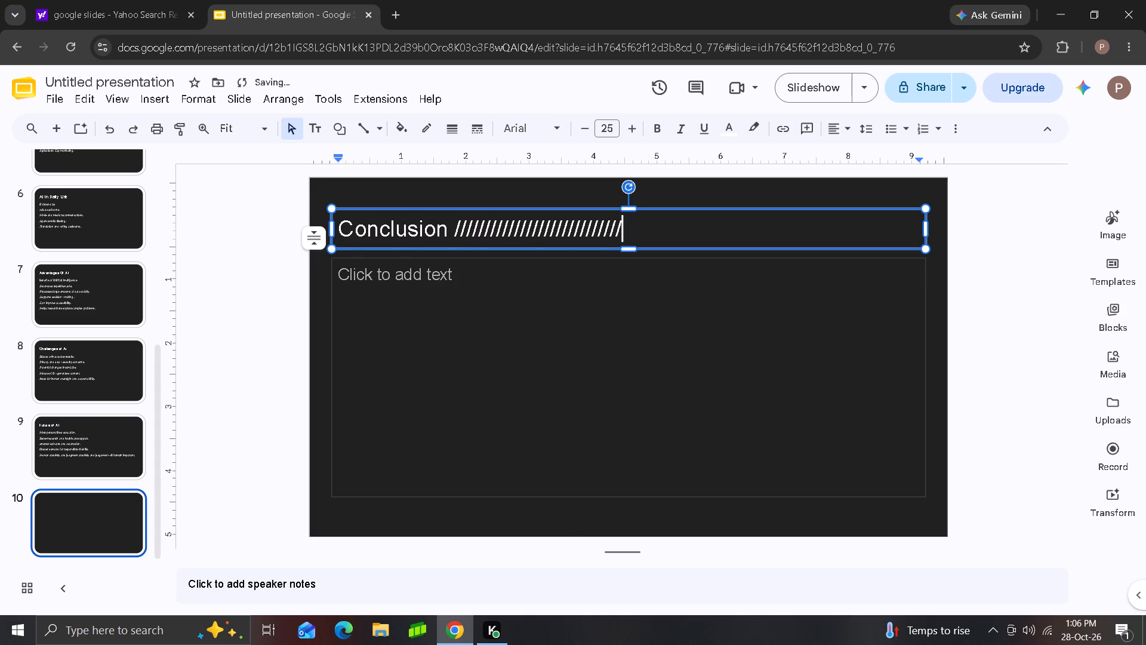
{"action": "key", "text": "BackSpace"}
{"action": "key", "text": "BackSpace"}
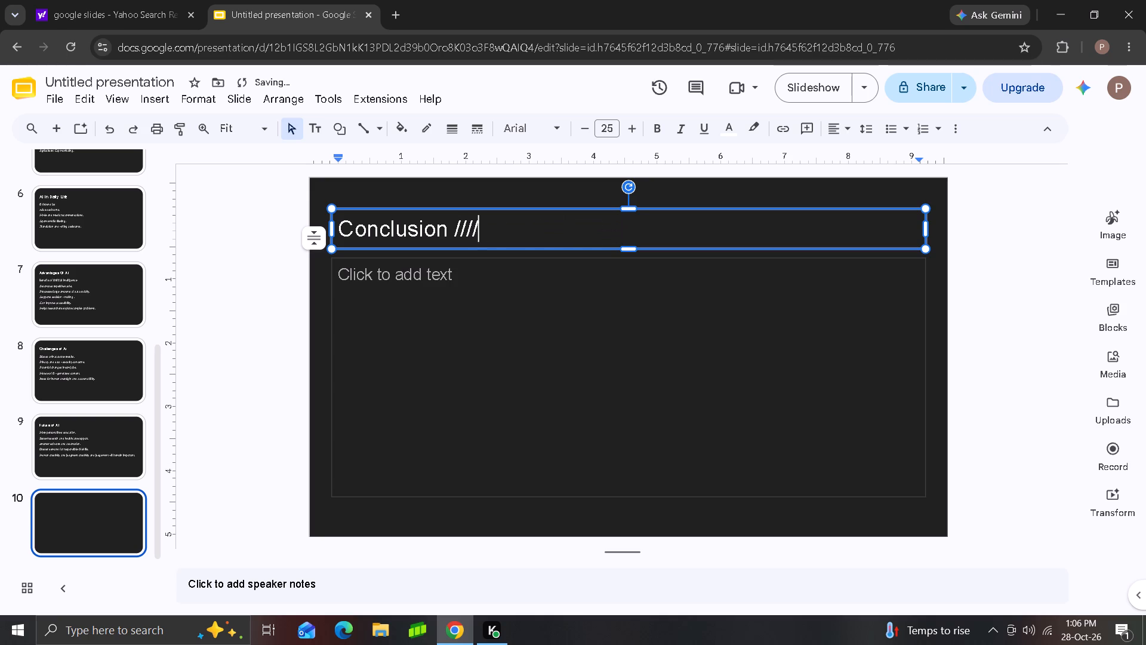
{"action": "key", "text": "BackSpace"}
{"action": "key", "text": "BackSpace"}
{"action": "key", "text": "BackSpace"}
{"action": "key", "text": "shift+ampersand"}
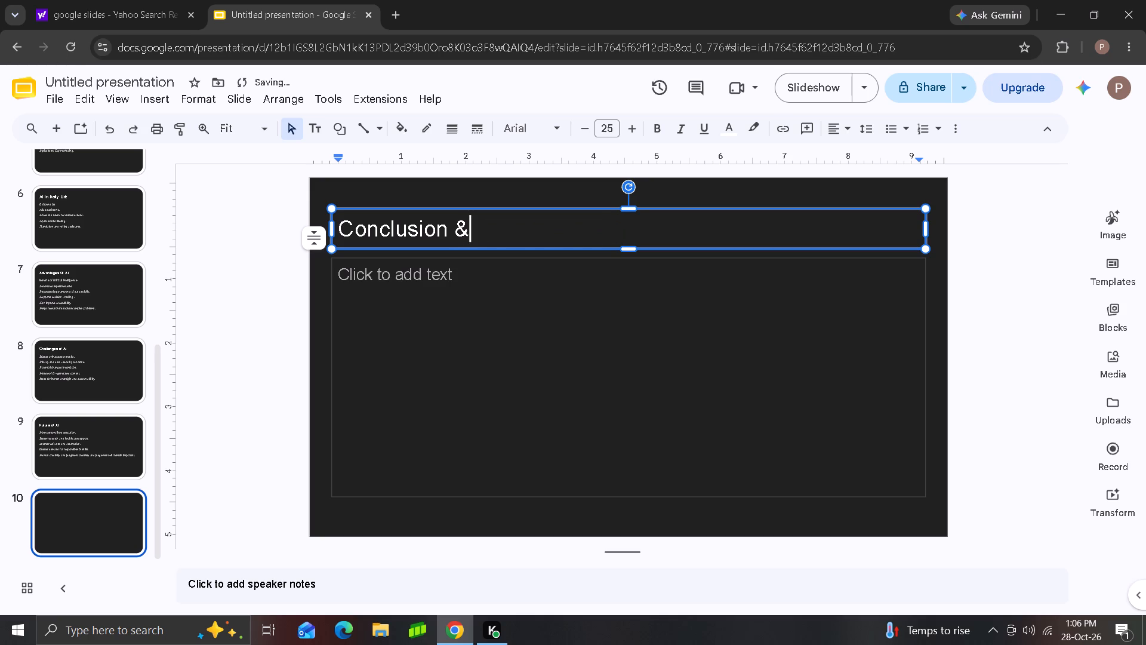
Complete the title of slide 10 with "References".
{"action": "key", "text": "space"}
{"action": "type", "text": "RE"}
{"action": "key", "text": "f"}
{"action": "type", "text": "rences"}
{"action": "key", "text": "BackSpace"}
{"action": "key", "text": "BackSpace"}
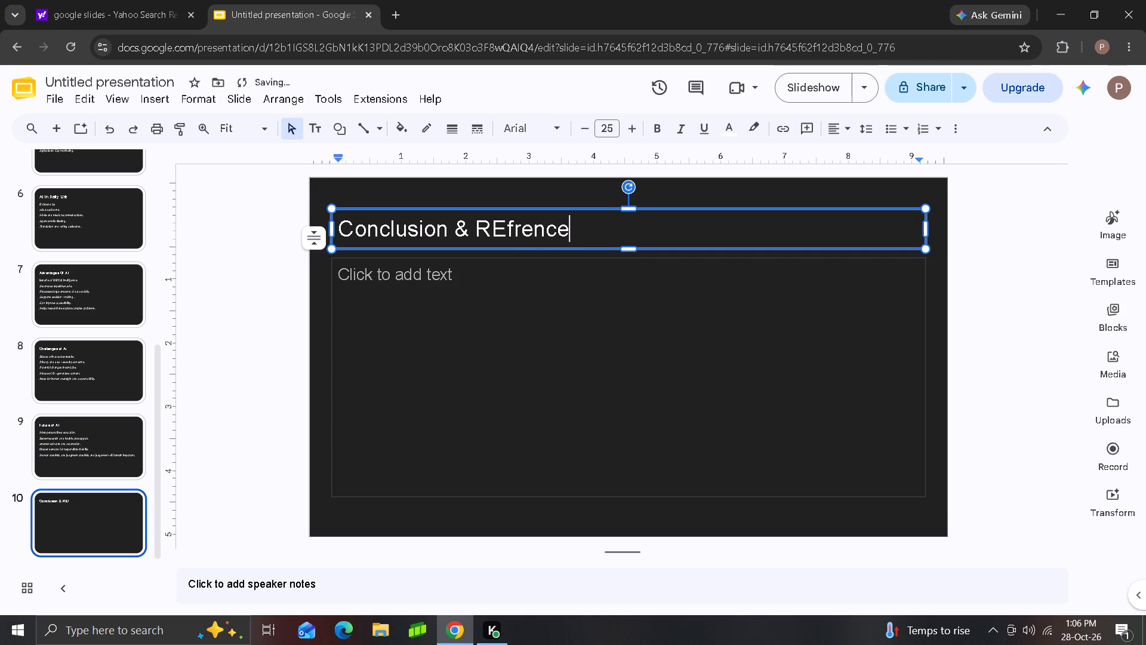
{"action": "key", "text": "BackSpace"}
{"action": "key", "text": "BackSpace"}
{"action": "key", "text": "BackSpace"}
{"action": "key", "text": "BackSpace"}
{"action": "key", "text": "BackSpace"}
{"action": "key", "text": "BackSpace"}
{"action": "type", "text": "er"}
{"action": "key", "text": "BackSpace"}
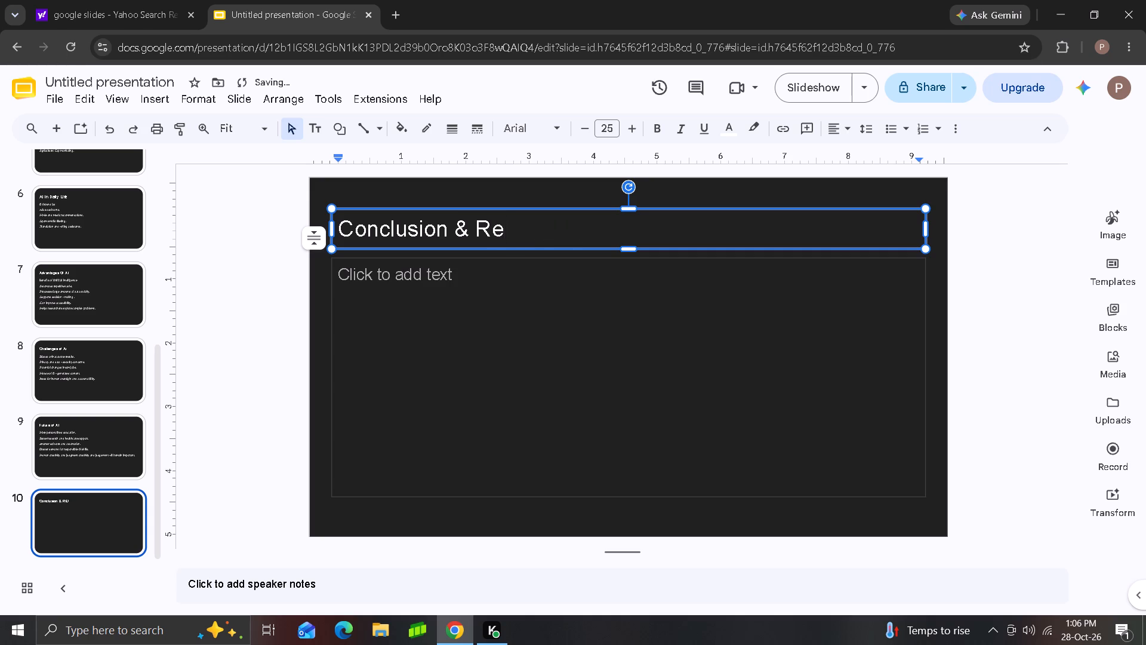
{"action": "type", "text": "ferences"}
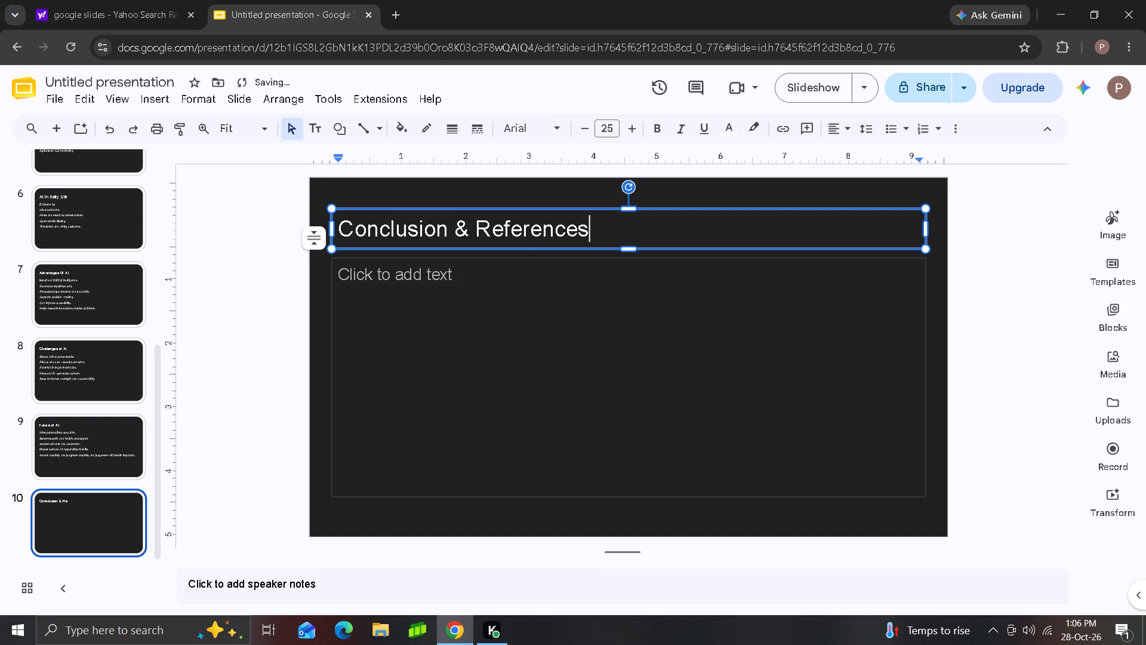
Enter "conclusion" as the first body line on slide 10.
{"action": "left_click", "coordinate": [382, 288]}
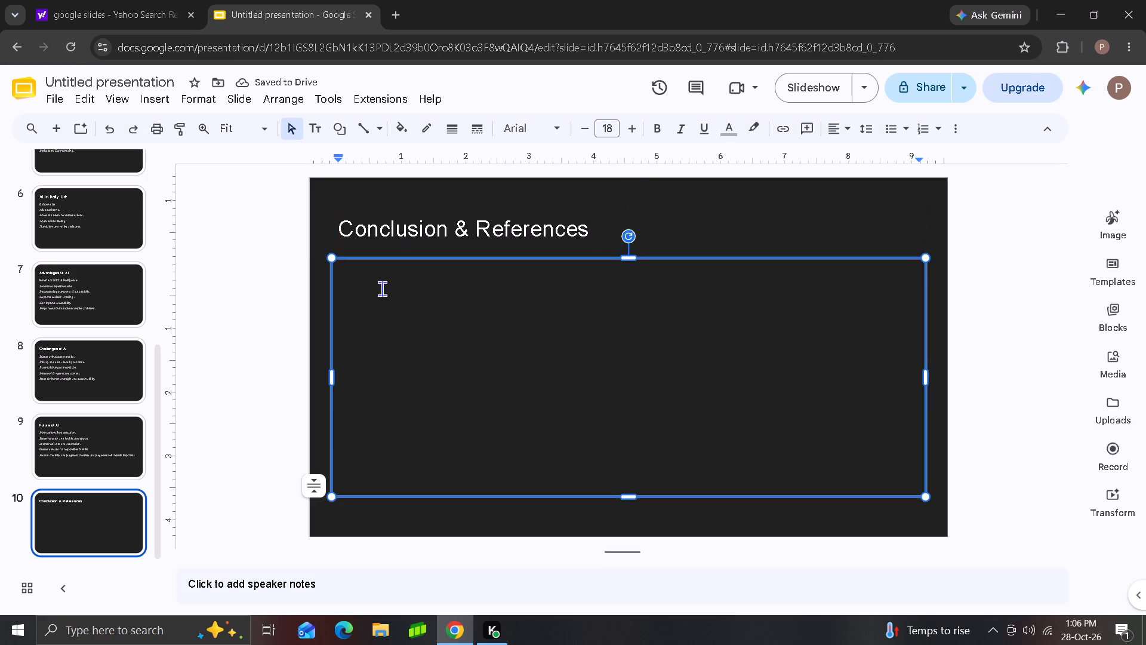
{"action": "type", "text": "con"}
{"action": "type", "text": "clusion"}
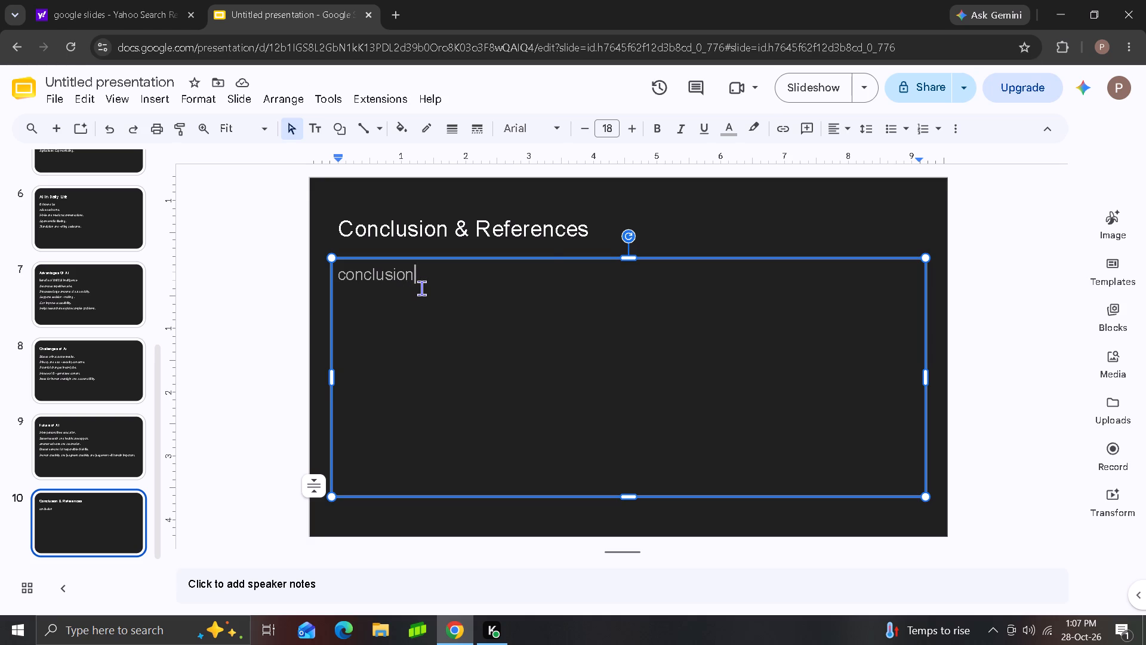
Set the font size to 23 at the end of the "conclusion" body line on slide 10.
{"action": "triple_click", "coordinate": [632, 125]}
{"action": "triple_click", "coordinate": [632, 125]}
{"action": "triple_click", "coordinate": [632, 125]}
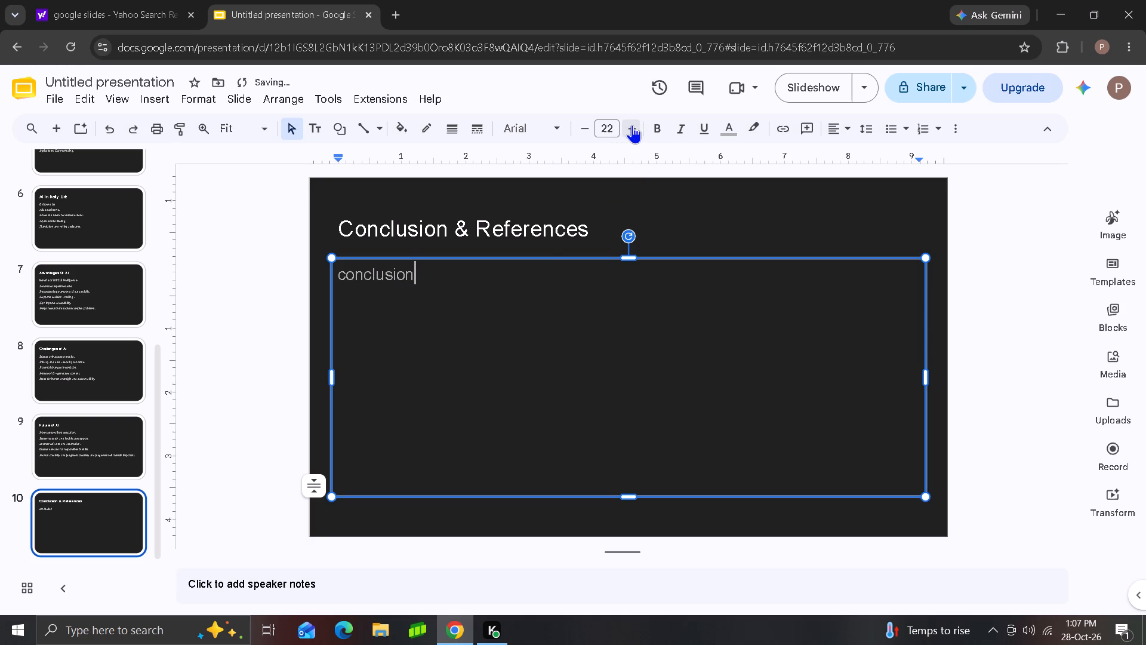
{"action": "triple_click", "coordinate": [632, 125]}
{"action": "triple_click", "coordinate": [632, 125]}
{"action": "left_click", "coordinate": [632, 125]}
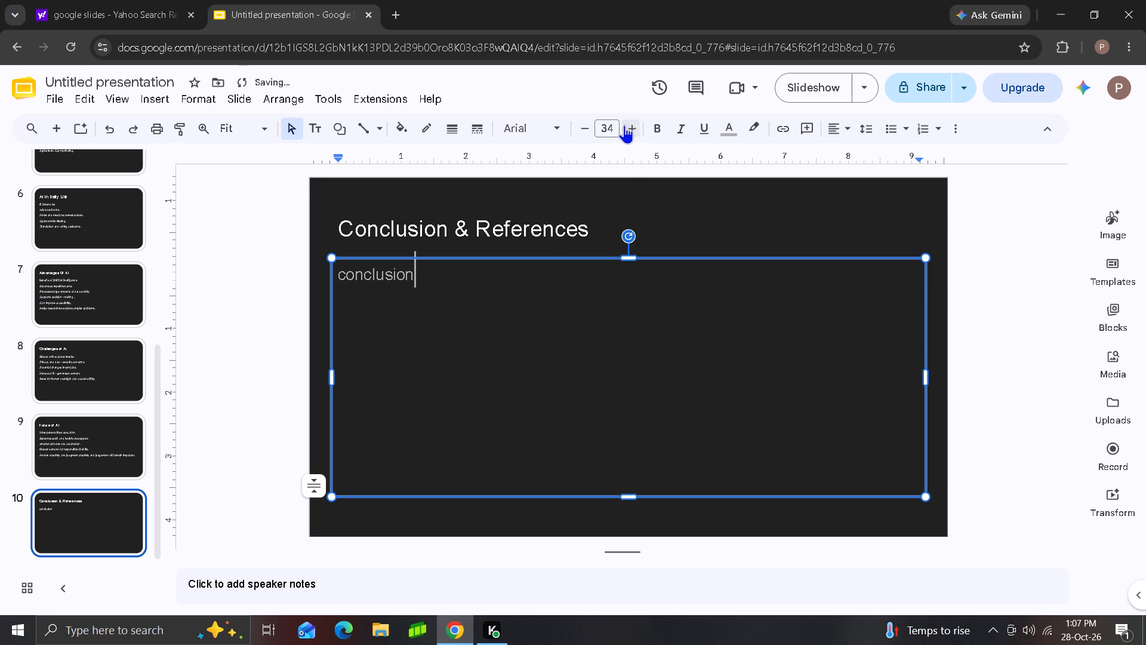
{"action": "triple_click", "coordinate": [637, 128]}
{"action": "triple_click", "coordinate": [637, 128]}
{"action": "triple_click", "coordinate": [583, 134]}
{"action": "triple_click", "coordinate": [583, 134]}
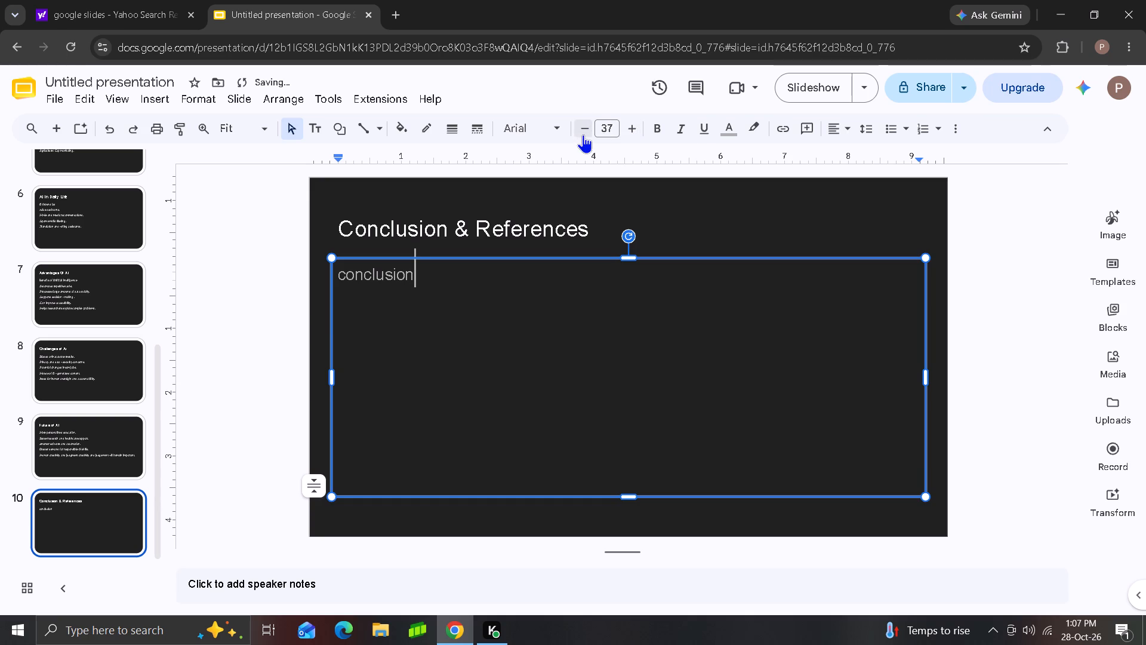
{"action": "triple_click", "coordinate": [583, 134]}
{"action": "triple_click", "coordinate": [583, 134]}
{"action": "triple_click", "coordinate": [583, 134]}
{"action": "triple_click", "coordinate": [583, 134]}
{"action": "left_click", "coordinate": [634, 125]}
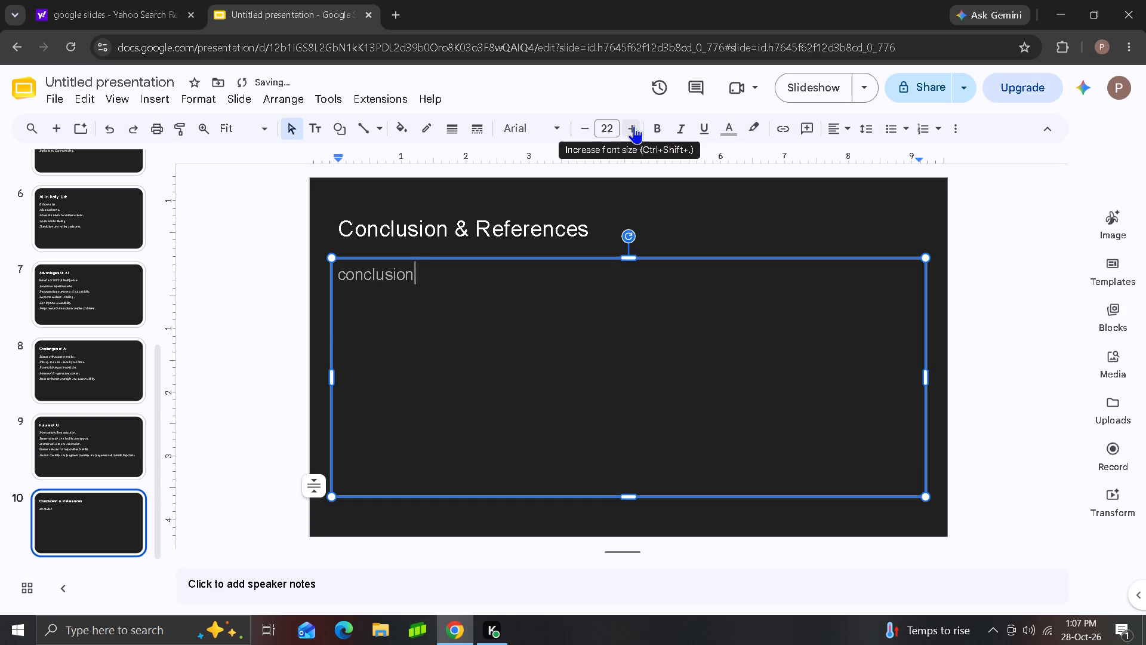
{"action": "left_click", "coordinate": [429, 284]}
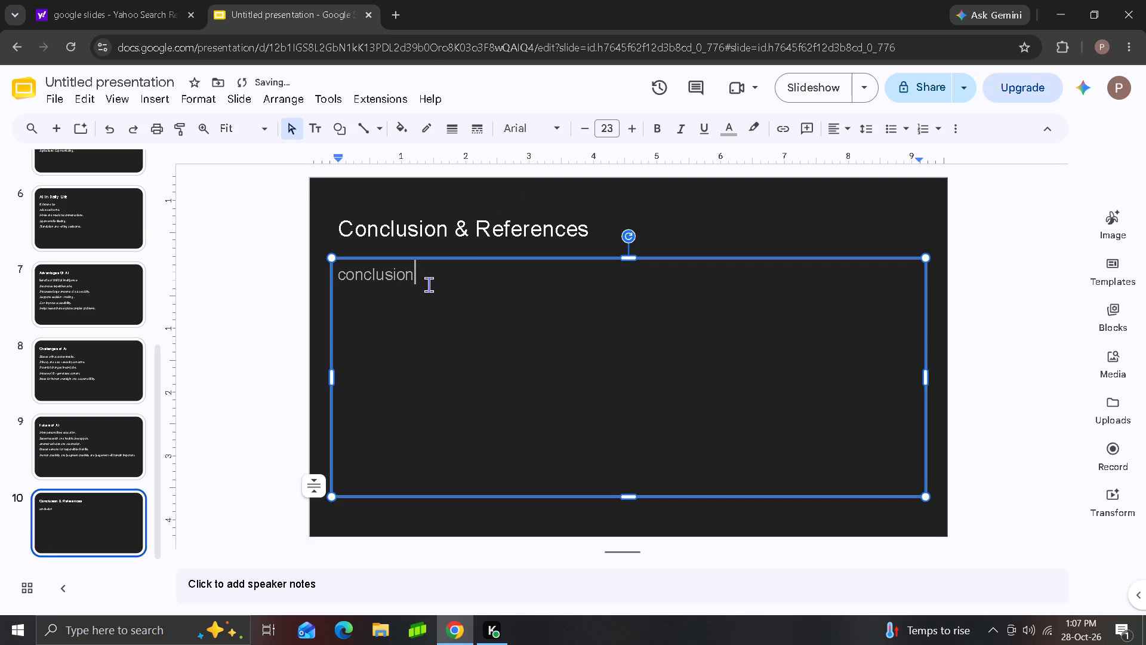
Start a new line below "Conclusion" in the body of slide 10.
{"action": "key", "text": "Return"}
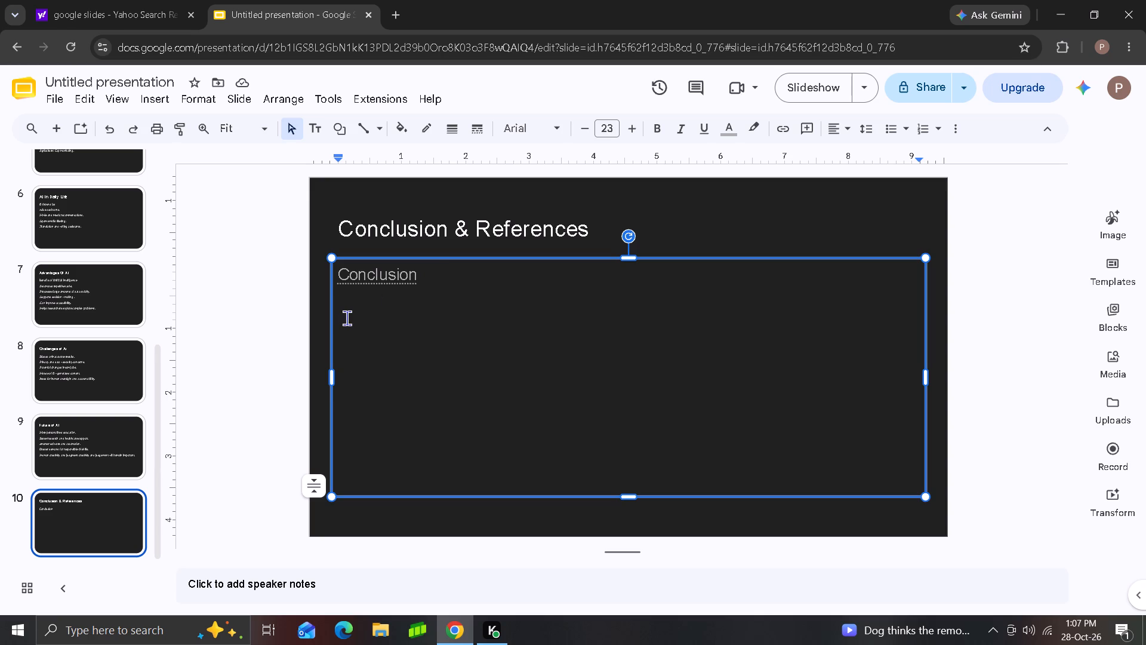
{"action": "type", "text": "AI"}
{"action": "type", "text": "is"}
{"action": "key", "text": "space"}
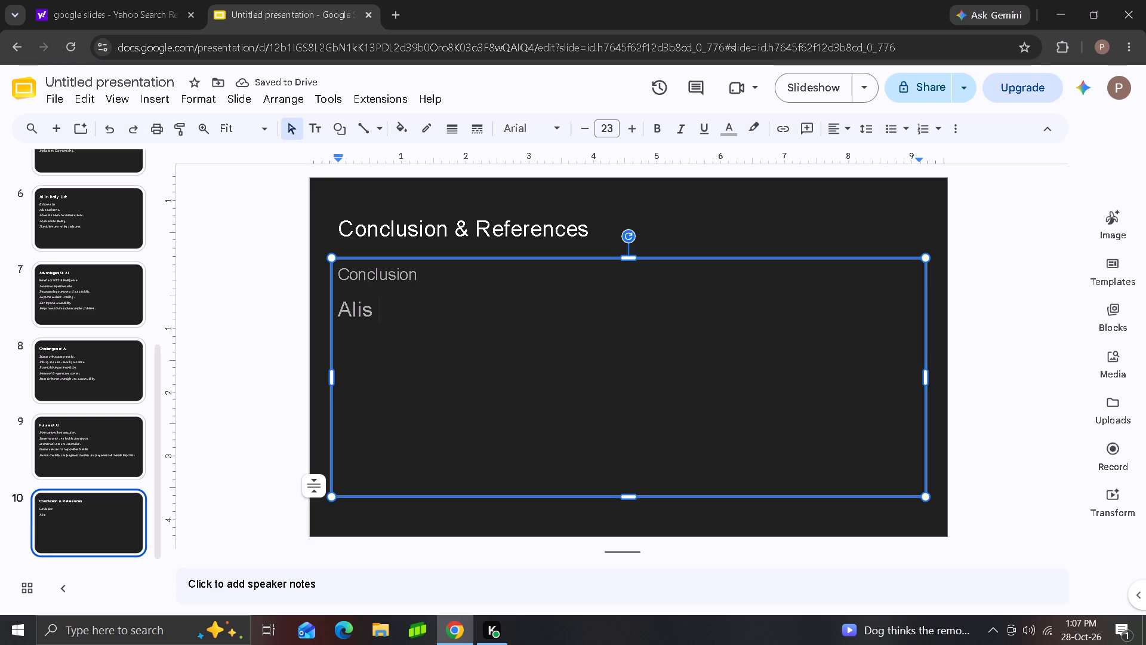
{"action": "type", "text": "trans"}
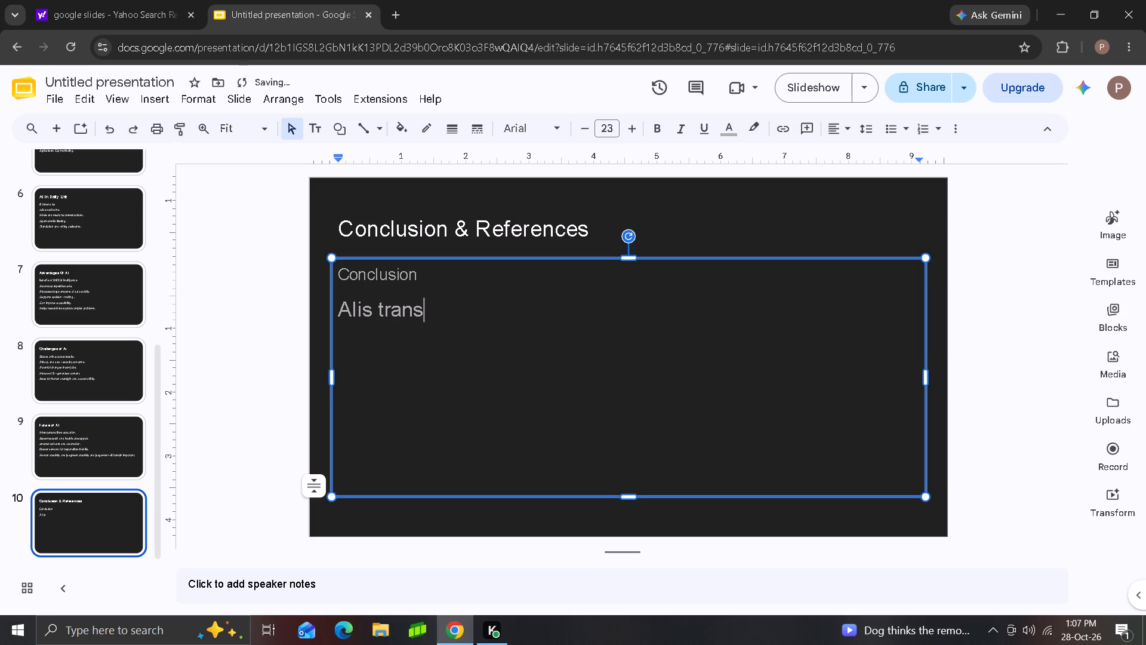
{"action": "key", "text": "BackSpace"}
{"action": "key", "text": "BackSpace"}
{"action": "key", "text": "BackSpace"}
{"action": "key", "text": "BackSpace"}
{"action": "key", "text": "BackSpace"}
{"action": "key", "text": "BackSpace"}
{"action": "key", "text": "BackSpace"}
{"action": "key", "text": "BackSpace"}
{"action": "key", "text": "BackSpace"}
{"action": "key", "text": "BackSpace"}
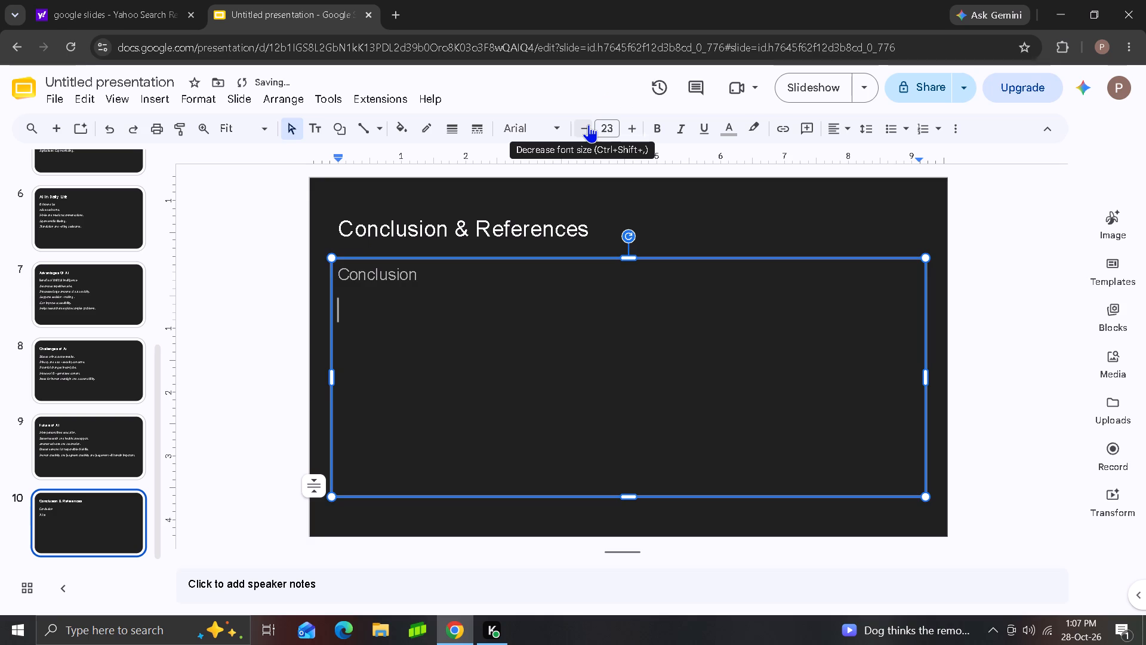
Set the font size of the empty line below "Conclusion" to 20.
{"action": "triple_click", "coordinate": [589, 124]}
{"action": "left_click", "coordinate": [368, 304]}
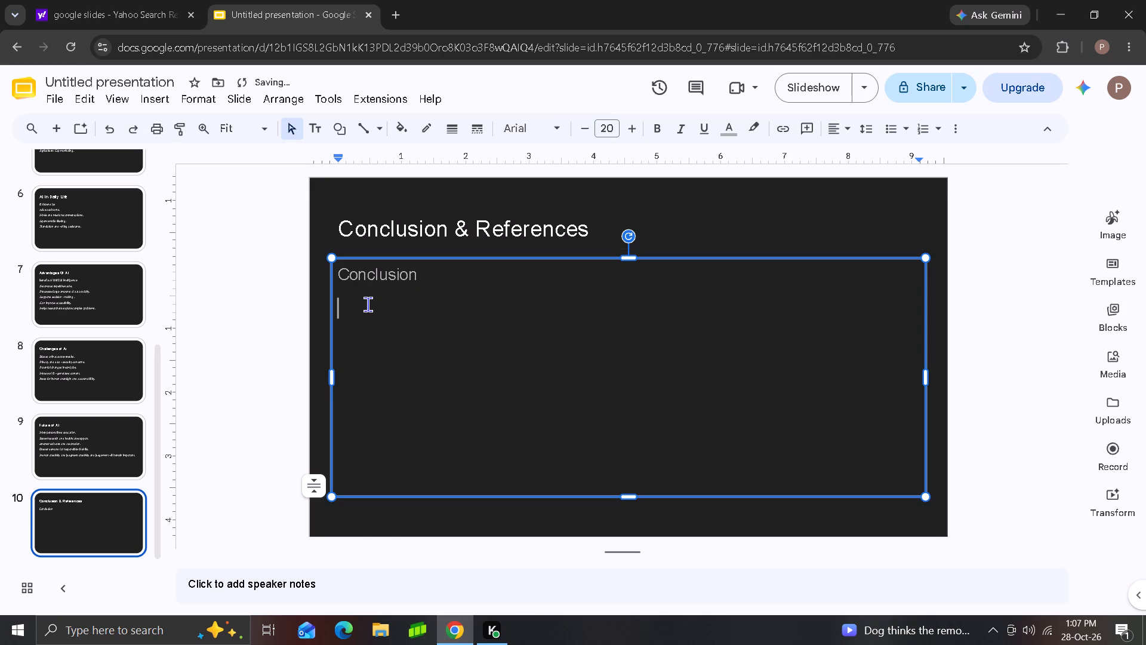
Begin the conclusion paragraph on slide 10 with "Ai is transforming how".
{"action": "key", "text": "a"}
{"action": "key", "text": "BackSpace"}
{"action": "type", "text": "Ai i"}
{"action": "type", "text": "s tran"}
{"action": "type", "text": "sforming"}
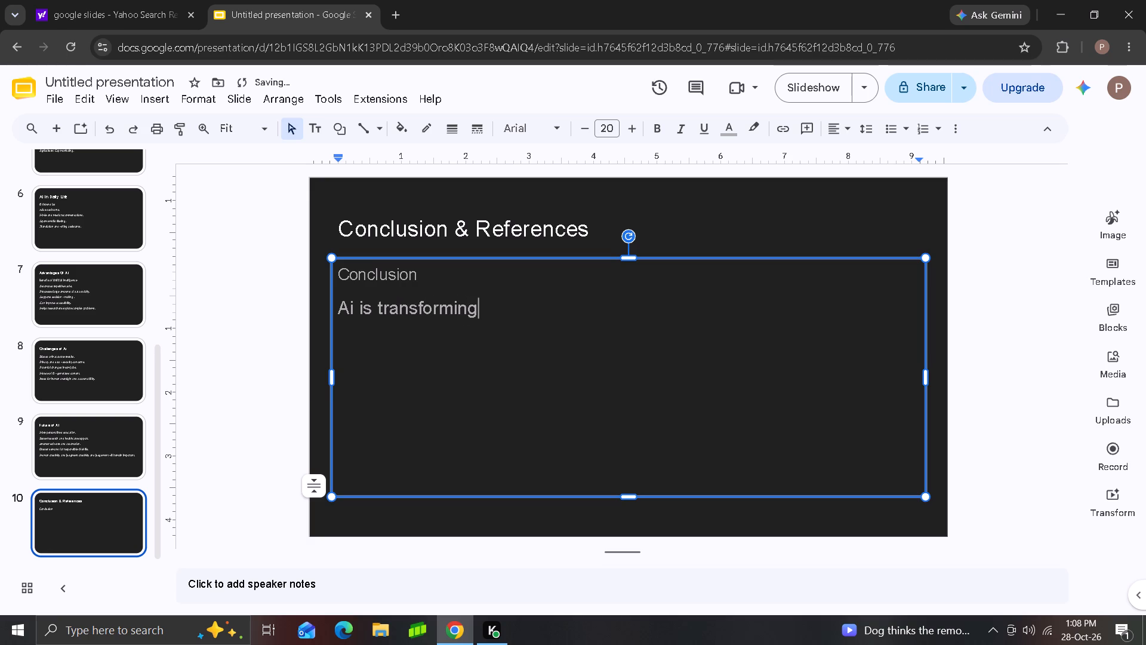
{"action": "key", "text": "space"}
{"action": "type", "text": "how"}
{"action": "key", "text": "space"}
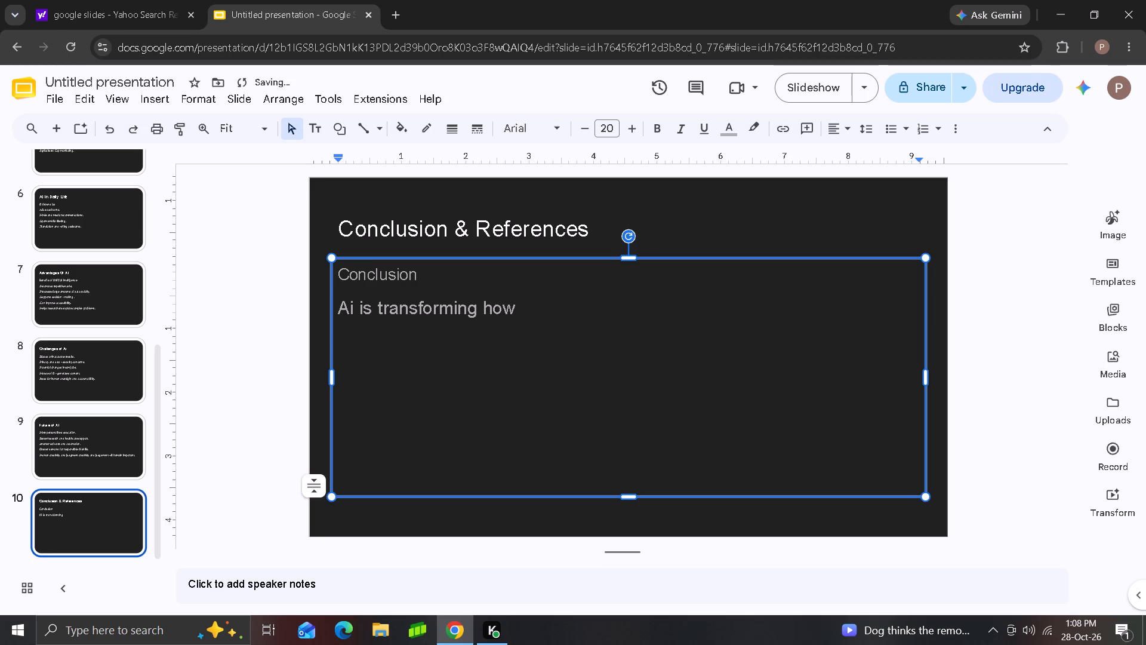
Continue the conclusion sentence with "we learn,".
{"action": "type", "text": "we lewmad"}
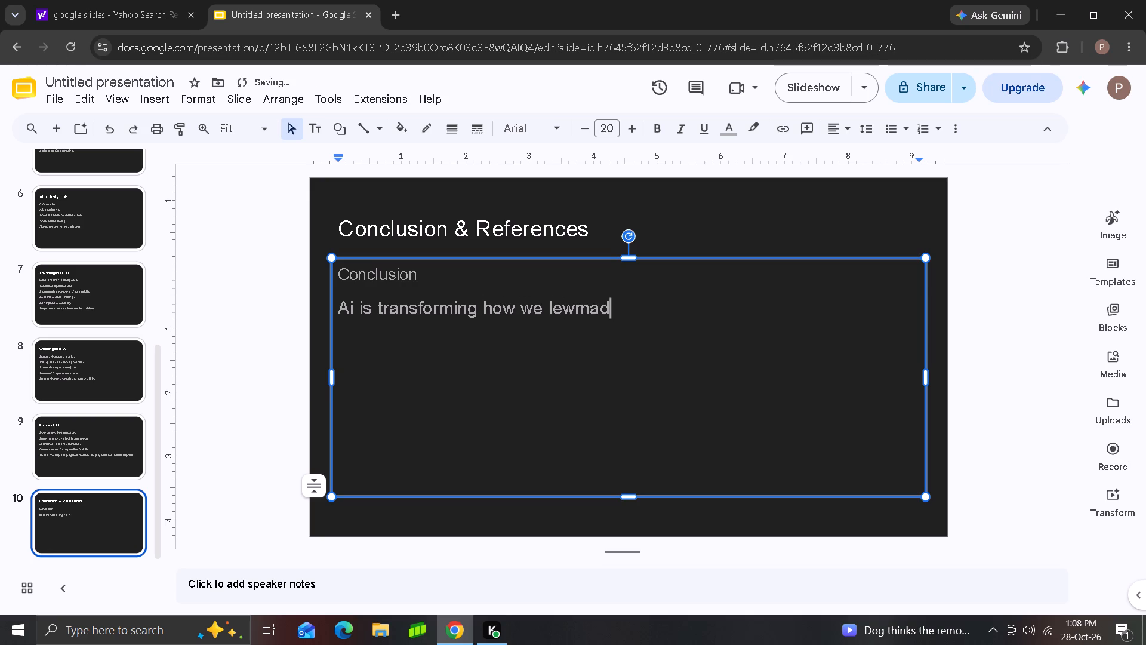
{"action": "key", "text": "BackSpace"}
{"action": "key", "text": "BackSpace"}
{"action": "key", "text": "BackSpace"}
{"action": "key", "text": "BackSpace"}
{"action": "key", "text": "BackSpace"}
{"action": "type", "text": "earn"}
{"action": "key", "text": "space"}
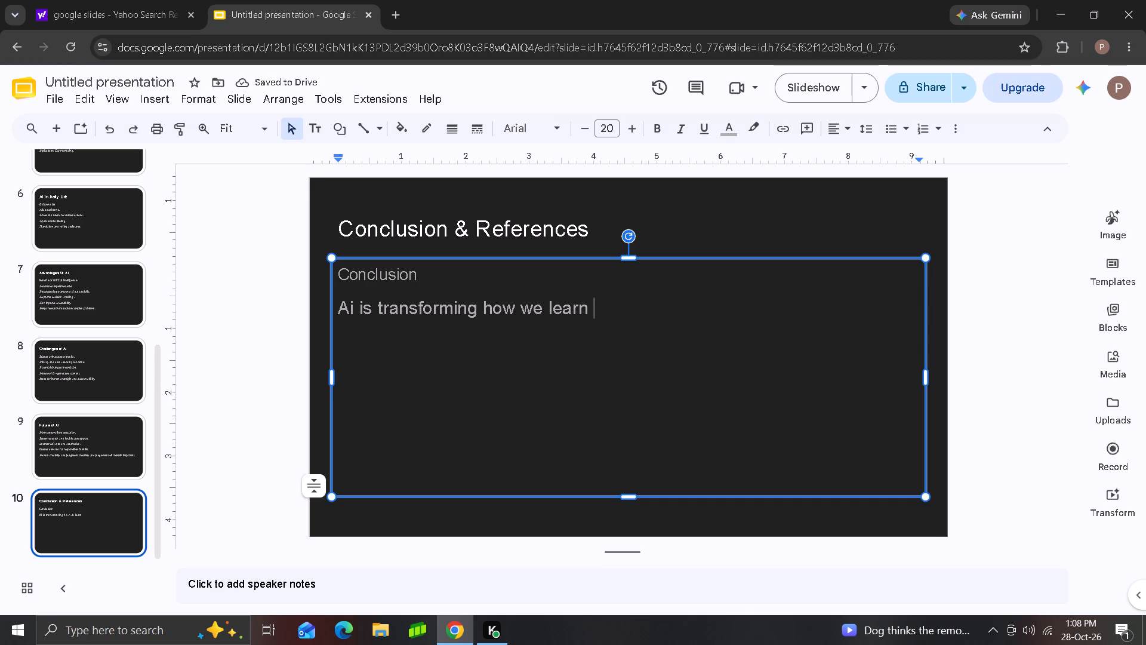
{"action": "key", "text": "period"}
{"action": "key", "text": "BackSpace"}
{"action": "key", "text": "BackSpace"}
{"action": "key", "text": "comma"}
Add "work and" after "learn," in the conclusion sentence.
{"action": "key", "text": "space"}
{"action": "type", "text": "work"}
{"action": "key", "text": "space"}
{"action": "type", "text": "ans"}
{"action": "key", "text": "space"}
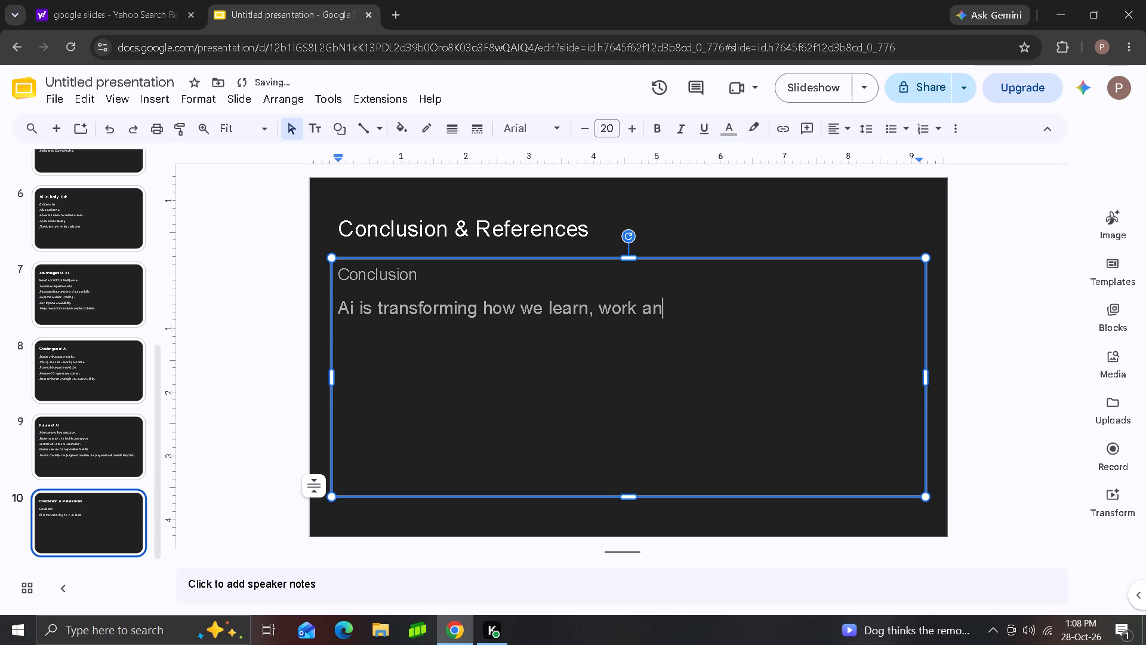
{"action": "key", "text": "BackSpace"}
{"action": "key", "text": "BackSpace"}
{"action": "type", "text": "=d"}
{"action": "key", "text": "BackSpace"}
{"action": "key", "text": "BackSpace"}
{"action": "key", "text": "BackSpace"}
{"action": "type", "text": "nd"}
{"action": "key", "text": "space"}
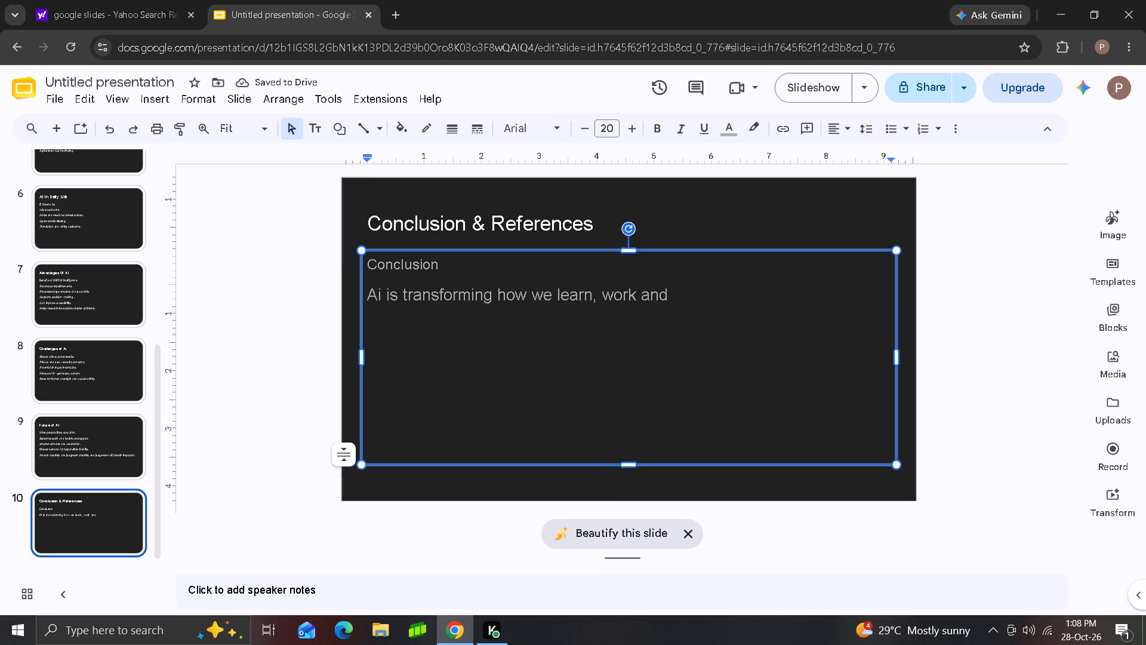
Finish the first conclusion sentence with "solve problems.".
{"action": "type", "text": "solve"}
{"action": "key", "text": "space"}
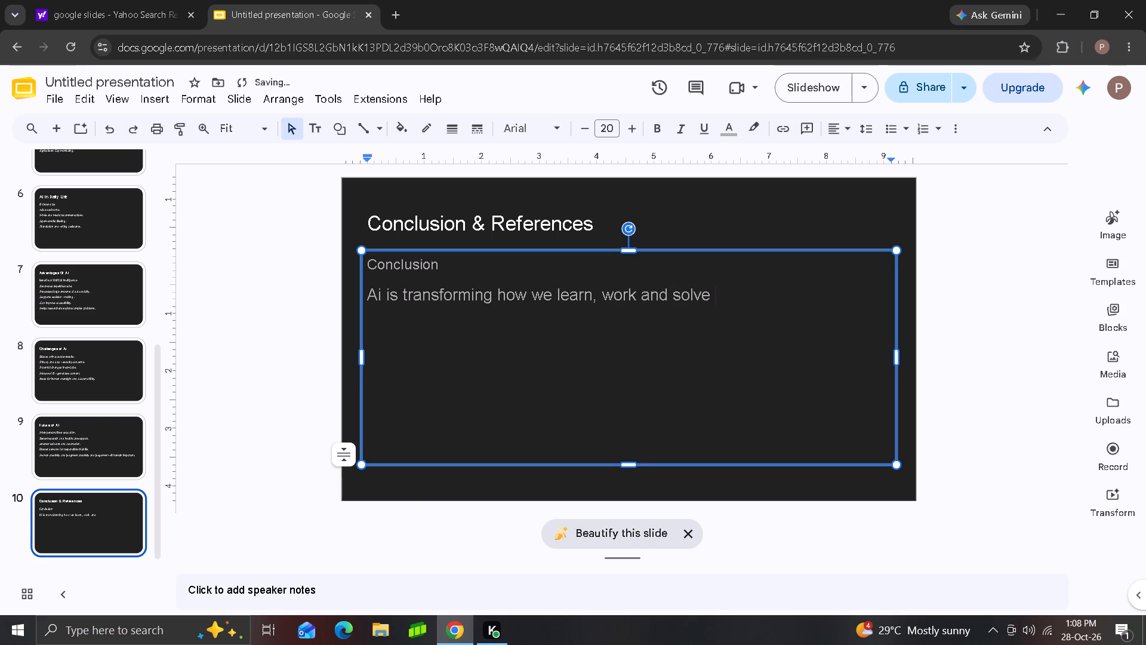
{"action": "type", "text": "problems"}
{"action": "key", "text": "space"}
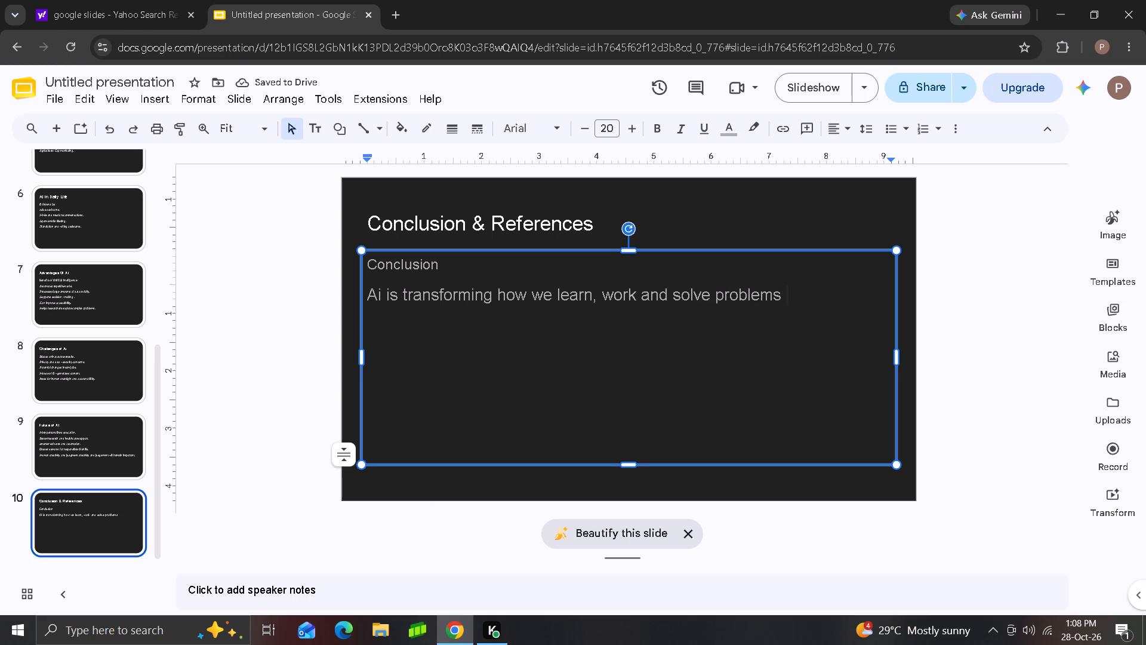
{"action": "key", "text": "period"}
{"action": "key", "text": "BackSpace"}
{"action": "key", "text": "BackSpace"}
{"action": "type", "text": "."}
Begin the second conclusion sentence with "Its responsible use".
{"action": "key", "text": "space"}
{"action": "type", "text": "Its"}
{"action": "key", "text": "space"}
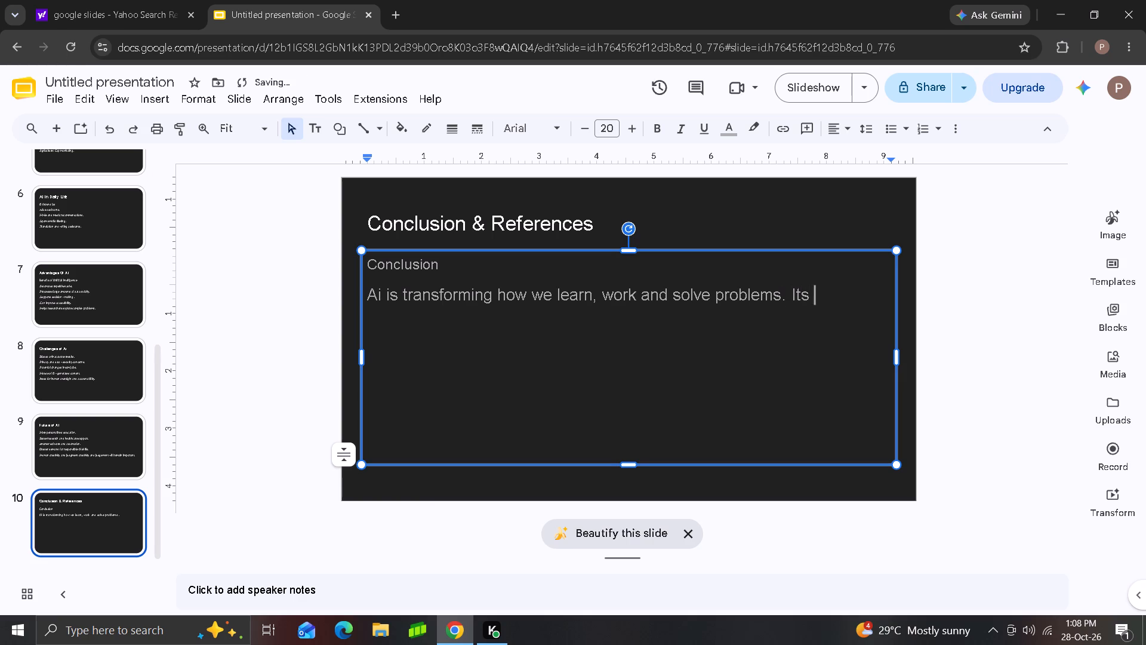
{"action": "type", "text": "respondibl"}
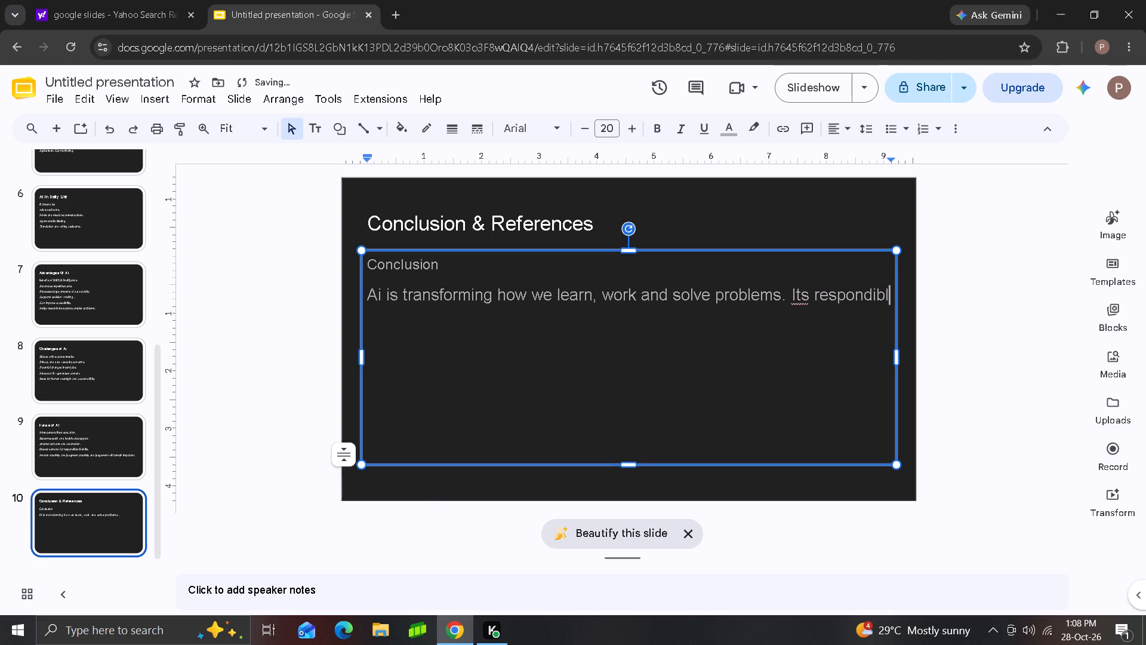
{"action": "key", "text": "e"}
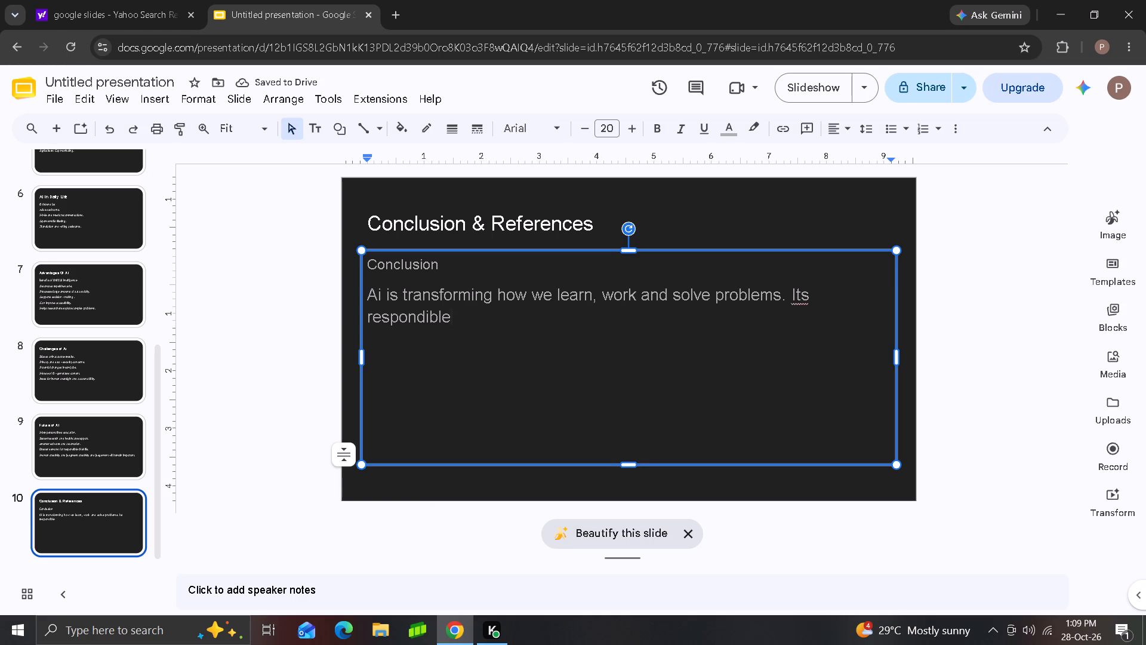
{"action": "key", "text": "space"}
{"action": "type", "text": "use"}
{"action": "key", "text": "space"}
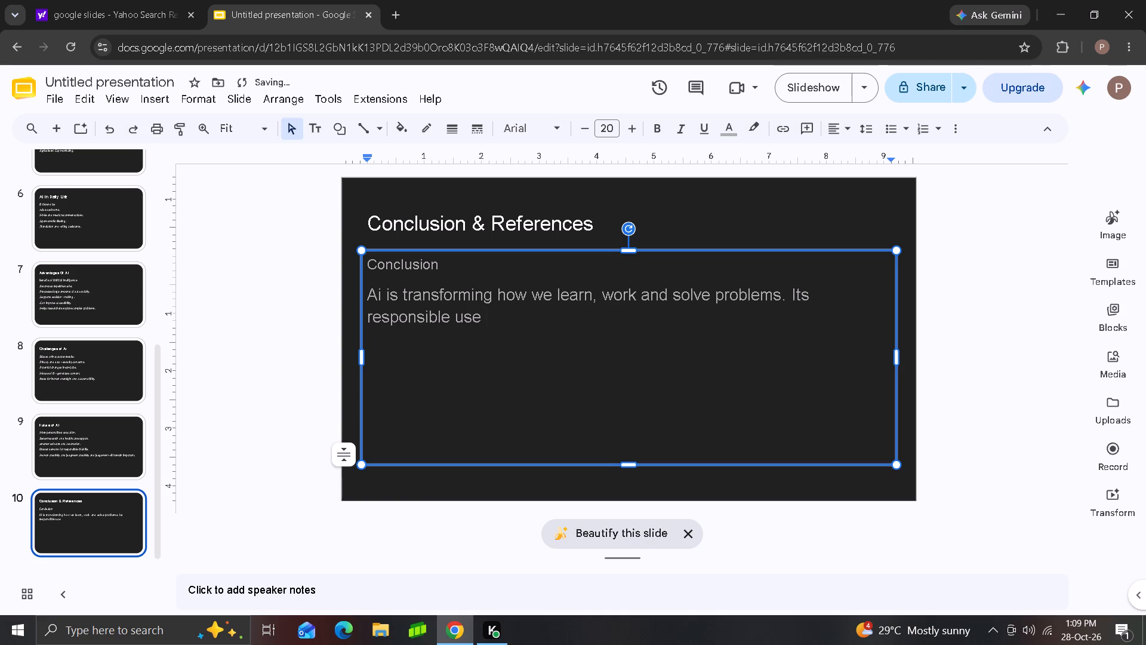
Continue the second conclusion sentence with "can benefit society,".
{"action": "type", "text": "can ben"}
{"action": "type", "text": "ifits"}
{"action": "key", "text": "space"}
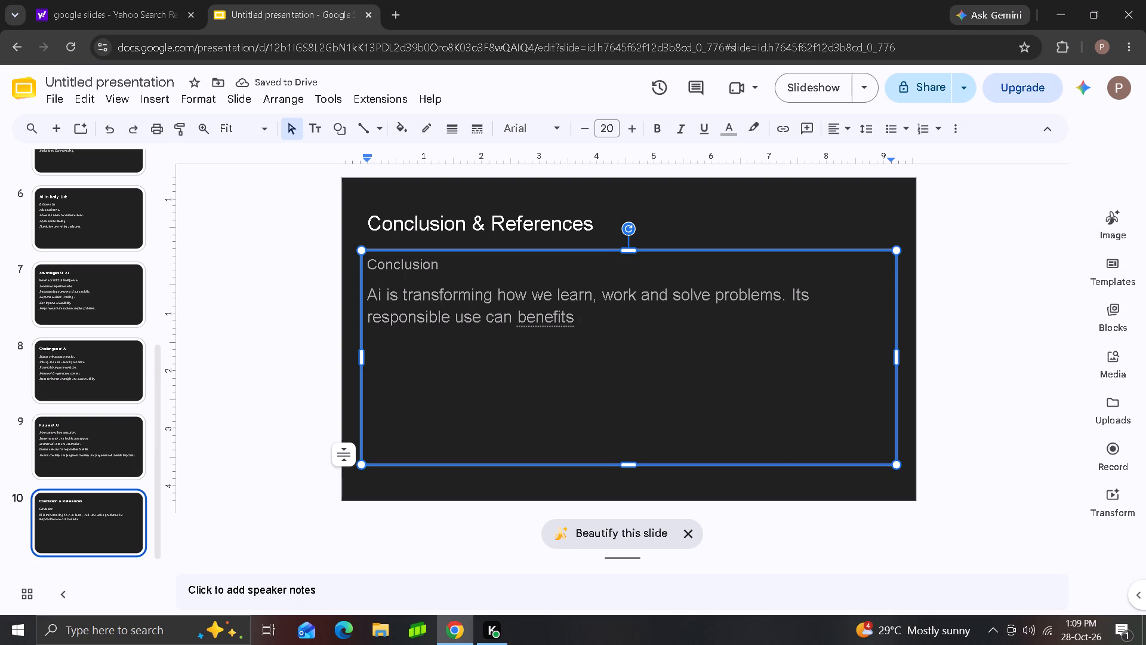
{"action": "key", "text": "BackSpace"}
{"action": "key", "text": "BackSpace"}
{"action": "key", "text": "space"}
{"action": "type", "text": "society"}
{"action": "key", "text": "space"}
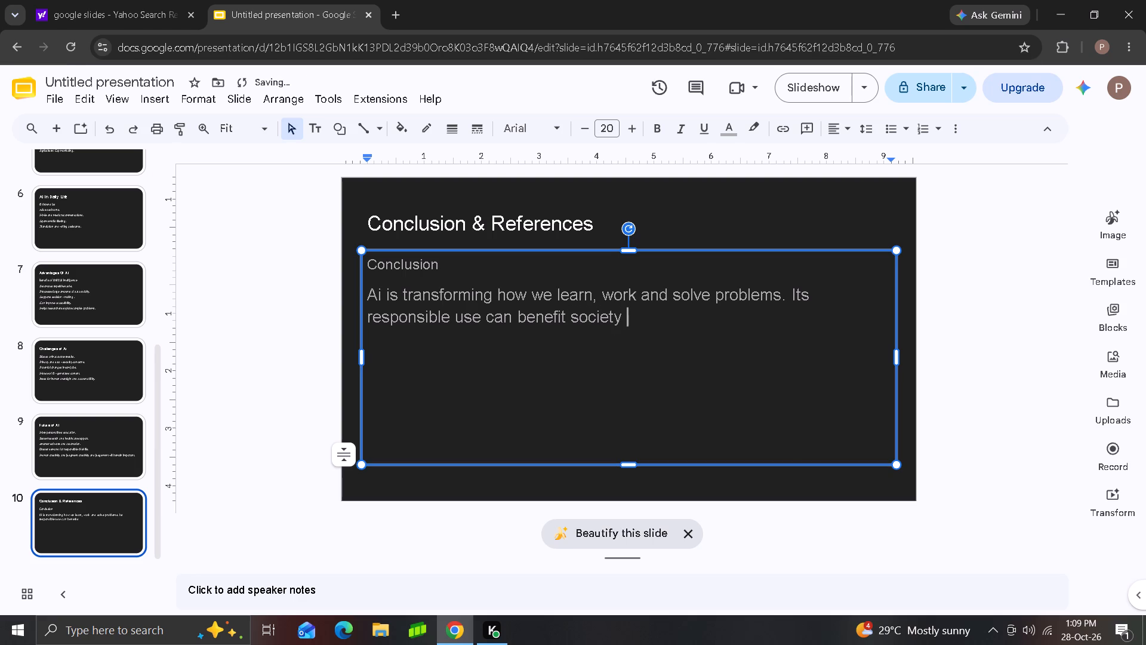
{"action": "key", "text": "BackSpace"}
{"action": "type", "text": ","}
{"action": "key", "text": "space"}
Continue the second conclusion sentence with "provided that privacy, fairness,".
{"action": "type", "text": "provided"}
{"action": "key", "text": "space"}
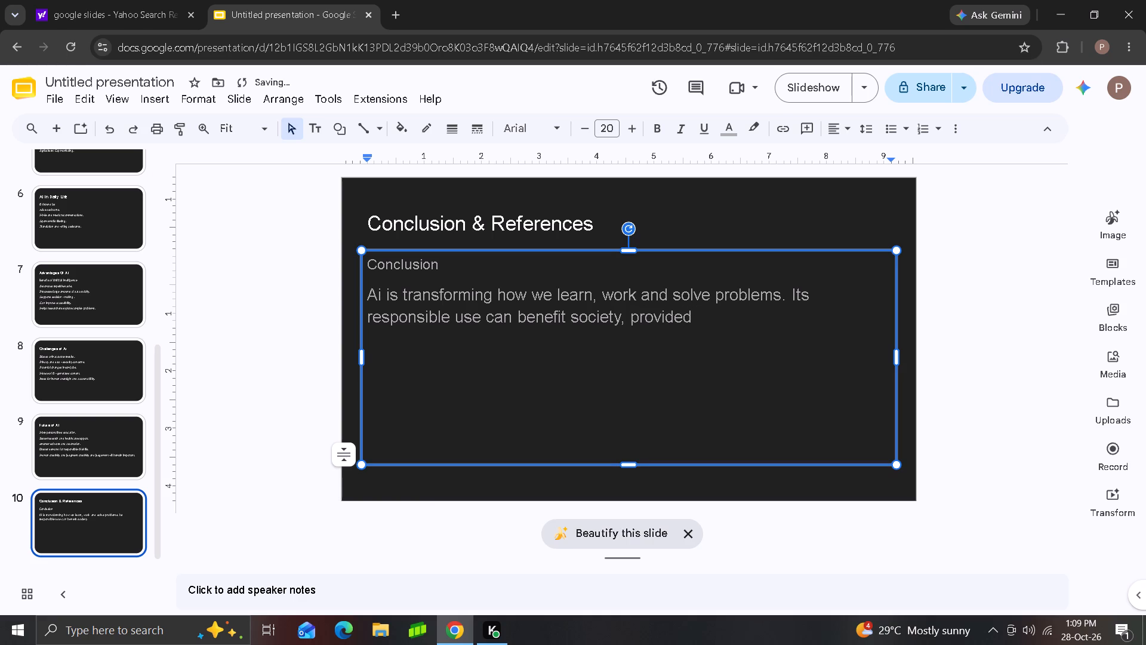
{"action": "type", "text": "that"}
{"action": "key", "text": "space"}
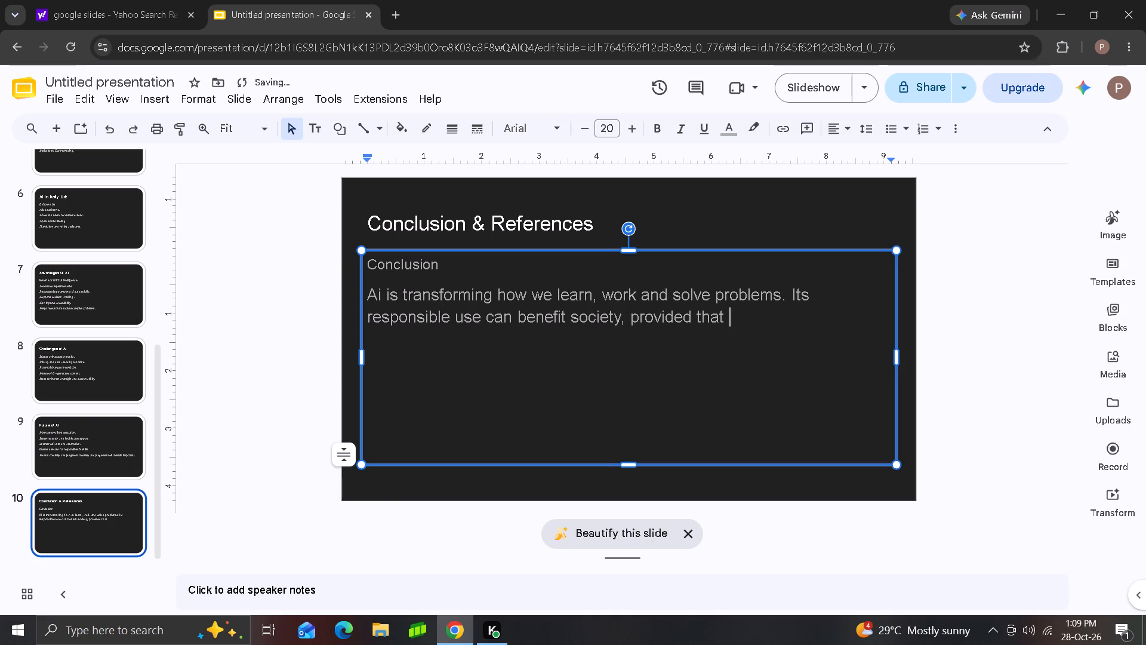
{"action": "type", "text": "privact"}
{"action": "key", "text": "BackSpace"}
{"action": "type", "text": "y,"}
{"action": "key", "text": "space"}
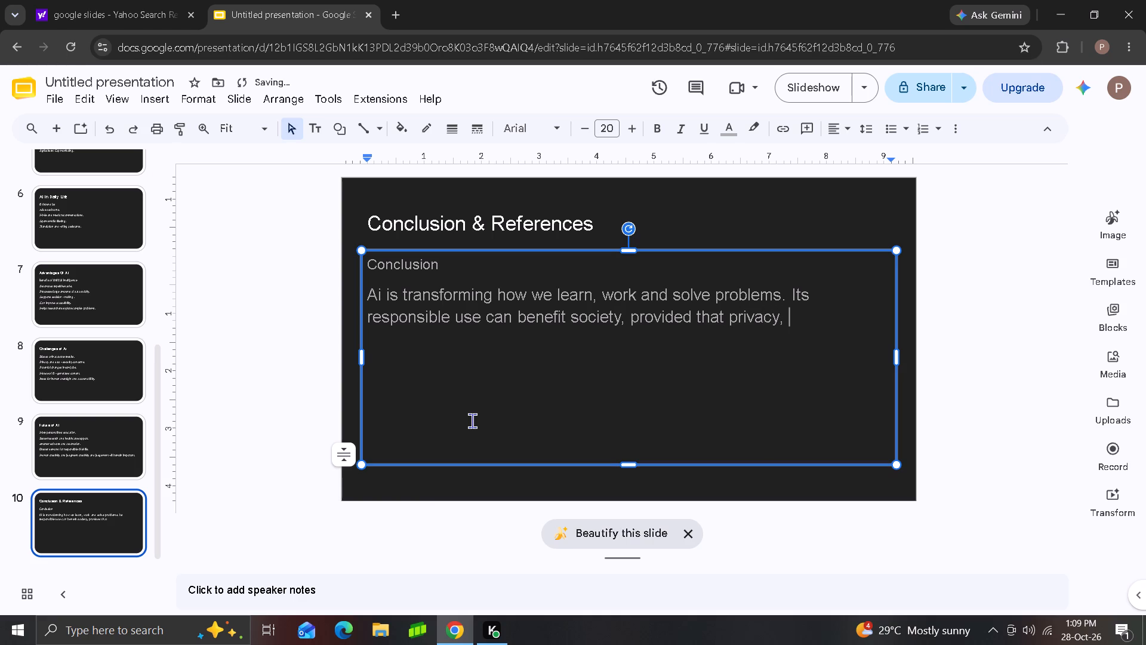
{"action": "key", "text": "f"}
{"action": "type", "text": "airness"}
{"action": "key", "text": "space"}
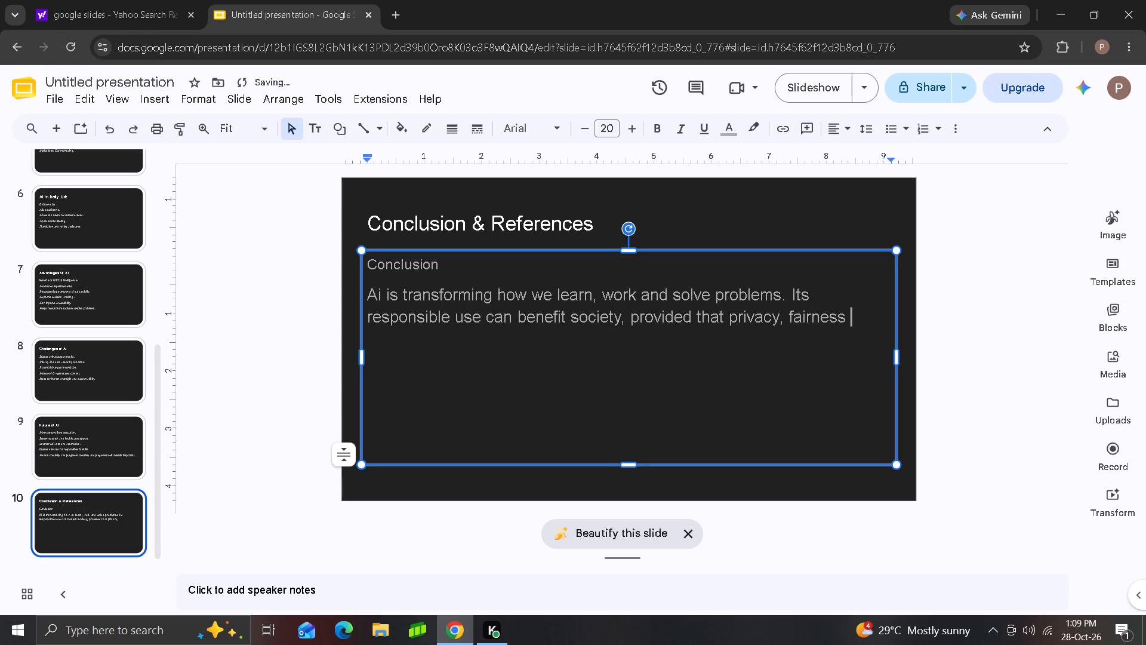
{"action": "key", "text": "BackSpace"}
{"action": "type", "text": ","}
{"action": "key", "text": "space"}
Extend the second conclusion sentence with "and human oversight".
{"action": "type", "text": "and human"}
{"action": "key", "text": "space"}
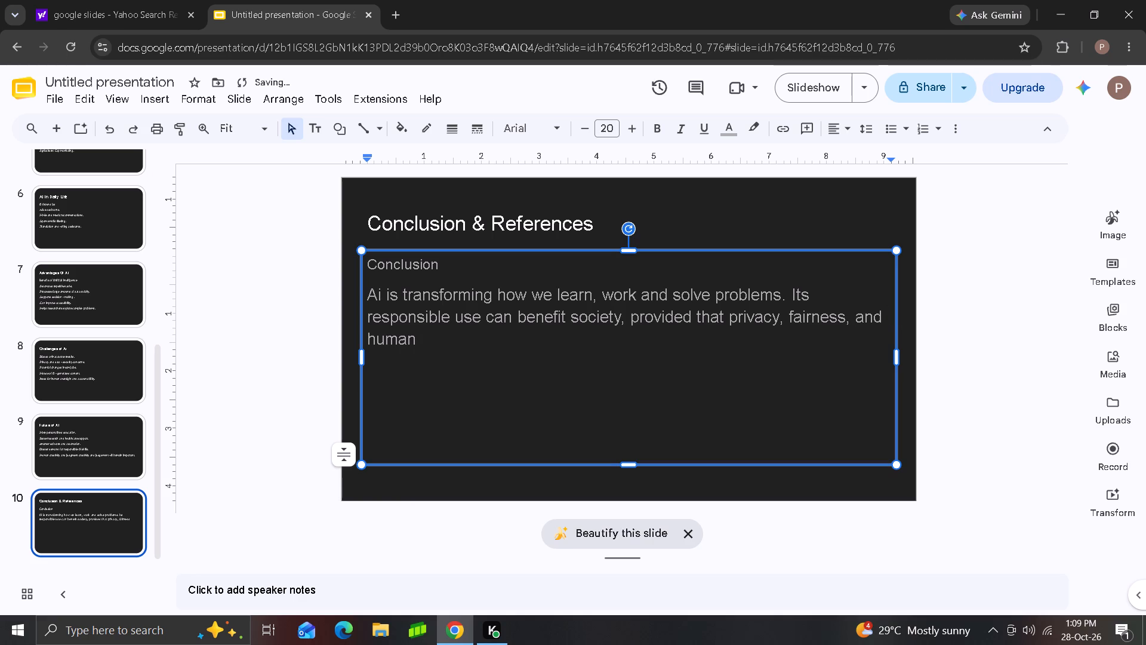
{"action": "type", "text": "oversighr"}
{"action": "key", "text": "space"}
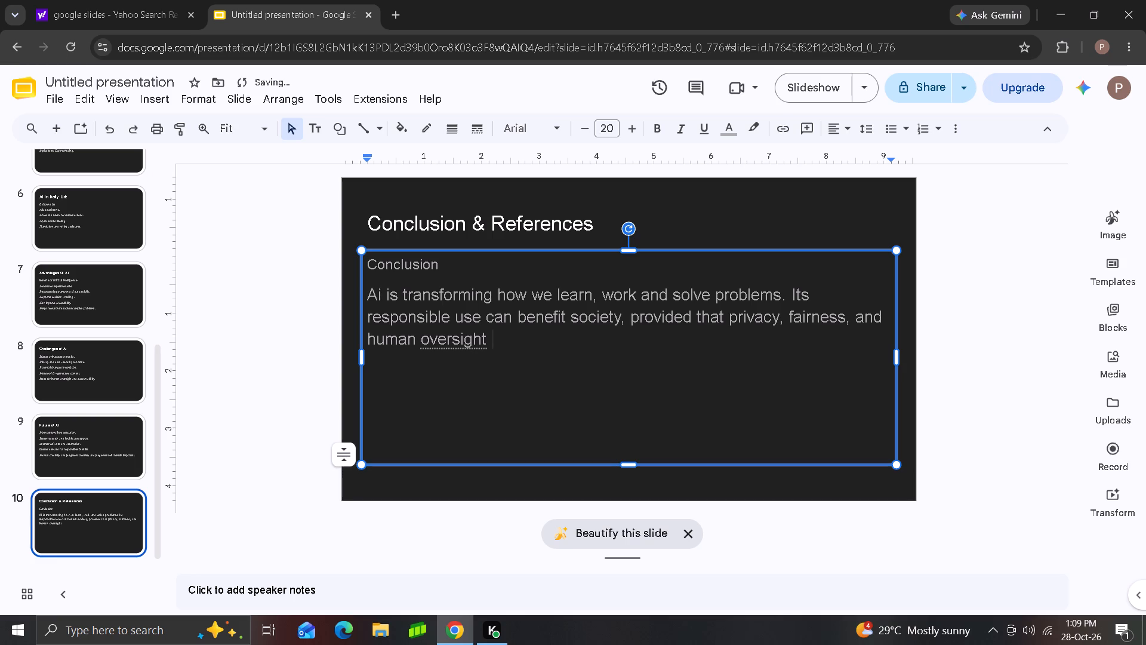
{"action": "key", "text": "BackSpace"}
{"action": "key", "text": "BackSpace"}
{"action": "key", "text": "BackSpace"}
{"action": "key", "text": "BackSpace"}
{"action": "type", "text": "ght"}
{"action": "key", "text": "space"}
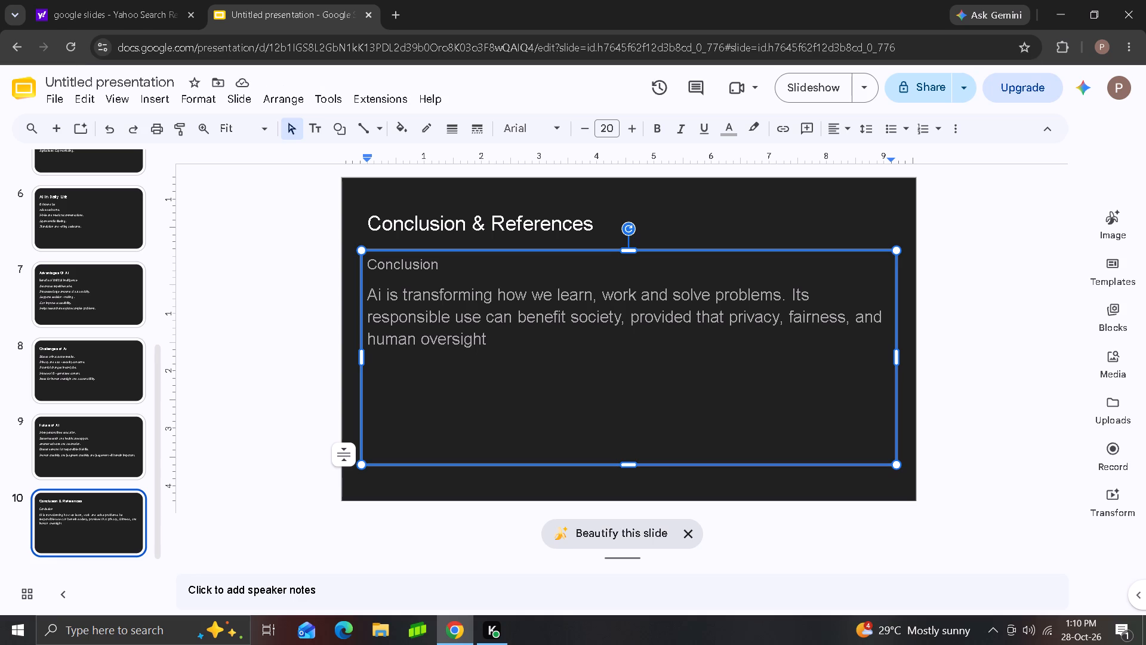
Finish the second conclusion sentence with "are considered.", using the suggested spelling for the last word.
{"action": "type", "text": "are"}
{"action": "key", "text": "space"}
{"action": "type", "text": "comsidred"}
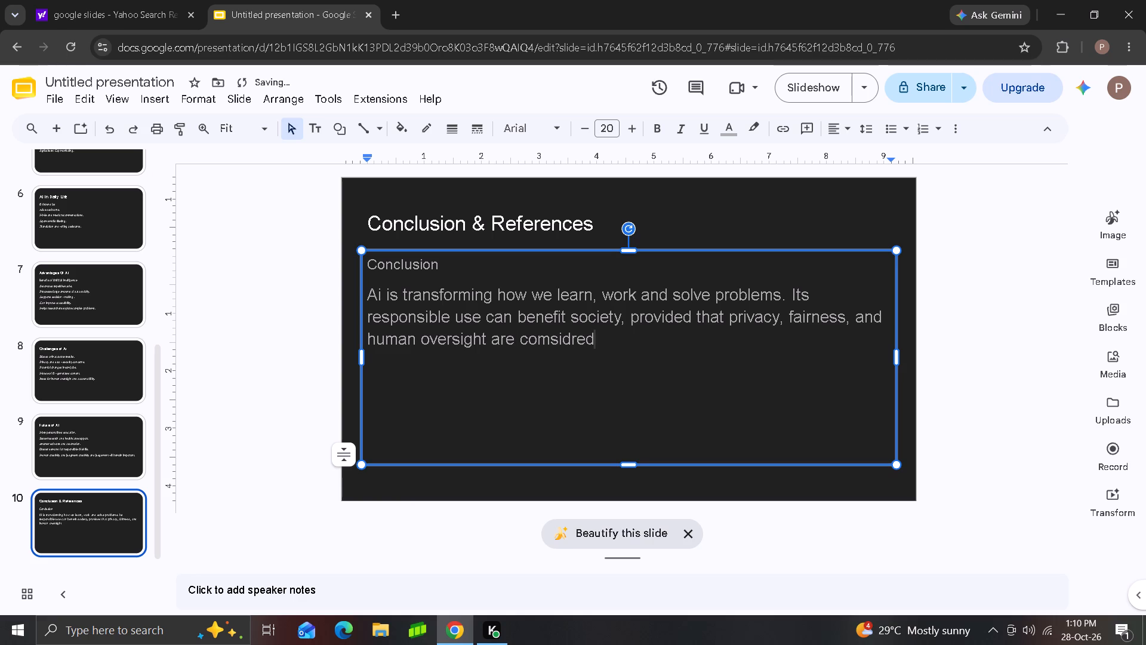
{"action": "key", "text": "period"}
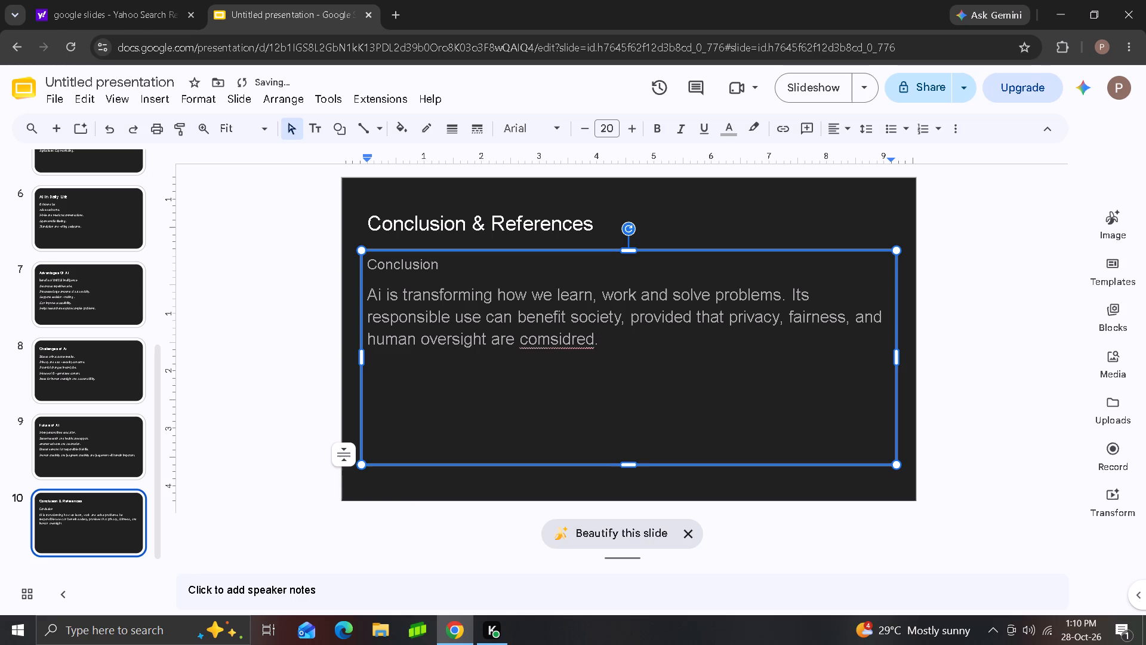
{"action": "key", "text": "Left"}
{"action": "key", "text": "Left"}
{"action": "key", "text": "Left"}
{"action": "key", "text": "Left"}
{"action": "key", "text": "Left"}
{"action": "key", "text": "Left"}
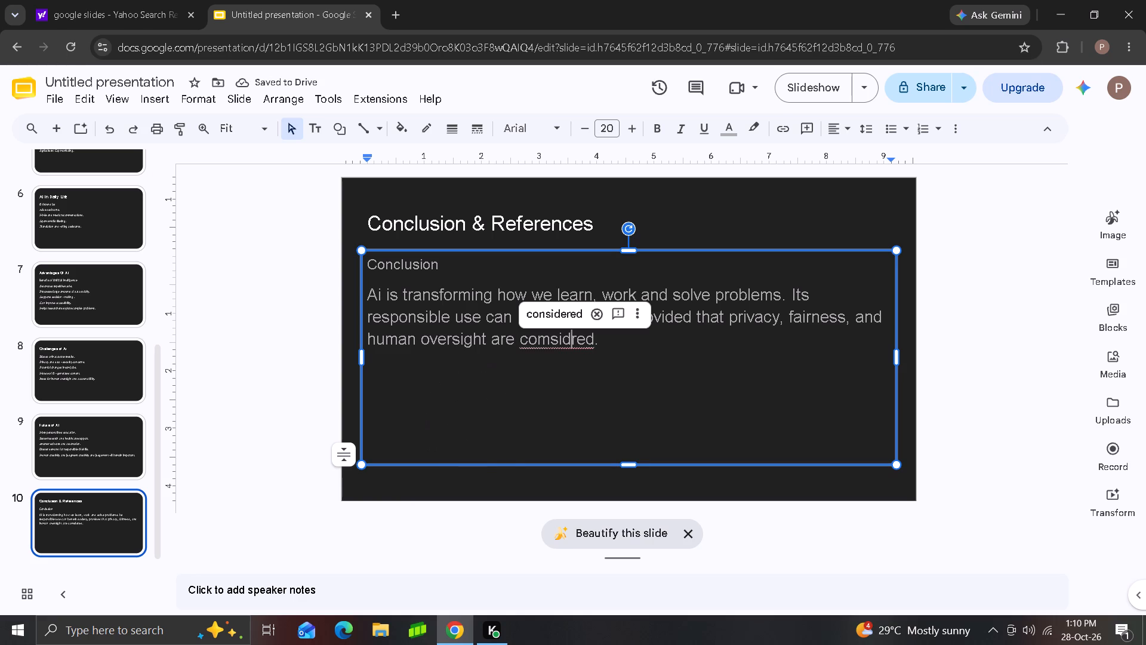
{"action": "key", "text": "Left"}
{"action": "key", "text": "Left"}
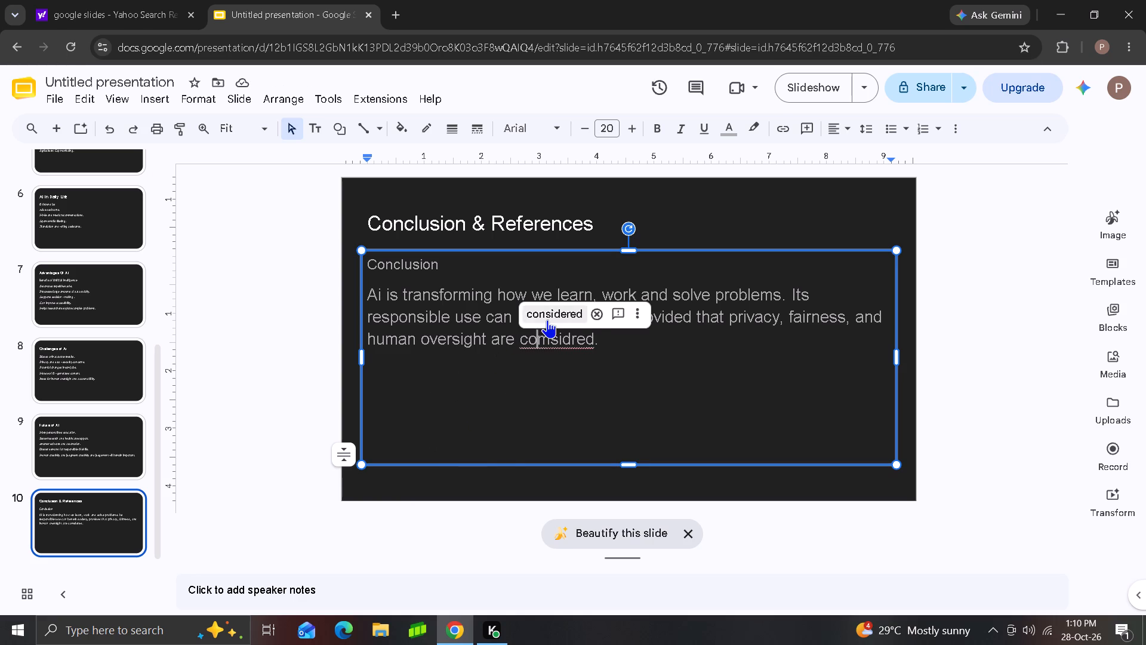
{"action": "left_click", "coordinate": [547, 320]}
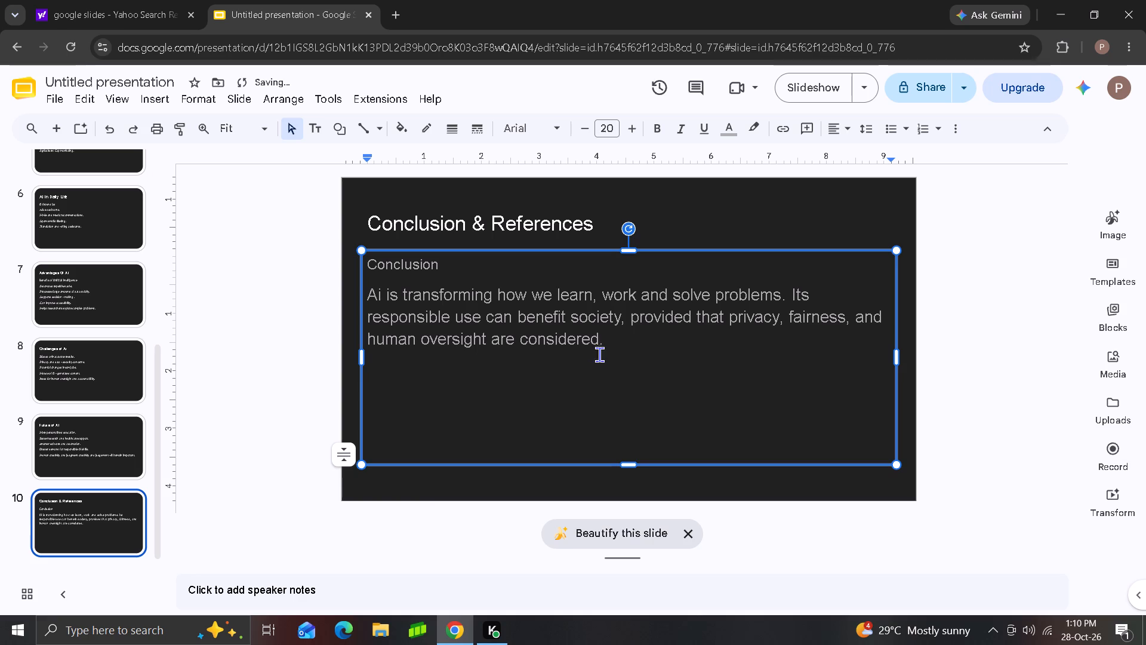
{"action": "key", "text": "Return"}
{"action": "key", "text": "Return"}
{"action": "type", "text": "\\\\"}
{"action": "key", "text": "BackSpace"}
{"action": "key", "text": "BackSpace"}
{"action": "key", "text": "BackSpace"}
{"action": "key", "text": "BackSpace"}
Add a "references" line directly below the conclusion paragraph, breaking the text before its final full stop.
{"action": "key", "text": "Return"}
{"action": "type", "text": "re"}
{"action": "type", "text": "fer"}
{"action": "type", "text": "nces"}
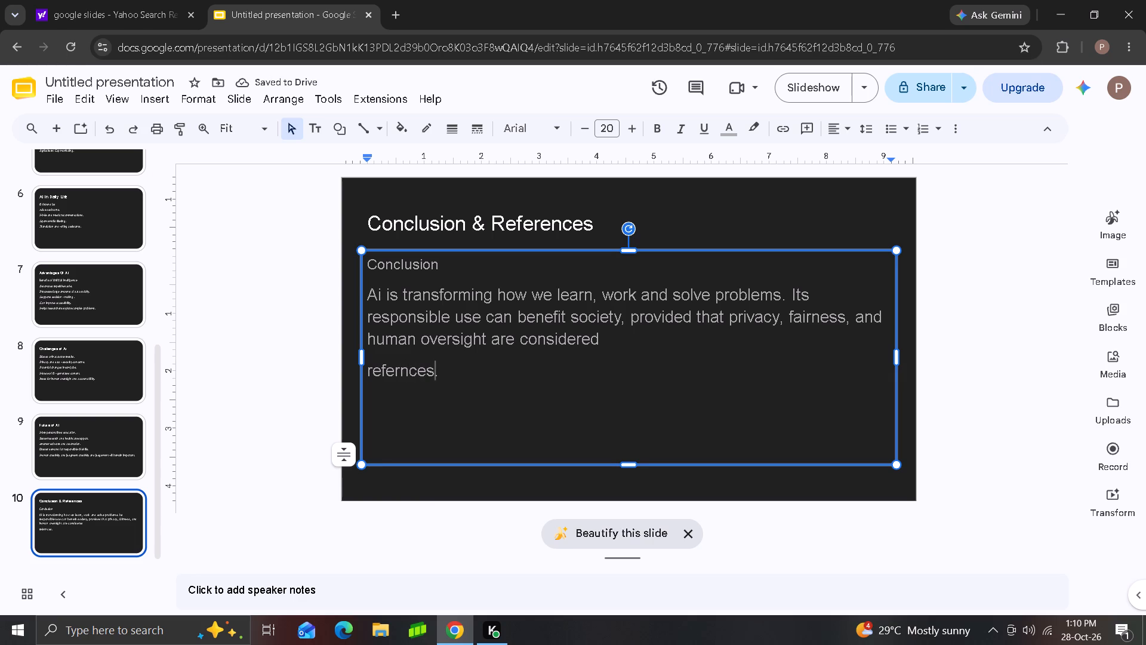
{"action": "key", "text": "BackSpace"}
{"action": "key", "text": "BackSpace"}
{"action": "key", "text": "BackSpace"}
{"action": "key", "text": "BackSpace"}
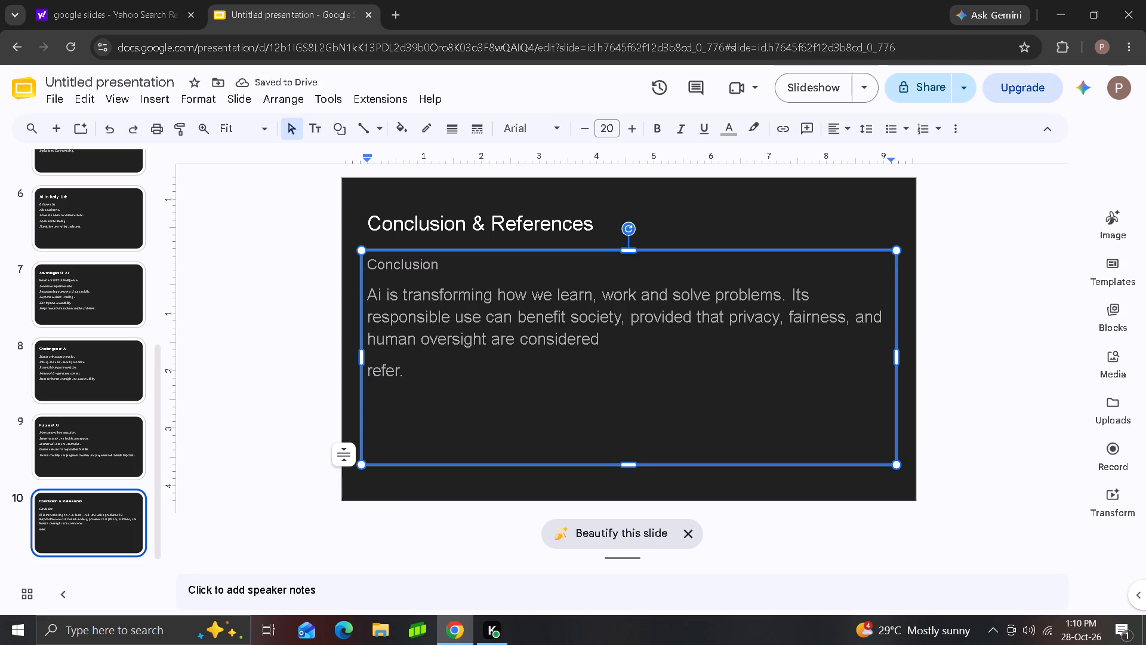
{"action": "type", "text": "ences"}
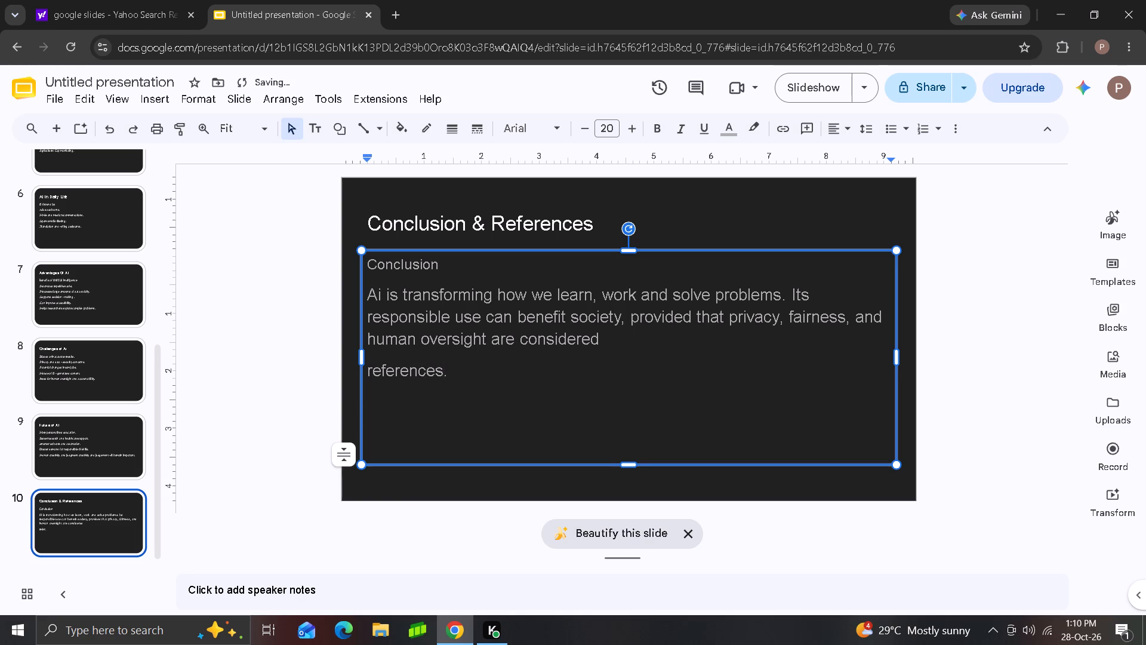
Replace the "Conclusion" subheading above the paragraph with lowercase "conclusion".
{"action": "left_click", "coordinate": [461, 268]}
{"action": "key", "text": "BackSpace"}
{"action": "key", "text": "BackSpace"}
{"action": "key", "text": "BackSpace"}
{"action": "key", "text": "BackSpace"}
{"action": "key", "text": "BackSpace"}
{"action": "key", "text": "BackSpace"}
{"action": "key", "text": "BackSpace"}
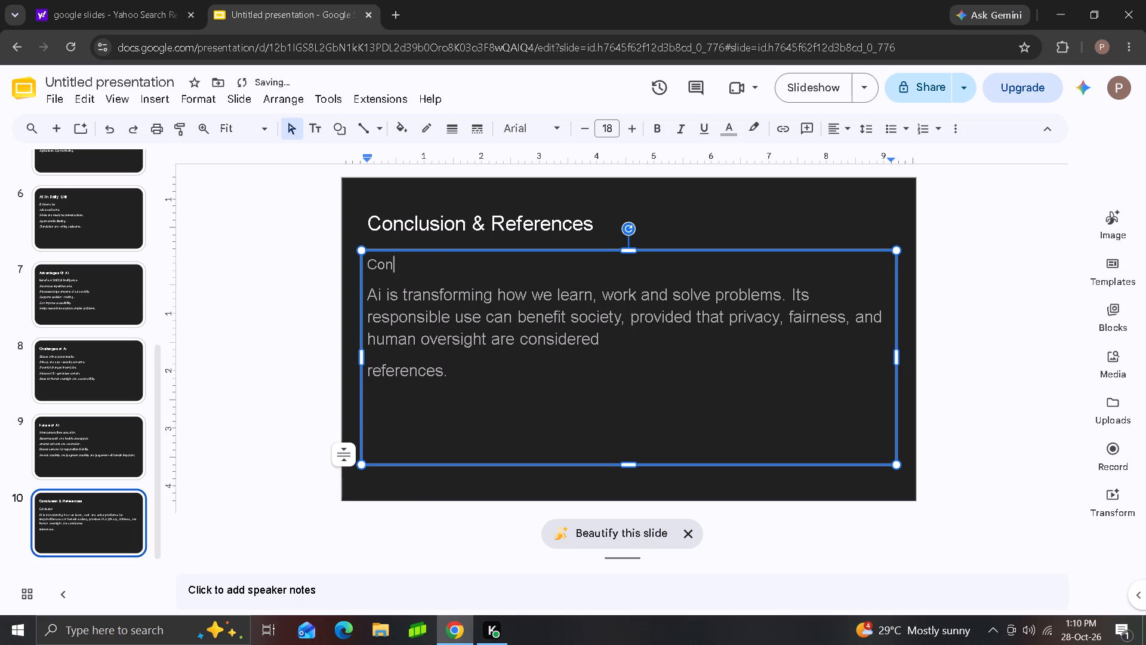
{"action": "key", "text": "BackSpace"}
{"action": "key", "text": "BackSpace"}
{"action": "key", "text": "BackSpace"}
{"action": "key", "text": "c"}
{"action": "key", "text": "BackSpace"}
{"action": "key", "text": "Down"}
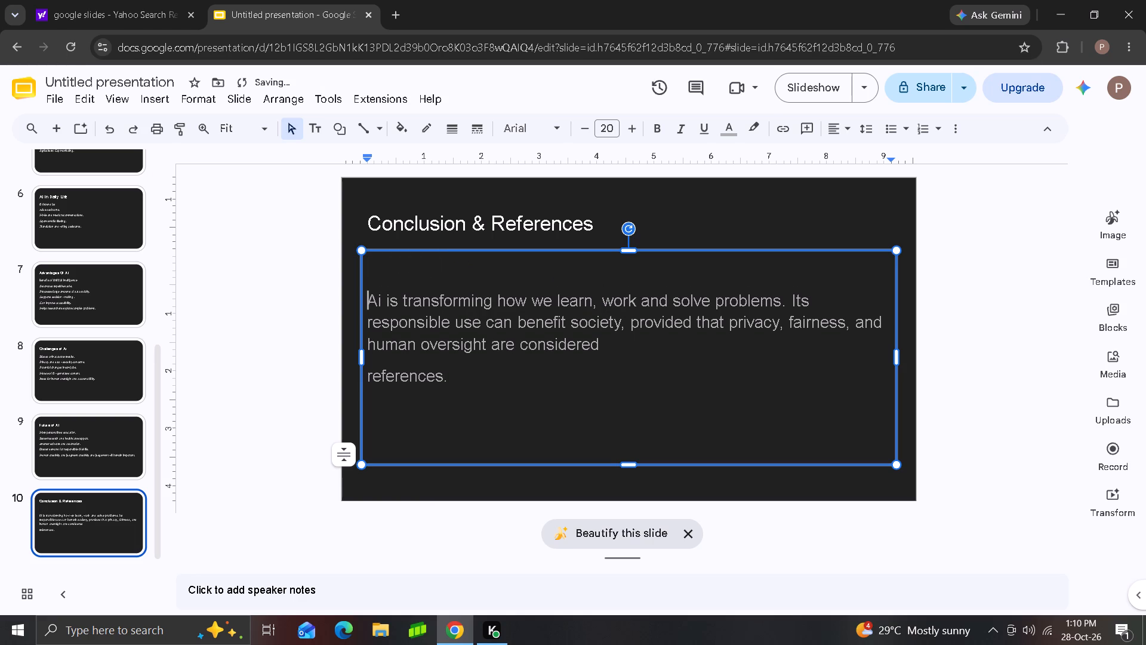
{"action": "key", "text": "Up"}
{"action": "key", "text": "Up"}
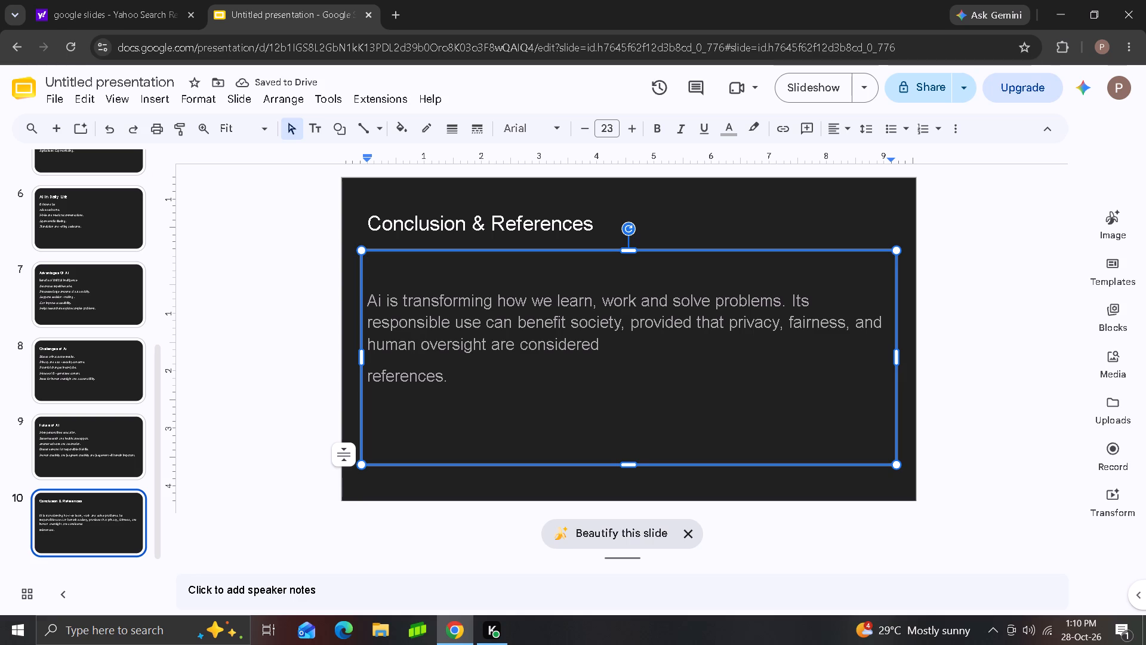
{"action": "type", "text": "co"}
{"action": "type", "text": "nclusion"}
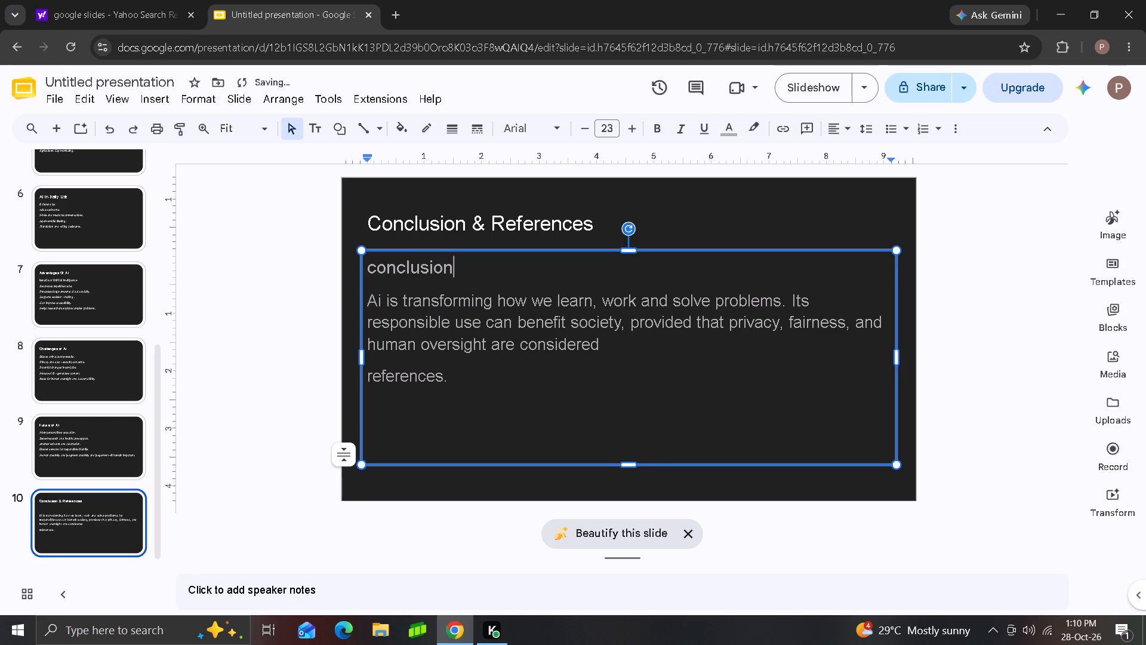
Remove the full stop after "references" and start a new line below it.
{"action": "left_click", "coordinate": [461, 375]}
{"action": "key", "text": "BackSpace"}
{"action": "key", "text": "Return"}
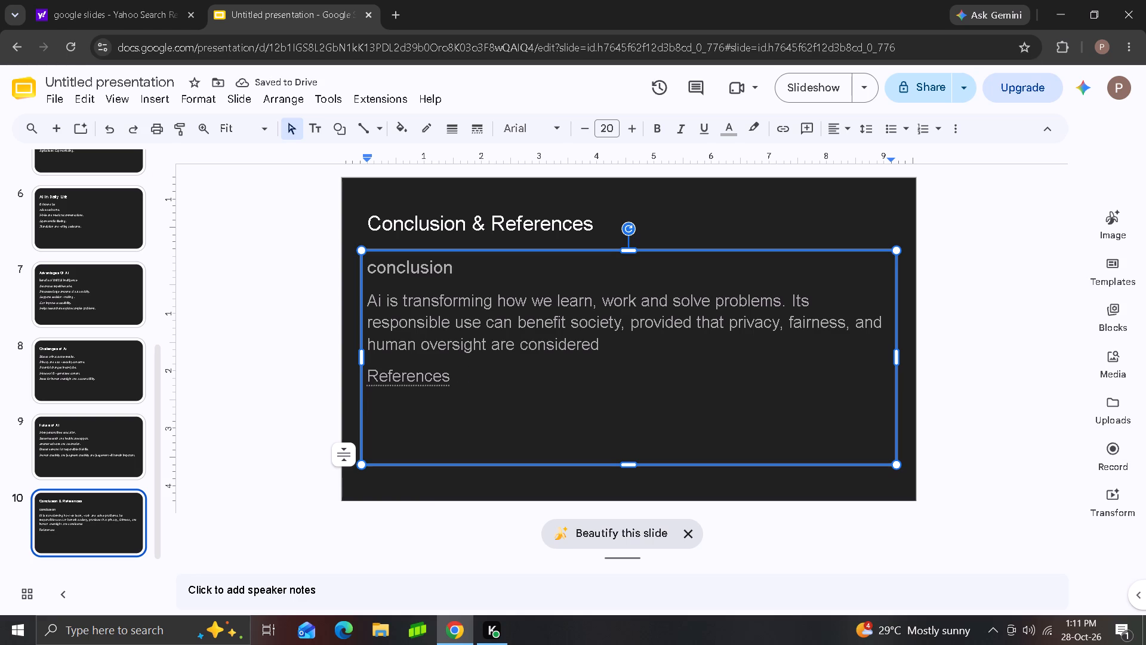
Start the first entry under "References" with ".Google AI - AI", including a space on each side of the hyphen.
{"action": "key", "text": "period"}
{"action": "type", "text": "Google"}
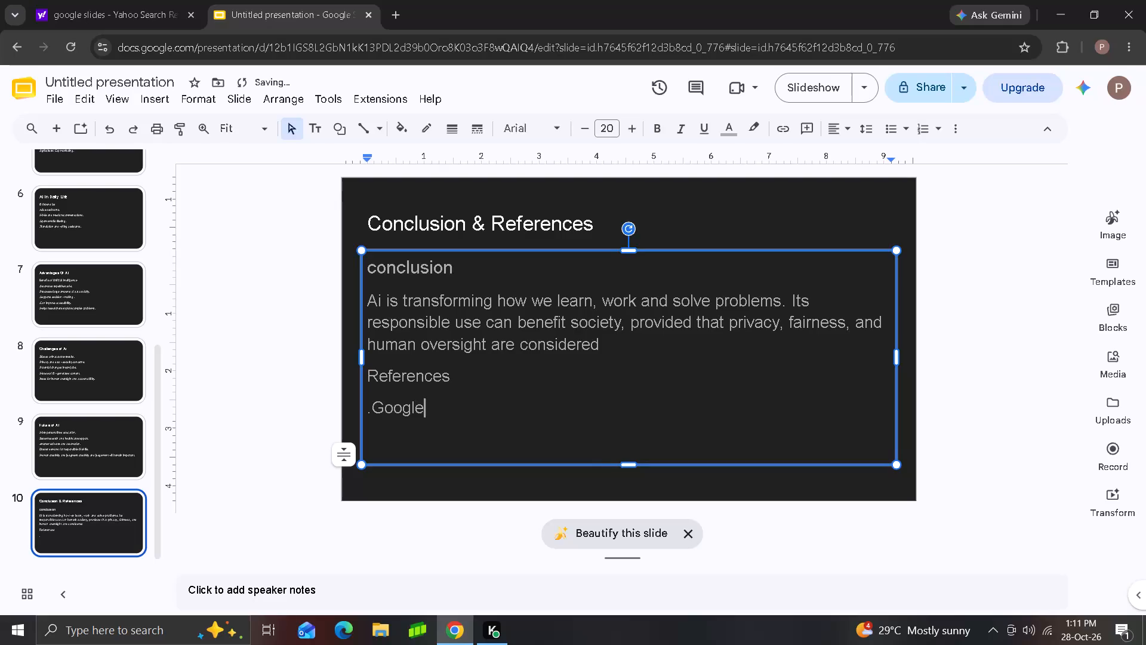
{"action": "key", "text": "space"}
{"action": "type", "text": "AI"}
{"action": "key", "text": "space"}
{"action": "type", "text": "-"}
{"action": "type", "text": "Ai"}
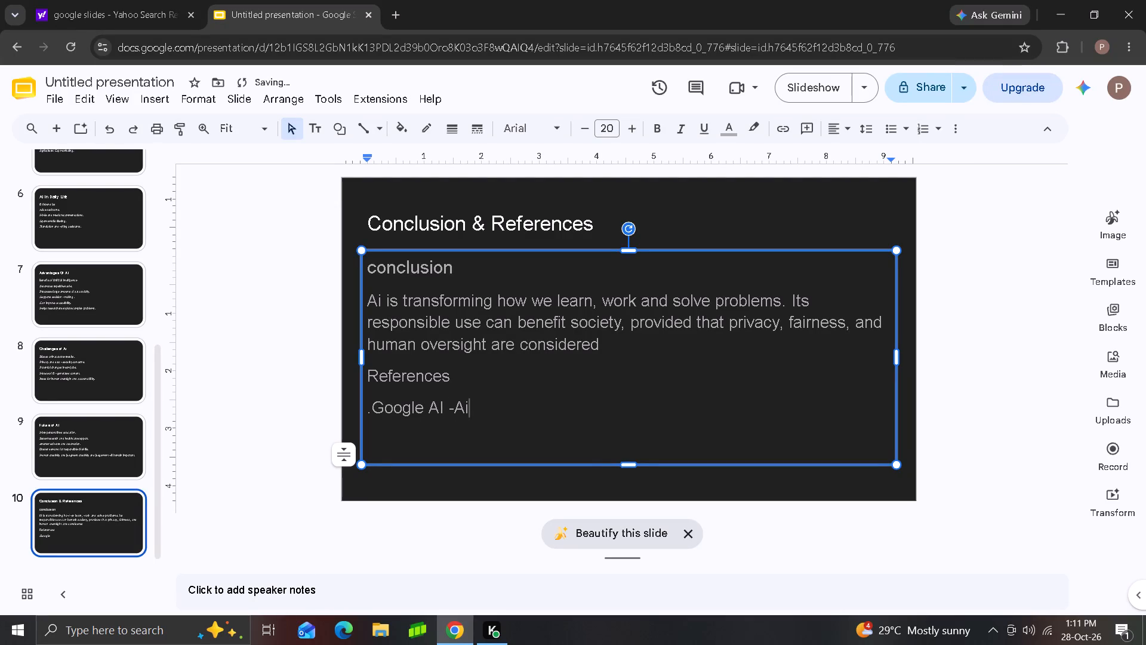
{"action": "key", "text": "BackSpace"}
{"action": "key", "text": "BackSpace"}
{"action": "key", "text": "space"}
{"action": "type", "text": "AI"}
{"action": "key", "text": "space"}
Complete the Google AI reference with "and Machine Learning resources." and start a new line below it.
{"action": "type", "text": "and MAcg"}
{"action": "key", "text": "BackSpace"}
{"action": "key", "text": "BackSpace"}
{"action": "key", "text": "BackSpace"}
{"action": "key", "text": "BackSpace"}
{"action": "type", "text": "Machine"}
{"action": "key", "text": "space"}
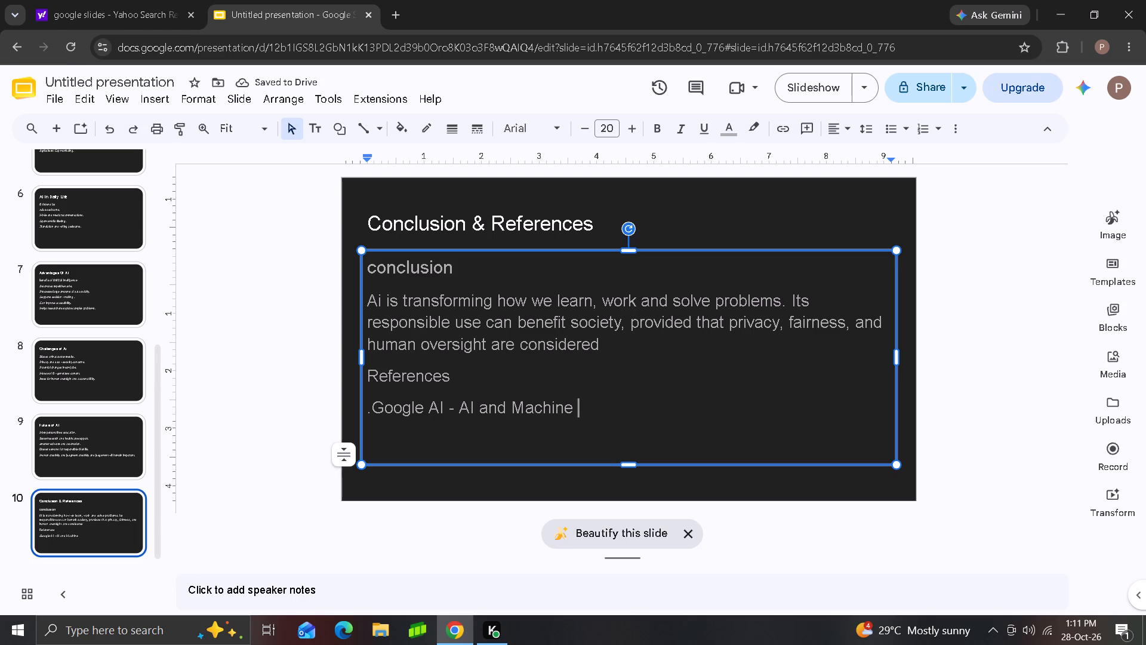
{"action": "type", "text": "Learning"}
{"action": "key", "text": "space"}
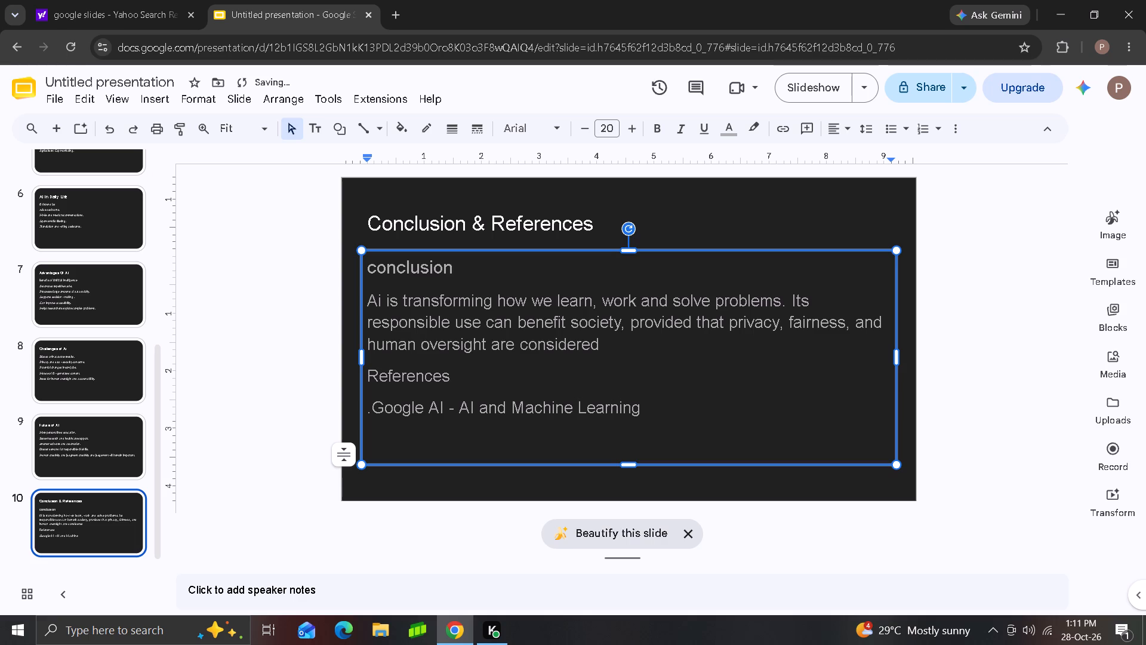
{"action": "type", "text": "reso"}
{"action": "type", "text": "rses"}
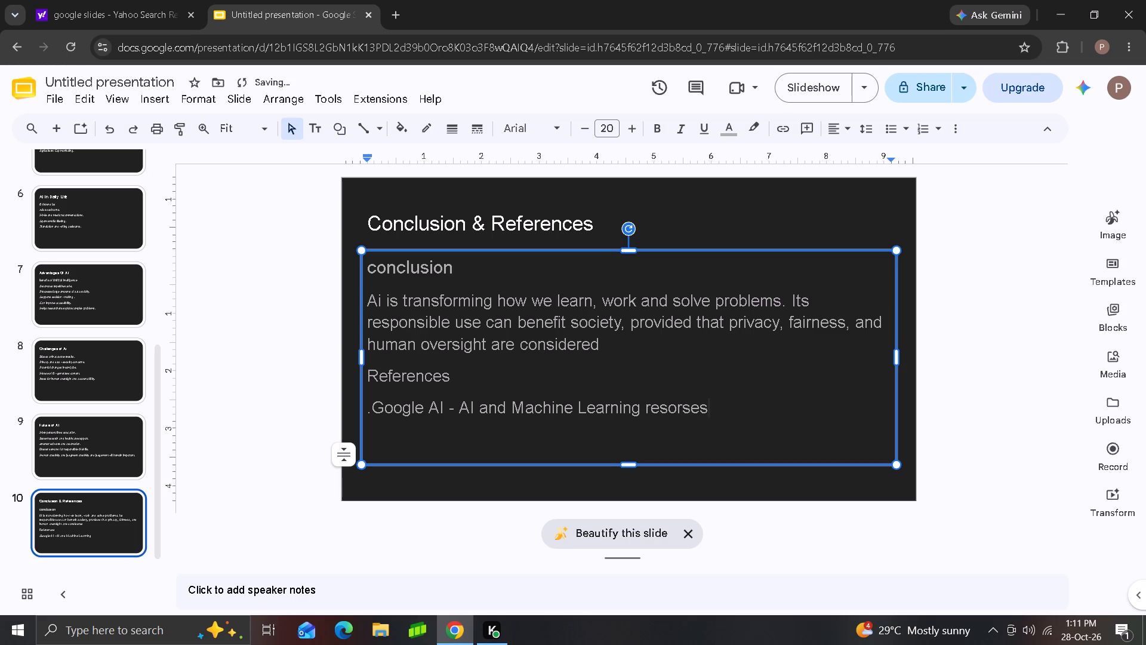
{"action": "key", "text": "Return"}
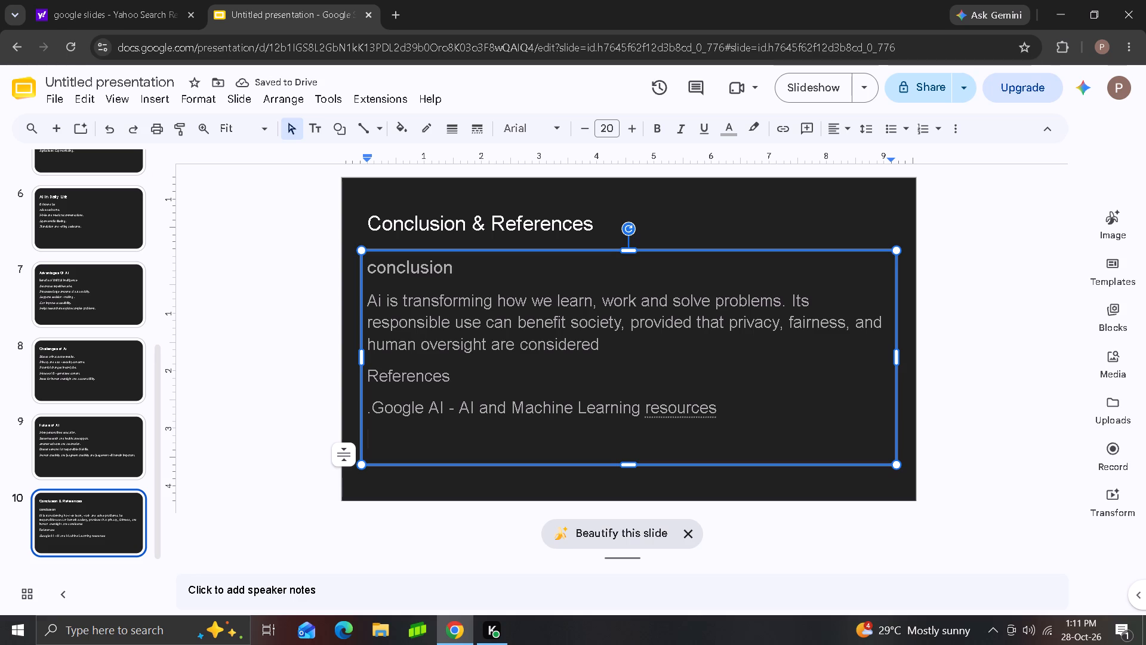
{"action": "left_click", "coordinate": [728, 407]}
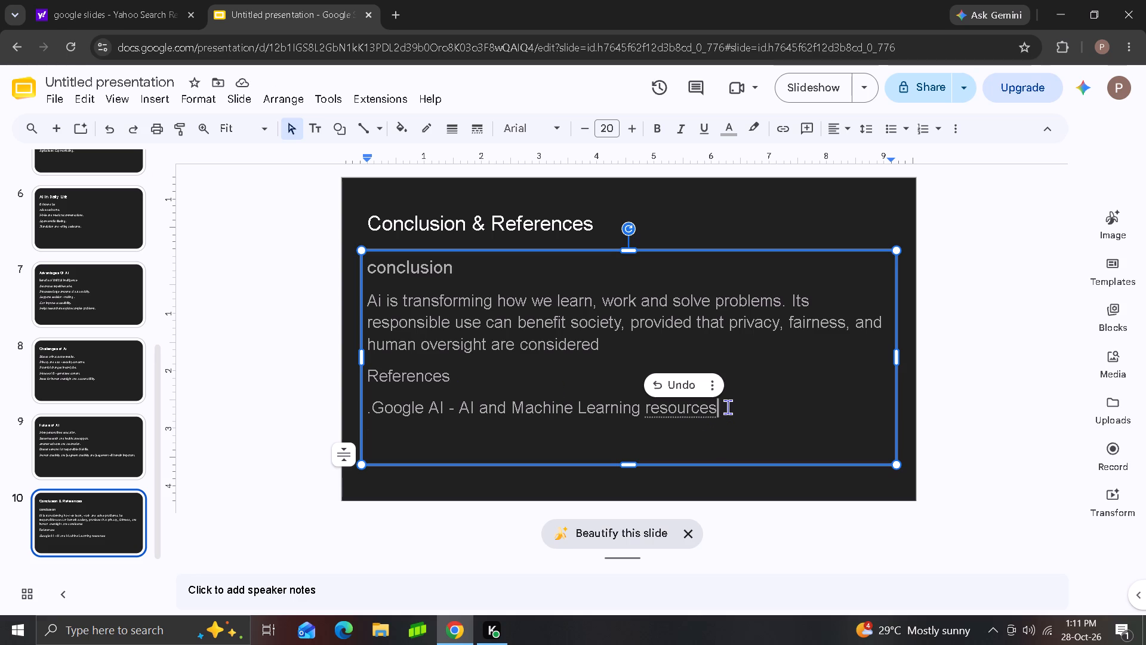
{"action": "key", "text": "period"}
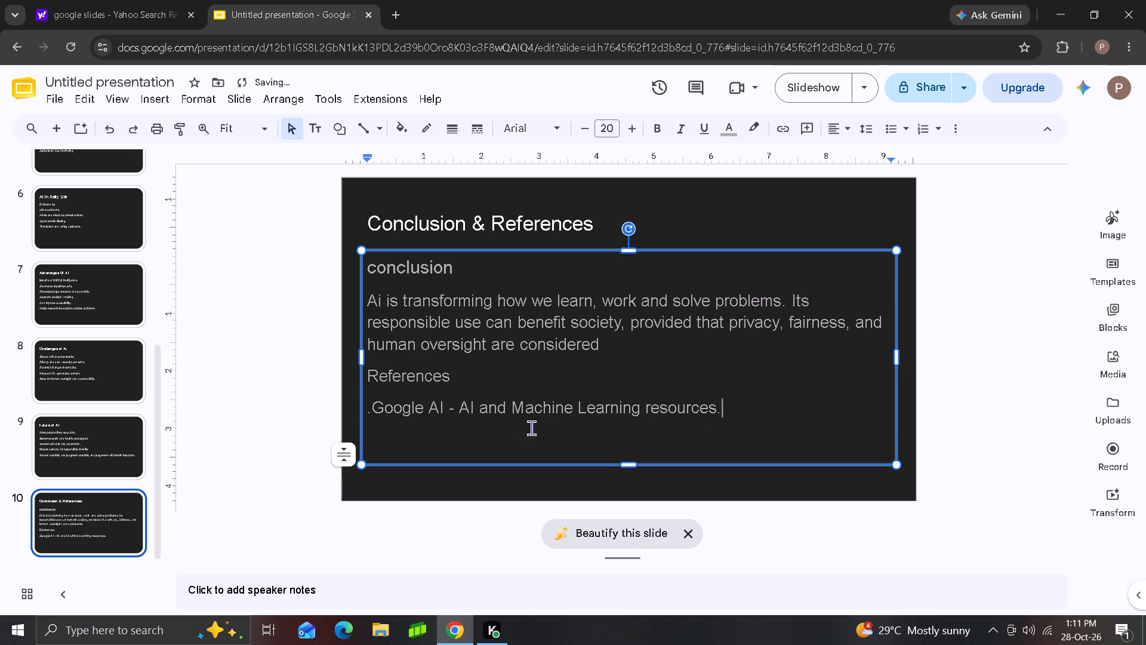
Begin the second reference line, below the Google AI entry, with a full stop.
{"action": "left_click", "coordinate": [372, 431]}
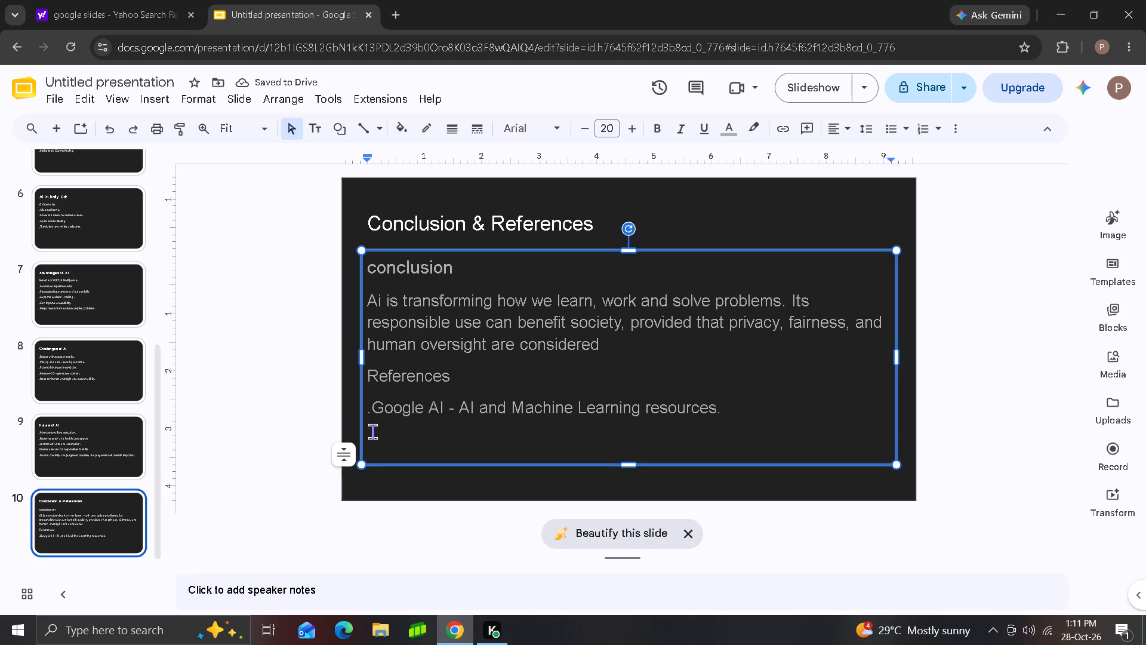
{"action": "key", "text": "period"}
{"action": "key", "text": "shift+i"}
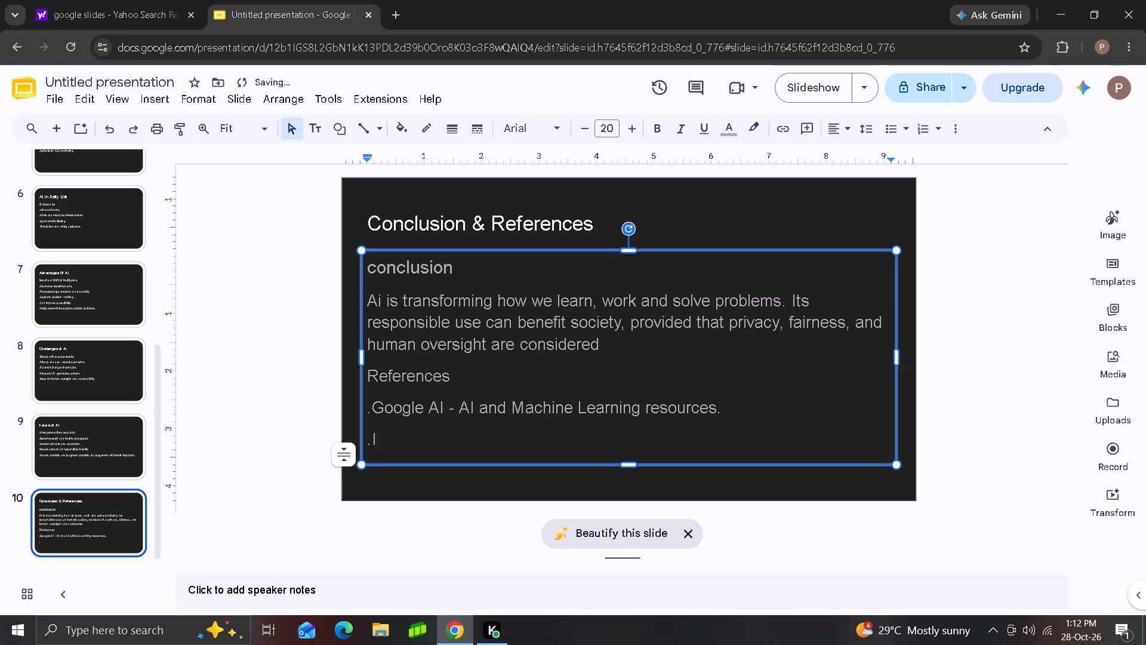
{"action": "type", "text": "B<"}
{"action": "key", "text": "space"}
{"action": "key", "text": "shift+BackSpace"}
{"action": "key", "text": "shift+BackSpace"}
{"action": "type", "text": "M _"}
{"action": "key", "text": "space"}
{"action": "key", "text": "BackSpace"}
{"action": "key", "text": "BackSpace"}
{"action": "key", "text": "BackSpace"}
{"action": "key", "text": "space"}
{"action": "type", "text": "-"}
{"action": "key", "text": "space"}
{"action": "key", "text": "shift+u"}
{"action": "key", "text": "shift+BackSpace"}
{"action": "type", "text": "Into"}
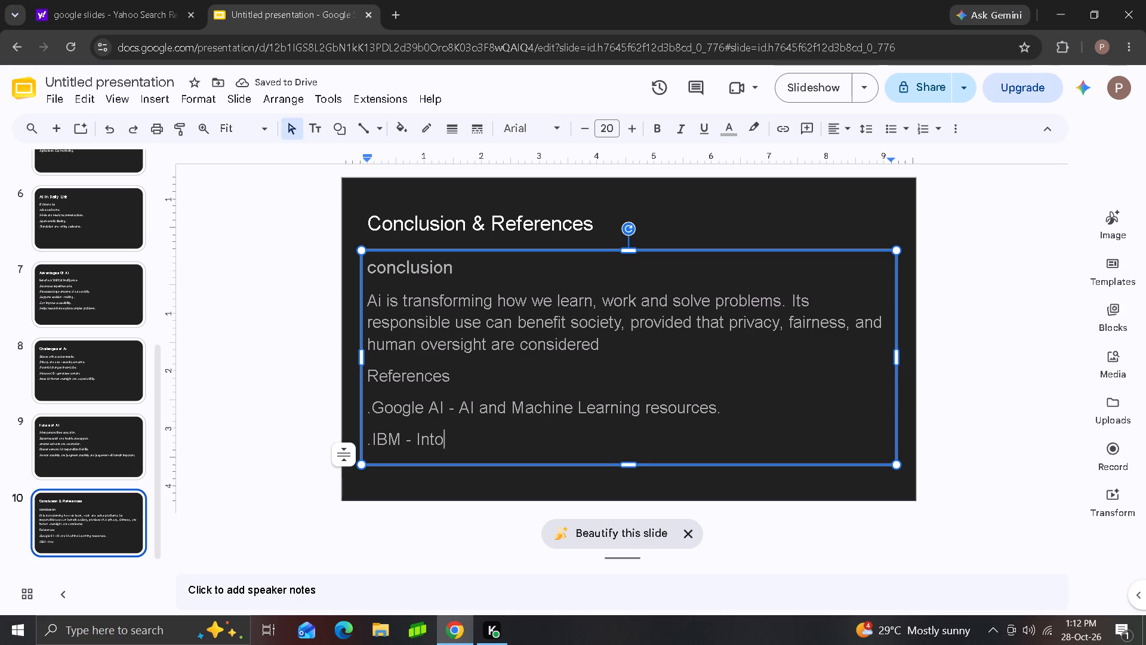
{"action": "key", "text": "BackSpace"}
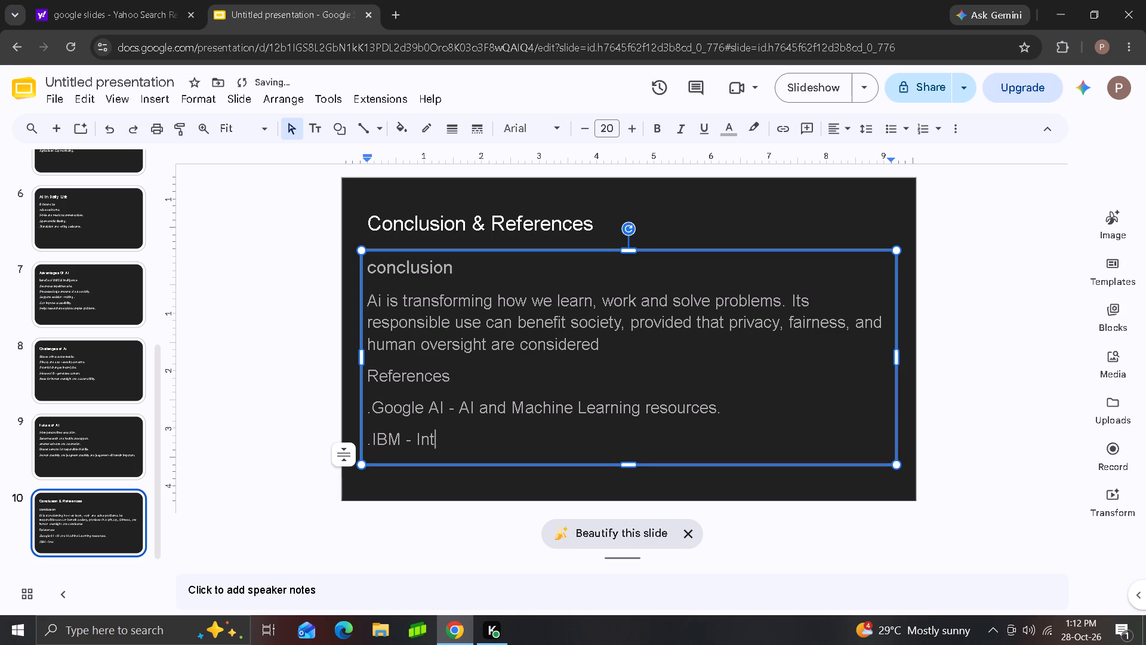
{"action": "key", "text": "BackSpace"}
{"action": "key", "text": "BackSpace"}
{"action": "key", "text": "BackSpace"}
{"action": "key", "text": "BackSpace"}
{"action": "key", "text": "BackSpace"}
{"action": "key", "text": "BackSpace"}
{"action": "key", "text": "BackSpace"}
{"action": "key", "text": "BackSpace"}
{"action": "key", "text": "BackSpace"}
Enter "Your textbook" after the leading full stop on the second reference line.
{"action": "type", "text": "yo"}
{"action": "key", "text": "BackSpace"}
{"action": "key", "text": "BackSpace"}
{"action": "type", "text": "YOU"}
{"action": "key", "text": "BackSpace"}
{"action": "key", "text": "BackSpace"}
{"action": "type", "text": "ou"}
{"action": "key", "text": "r"}
{"action": "key", "text": "space"}
{"action": "type", "text": "textbook"}
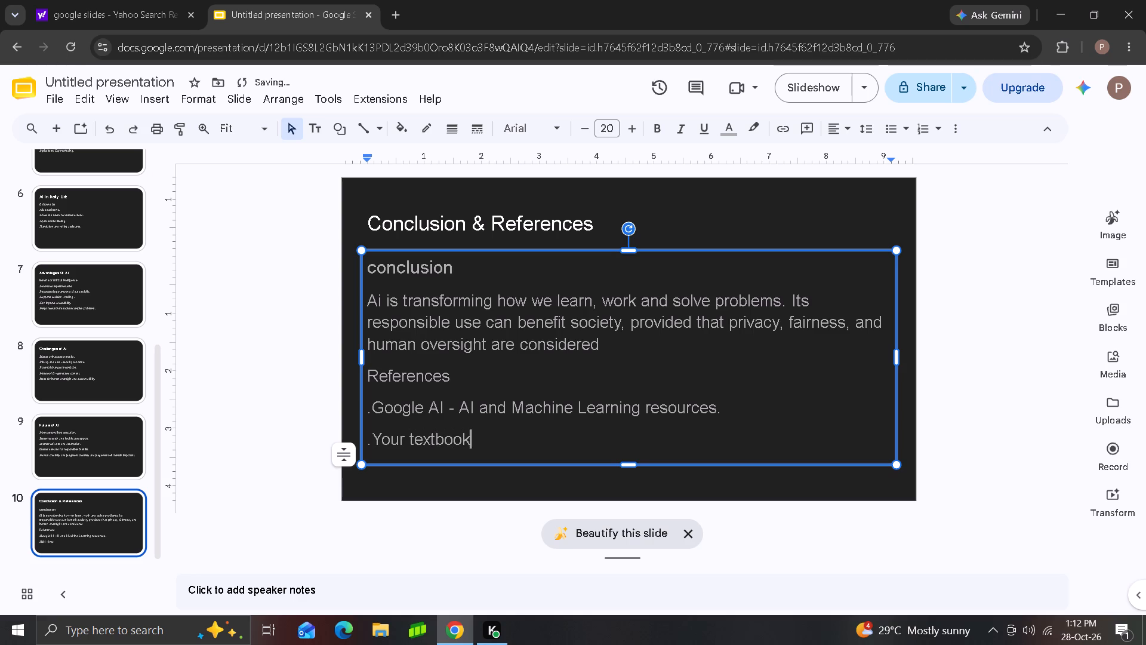
Complete the second reference line with "or course material." after "Your textbook".
{"action": "key", "text": "space"}
{"action": "type", "text": "or co"}
{"action": "type", "text": "rse"}
{"action": "key", "text": "space"}
{"action": "key", "text": "BackSpace"}
{"action": "key", "text": "BackSpace"}
{"action": "key", "text": "BackSpace"}
{"action": "key", "text": "BackSpace"}
{"action": "type", "text": "urse"}
{"action": "key", "text": "space"}
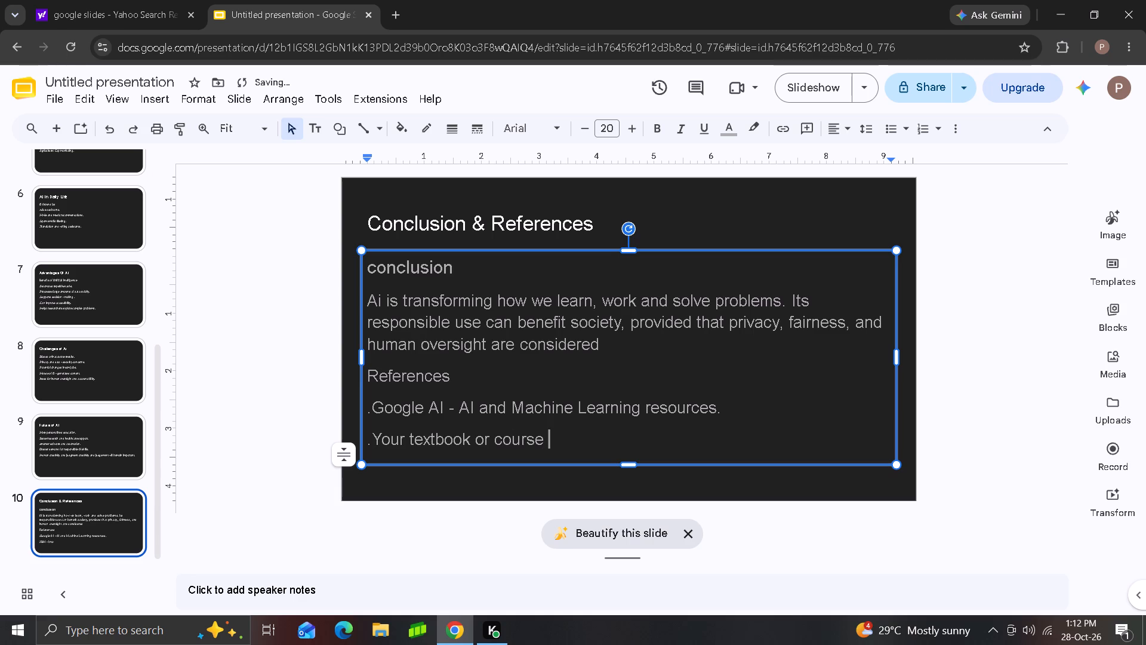
{"action": "type", "text": "materisa"}
{"action": "key", "text": "BackSpace"}
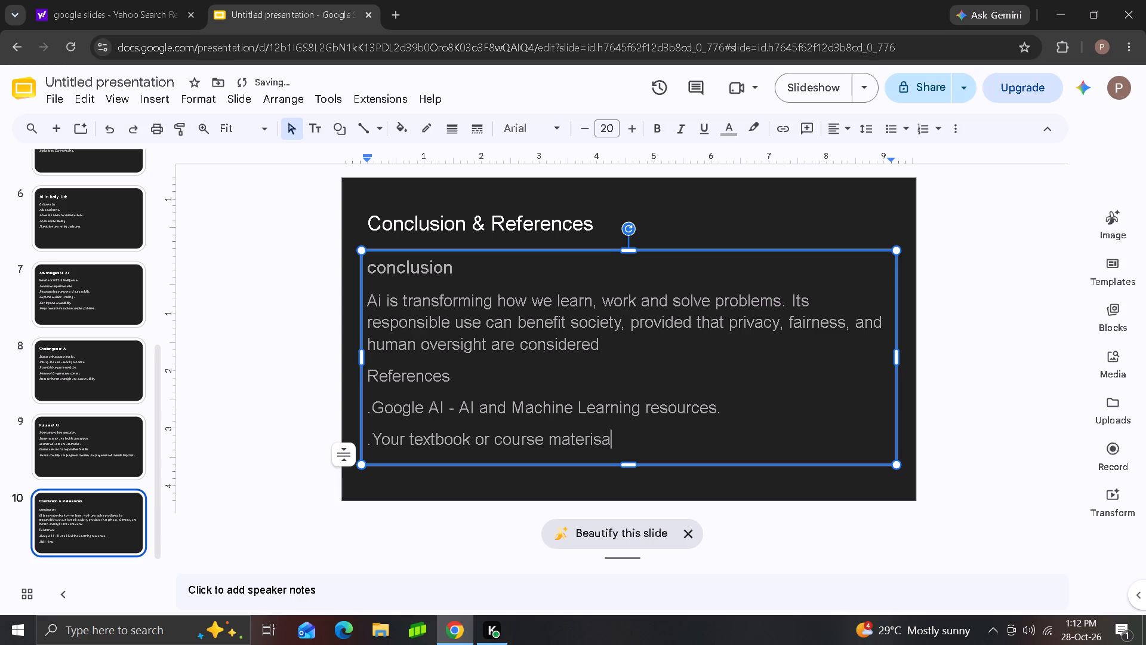
{"action": "key", "text": "BackSpace"}
{"action": "type", "text": "al"}
{"action": "key", "text": "period"}
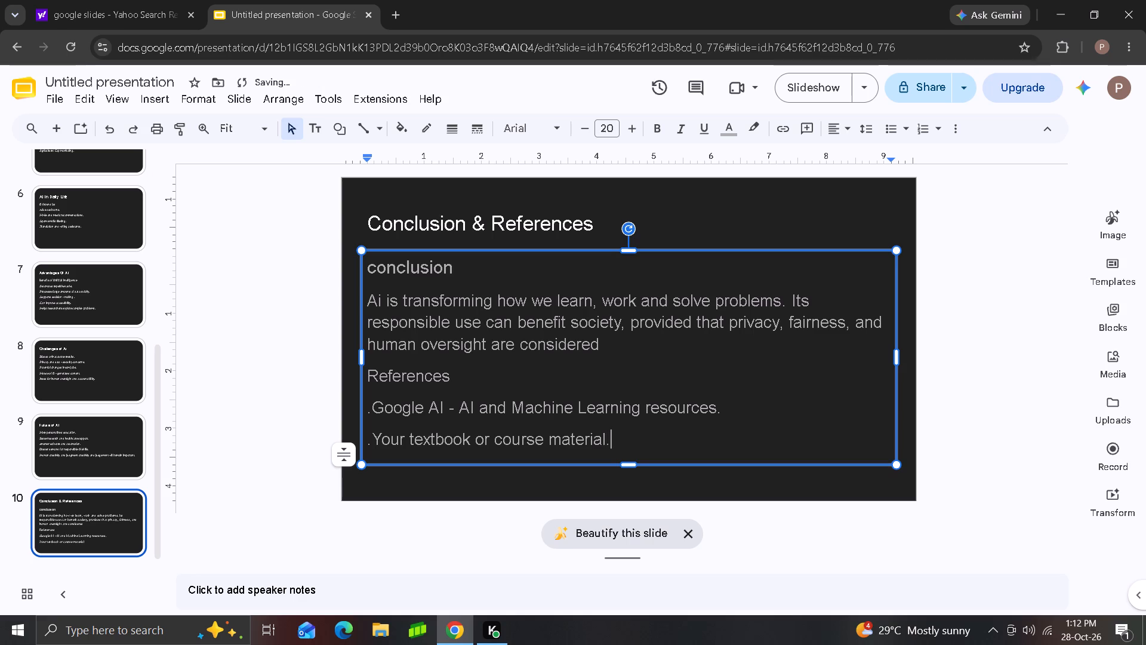
Add the closing line "Thank You!" on a new line below the textbook reference on slide 10.
{"action": "key", "text": "Return"}
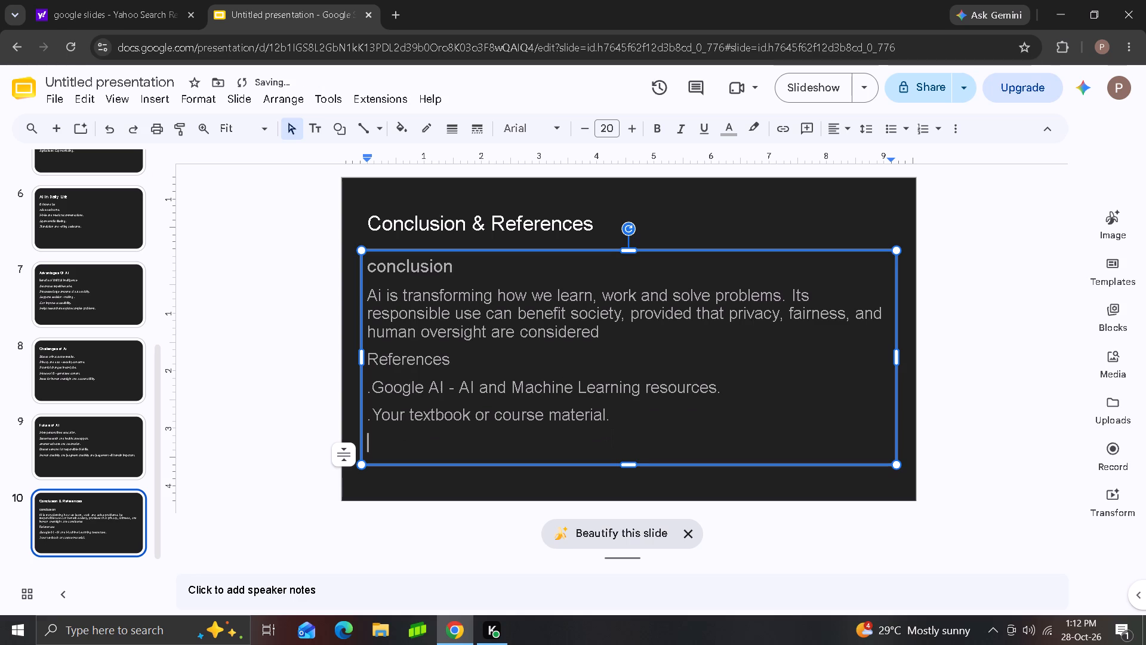
{"action": "type", "text": "Thank"}
{"action": "key", "text": "space"}
{"action": "key", "text": "shift+u"}
{"action": "key", "text": "shift+BackSpace"}
{"action": "type", "text": "Ypo"}
{"action": "key", "text": "BackSpace"}
{"action": "key", "text": "BackSpace"}
{"action": "type", "text": "ou"}
{"action": "key", "text": "1"}
{"action": "key", "text": "Right"}
{"action": "key", "text": "BackSpace"}
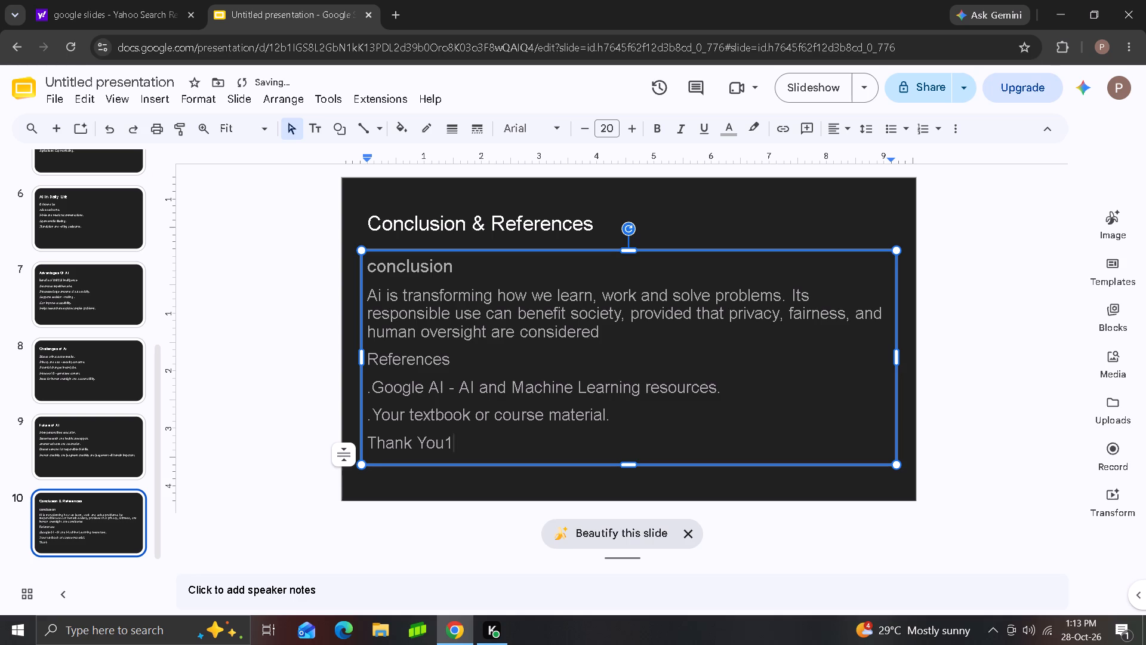
{"action": "key", "text": "shift+exclam"}
Insert a new reference line directly under the "References" heading, starting with ".IBM - ".
{"action": "left_click", "coordinate": [460, 363]}
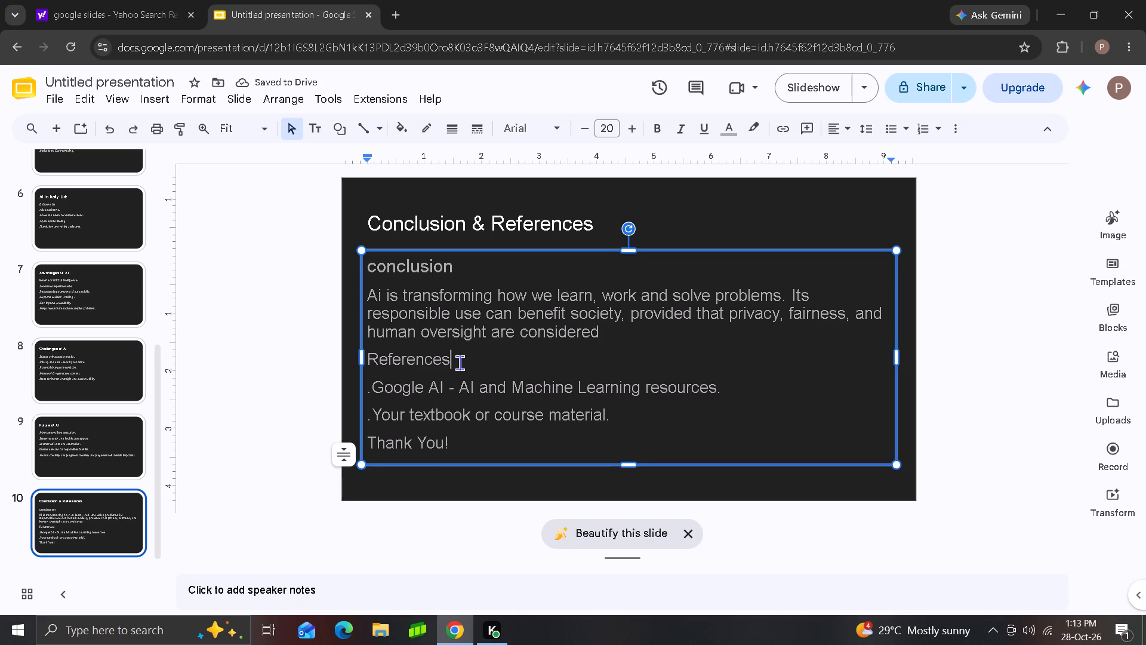
{"action": "key", "text": "Return"}
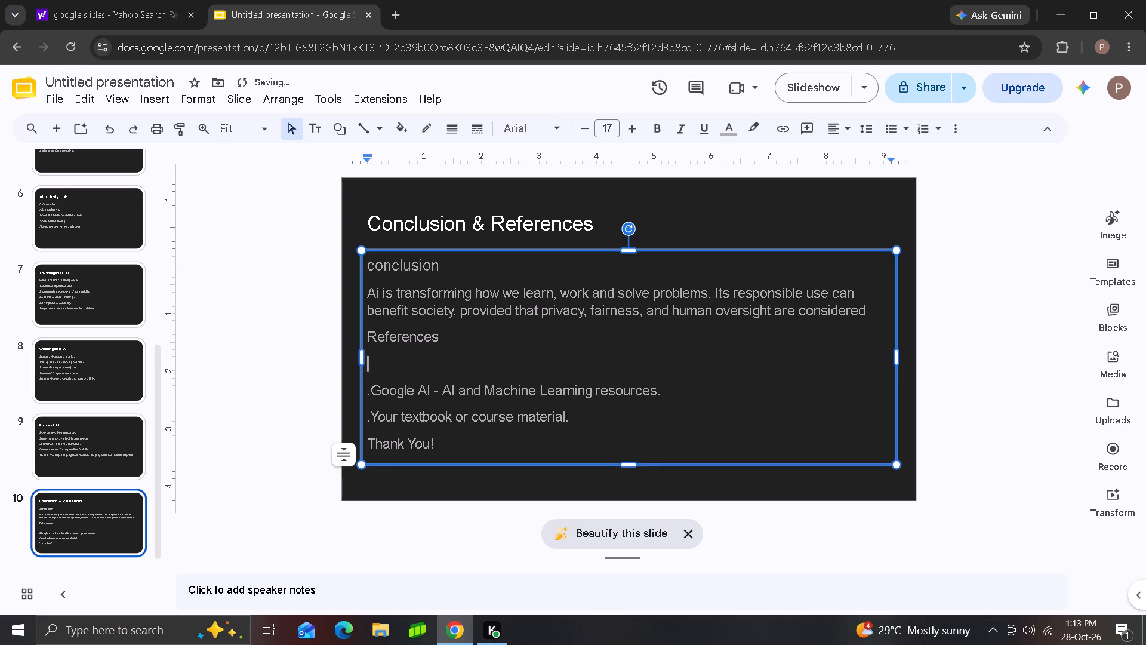
{"action": "key", "text": "period"}
{"action": "key", "text": "shift+i"}
{"action": "type", "text": "BM"}
{"action": "key", "text": "space"}
{"action": "type", "text": "-"}
{"action": "key", "text": "space"}
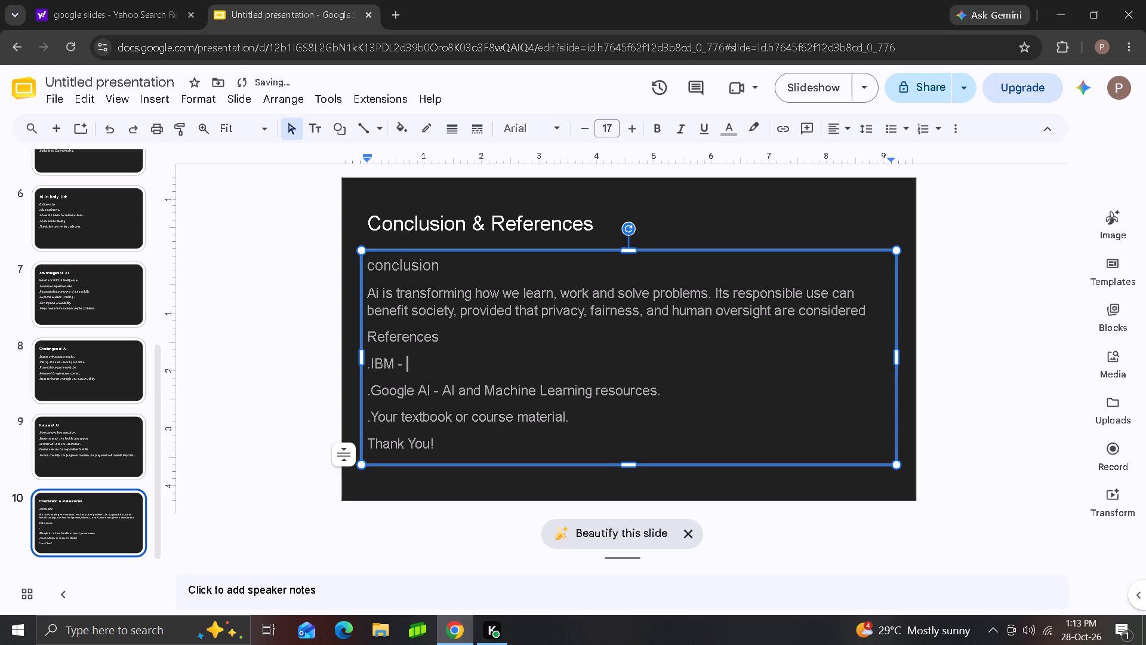
Complete the IBM reference with "introduction to Artificial Intelligence.".
{"action": "key", "text": "u"}
{"action": "key", "text": "BackSpace"}
{"action": "type", "text": "introduction"}
{"action": "key", "text": "space"}
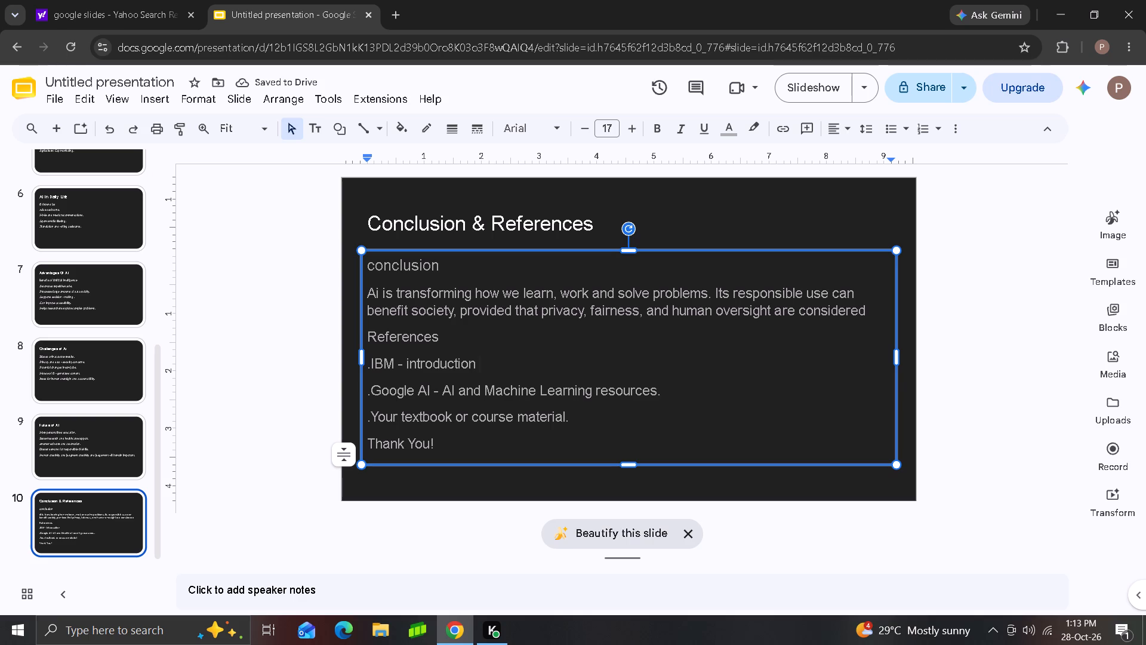
{"action": "type", "text": "to"}
{"action": "key", "text": "space"}
{"action": "type", "text": "Ar"}
{"action": "type", "text": "tificial"}
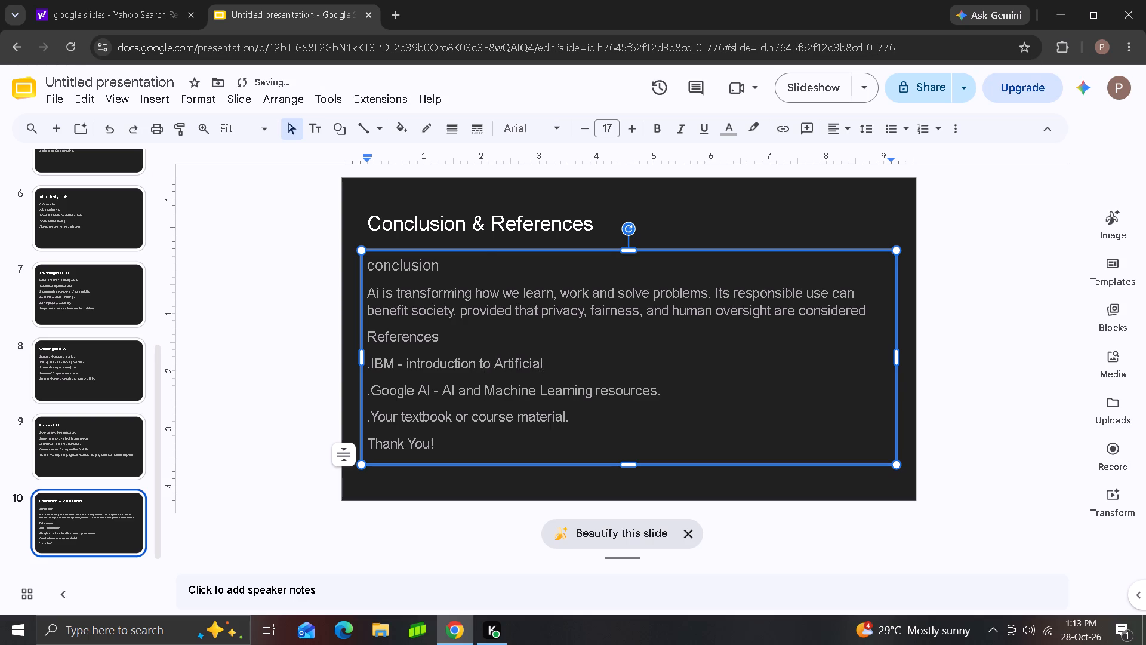
{"action": "key", "text": "space"}
{"action": "type", "text": "Intelligin"}
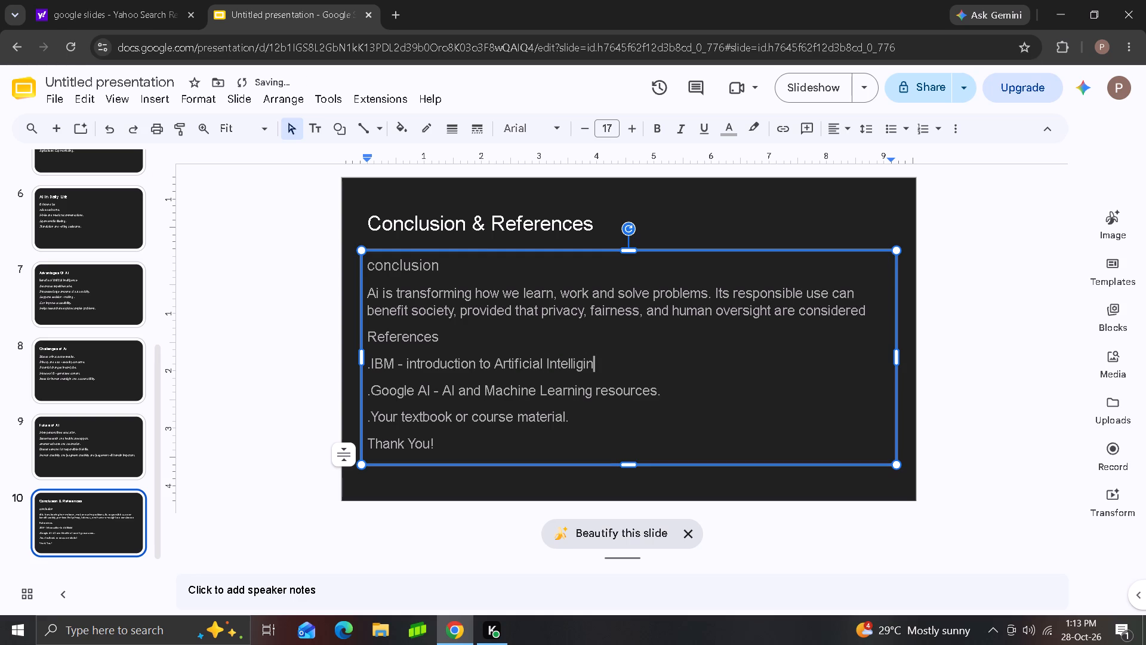
{"action": "key", "text": "BackSpace"}
{"action": "key", "text": "BackSpace"}
{"action": "type", "text": "ence"}
{"action": "key", "text": "period"}
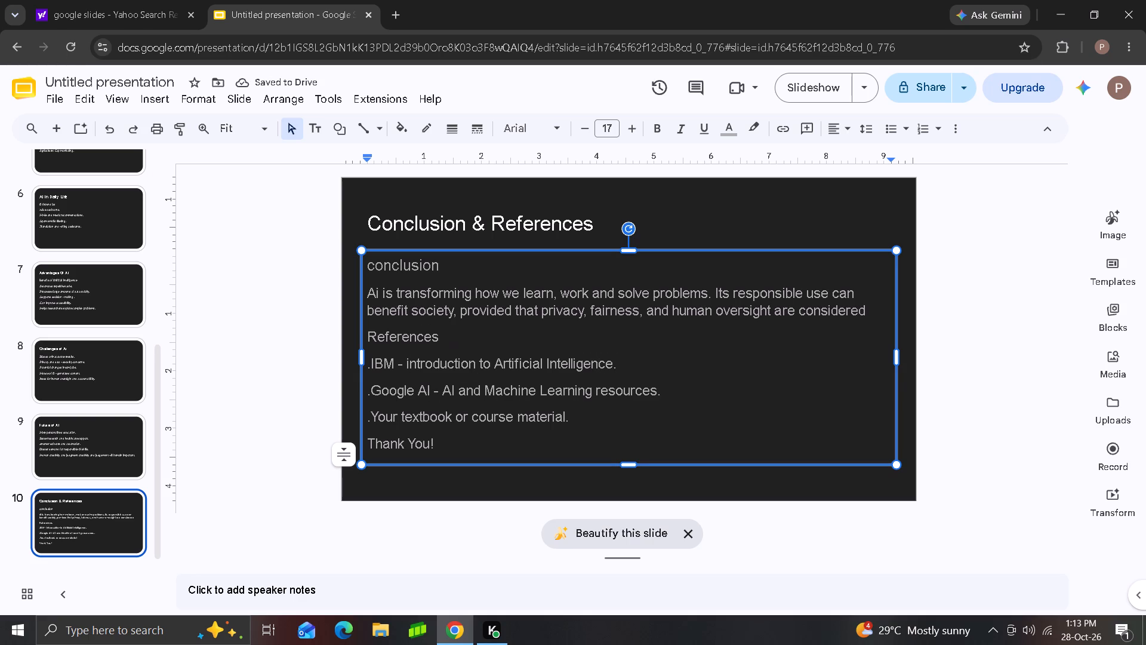
Capitalise the first letter of "introduction" in the IBM reference so it reads "Introduction".
{"action": "left_click", "coordinate": [407, 365]}
{"action": "key", "text": "Down"}
{"action": "key", "text": "Up"}
{"action": "key", "text": "Right"}
{"action": "key", "text": "BackSpace"}
{"action": "key", "text": "shift+i"}
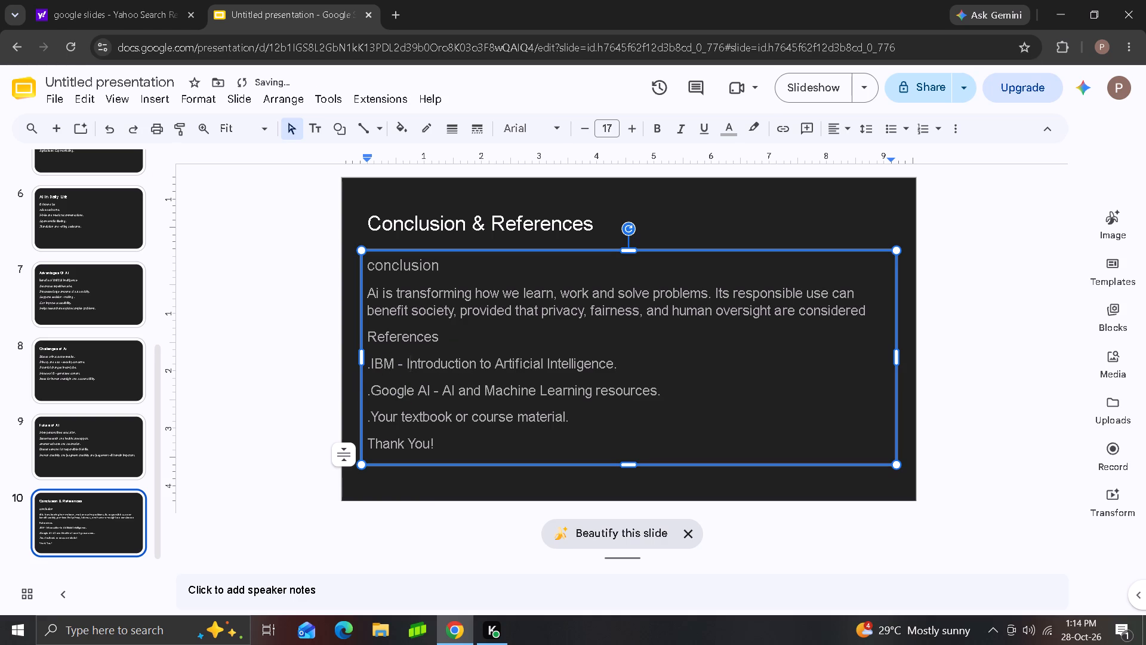
Insert a blank line between the conclusion paragraph and the "References" heading.
{"action": "left_click", "coordinate": [463, 322]}
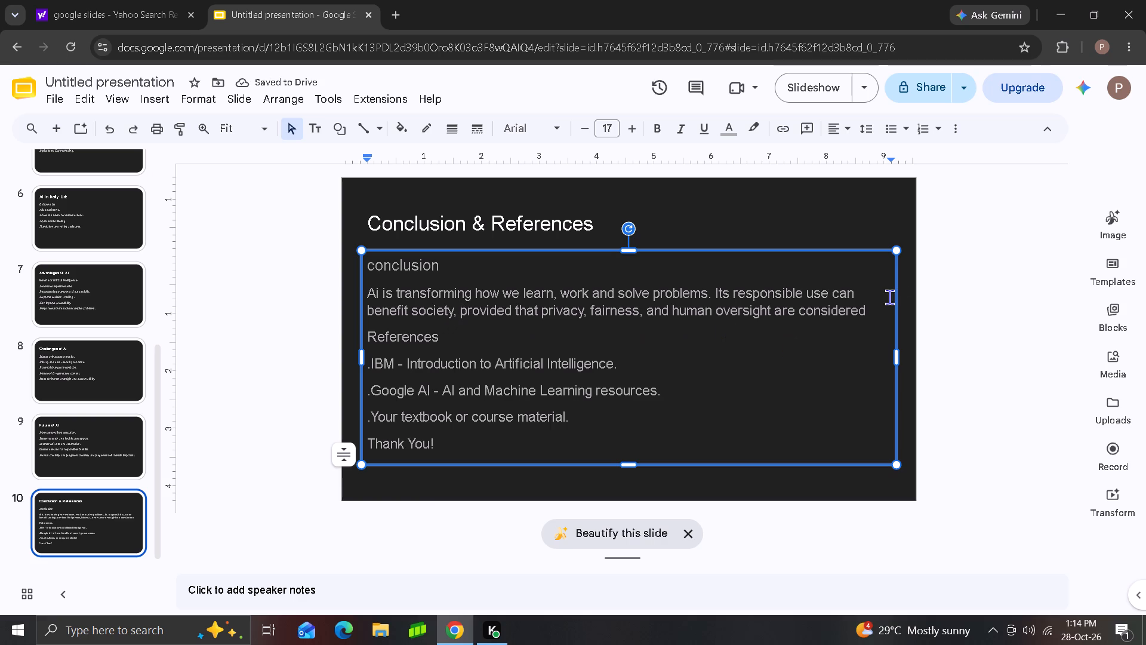
{"action": "left_click", "coordinate": [883, 305]}
{"action": "key", "text": "Return"}
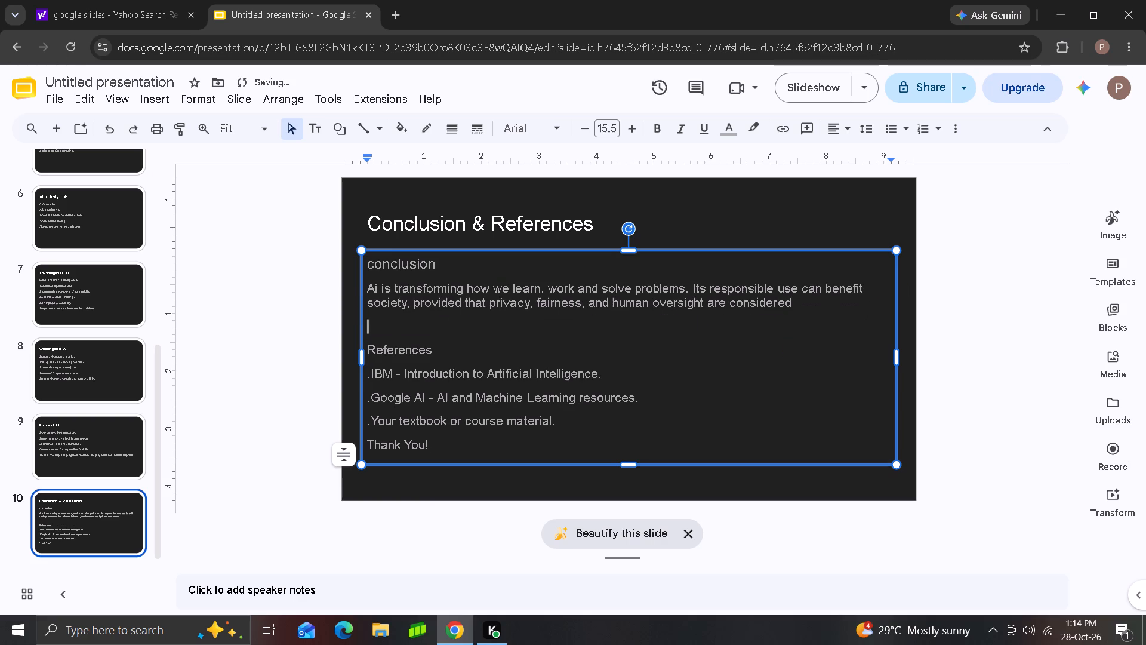
Dismiss the "Beautify this slide" suggestion.
{"action": "scroll", "coordinate": [652, 331], "scroll_direction": "down", "scroll_amount": 1}
{"action": "left_click", "coordinate": [687, 526]}
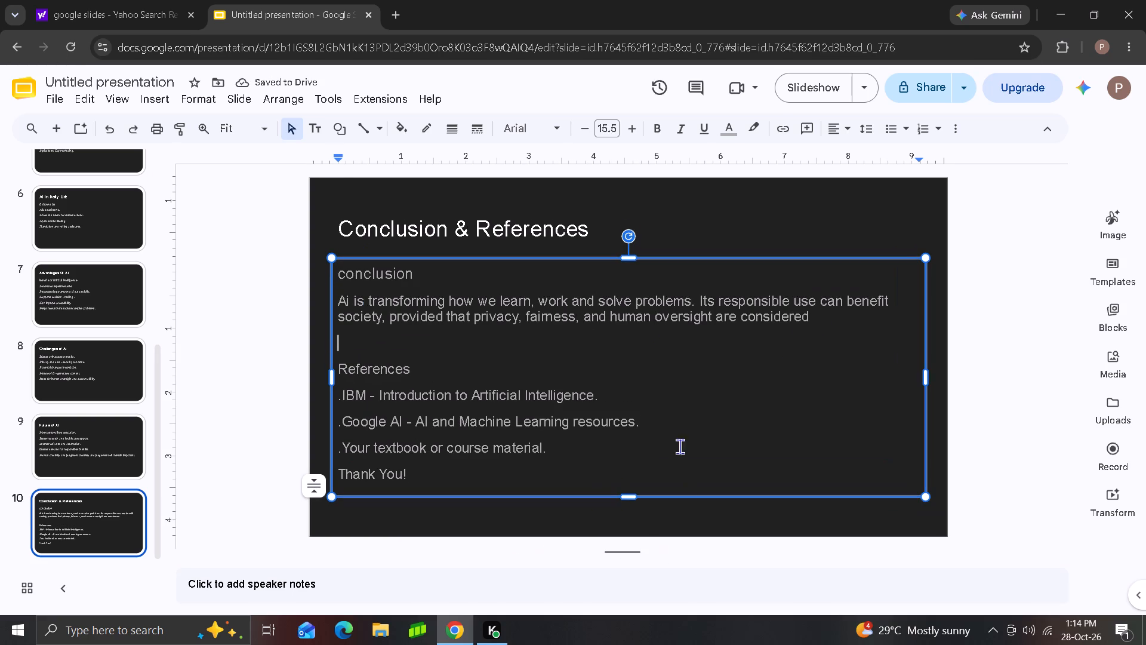
Return to slide 1, the "Artificial Intelligence" title slide.
{"action": "scroll", "coordinate": [124, 257], "scroll_direction": "up", "scroll_amount": 2}
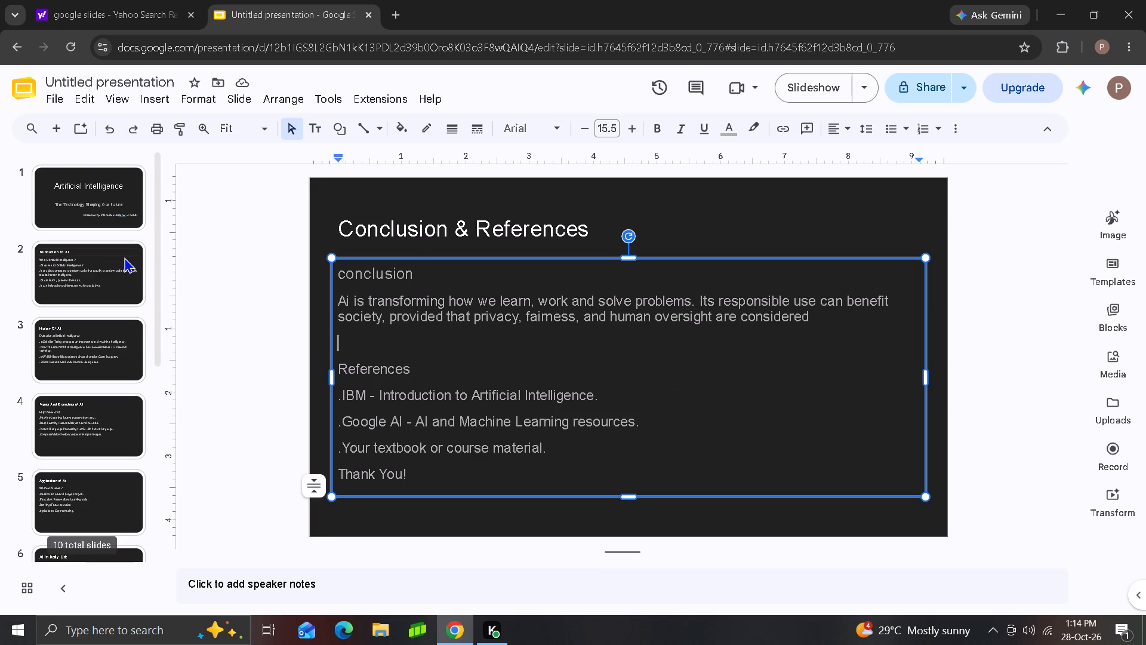
{"action": "scroll", "coordinate": [124, 257], "scroll_direction": "up", "scroll_amount": 3}
{"action": "left_click", "coordinate": [105, 201]}
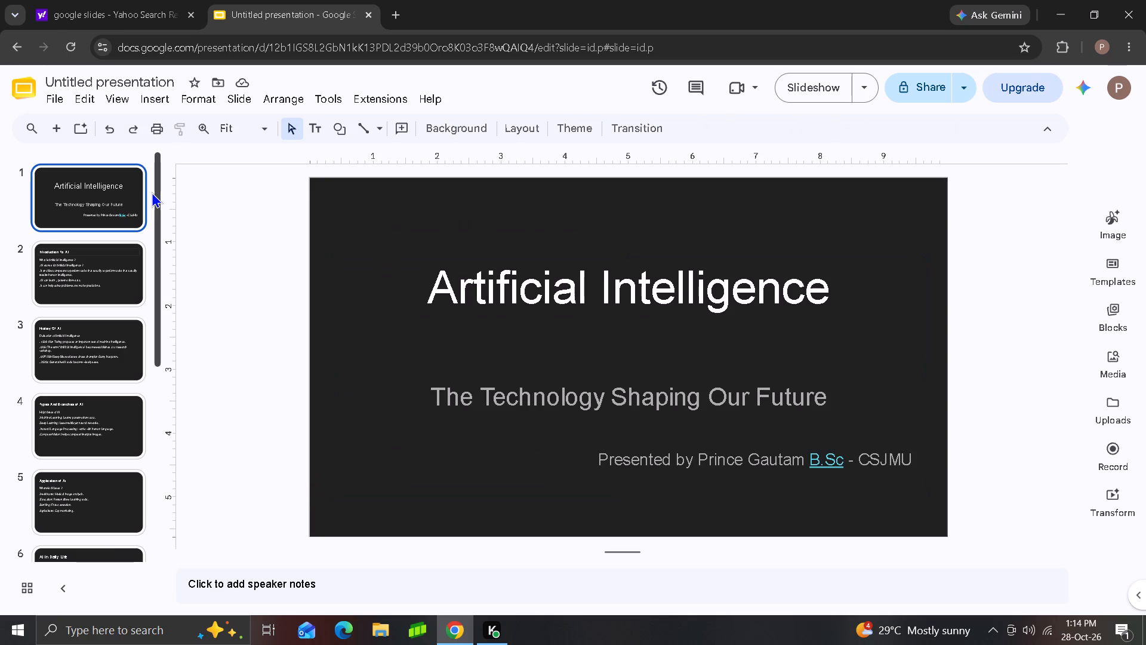
{"action": "scroll", "coordinate": [152, 192], "scroll_direction": "up", "scroll_amount": 1}
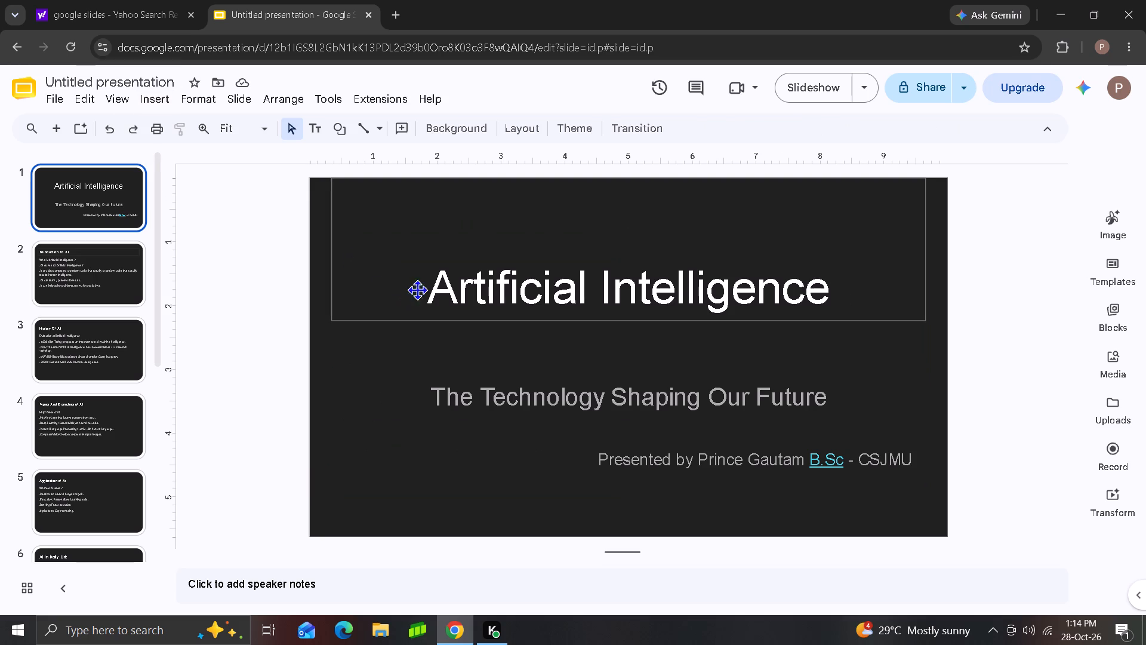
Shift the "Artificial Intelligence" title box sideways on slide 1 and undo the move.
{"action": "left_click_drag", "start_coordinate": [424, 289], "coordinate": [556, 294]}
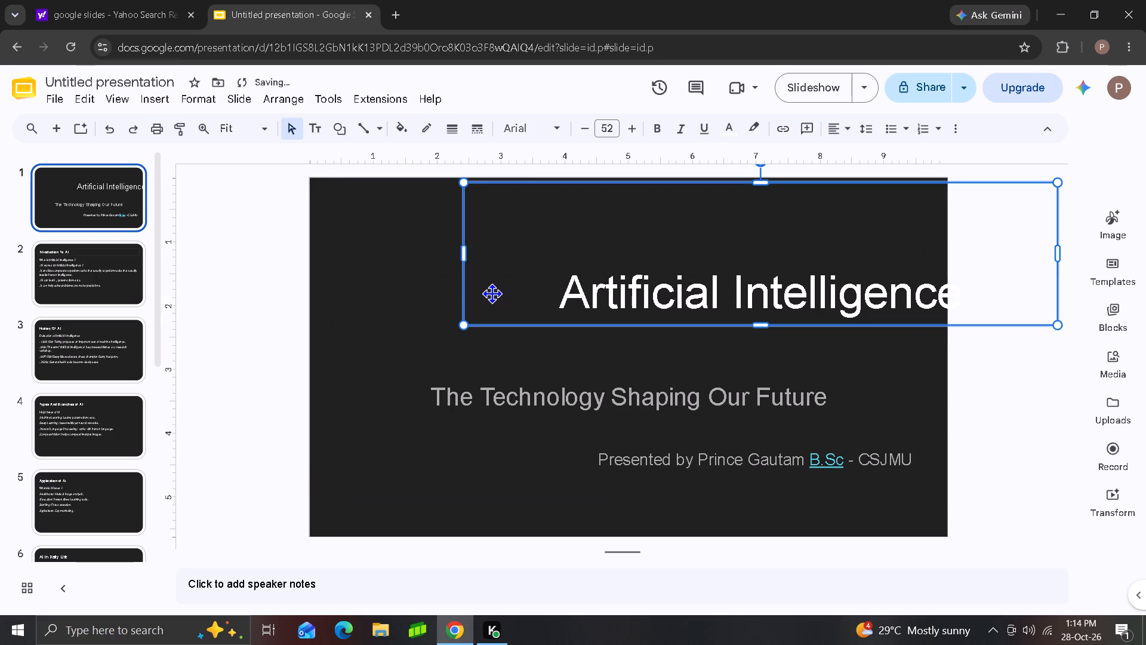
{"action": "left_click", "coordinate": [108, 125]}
Underline the "Artificial Intelligence" title on slide 1.
{"action": "left_click", "coordinate": [467, 284]}
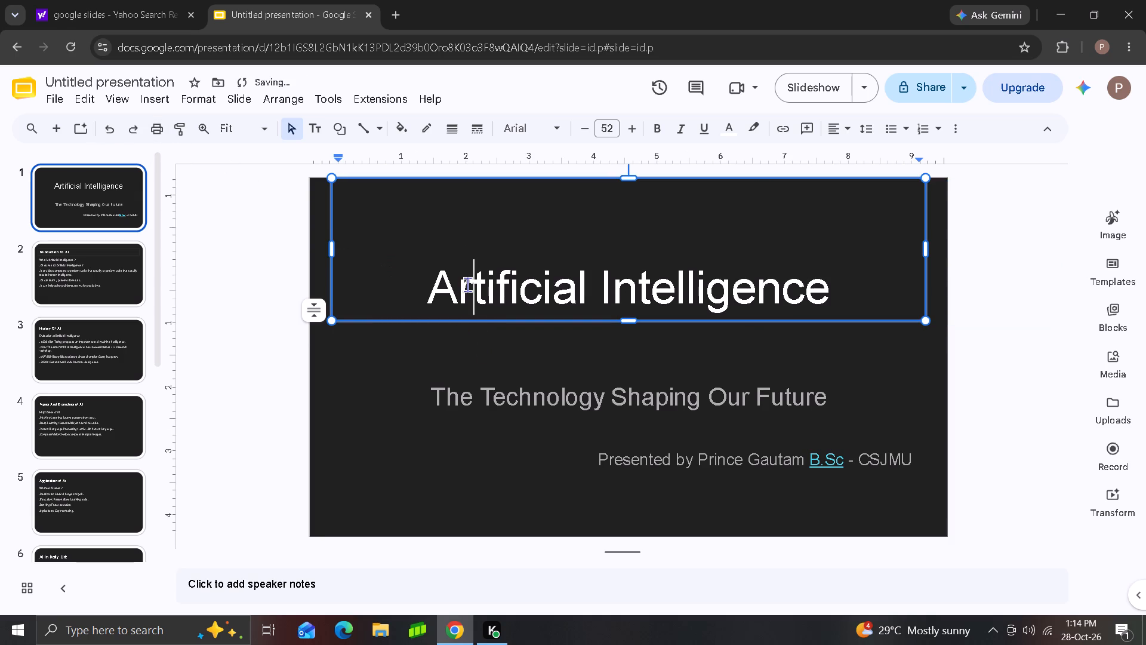
{"action": "left_click_drag", "start_coordinate": [439, 288], "coordinate": [629, 290]}
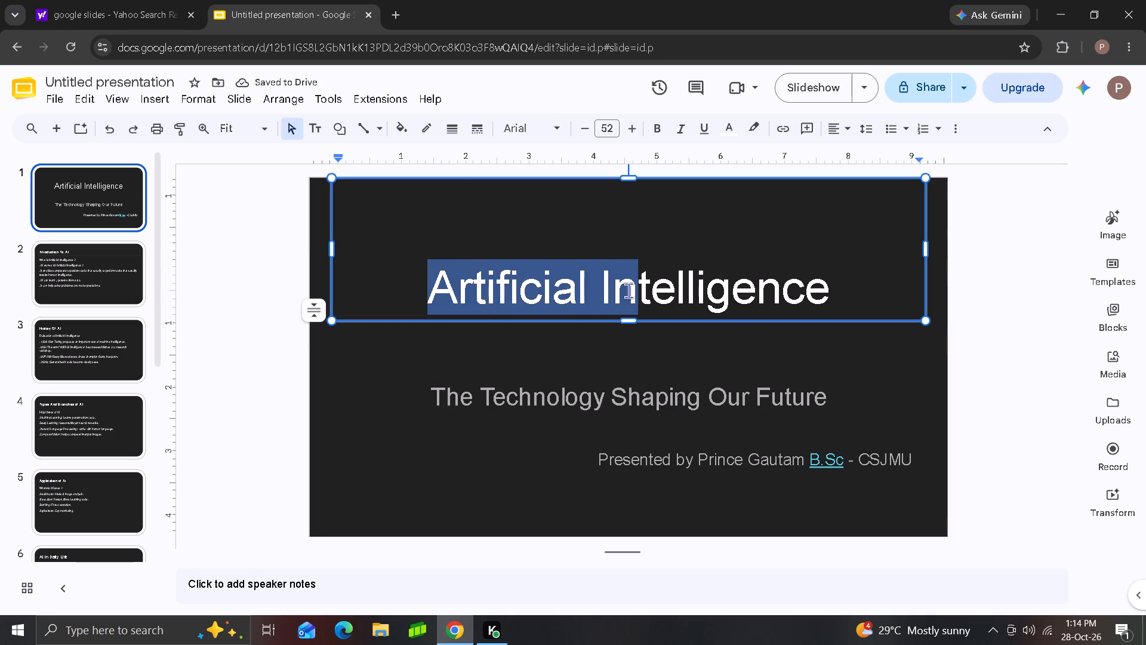
{"action": "left_click_drag", "start_coordinate": [629, 290], "coordinate": [666, 282]}
{"action": "left_click", "coordinate": [426, 282]}
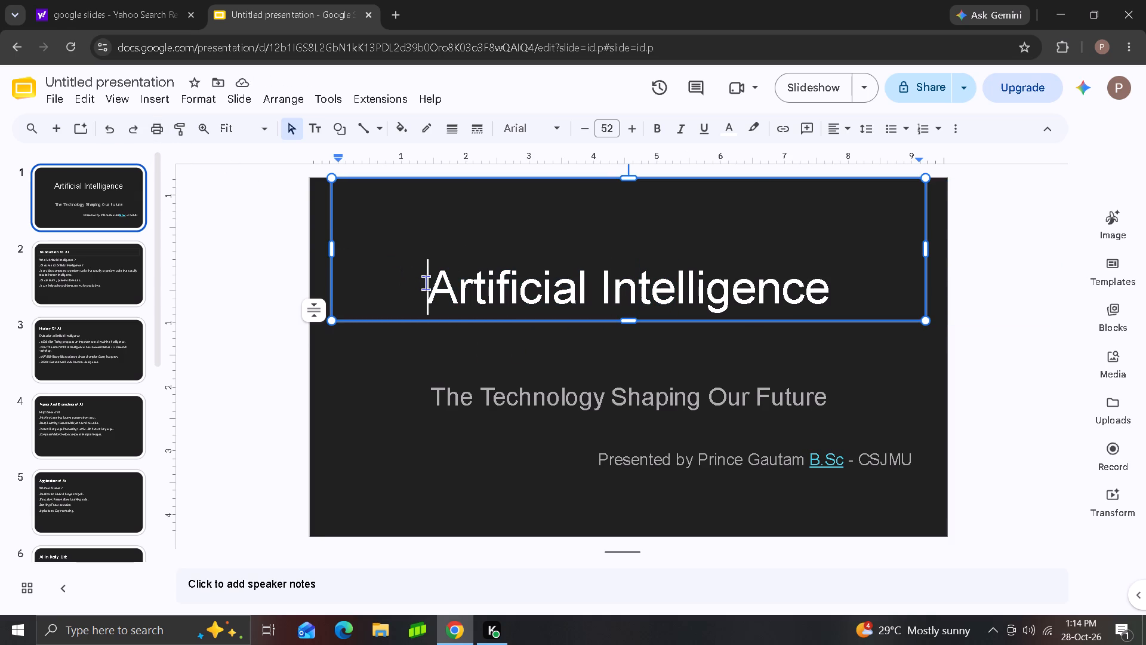
{"action": "left_click_drag", "start_coordinate": [426, 282], "coordinate": [823, 312]}
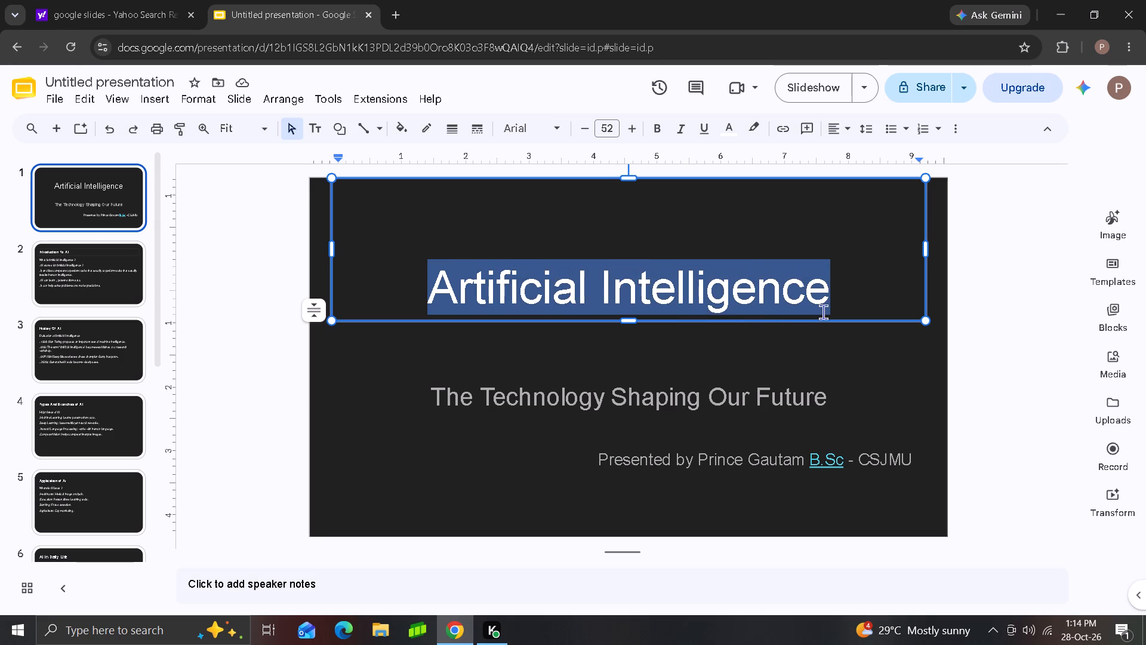
{"action": "key", "text": "ctrl+u"}
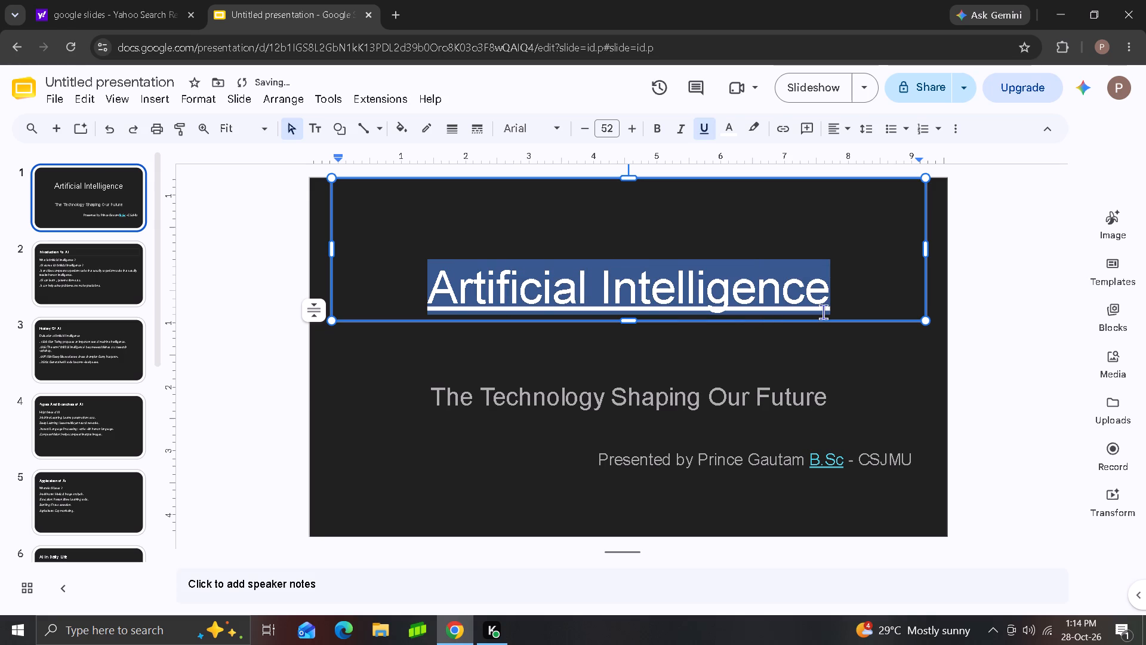
{"action": "left_click", "coordinate": [805, 355]}
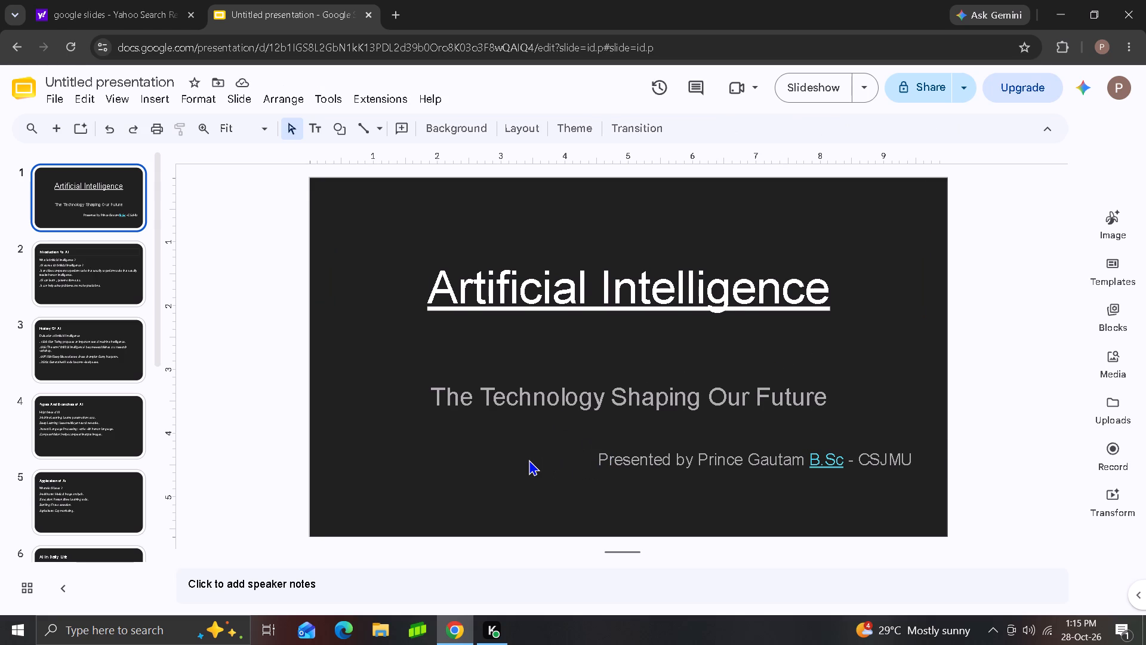
Underline the whole subtitle "The Technology Shaping Our Future" on slide 1.
{"action": "left_click", "coordinate": [446, 398]}
{"action": "left_click", "coordinate": [437, 394]}
{"action": "left_click_drag", "start_coordinate": [438, 394], "coordinate": [448, 394]}
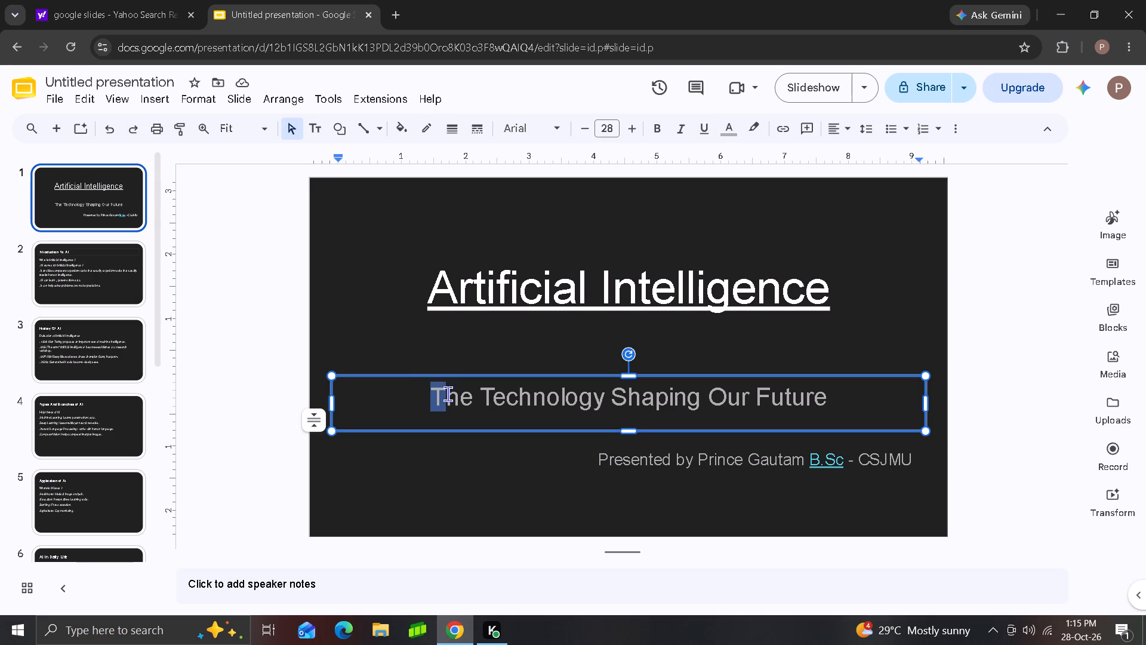
{"action": "left_click_drag", "start_coordinate": [448, 394], "coordinate": [716, 410]}
{"action": "left_click_drag", "start_coordinate": [717, 410], "coordinate": [765, 410]}
{"action": "left_click", "coordinate": [432, 395]}
{"action": "left_click_drag", "start_coordinate": [467, 394], "coordinate": [588, 397]}
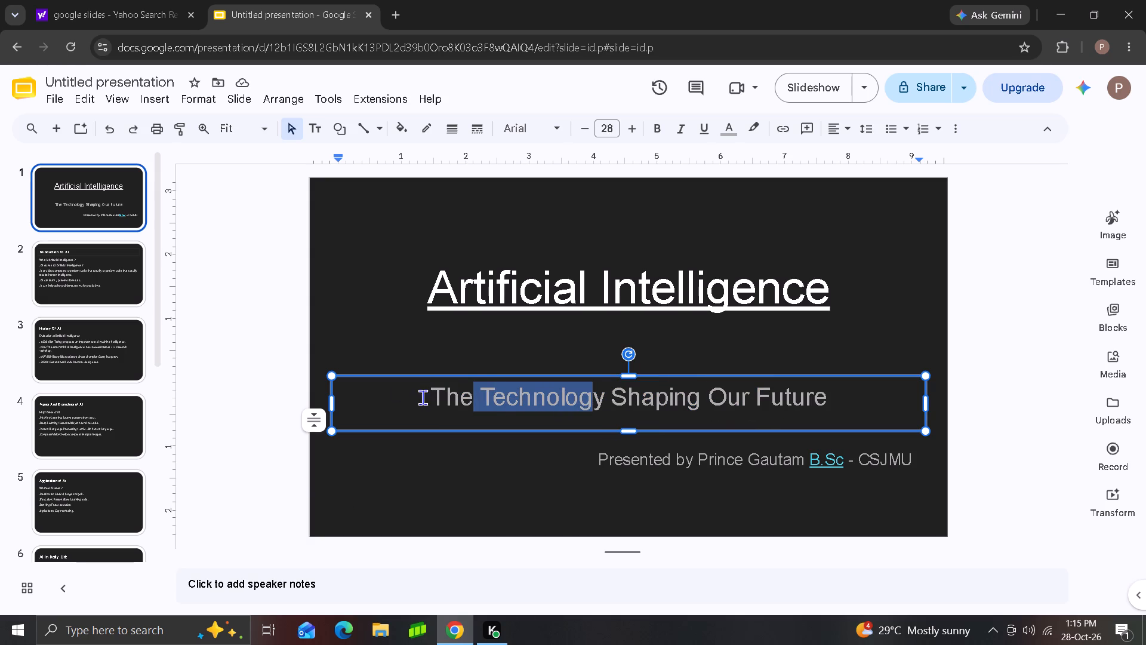
{"action": "left_click", "coordinate": [422, 399]}
{"action": "left_click_drag", "start_coordinate": [517, 394], "coordinate": [716, 391]}
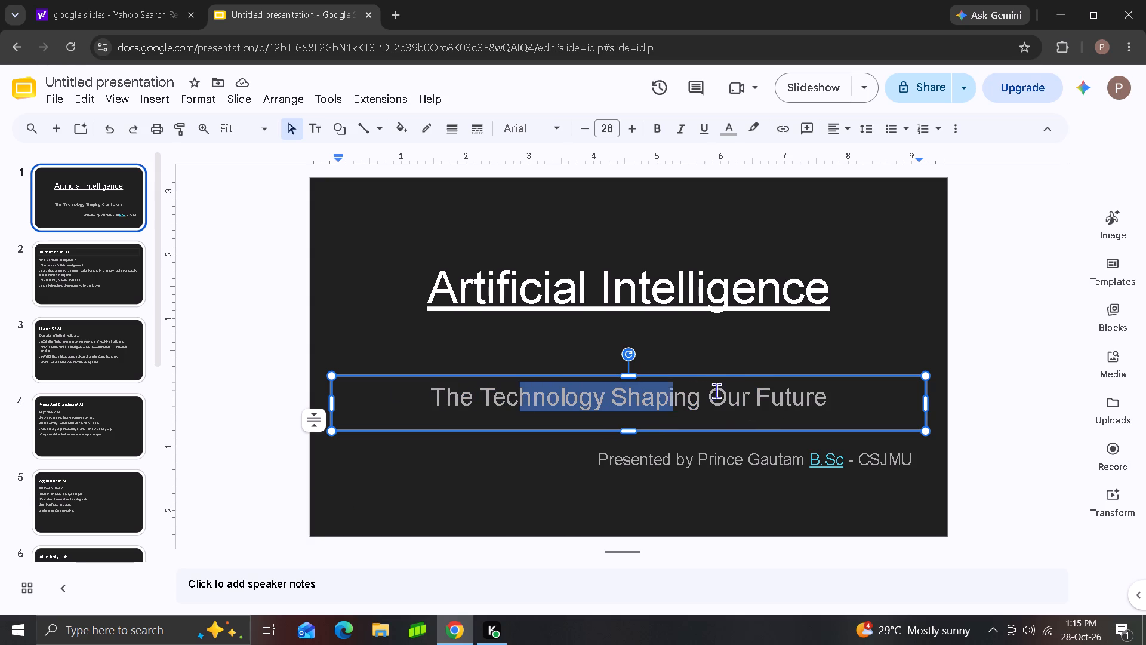
{"action": "left_click_drag", "start_coordinate": [716, 391], "coordinate": [719, 391]}
{"action": "left_click", "coordinate": [829, 394]}
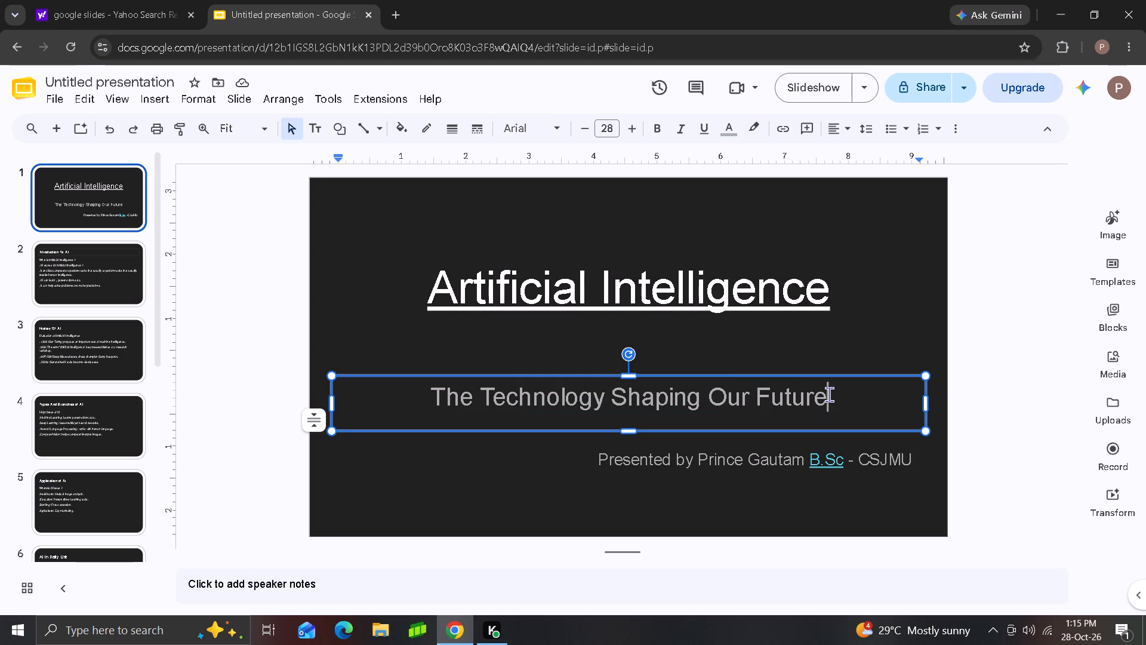
{"action": "left_click_drag", "start_coordinate": [803, 402], "coordinate": [586, 414]}
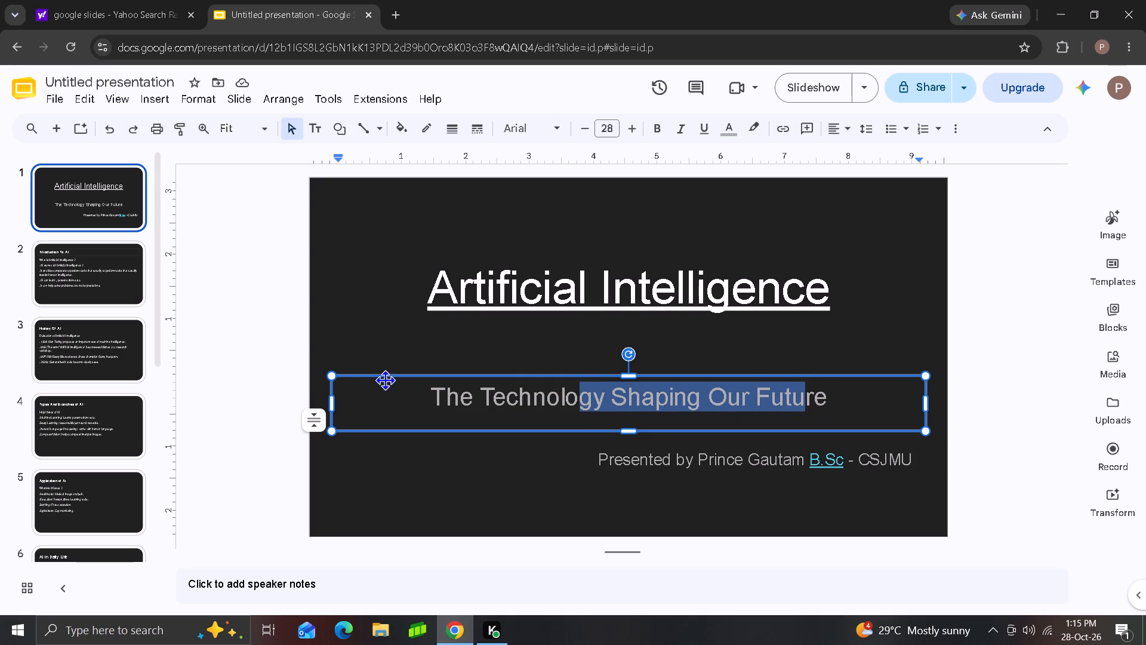
{"action": "left_click", "coordinate": [430, 395]}
{"action": "left_click_drag", "start_coordinate": [431, 395], "coordinate": [443, 395]}
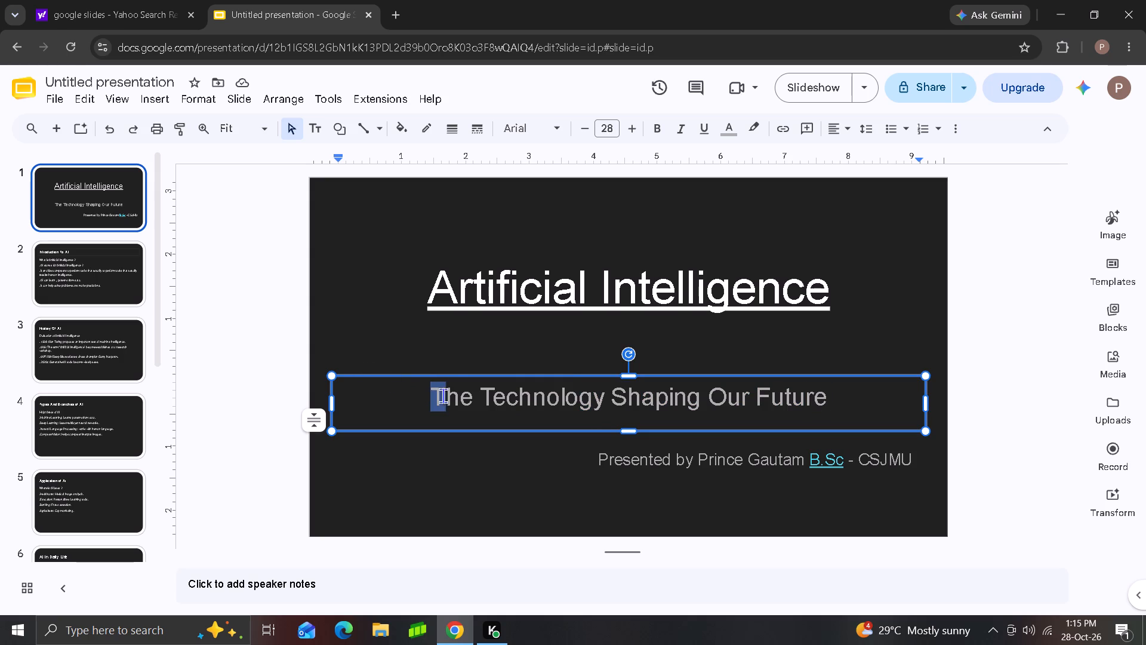
{"action": "left_click_drag", "start_coordinate": [443, 395], "coordinate": [834, 385]}
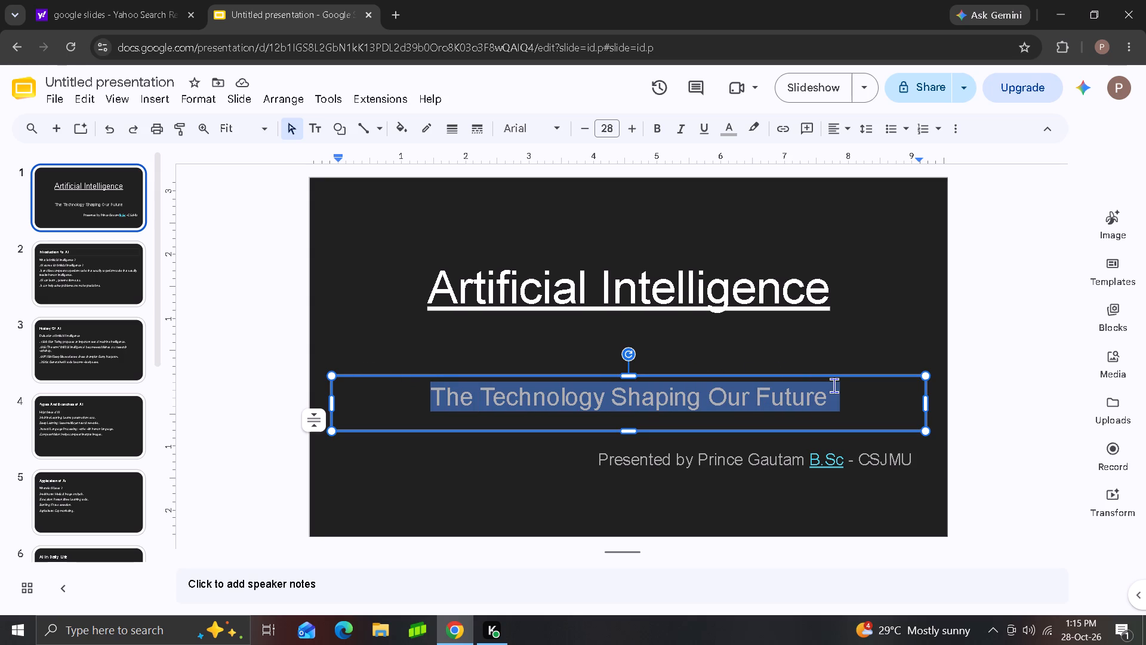
{"action": "left_click_drag", "start_coordinate": [834, 385], "coordinate": [834, 385]}
{"action": "key", "text": "ctrl+u"}
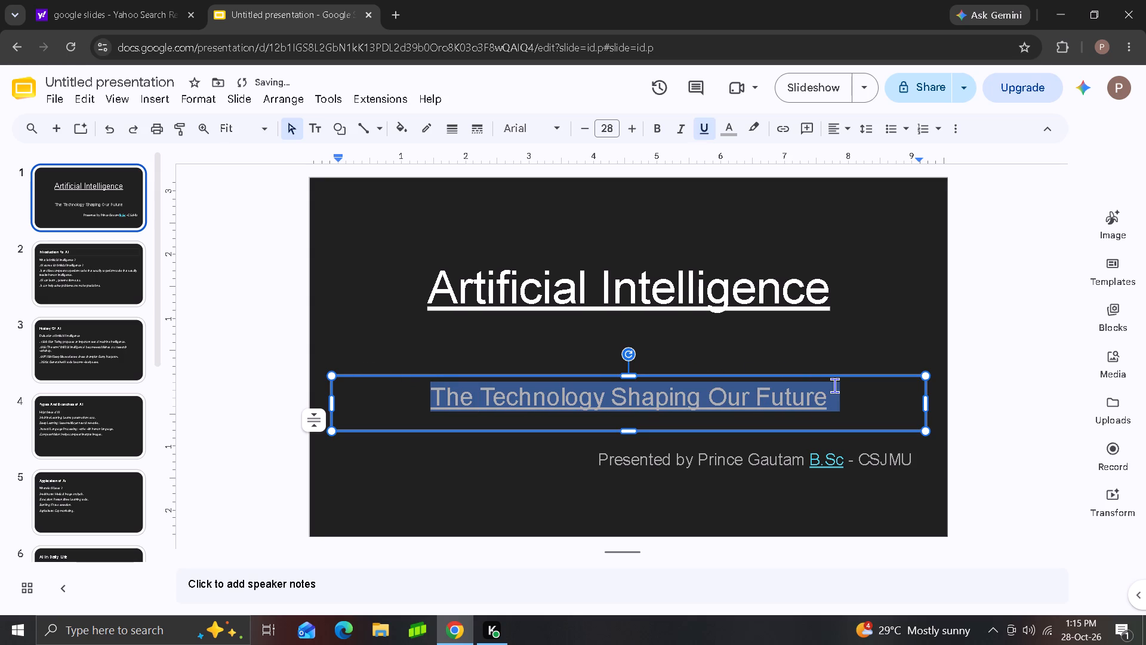
Narrow the "Presented by" text box on slide 1 slightly by moving its left edge inward.
{"action": "left_click", "coordinate": [600, 454]}
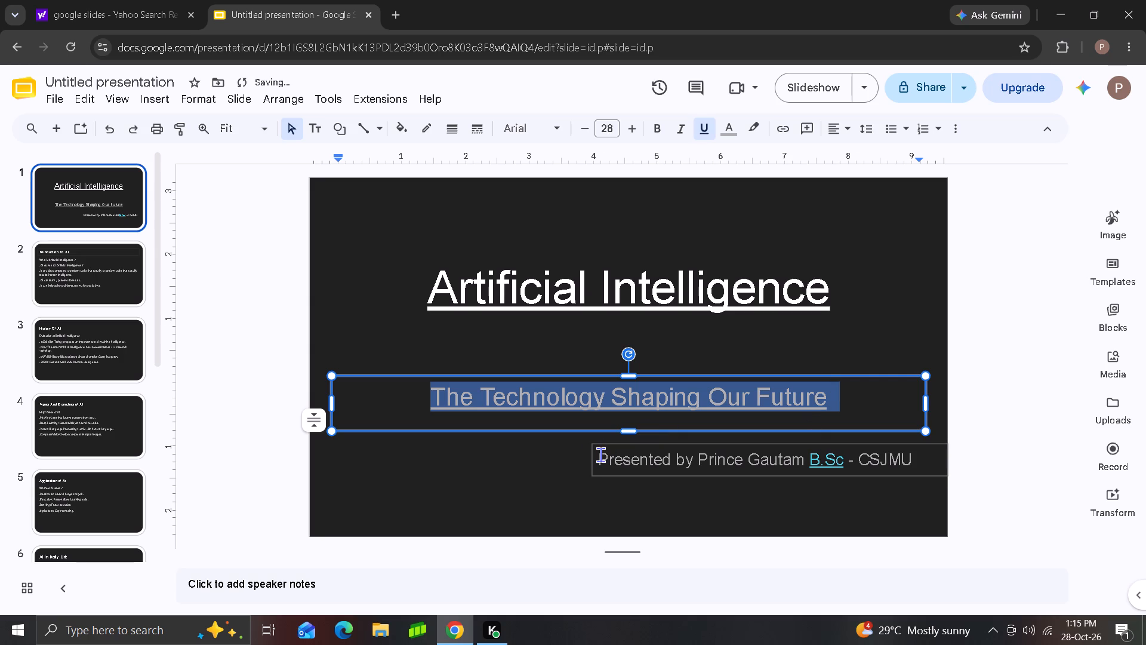
{"action": "left_click_drag", "start_coordinate": [621, 454], "coordinate": [701, 454]}
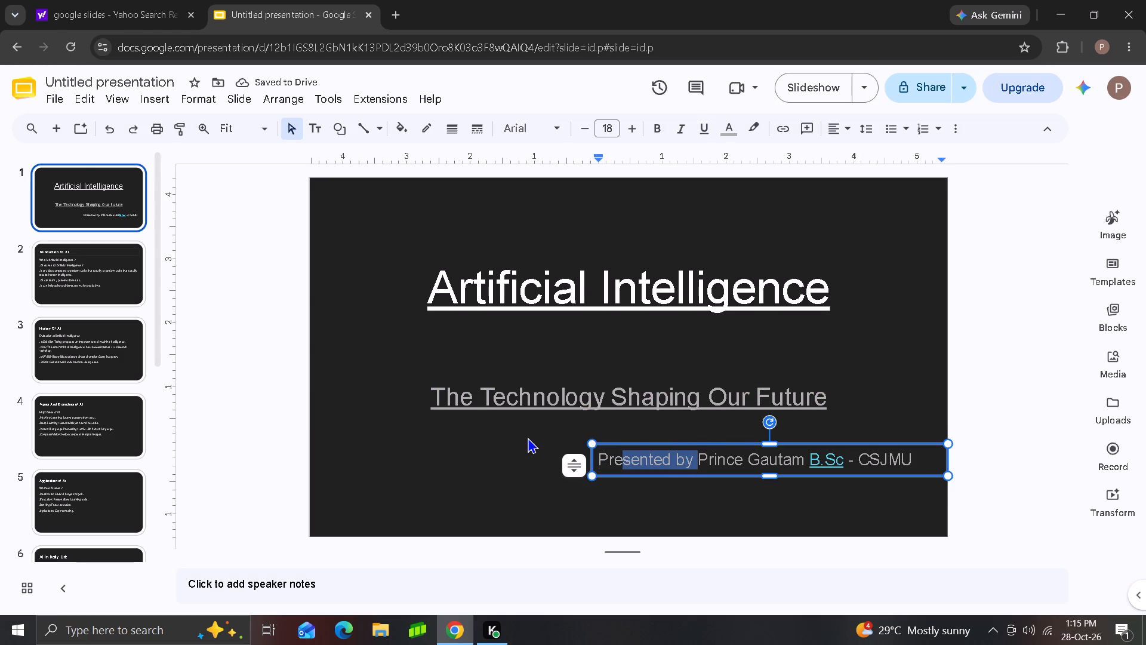
{"action": "left_click", "coordinate": [520, 436]}
{"action": "left_click", "coordinate": [587, 456]}
{"action": "left_click", "coordinate": [587, 456]}
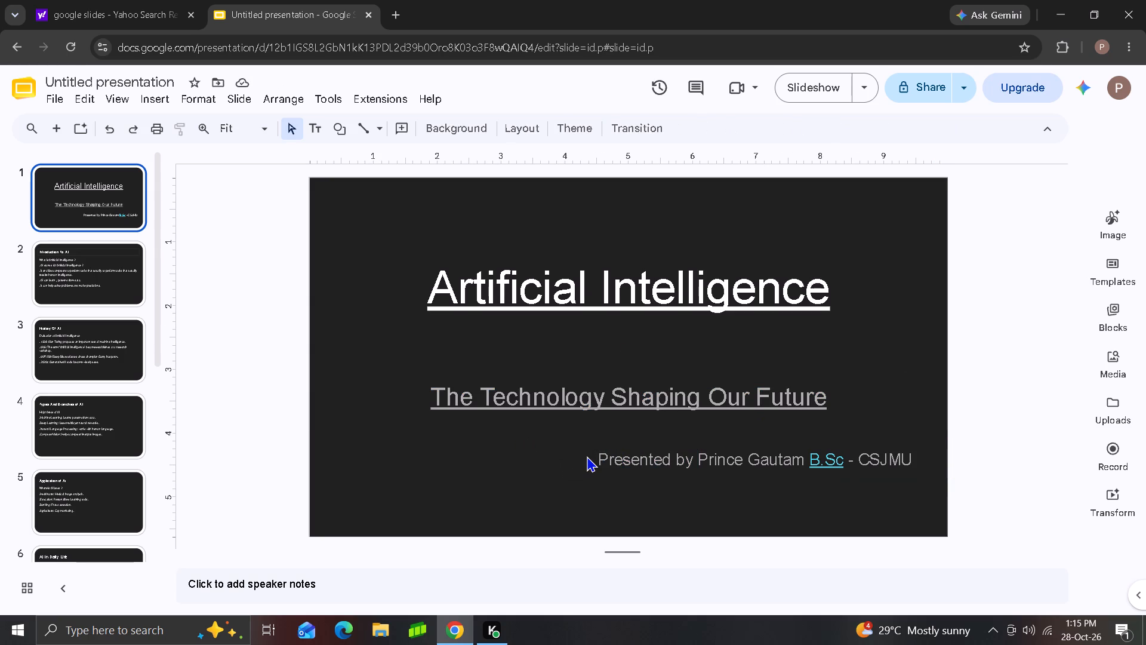
{"action": "left_click", "coordinate": [584, 441]}
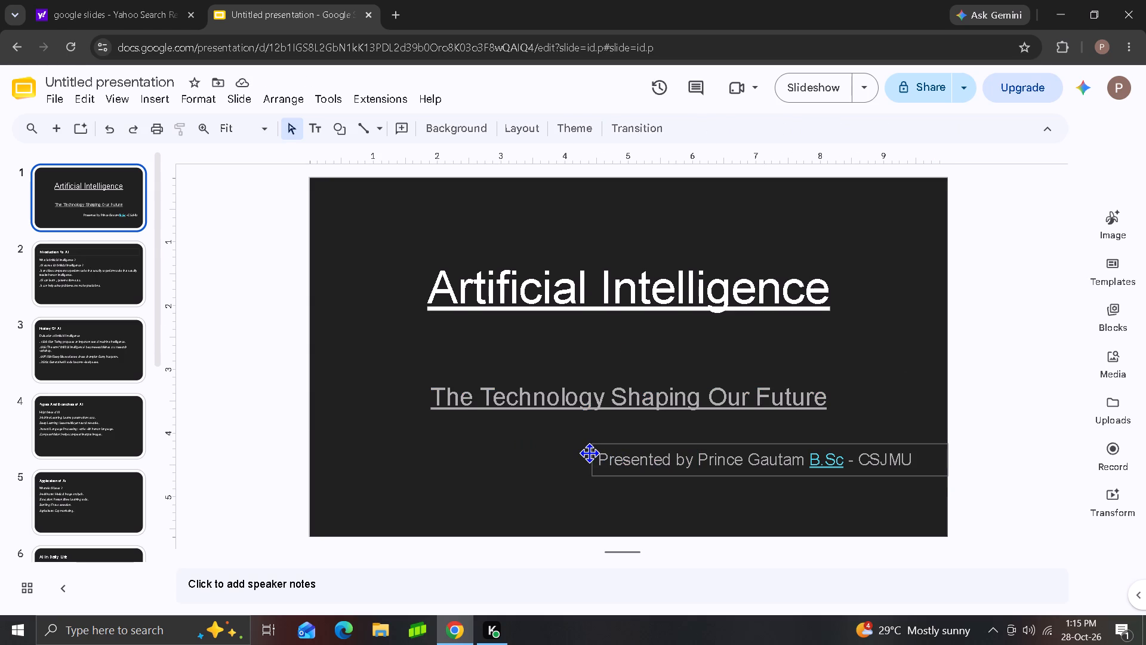
{"action": "left_click", "coordinate": [589, 453]}
{"action": "left_click_drag", "start_coordinate": [594, 459], "coordinate": [660, 451]}
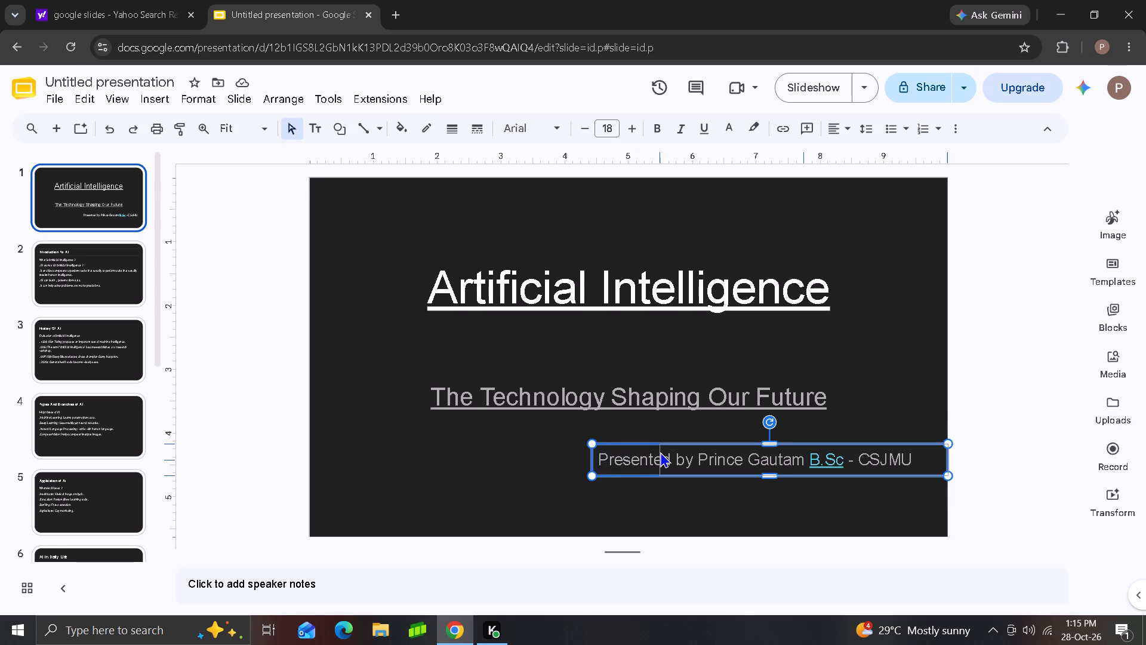
{"action": "left_click_drag", "start_coordinate": [660, 451], "coordinate": [604, 451]}
Underline the entire "Presented by" credit line on slide 1, including "B.Sc - CSJMU".
{"action": "left_click", "coordinate": [922, 453]}
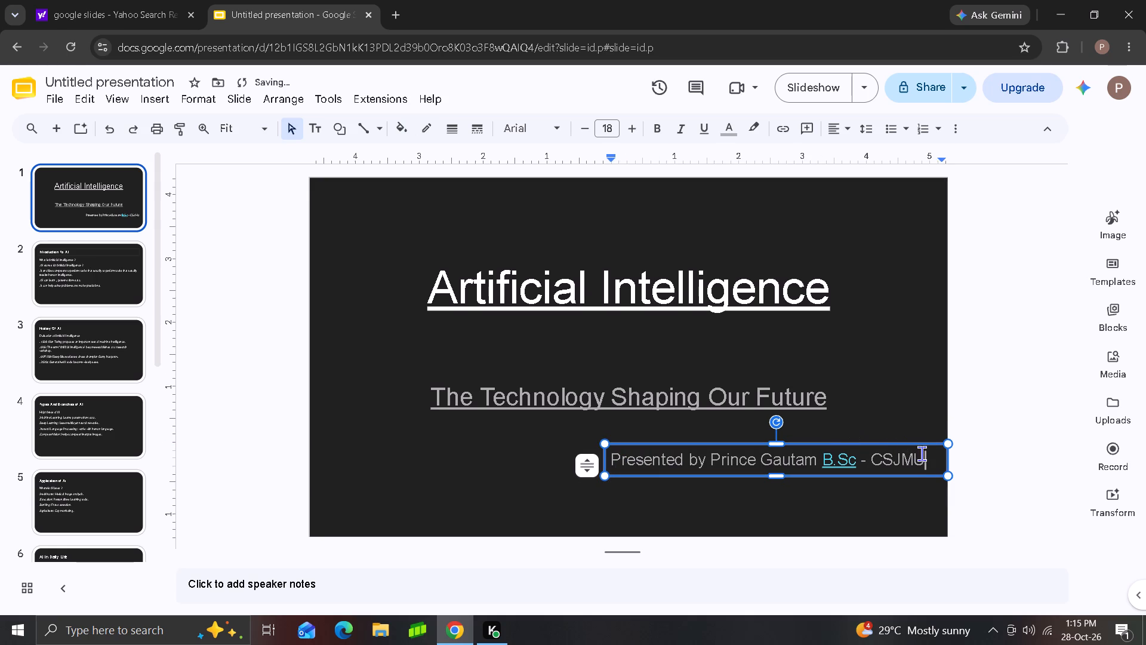
{"action": "left_click_drag", "start_coordinate": [922, 454], "coordinate": [658, 469]}
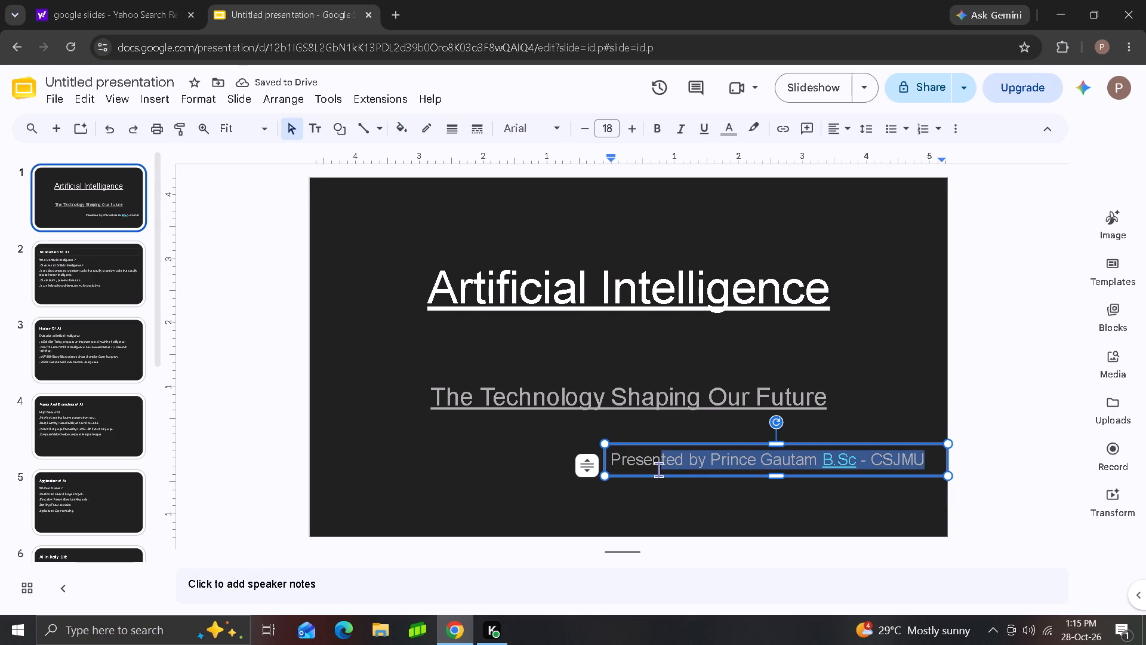
{"action": "left_click_drag", "start_coordinate": [658, 469], "coordinate": [568, 477]}
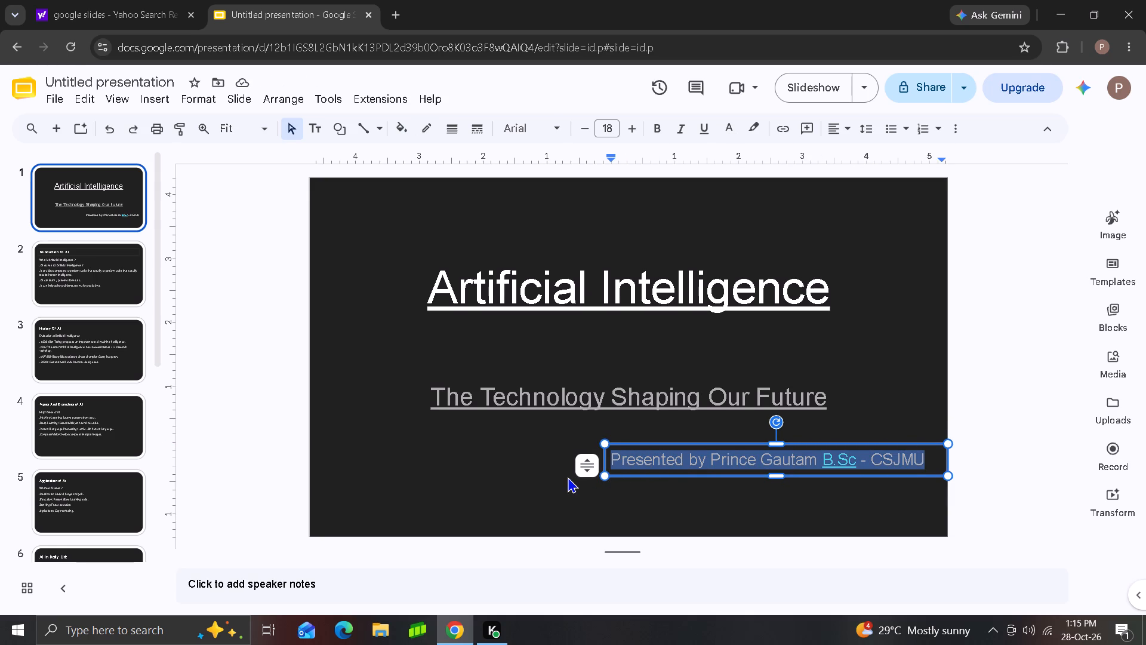
{"action": "key", "text": "ctrl+u"}
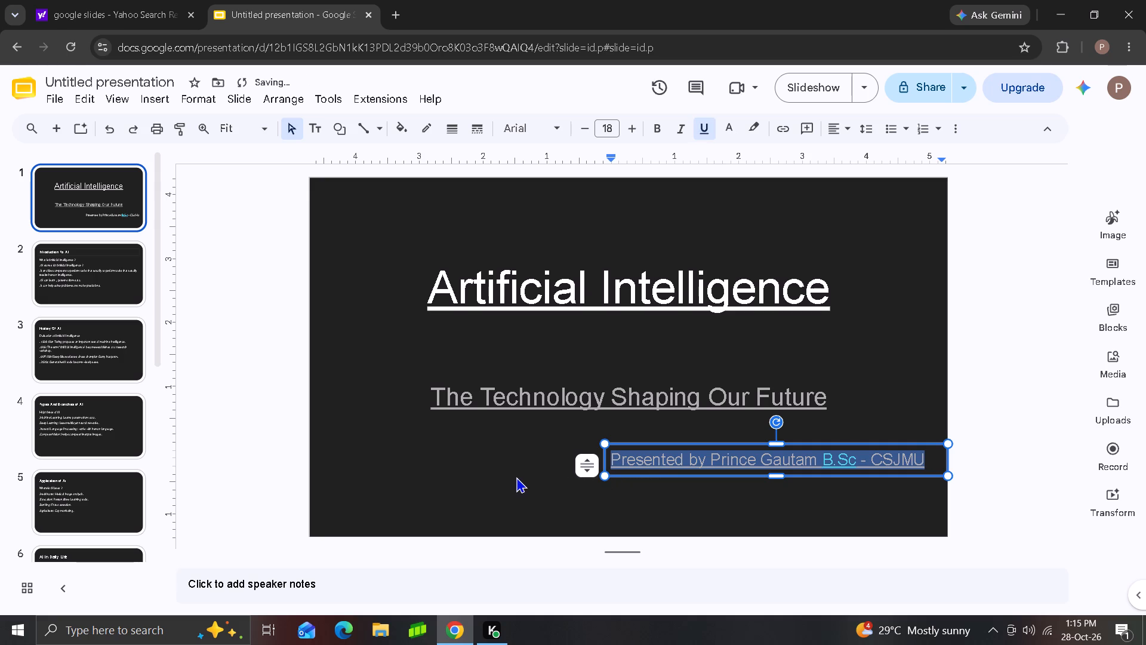
{"action": "left_click", "coordinate": [447, 452]}
Underline the "Introduction To AI" title on slide 2.
{"action": "scroll", "coordinate": [447, 452], "scroll_direction": "down", "scroll_amount": 1}
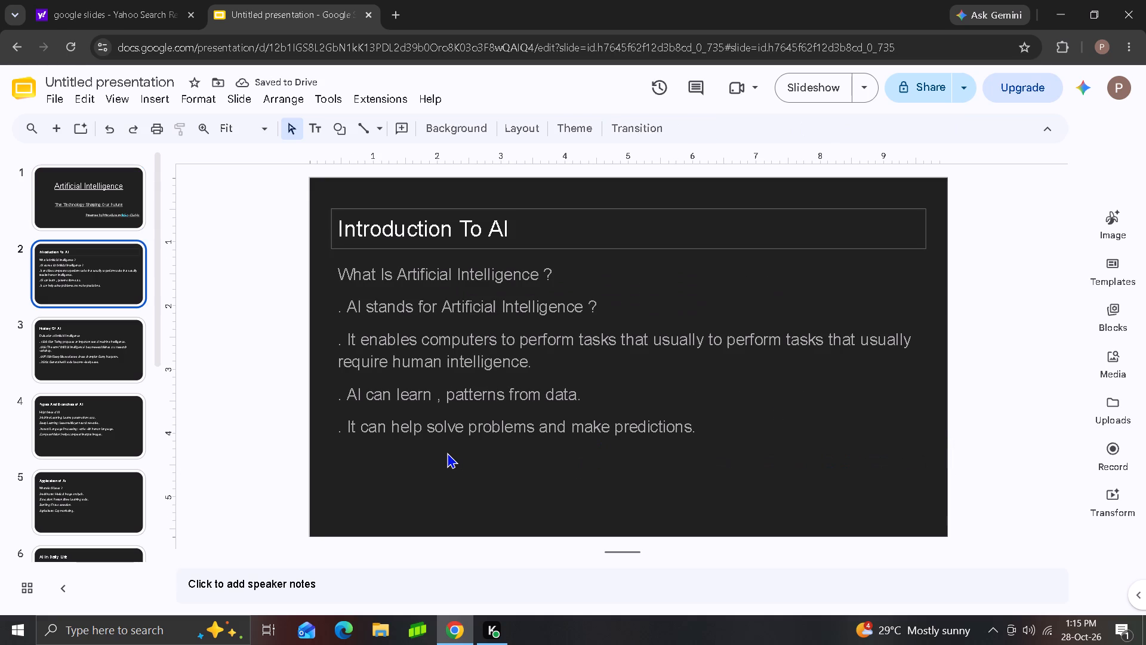
{"action": "scroll", "coordinate": [447, 452], "scroll_direction": "down", "scroll_amount": 1}
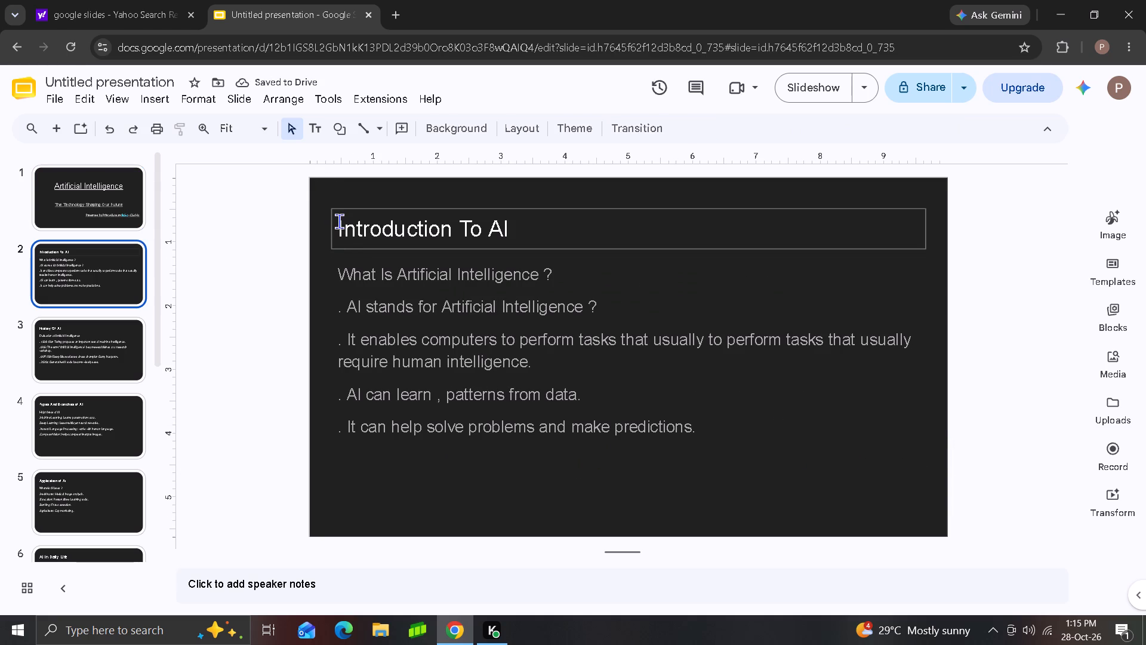
{"action": "left_click_drag", "start_coordinate": [339, 221], "coordinate": [520, 235]}
{"action": "key", "text": "ctrl+u"}
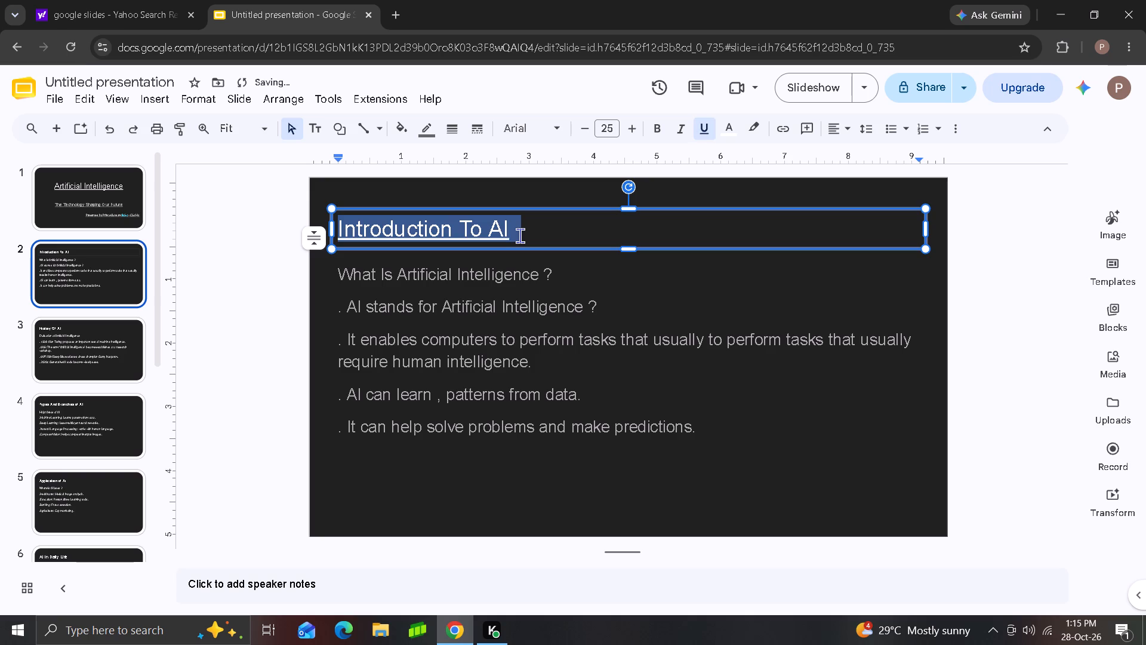
{"action": "left_click", "coordinate": [594, 355]}
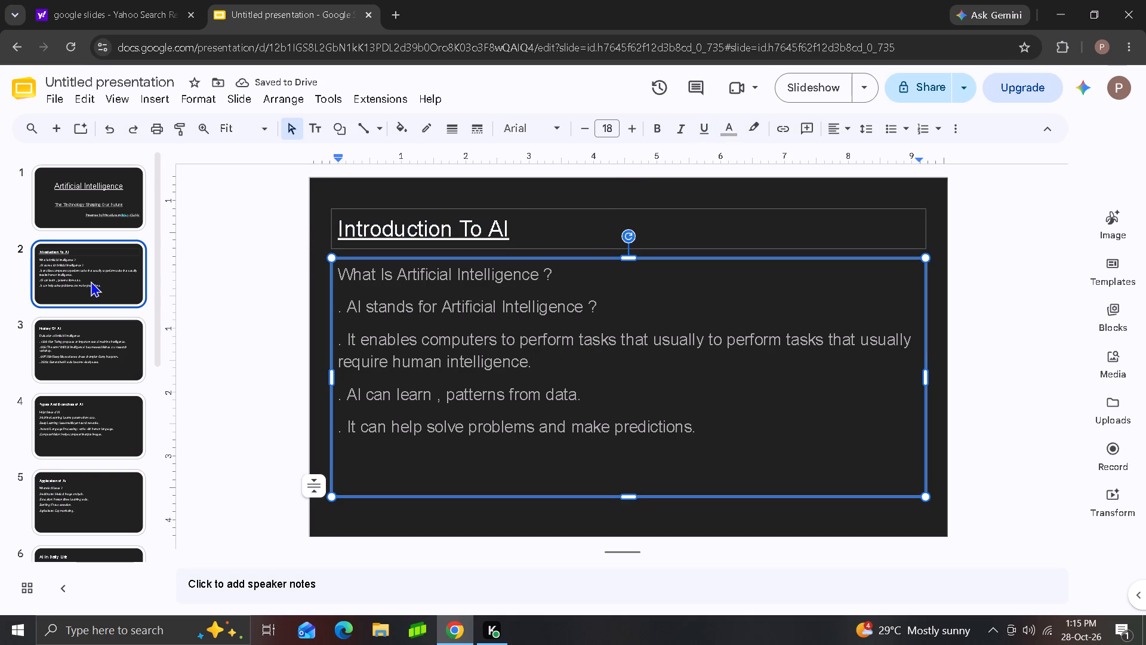
Underline the "History Of AI" title on slide 3.
{"action": "left_click", "coordinate": [84, 355]}
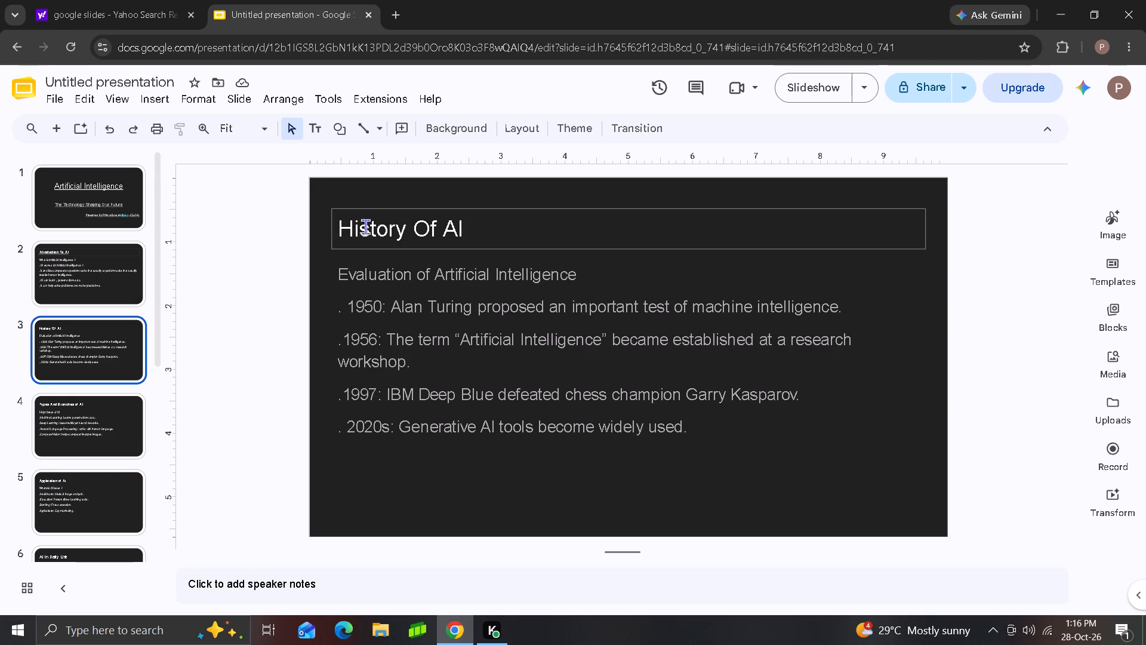
{"action": "left_click_drag", "start_coordinate": [392, 227], "coordinate": [462, 235]}
{"action": "left_click", "coordinate": [496, 221]}
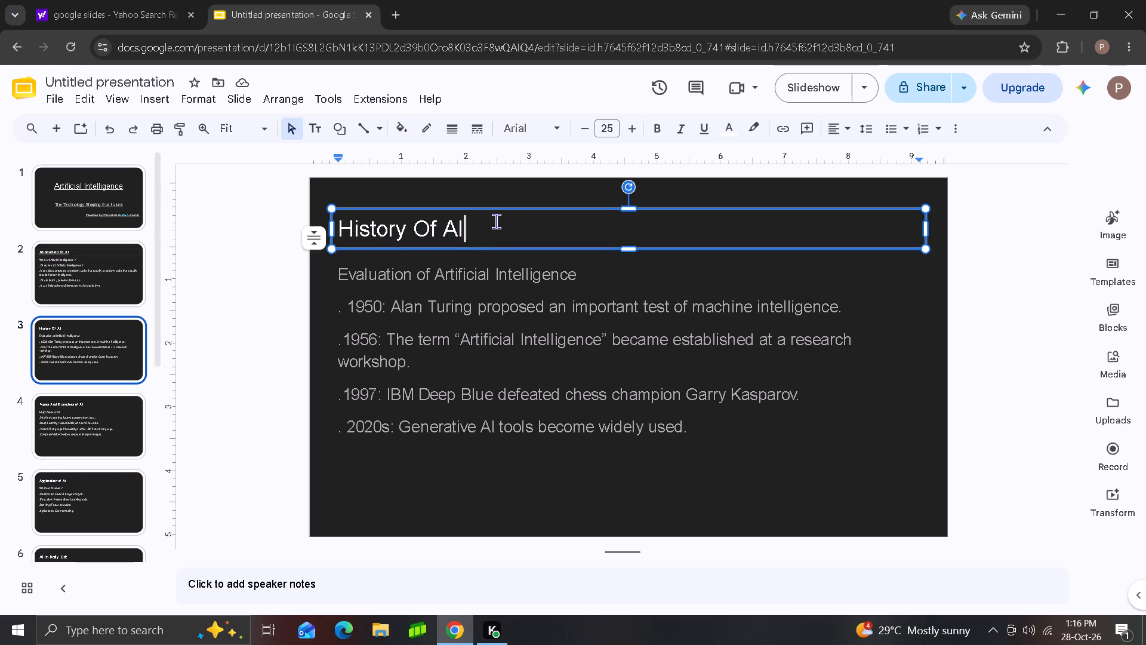
{"action": "left_click_drag", "start_coordinate": [496, 221], "coordinate": [334, 219]}
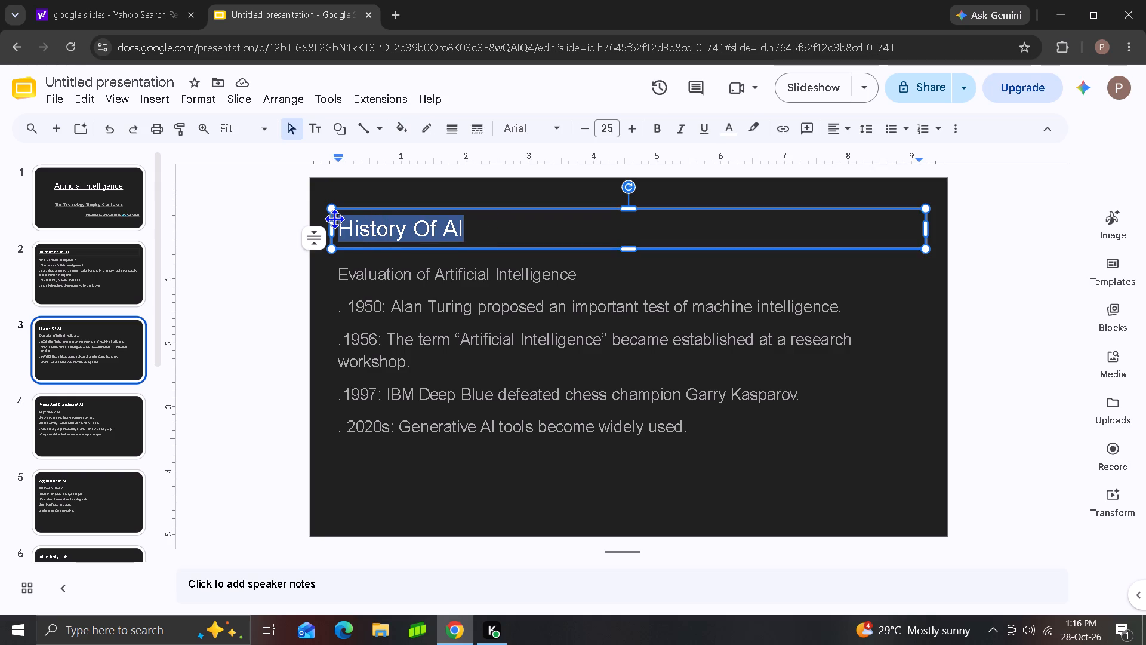
{"action": "key", "text": "ctrl+u"}
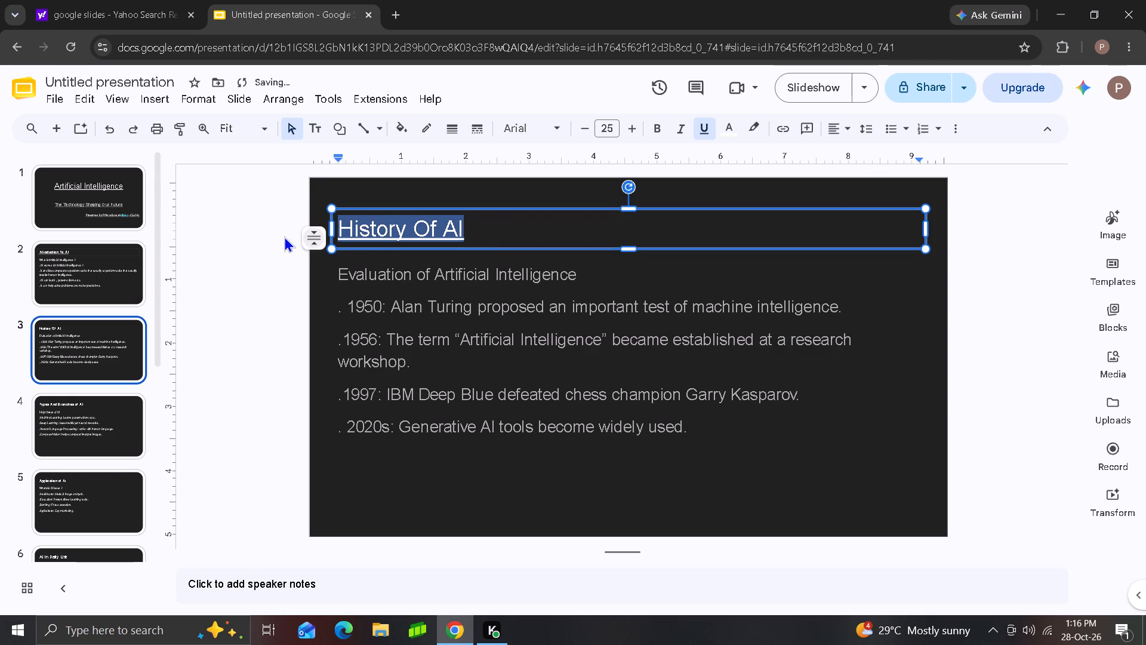
Underline the "Evaluation of Artificial Intelligence" line at the start of slide 3's body text.
{"action": "left_click_drag", "start_coordinate": [353, 270], "coordinate": [380, 274]}
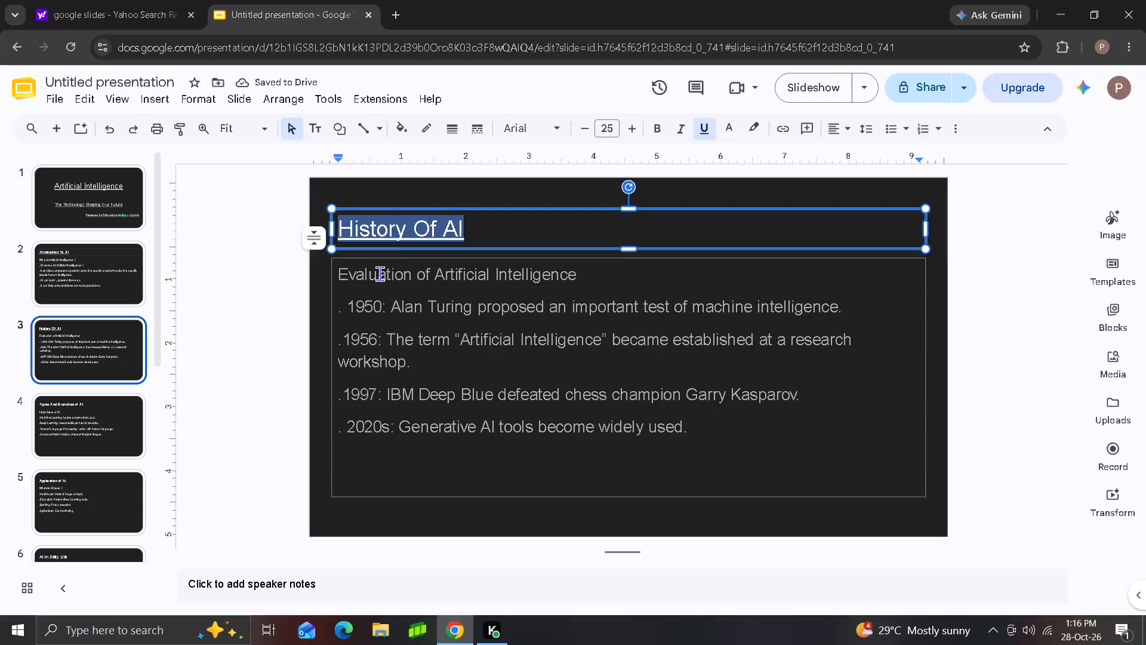
{"action": "left_click_drag", "start_coordinate": [380, 274], "coordinate": [439, 280]}
{"action": "left_click", "coordinate": [585, 269]}
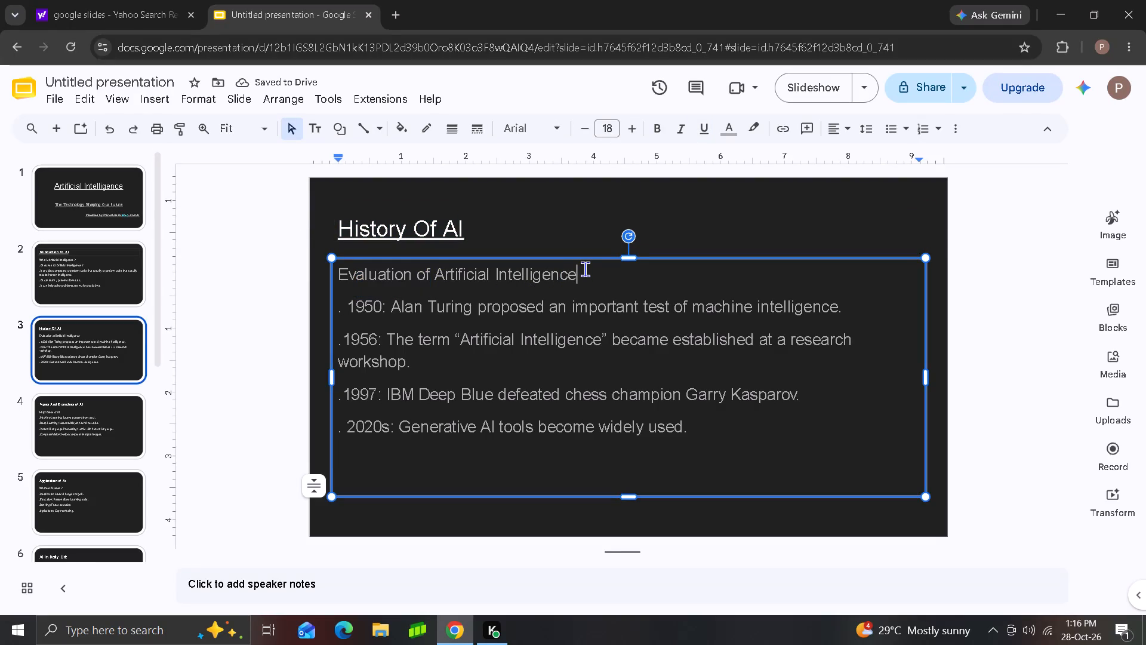
{"action": "left_click_drag", "start_coordinate": [585, 269], "coordinate": [327, 262]}
{"action": "key", "text": "ctrl+u"}
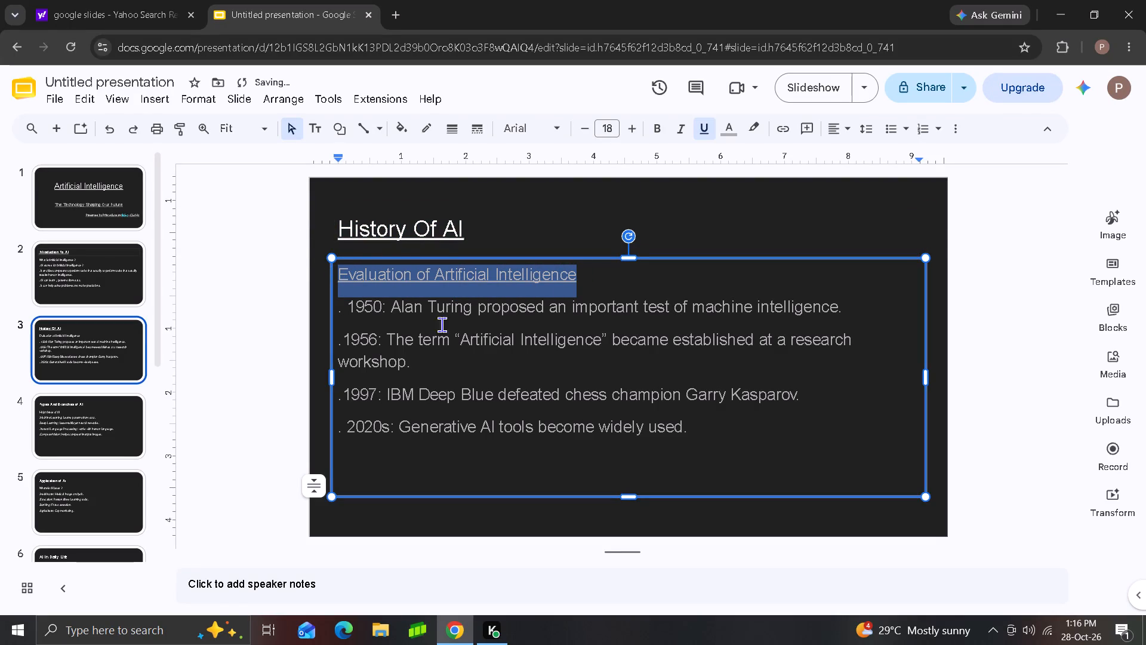
Open slide 4, "Types And Branches of AI".
{"action": "left_click", "coordinate": [518, 372]}
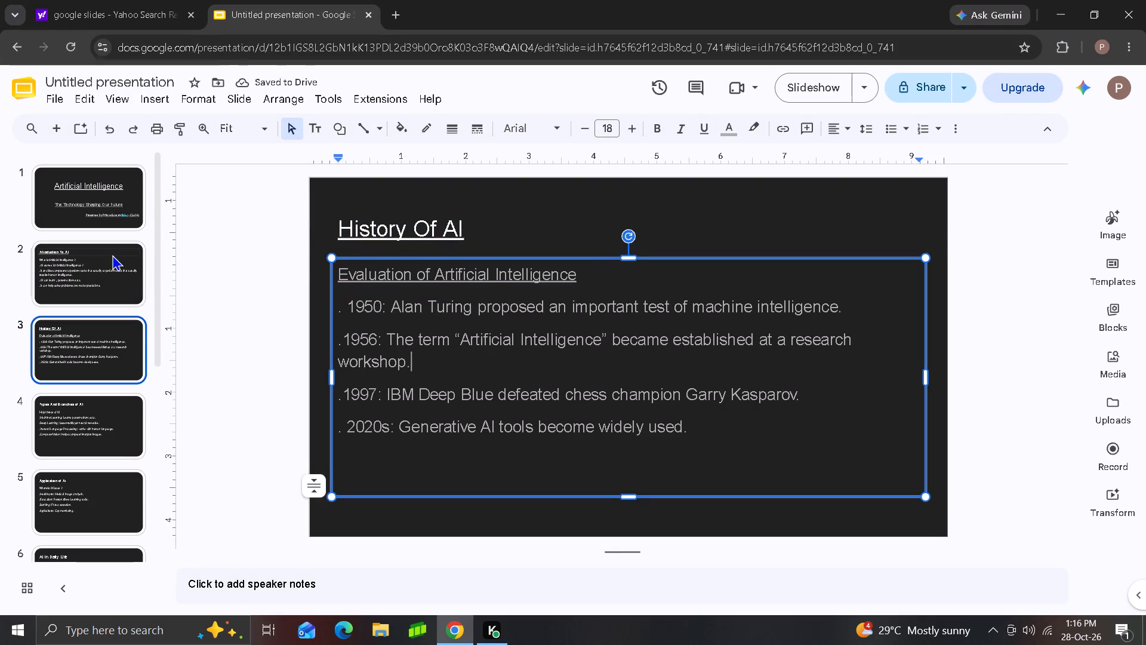
{"action": "left_click", "coordinate": [89, 374]}
{"action": "left_click", "coordinate": [107, 369]}
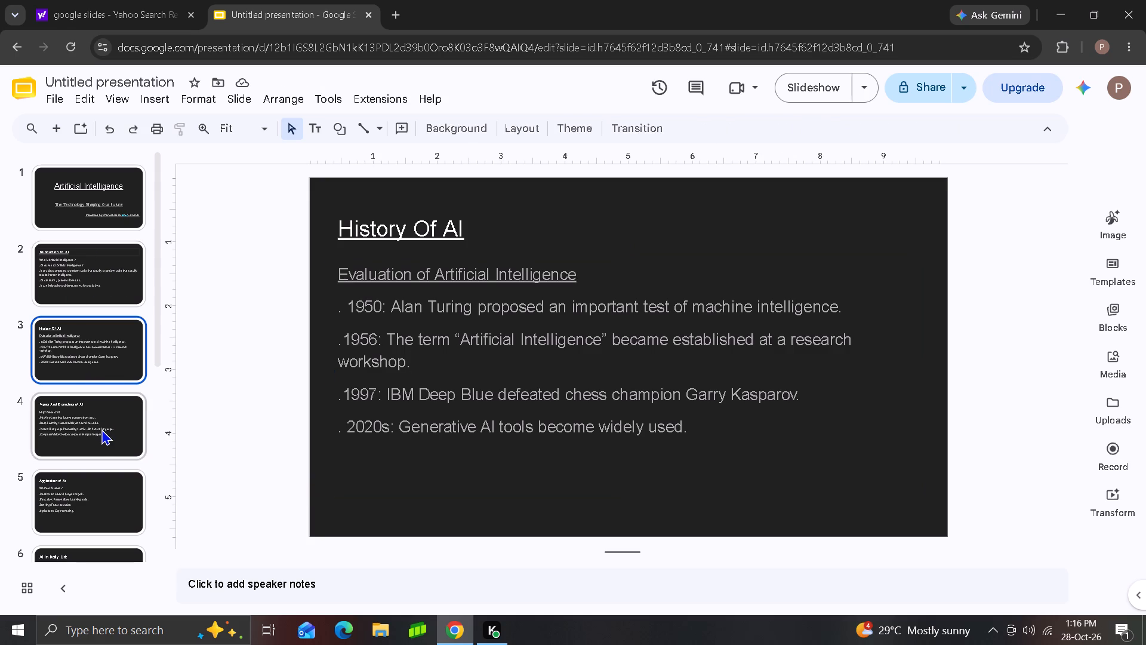
{"action": "left_click", "coordinate": [101, 431]}
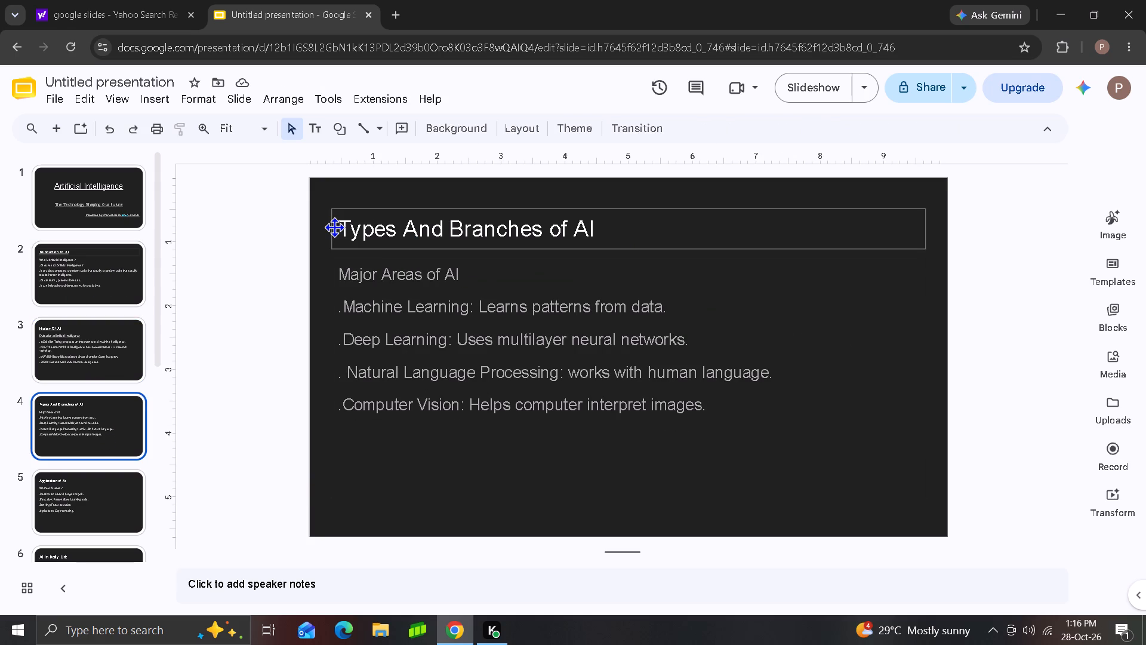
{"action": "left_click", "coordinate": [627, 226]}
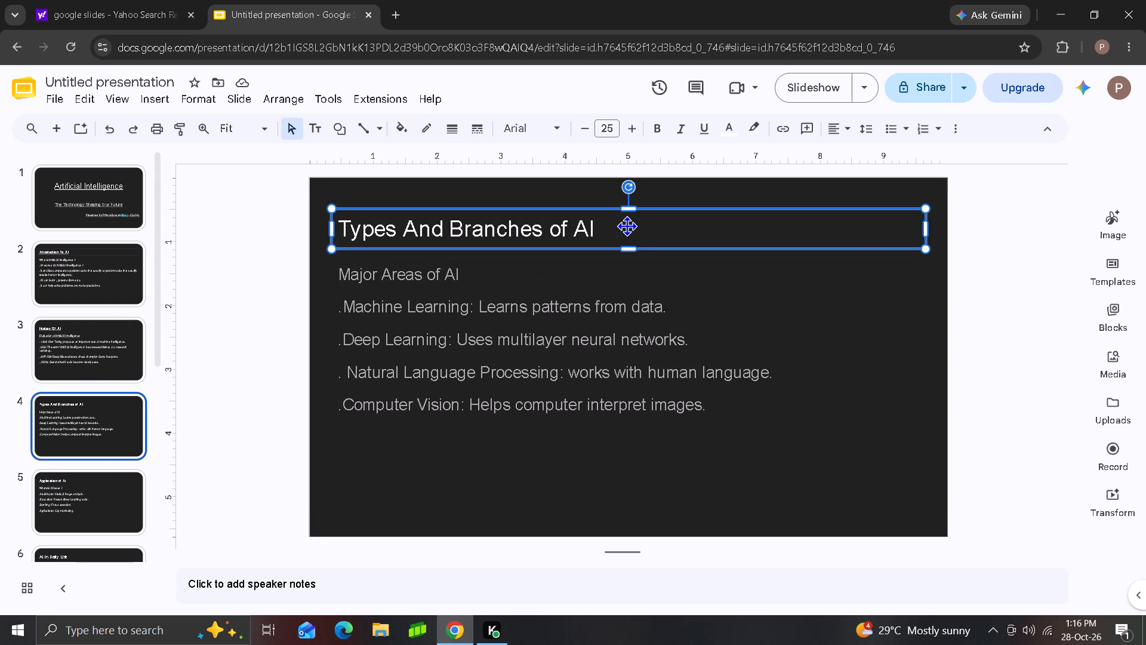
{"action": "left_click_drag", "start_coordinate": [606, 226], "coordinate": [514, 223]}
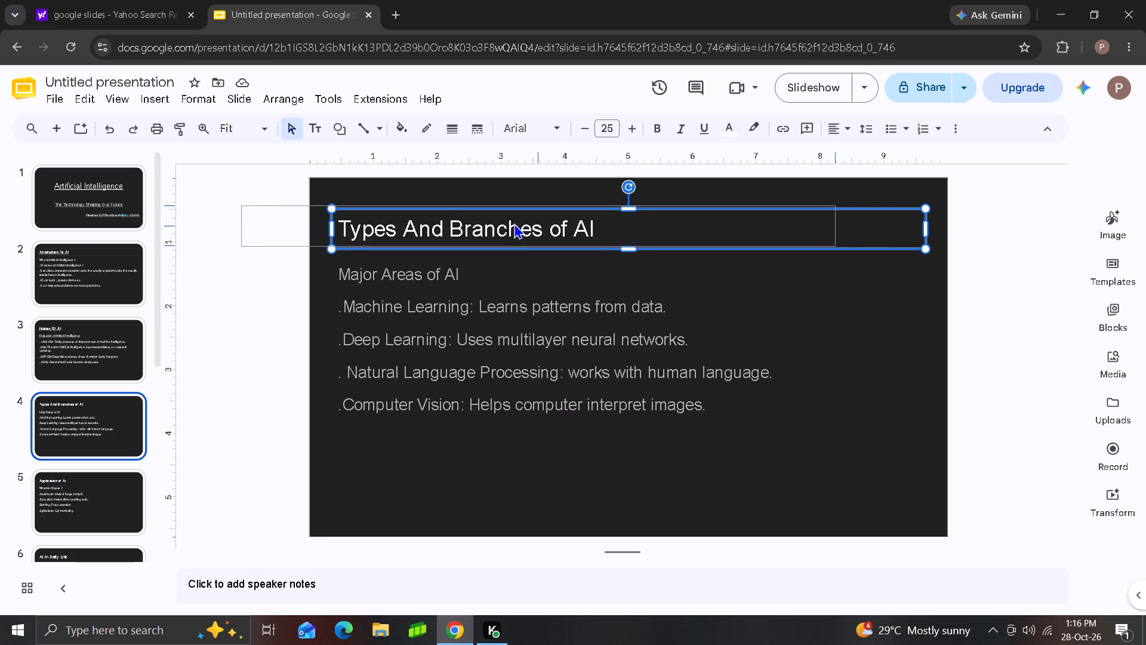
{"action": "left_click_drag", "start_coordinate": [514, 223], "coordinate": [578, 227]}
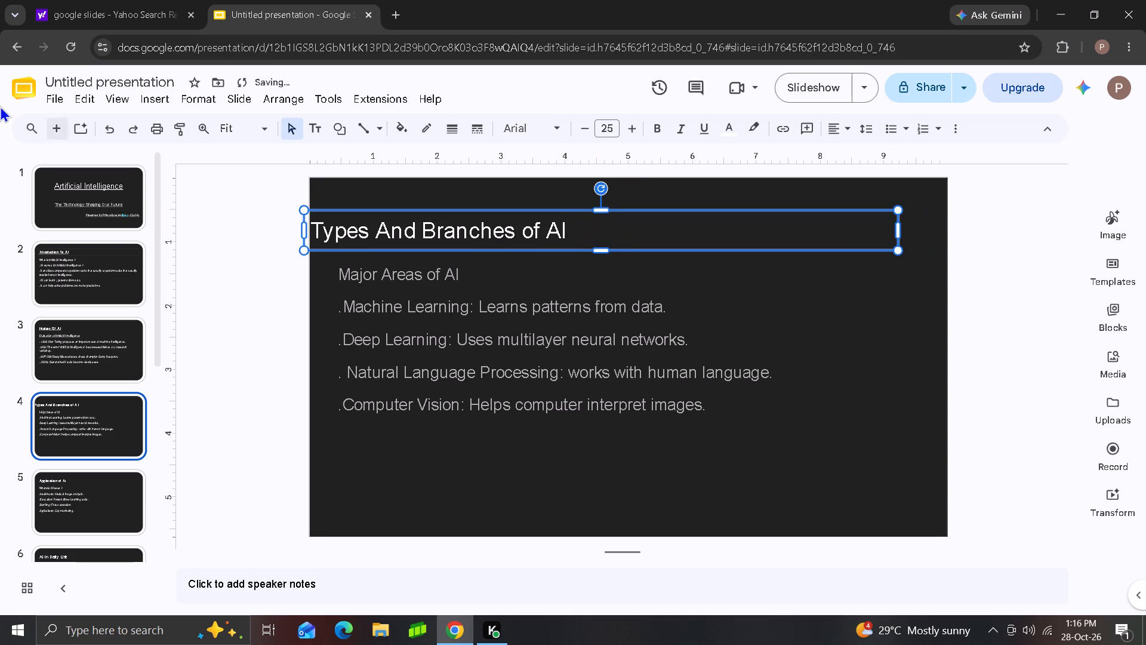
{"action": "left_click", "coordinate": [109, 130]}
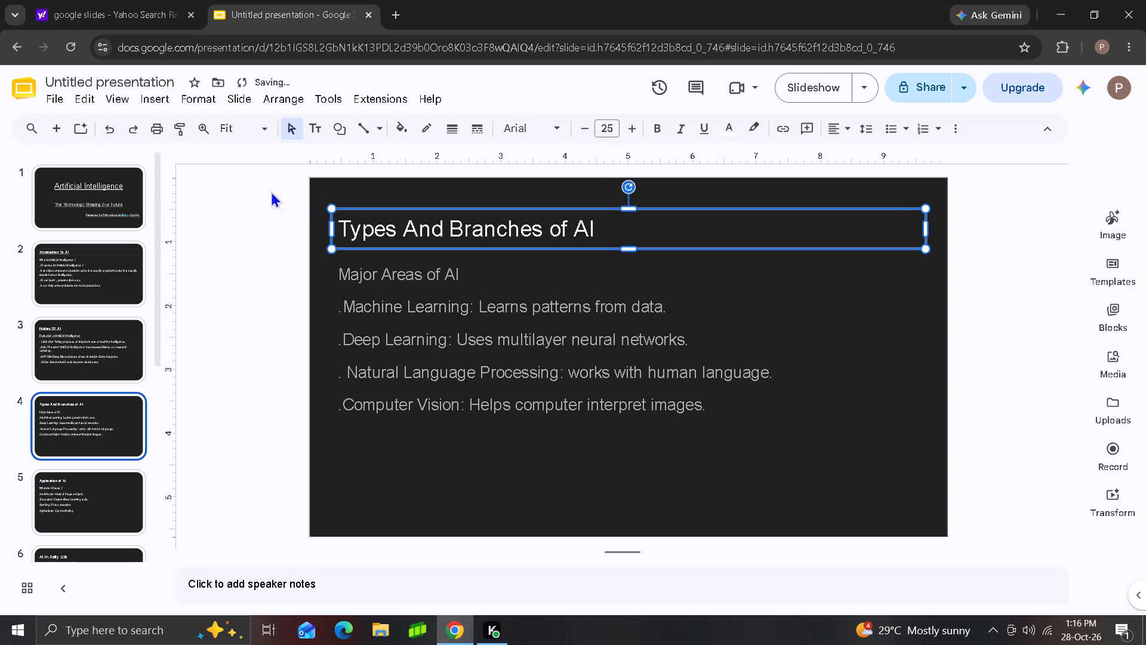
Underline the entire "Types And Branches of AI" title on slide 4.
{"action": "left_click", "coordinate": [359, 221]}
{"action": "left_click", "coordinate": [340, 228]}
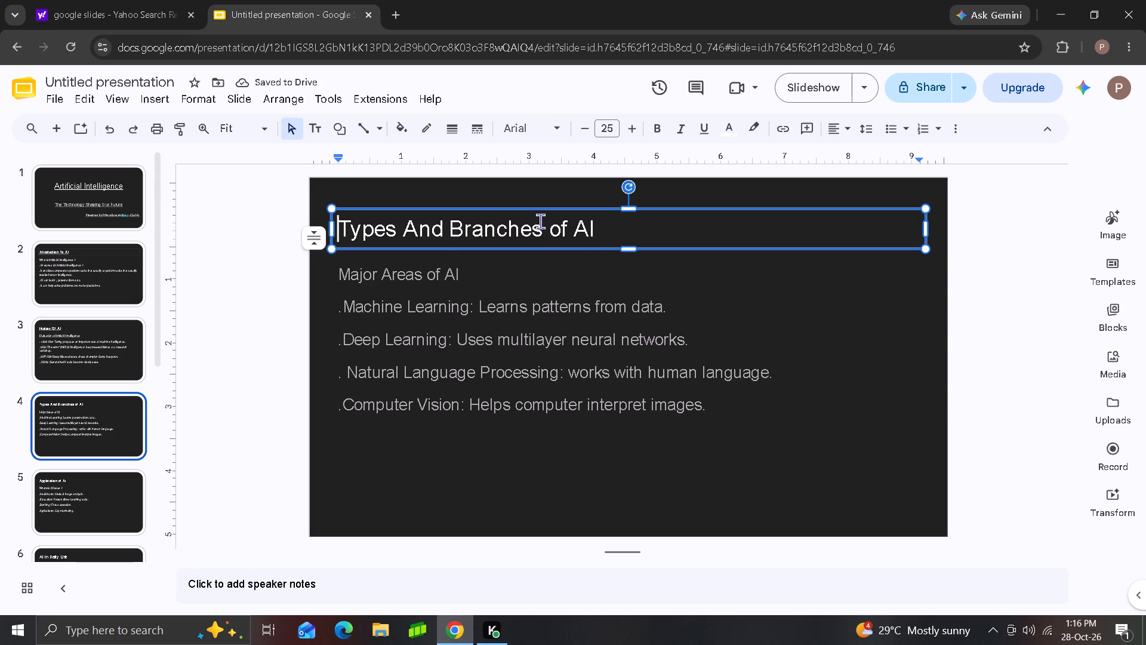
{"action": "left_click", "coordinate": [600, 232]}
{"action": "left_click_drag", "start_coordinate": [599, 232], "coordinate": [561, 234]}
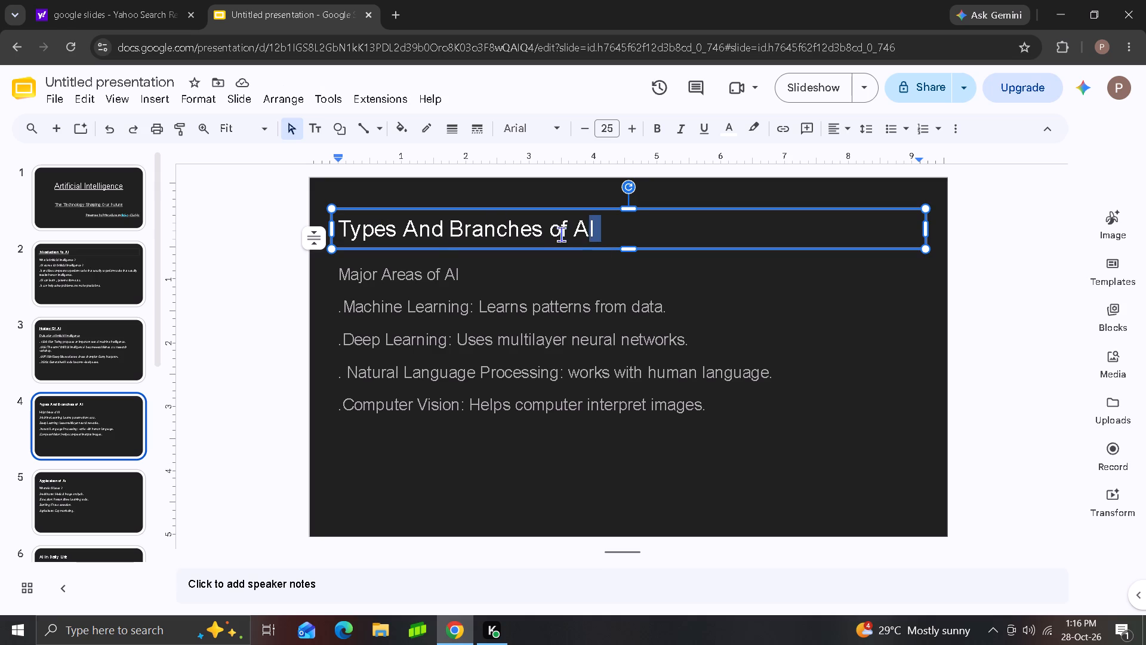
{"action": "left_click_drag", "start_coordinate": [561, 234], "coordinate": [305, 229]}
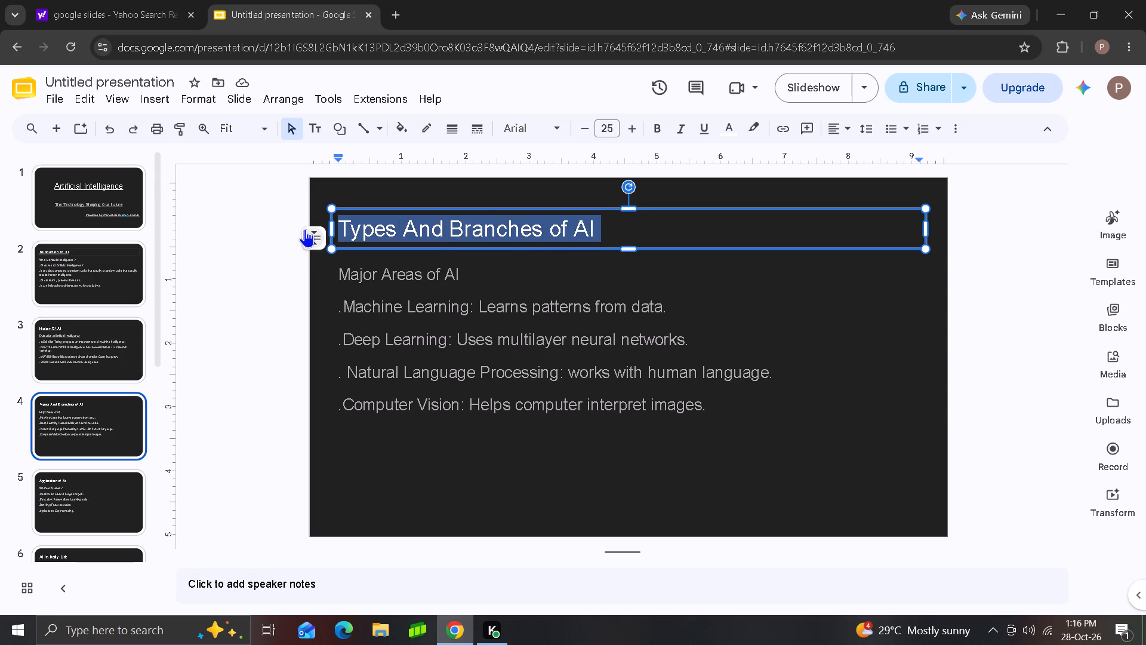
{"action": "key", "text": "ctrl+u"}
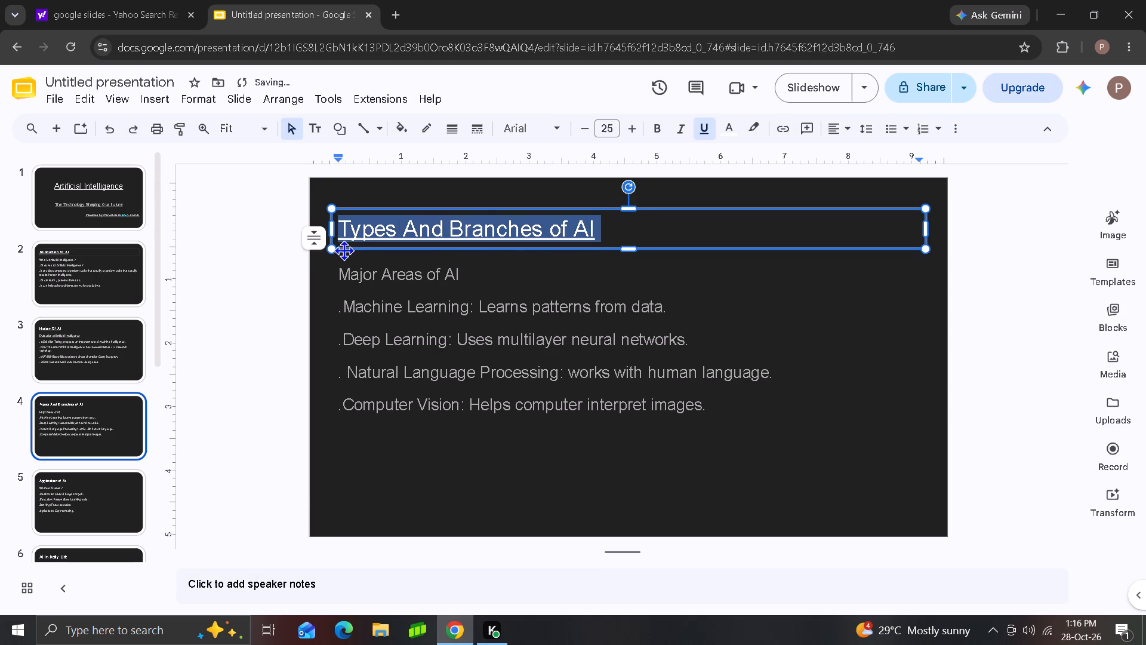
Underline the "Major Areas of AI" line at the start of slide 4's body text.
{"action": "left_click", "coordinate": [339, 277]}
{"action": "left_click", "coordinate": [339, 272]}
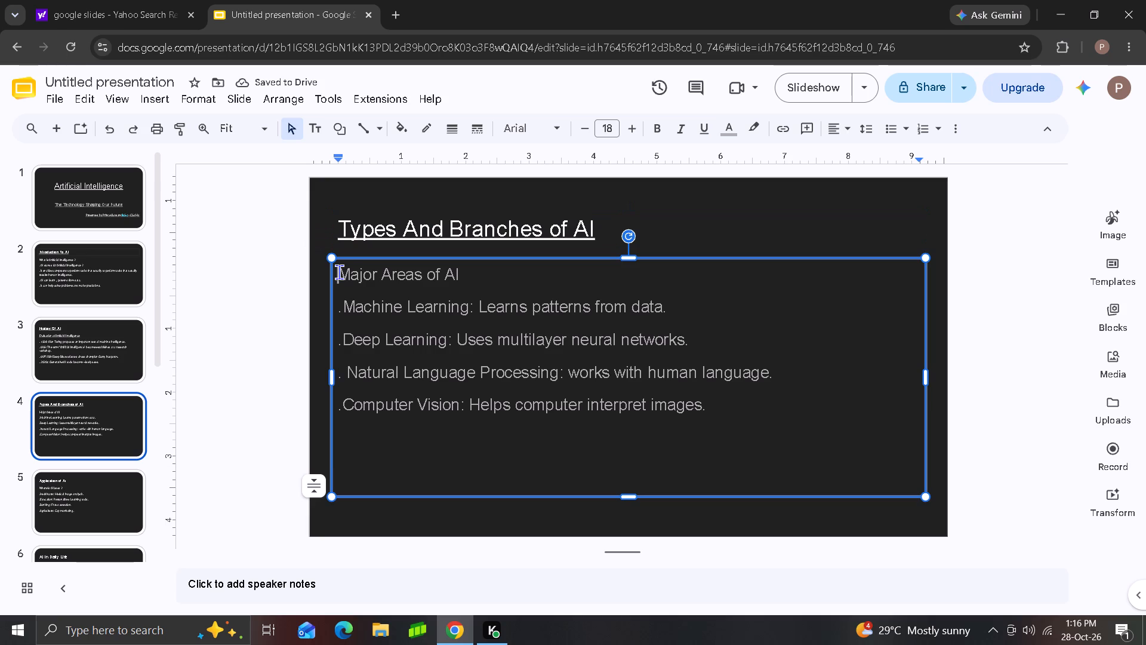
{"action": "left_click_drag", "start_coordinate": [339, 271], "coordinate": [480, 272]}
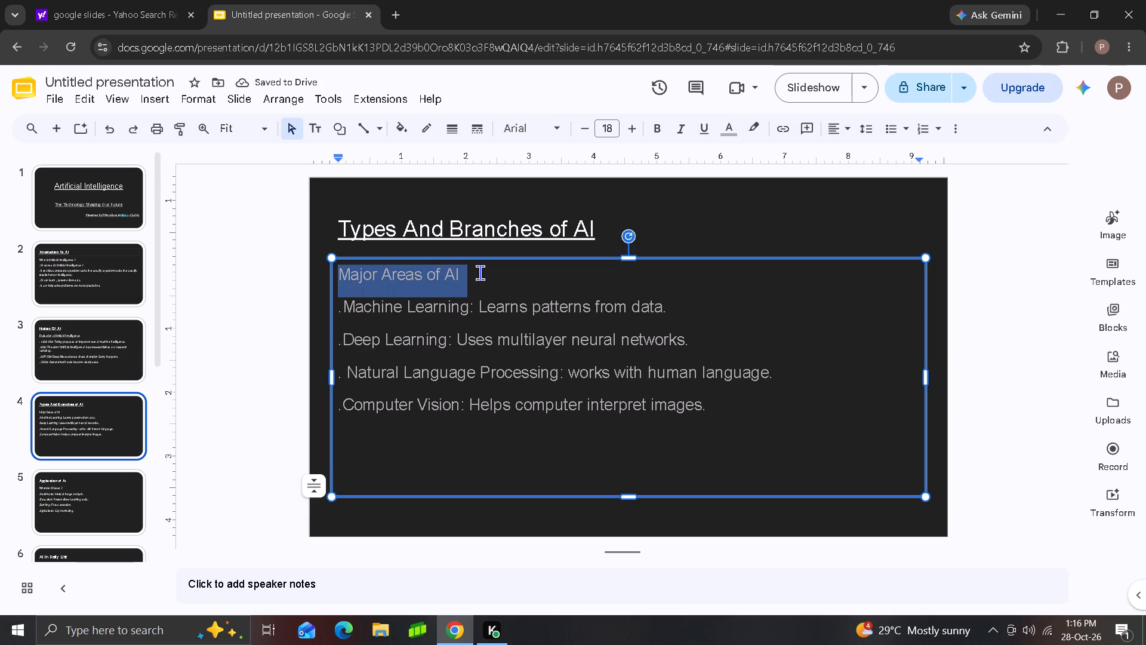
{"action": "key", "text": "ctrl+u"}
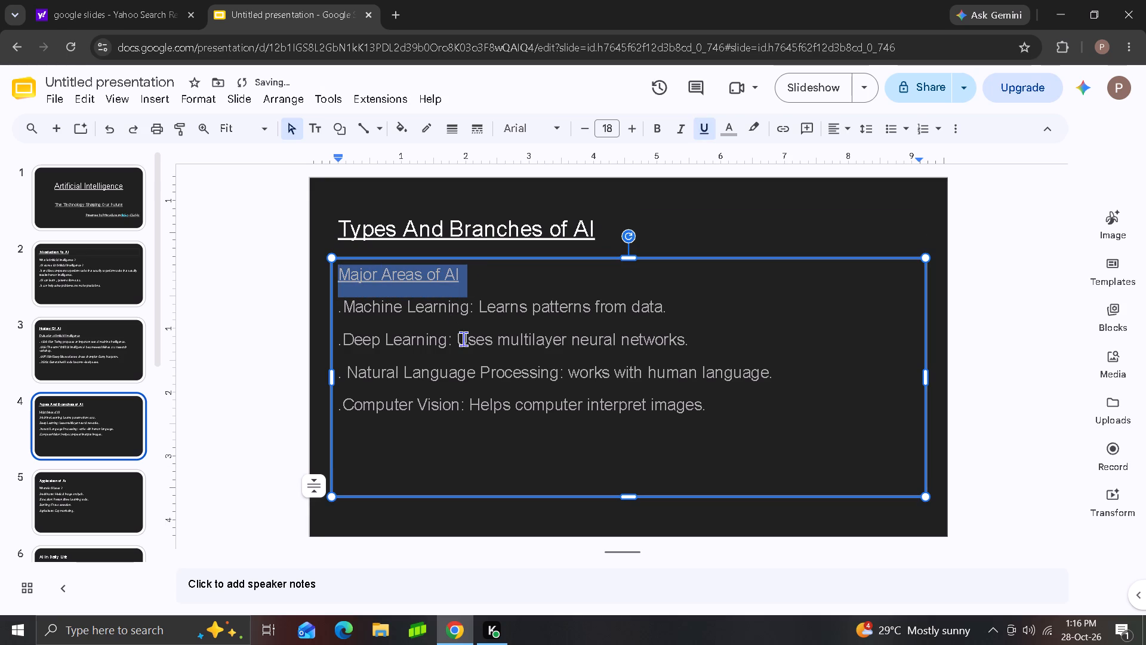
Underline the "Application of Ai" title on slide 5.
{"action": "scroll", "coordinate": [463, 339], "scroll_direction": "down", "scroll_amount": 1}
{"action": "scroll", "coordinate": [463, 339], "scroll_direction": "up", "scroll_amount": 2}
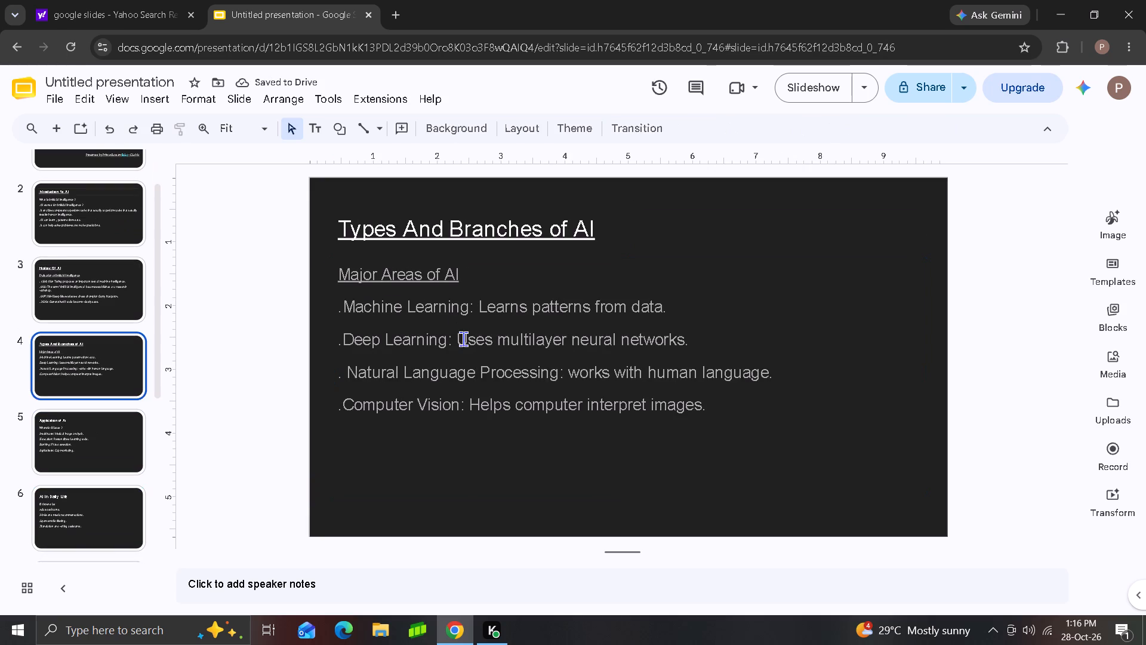
{"action": "scroll", "coordinate": [463, 339], "scroll_direction": "down", "scroll_amount": 1}
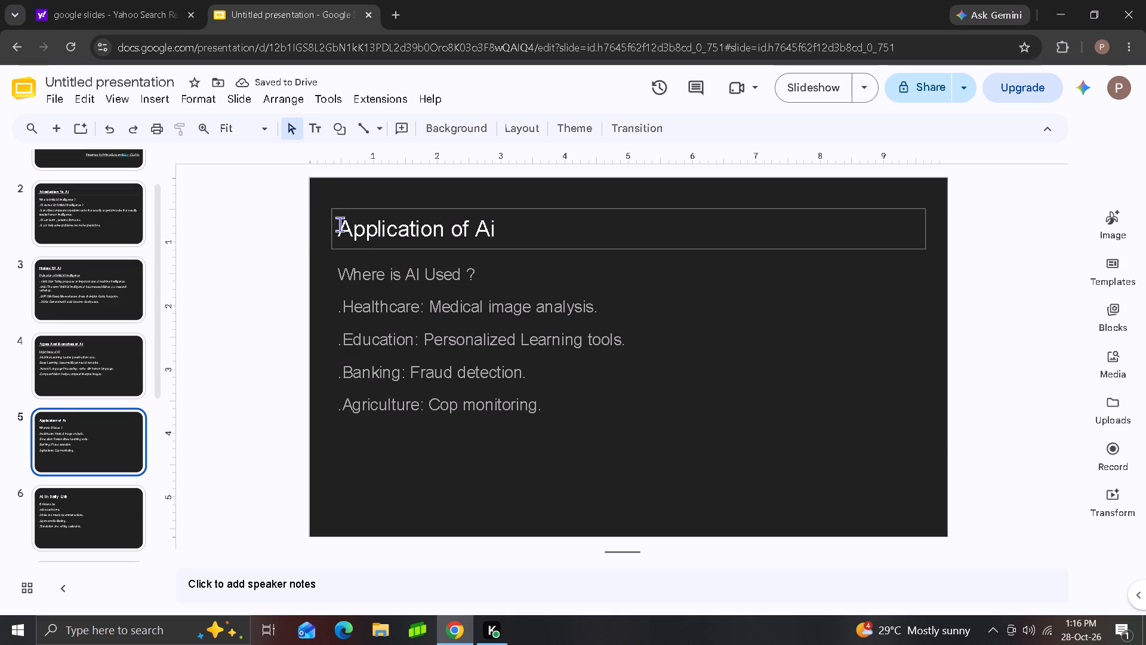
{"action": "left_click", "coordinate": [340, 224]}
{"action": "left_click_drag", "start_coordinate": [340, 222], "coordinate": [369, 222]}
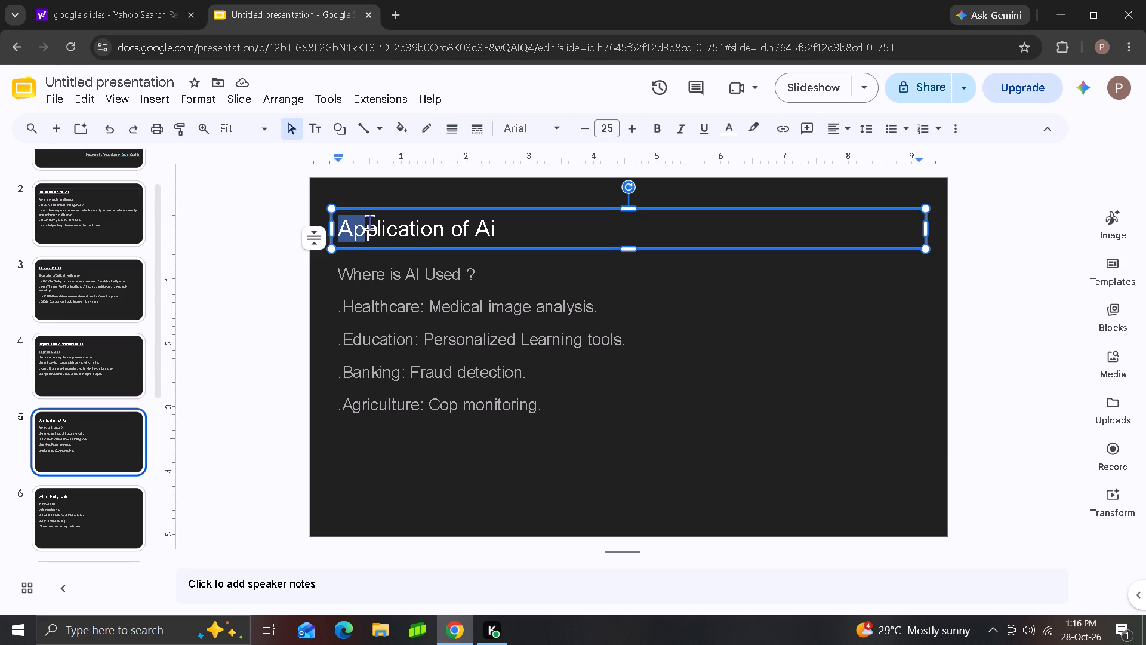
{"action": "left_click_drag", "start_coordinate": [369, 222], "coordinate": [512, 226]}
{"action": "key", "text": "ctrl+u"}
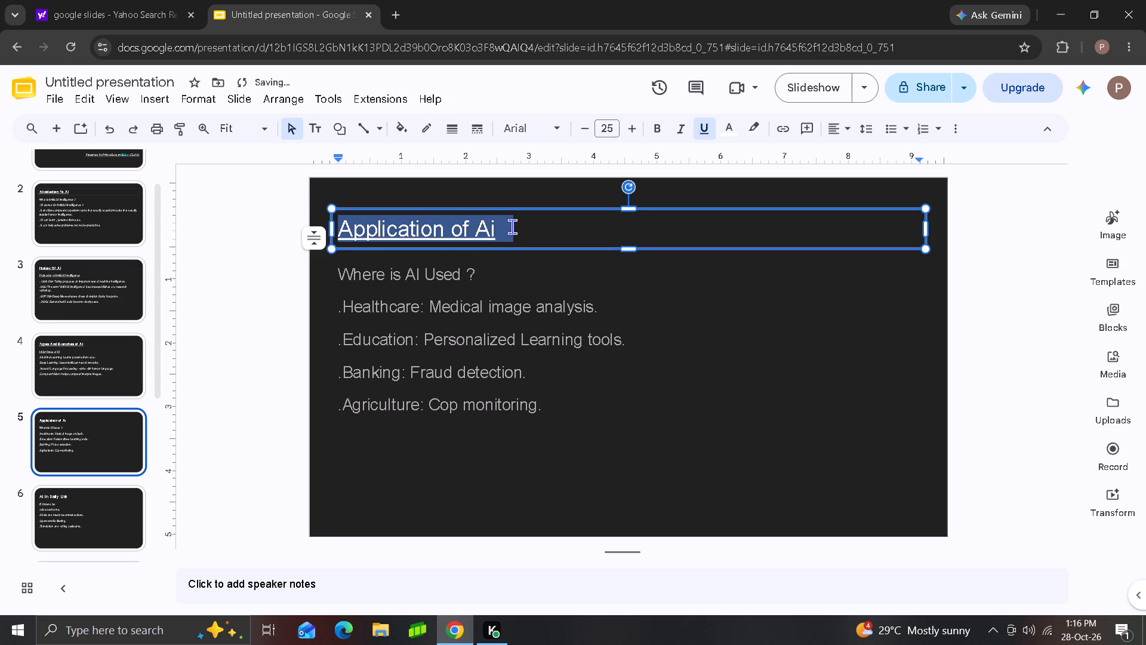
{"action": "left_click", "coordinate": [548, 393]}
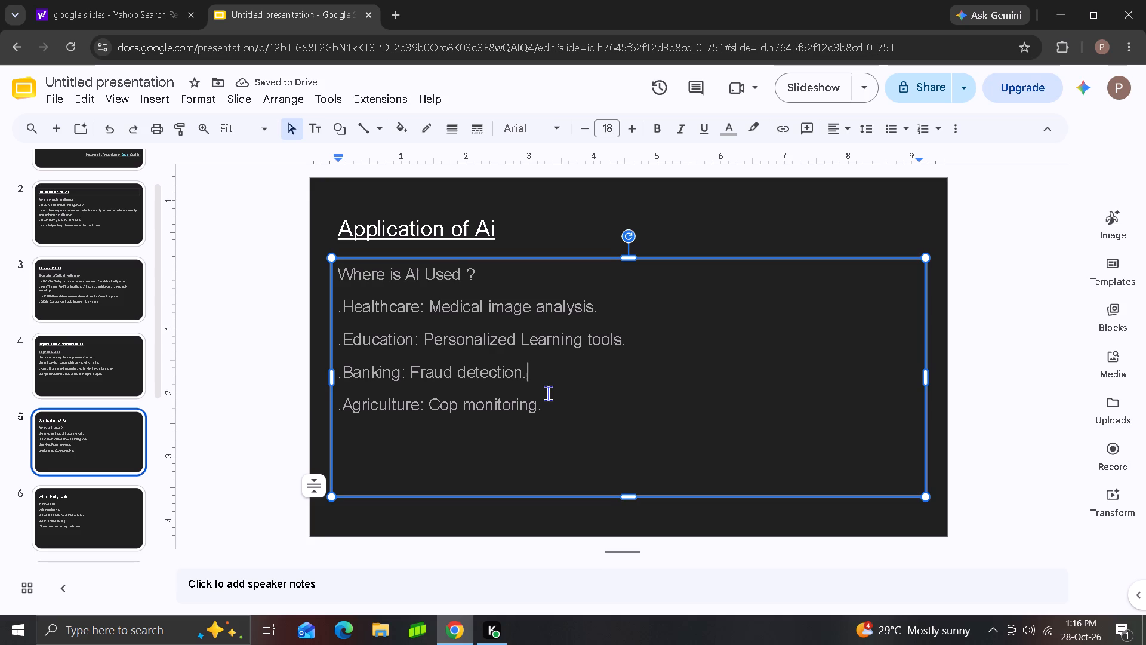
Underline the "AI In Daily Life" title on slide 6.
{"action": "scroll", "coordinate": [548, 393], "scroll_direction": "up", "scroll_amount": 1}
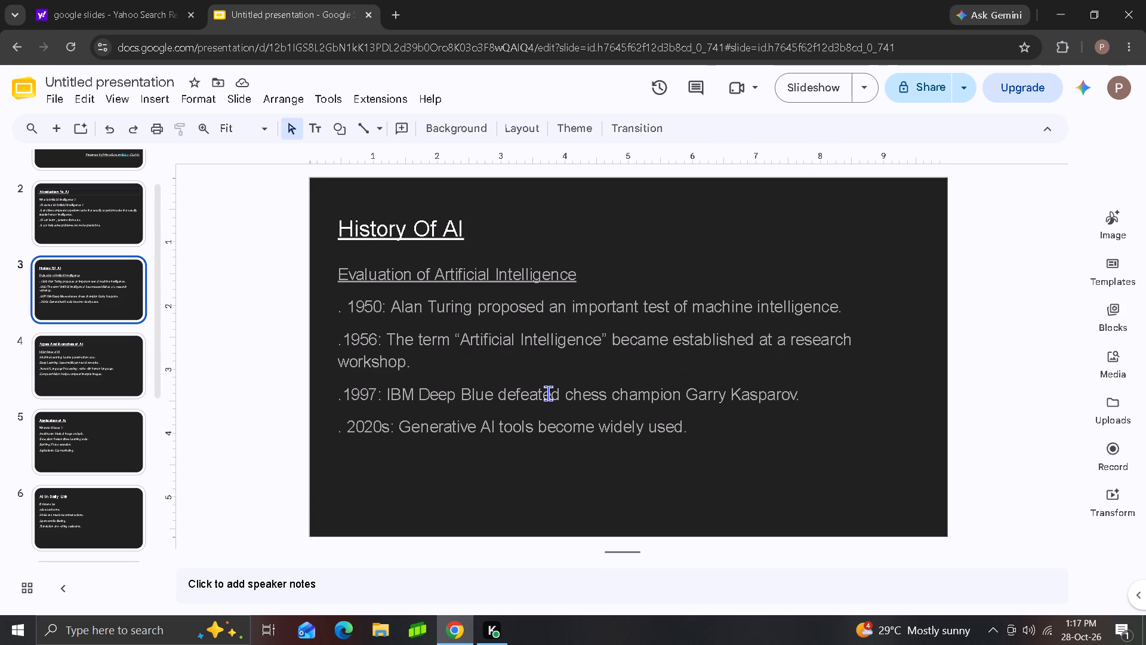
{"action": "scroll", "coordinate": [548, 393], "scroll_direction": "down", "scroll_amount": 2}
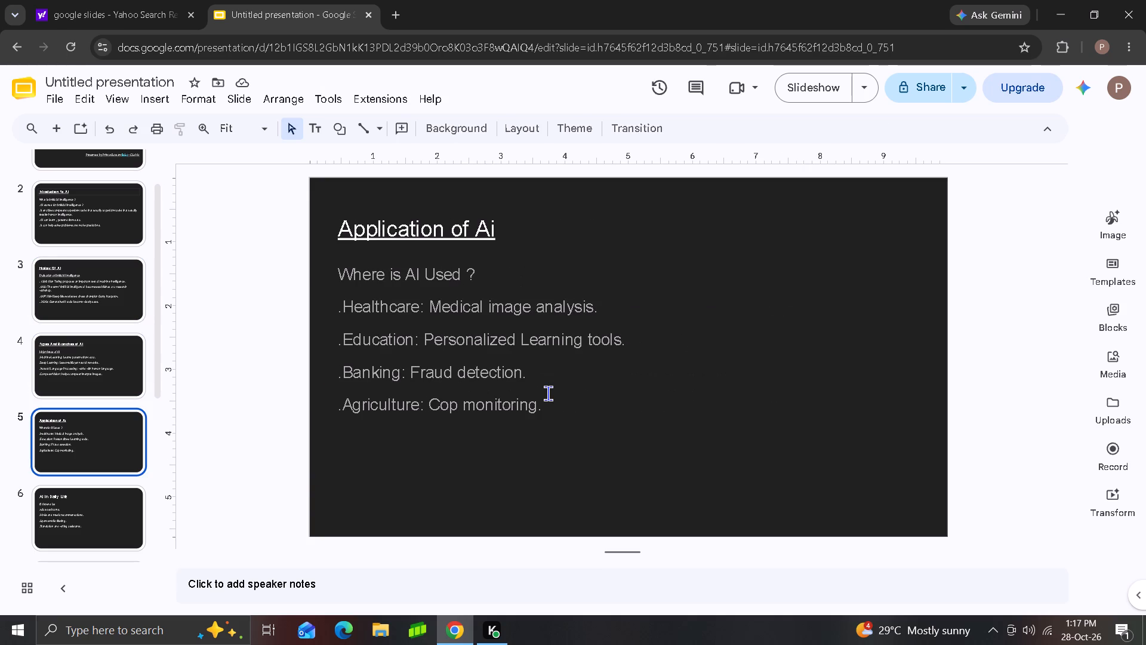
{"action": "scroll", "coordinate": [548, 393], "scroll_direction": "down", "scroll_amount": 1}
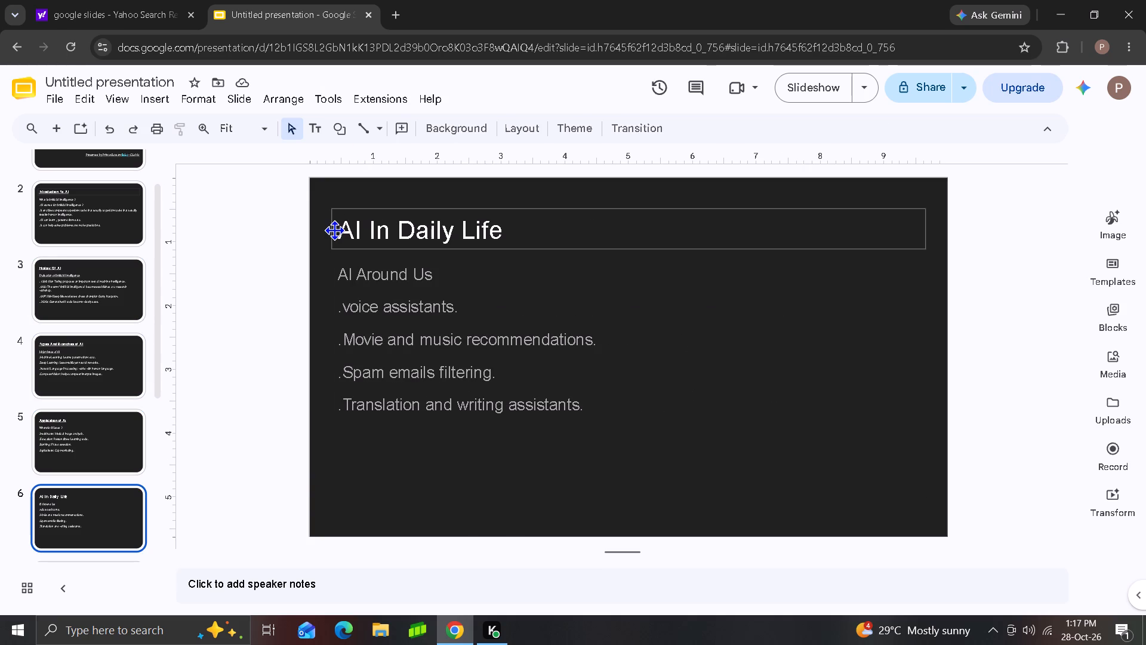
{"action": "left_click", "coordinate": [362, 232]}
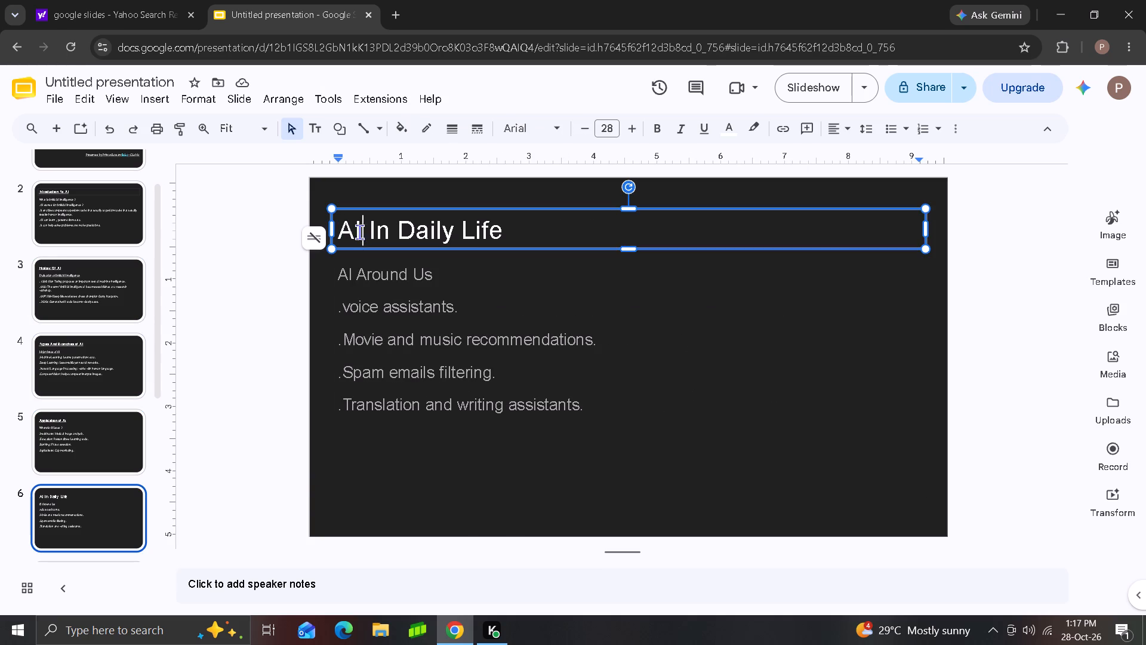
{"action": "left_click", "coordinate": [340, 230]}
{"action": "left_click_drag", "start_coordinate": [369, 225], "coordinate": [518, 229]}
{"action": "left_click", "coordinate": [518, 229]}
{"action": "left_click_drag", "start_coordinate": [518, 229], "coordinate": [326, 229]}
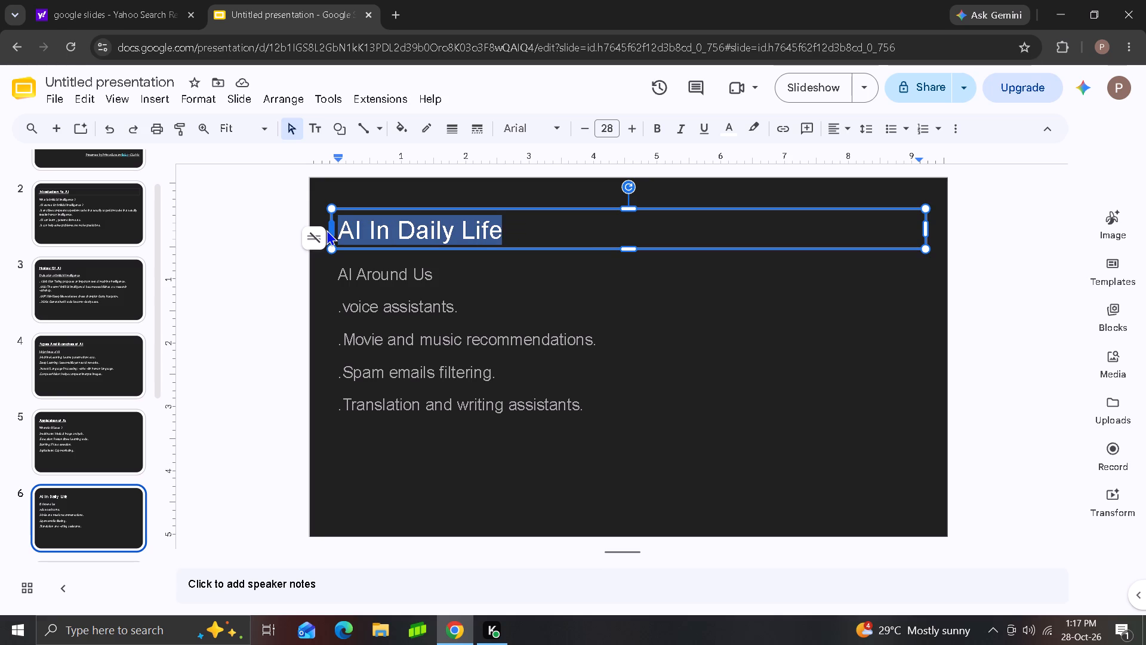
{"action": "key", "text": "ctrl+u"}
Underline the "AI Around Us" line at the start of slide 6's body text.
{"action": "left_click", "coordinate": [344, 279]}
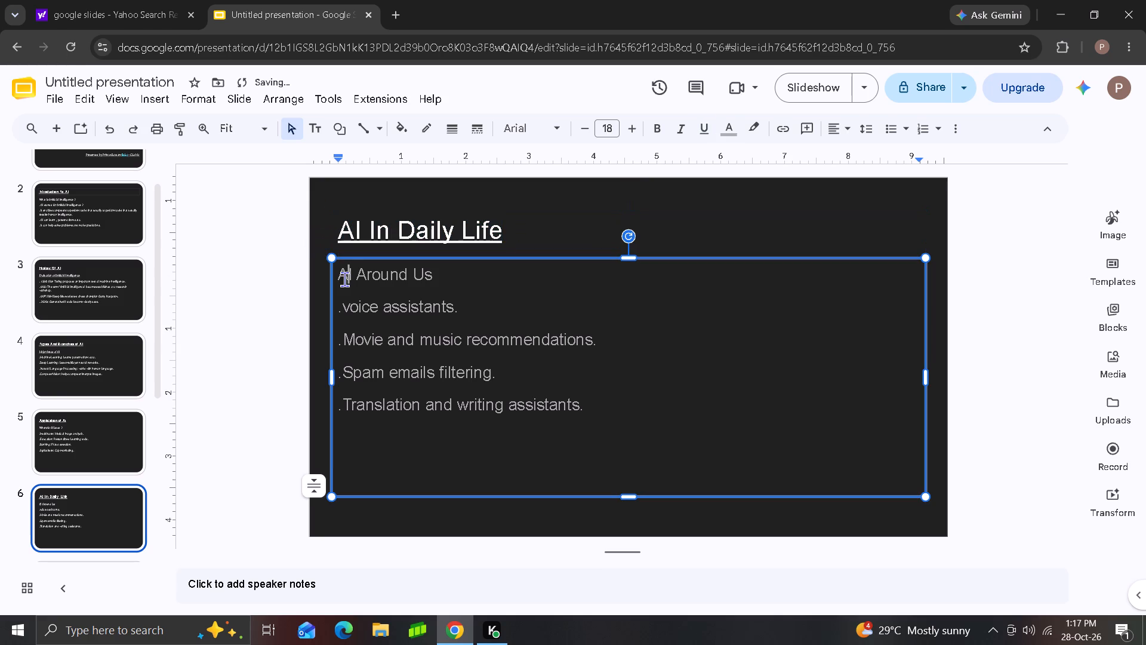
{"action": "left_click", "coordinate": [338, 272]}
{"action": "left_click_drag", "start_coordinate": [338, 272], "coordinate": [385, 272]}
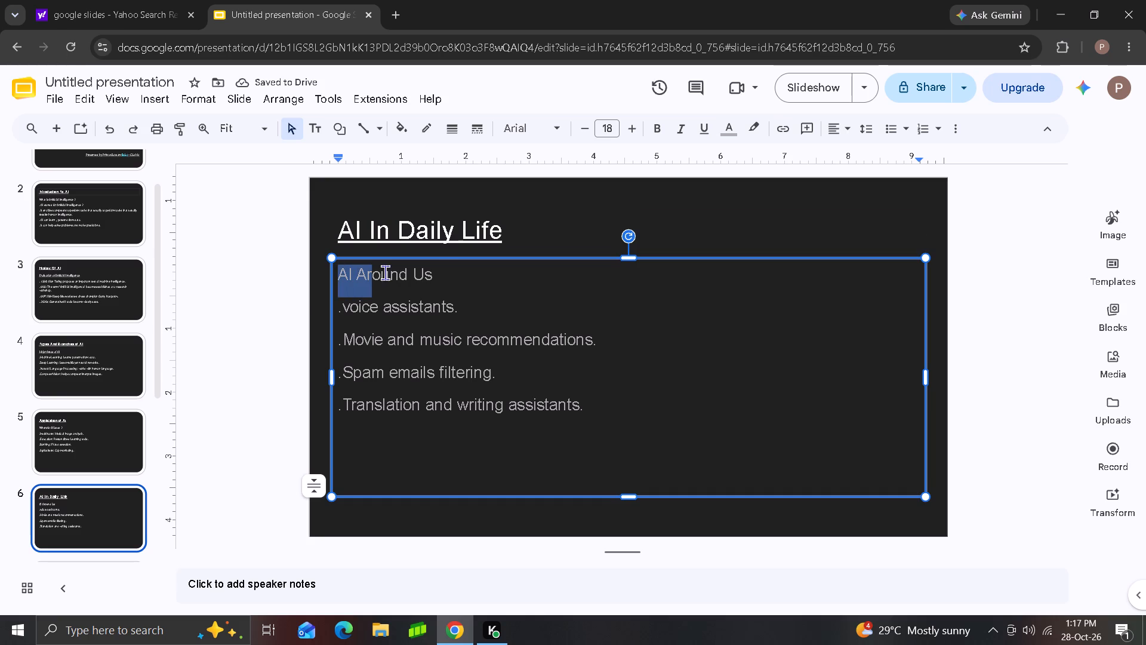
{"action": "left_click_drag", "start_coordinate": [385, 272], "coordinate": [443, 273]}
{"action": "key", "text": "ctrl+u"}
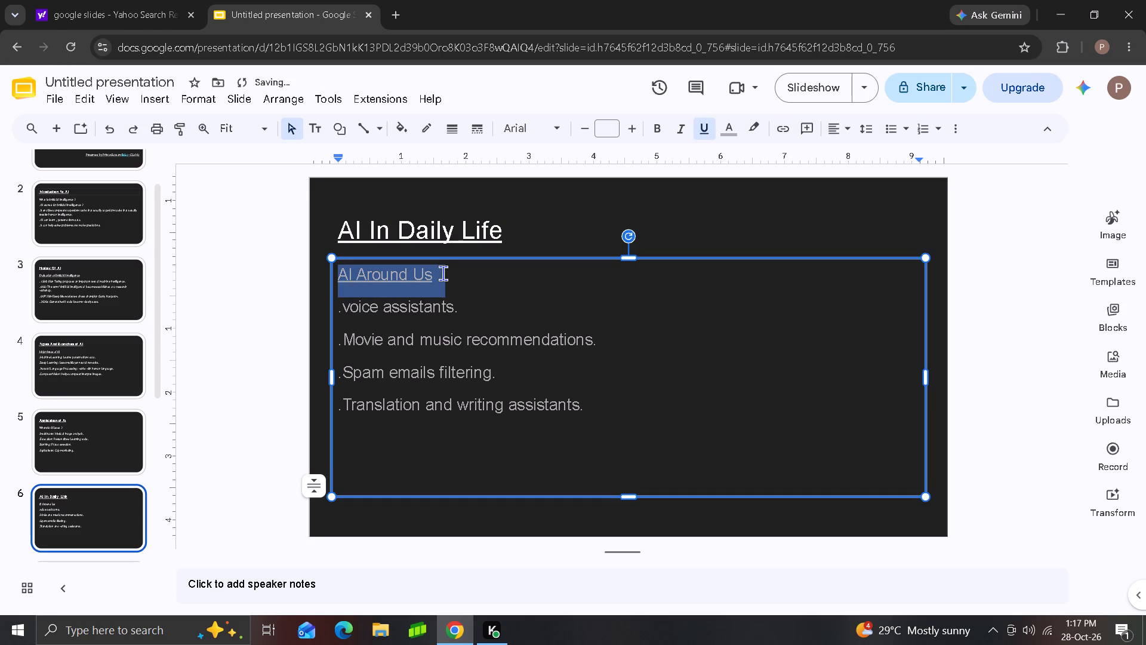
{"action": "left_click", "coordinate": [526, 316]}
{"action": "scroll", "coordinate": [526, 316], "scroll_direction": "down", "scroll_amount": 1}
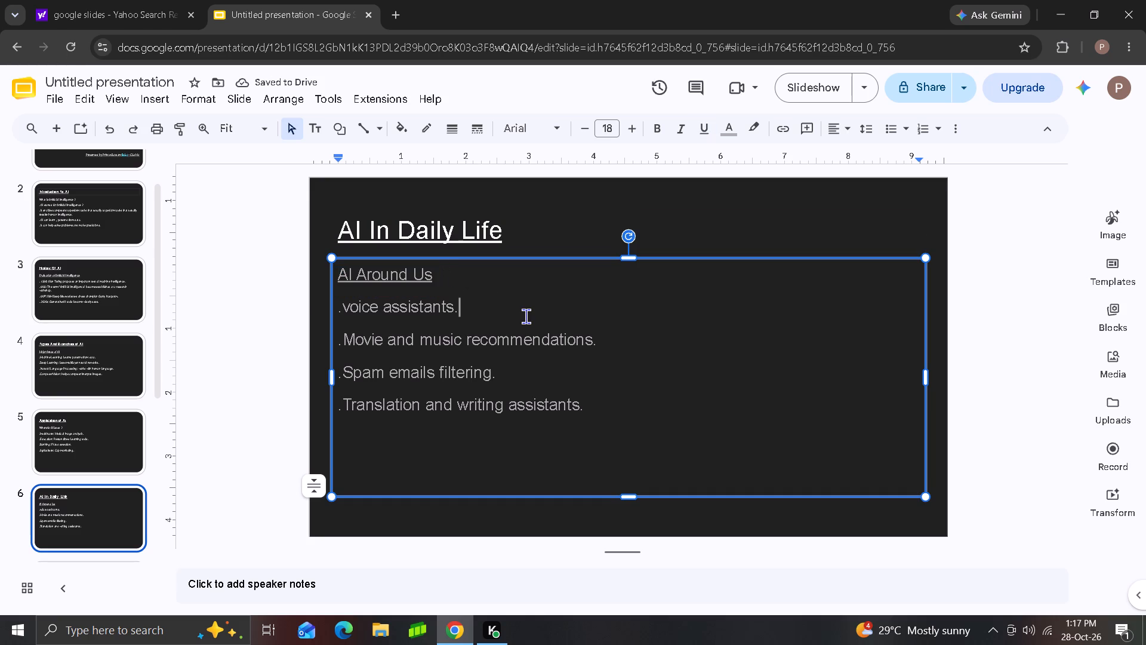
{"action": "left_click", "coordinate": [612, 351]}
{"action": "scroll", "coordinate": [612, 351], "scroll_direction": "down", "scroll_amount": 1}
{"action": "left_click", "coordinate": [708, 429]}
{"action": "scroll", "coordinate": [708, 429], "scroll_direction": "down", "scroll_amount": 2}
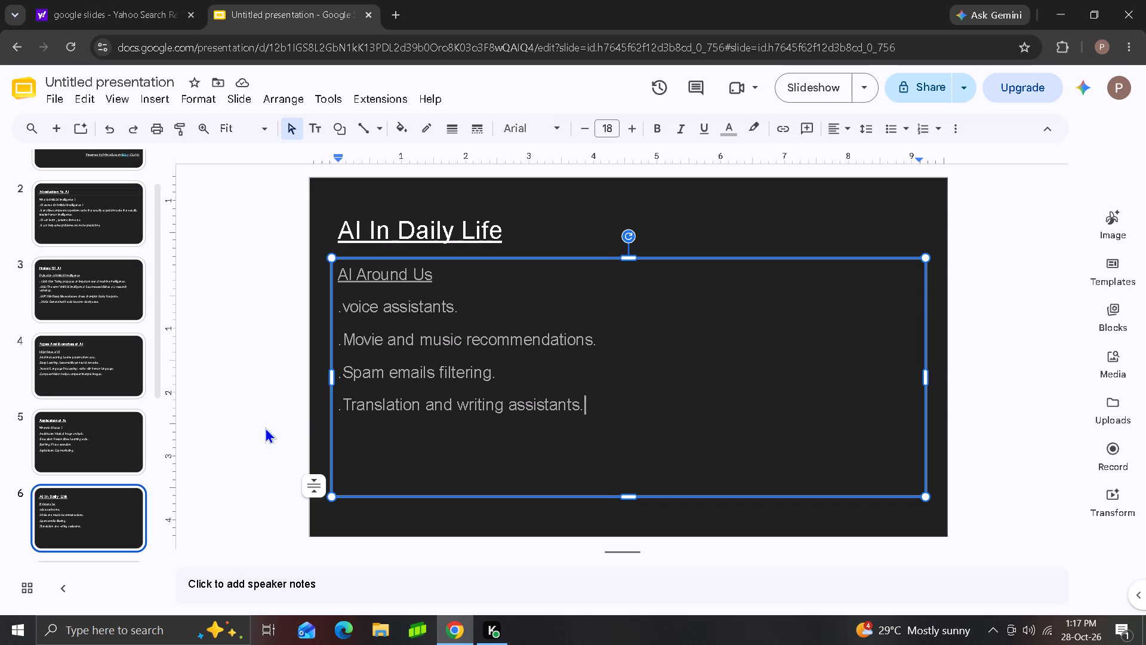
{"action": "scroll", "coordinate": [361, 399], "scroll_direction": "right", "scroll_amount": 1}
Review the slides from slide 5 back to the title slide, checking the underlined titles and subheadings.
{"action": "left_click", "coordinate": [79, 454]}
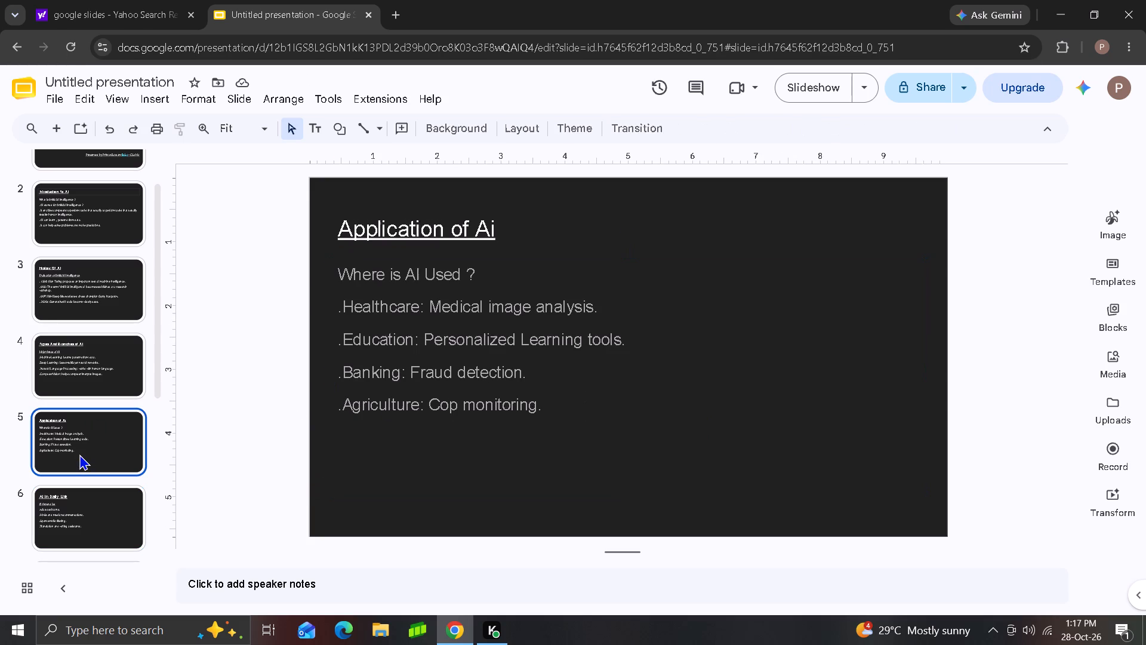
{"action": "left_click", "coordinate": [95, 365]}
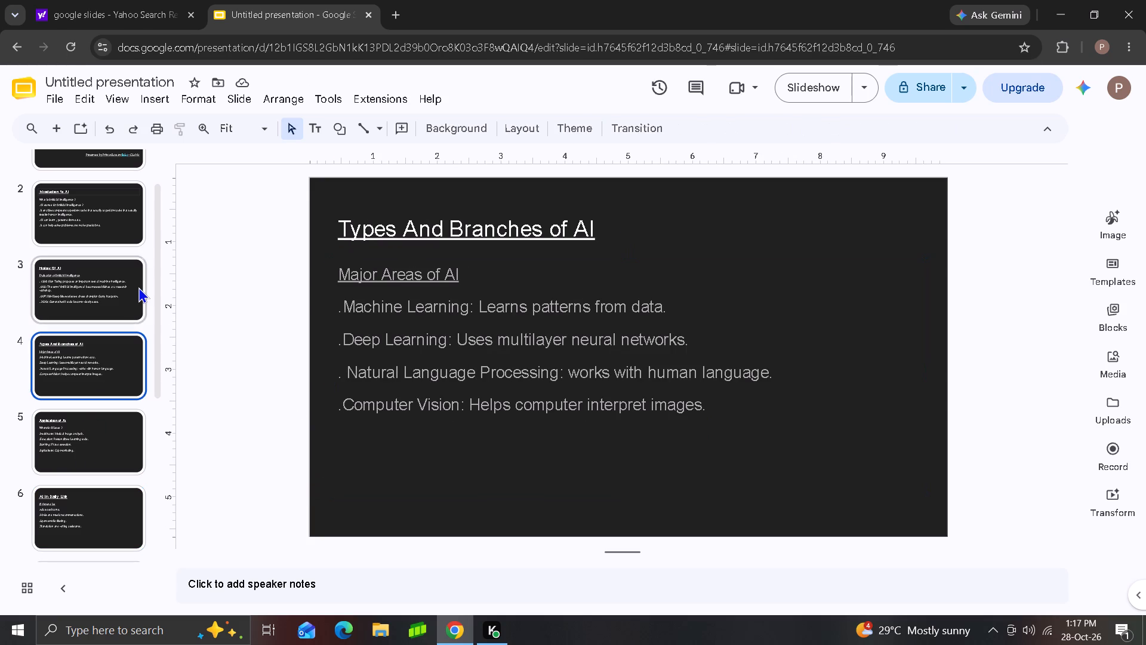
{"action": "left_click", "coordinate": [138, 286]}
{"action": "left_click", "coordinate": [120, 216]}
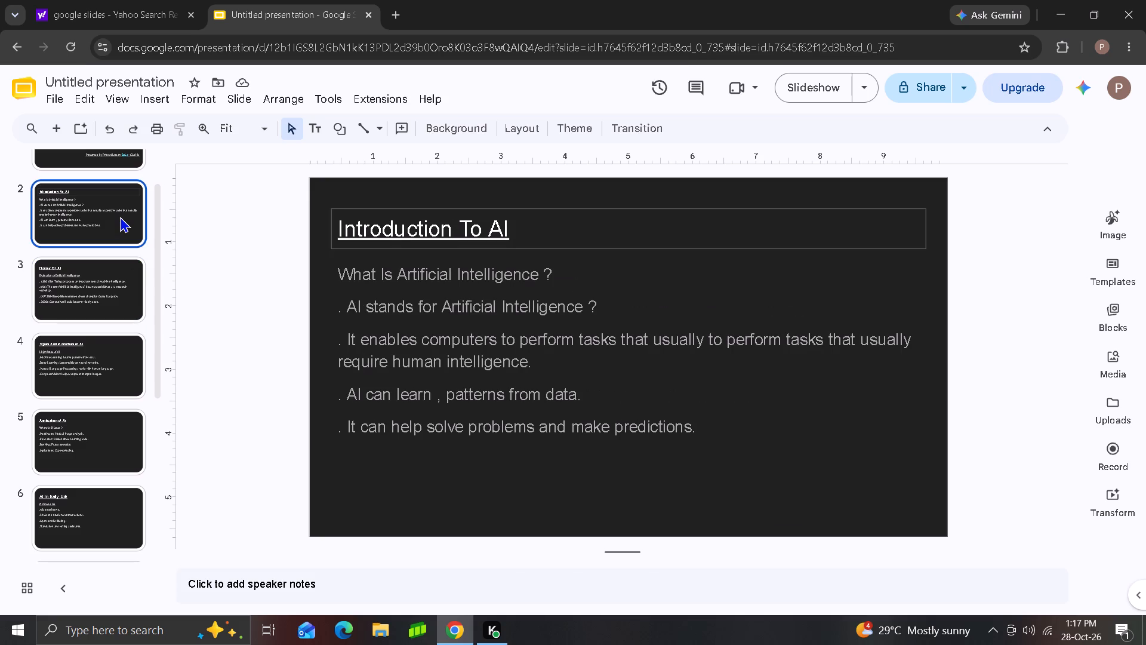
{"action": "scroll", "coordinate": [120, 216], "scroll_direction": "up", "scroll_amount": 1}
{"action": "left_click", "coordinate": [113, 208]}
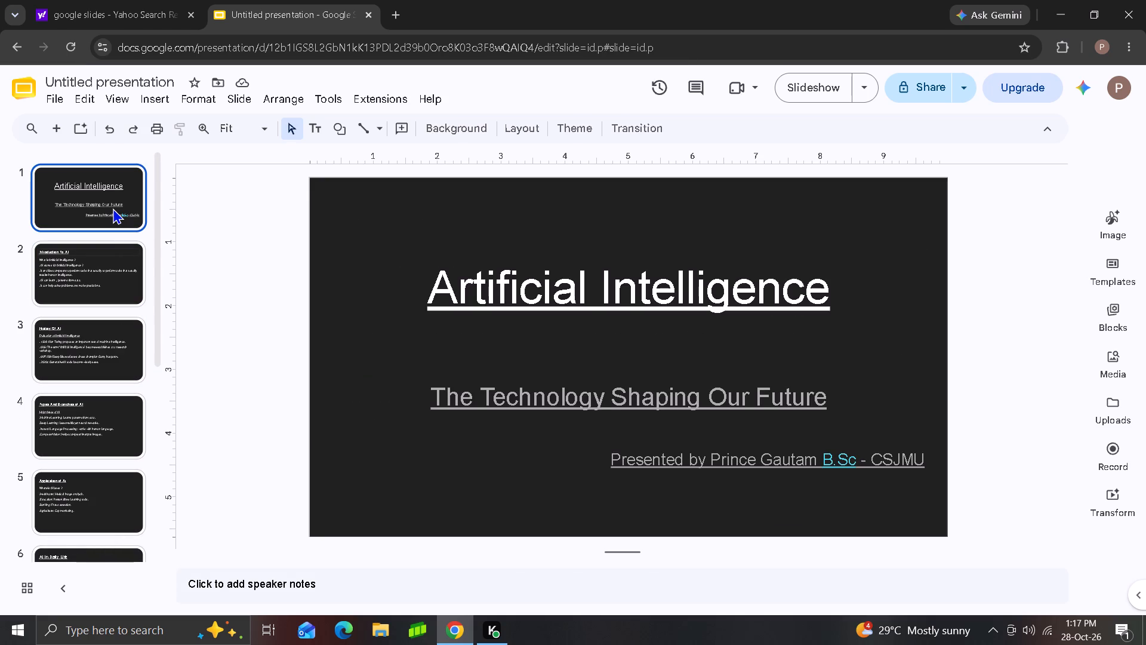
{"action": "scroll", "coordinate": [91, 275], "scroll_direction": "up", "scroll_amount": 1}
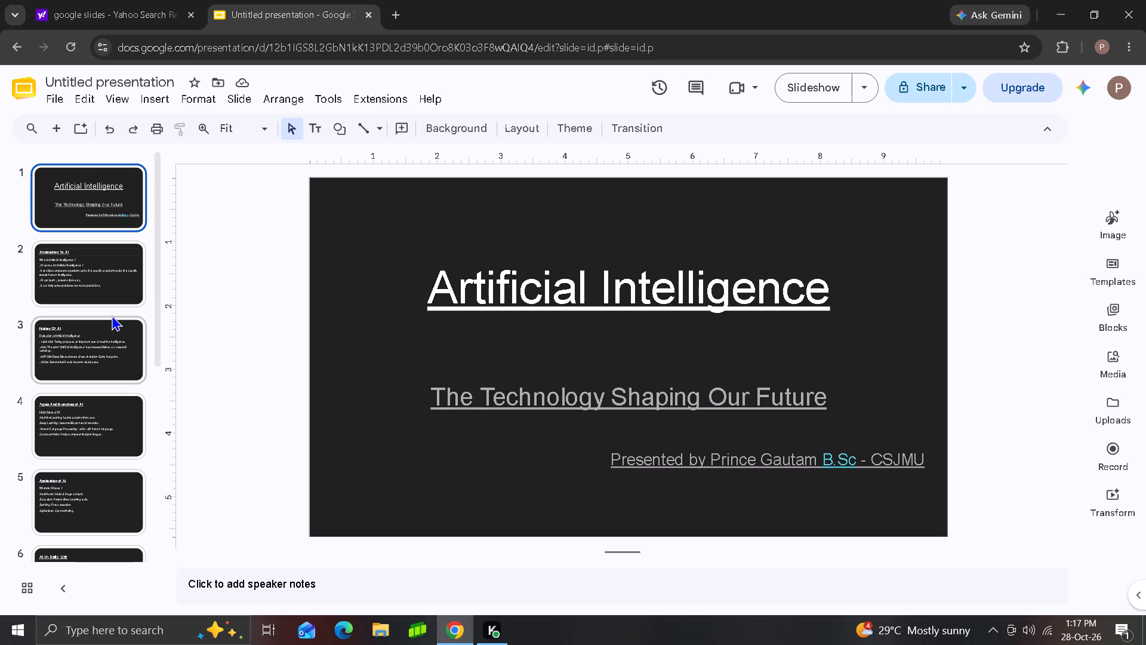
{"action": "scroll", "coordinate": [112, 315], "scroll_direction": "up", "scroll_amount": 1}
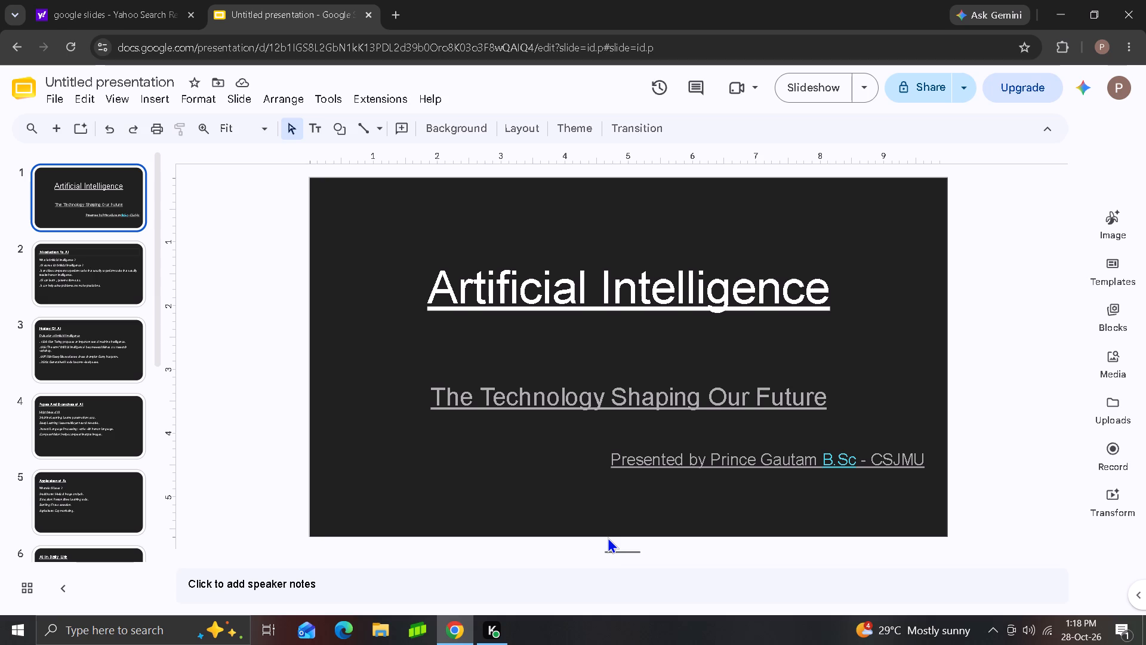
{"action": "scroll", "coordinate": [608, 537], "scroll_direction": "up", "scroll_amount": 1}
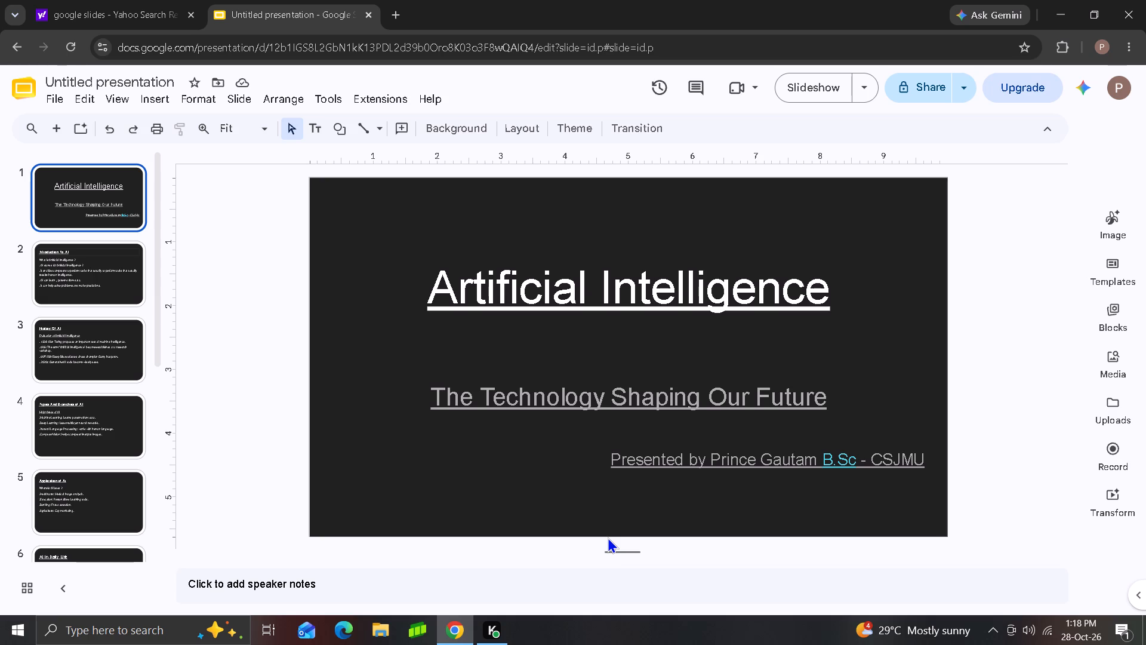
{"action": "scroll", "coordinate": [601, 495], "scroll_direction": "down", "scroll_amount": 1}
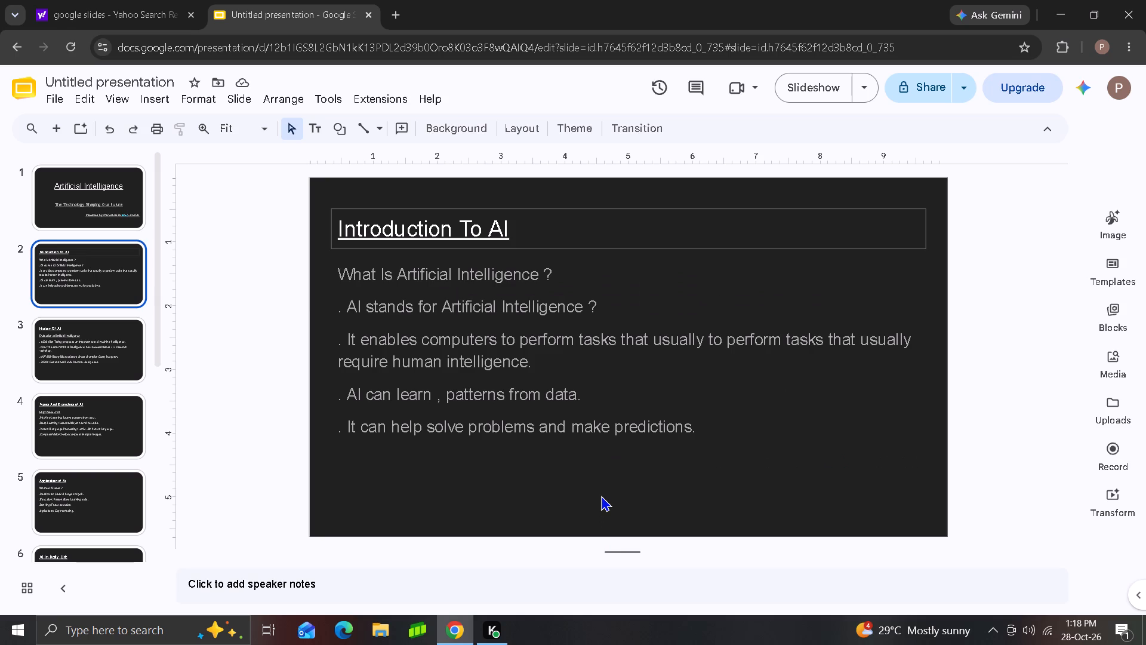
{"action": "scroll", "coordinate": [601, 495], "scroll_direction": "down", "scroll_amount": 1}
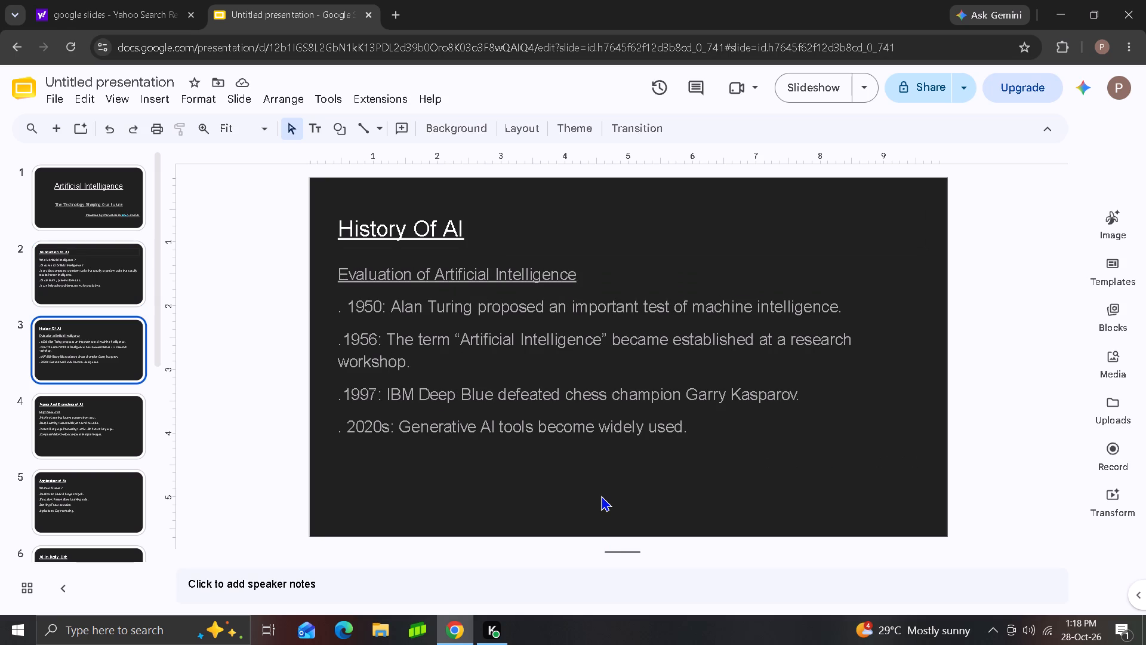
{"action": "scroll", "coordinate": [600, 495], "scroll_direction": "up", "scroll_amount": 2}
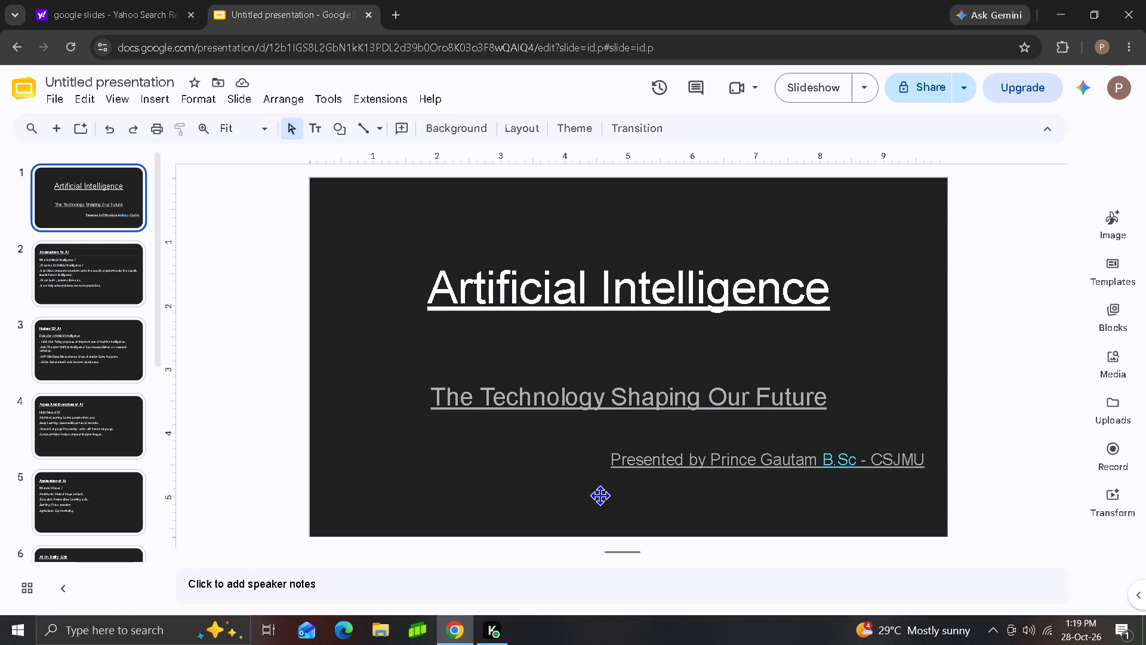
Remove the underline from the "Artificial Intelligence" title on slide 1.
{"action": "left_click", "coordinate": [581, 404]}
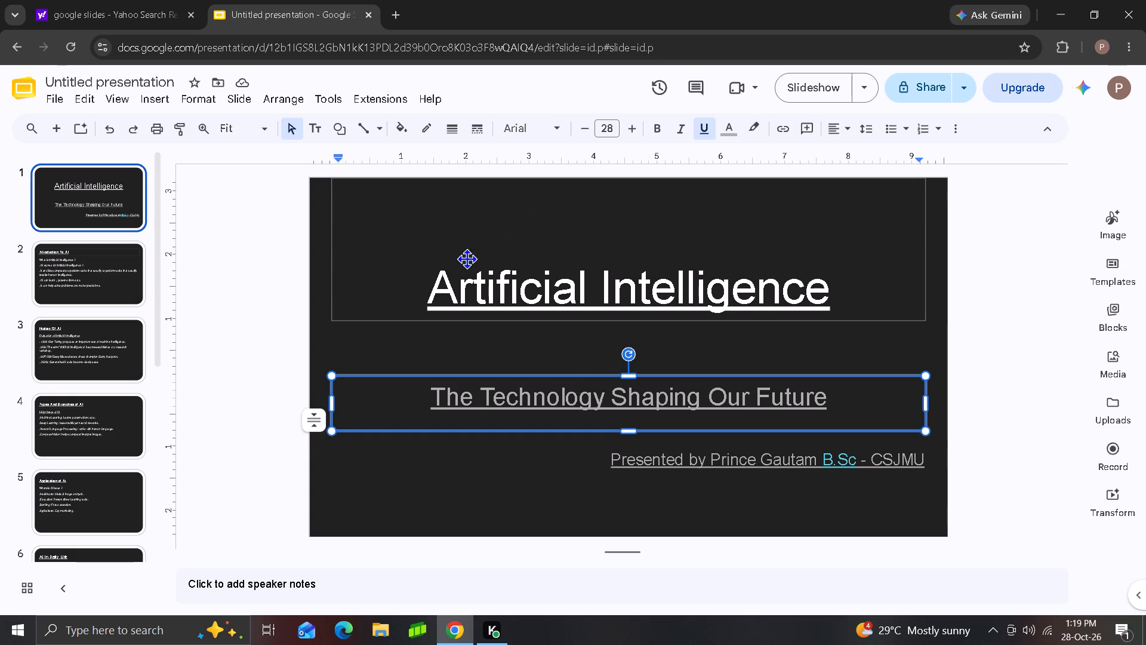
{"action": "left_click", "coordinate": [433, 278]}
{"action": "left_click_drag", "start_coordinate": [431, 280], "coordinate": [458, 280]}
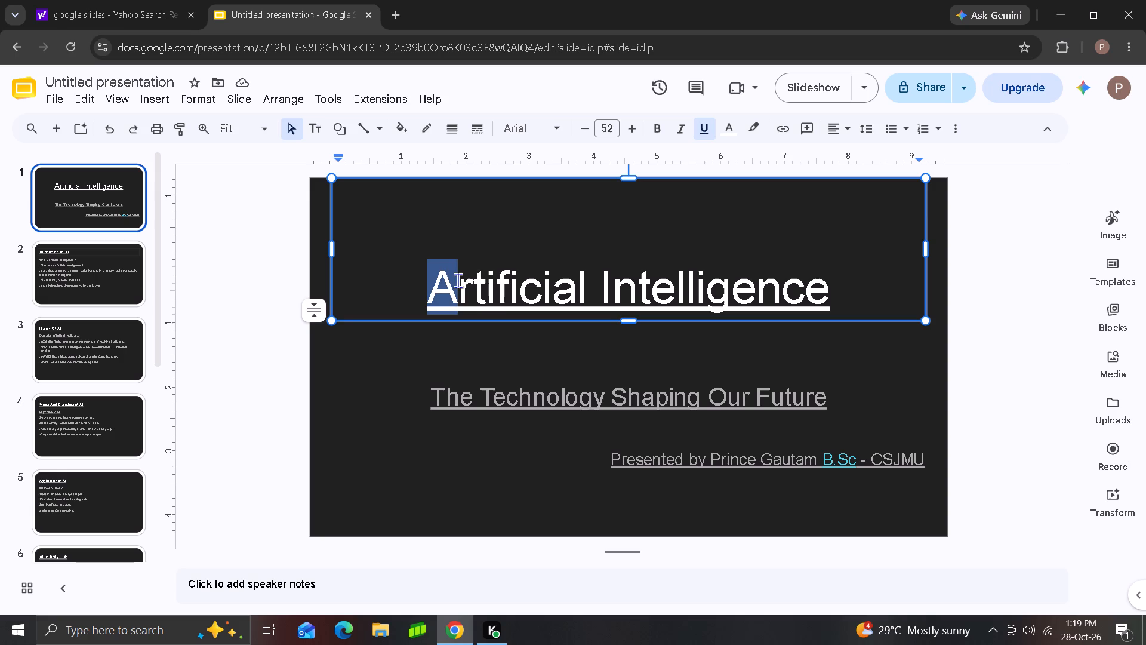
{"action": "left_click_drag", "start_coordinate": [458, 280], "coordinate": [652, 297]}
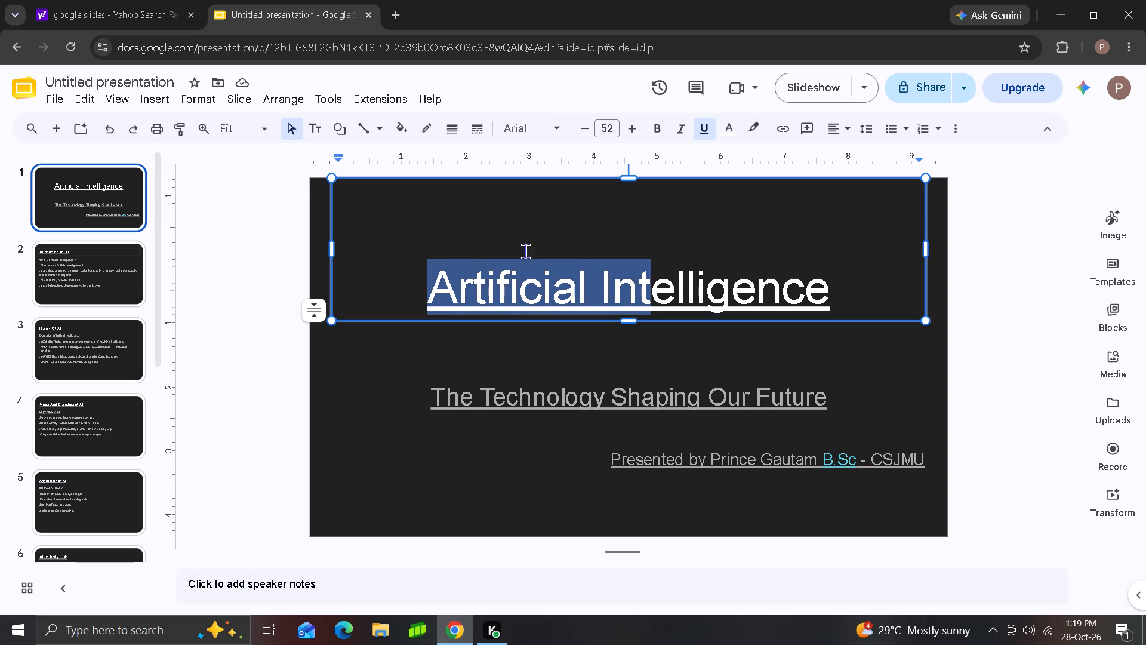
{"action": "left_click", "coordinate": [412, 269]}
{"action": "left_click_drag", "start_coordinate": [415, 275], "coordinate": [436, 275]}
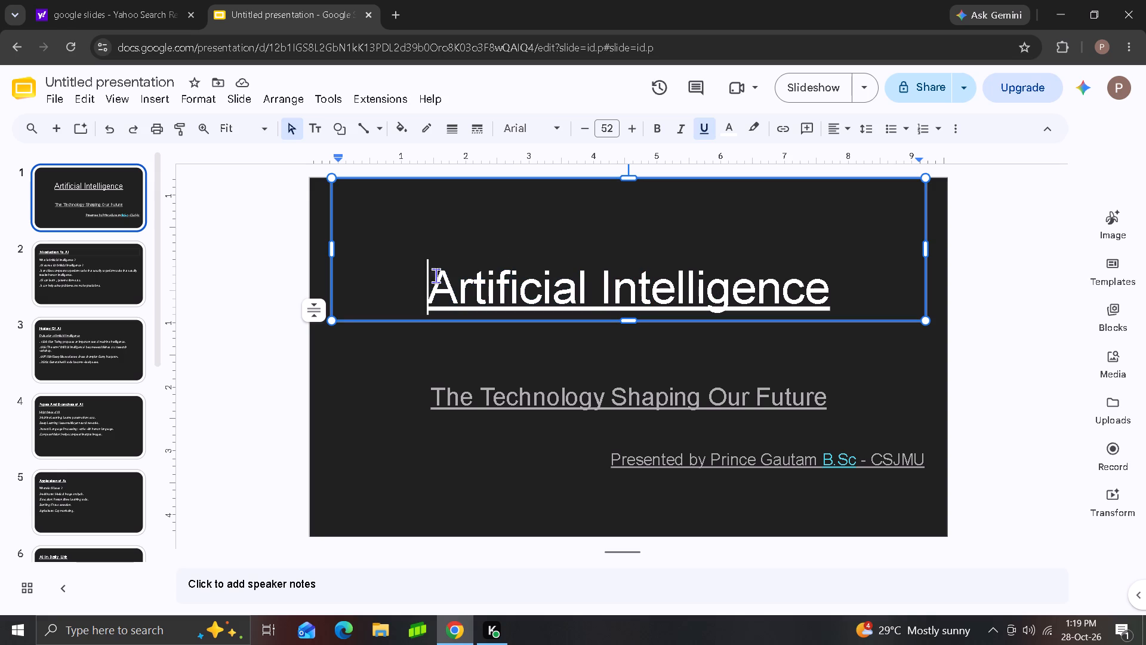
{"action": "left_click_drag", "start_coordinate": [436, 275], "coordinate": [799, 284]}
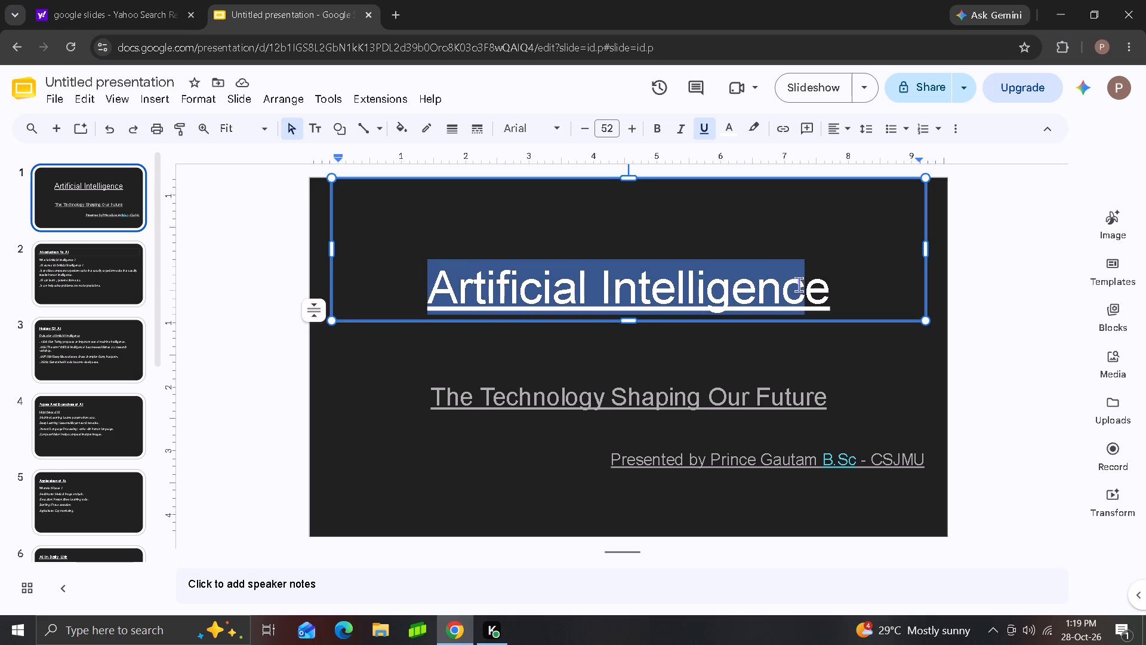
{"action": "left_click_drag", "start_coordinate": [799, 284], "coordinate": [821, 284]}
{"action": "left_click", "coordinate": [703, 125]}
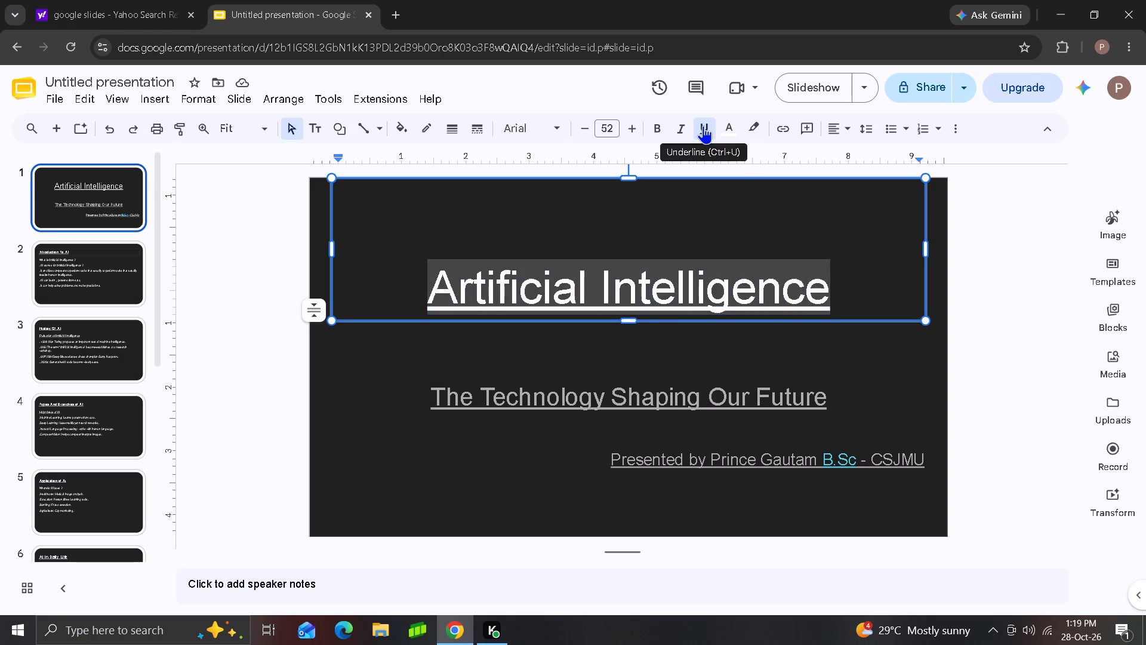
{"action": "left_click", "coordinate": [821, 362]}
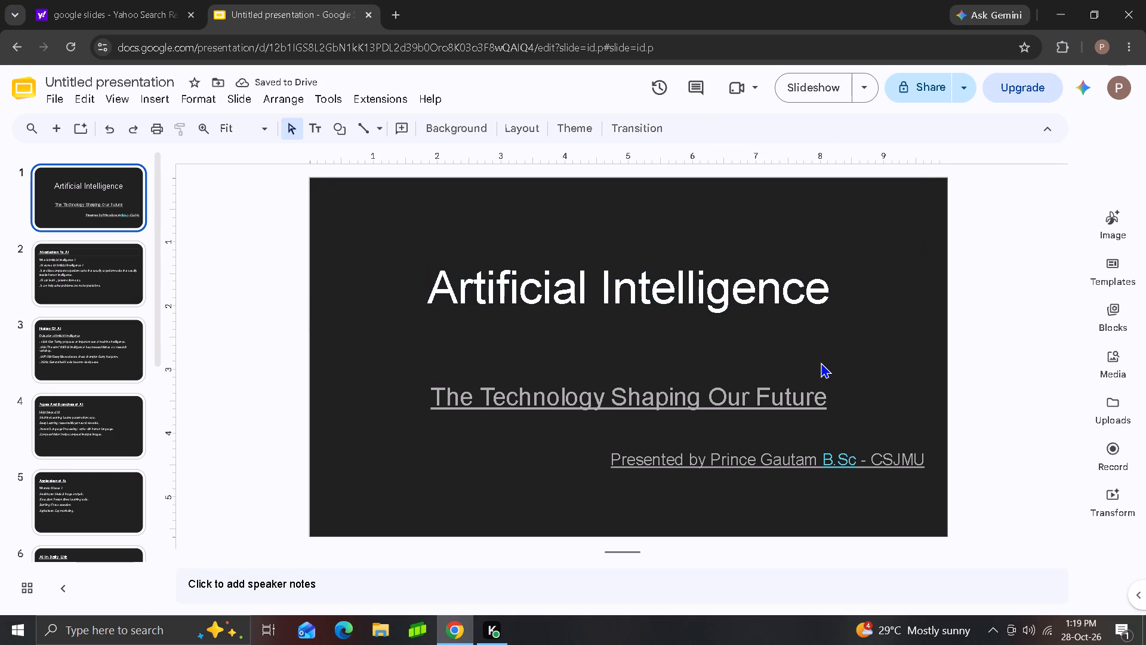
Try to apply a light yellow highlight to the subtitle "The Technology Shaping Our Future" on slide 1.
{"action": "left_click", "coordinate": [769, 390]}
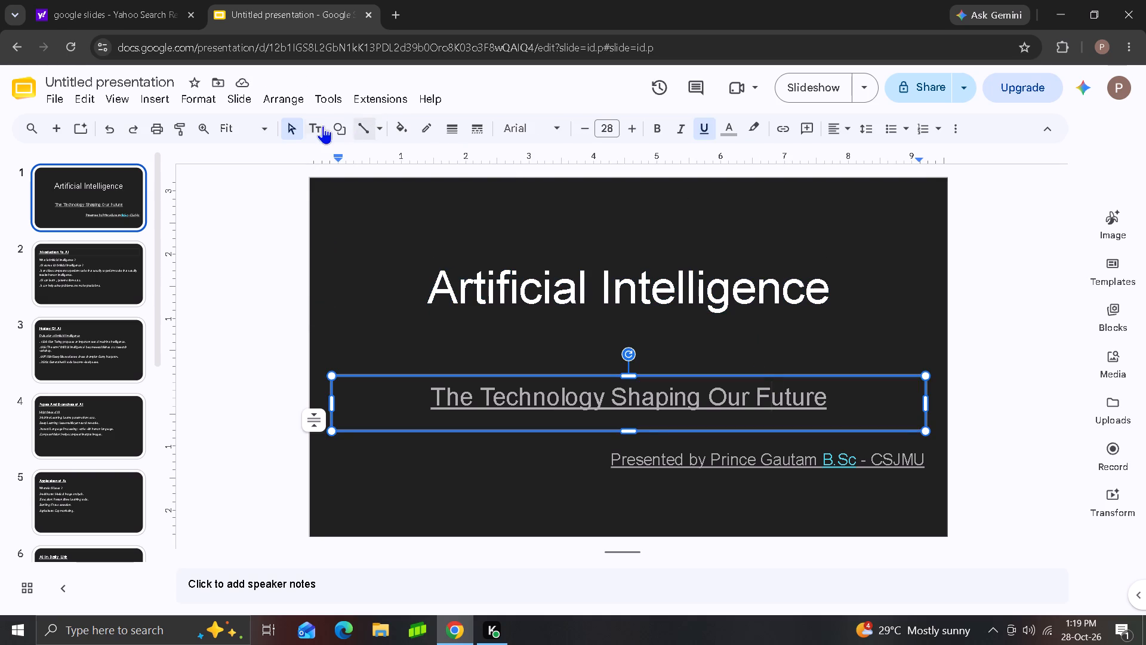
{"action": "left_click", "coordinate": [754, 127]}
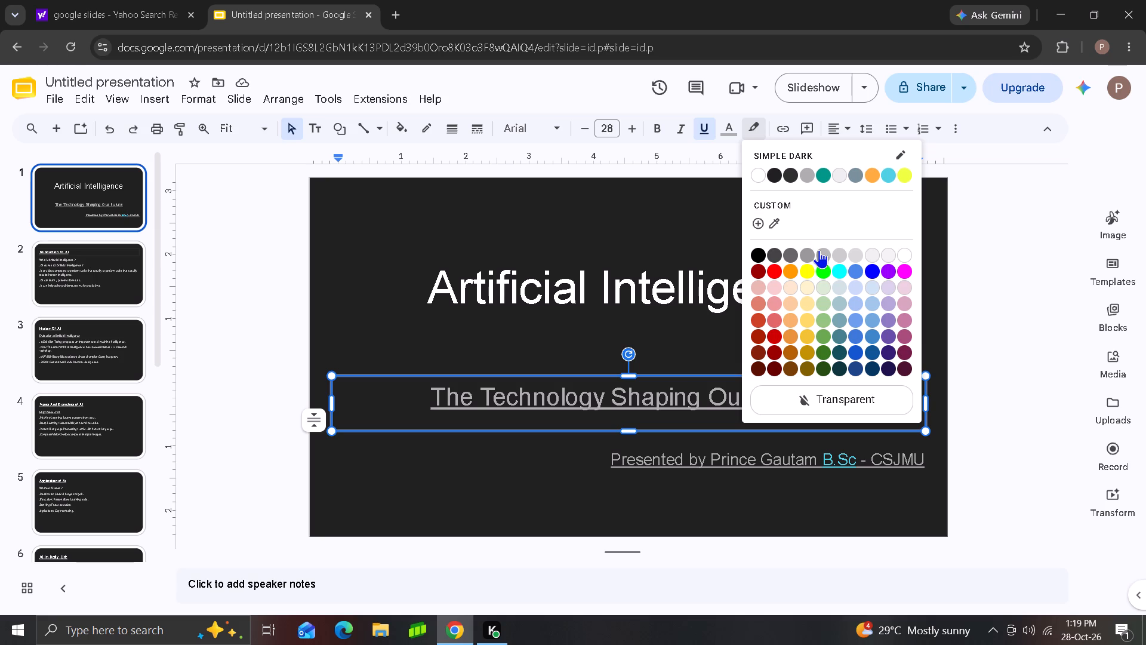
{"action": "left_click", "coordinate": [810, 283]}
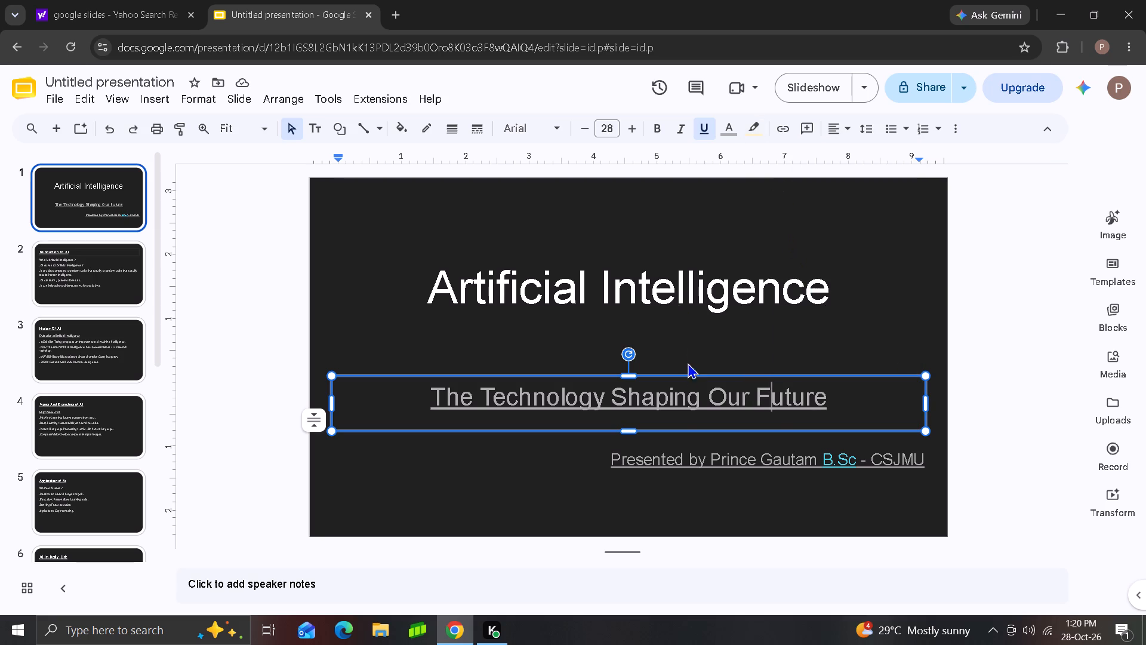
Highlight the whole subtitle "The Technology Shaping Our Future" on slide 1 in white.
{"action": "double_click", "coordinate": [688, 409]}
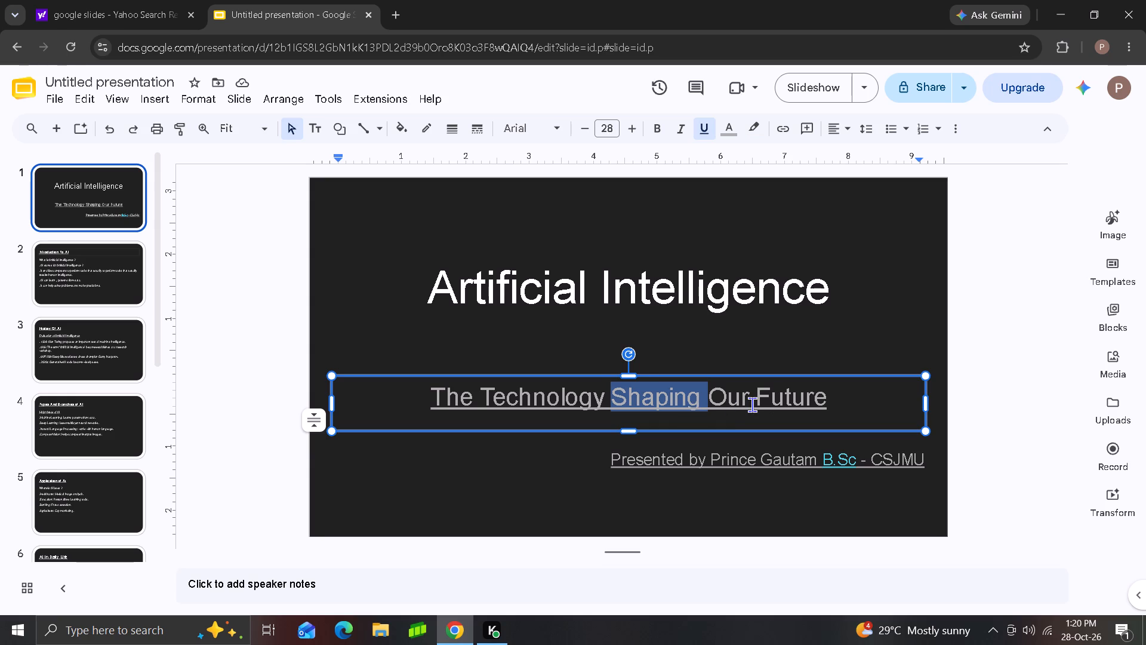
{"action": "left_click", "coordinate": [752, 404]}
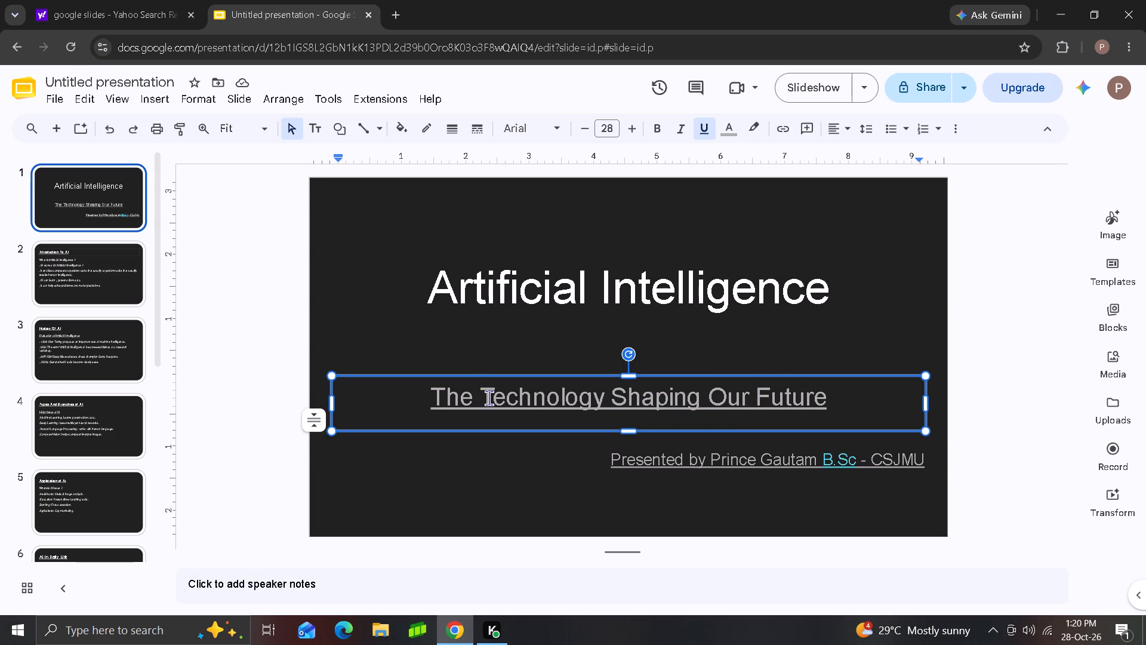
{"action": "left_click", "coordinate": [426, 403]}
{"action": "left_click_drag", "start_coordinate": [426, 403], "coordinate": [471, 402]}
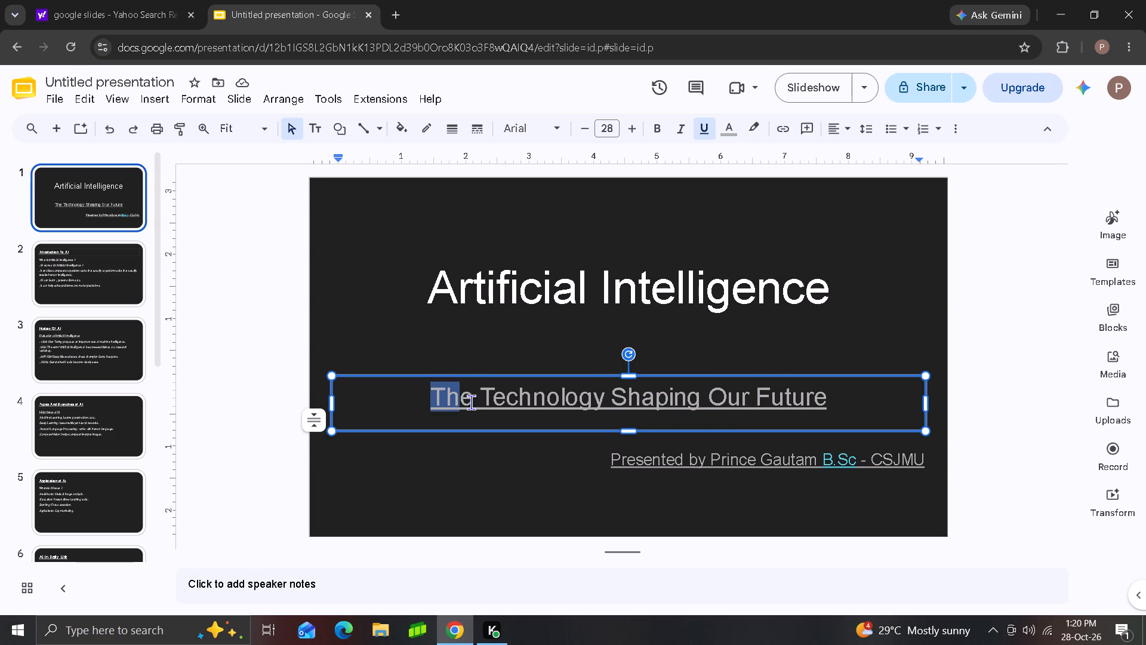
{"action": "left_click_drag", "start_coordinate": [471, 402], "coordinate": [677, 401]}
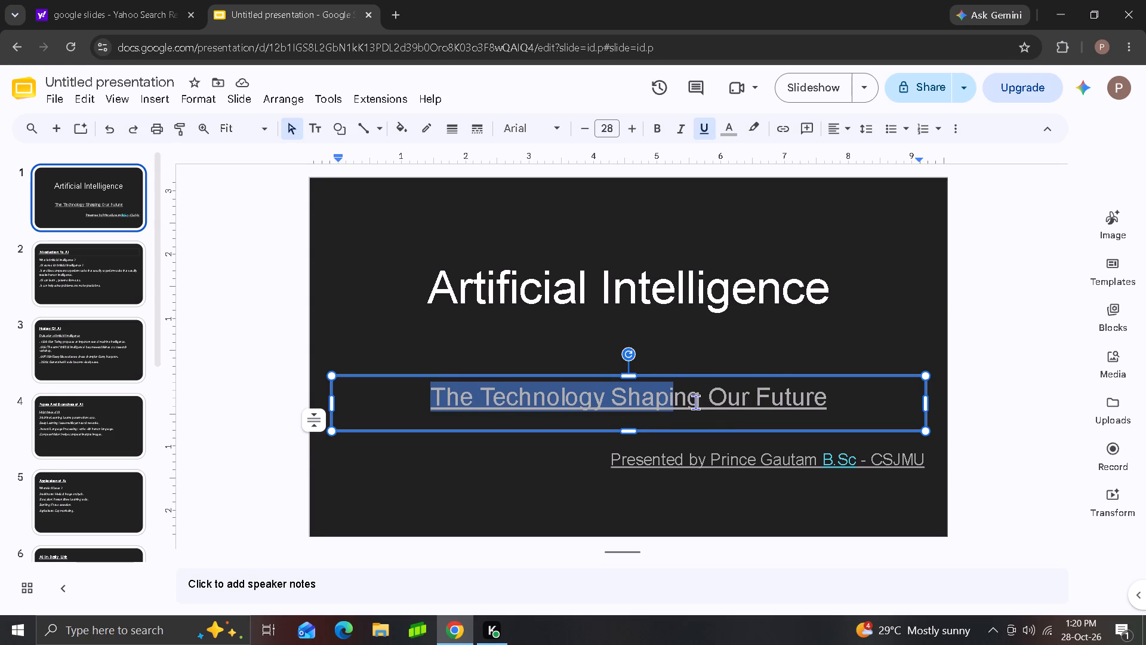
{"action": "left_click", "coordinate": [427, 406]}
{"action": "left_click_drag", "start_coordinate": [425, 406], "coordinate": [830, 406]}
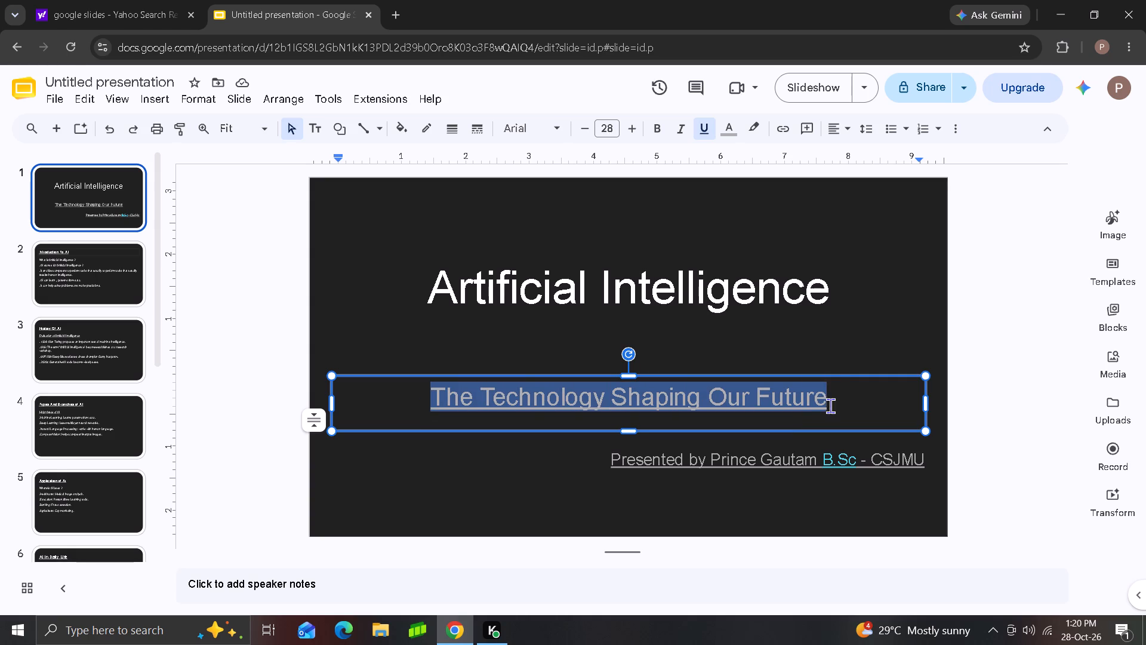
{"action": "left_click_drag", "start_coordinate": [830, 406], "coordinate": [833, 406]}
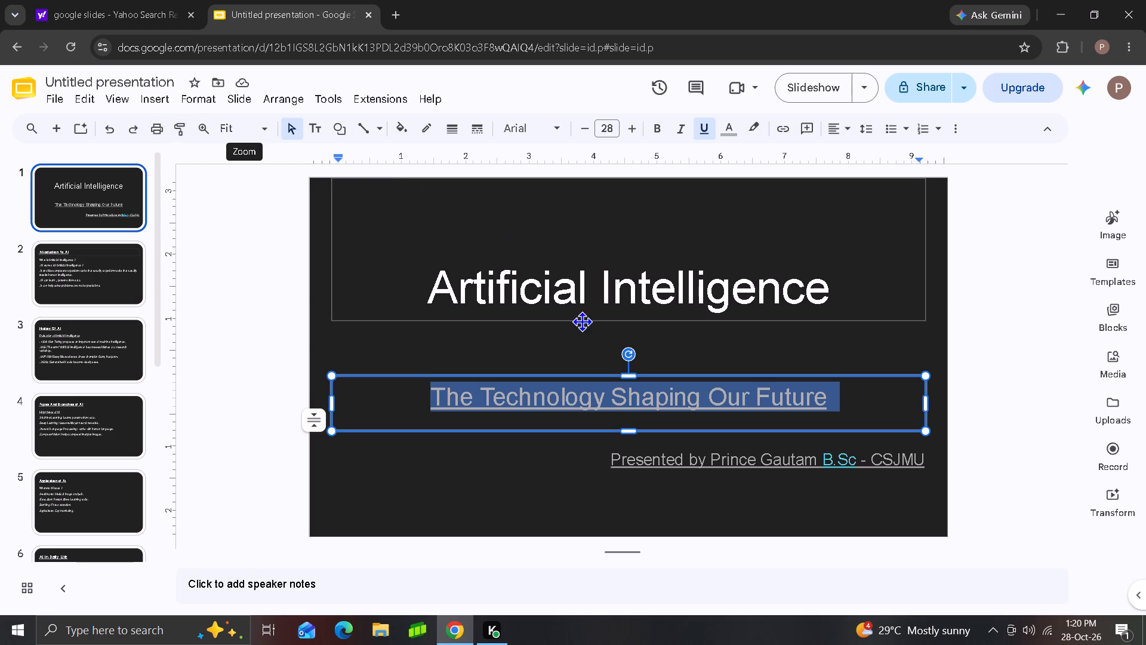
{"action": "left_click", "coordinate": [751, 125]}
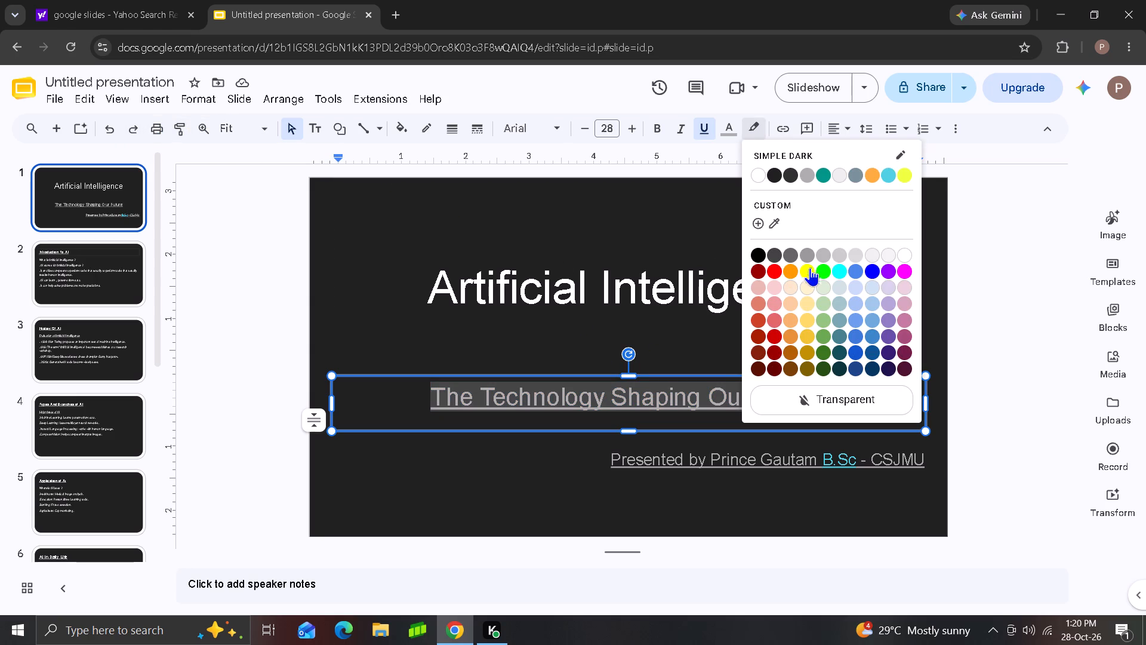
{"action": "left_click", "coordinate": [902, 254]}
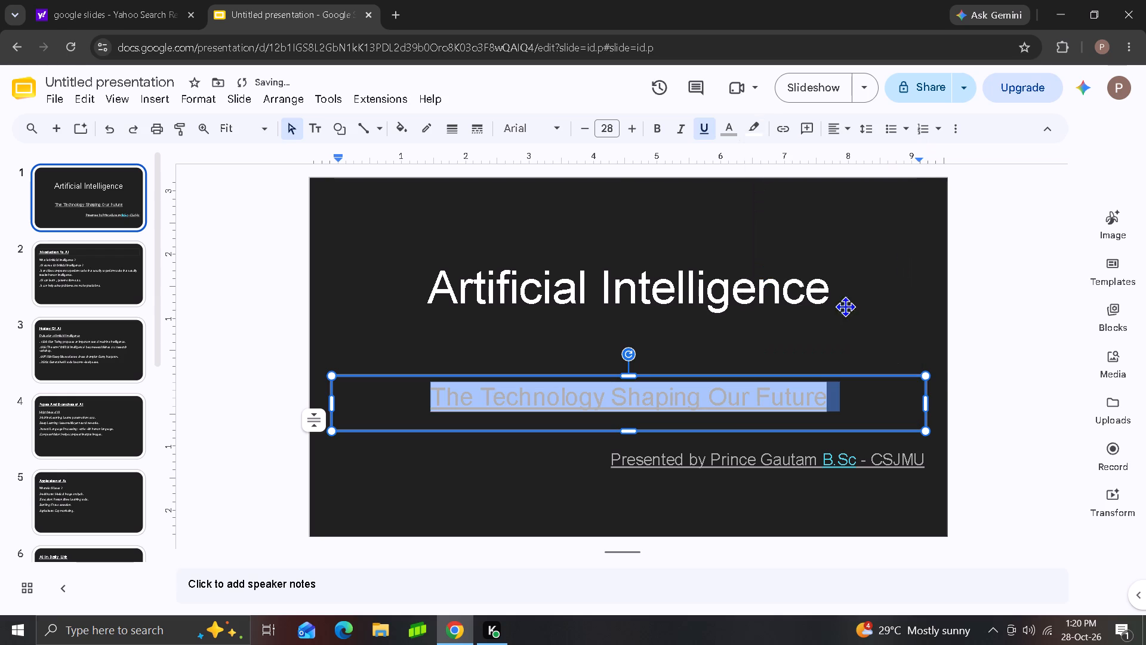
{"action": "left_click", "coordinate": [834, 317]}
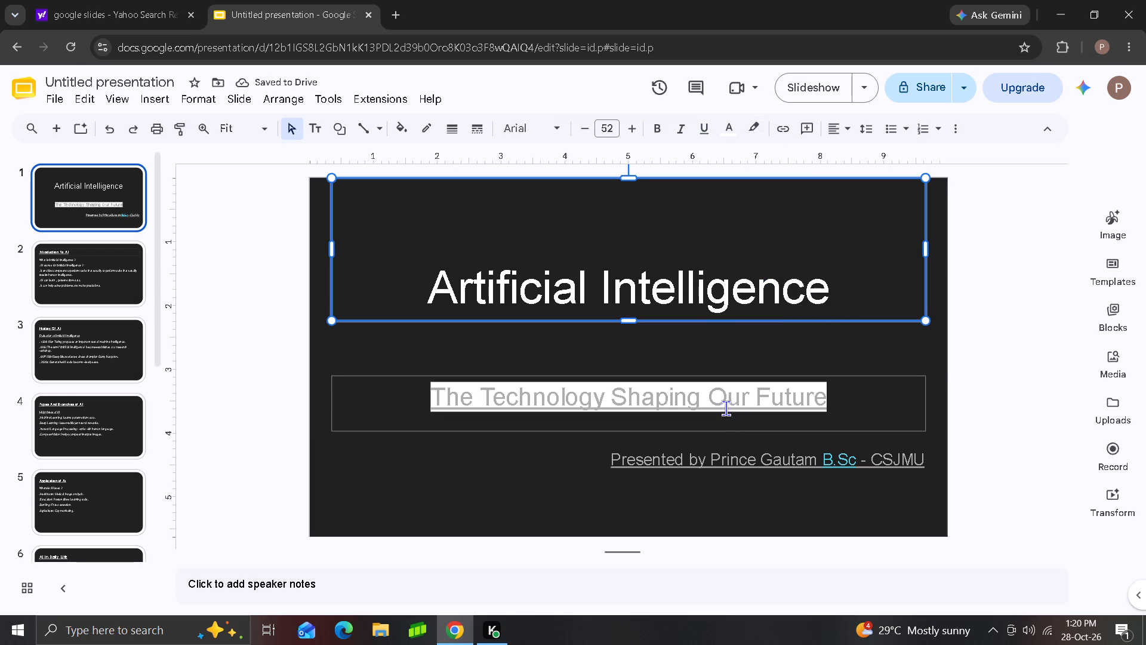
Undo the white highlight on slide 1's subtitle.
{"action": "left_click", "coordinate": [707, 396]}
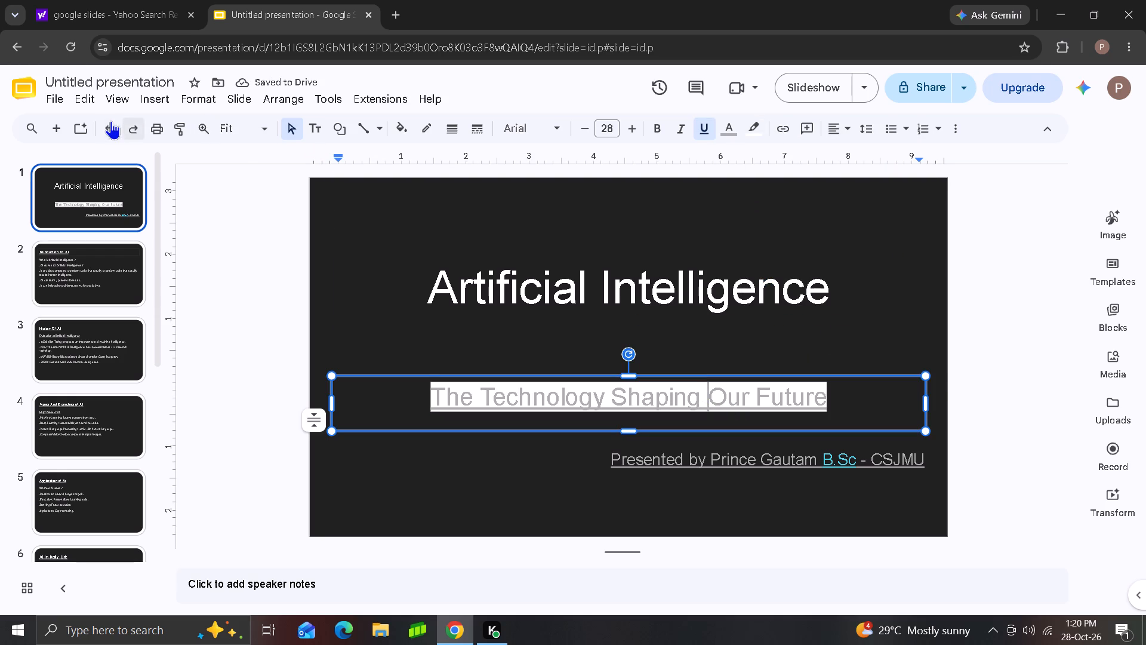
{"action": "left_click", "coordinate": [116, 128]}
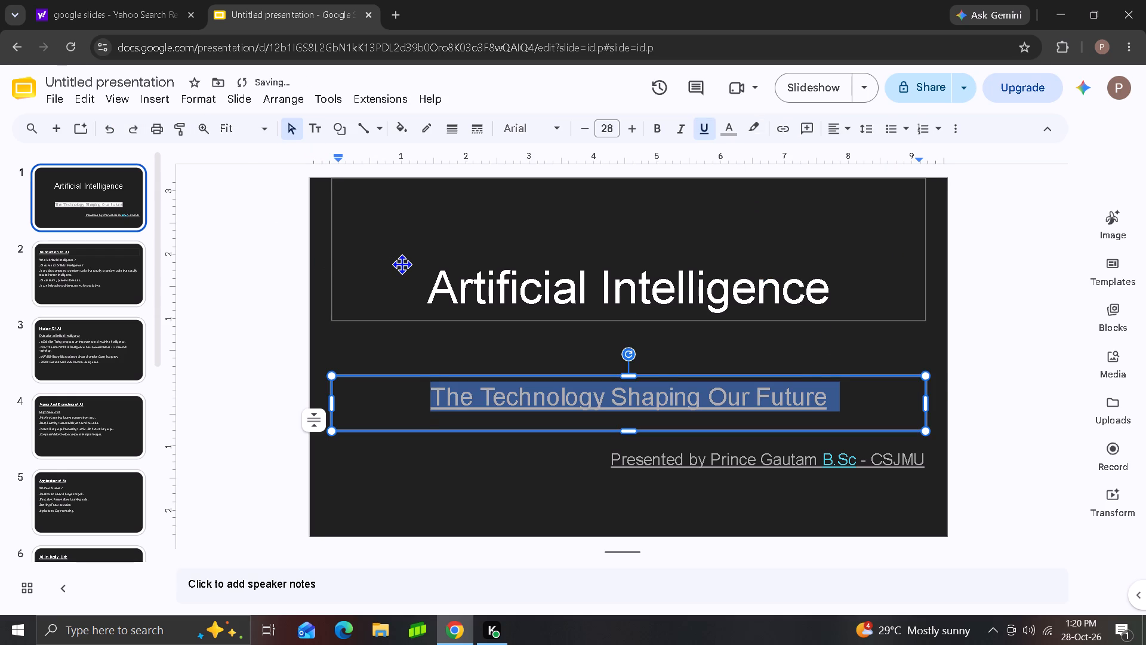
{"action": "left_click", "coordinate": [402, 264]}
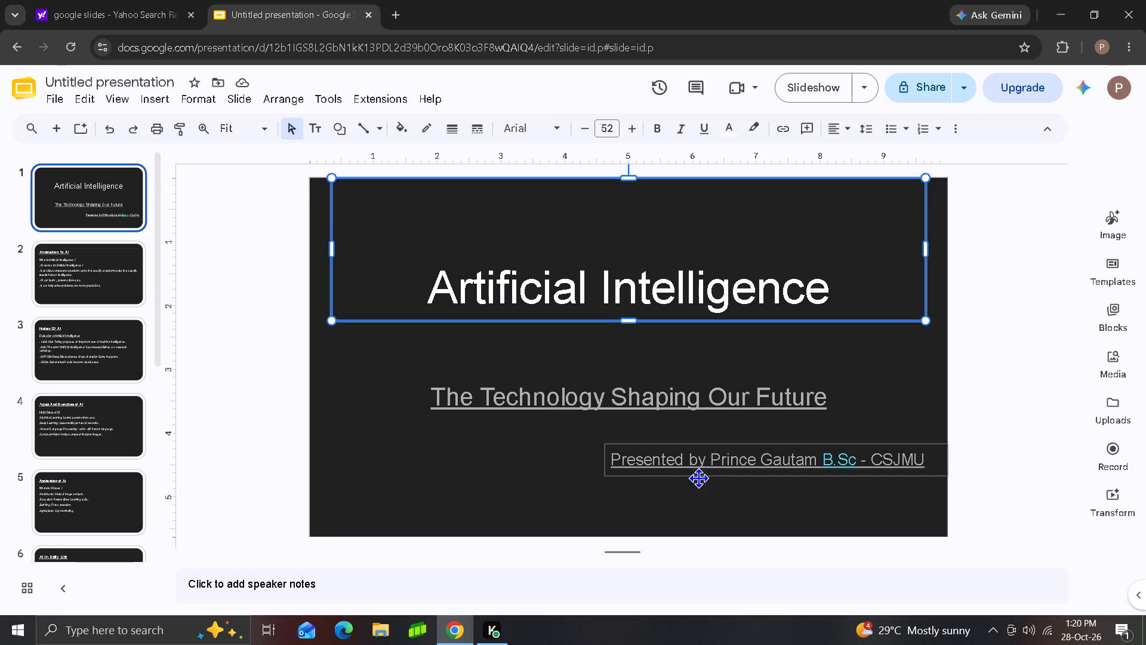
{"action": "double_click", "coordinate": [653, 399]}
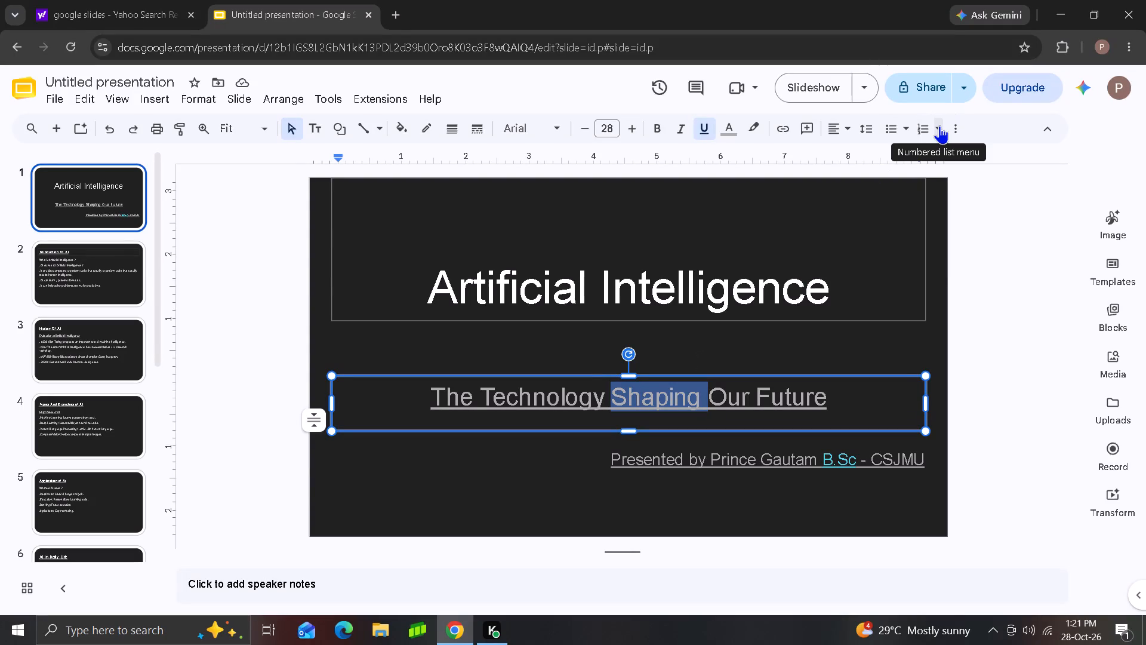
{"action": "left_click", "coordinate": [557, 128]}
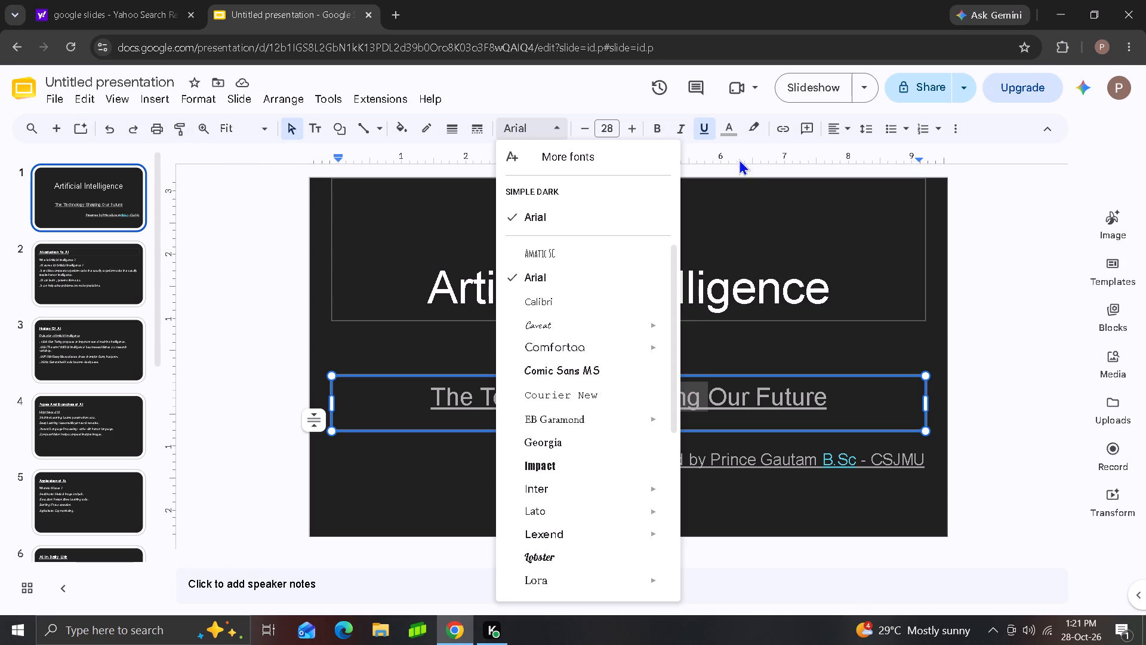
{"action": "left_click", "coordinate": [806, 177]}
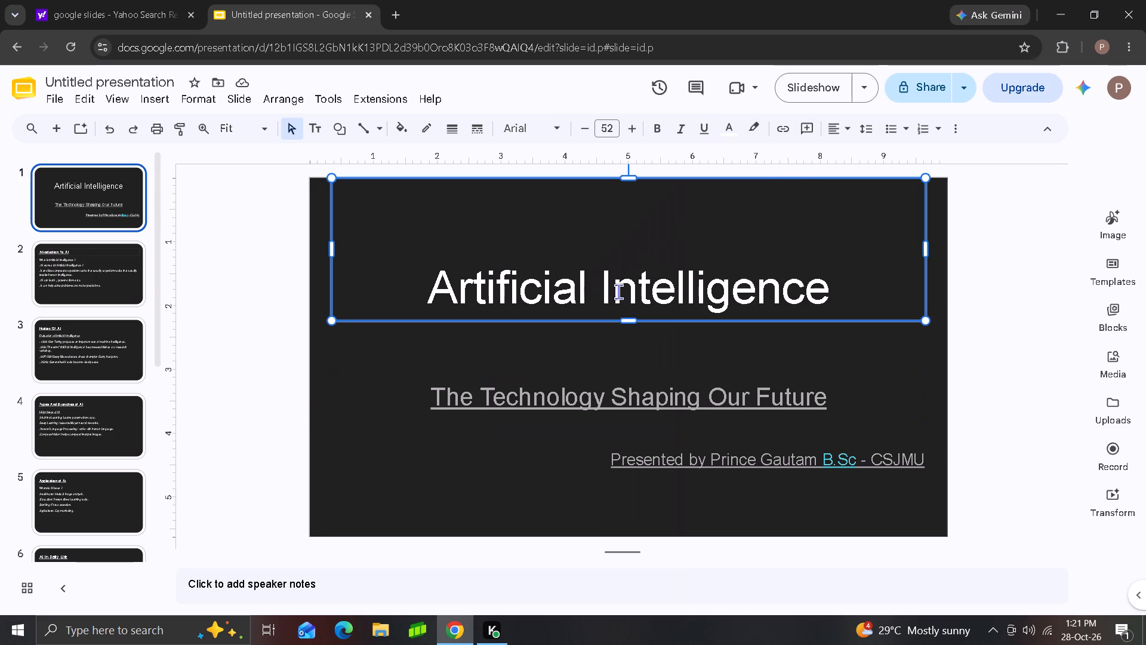
Change the text color of the word "Shaping" in slide 1's subtitle to a near-white light gray.
{"action": "left_click", "coordinate": [648, 403]}
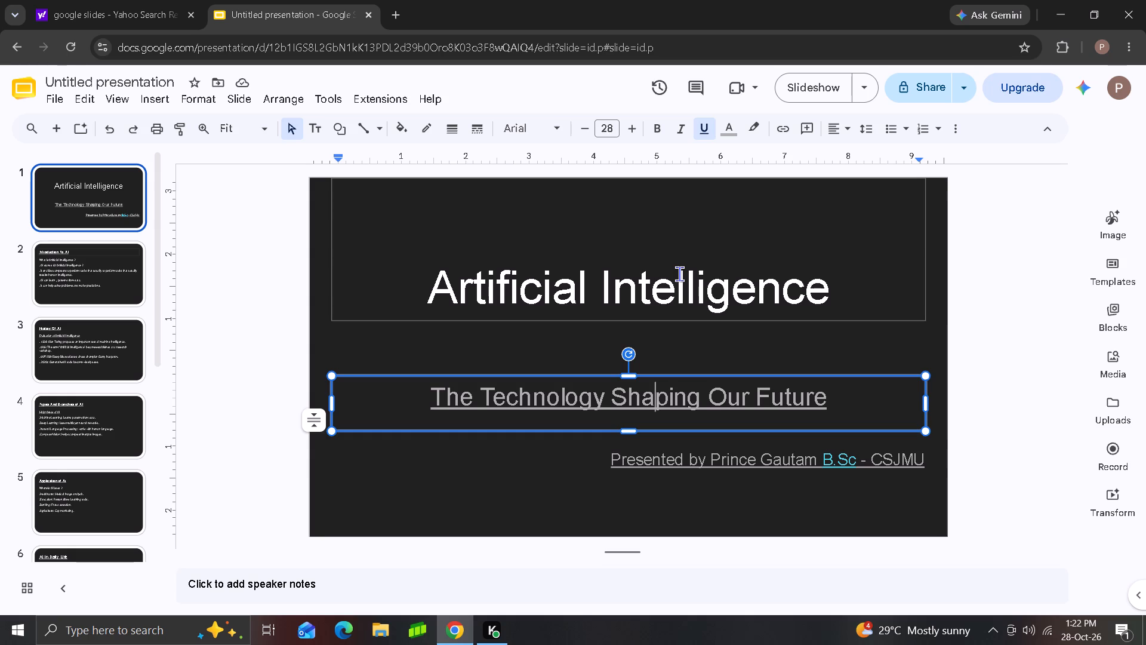
{"action": "double_click", "coordinate": [665, 391]}
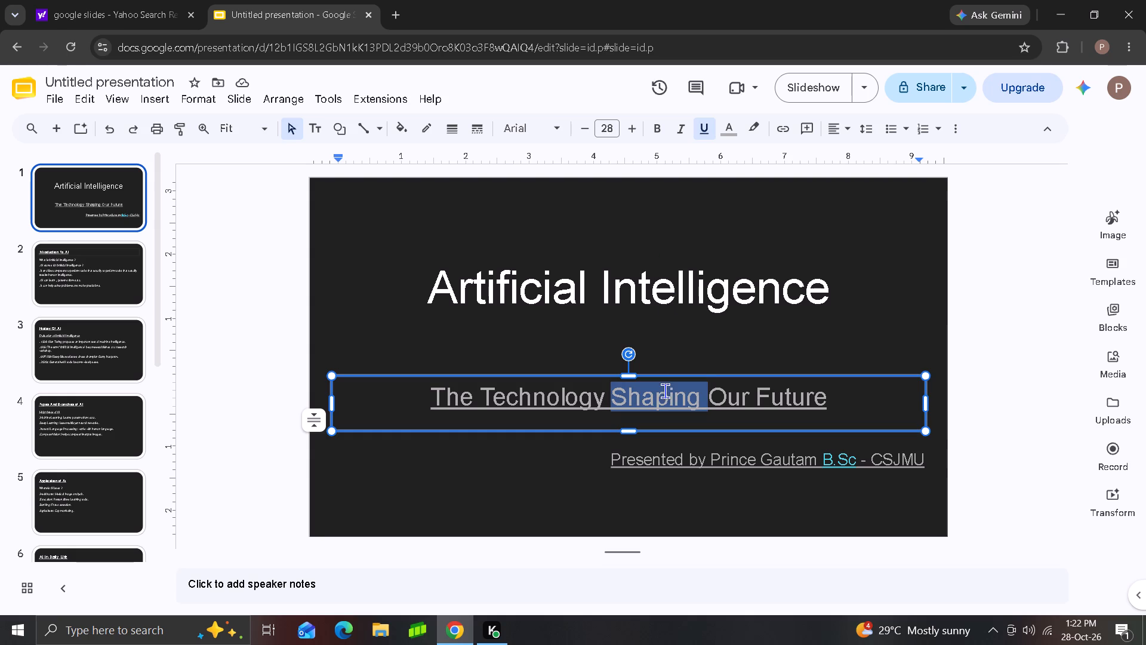
{"action": "left_click", "coordinate": [728, 131]}
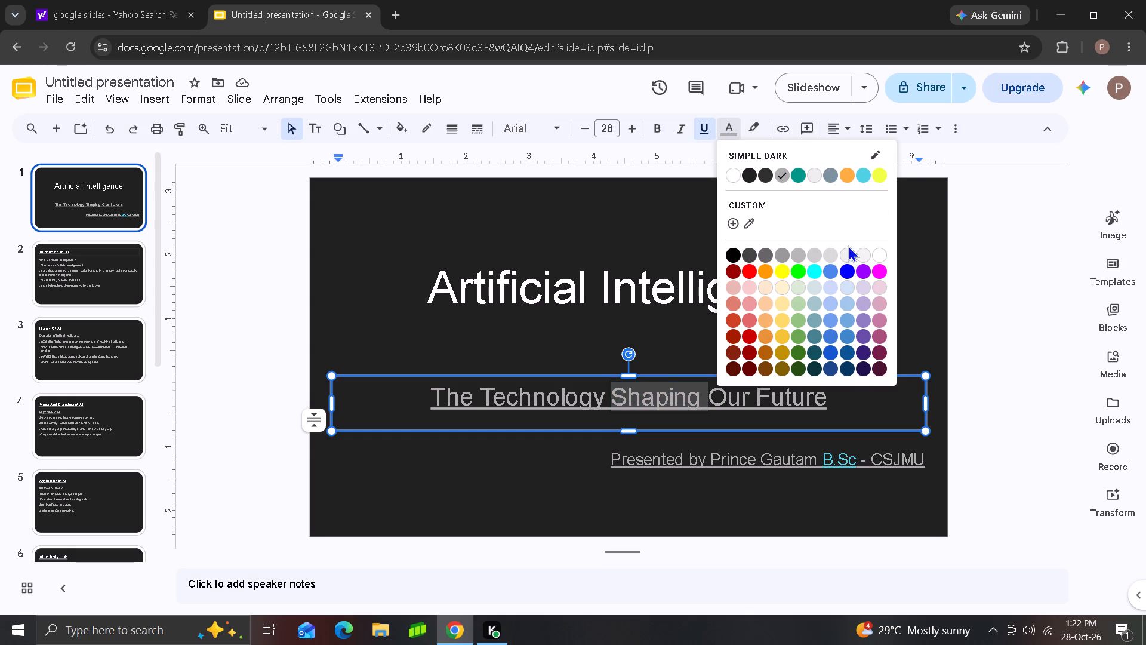
{"action": "left_click", "coordinate": [849, 247]}
{"action": "left_click", "coordinate": [737, 389]}
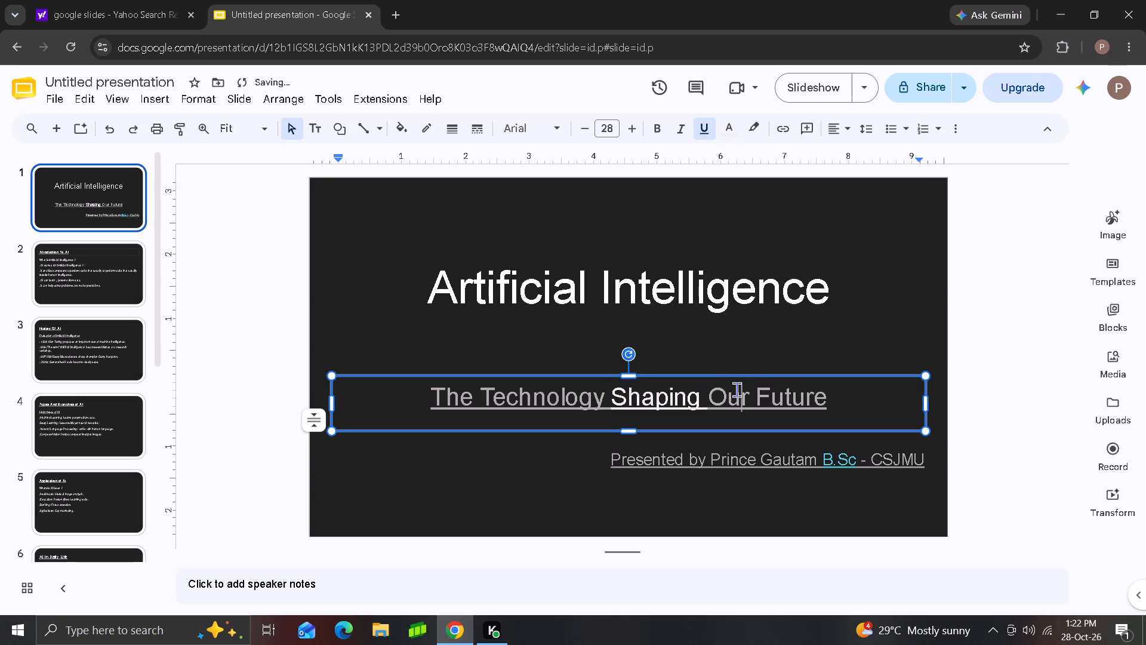
Change the text color of "Our Future" at the end of slide 1's subtitle to a near-white light gray.
{"action": "double_click", "coordinate": [544, 399]}
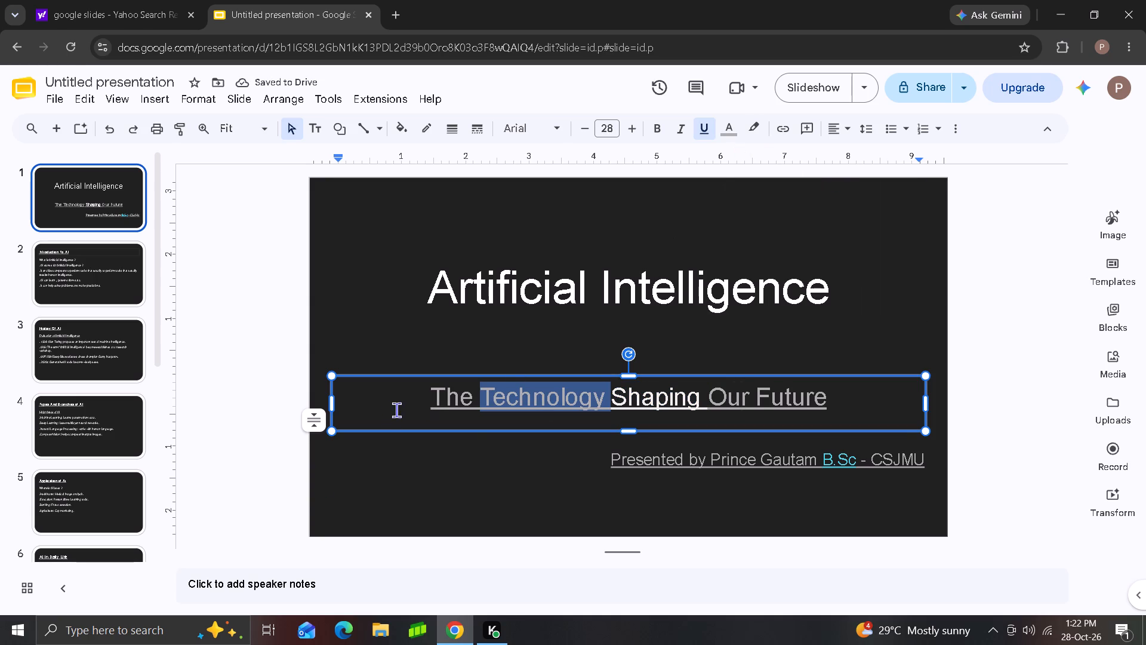
{"action": "left_click", "coordinate": [419, 397]}
{"action": "left_click_drag", "start_coordinate": [421, 397], "coordinate": [578, 398]}
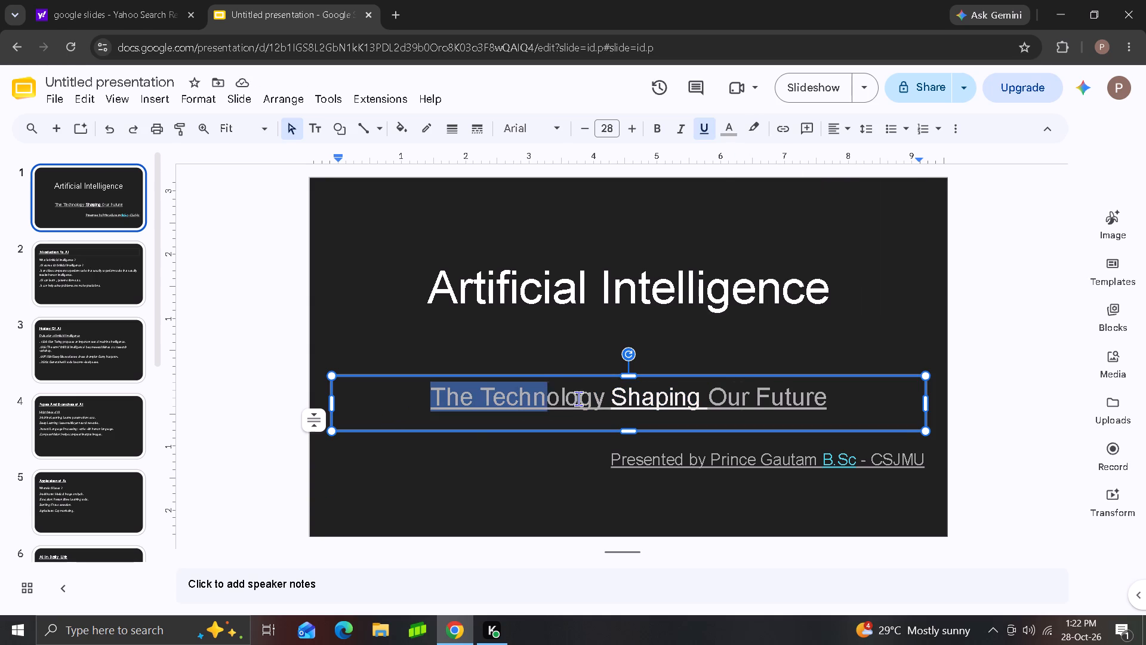
{"action": "left_click_drag", "start_coordinate": [578, 398], "coordinate": [627, 420]}
{"action": "left_click_drag", "start_coordinate": [682, 420], "coordinate": [891, 382]}
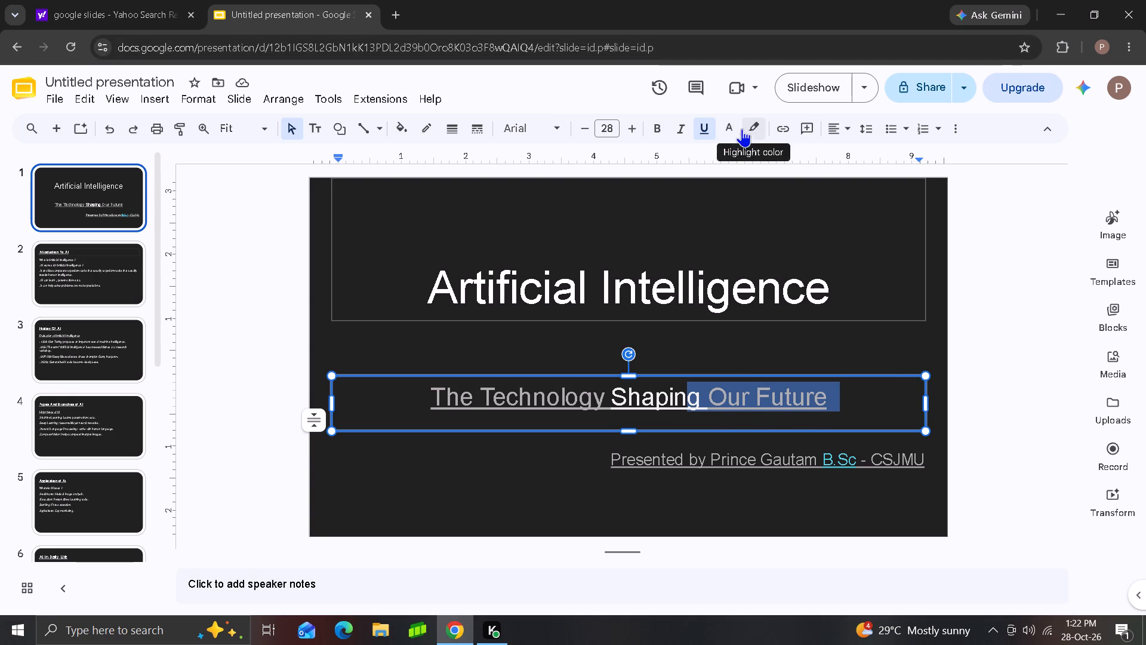
{"action": "left_click", "coordinate": [724, 130]}
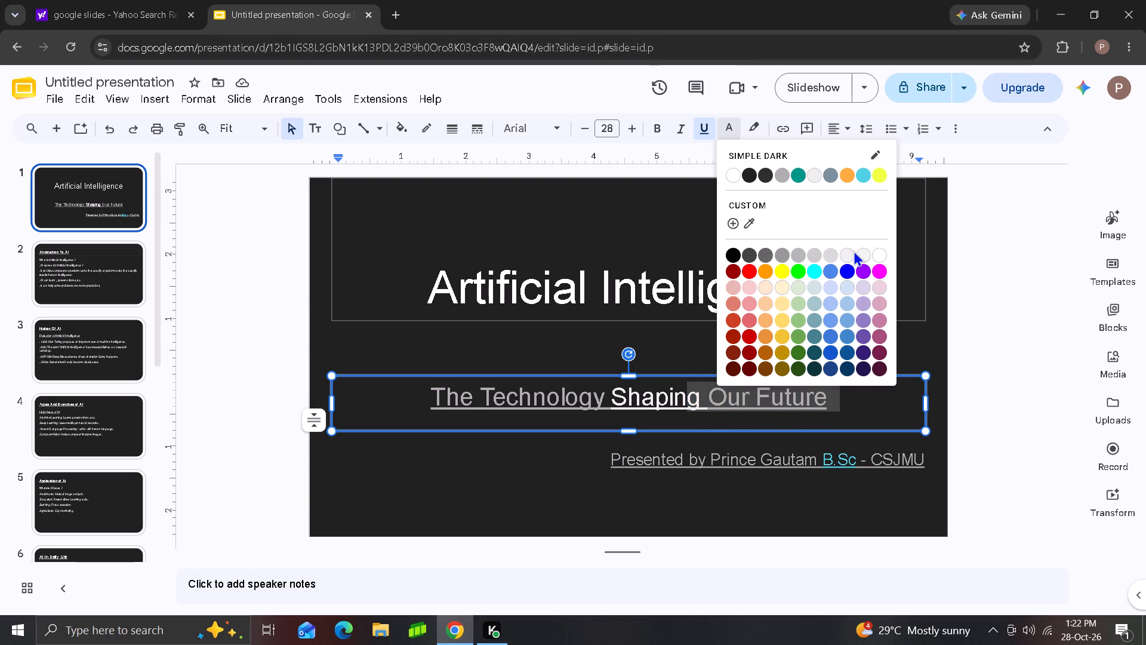
{"action": "left_click", "coordinate": [867, 250]}
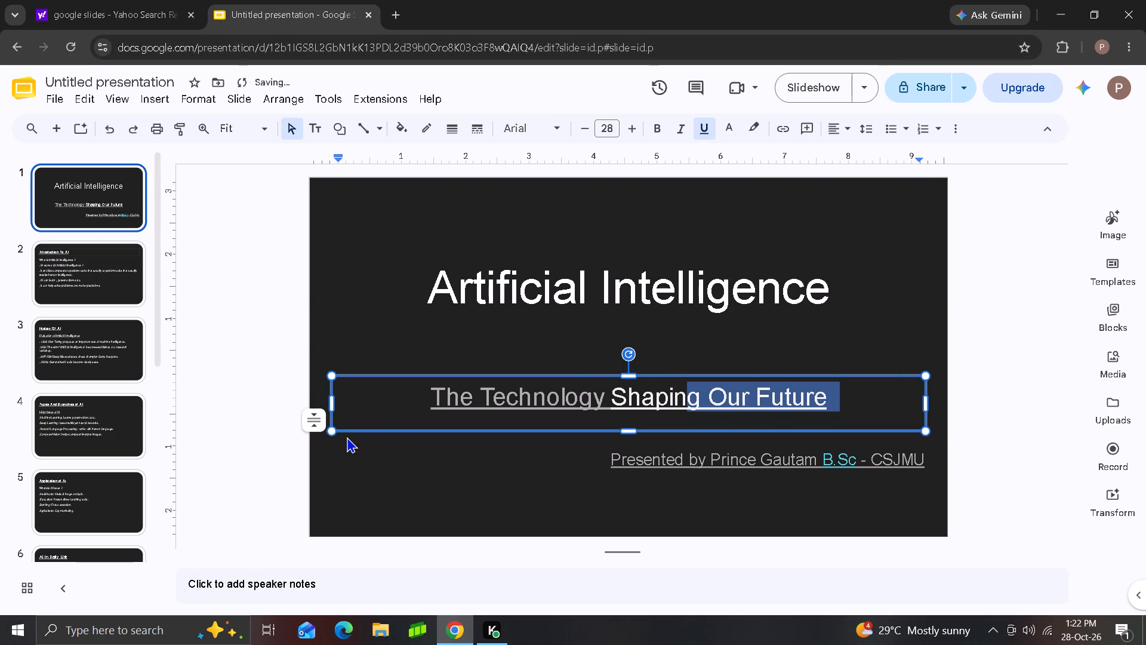
Change the text color of "The Technology" in slide 1's subtitle to a near-white light gray.
{"action": "left_click", "coordinate": [417, 399]}
{"action": "left_click_drag", "start_coordinate": [421, 392], "coordinate": [605, 397]}
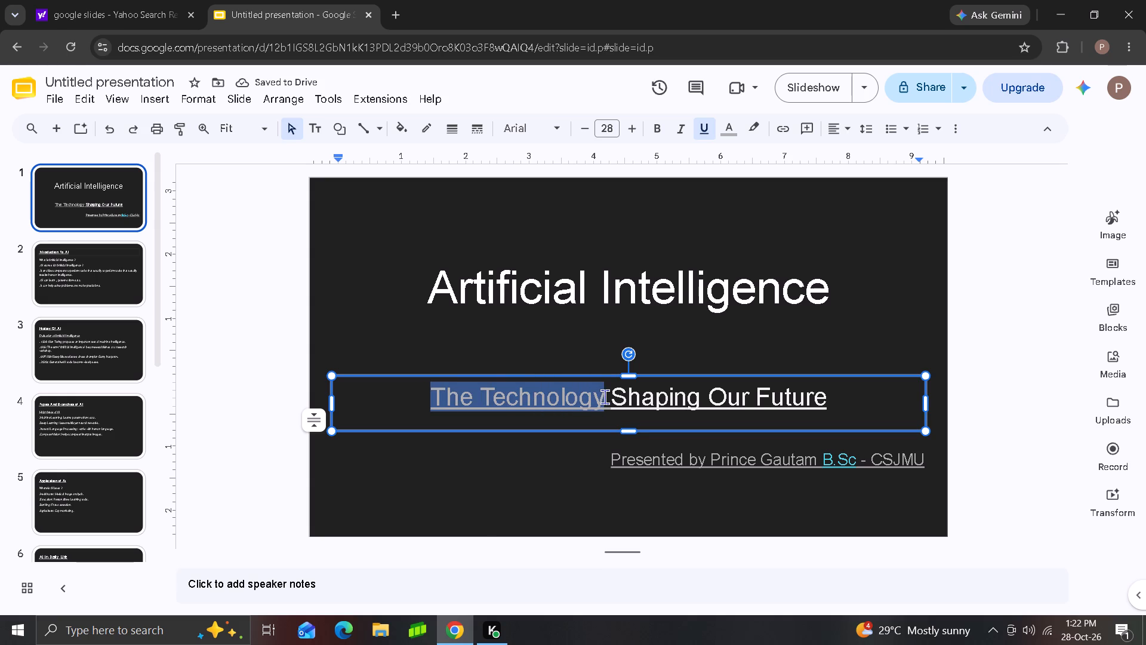
{"action": "left_click", "coordinate": [725, 130]}
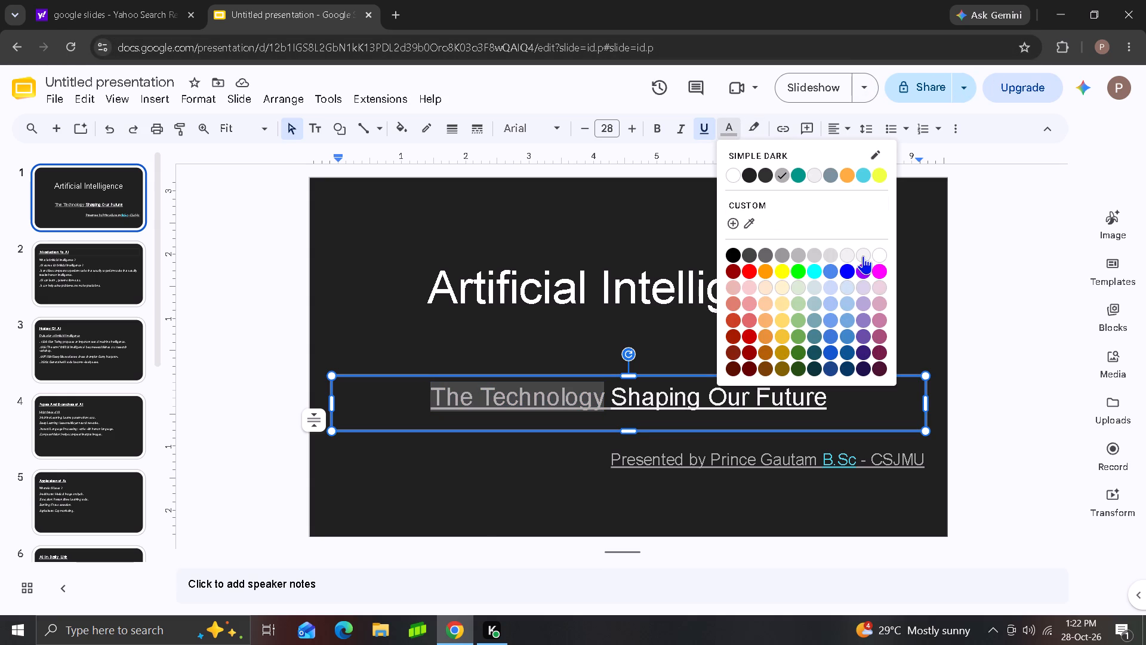
{"action": "left_click", "coordinate": [863, 256]}
{"action": "left_click", "coordinate": [590, 528]}
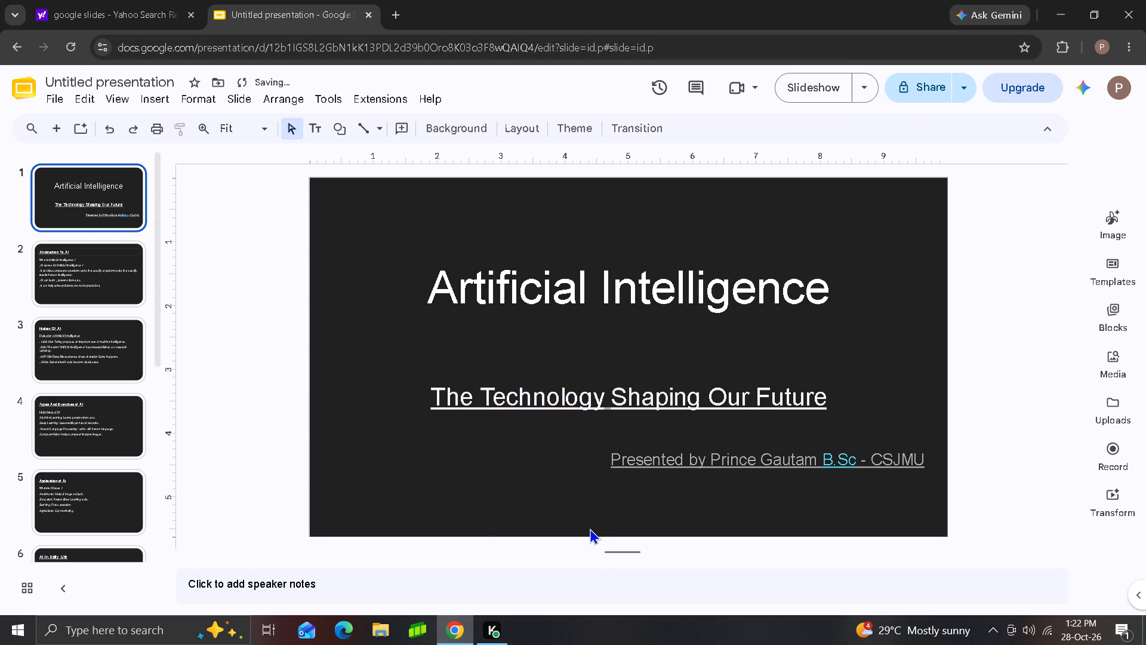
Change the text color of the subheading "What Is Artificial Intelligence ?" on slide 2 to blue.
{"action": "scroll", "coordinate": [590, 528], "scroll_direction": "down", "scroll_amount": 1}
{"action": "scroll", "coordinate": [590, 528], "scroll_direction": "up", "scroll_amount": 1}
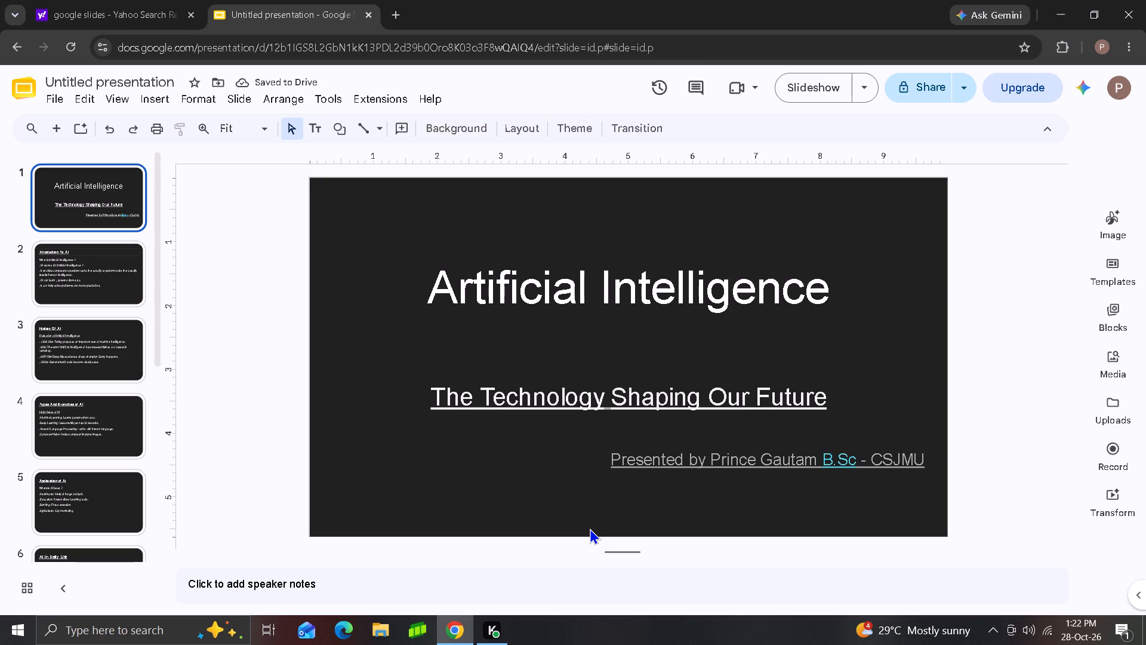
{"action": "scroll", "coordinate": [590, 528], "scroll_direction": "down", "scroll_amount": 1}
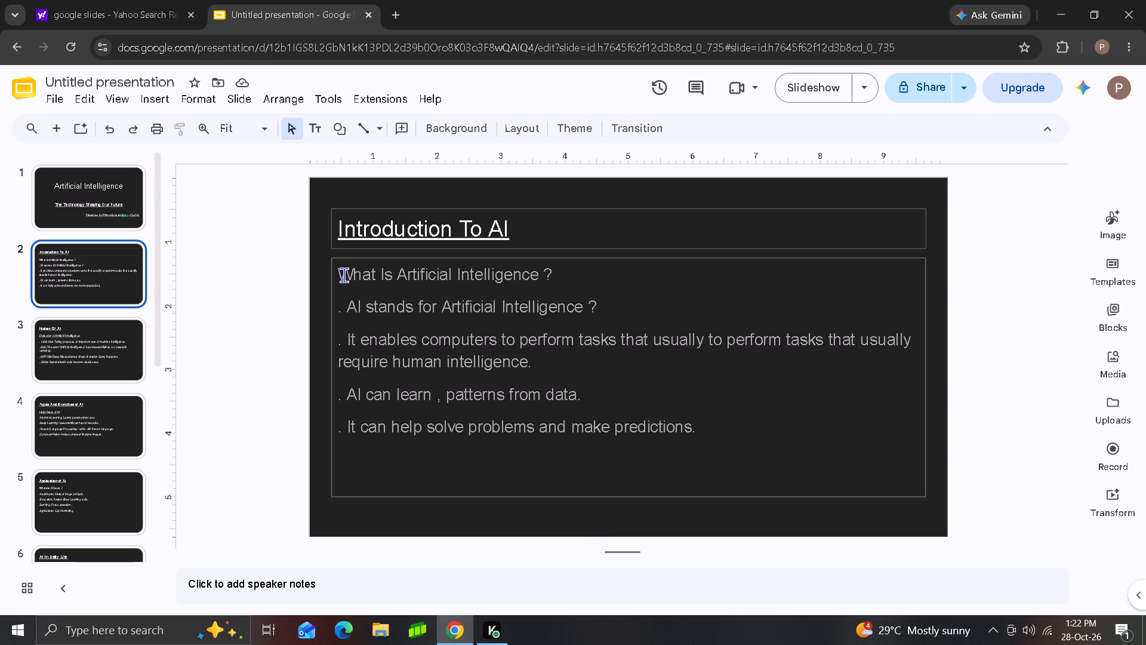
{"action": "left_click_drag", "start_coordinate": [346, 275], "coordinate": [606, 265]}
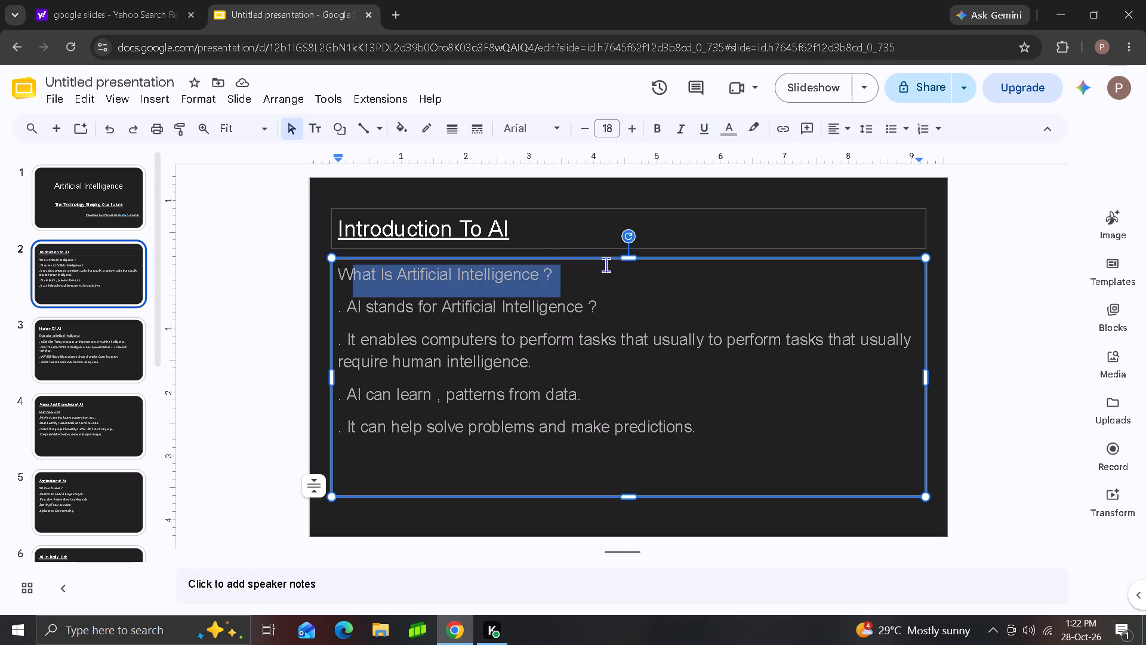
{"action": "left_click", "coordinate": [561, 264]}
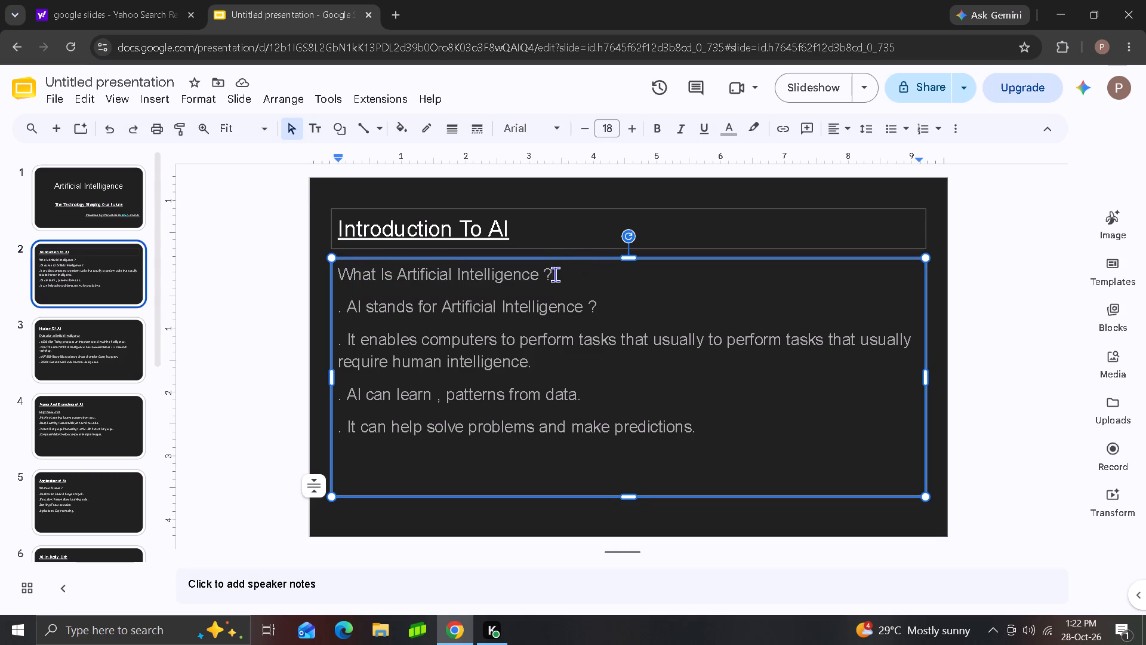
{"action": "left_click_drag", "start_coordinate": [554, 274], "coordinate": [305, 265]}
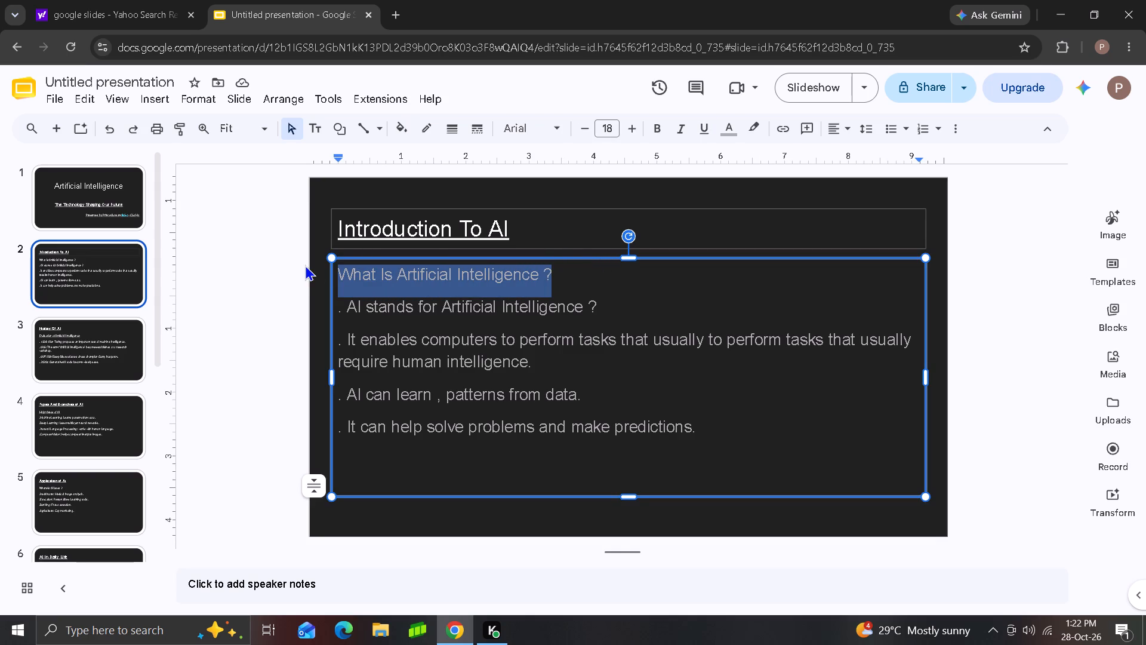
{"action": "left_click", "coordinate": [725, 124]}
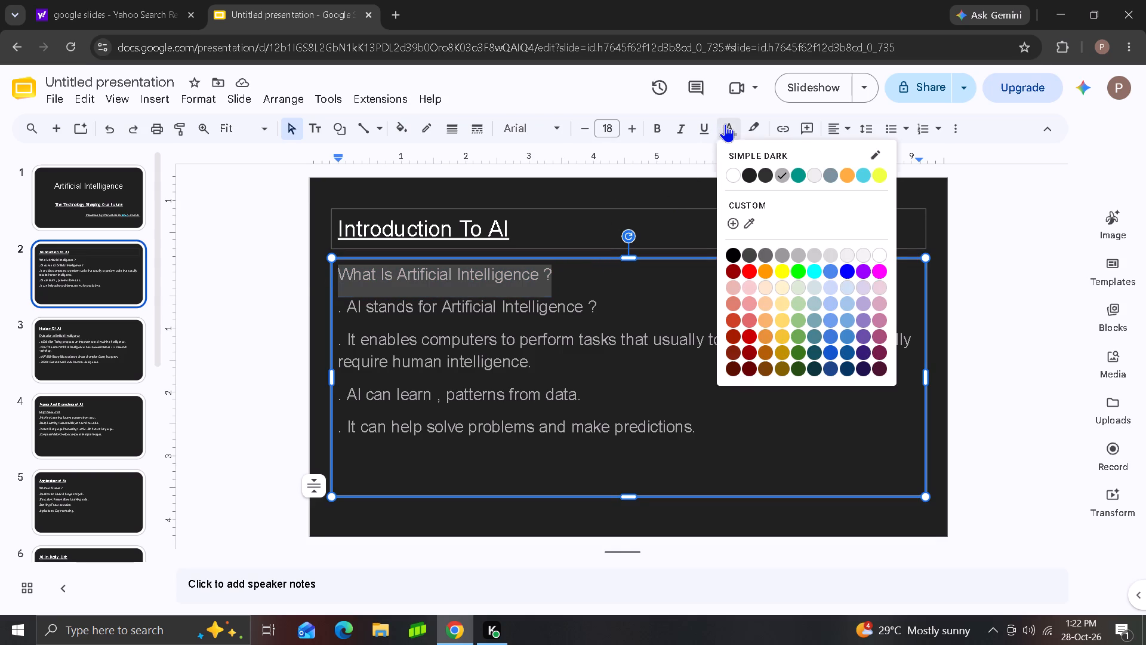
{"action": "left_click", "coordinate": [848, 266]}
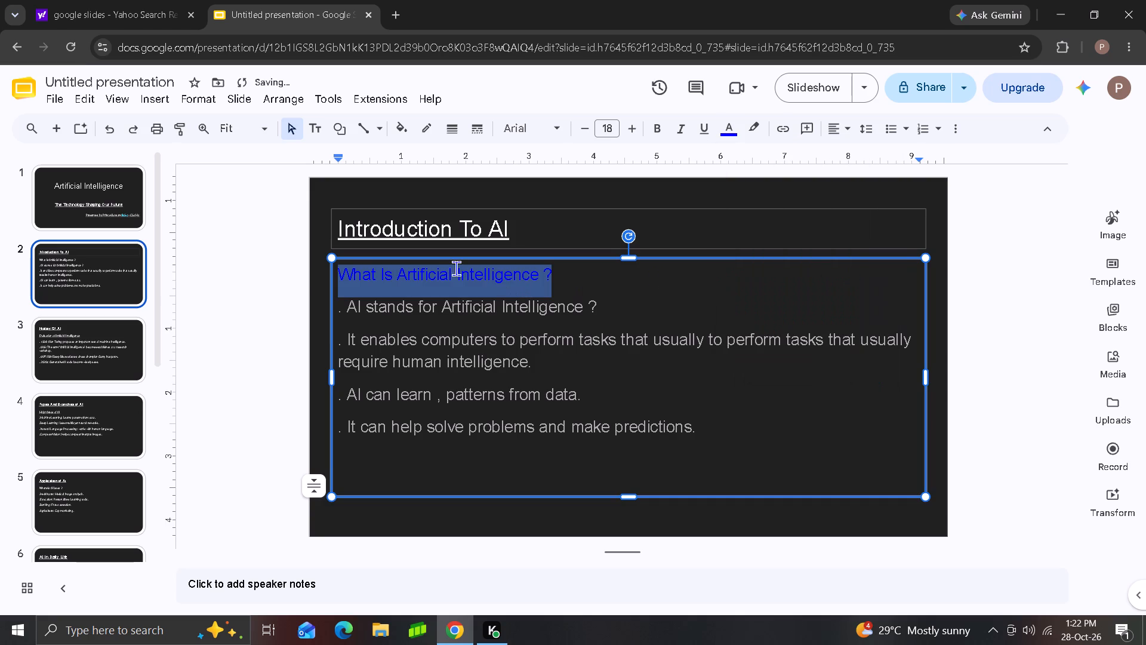
Change the text color of the subheading "What Is Artificial Intelligence ?" on slide 2 to a near-white light gray.
{"action": "left_click", "coordinate": [433, 268]}
{"action": "left_click_drag", "start_coordinate": [338, 269], "coordinate": [341, 269]}
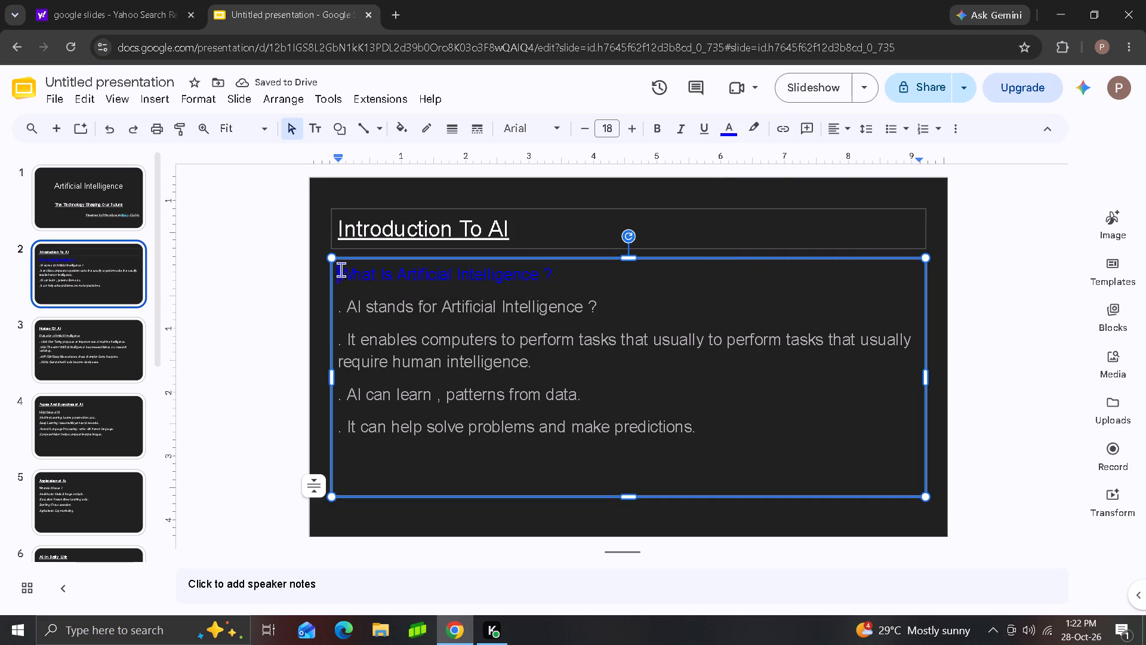
{"action": "left_click_drag", "start_coordinate": [341, 269], "coordinate": [571, 275]}
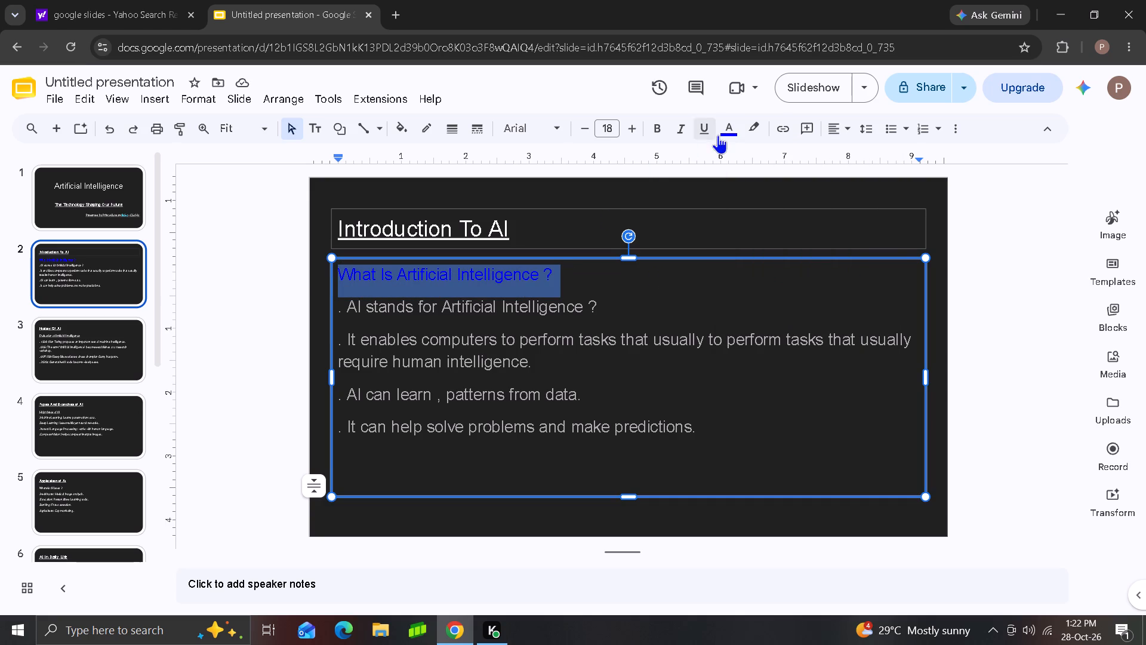
{"action": "left_click", "coordinate": [727, 130]}
{"action": "left_click", "coordinate": [866, 250]}
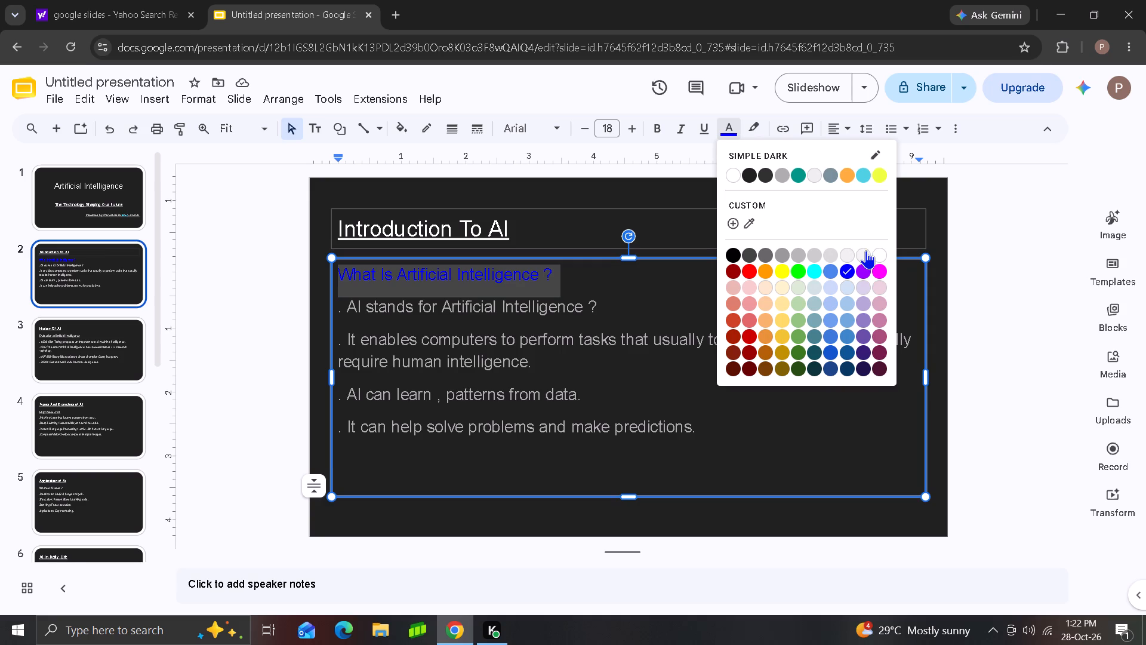
{"action": "left_click", "coordinate": [784, 291]}
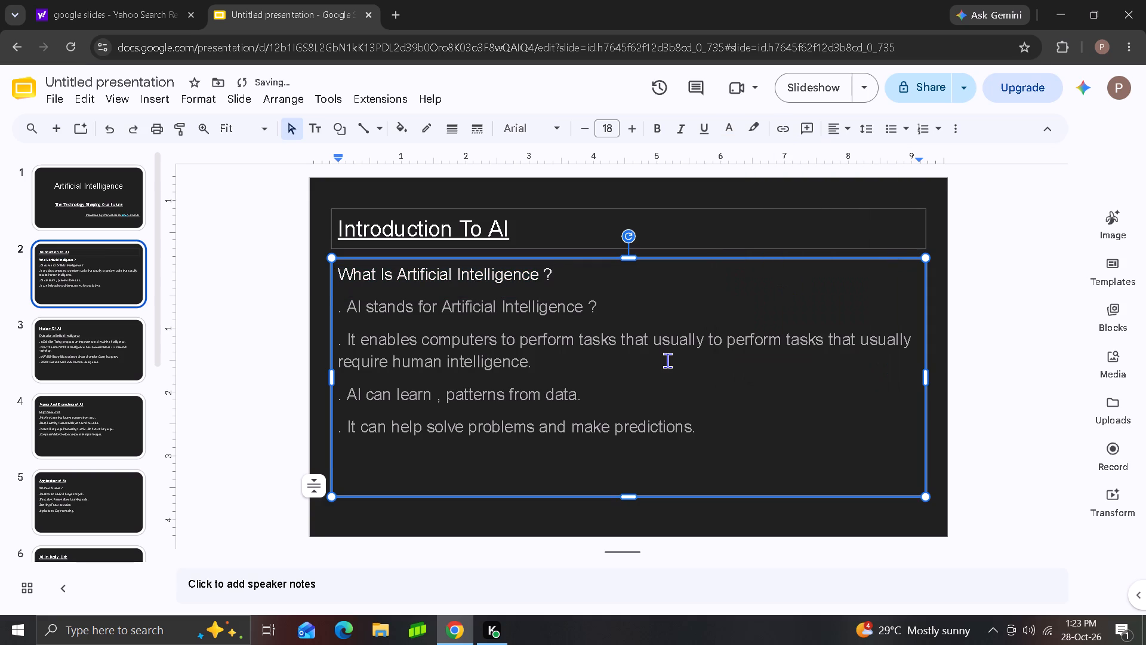
Change the text color of the subheading "Evaluation of Artificial Intelligence" on slide 3 to a near-white light gray.
{"action": "scroll", "coordinate": [667, 360], "scroll_direction": "down", "scroll_amount": 1}
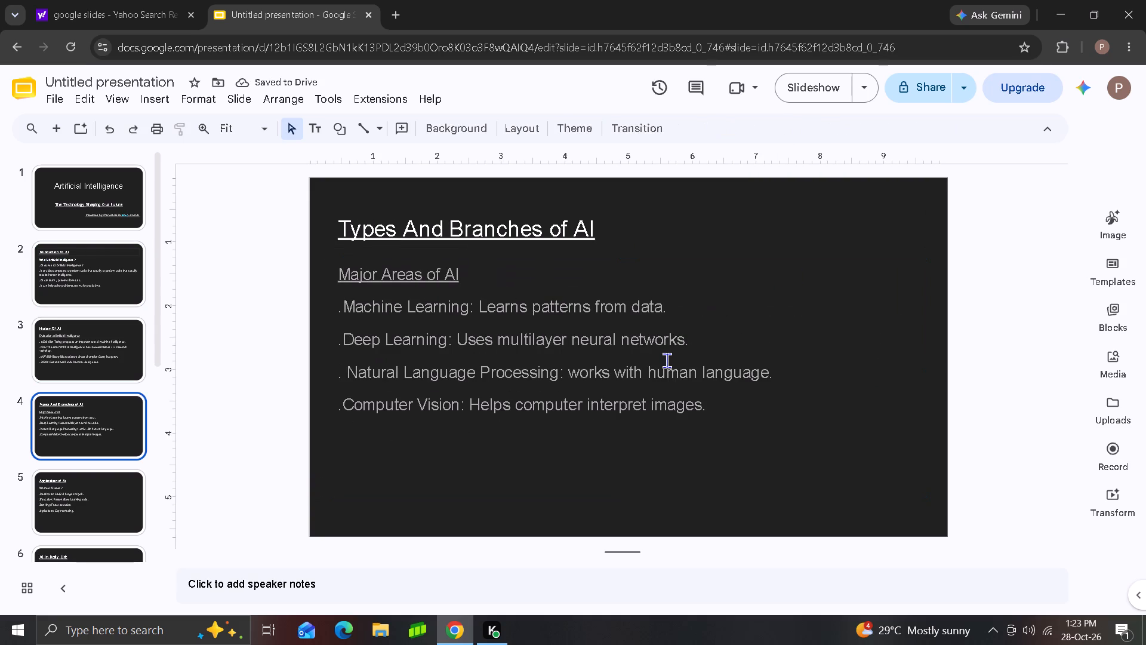
{"action": "scroll", "coordinate": [667, 360], "scroll_direction": "up", "scroll_amount": 2}
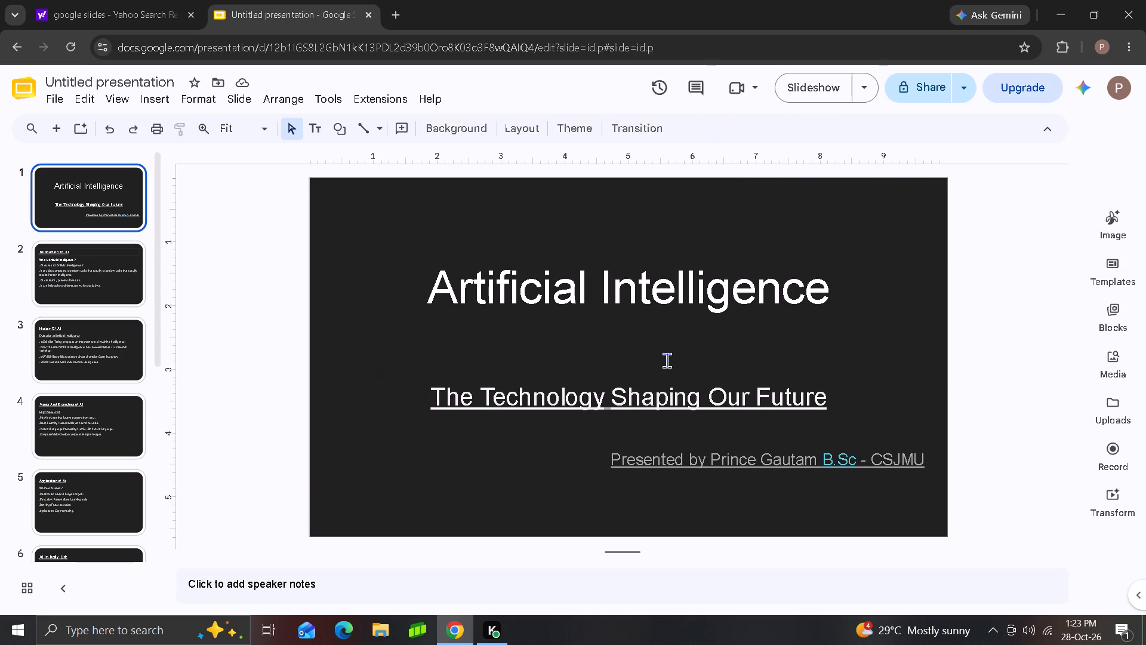
{"action": "scroll", "coordinate": [667, 360], "scroll_direction": "down", "scroll_amount": 1}
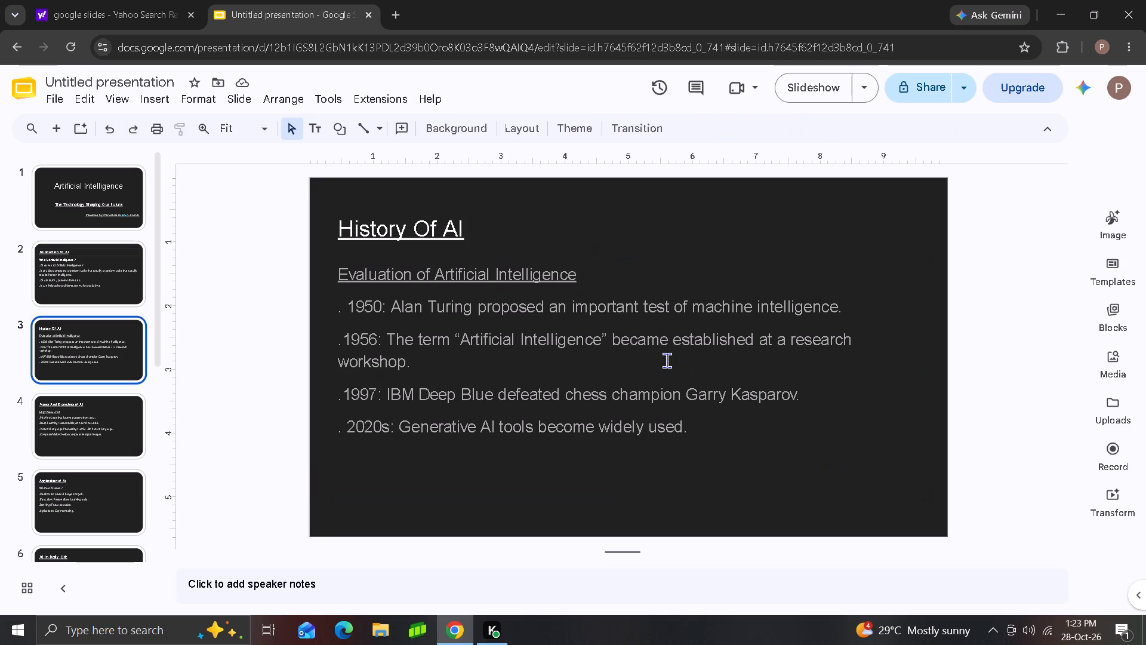
{"action": "left_click", "coordinate": [334, 272]}
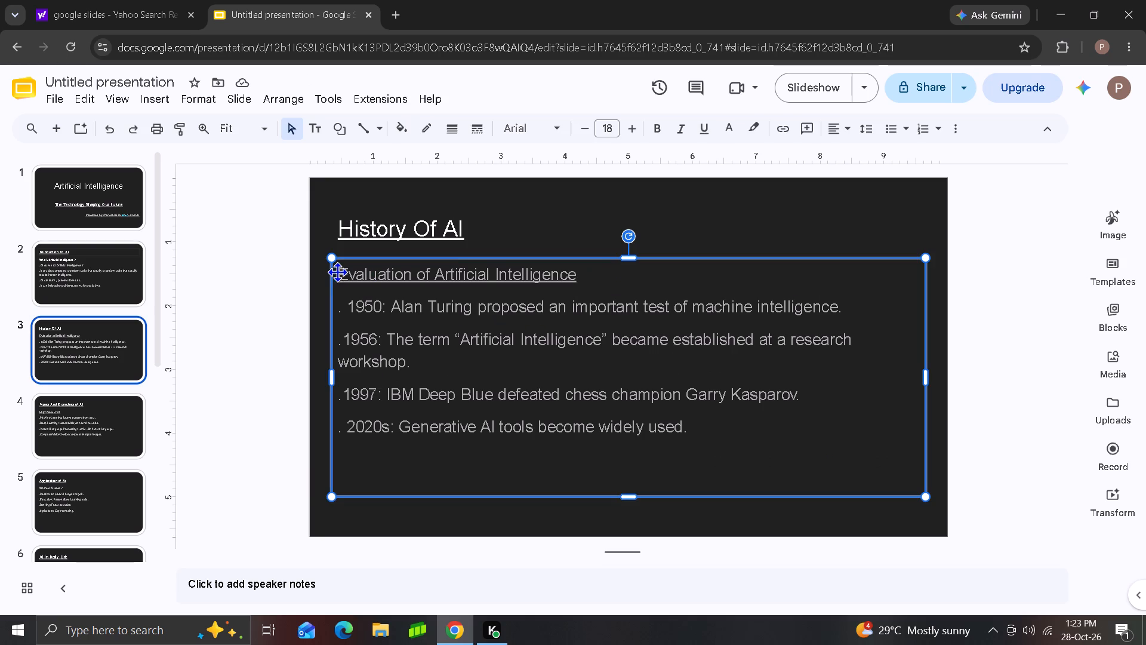
{"action": "left_click_drag", "start_coordinate": [340, 272], "coordinate": [623, 272]}
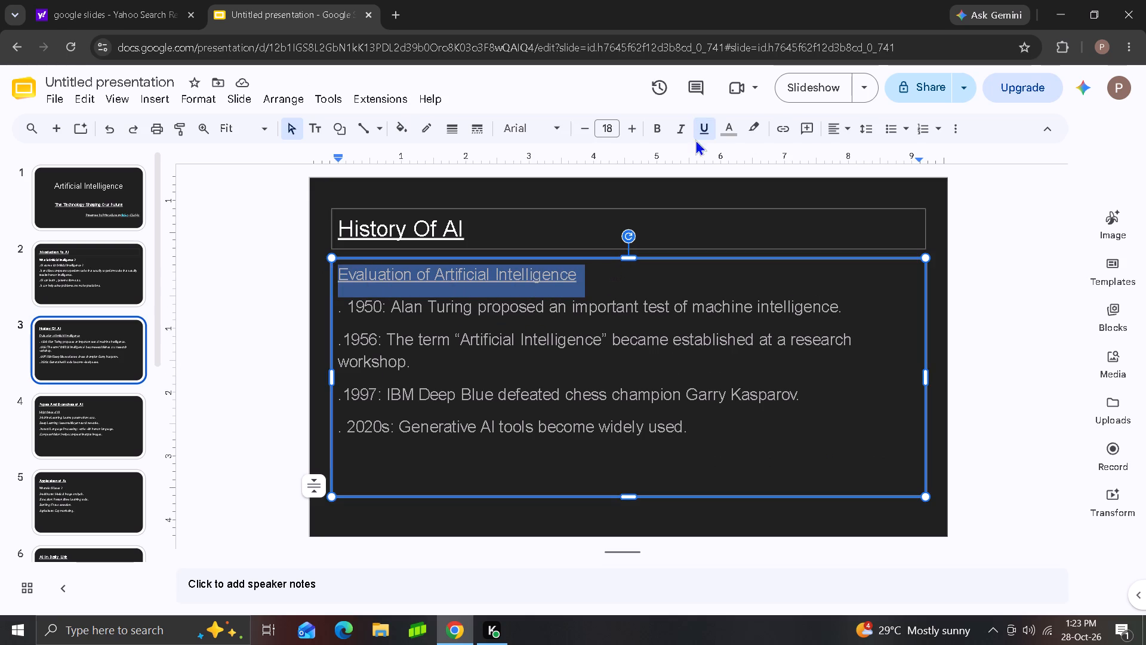
{"action": "left_click", "coordinate": [736, 121]}
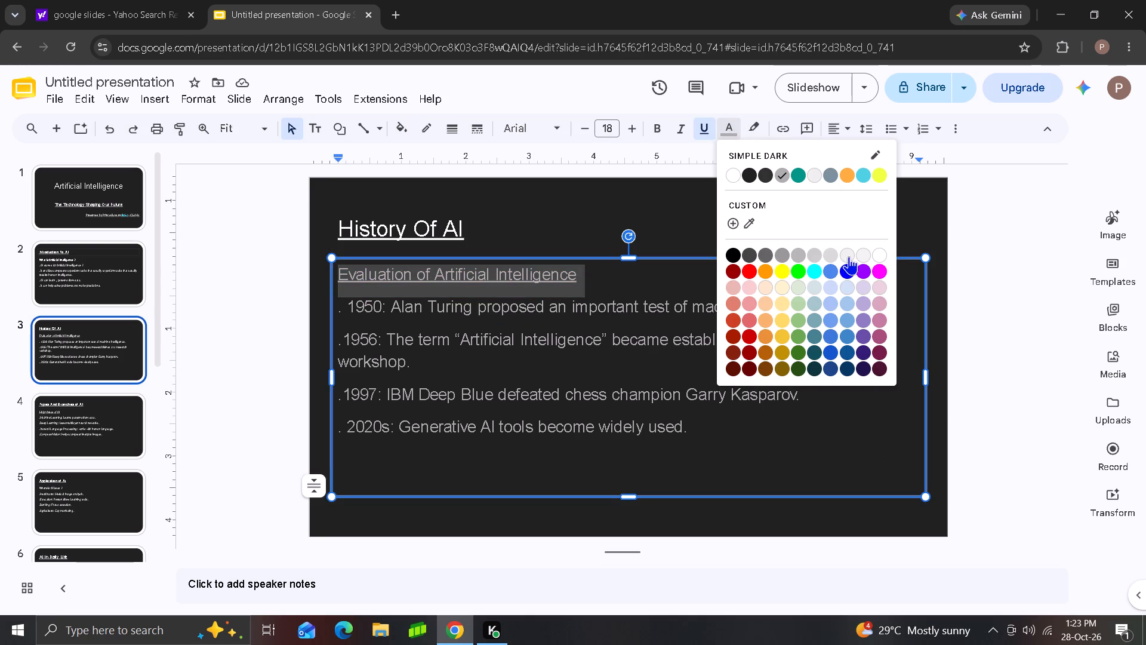
{"action": "left_click", "coordinate": [849, 256]}
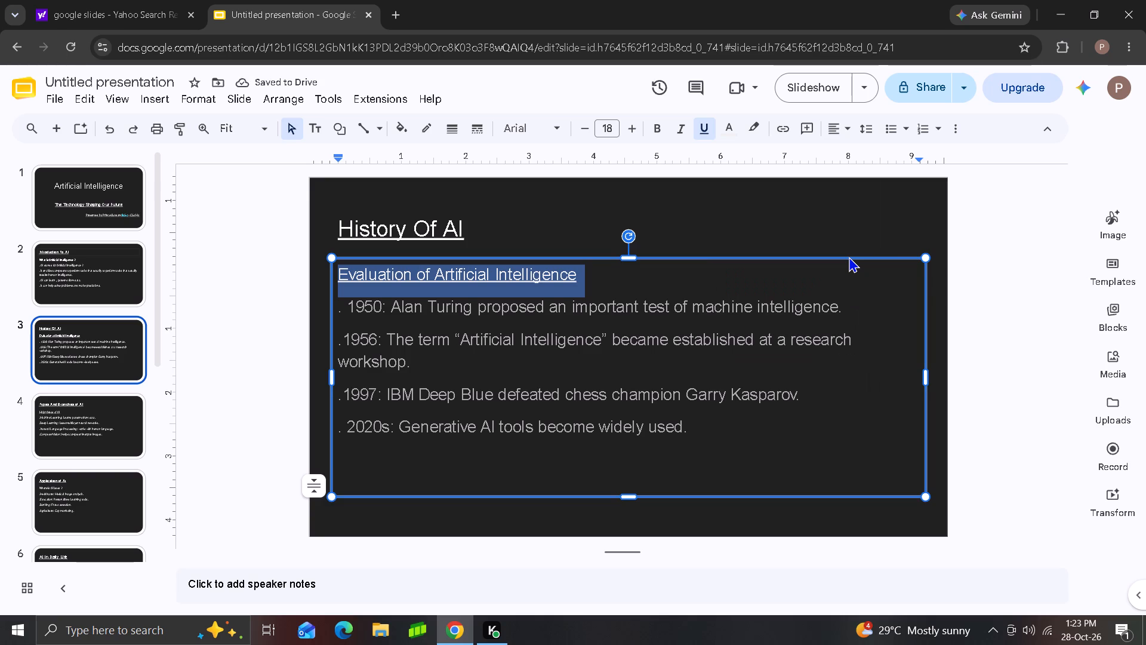
Change the text color of the subheading "Major Areas of AI" on slide 4 to a near-white light gray.
{"action": "scroll", "coordinate": [806, 390], "scroll_direction": "down", "scroll_amount": 1}
{"action": "scroll", "coordinate": [806, 390], "scroll_direction": "up", "scroll_amount": 1}
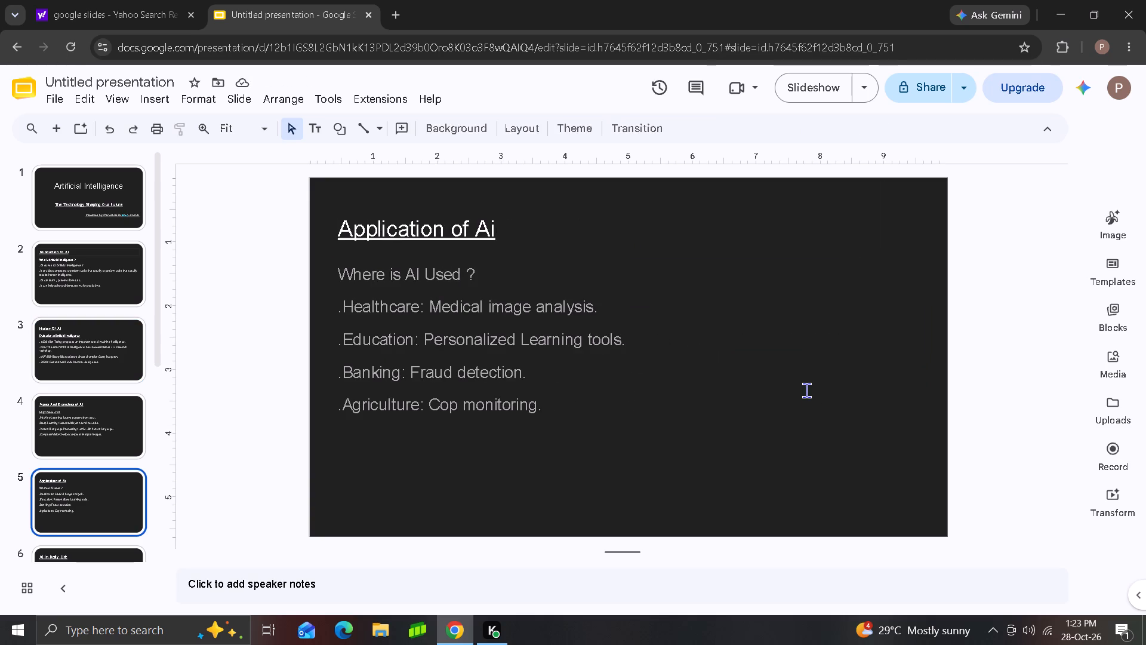
{"action": "scroll", "coordinate": [806, 390], "scroll_direction": "up", "scroll_amount": 1}
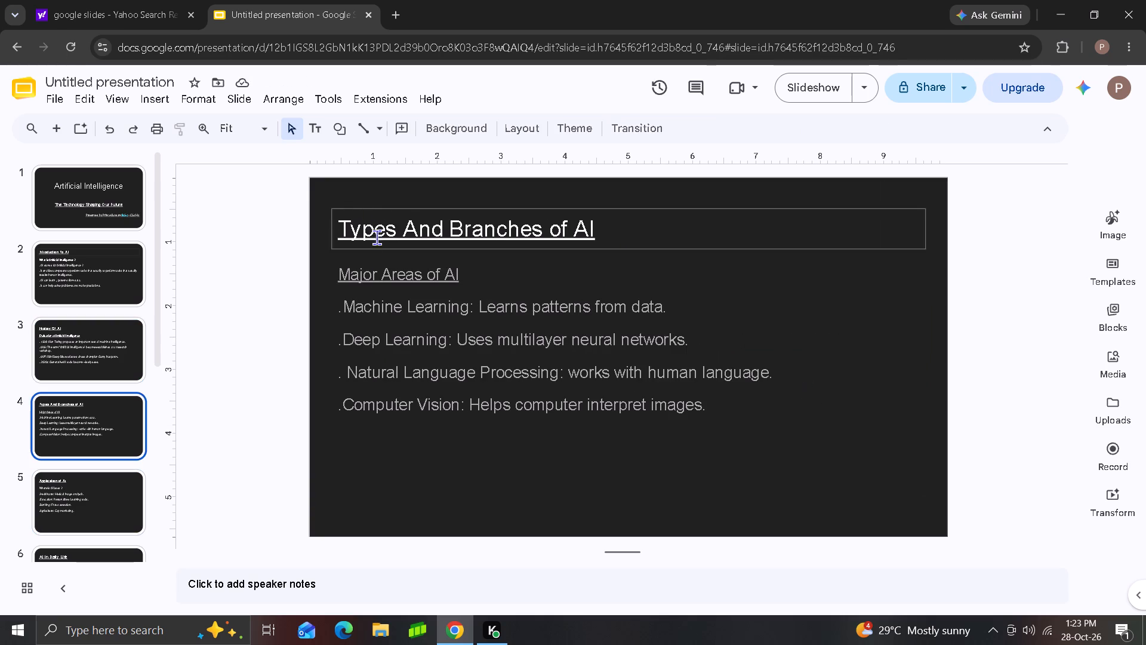
{"action": "left_click_drag", "start_coordinate": [334, 272], "coordinate": [418, 272]}
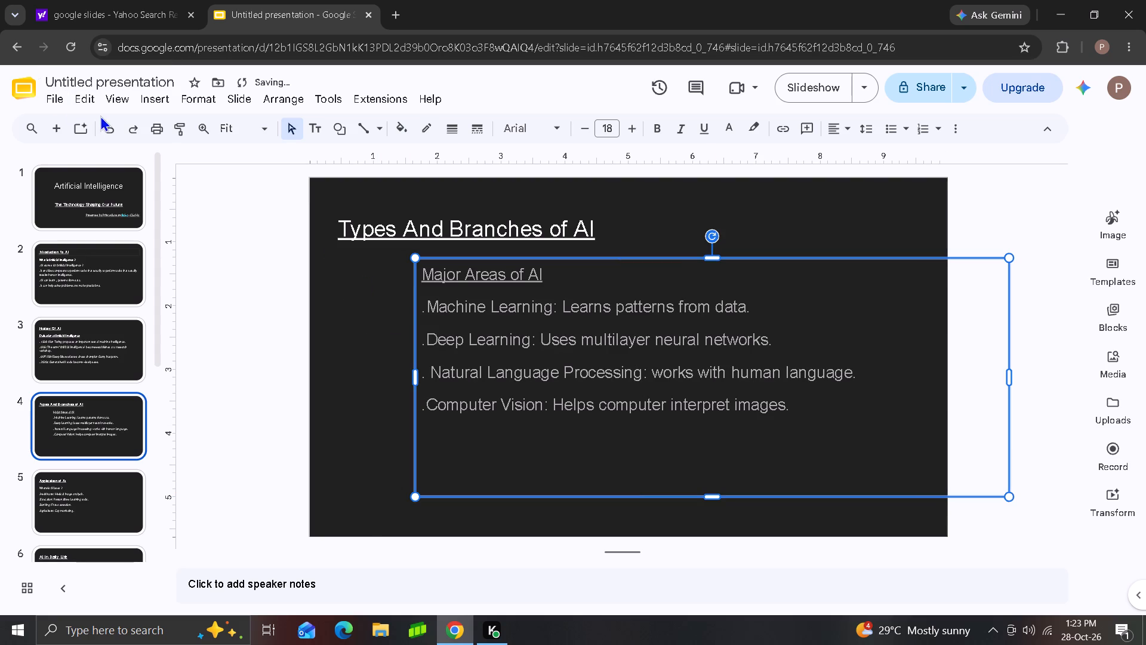
{"action": "left_click", "coordinate": [106, 124]}
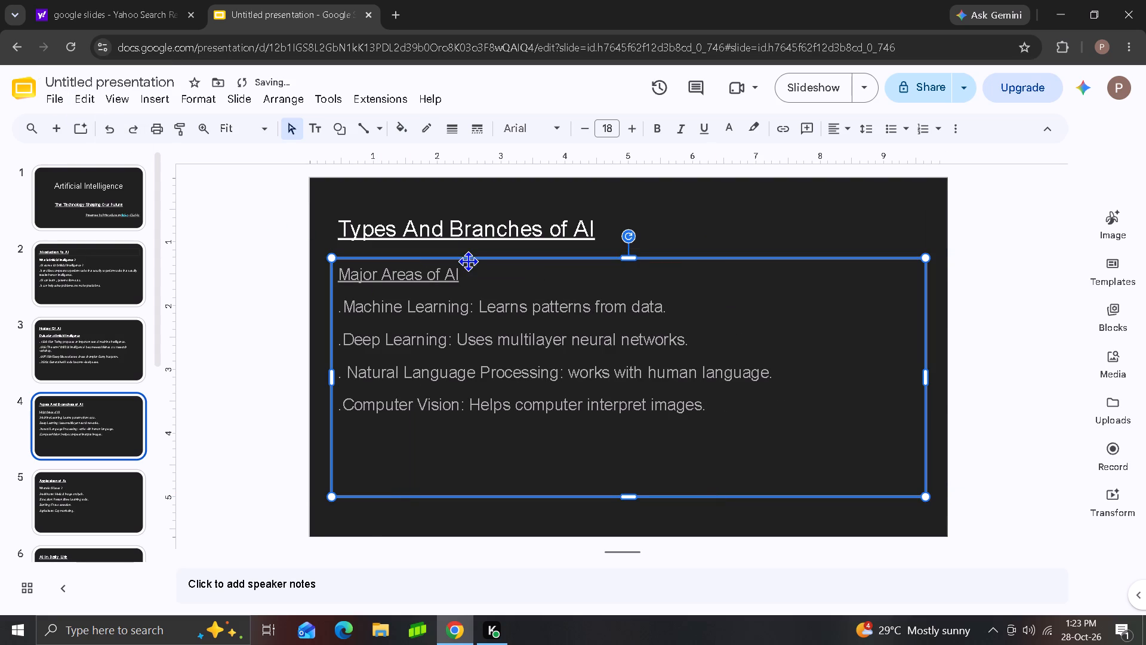
{"action": "left_click", "coordinate": [468, 272]}
{"action": "left_click_drag", "start_coordinate": [468, 272], "coordinate": [334, 271]}
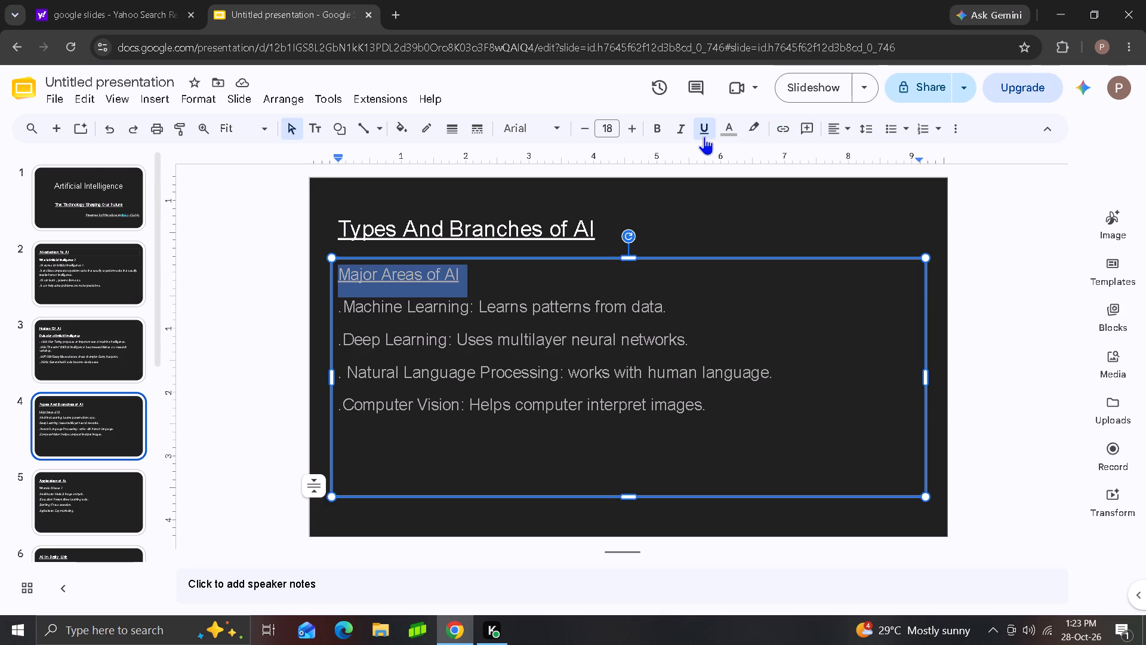
{"action": "left_click", "coordinate": [726, 130]}
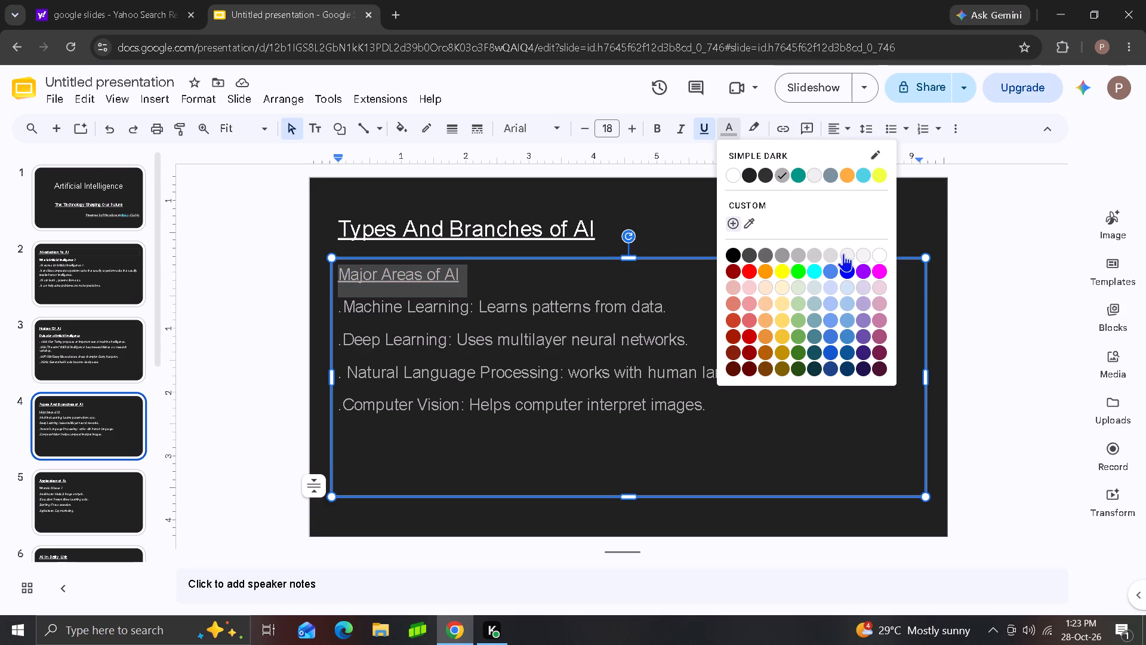
{"action": "left_click", "coordinate": [851, 257]}
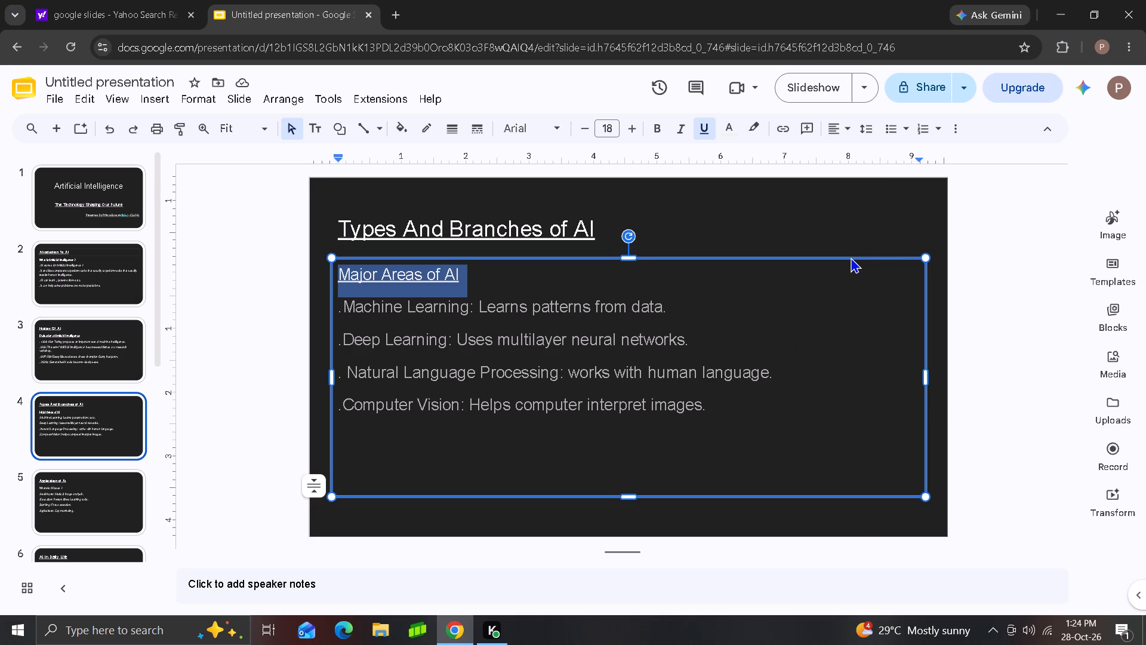
{"action": "left_click", "coordinate": [840, 434]}
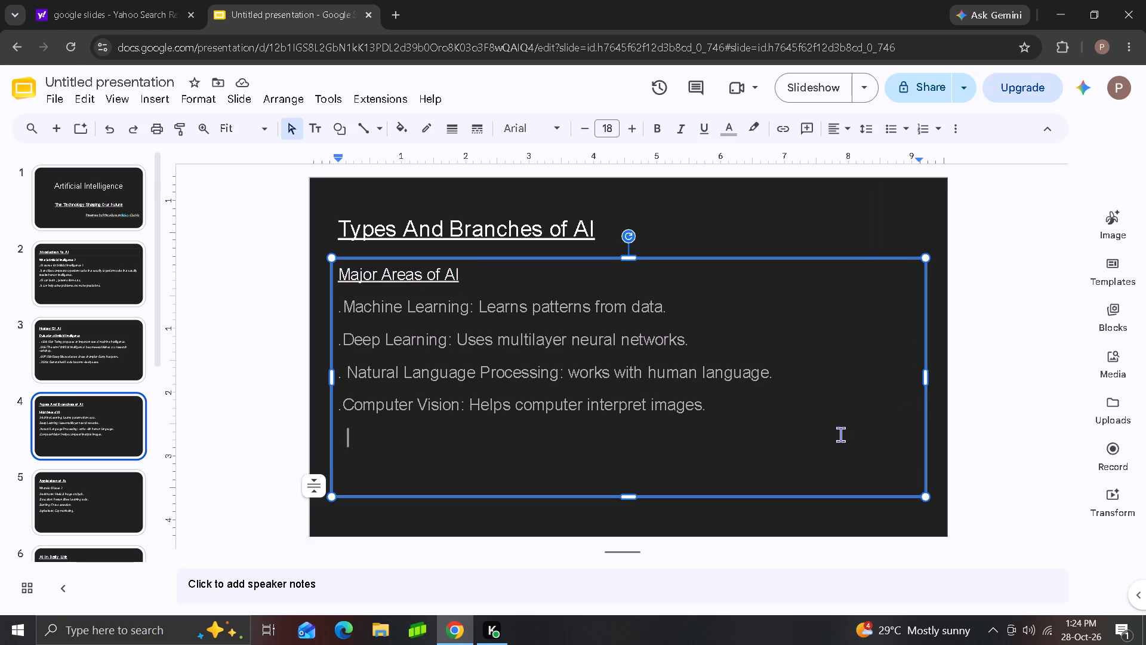
Change the text color of the subheading "Where is AI Used ?" on slide 5 to a near-white light gray.
{"action": "scroll", "coordinate": [840, 434], "scroll_direction": "down", "scroll_amount": 2}
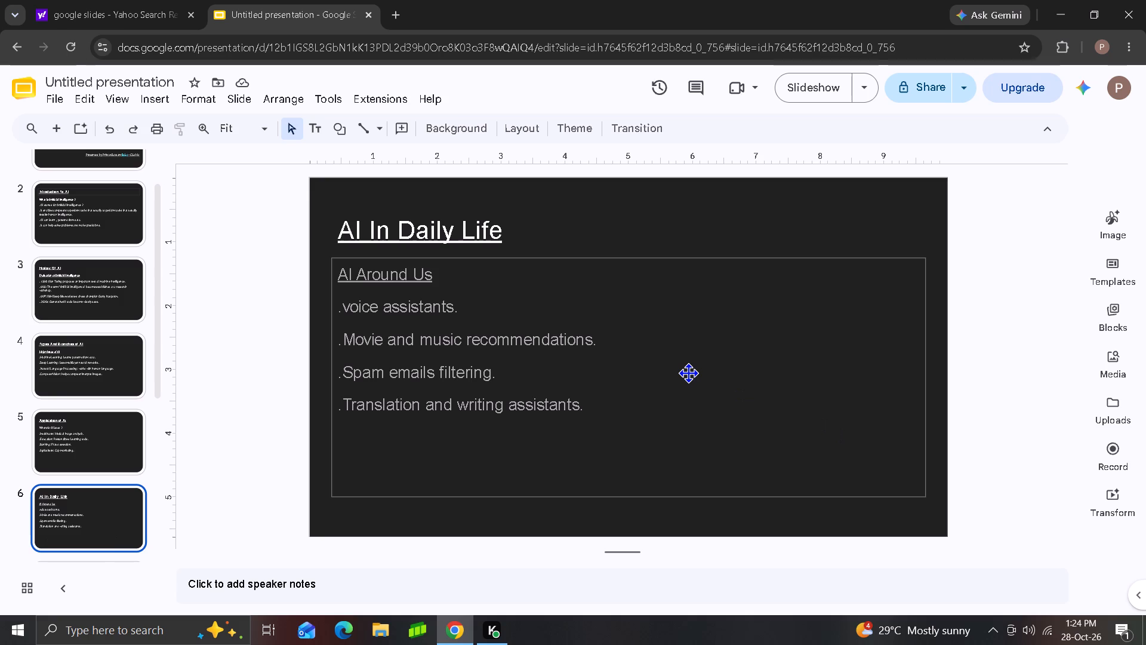
{"action": "scroll", "coordinate": [688, 373], "scroll_direction": "up", "scroll_amount": 1}
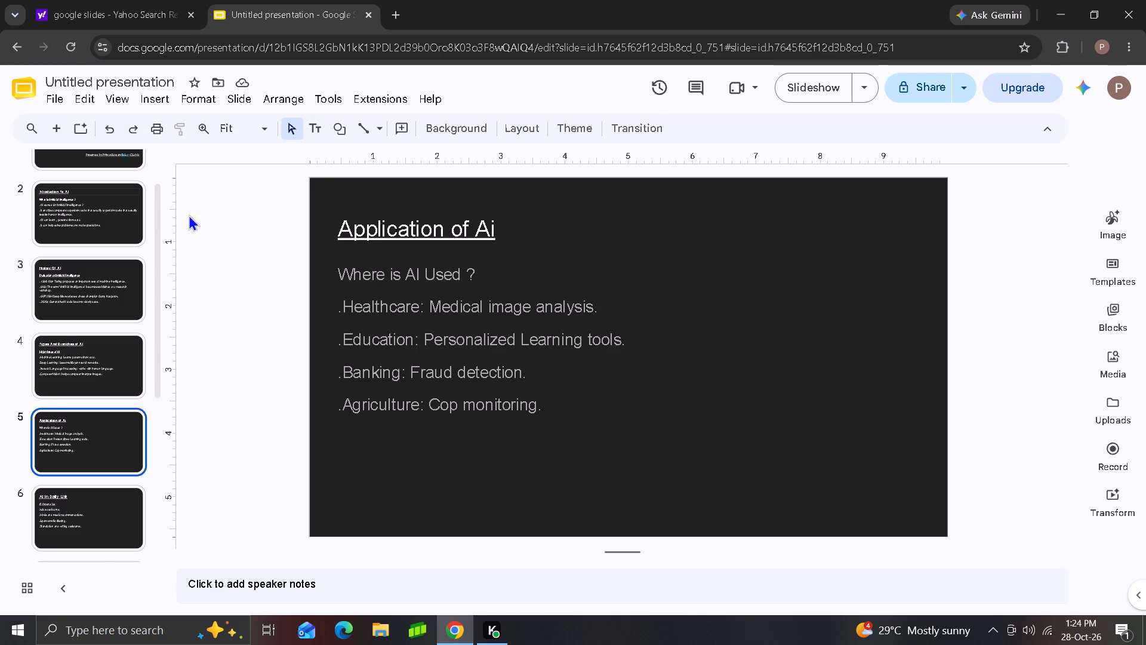
{"action": "left_click_drag", "start_coordinate": [339, 275], "coordinate": [341, 275]}
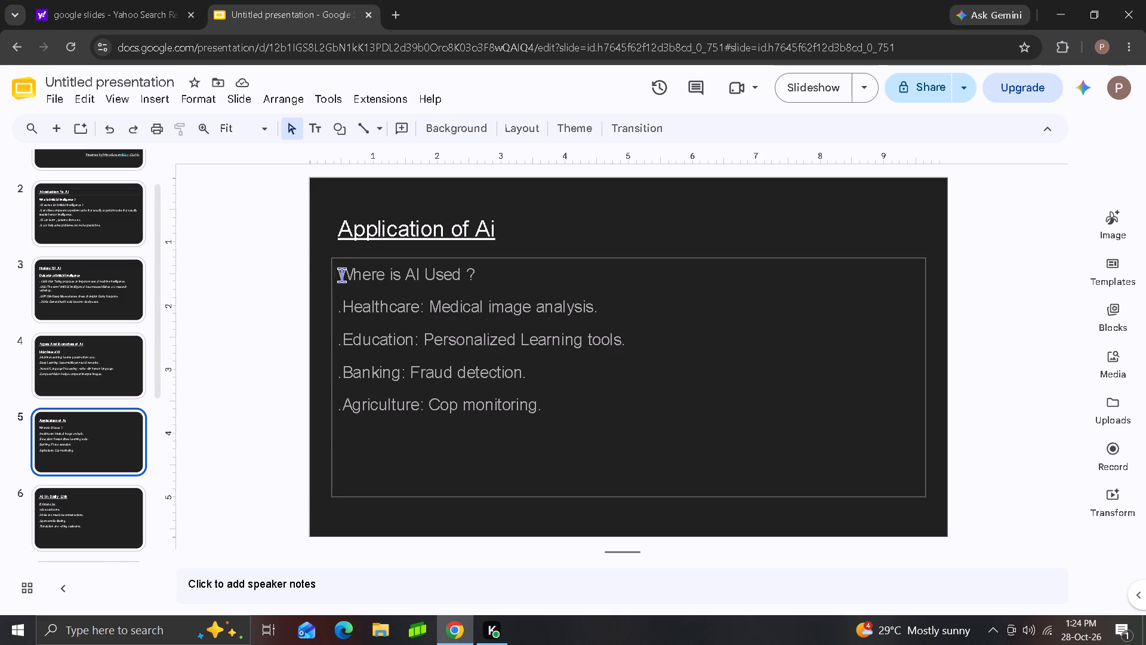
{"action": "left_click_drag", "start_coordinate": [341, 275], "coordinate": [493, 280]}
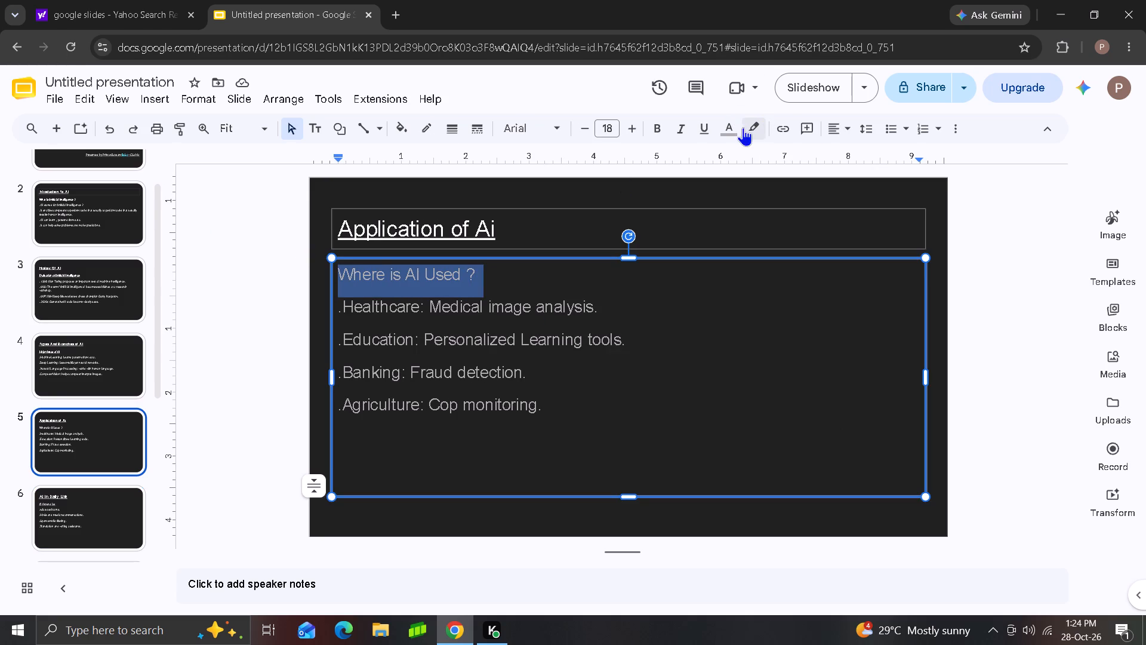
{"action": "left_click", "coordinate": [721, 126]}
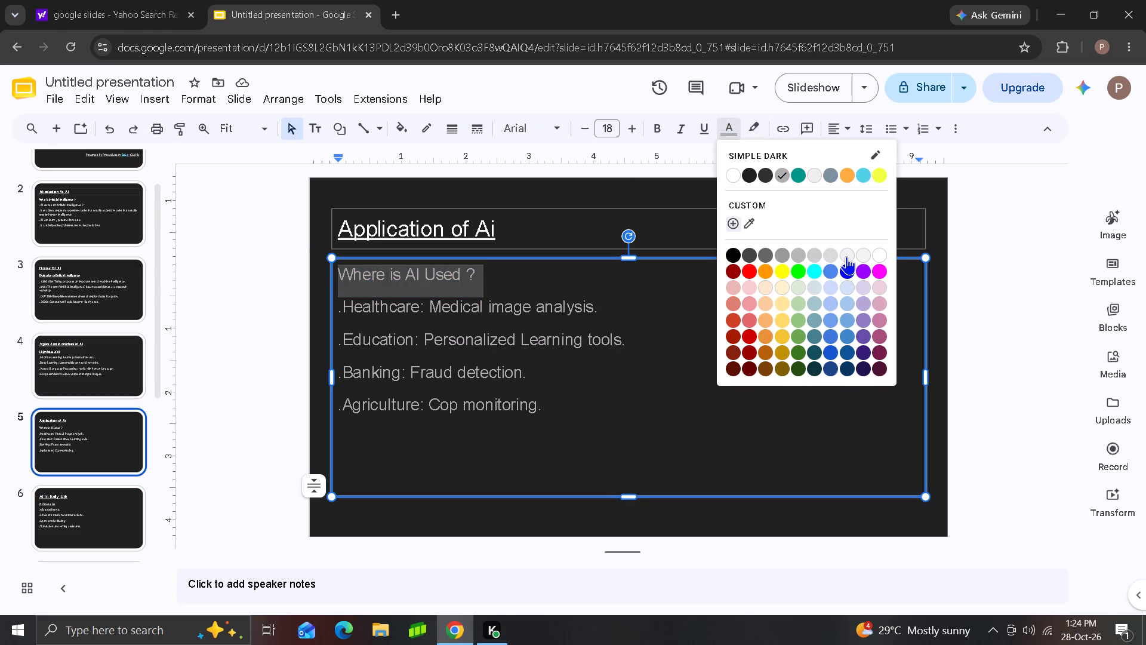
{"action": "left_click", "coordinate": [846, 256]}
Look back over the earlier slides to check the recolored subheadings.
{"action": "scroll", "coordinate": [754, 351], "scroll_direction": "up", "scroll_amount": 1}
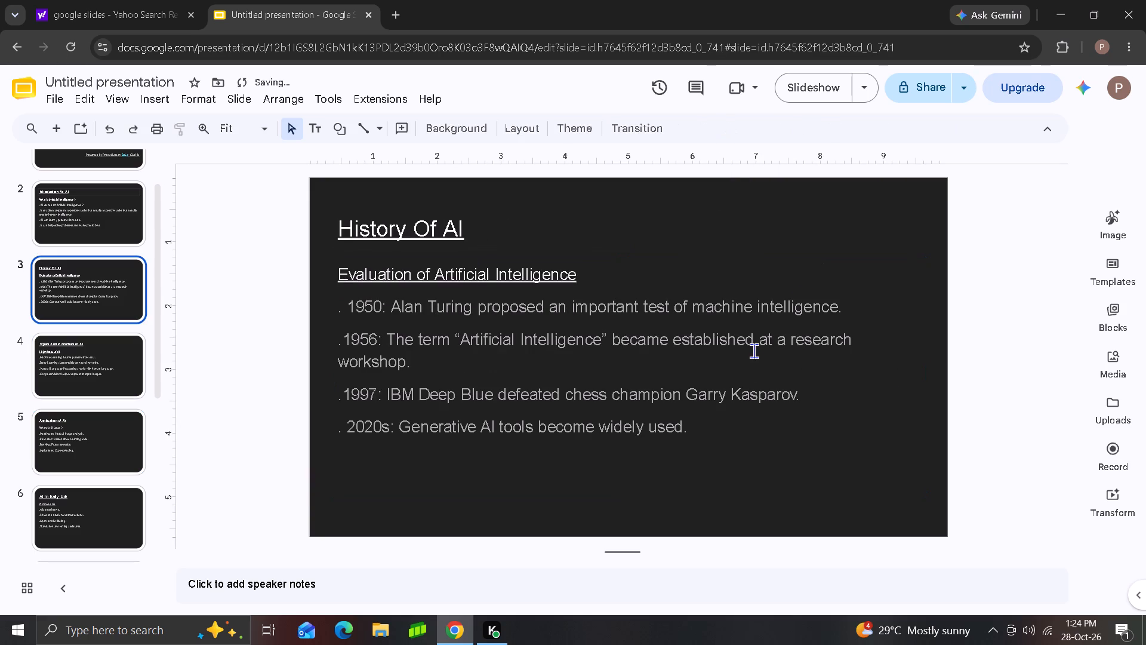
{"action": "scroll", "coordinate": [754, 351], "scroll_direction": "down", "scroll_amount": 1}
{"action": "scroll", "coordinate": [754, 351], "scroll_direction": "up", "scroll_amount": 3}
{"action": "scroll", "coordinate": [754, 351], "scroll_direction": "down", "scroll_amount": 3}
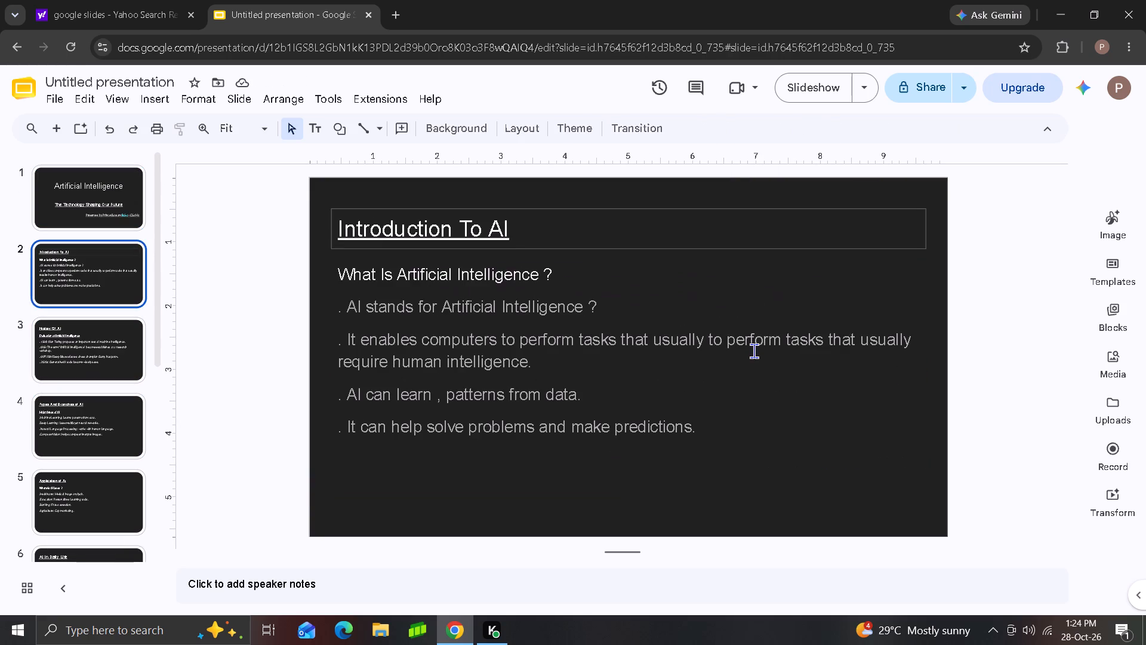
Change the text color of the subheading "AI Around Us" on slide 6 to a near-white light gray.
{"action": "scroll", "coordinate": [754, 351], "scroll_direction": "down", "scroll_amount": 4}
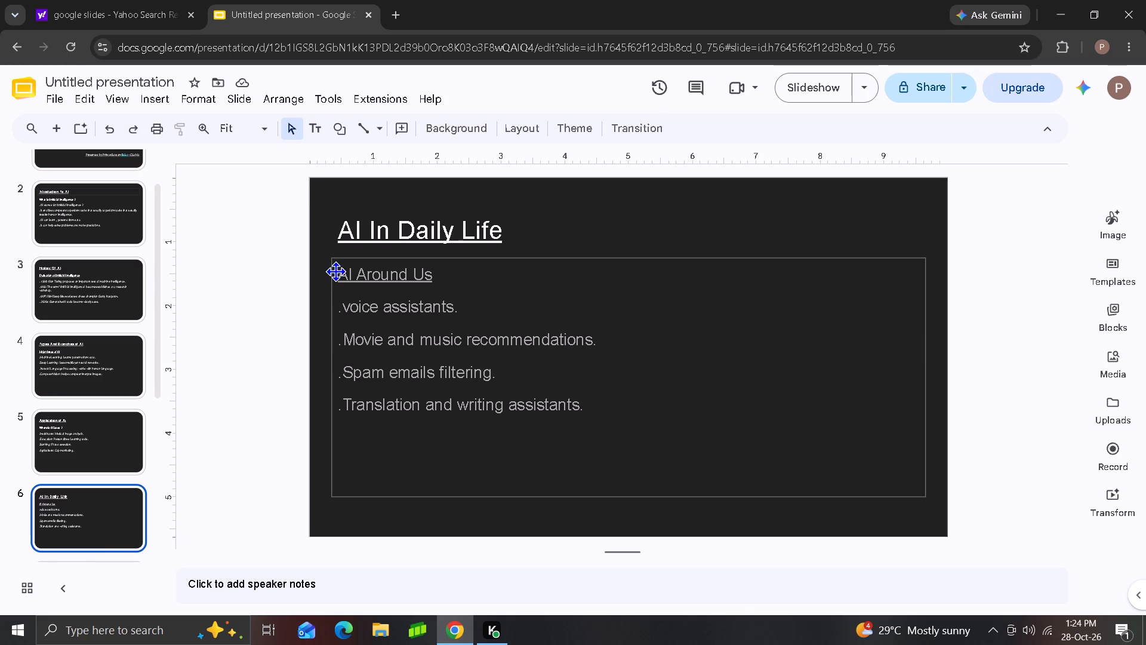
{"action": "left_click_drag", "start_coordinate": [336, 271], "coordinate": [328, 273]}
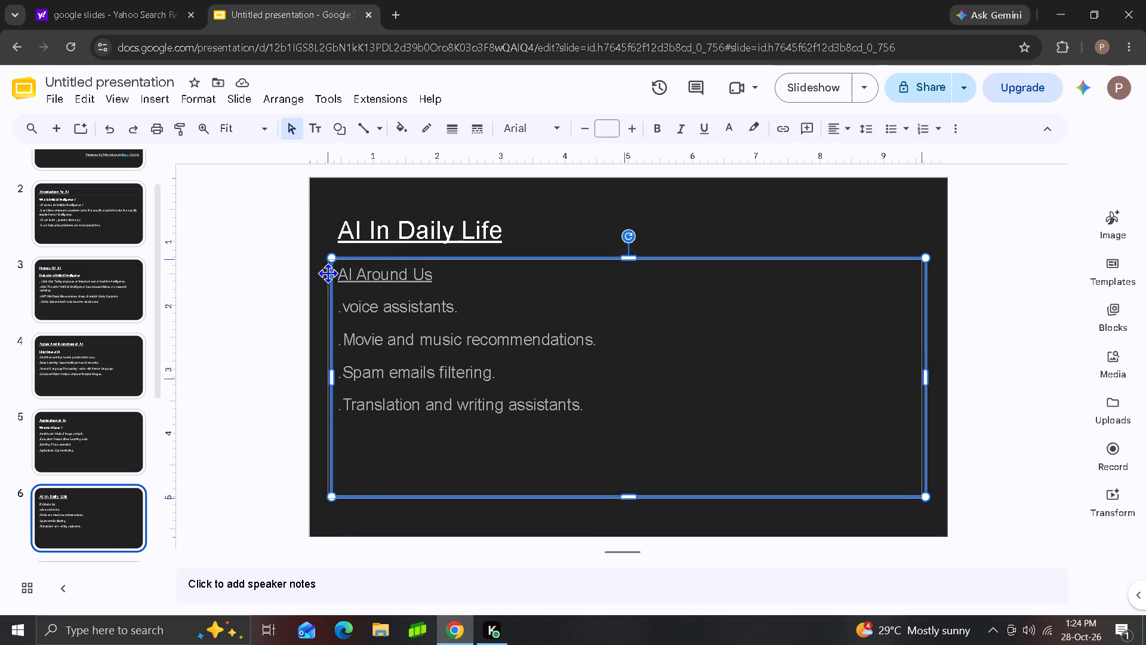
{"action": "left_click", "coordinate": [105, 124]}
{"action": "double_click", "coordinate": [435, 279]}
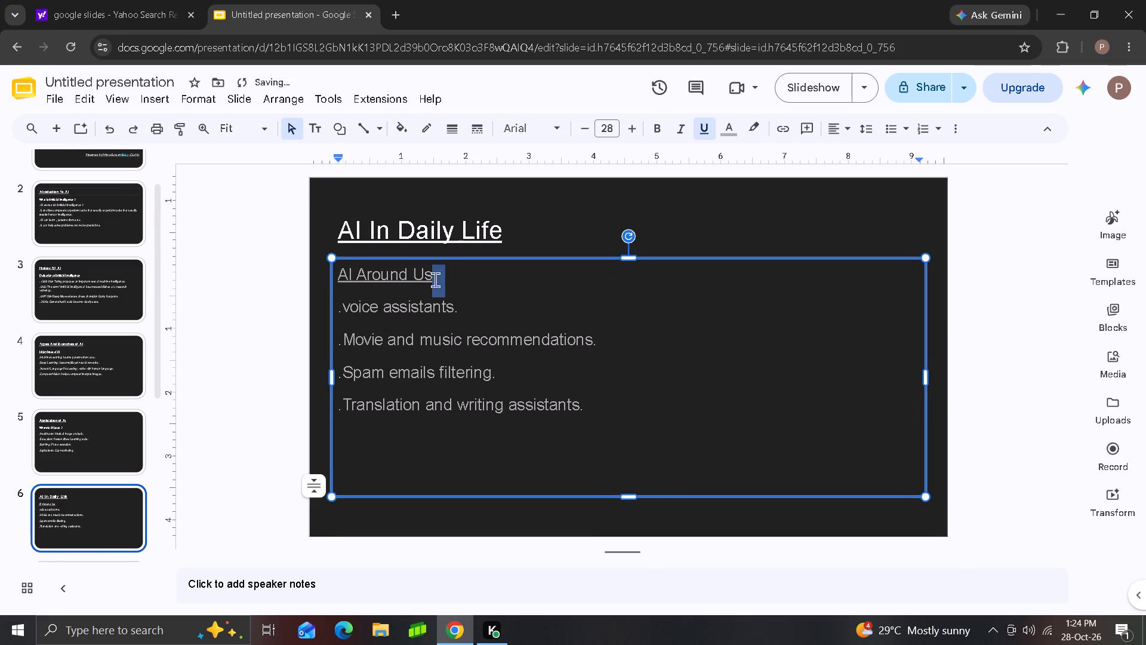
{"action": "left_click_drag", "start_coordinate": [422, 279], "coordinate": [444, 271]}
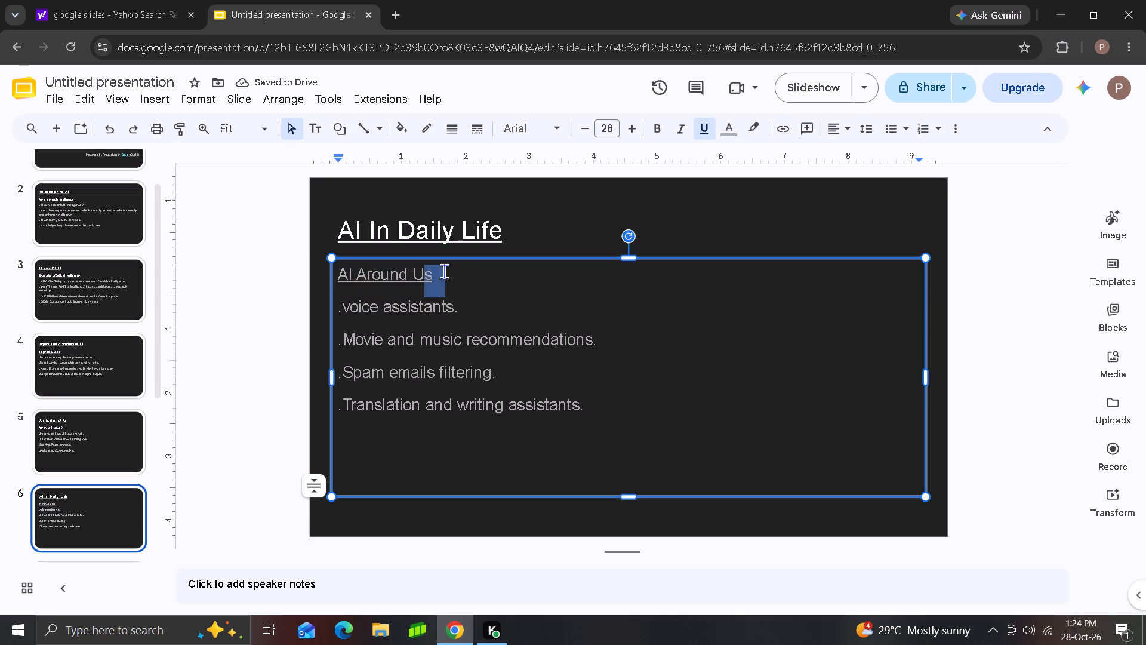
{"action": "left_click_drag", "start_coordinate": [444, 271], "coordinate": [455, 272]}
{"action": "left_click", "coordinate": [455, 272]}
{"action": "left_click_drag", "start_coordinate": [432, 272], "coordinate": [364, 272]}
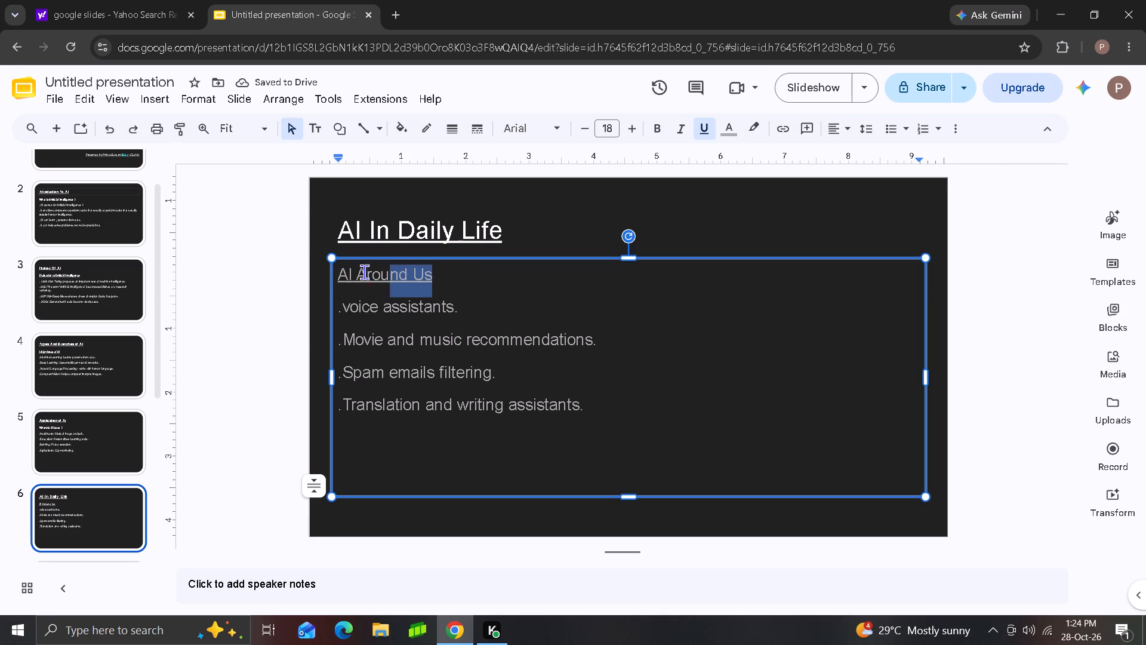
{"action": "left_click_drag", "start_coordinate": [364, 272], "coordinate": [334, 271]}
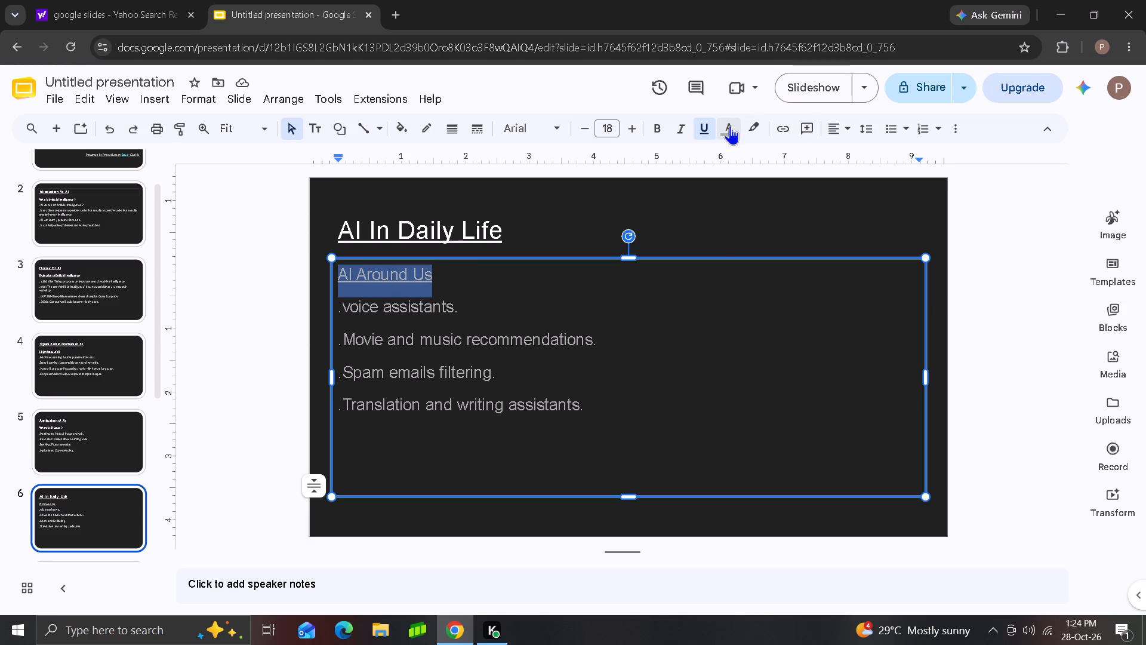
{"action": "left_click", "coordinate": [730, 126]}
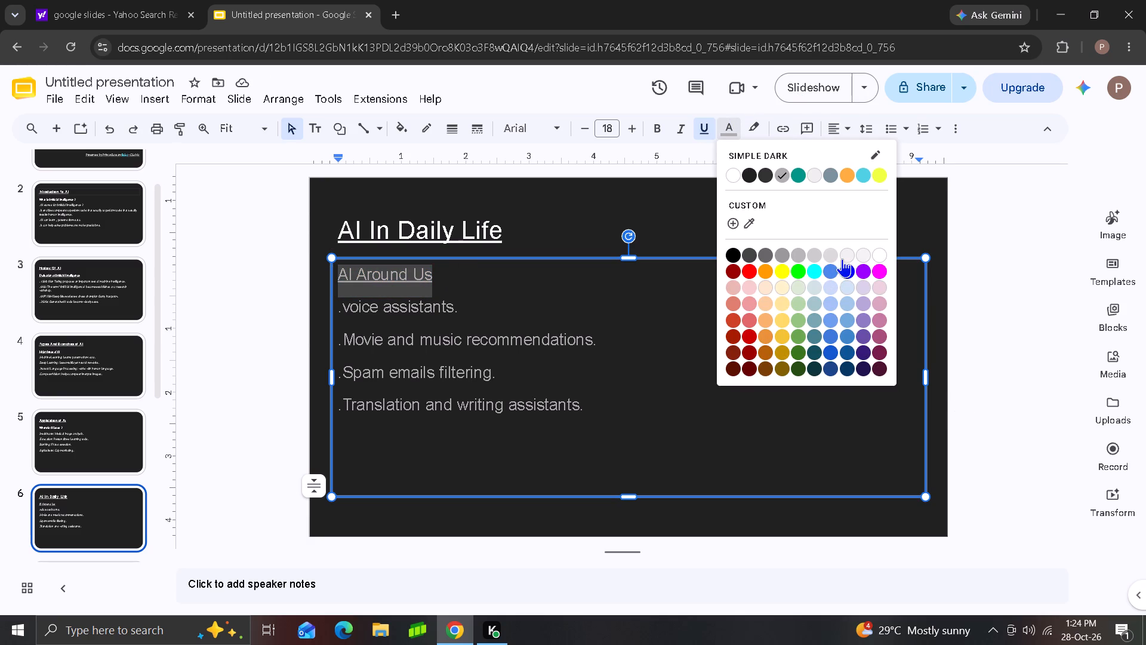
{"action": "left_click", "coordinate": [846, 258]}
Change the text color of the subheading "Benefits of Artificial Intelligence" on slide 7 to a near-white light gray.
{"action": "scroll", "coordinate": [758, 392], "scroll_direction": "down", "scroll_amount": 1}
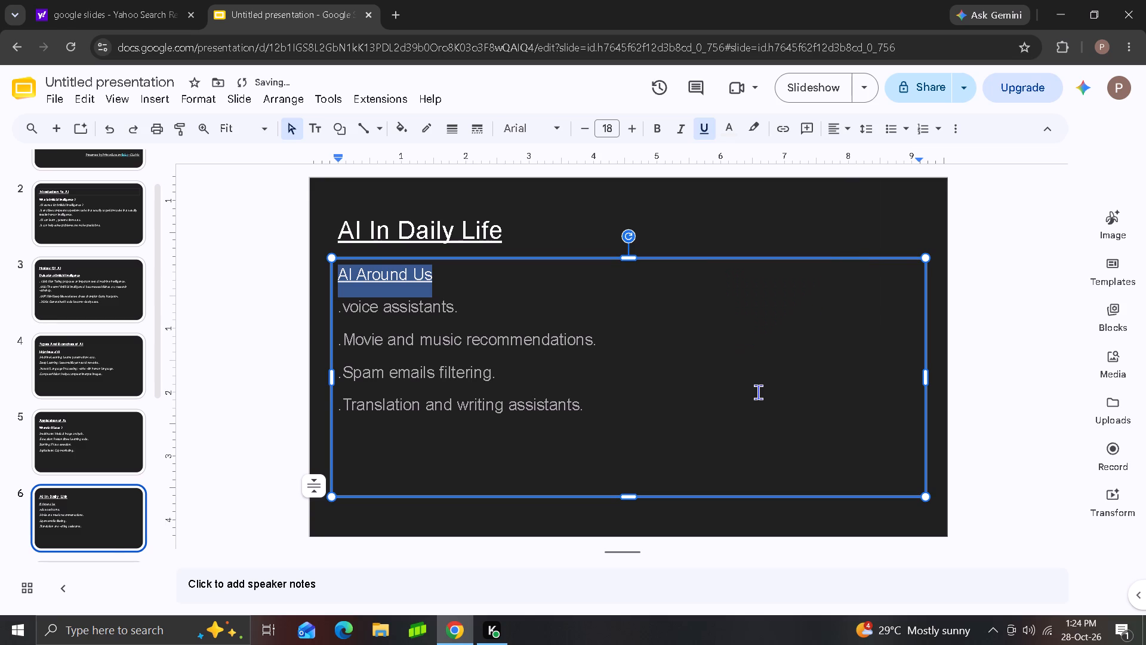
{"action": "scroll", "coordinate": [758, 392], "scroll_direction": "down", "scroll_amount": 1}
{"action": "scroll", "coordinate": [758, 392], "scroll_direction": "up", "scroll_amount": 1}
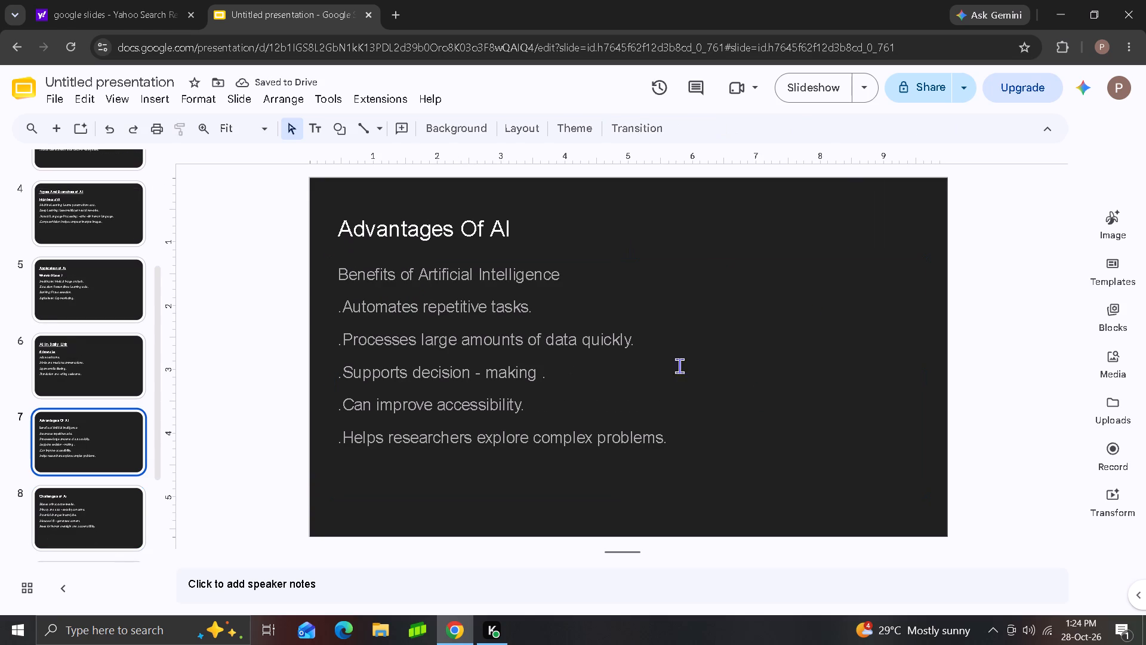
{"action": "left_click", "coordinate": [563, 277]}
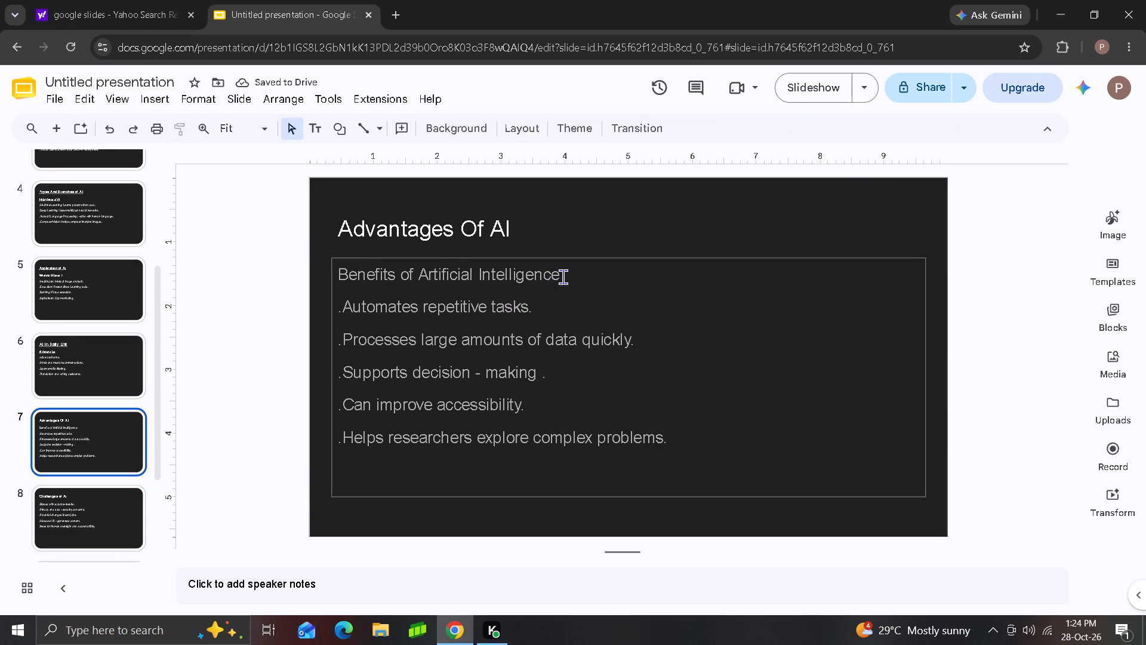
{"action": "left_click_drag", "start_coordinate": [563, 277], "coordinate": [332, 271]}
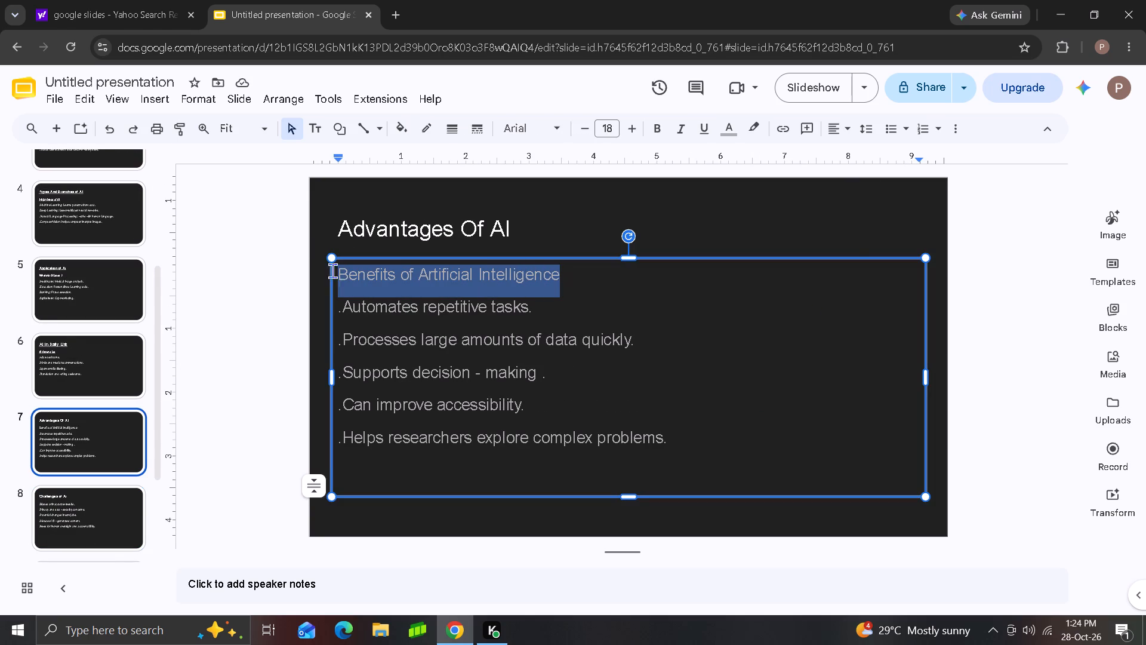
{"action": "left_click_drag", "start_coordinate": [332, 271], "coordinate": [329, 269]}
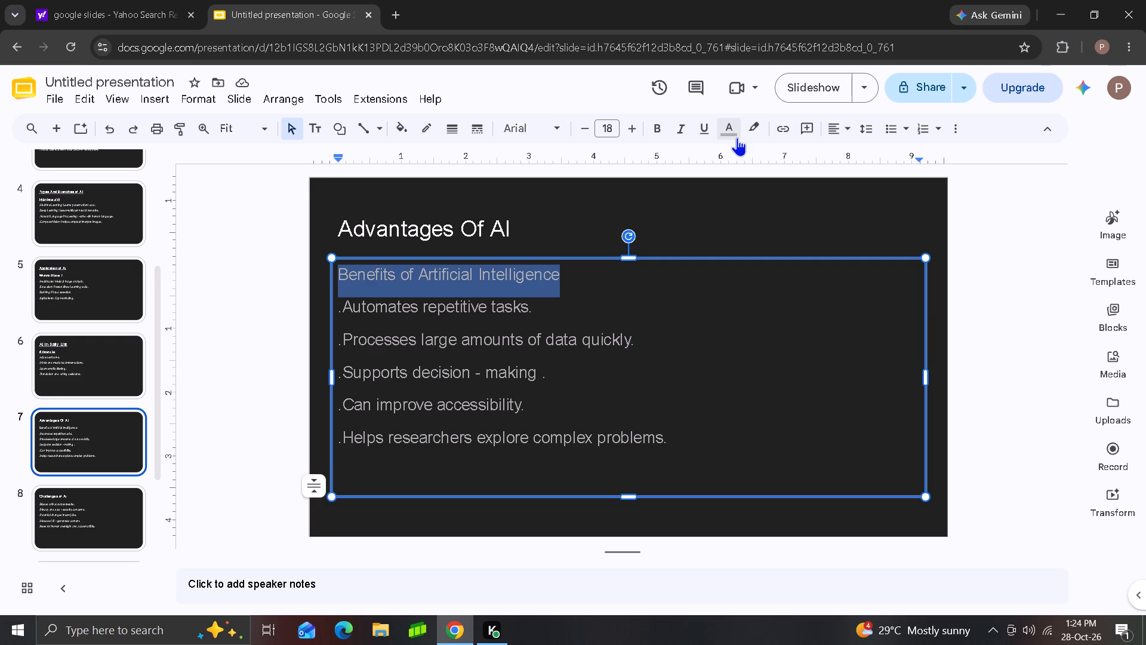
{"action": "left_click", "coordinate": [735, 135]}
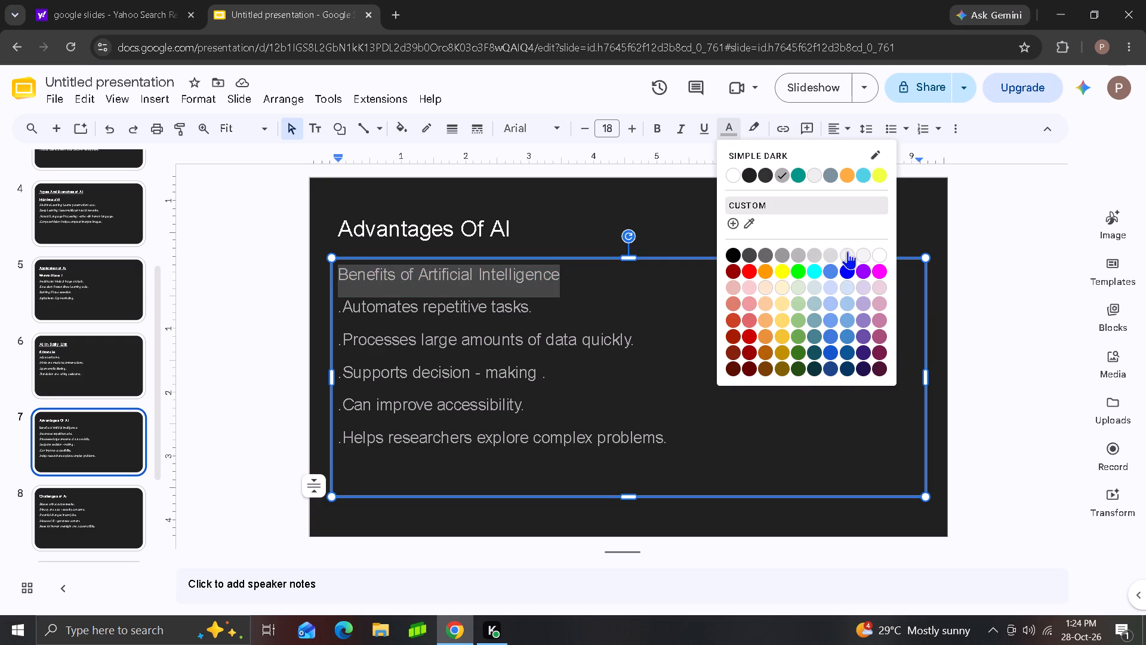
{"action": "left_click", "coordinate": [848, 251]}
Underline the heading "Future of AI" on slide 9.
{"action": "scroll", "coordinate": [373, 414], "scroll_direction": "down", "scroll_amount": 1}
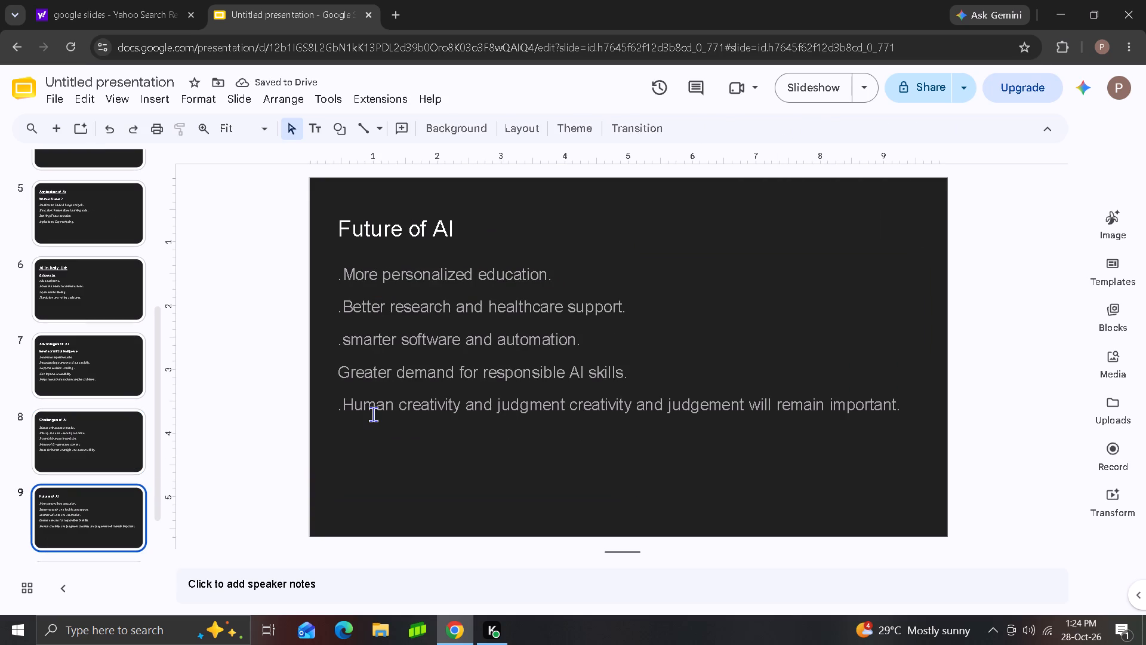
{"action": "left_click", "coordinate": [331, 223]}
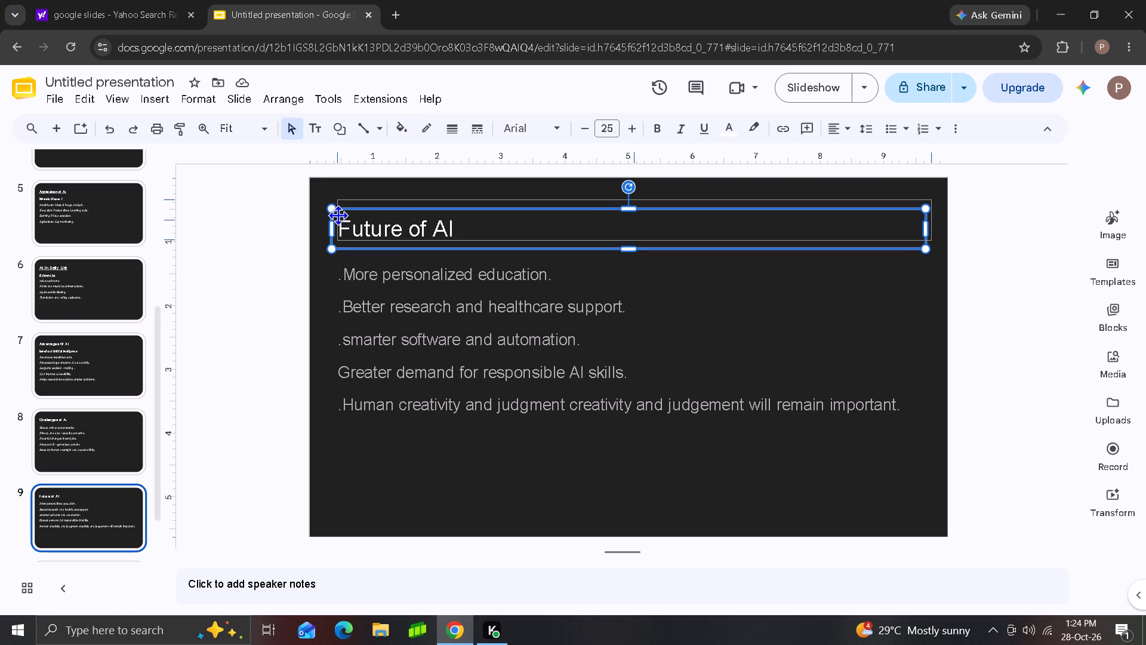
{"action": "left_click", "coordinate": [466, 233]}
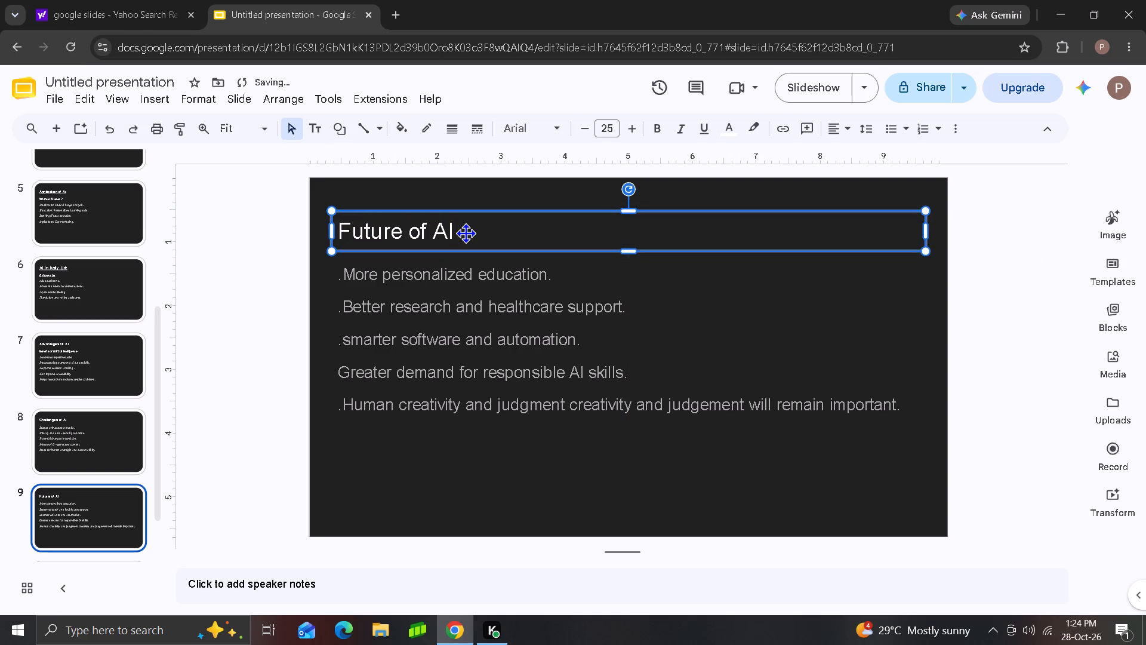
{"action": "left_click", "coordinate": [480, 225]}
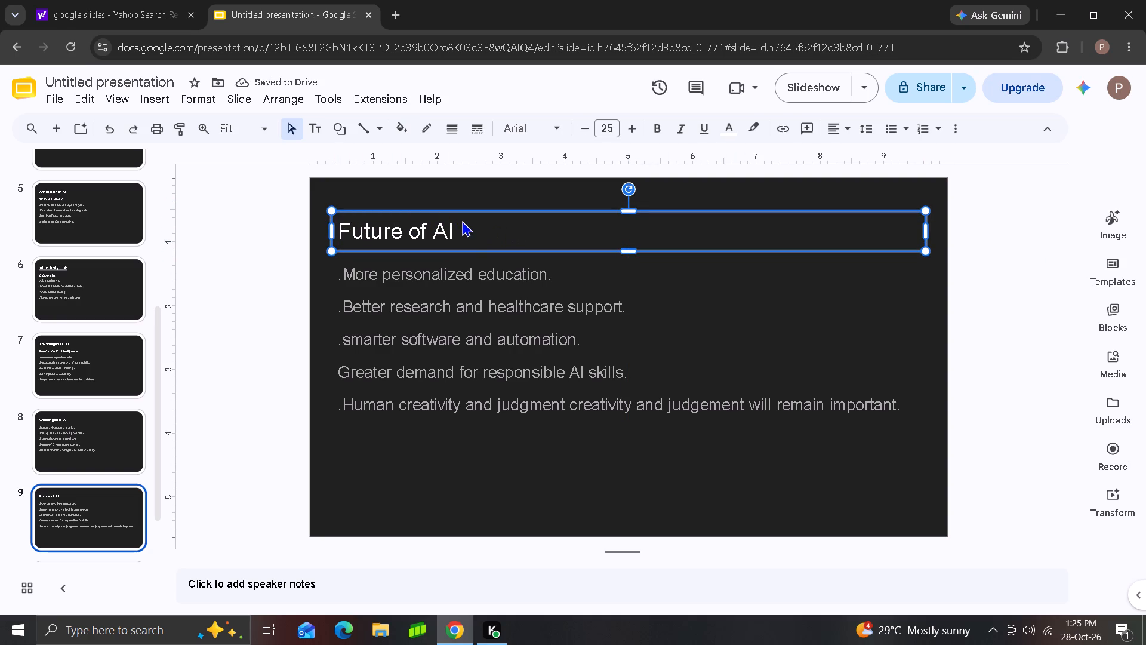
{"action": "left_click", "coordinate": [471, 219]}
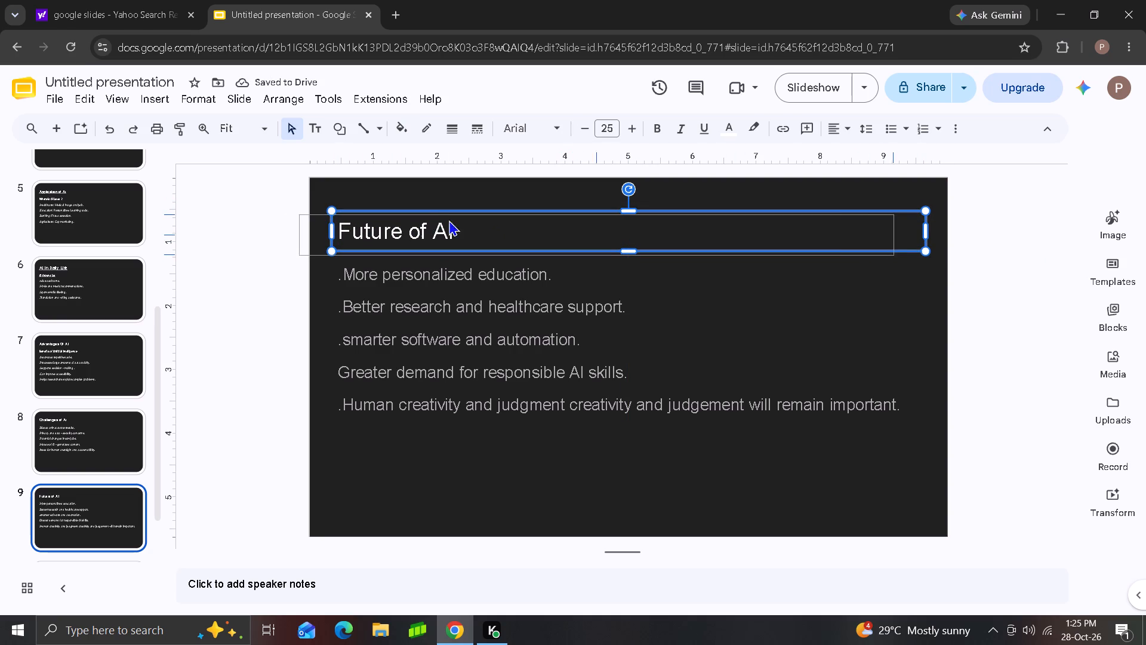
{"action": "left_click", "coordinate": [426, 228]}
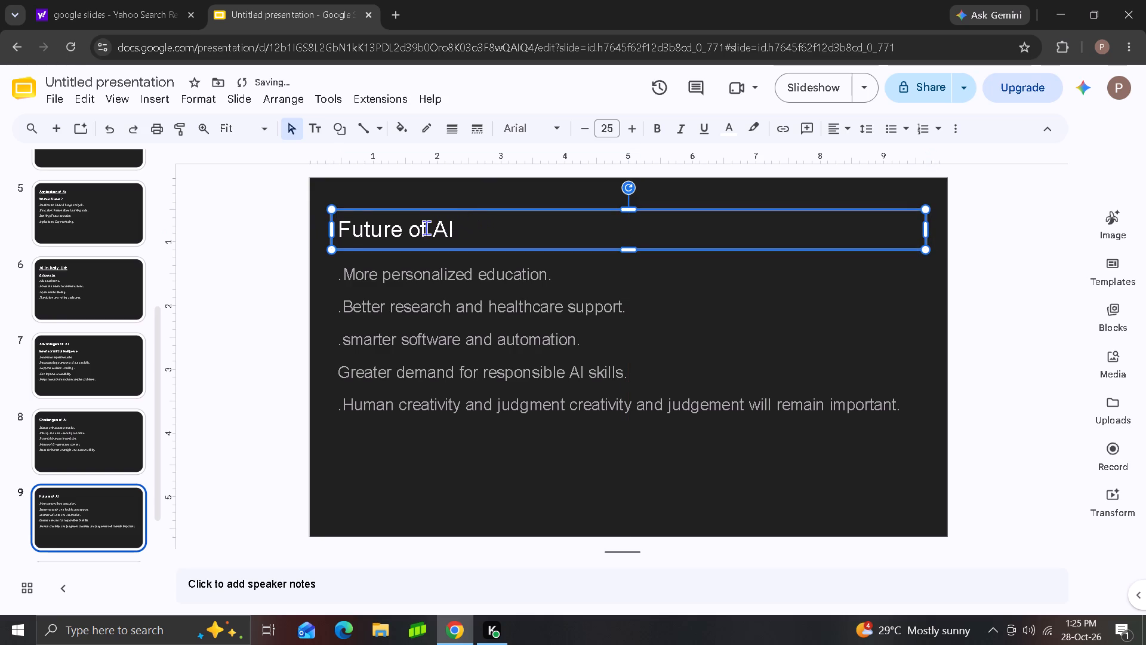
{"action": "left_click", "coordinate": [462, 229]}
{"action": "left_click_drag", "start_coordinate": [461, 229], "coordinate": [424, 229]}
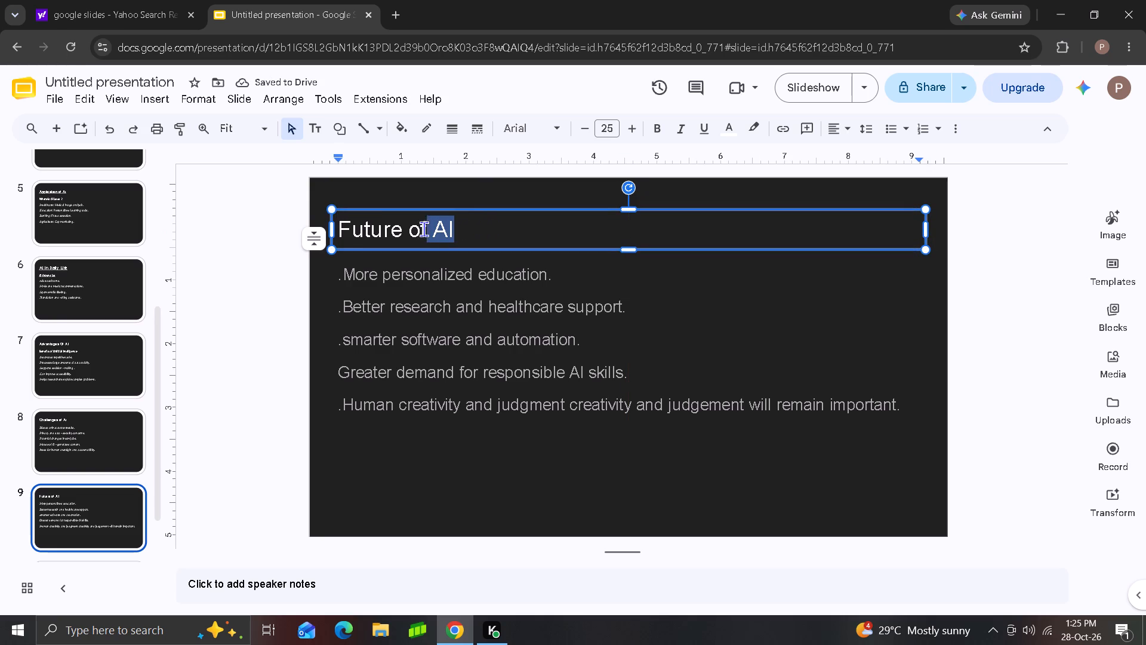
{"action": "left_click_drag", "start_coordinate": [424, 229], "coordinate": [338, 229]}
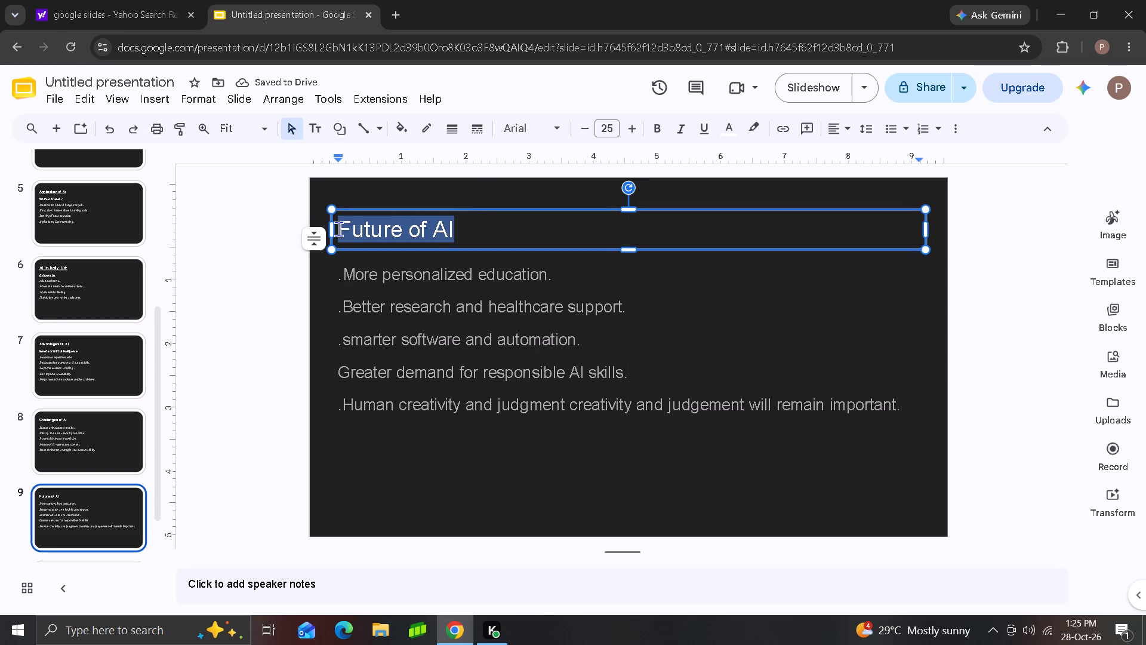
{"action": "key", "text": "ctrl+u"}
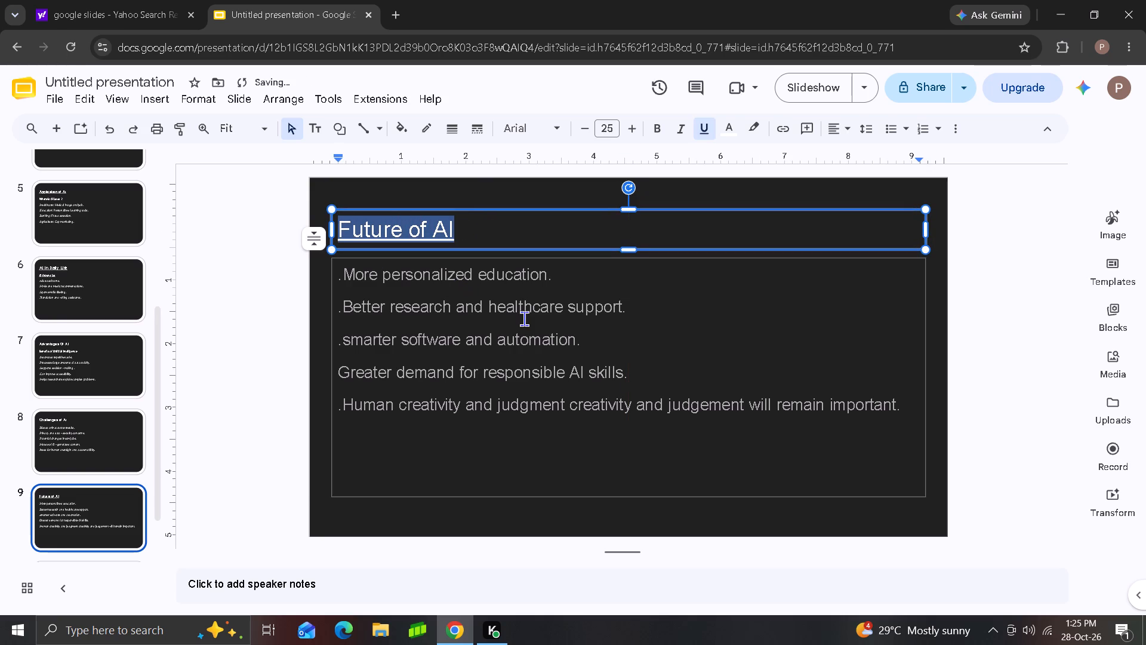
{"action": "left_click", "coordinate": [524, 318]}
Underline the heading "Advantages Of AI" on slide 7, keeping its text box in its original position.
{"action": "scroll", "coordinate": [524, 318], "scroll_direction": "up", "scroll_amount": 2}
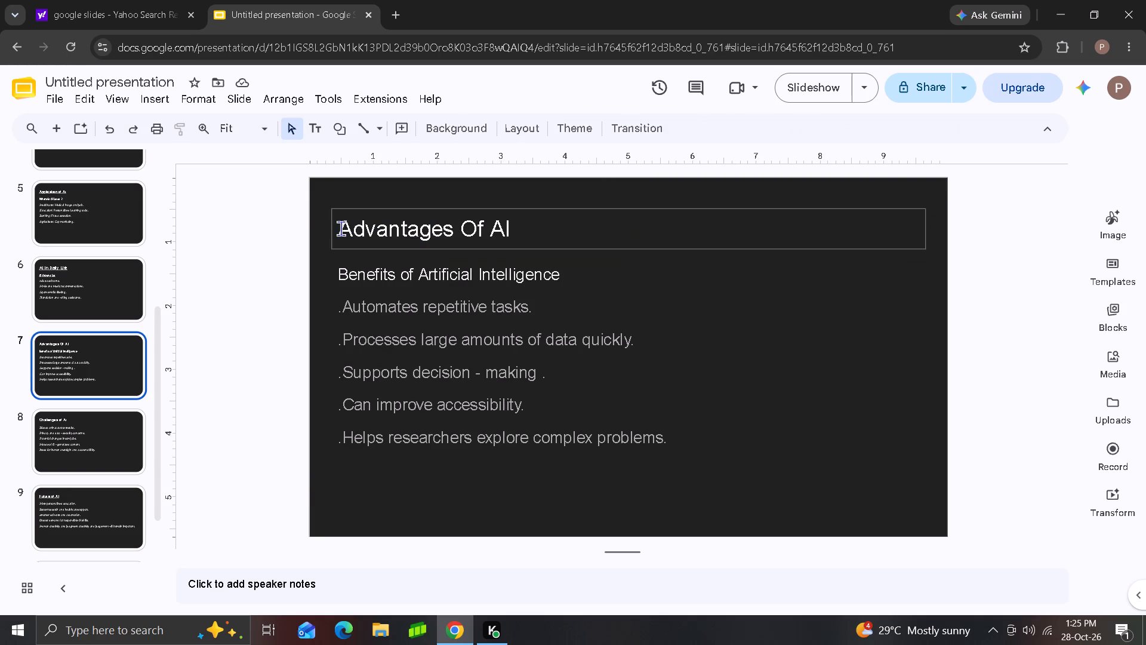
{"action": "left_click_drag", "start_coordinate": [536, 228], "coordinate": [513, 228]}
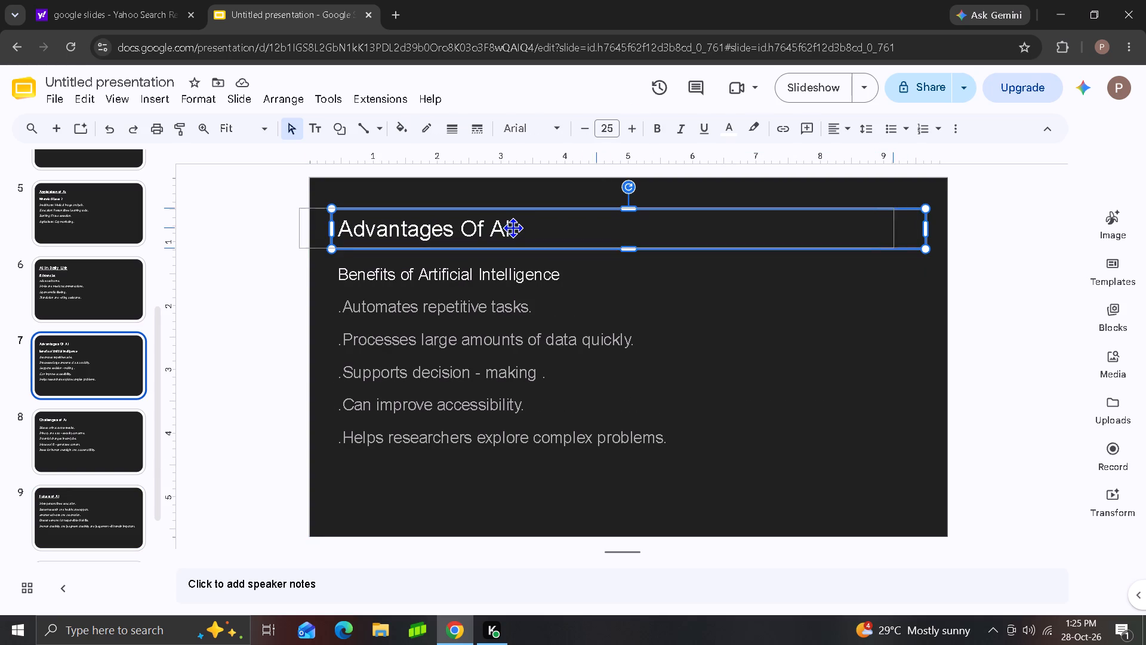
{"action": "left_click_drag", "start_coordinate": [513, 228], "coordinate": [519, 230]}
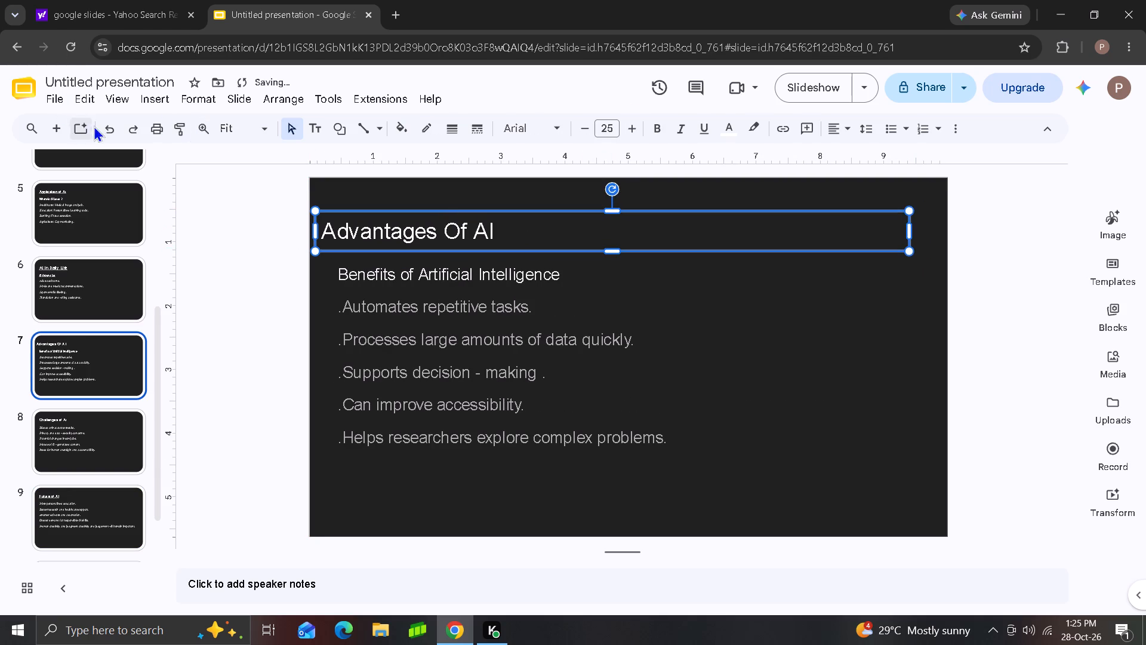
{"action": "left_click", "coordinate": [107, 126]}
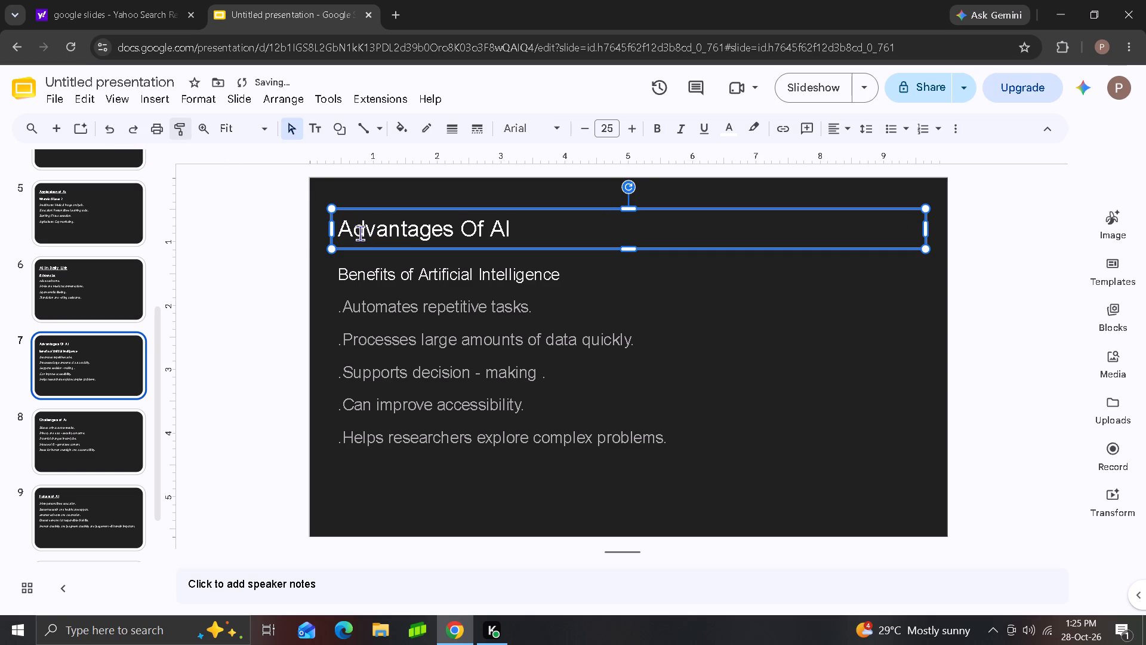
{"action": "left_click", "coordinate": [354, 232]}
{"action": "left_click", "coordinate": [342, 229]}
{"action": "left_click_drag", "start_coordinate": [342, 227], "coordinate": [525, 224]}
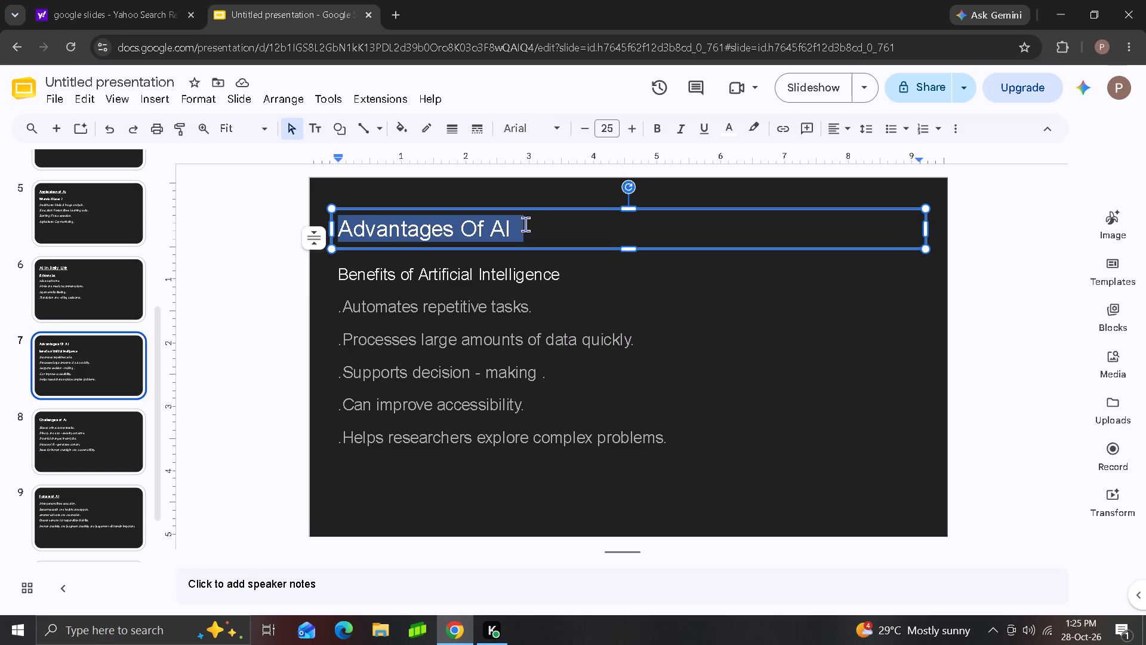
{"action": "key", "text": "ctrl+u"}
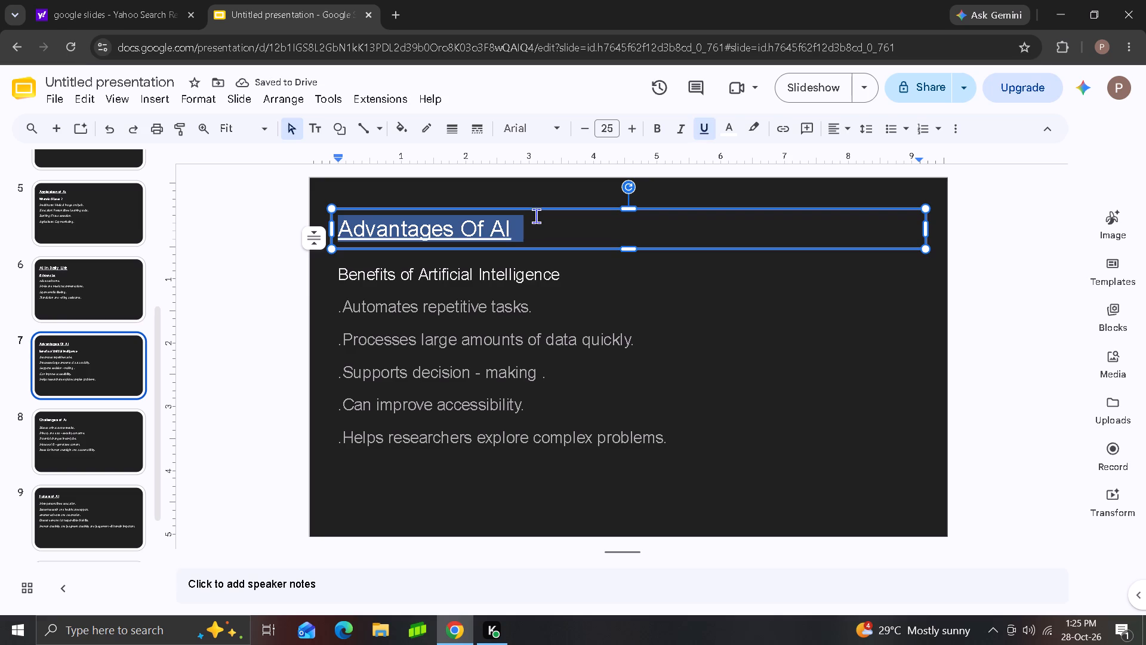
Underline the subheading "Benefits of Artificial Intelligence" on slide 7.
{"action": "left_click", "coordinate": [595, 272]}
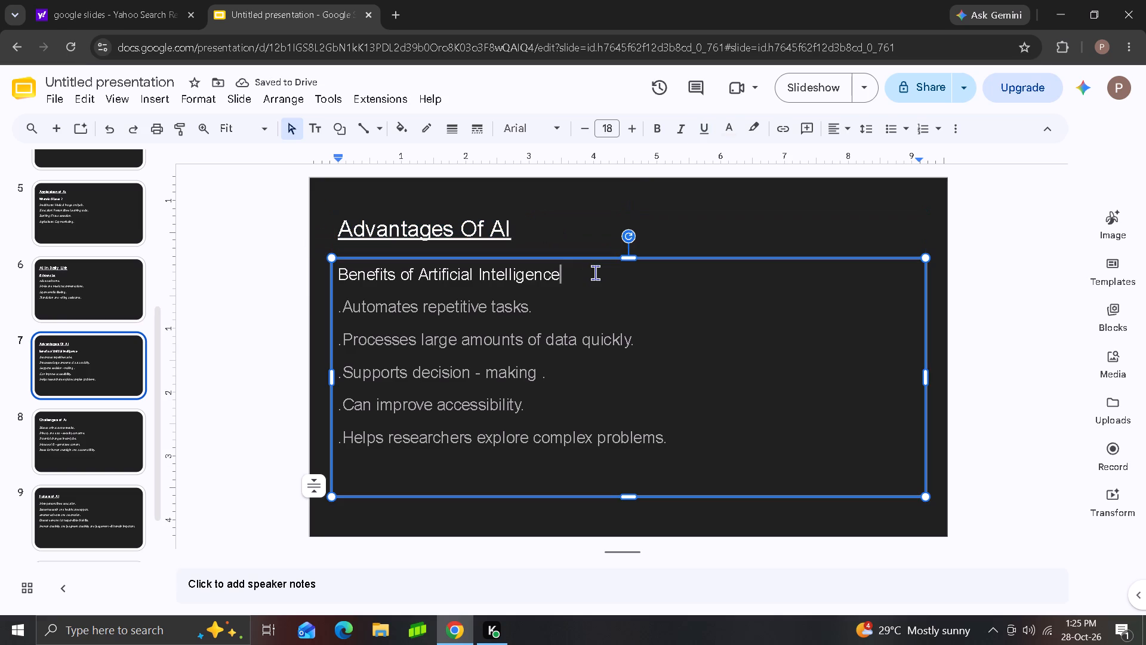
{"action": "left_click", "coordinate": [565, 273]}
{"action": "left_click_drag", "start_coordinate": [563, 273], "coordinate": [361, 271]}
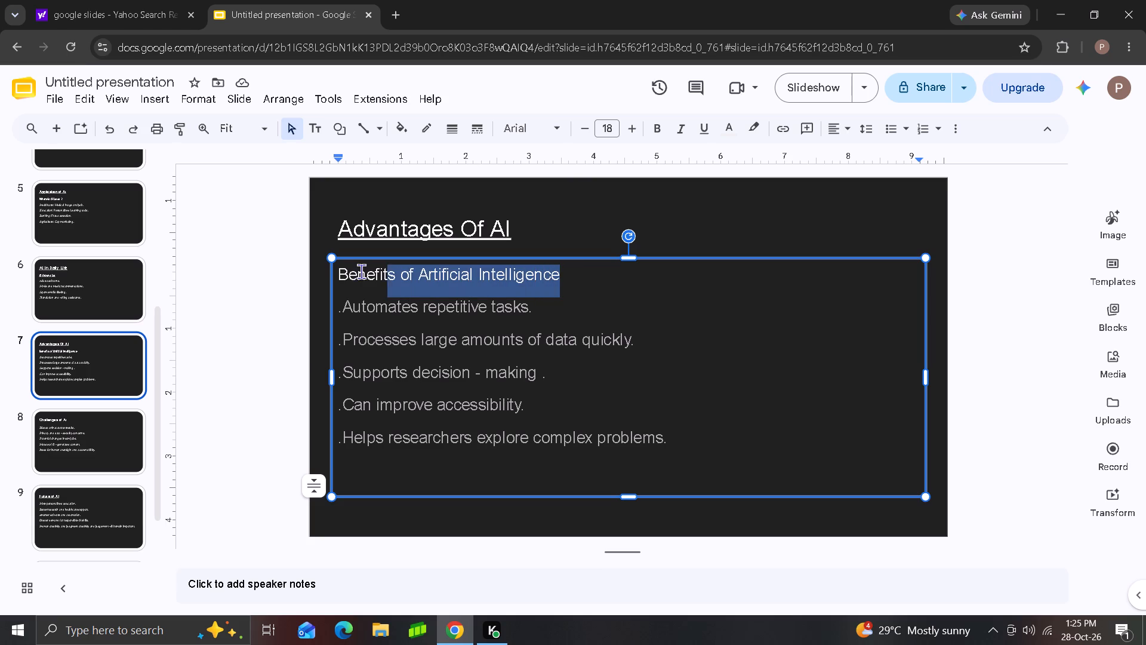
{"action": "left_click_drag", "start_coordinate": [361, 271], "coordinate": [331, 265]}
{"action": "key", "text": "ctrl+u"}
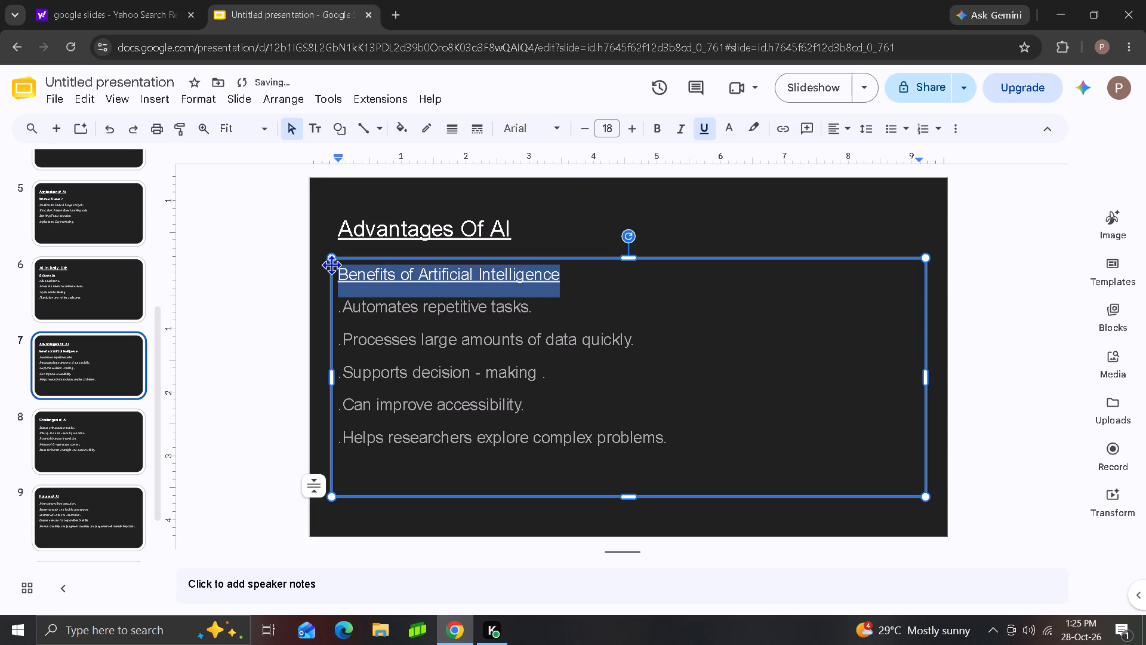
{"action": "left_click", "coordinate": [639, 374]}
Underline the heading "Challenges of Ai" on slide 8.
{"action": "scroll", "coordinate": [639, 374], "scroll_direction": "up", "scroll_amount": 1}
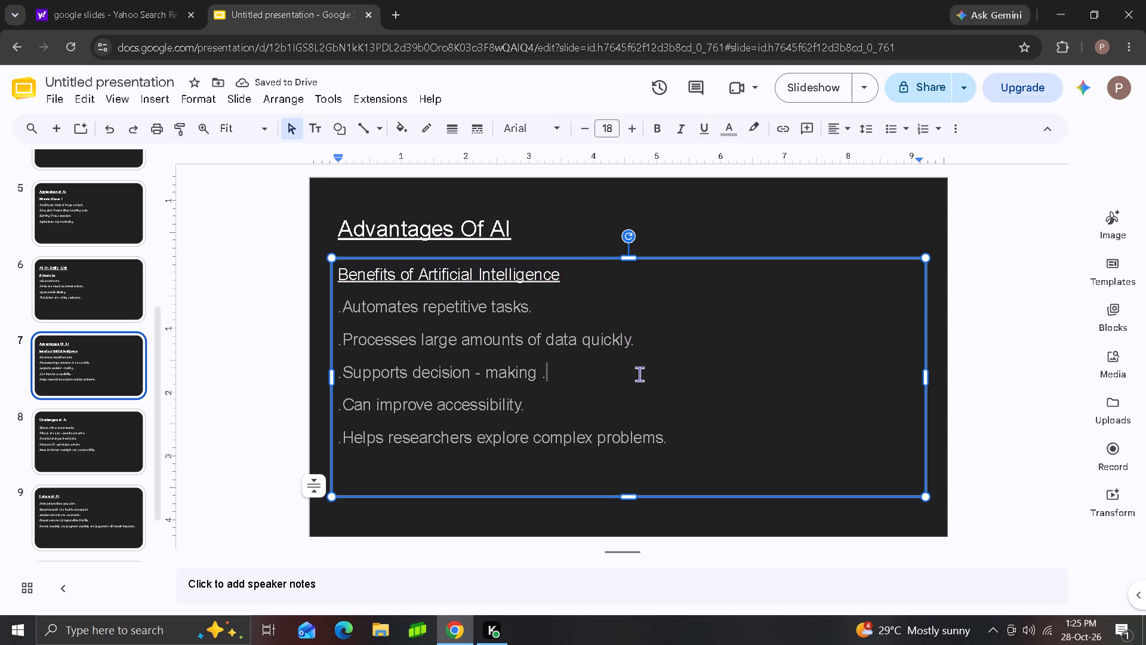
{"action": "scroll", "coordinate": [639, 374], "scroll_direction": "up", "scroll_amount": 1}
{"action": "scroll", "coordinate": [642, 358], "scroll_direction": "down", "scroll_amount": 1}
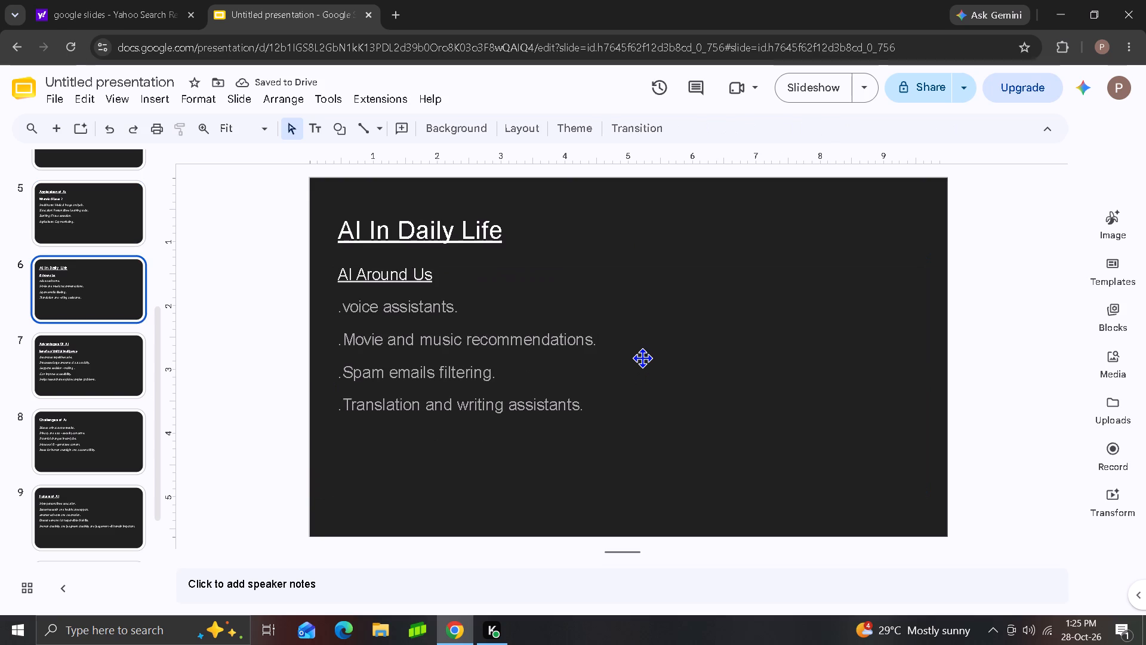
{"action": "scroll", "coordinate": [642, 358], "scroll_direction": "down", "scroll_amount": 3}
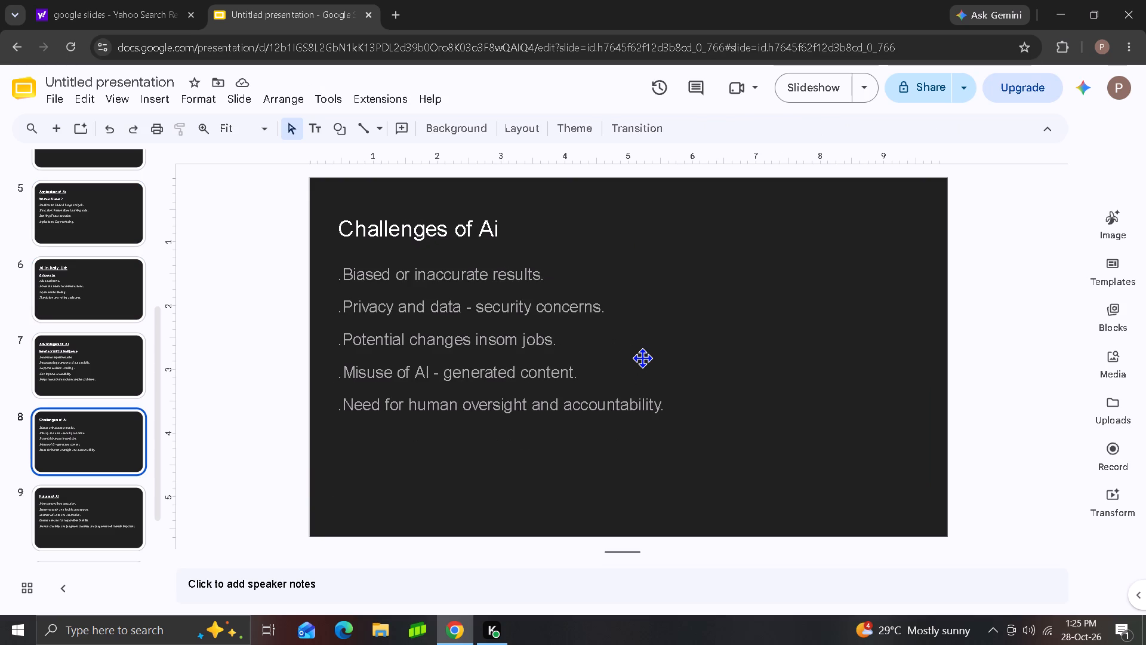
{"action": "left_click", "coordinate": [332, 224]}
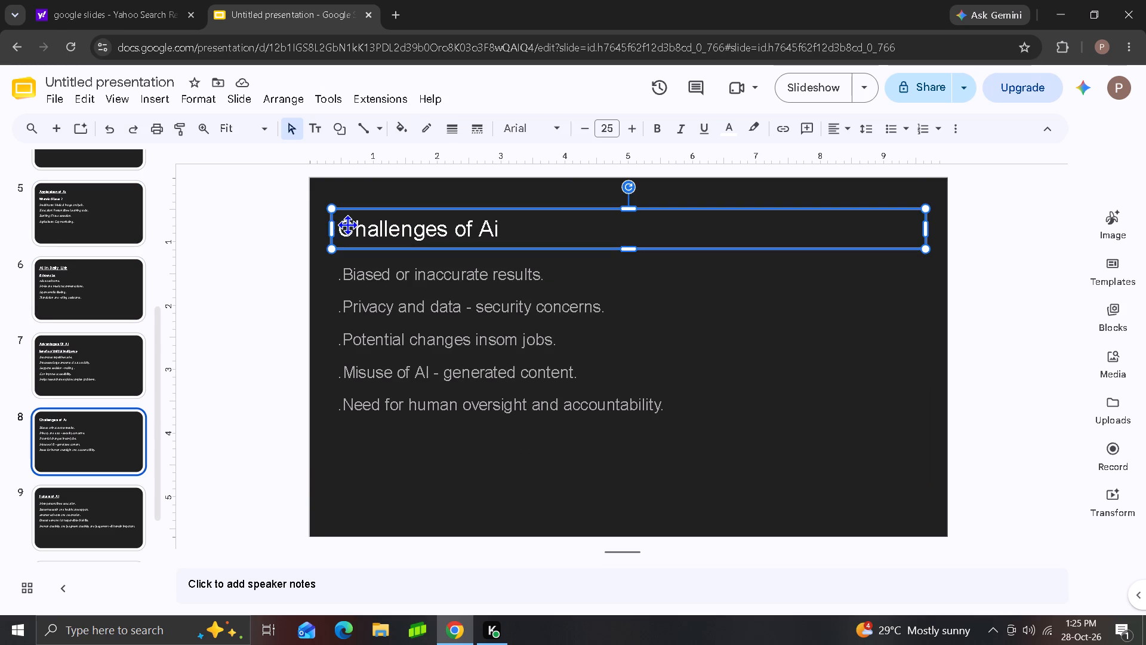
{"action": "left_click_drag", "start_coordinate": [340, 228], "coordinate": [506, 228]}
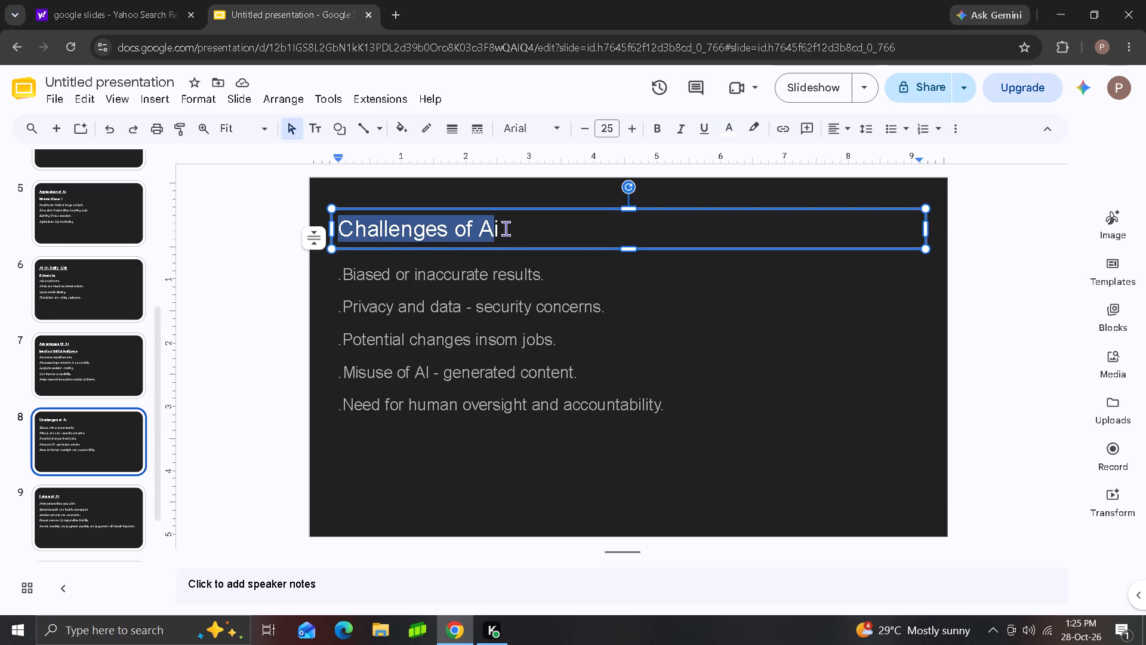
{"action": "left_click_drag", "start_coordinate": [506, 228], "coordinate": [510, 228]}
{"action": "key", "text": "ctrl+u"}
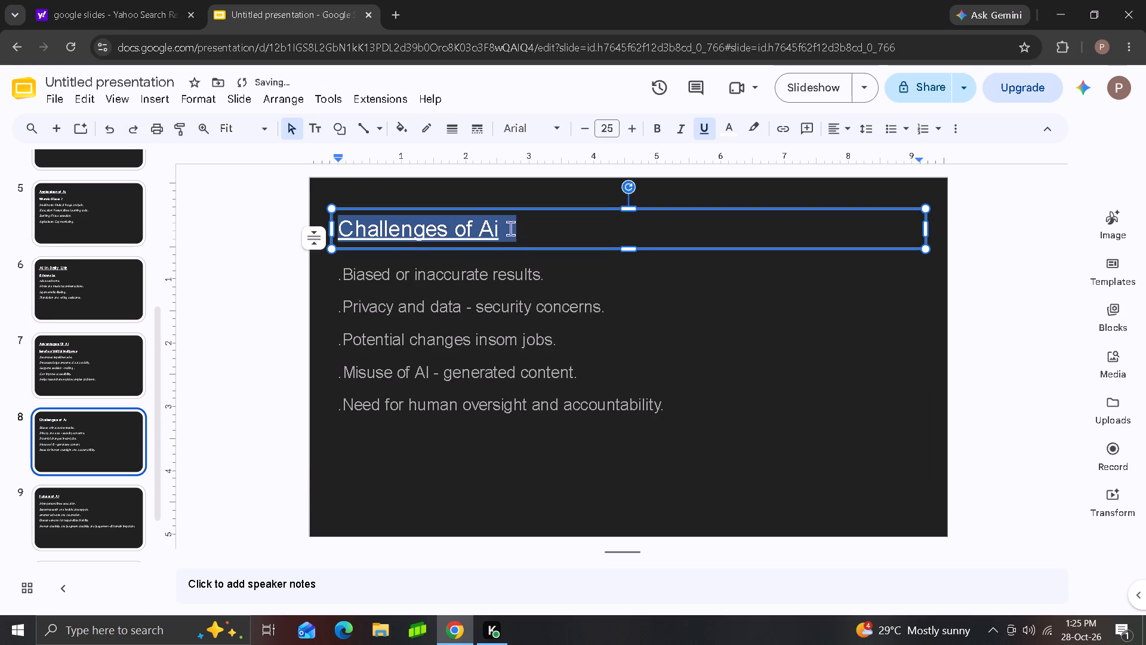
Look over slides 9 and 10 to check which headings are underlined.
{"action": "scroll", "coordinate": [568, 333], "scroll_direction": "down", "scroll_amount": 1}
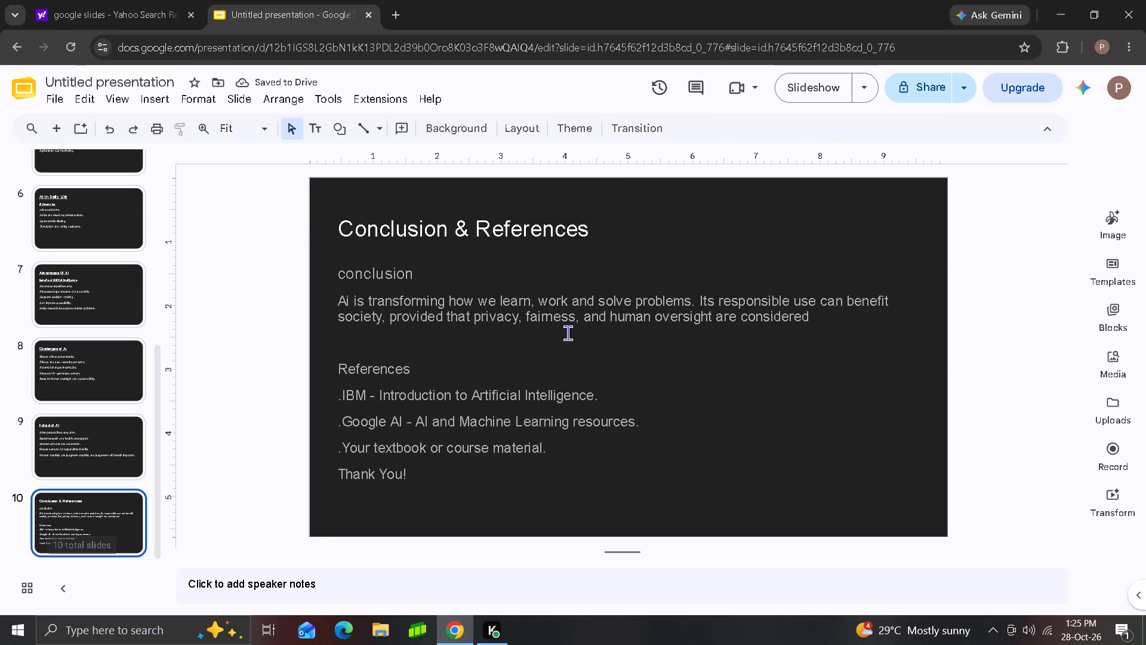
{"action": "scroll", "coordinate": [568, 333], "scroll_direction": "up", "scroll_amount": 1}
{"action": "scroll", "coordinate": [568, 333], "scroll_direction": "down", "scroll_amount": 1}
{"action": "scroll", "coordinate": [568, 333], "scroll_direction": "up", "scroll_amount": 1}
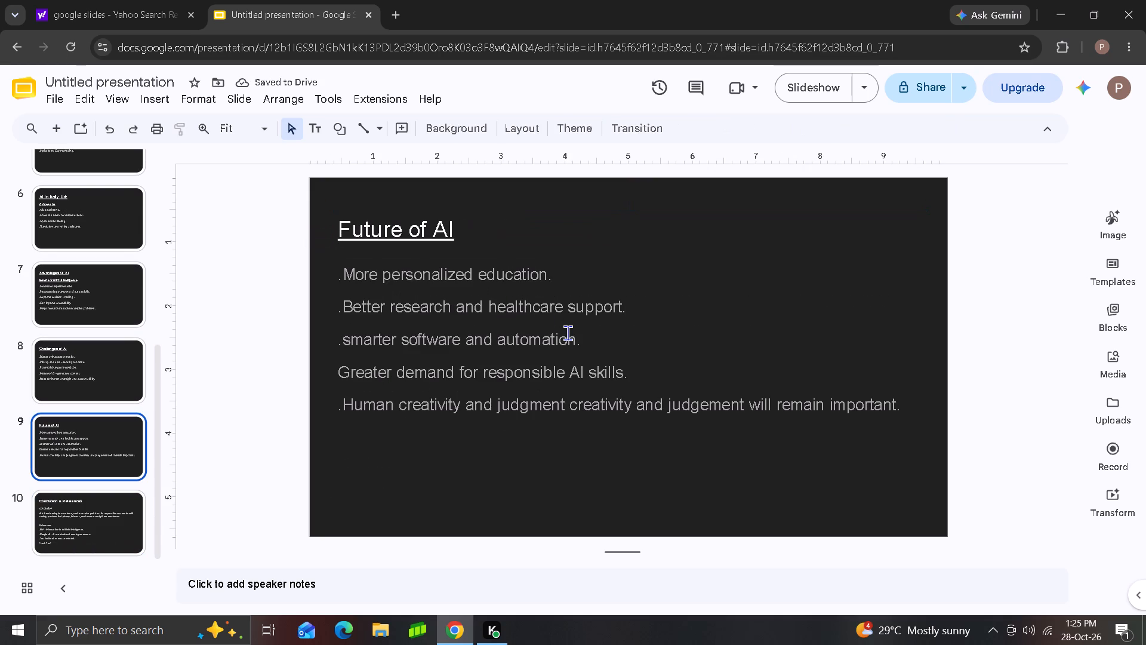
{"action": "scroll", "coordinate": [452, 309], "scroll_direction": "down", "scroll_amount": 1}
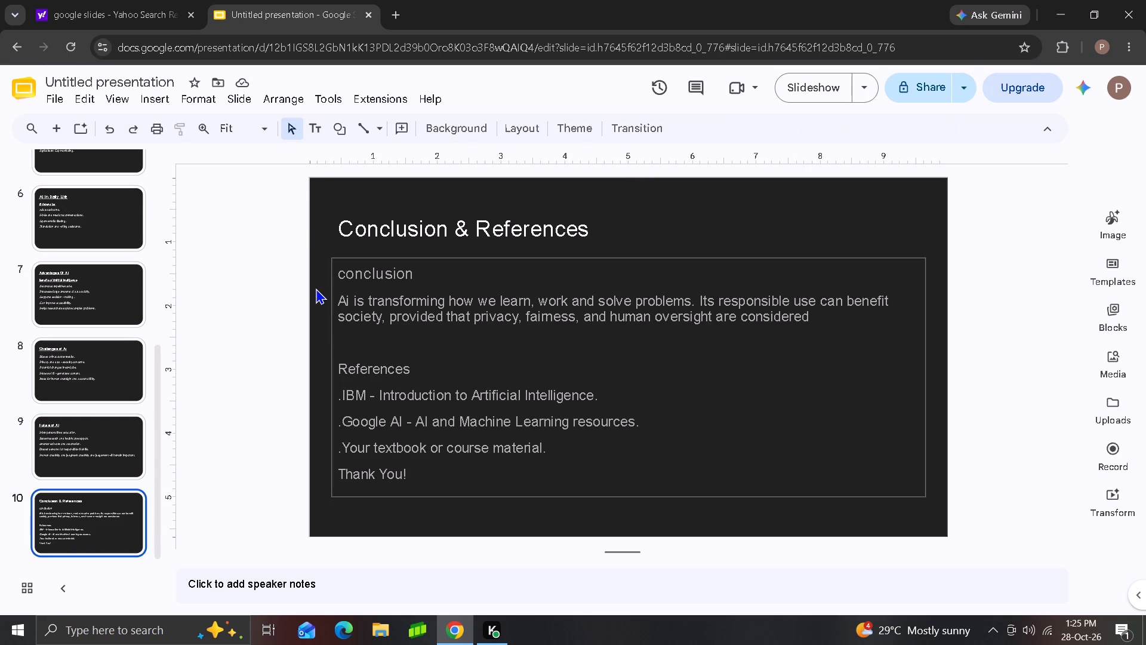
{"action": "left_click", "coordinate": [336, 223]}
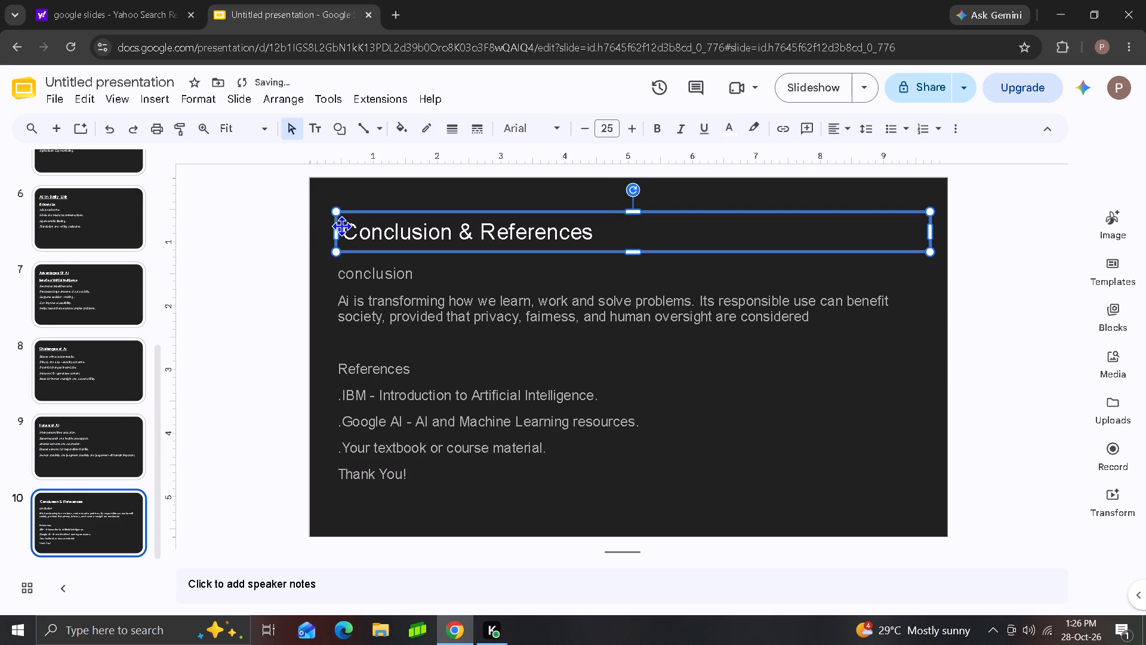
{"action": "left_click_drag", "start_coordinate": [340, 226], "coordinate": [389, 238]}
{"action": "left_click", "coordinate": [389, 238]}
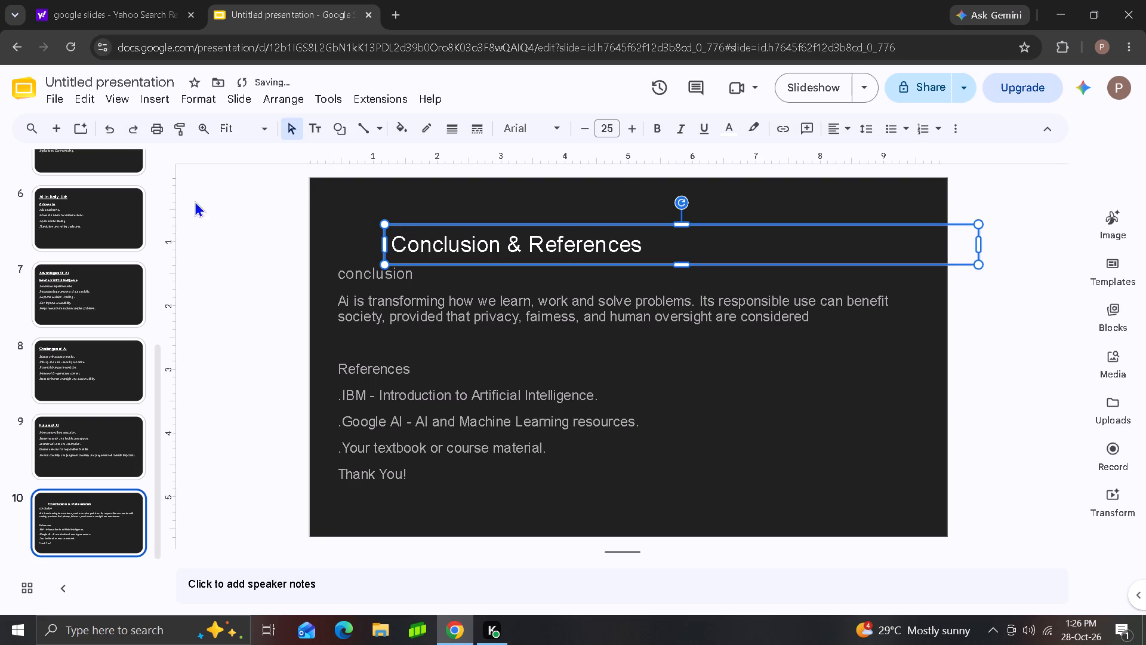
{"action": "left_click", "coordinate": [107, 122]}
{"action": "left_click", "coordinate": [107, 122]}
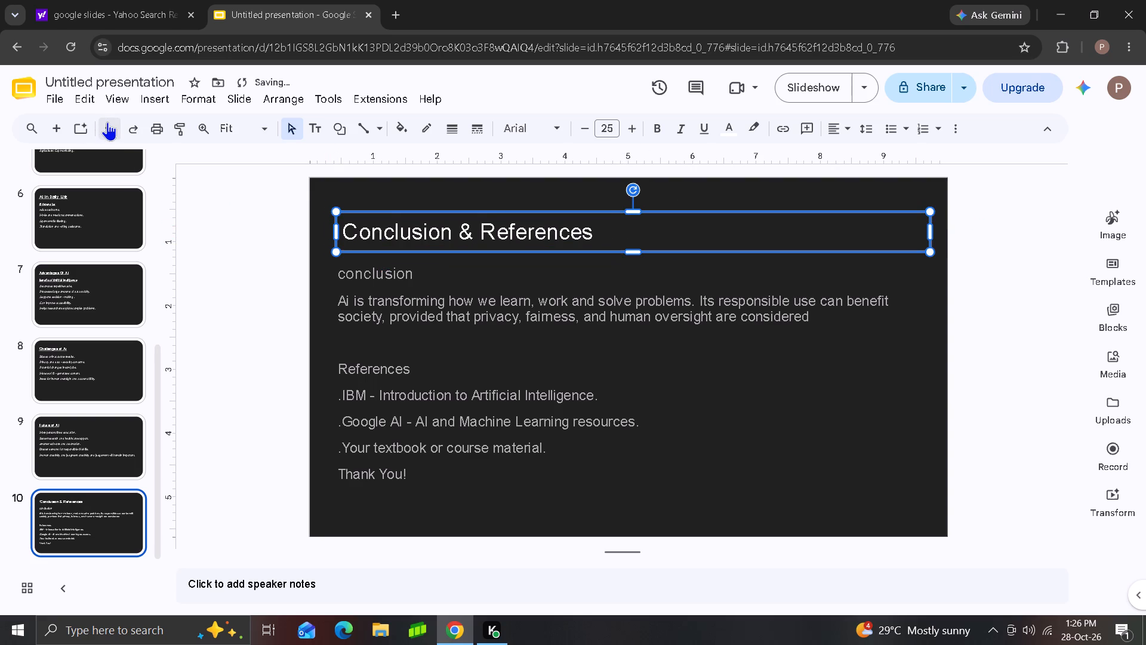
Underline the heading "Conclusion & References" on slide 10.
{"action": "left_click", "coordinate": [338, 235]}
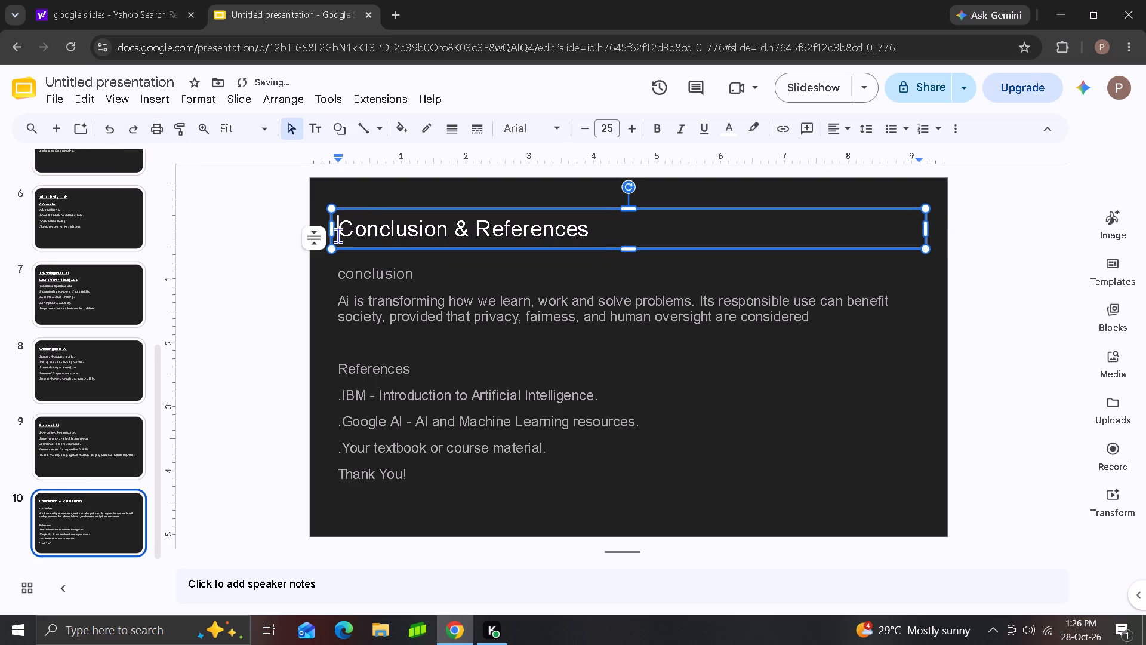
{"action": "left_click_drag", "start_coordinate": [338, 235], "coordinate": [694, 220]}
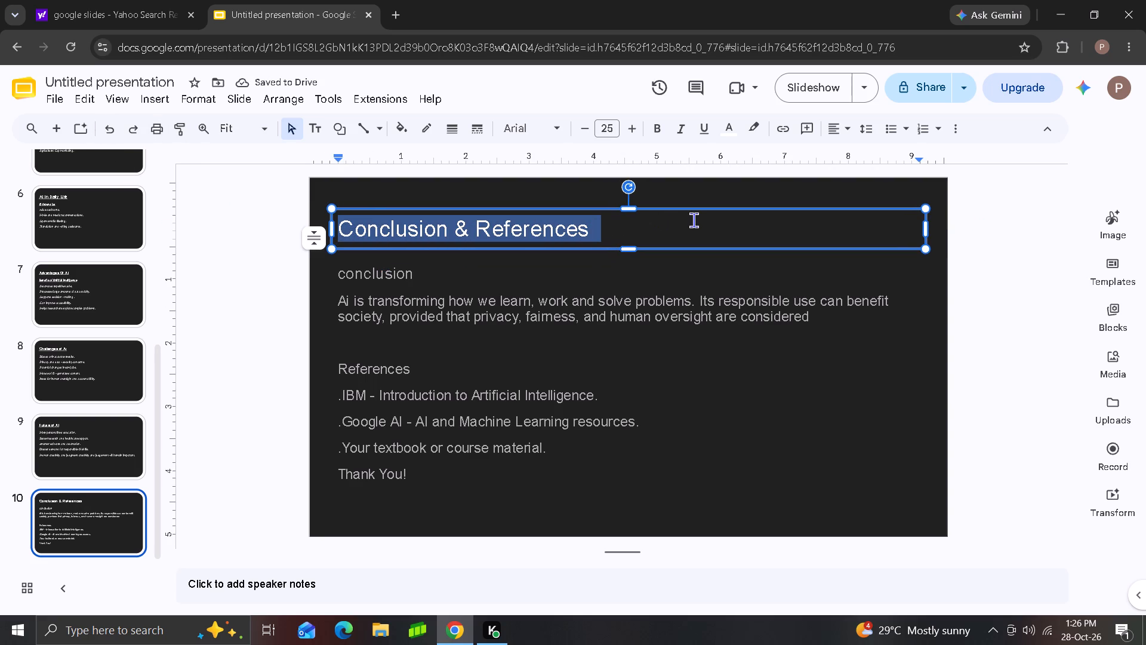
{"action": "key", "text": "ctrl+u"}
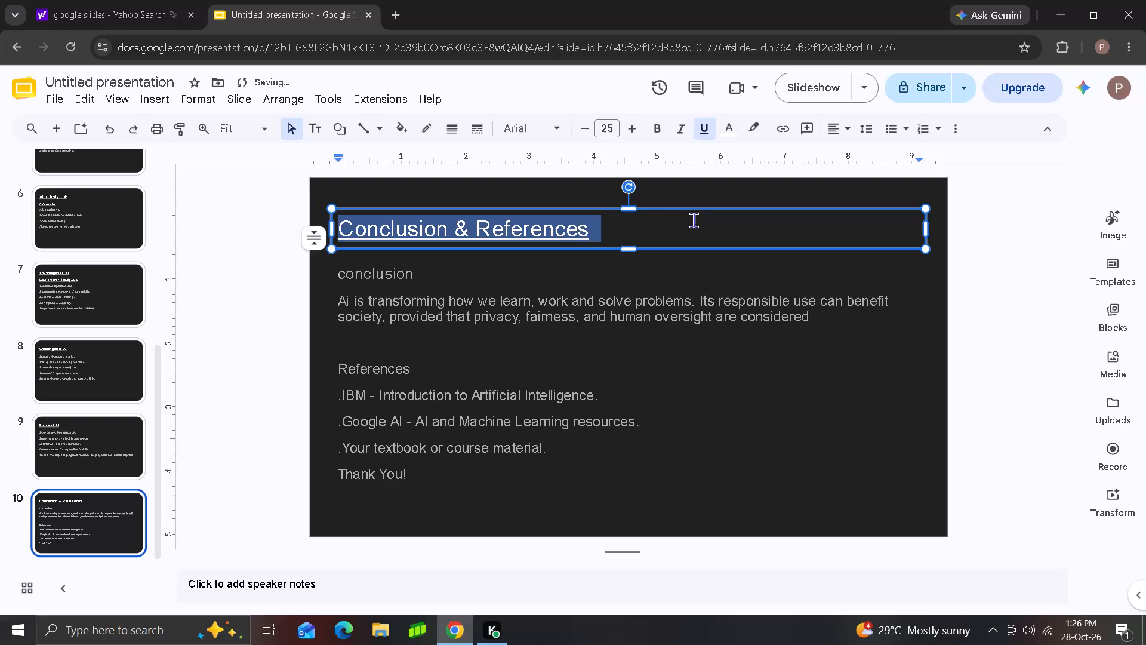
Change the "conclusion" subheading on slide 10 to a near-white text color and underline it.
{"action": "left_click", "coordinate": [335, 278]}
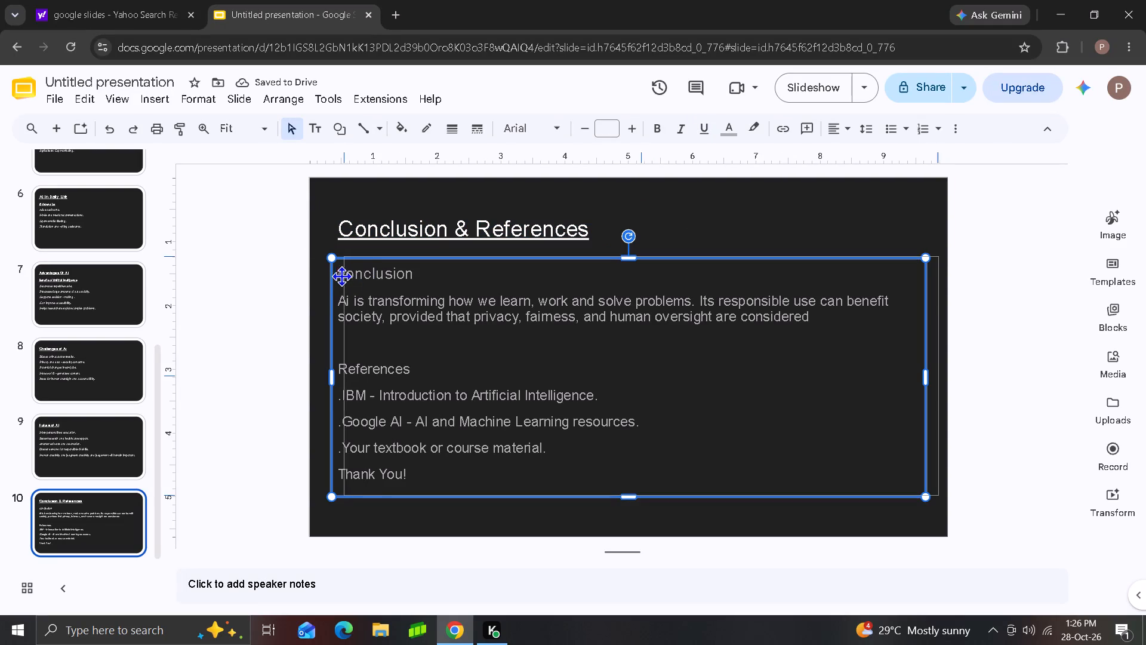
{"action": "left_click", "coordinate": [351, 273]}
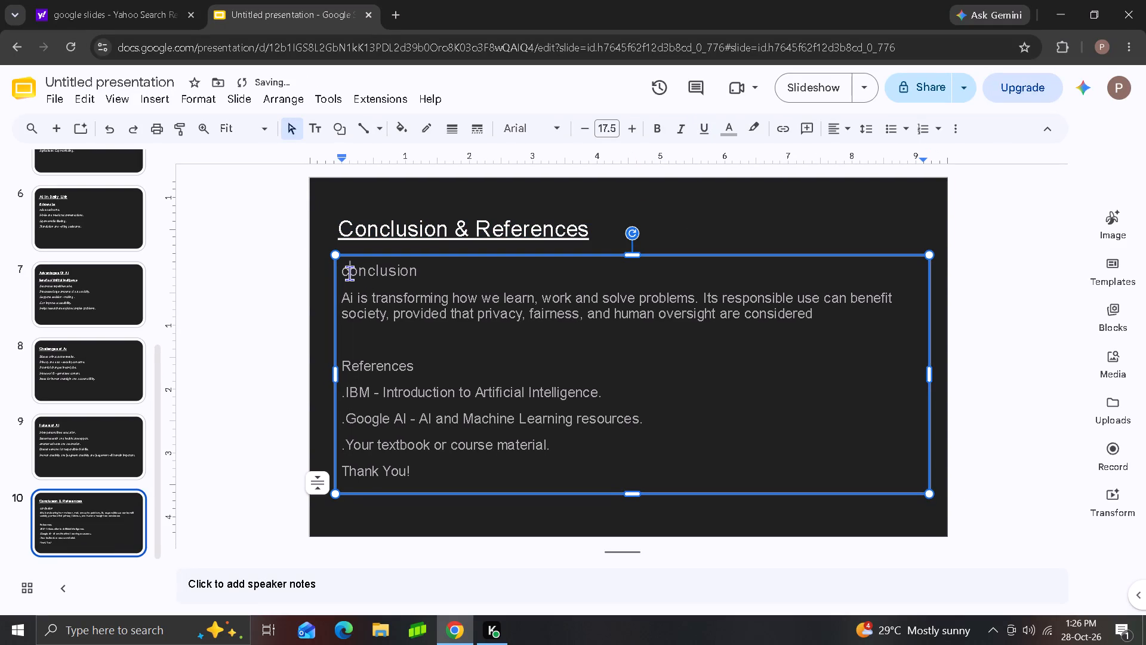
{"action": "left_click", "coordinate": [347, 273]}
{"action": "left_click", "coordinate": [341, 269]}
{"action": "left_click_drag", "start_coordinate": [341, 268], "coordinate": [430, 272]}
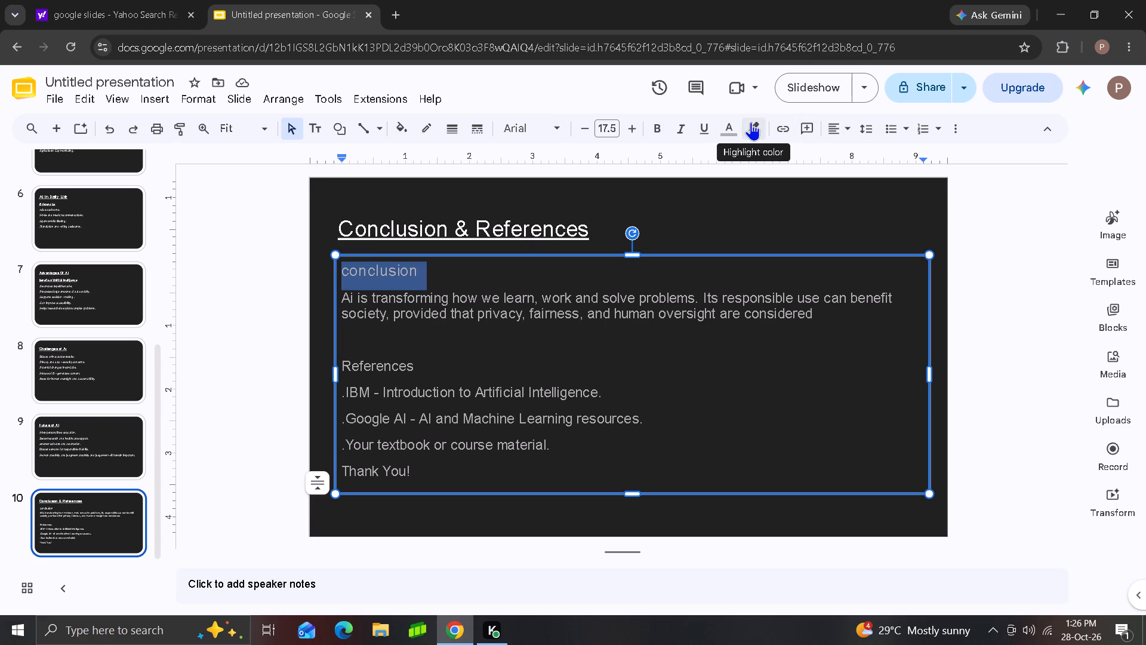
{"action": "left_click", "coordinate": [732, 124]}
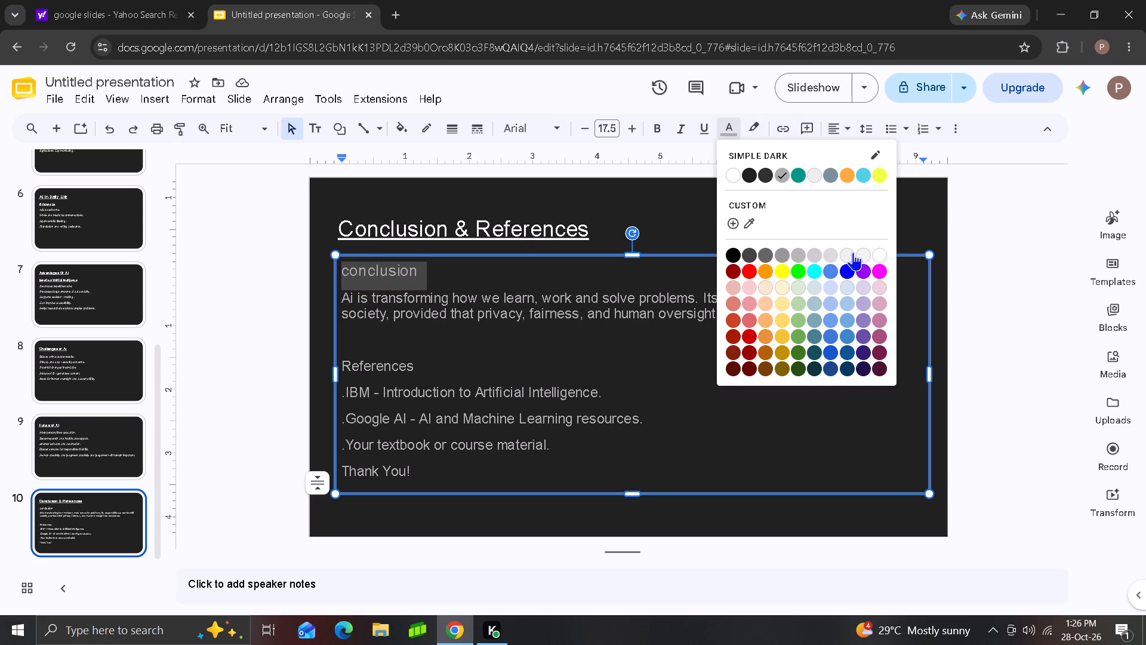
{"action": "left_click", "coordinate": [861, 259]}
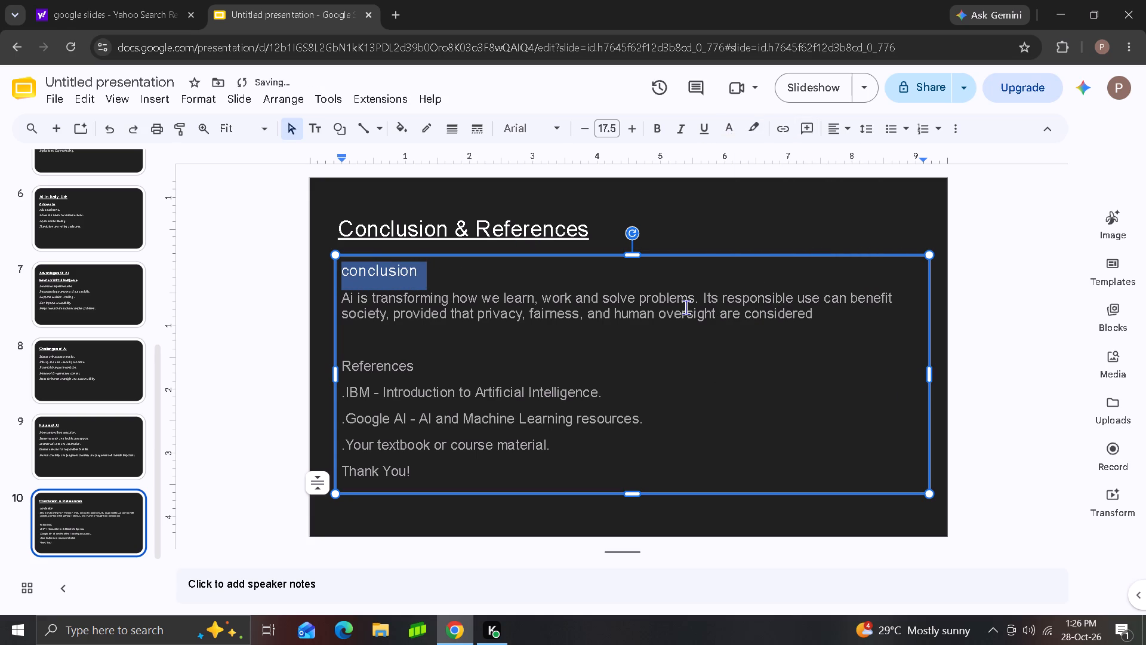
{"action": "key", "text": "ctrl+u"}
{"action": "left_click", "coordinate": [589, 423]}
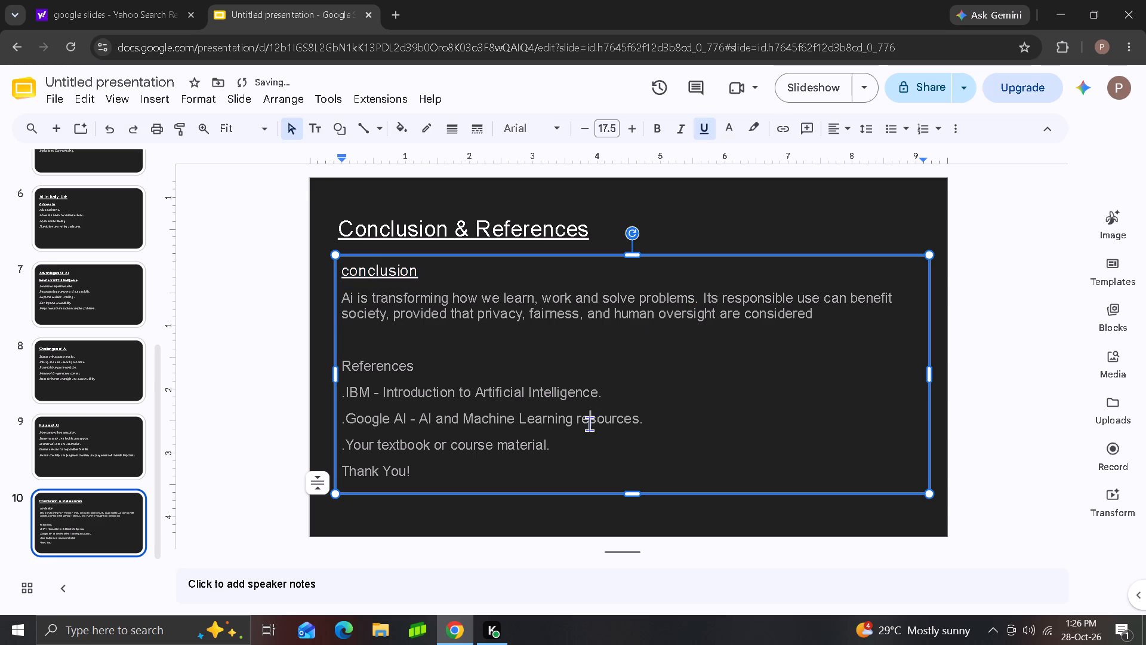
Change the "References" subheading on slide 10 to a near-white text color and underline it.
{"action": "left_click", "coordinate": [341, 363]}
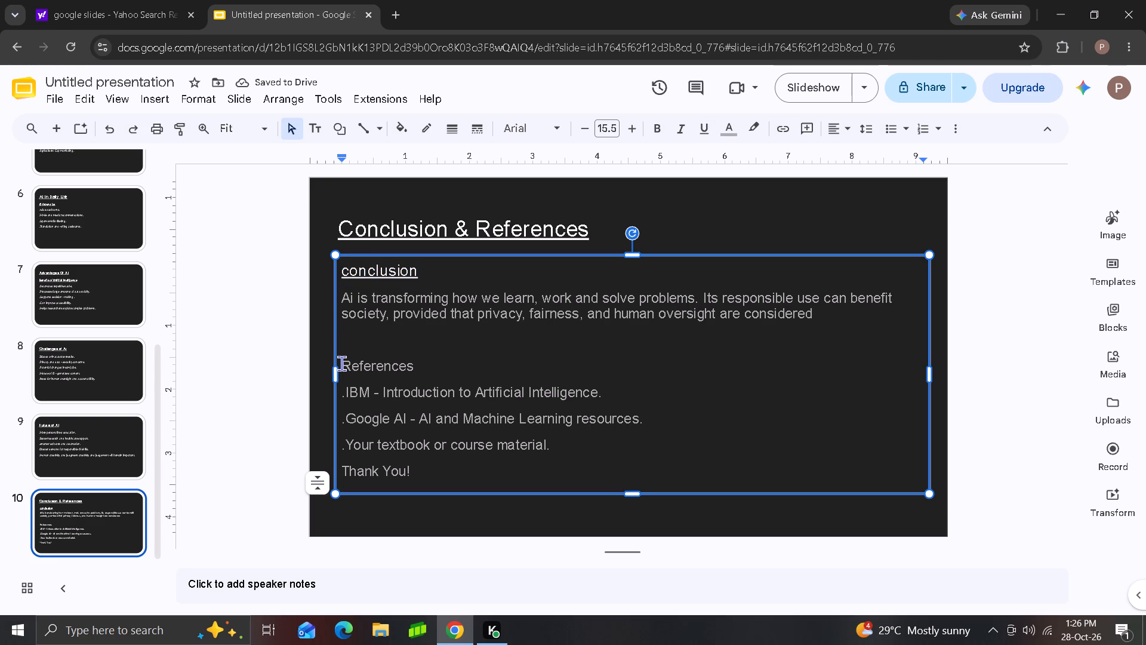
{"action": "left_click_drag", "start_coordinate": [341, 363], "coordinate": [420, 363]}
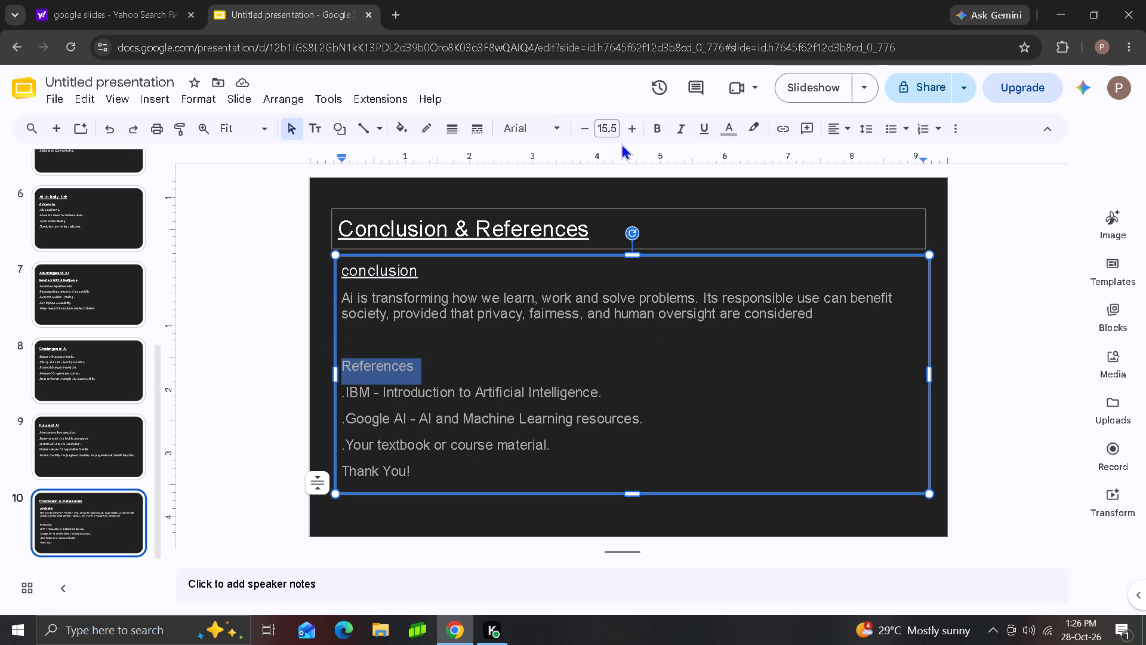
{"action": "left_click", "coordinate": [729, 127]}
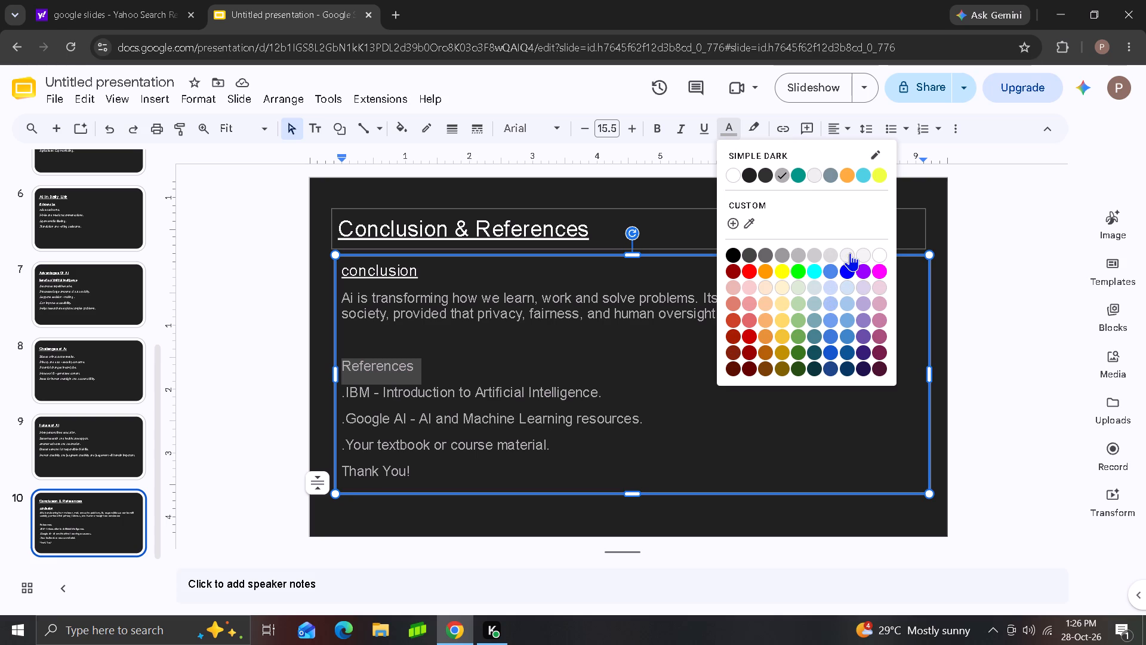
{"action": "left_click", "coordinate": [850, 253]}
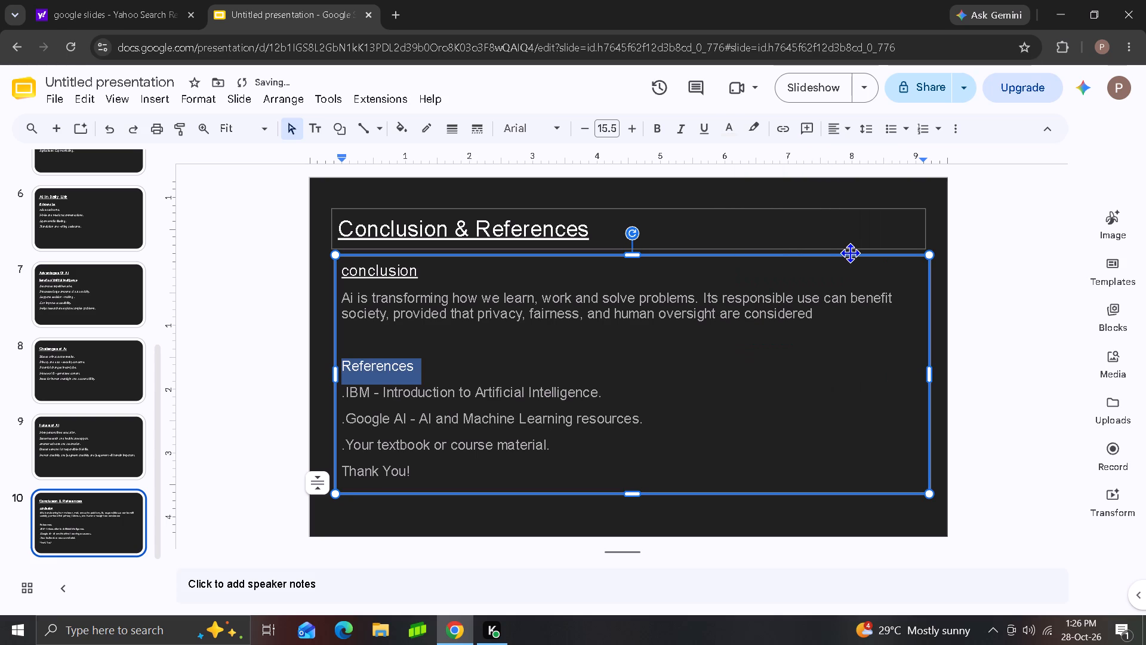
{"action": "key", "text": "ctrl+u"}
{"action": "left_click", "coordinate": [791, 333]}
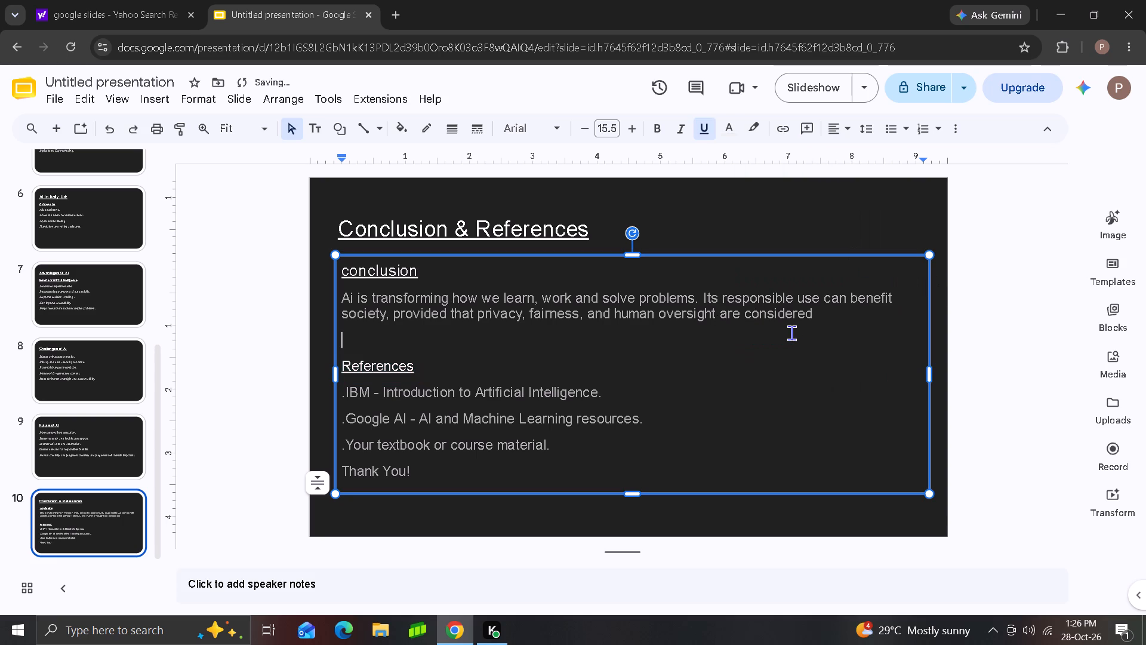
{"action": "left_click", "coordinate": [756, 360]}
Look back over the earlier slides up to slide 4 to check their heading and subheading formatting.
{"action": "scroll", "coordinate": [756, 360], "scroll_direction": "up", "scroll_amount": 1}
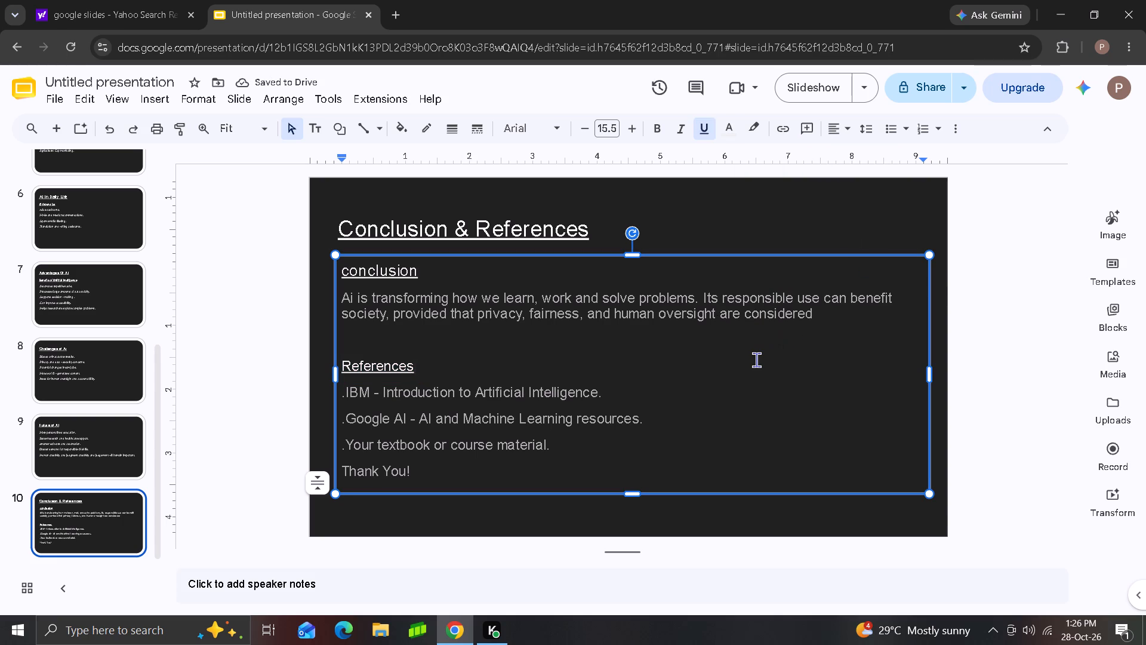
{"action": "scroll", "coordinate": [756, 360], "scroll_direction": "up", "scroll_amount": 5}
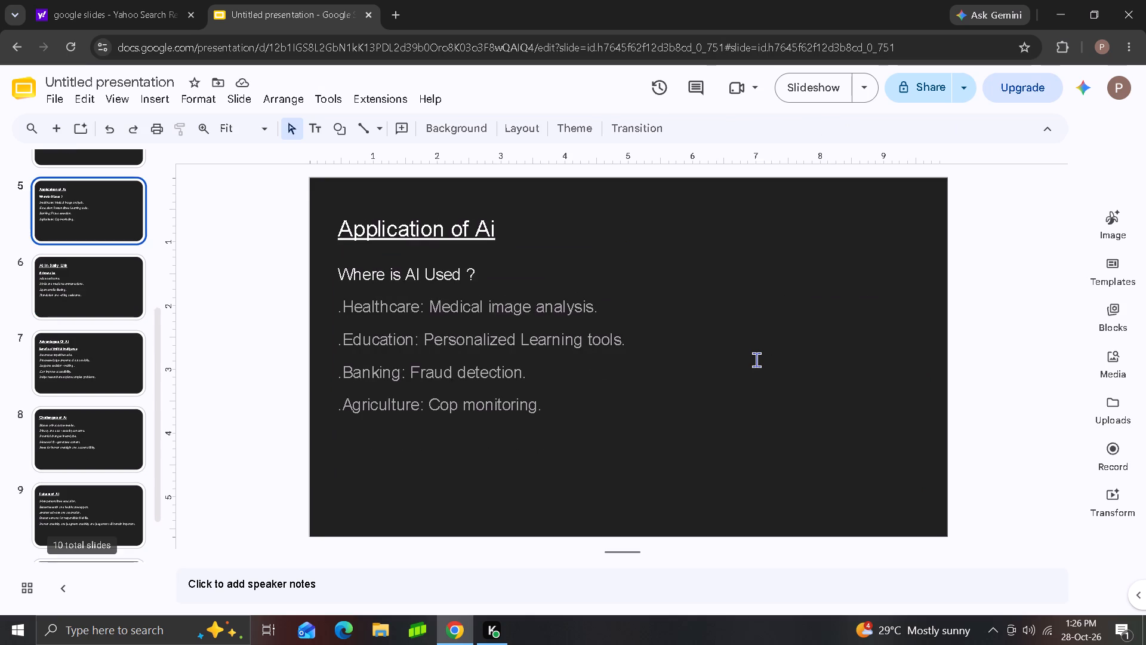
{"action": "scroll", "coordinate": [756, 360], "scroll_direction": "up", "scroll_amount": 1}
{"action": "scroll", "coordinate": [756, 360], "scroll_direction": "down", "scroll_amount": 1, "text": "ctrl"}
{"action": "scroll", "coordinate": [756, 360], "scroll_direction": "up", "scroll_amount": 1, "text": "ctrl"}
{"action": "scroll", "coordinate": [756, 360], "scroll_direction": "down", "scroll_amount": 1}
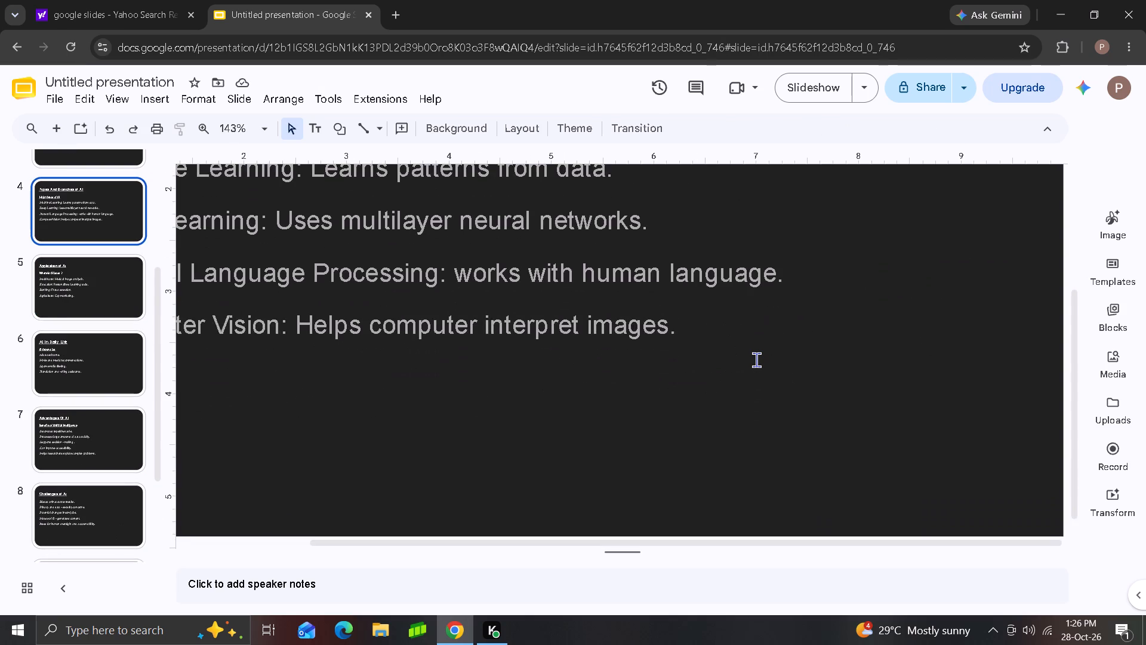
{"action": "scroll", "coordinate": [756, 360], "scroll_direction": "down", "scroll_amount": 1}
{"action": "scroll", "coordinate": [756, 360], "scroll_direction": "up", "scroll_amount": 2}
{"action": "scroll", "coordinate": [756, 360], "scroll_direction": "down", "scroll_amount": 1}
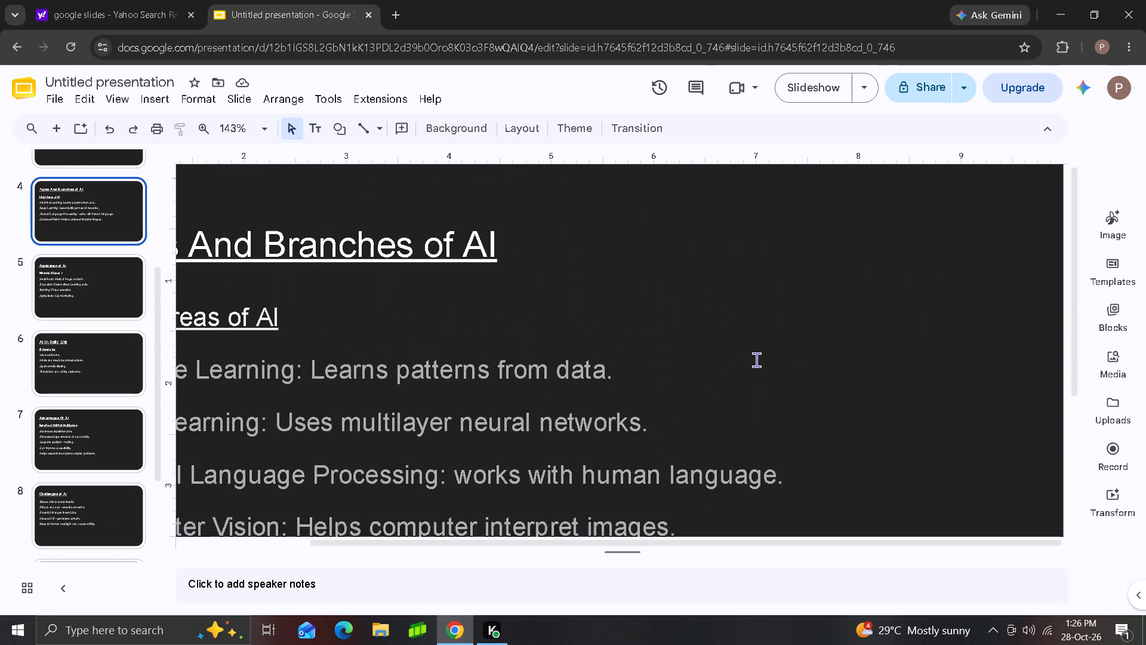
{"action": "scroll", "coordinate": [756, 360], "scroll_direction": "down", "scroll_amount": 1}
{"action": "scroll", "coordinate": [756, 360], "scroll_direction": "down", "scroll_amount": 4, "text": "ctrl"}
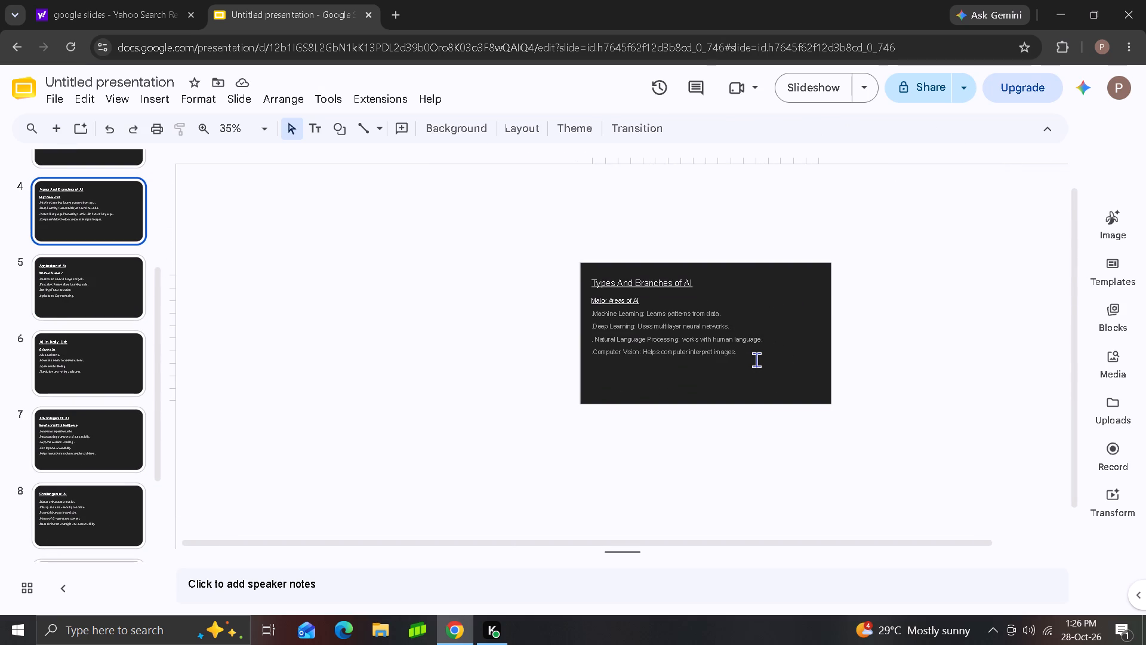
{"action": "scroll", "coordinate": [756, 360], "scroll_direction": "up", "scroll_amount": 1, "text": "ctrl"}
{"action": "scroll", "coordinate": [756, 360], "scroll_direction": "down", "scroll_amount": 1, "text": "ctrl"}
{"action": "scroll", "coordinate": [756, 360], "scroll_direction": "up", "scroll_amount": 1, "text": "ctrl"}
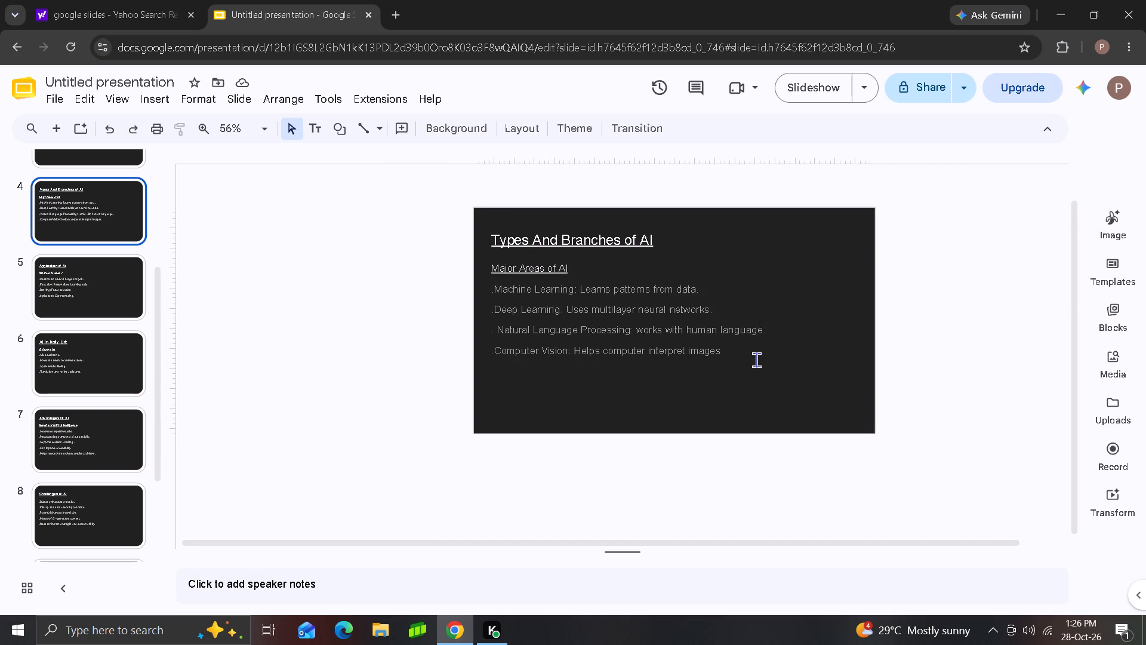
{"action": "scroll", "coordinate": [756, 360], "scroll_direction": "up", "scroll_amount": 1, "text": "ctrl"}
{"action": "scroll", "coordinate": [756, 360], "scroll_direction": "down", "scroll_amount": 1, "text": "ctrl"}
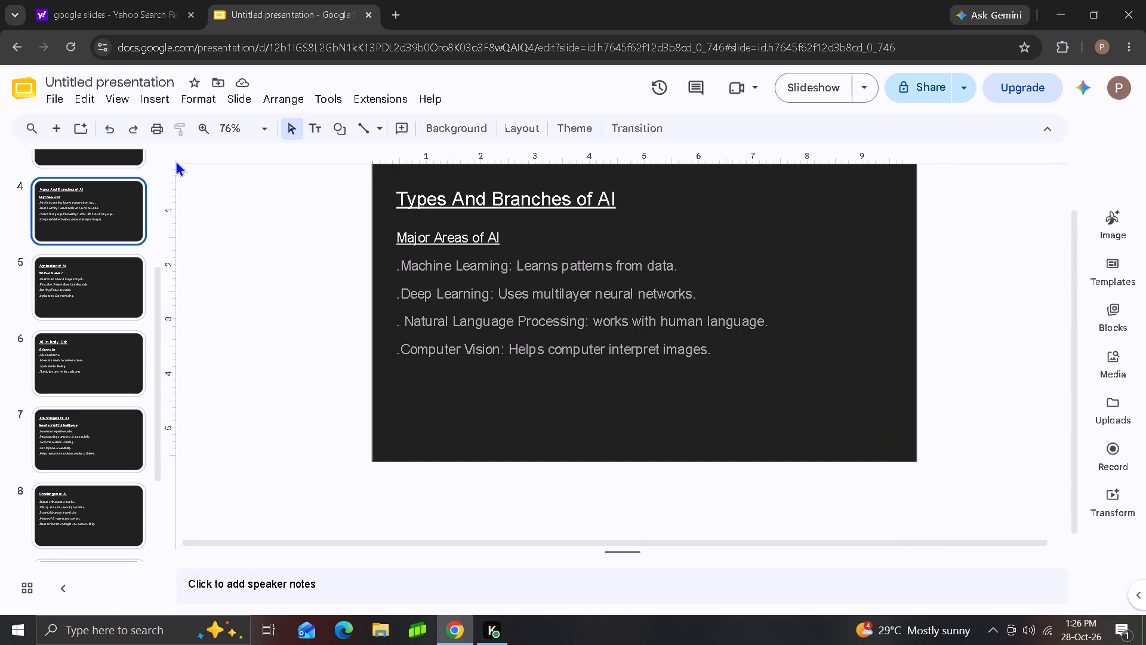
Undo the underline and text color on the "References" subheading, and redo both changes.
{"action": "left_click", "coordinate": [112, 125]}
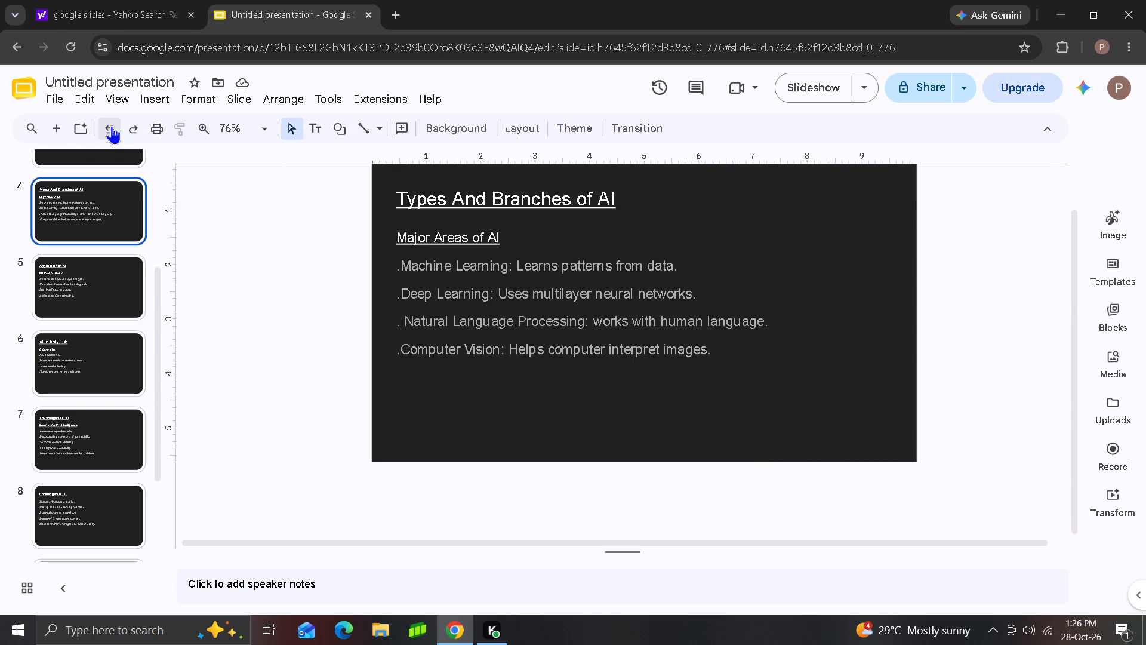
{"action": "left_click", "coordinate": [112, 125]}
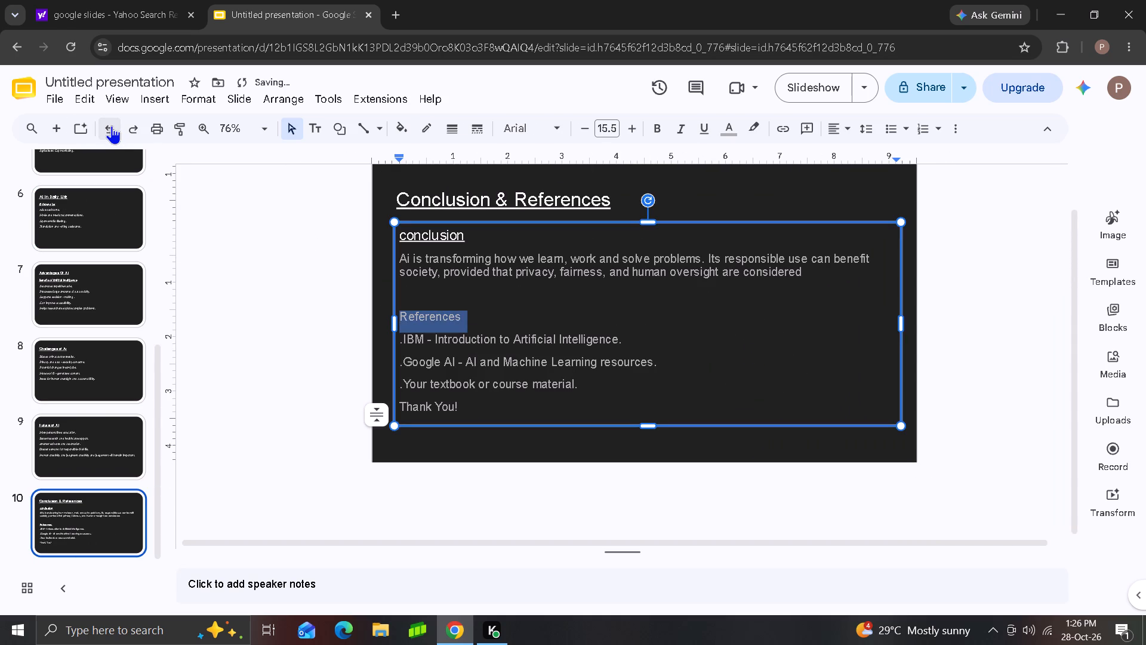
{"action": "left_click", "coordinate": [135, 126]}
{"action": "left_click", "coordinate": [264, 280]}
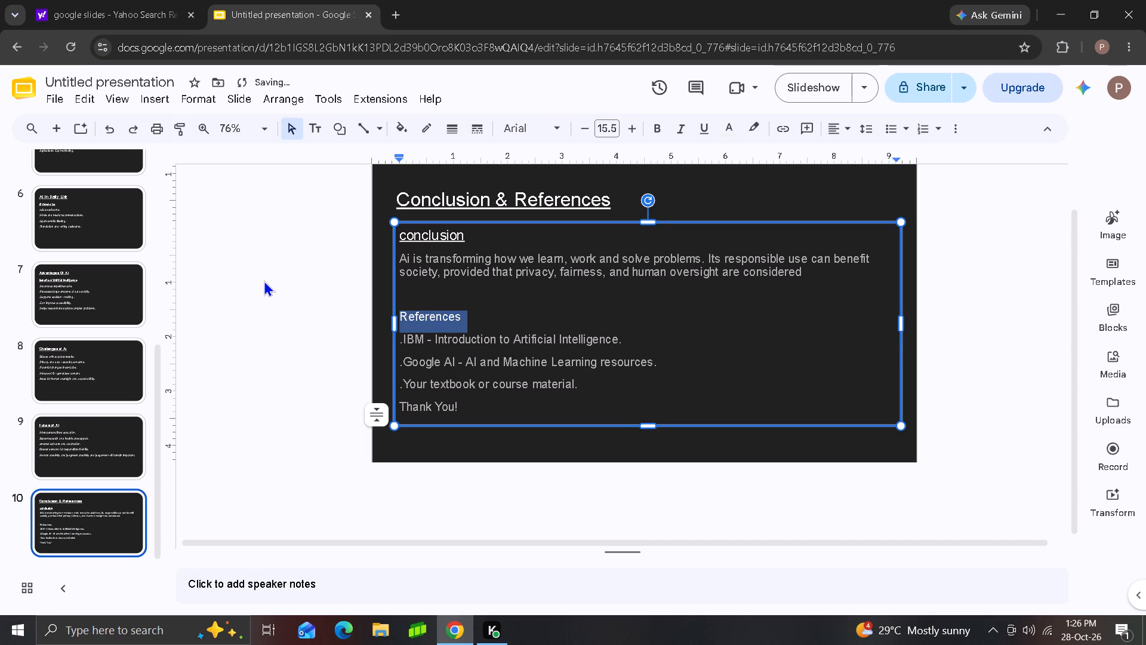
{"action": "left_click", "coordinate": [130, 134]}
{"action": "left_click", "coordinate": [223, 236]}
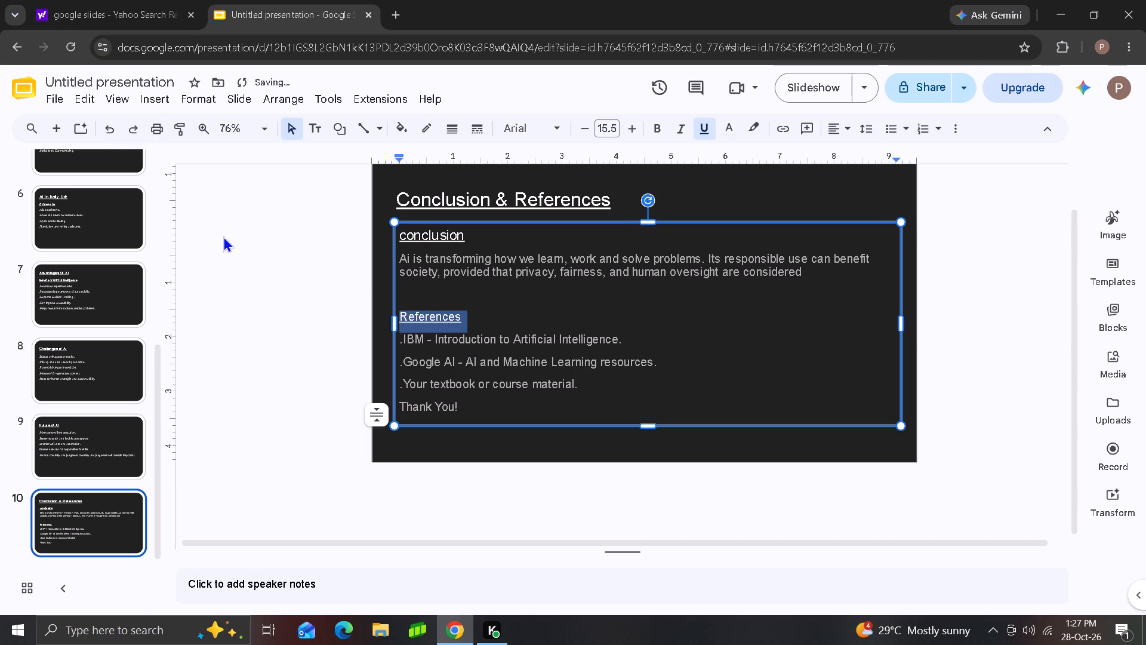
Rename the presentation as Artificial Intelligence.
{"action": "scroll", "coordinate": [223, 236], "scroll_direction": "up", "scroll_amount": 2}
{"action": "scroll", "coordinate": [223, 236], "scroll_direction": "down", "scroll_amount": 4}
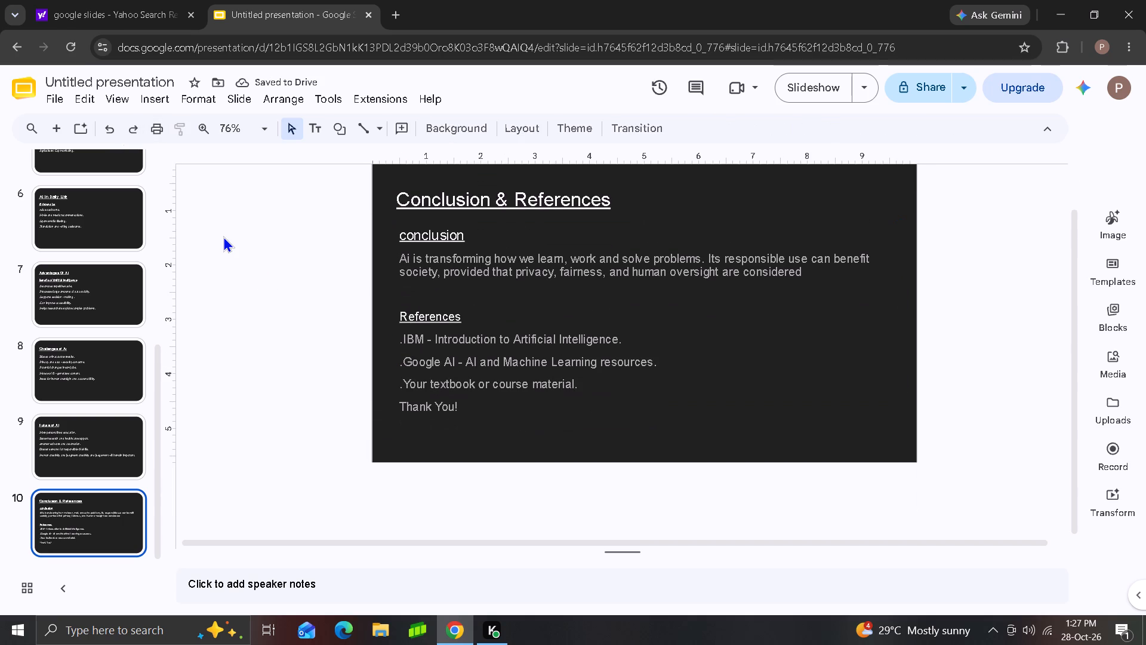
{"action": "scroll", "coordinate": [223, 236], "scroll_direction": "up", "scroll_amount": 2}
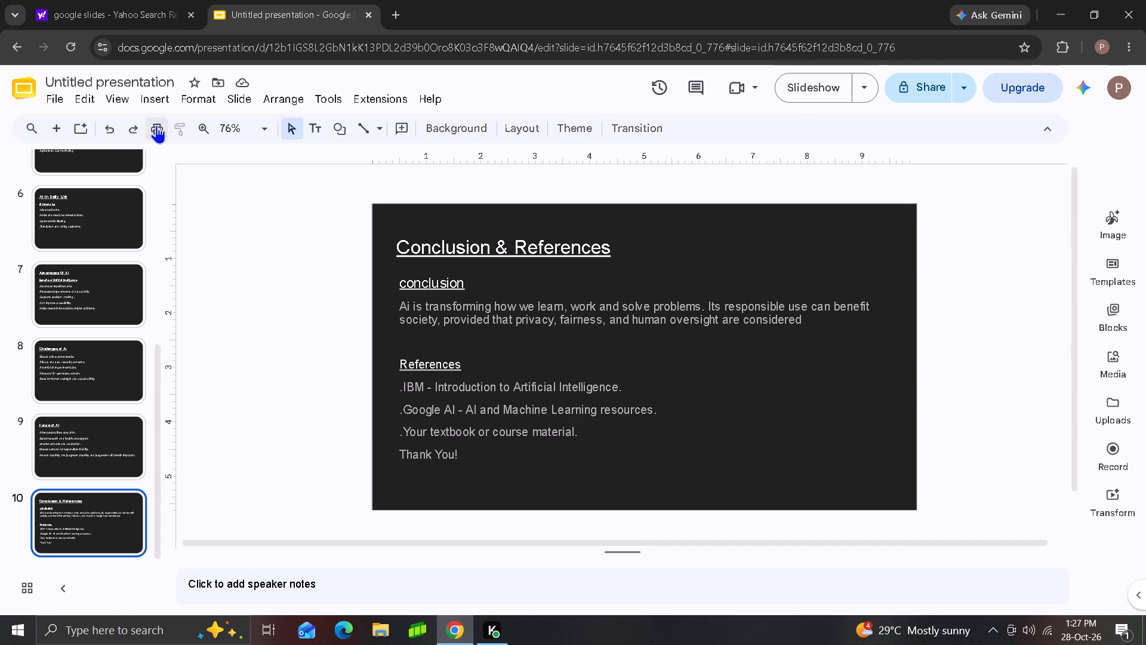
{"action": "left_click", "coordinate": [56, 87]}
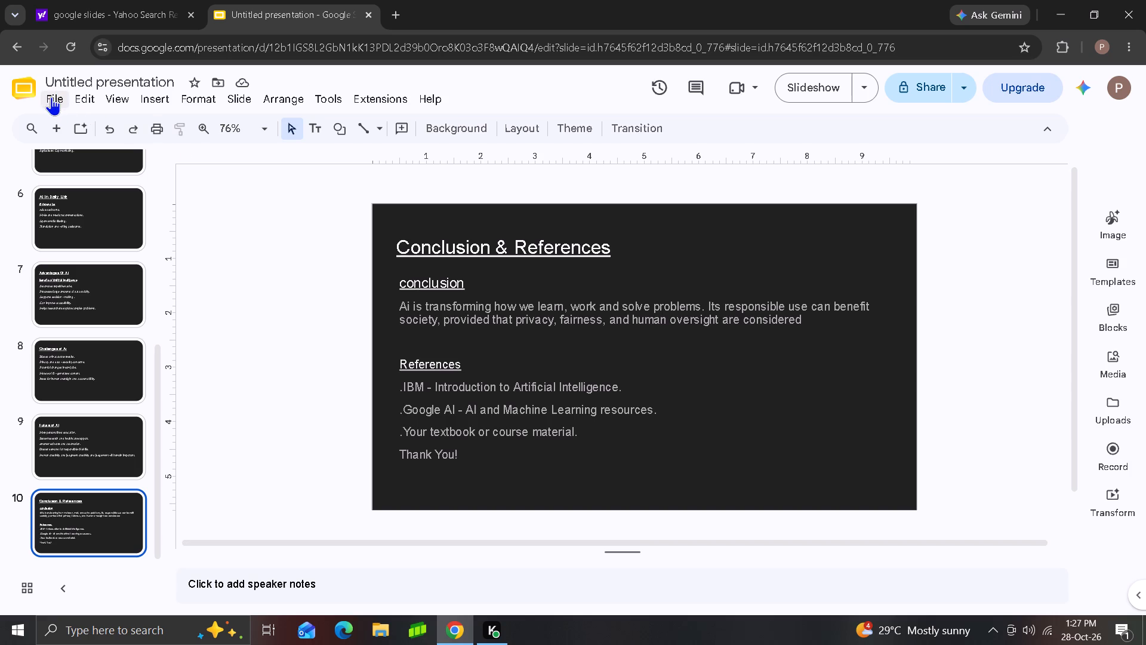
{"action": "left_click", "coordinate": [51, 97]}
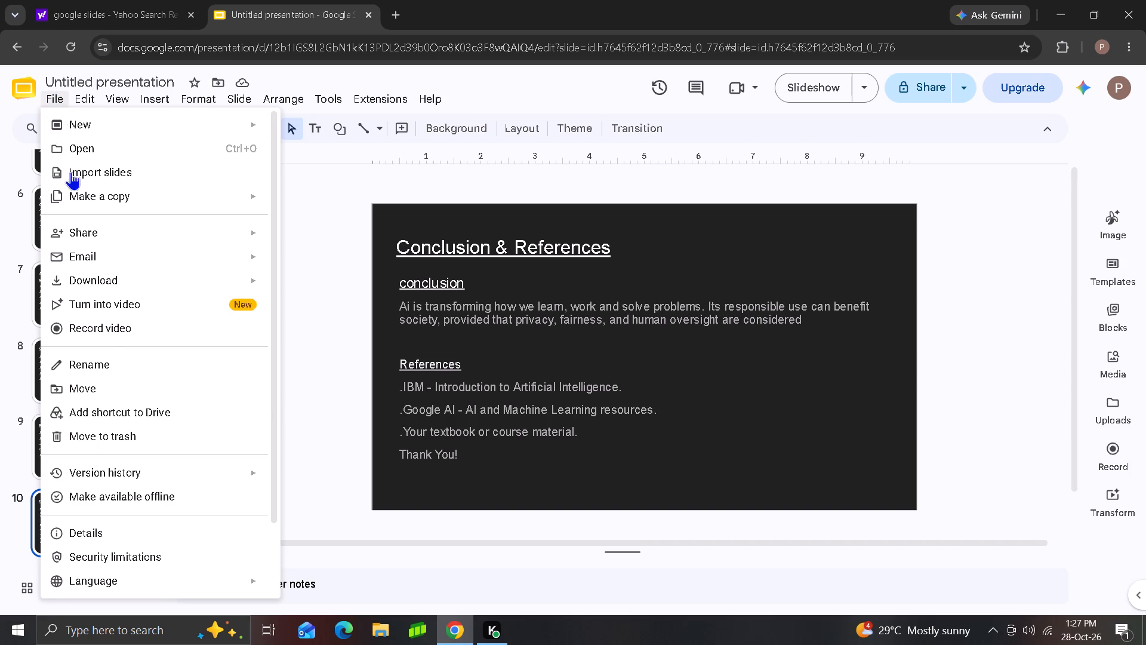
{"action": "scroll", "coordinate": [106, 345], "scroll_direction": "down", "scroll_amount": 2}
{"action": "scroll", "coordinate": [106, 345], "scroll_direction": "up", "scroll_amount": 1}
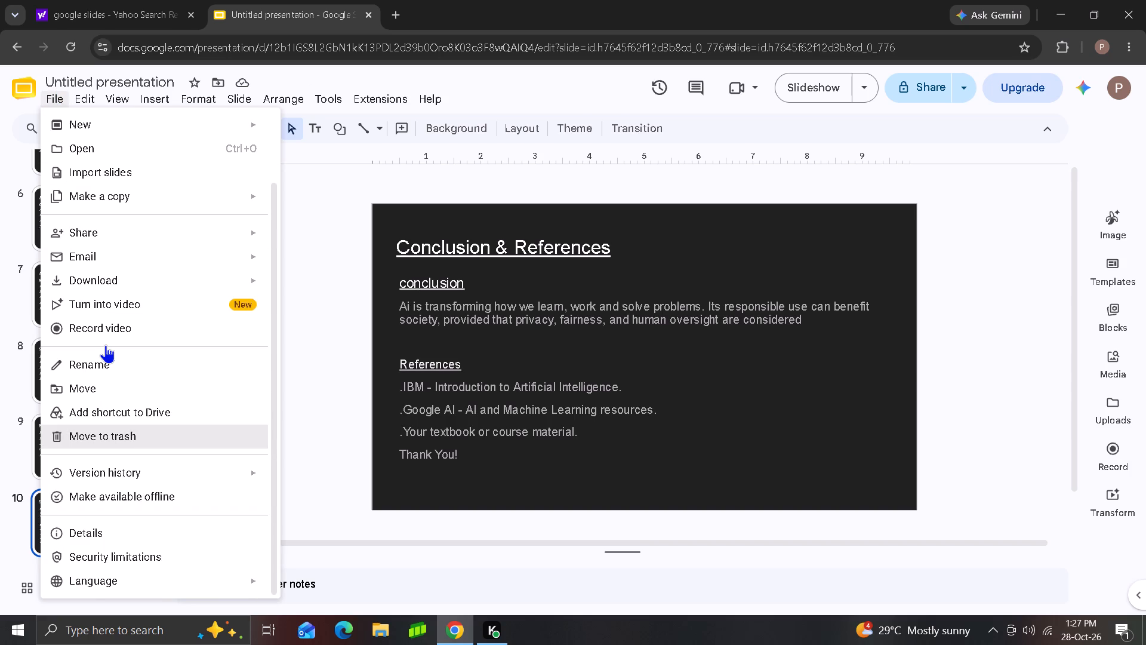
{"action": "scroll", "coordinate": [106, 345], "scroll_direction": "up", "scroll_amount": 1}
{"action": "left_click", "coordinate": [109, 364]}
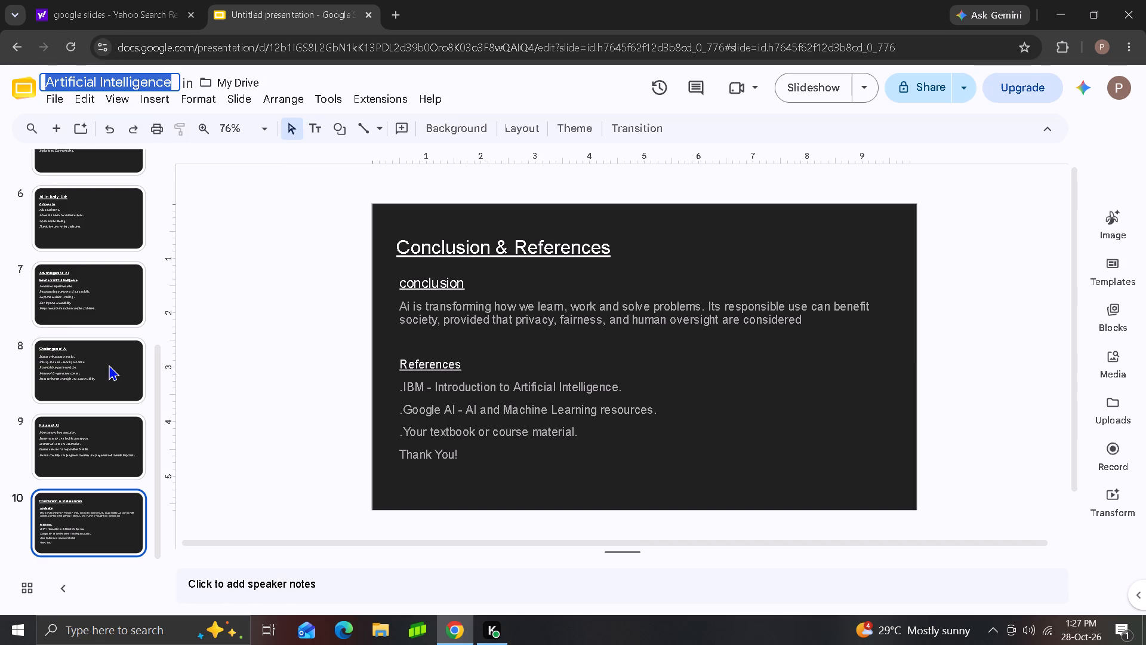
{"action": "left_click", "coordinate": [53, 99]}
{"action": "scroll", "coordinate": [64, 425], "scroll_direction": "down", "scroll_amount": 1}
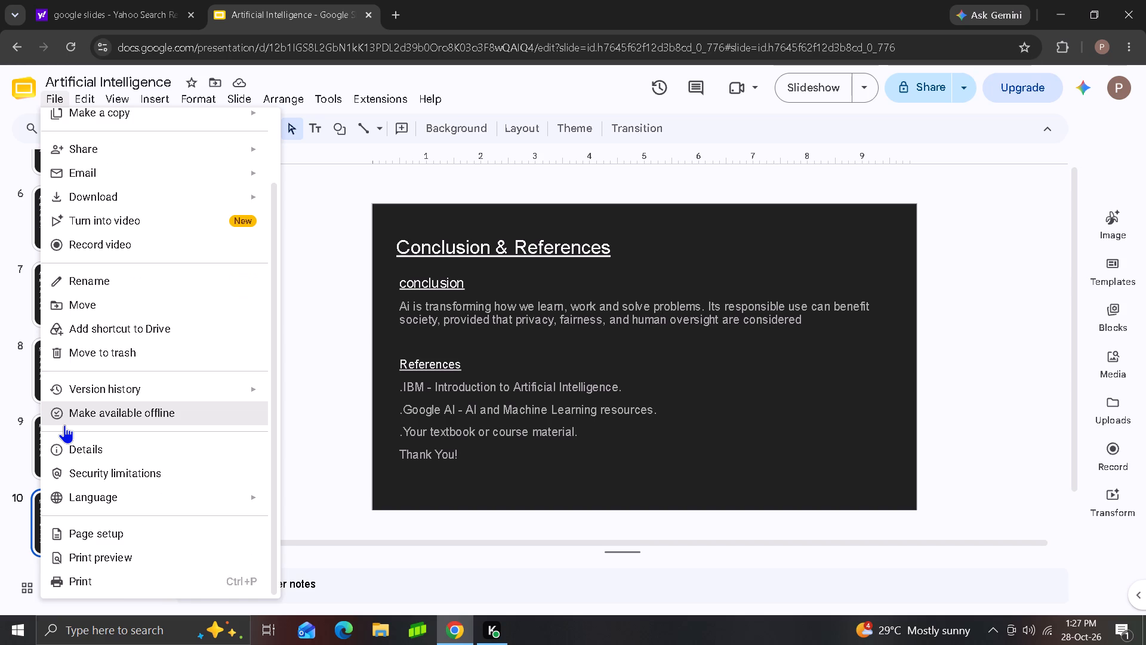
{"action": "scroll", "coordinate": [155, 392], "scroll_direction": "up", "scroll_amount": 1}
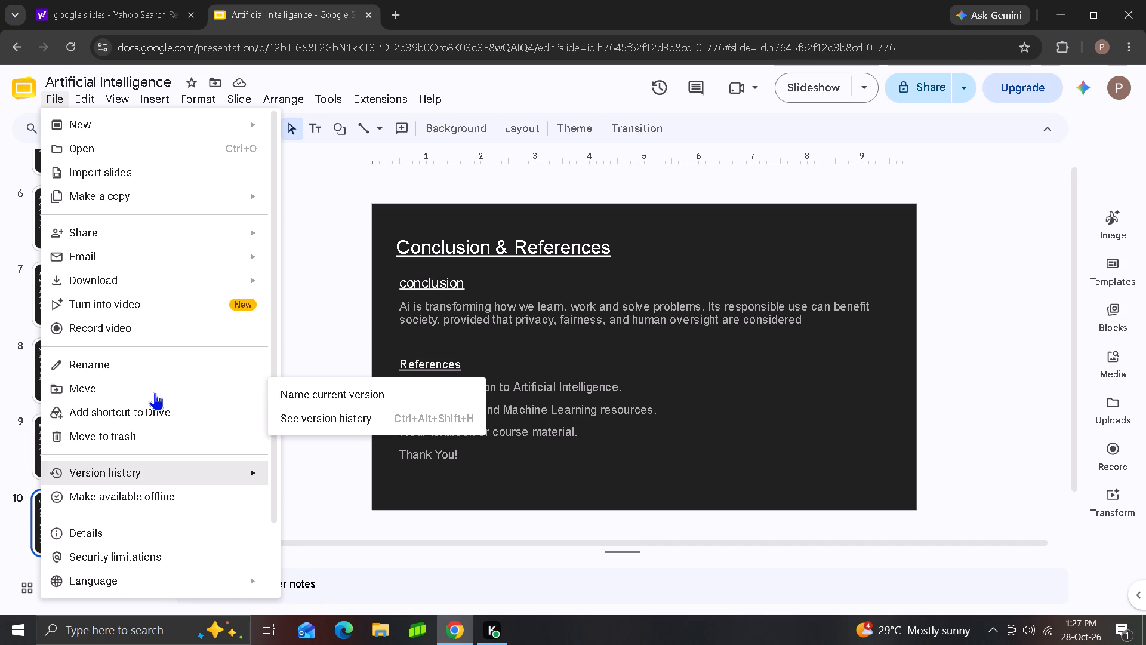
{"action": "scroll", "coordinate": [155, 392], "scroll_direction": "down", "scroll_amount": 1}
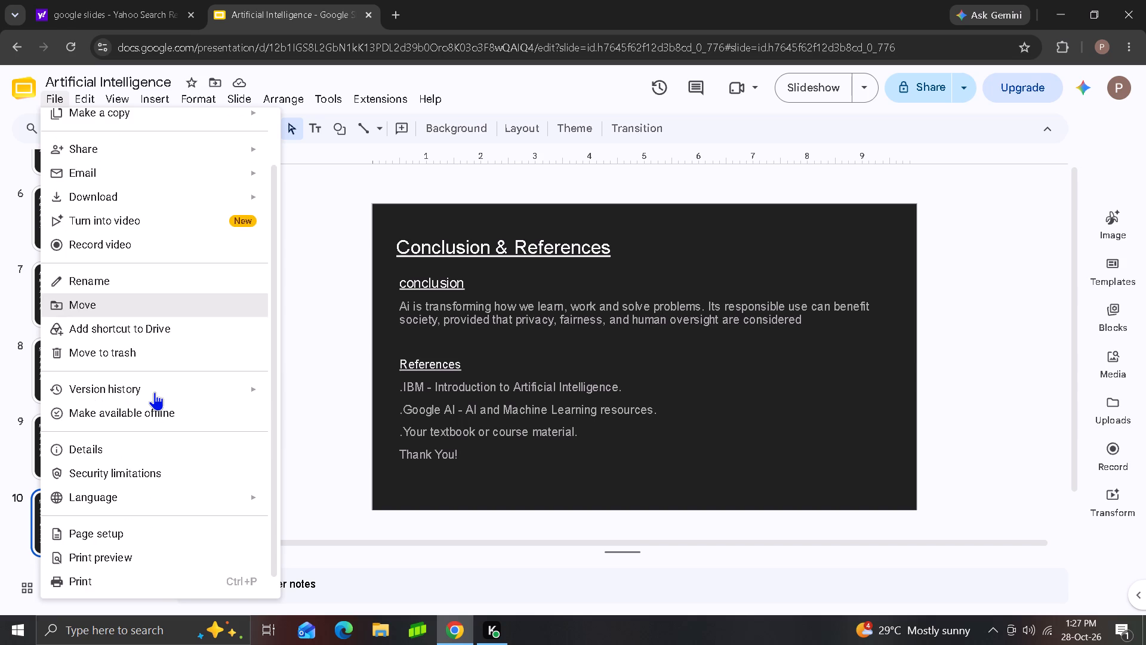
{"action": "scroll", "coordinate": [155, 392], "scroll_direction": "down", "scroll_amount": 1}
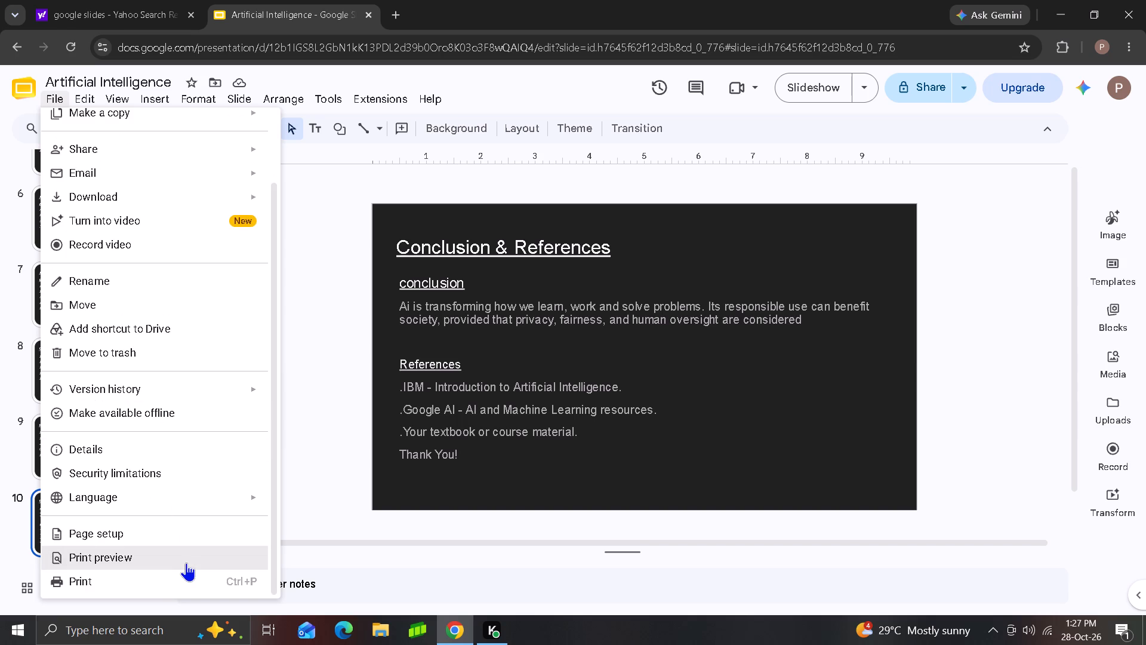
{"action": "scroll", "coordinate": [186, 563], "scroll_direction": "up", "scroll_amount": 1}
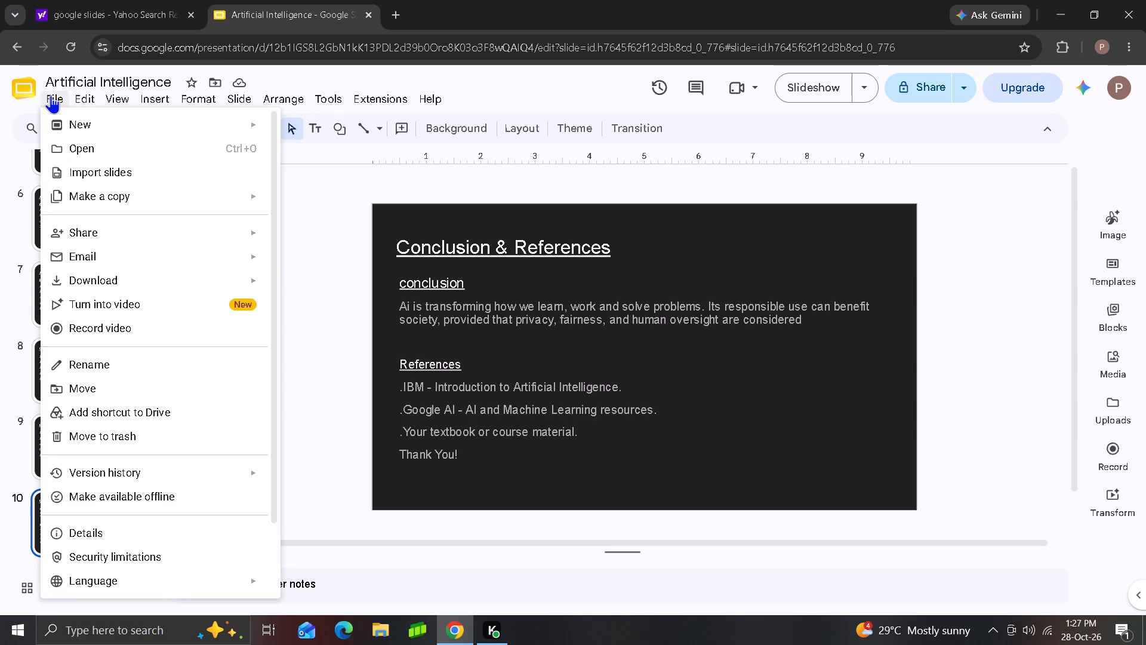
Open the print preview of the presentation, look through its pages, and leave without printing by closing the presentation.
{"action": "scroll", "coordinate": [184, 345], "scroll_direction": "down", "scroll_amount": 1}
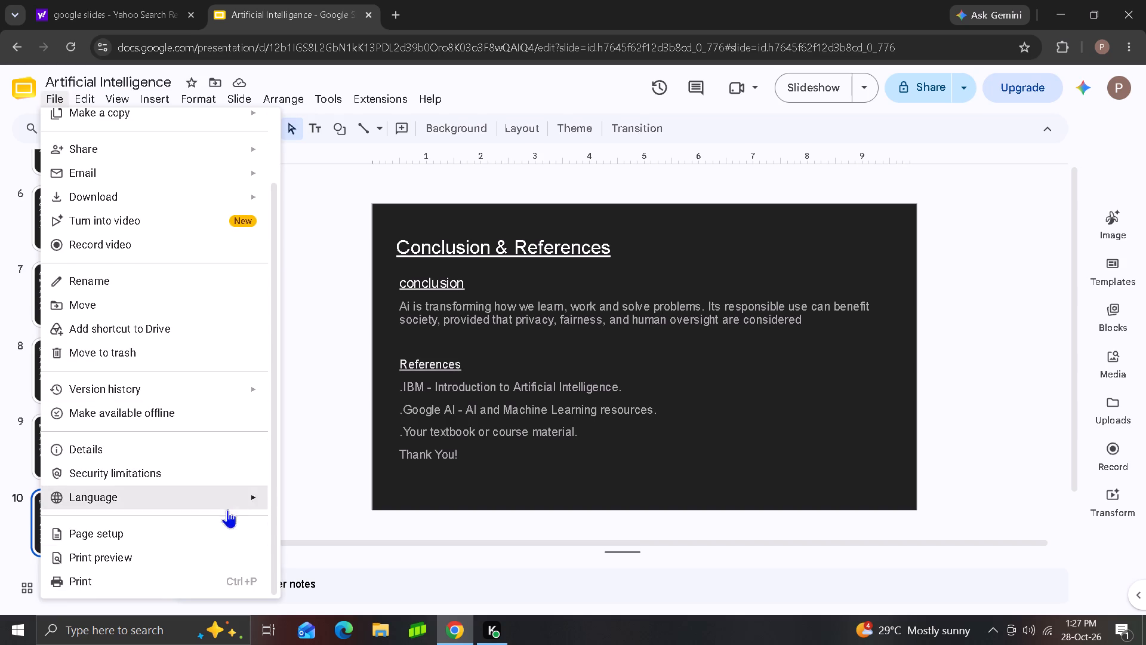
{"action": "left_click", "coordinate": [133, 576]}
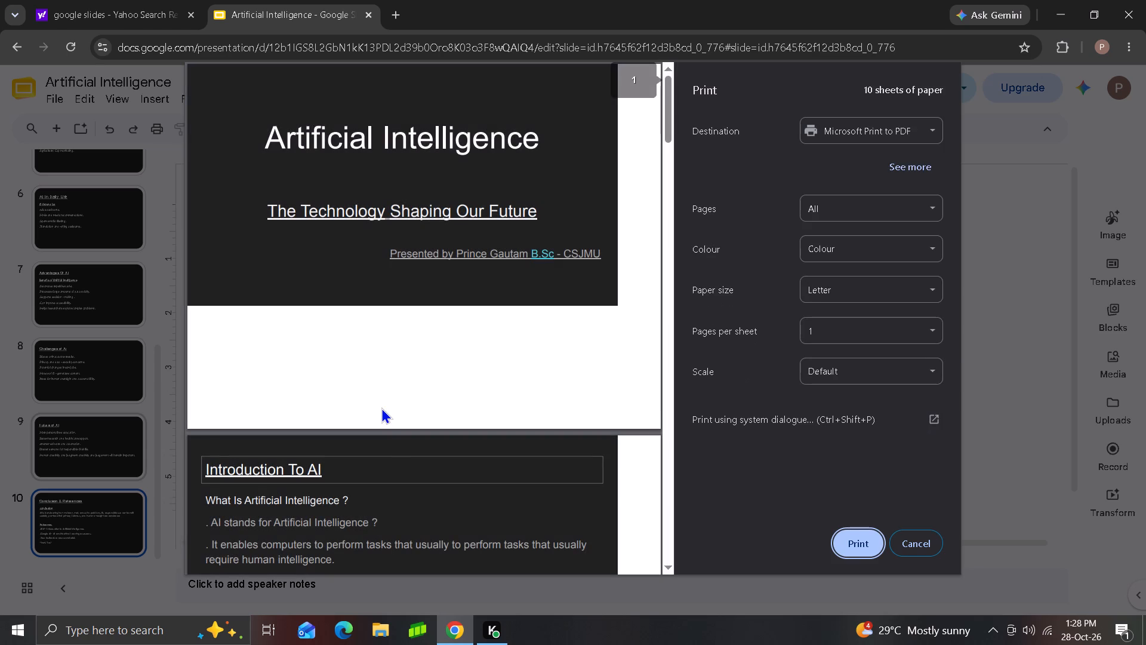
{"action": "scroll", "coordinate": [386, 438], "scroll_direction": "down", "scroll_amount": 1}
{"action": "scroll", "coordinate": [386, 438], "scroll_direction": "up", "scroll_amount": 1}
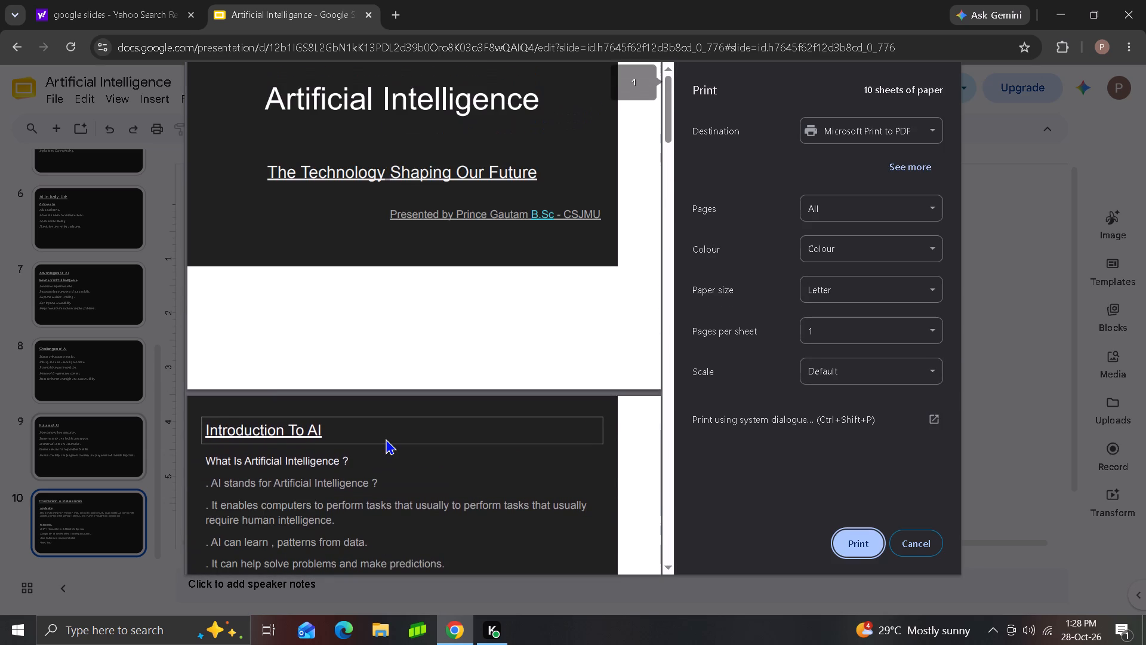
{"action": "scroll", "coordinate": [386, 438], "scroll_direction": "down", "scroll_amount": 3}
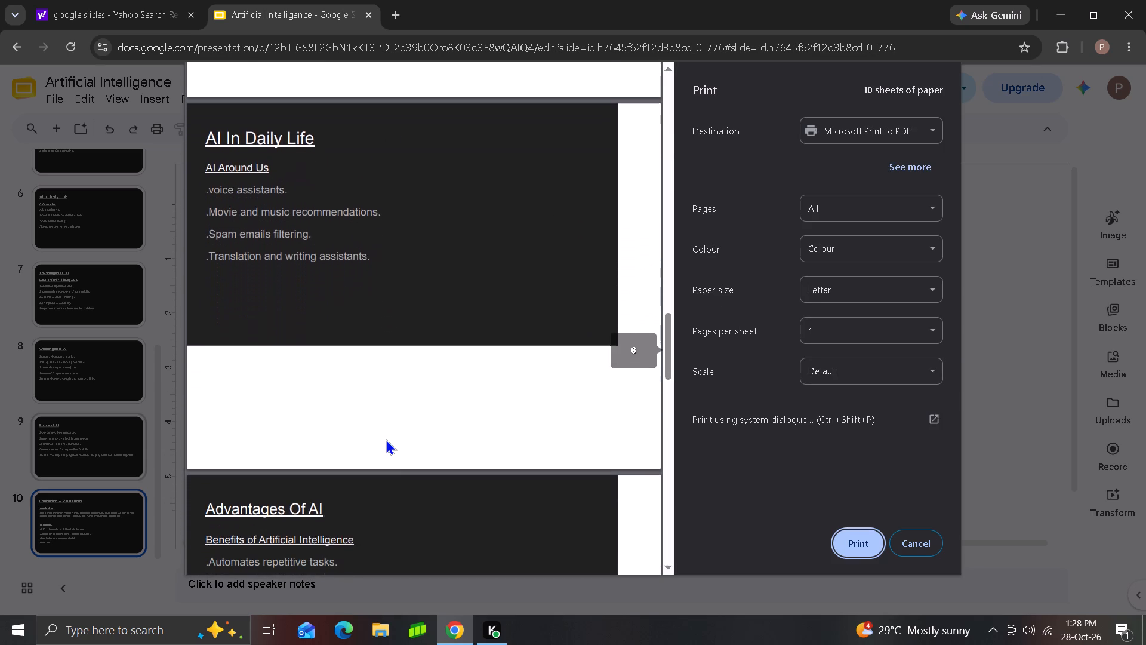
{"action": "scroll", "coordinate": [386, 438], "scroll_direction": "up", "scroll_amount": 2}
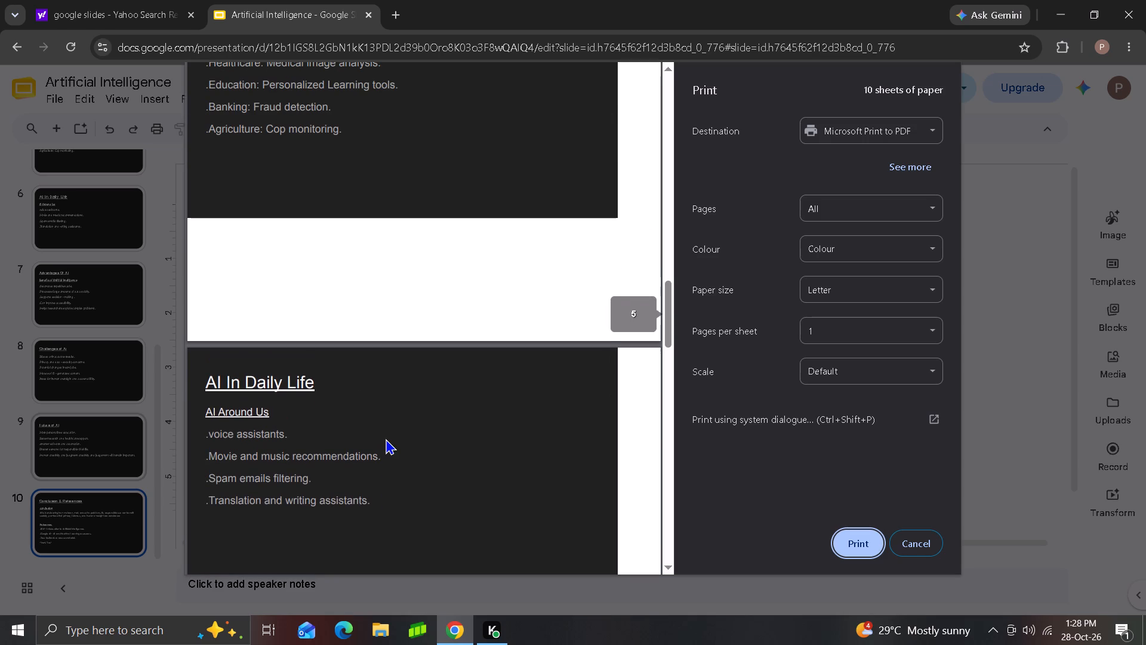
{"action": "left_click", "coordinate": [366, 17]}
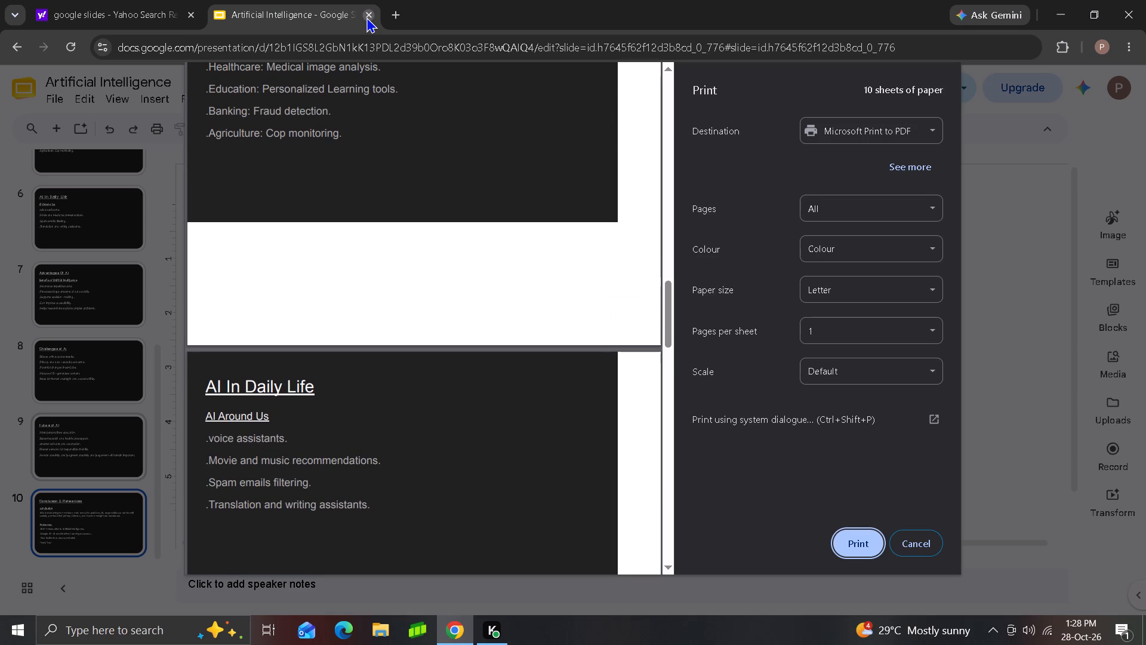
{"action": "left_click", "coordinate": [371, 18]}
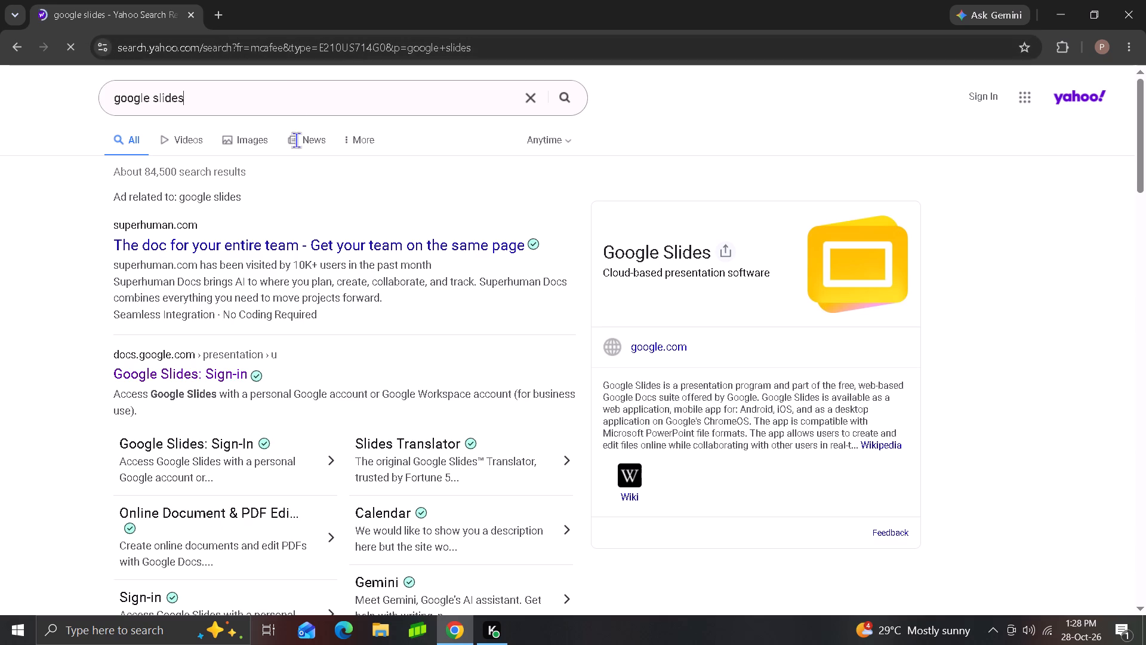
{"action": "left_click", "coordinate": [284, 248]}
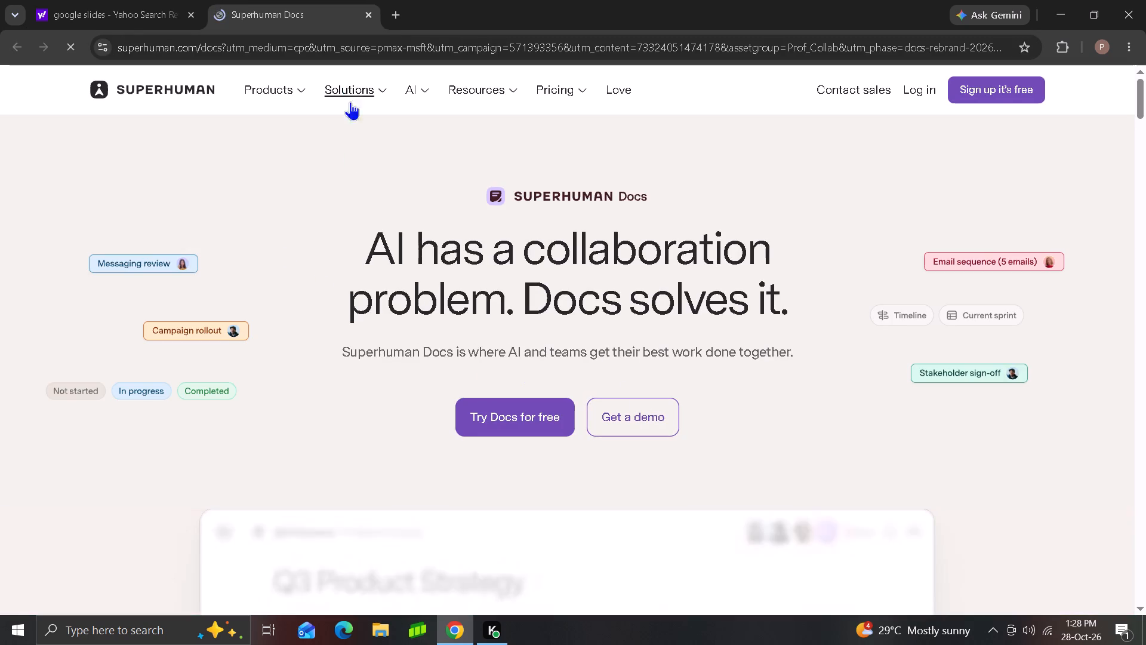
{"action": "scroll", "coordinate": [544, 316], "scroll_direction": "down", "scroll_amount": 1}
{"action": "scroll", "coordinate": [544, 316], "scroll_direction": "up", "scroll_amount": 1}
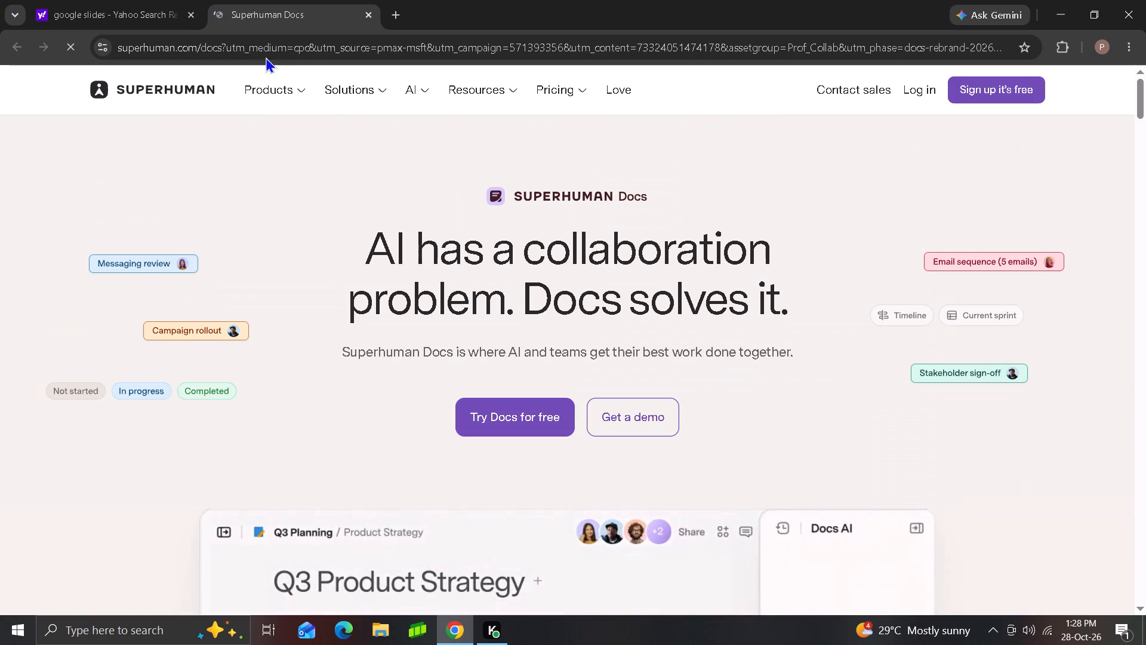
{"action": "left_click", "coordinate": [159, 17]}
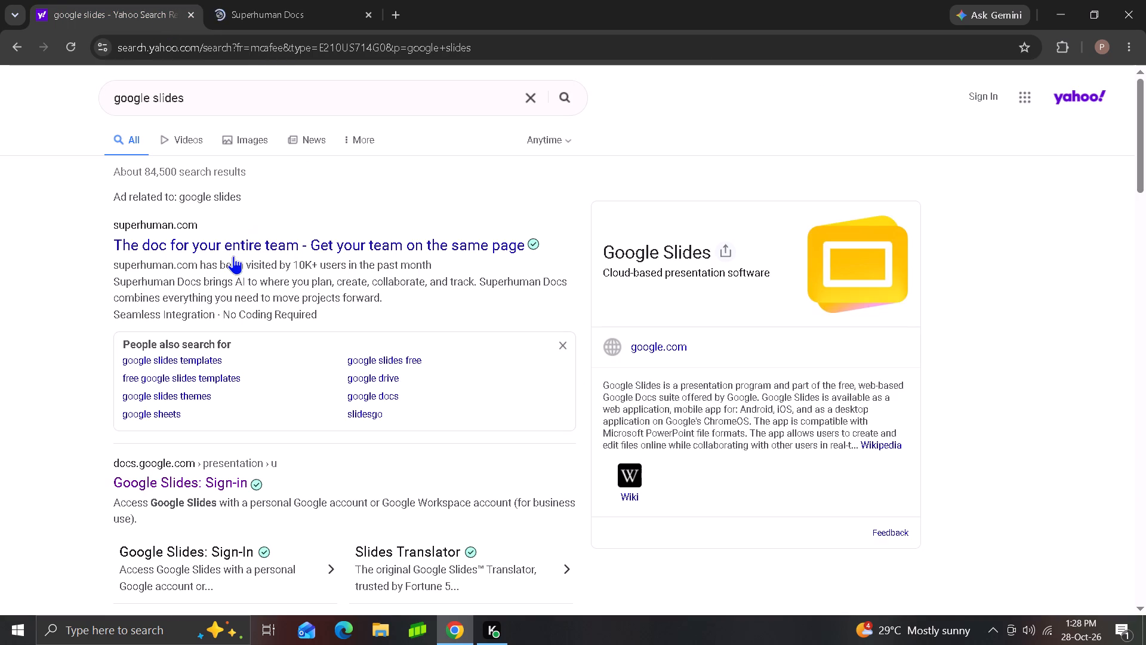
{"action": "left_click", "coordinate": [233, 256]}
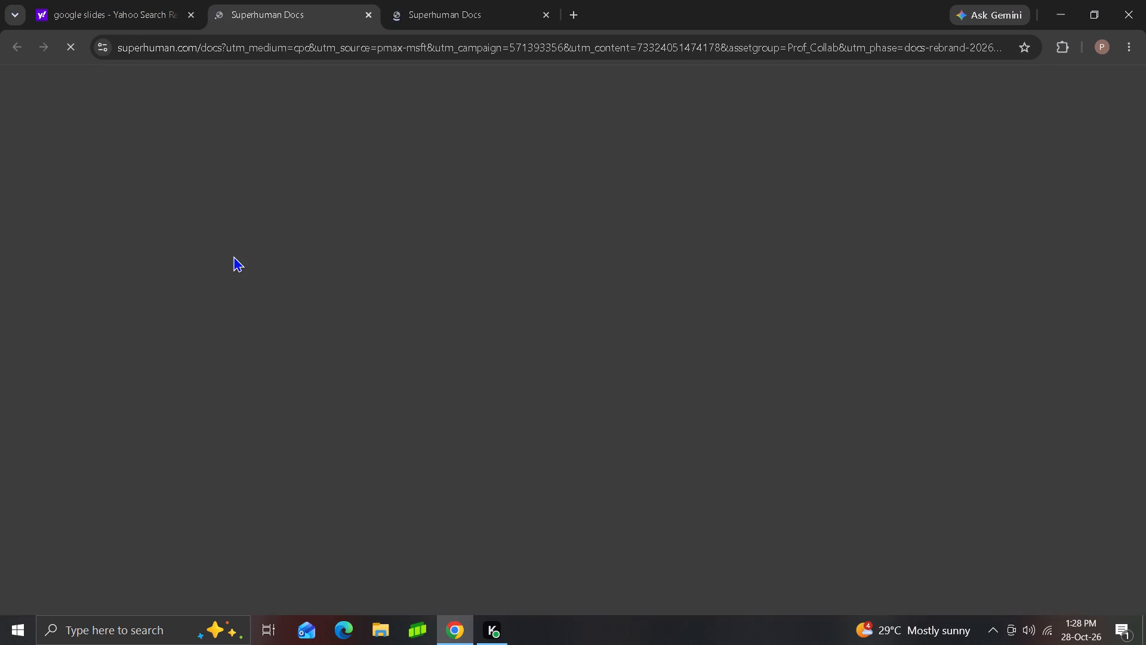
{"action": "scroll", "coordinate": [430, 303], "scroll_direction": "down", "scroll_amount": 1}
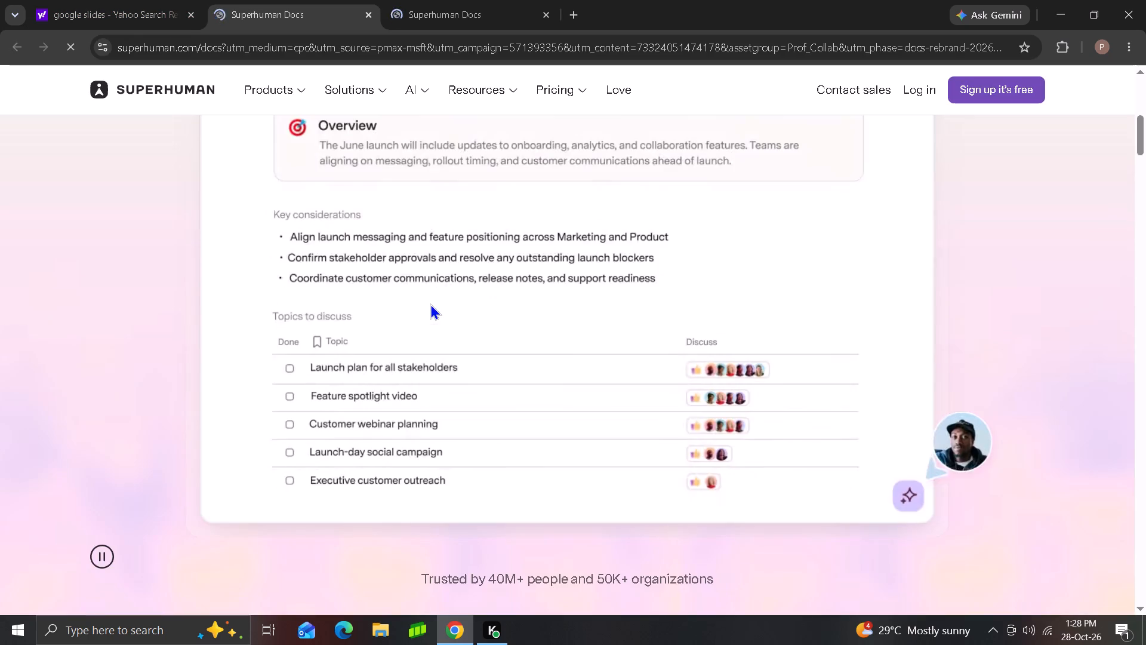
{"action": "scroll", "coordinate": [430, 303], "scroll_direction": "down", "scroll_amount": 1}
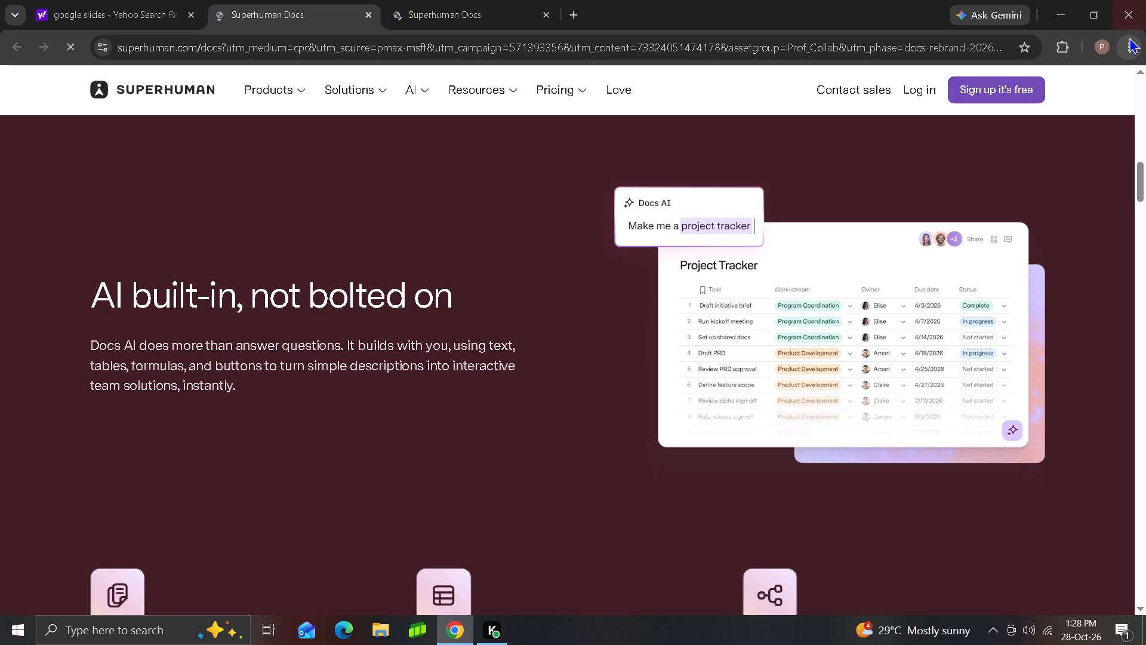
Reopen the recently closed Artificial Intelligence presentation from the browsing history.
{"action": "left_click", "coordinate": [1129, 37]}
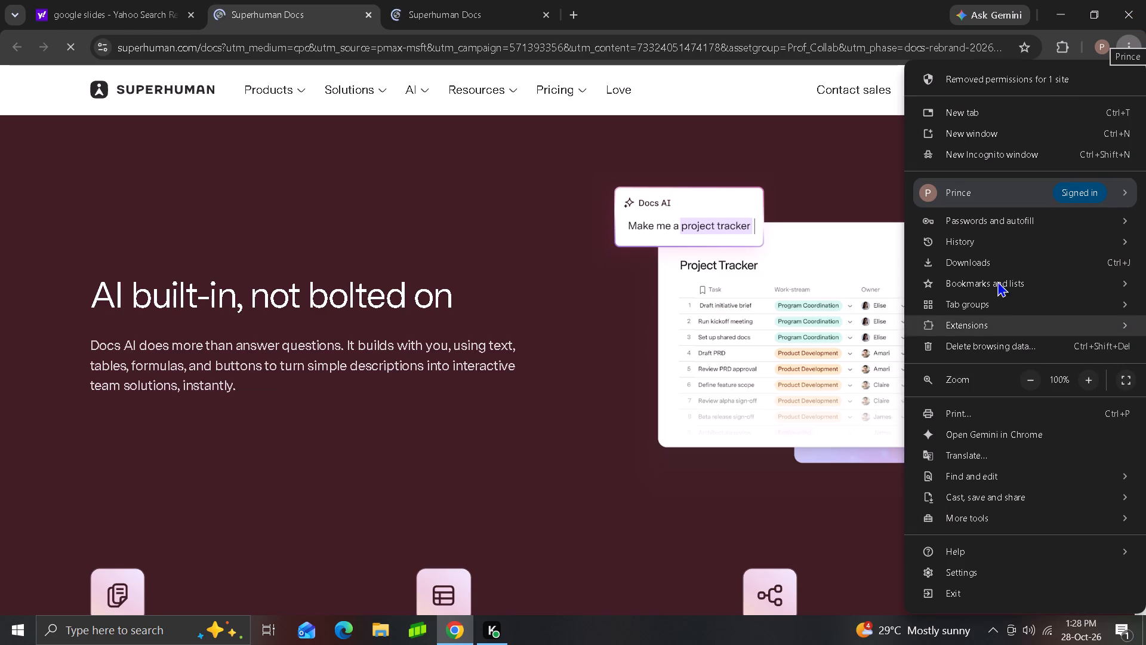
{"action": "left_click", "coordinate": [976, 241]}
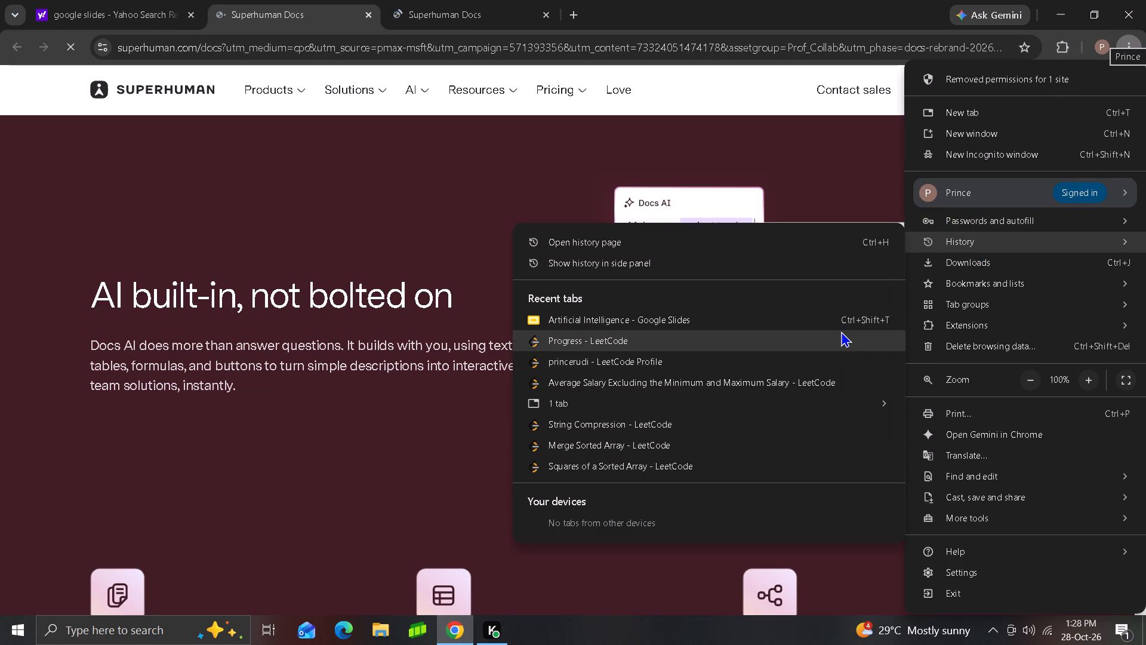
{"action": "left_click", "coordinate": [672, 322]}
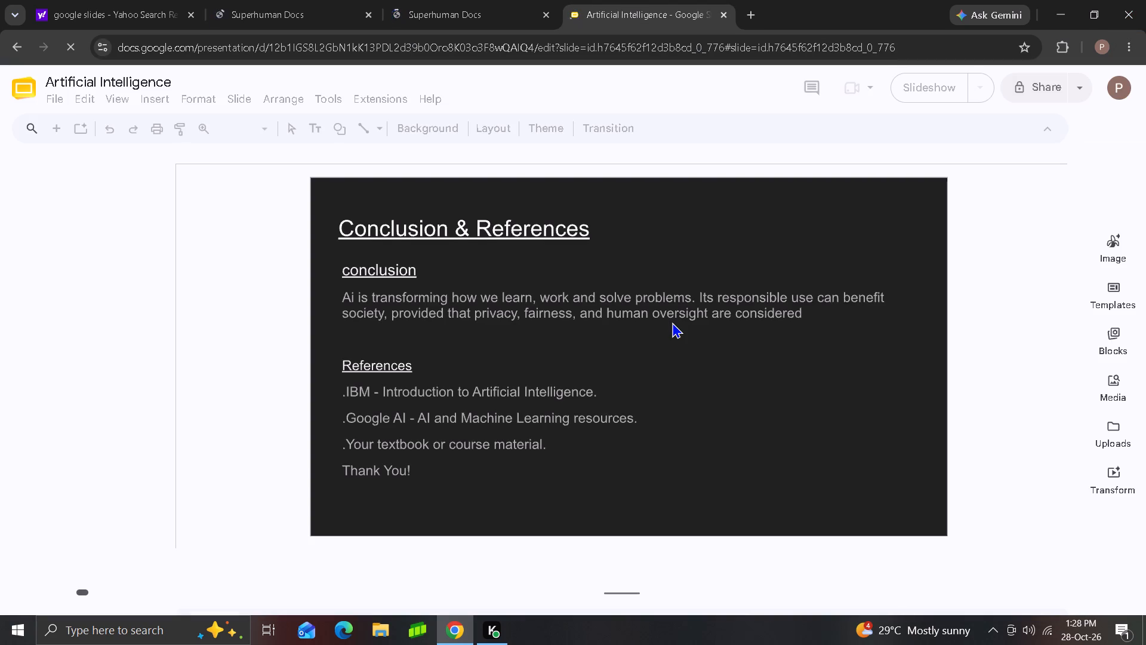
{"action": "scroll", "coordinate": [643, 358], "scroll_direction": "up", "scroll_amount": 1}
{"action": "scroll", "coordinate": [643, 358], "scroll_direction": "down", "scroll_amount": 2}
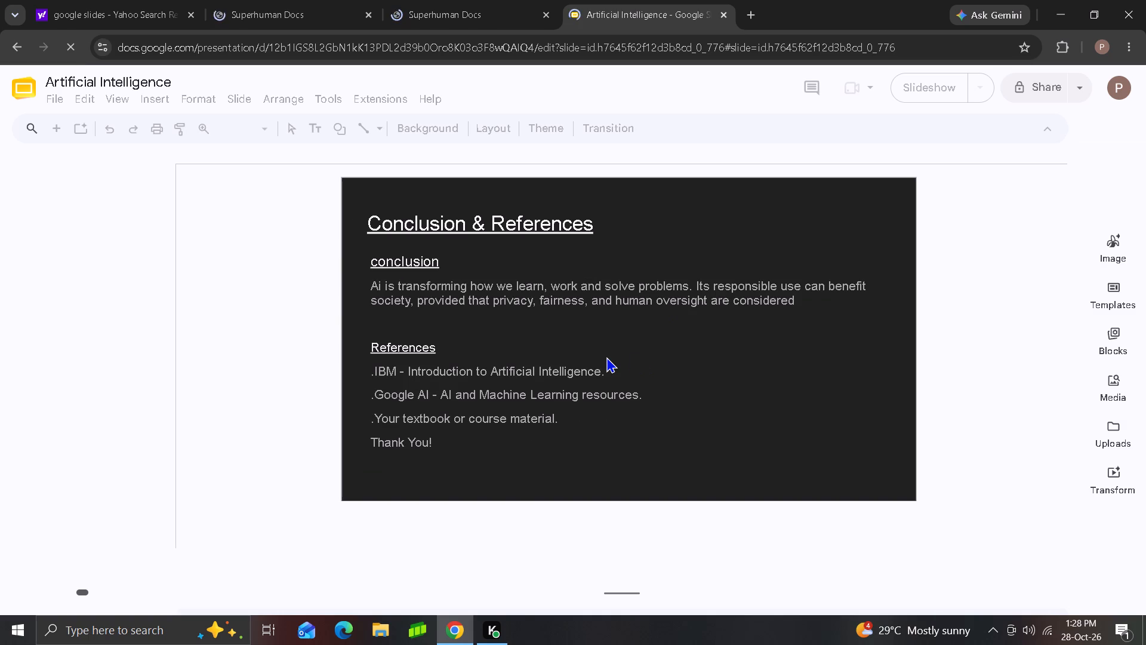
{"action": "scroll", "coordinate": [596, 358], "scroll_direction": "up", "scroll_amount": 1}
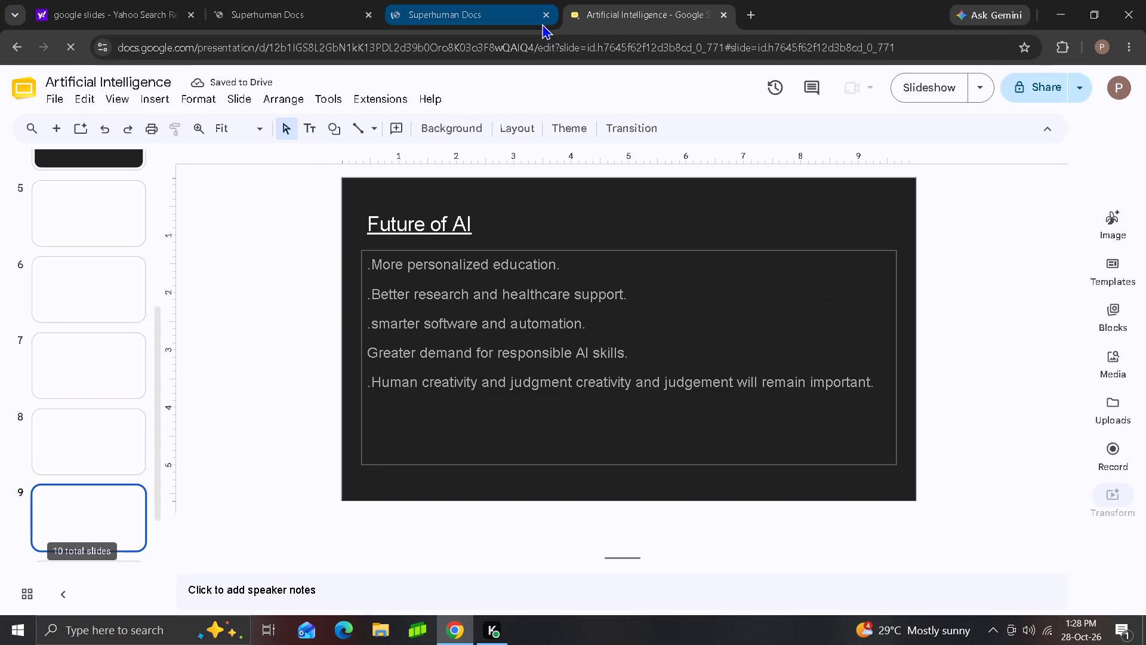
Close the duplicate Superhuman Docs page and dismiss the recording and Meet promotions over the presentation.
{"action": "left_click", "coordinate": [543, 16]}
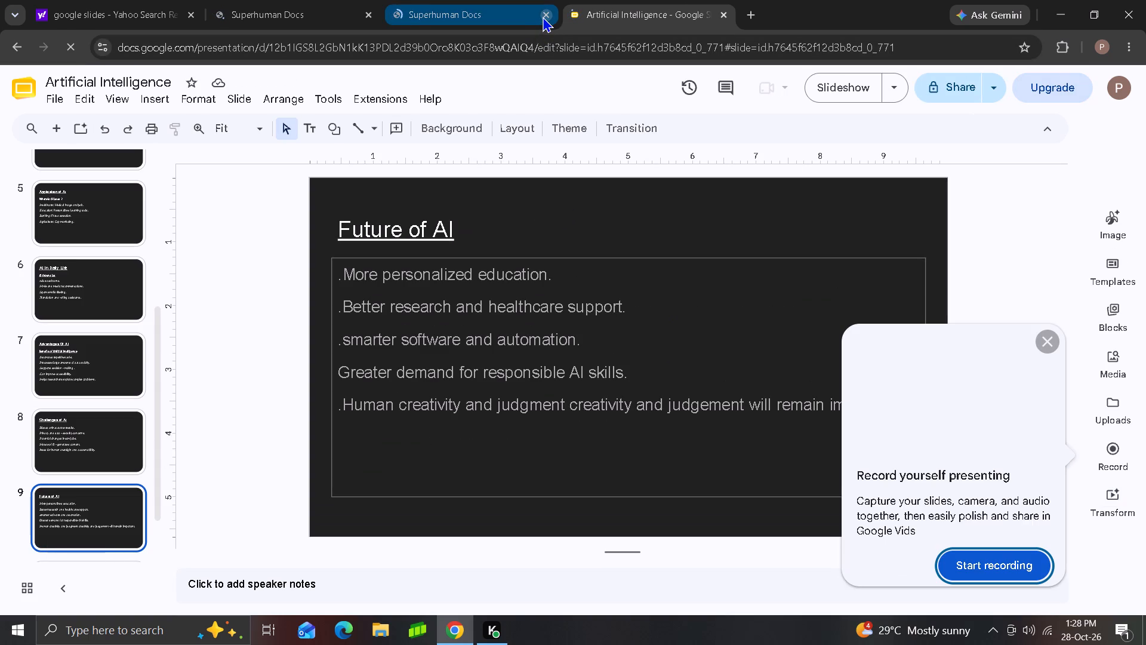
{"action": "left_click", "coordinate": [1048, 340]}
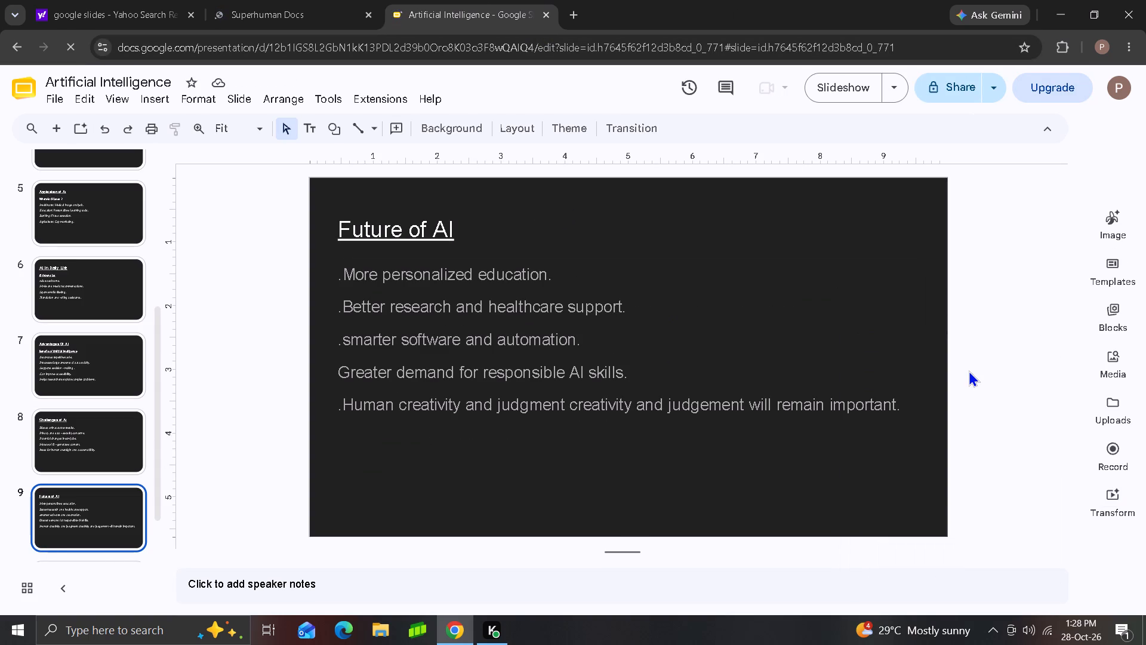
{"action": "scroll", "coordinate": [969, 370], "scroll_direction": "up", "scroll_amount": 1}
{"action": "scroll", "coordinate": [969, 370], "scroll_direction": "down", "scroll_amount": 1}
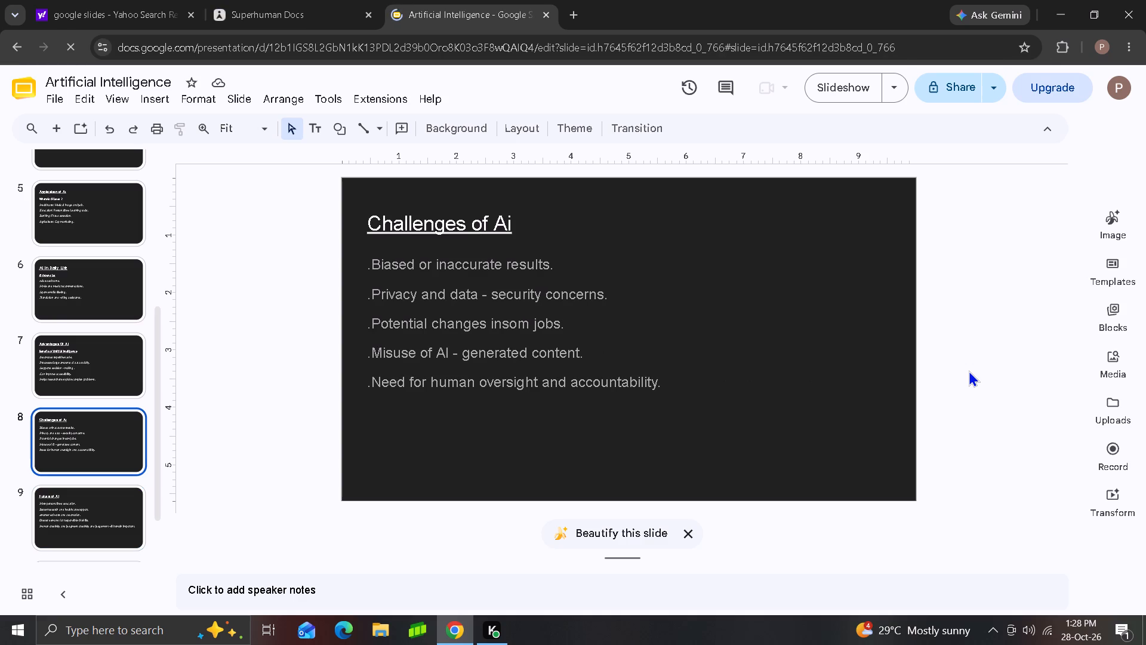
{"action": "scroll", "coordinate": [969, 370], "scroll_direction": "down", "scroll_amount": 1}
{"action": "scroll", "coordinate": [969, 370], "scroll_direction": "up", "scroll_amount": 1}
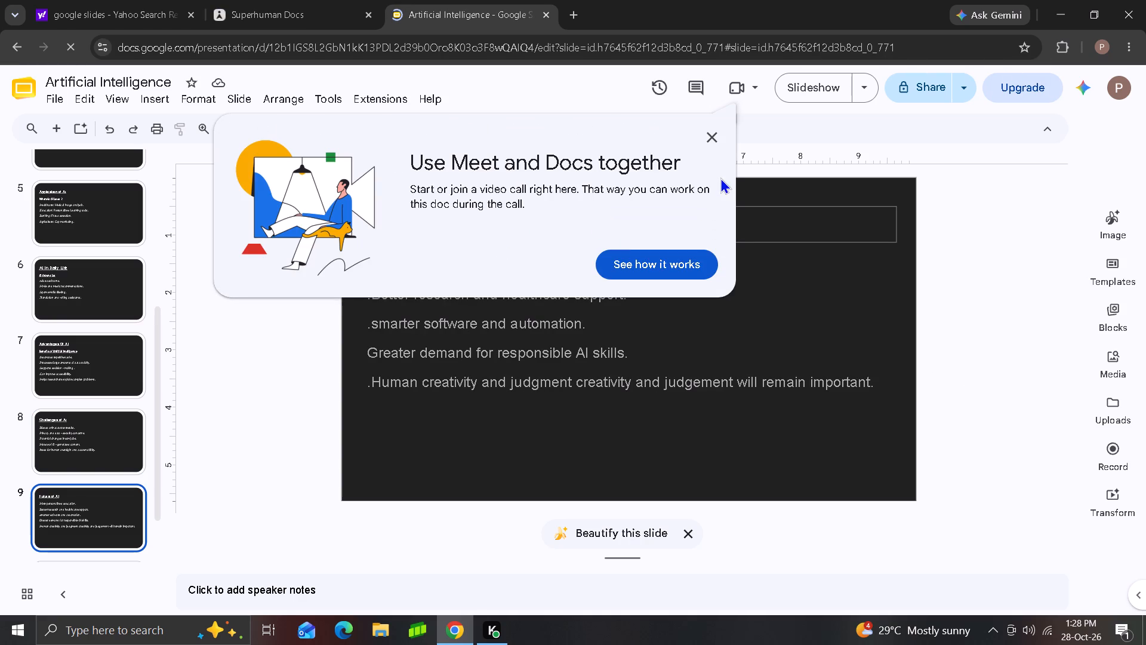
{"action": "left_click", "coordinate": [710, 130]}
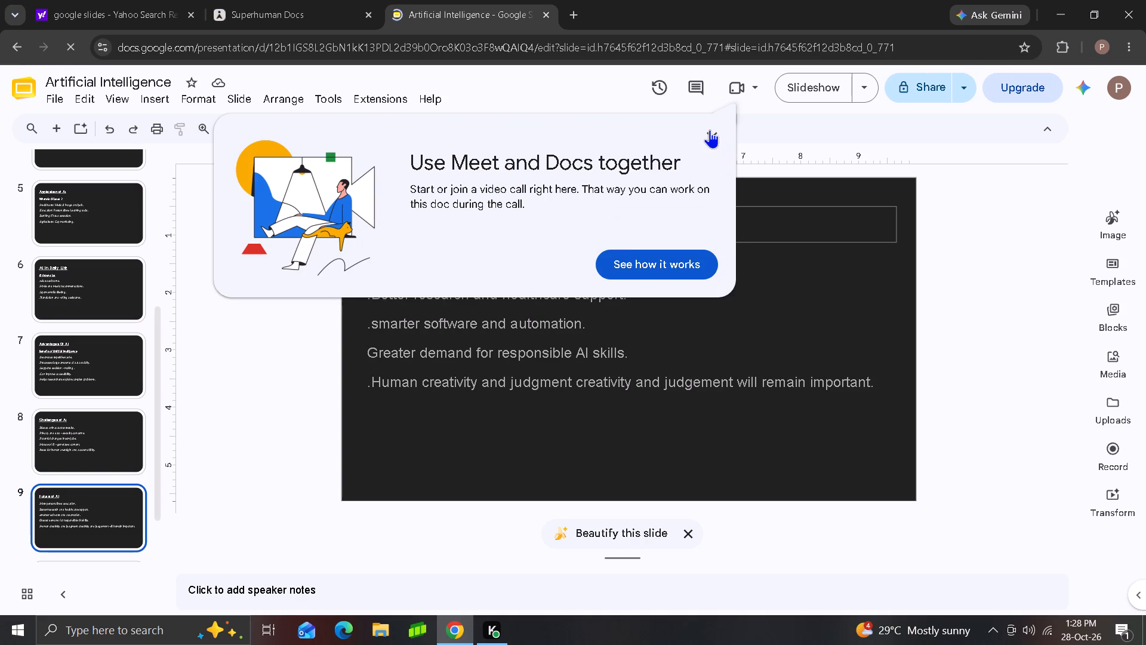
{"action": "left_click", "coordinate": [708, 132]}
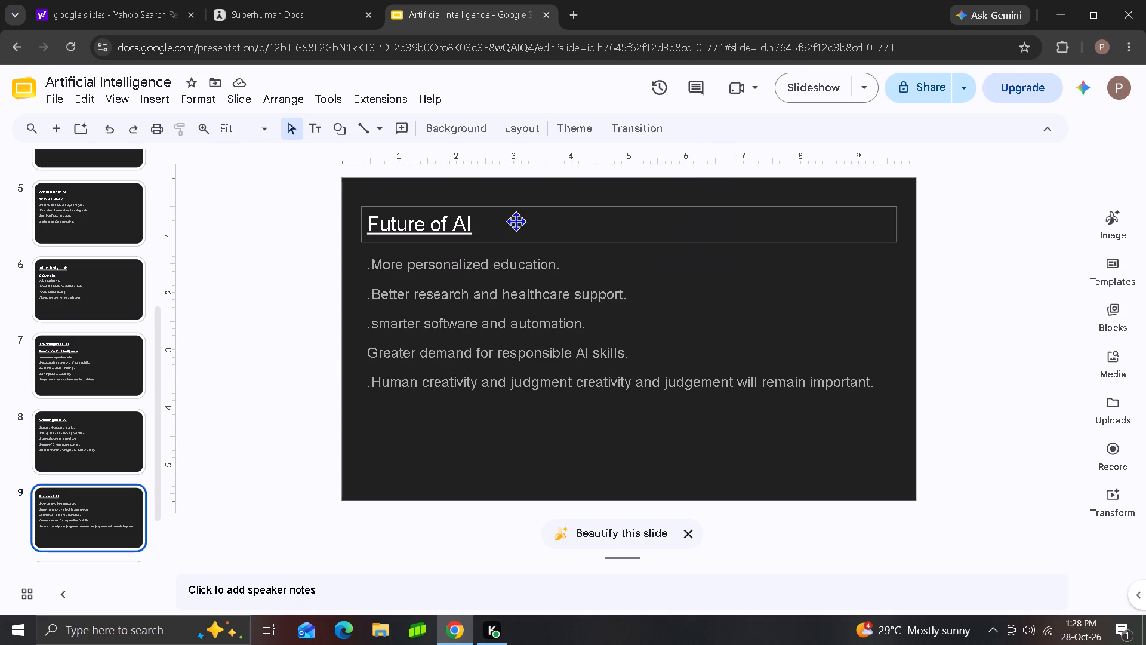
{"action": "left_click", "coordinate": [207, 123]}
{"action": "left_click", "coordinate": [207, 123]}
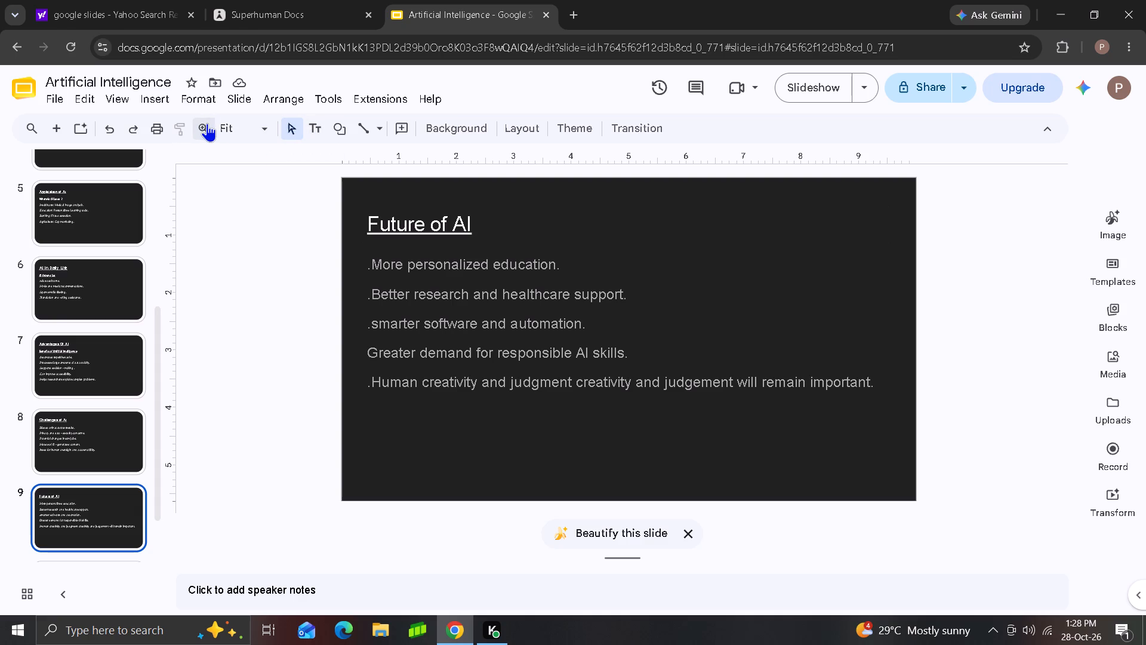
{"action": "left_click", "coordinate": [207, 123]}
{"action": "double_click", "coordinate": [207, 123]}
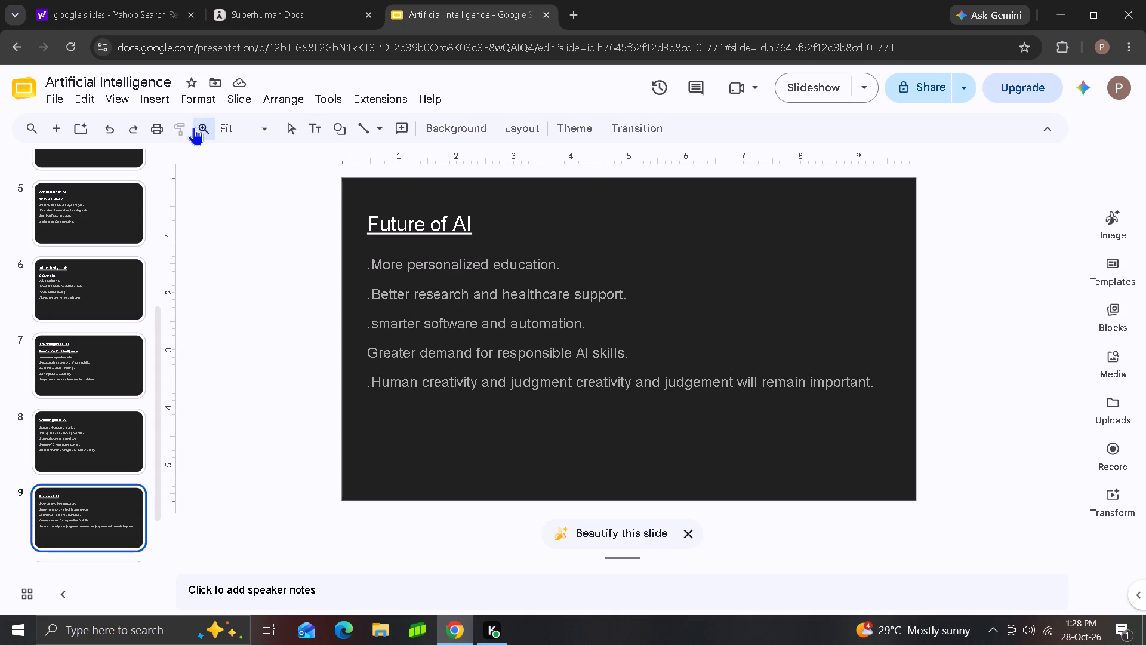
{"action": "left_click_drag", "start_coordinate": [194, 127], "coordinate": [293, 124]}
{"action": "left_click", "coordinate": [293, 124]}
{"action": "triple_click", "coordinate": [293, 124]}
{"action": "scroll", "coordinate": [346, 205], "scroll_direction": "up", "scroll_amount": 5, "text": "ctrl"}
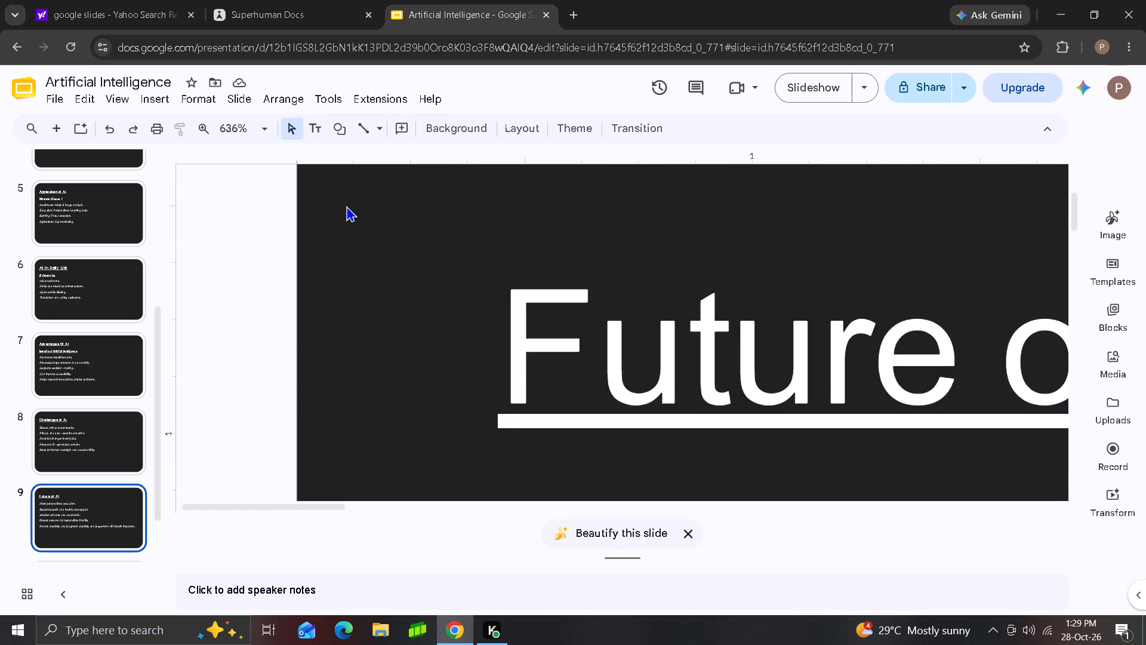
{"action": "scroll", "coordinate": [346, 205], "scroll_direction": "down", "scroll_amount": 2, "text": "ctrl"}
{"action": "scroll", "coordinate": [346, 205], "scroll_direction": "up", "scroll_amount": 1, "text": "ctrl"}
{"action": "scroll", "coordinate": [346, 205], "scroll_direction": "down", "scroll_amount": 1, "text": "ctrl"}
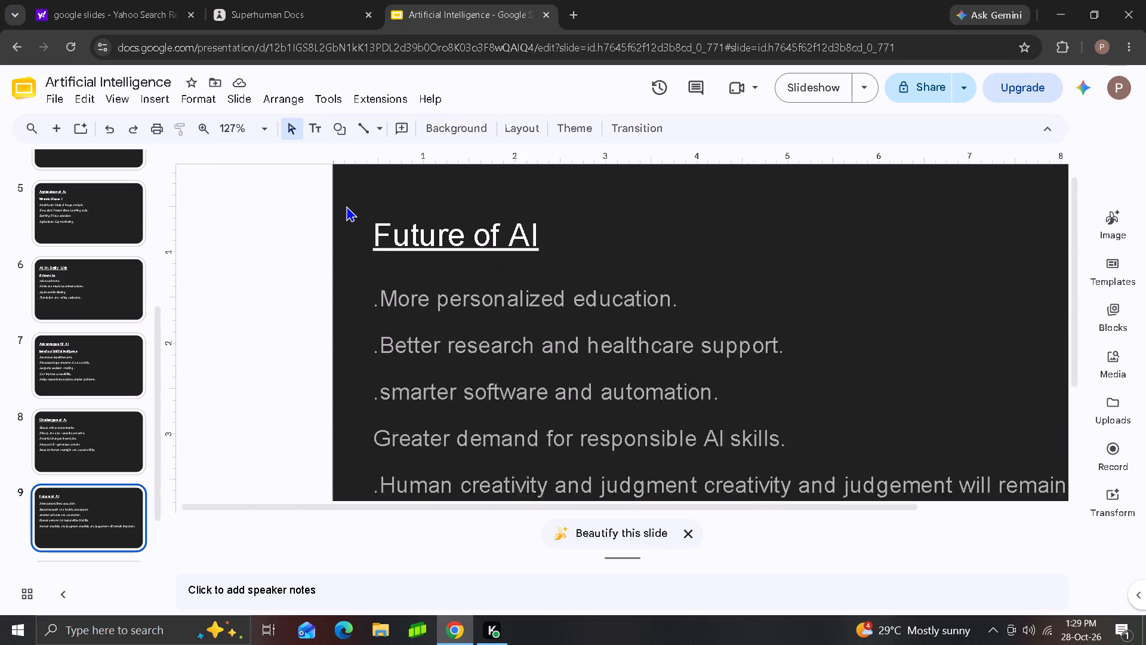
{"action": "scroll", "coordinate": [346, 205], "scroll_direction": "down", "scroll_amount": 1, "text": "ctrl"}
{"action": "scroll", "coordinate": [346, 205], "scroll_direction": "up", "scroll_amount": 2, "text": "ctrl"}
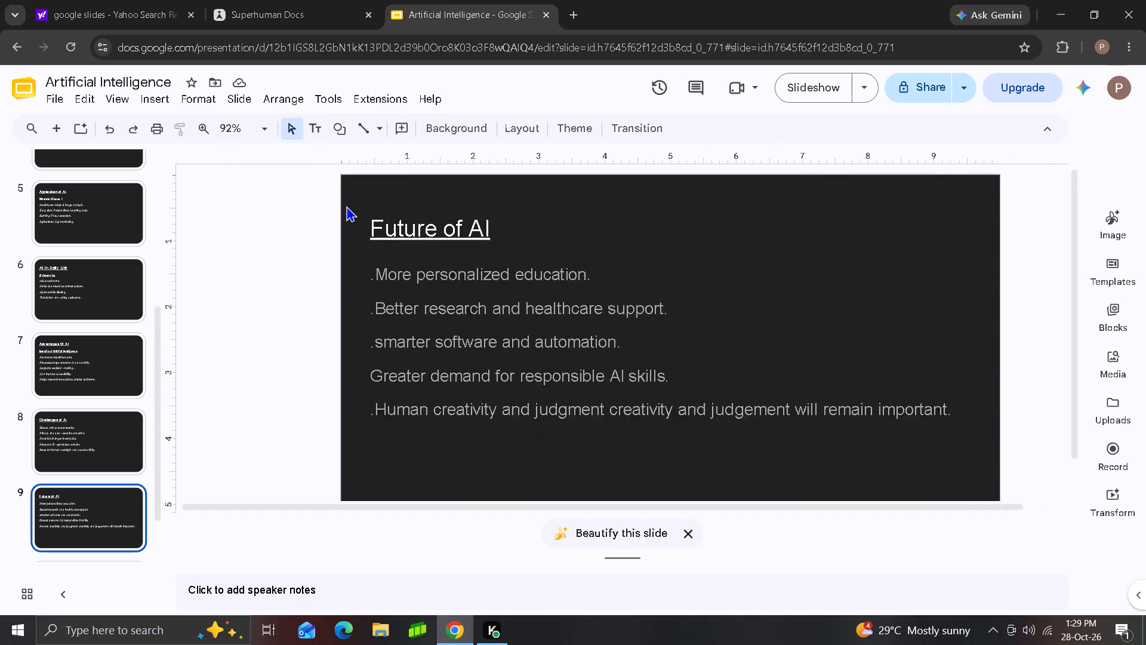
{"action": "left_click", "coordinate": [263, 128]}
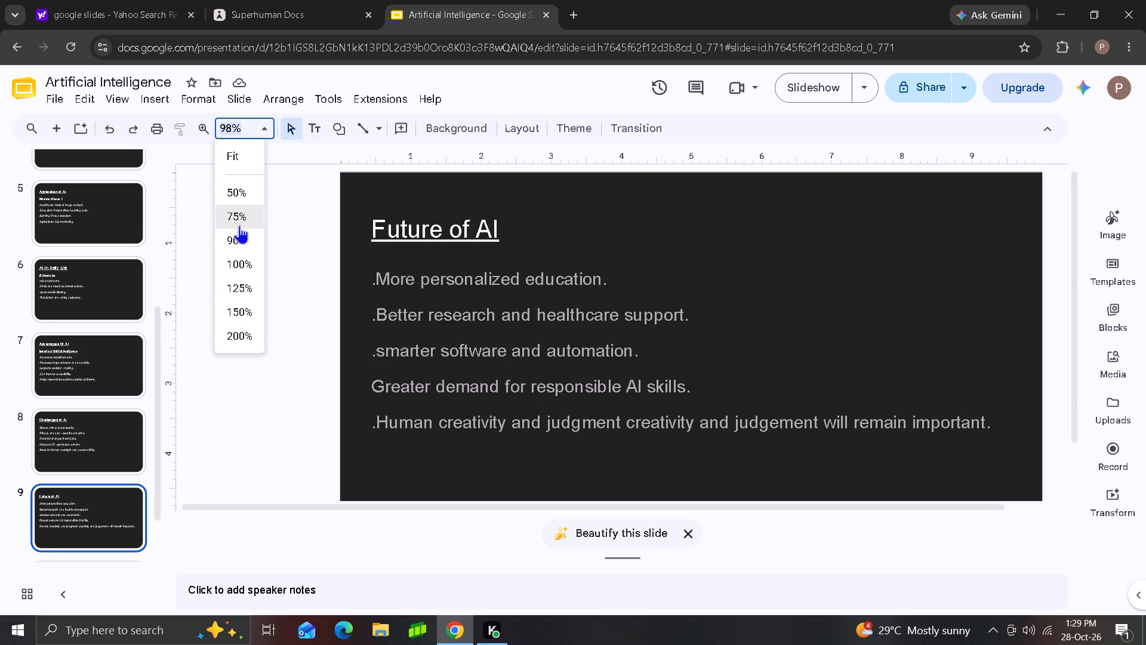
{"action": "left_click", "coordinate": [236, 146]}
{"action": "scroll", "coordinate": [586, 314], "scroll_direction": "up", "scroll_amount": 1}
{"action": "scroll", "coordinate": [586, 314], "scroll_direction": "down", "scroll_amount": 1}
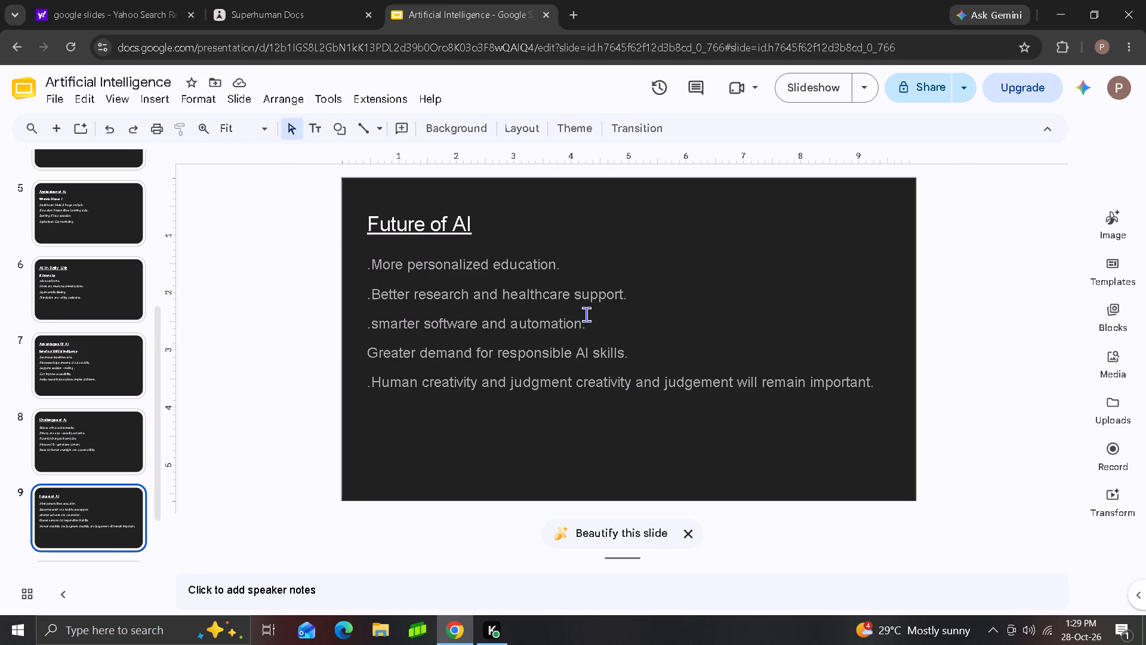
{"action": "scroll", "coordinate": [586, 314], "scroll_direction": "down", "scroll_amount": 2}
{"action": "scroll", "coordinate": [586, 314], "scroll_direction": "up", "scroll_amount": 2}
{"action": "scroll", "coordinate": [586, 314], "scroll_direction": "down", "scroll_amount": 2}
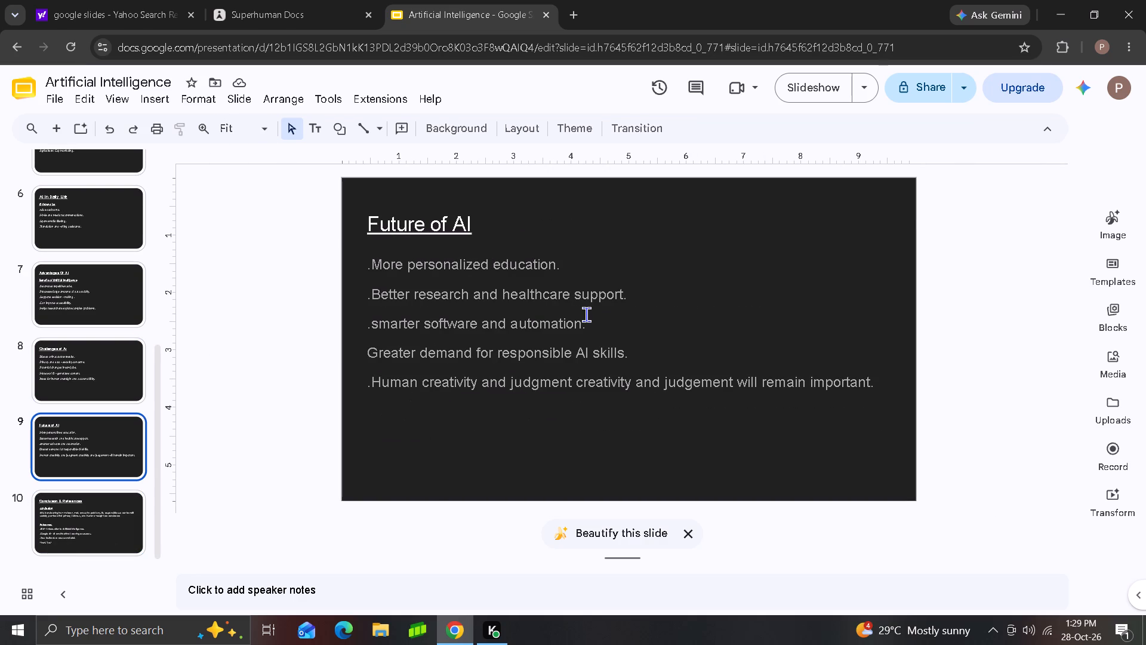
Download the Artificial Intelligence presentation as a Microsoft PowerPoint (.pptx) file.
{"action": "left_click", "coordinate": [53, 103]}
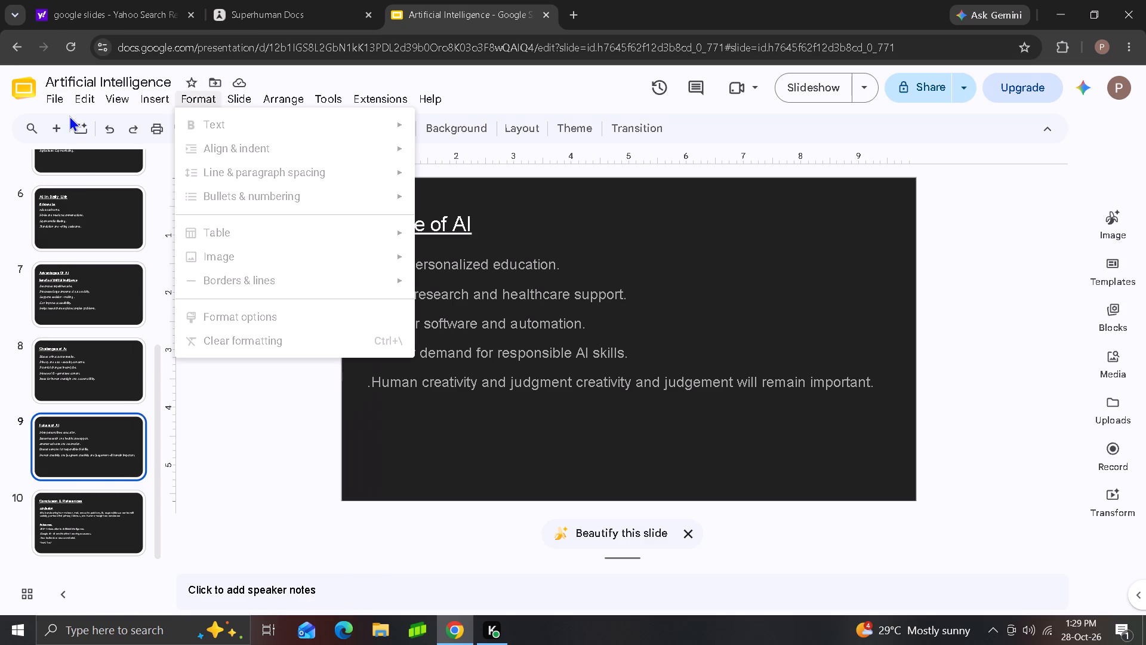
{"action": "left_click", "coordinate": [56, 93]}
{"action": "left_click", "coordinate": [56, 93]}
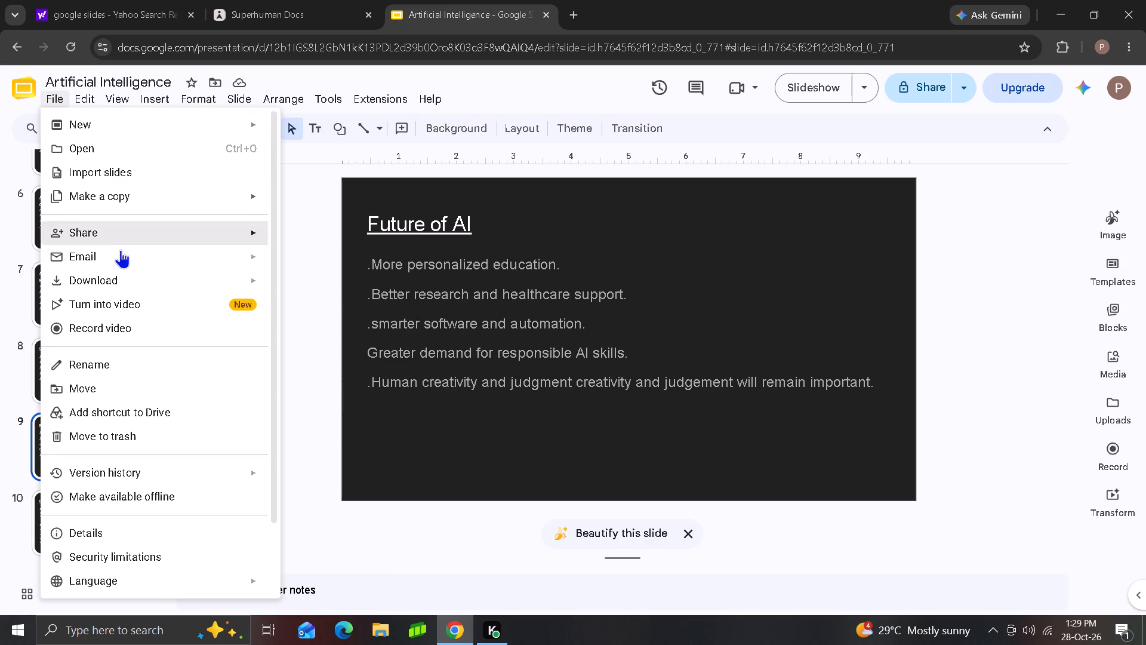
{"action": "scroll", "coordinate": [121, 254], "scroll_direction": "down", "scroll_amount": 1}
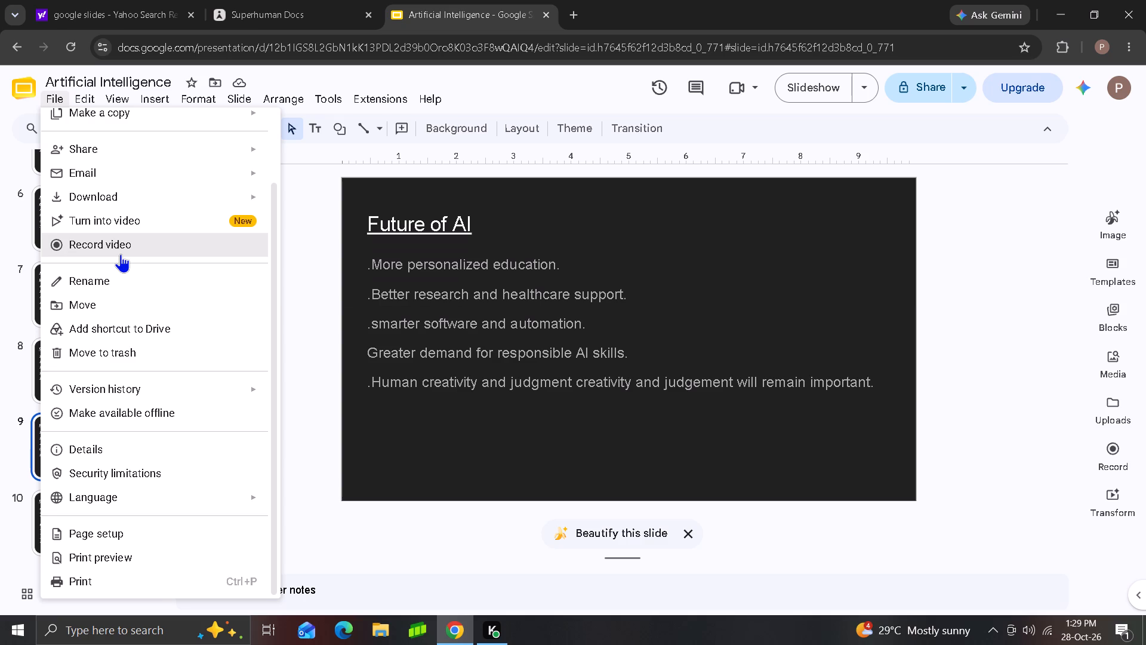
{"action": "left_click", "coordinate": [113, 190]}
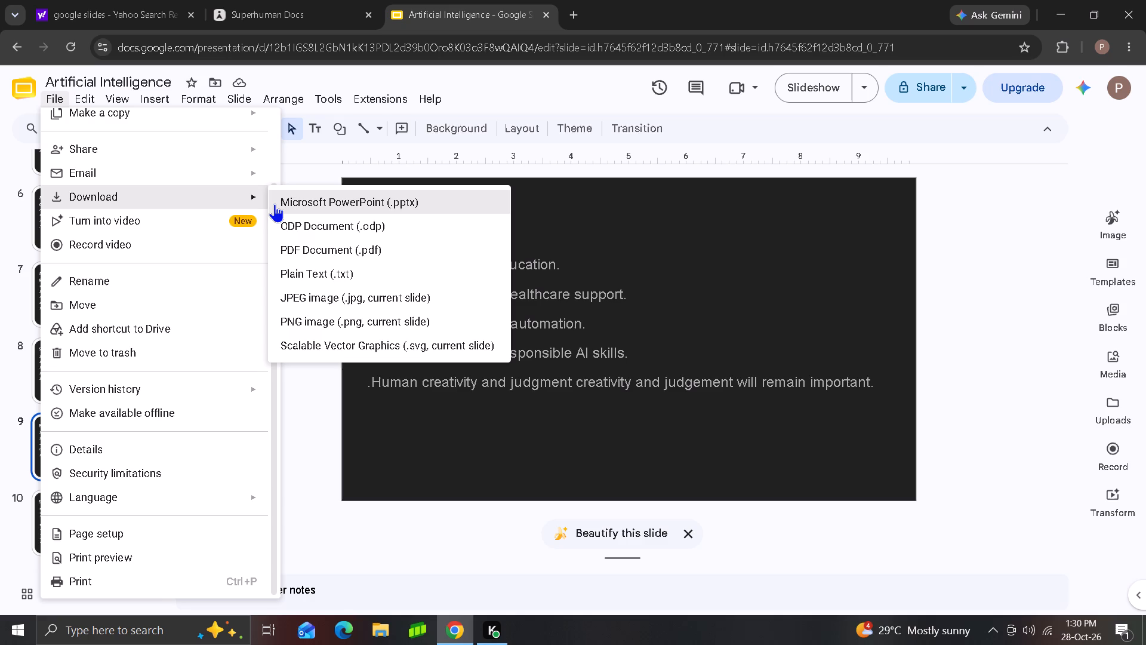
{"action": "left_click", "coordinate": [312, 201]}
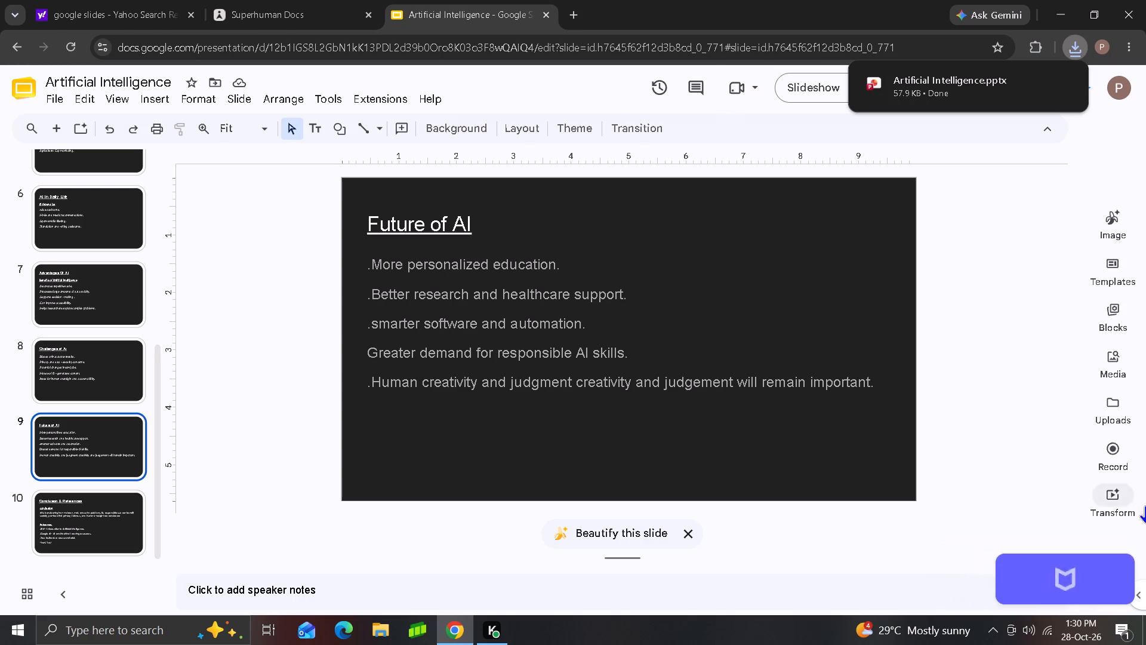
Close the presentation, the Superhuman Docs page and the search results page to end the browser session.
{"action": "left_click", "coordinate": [548, 14]}
{"action": "left_click", "coordinate": [369, 13]}
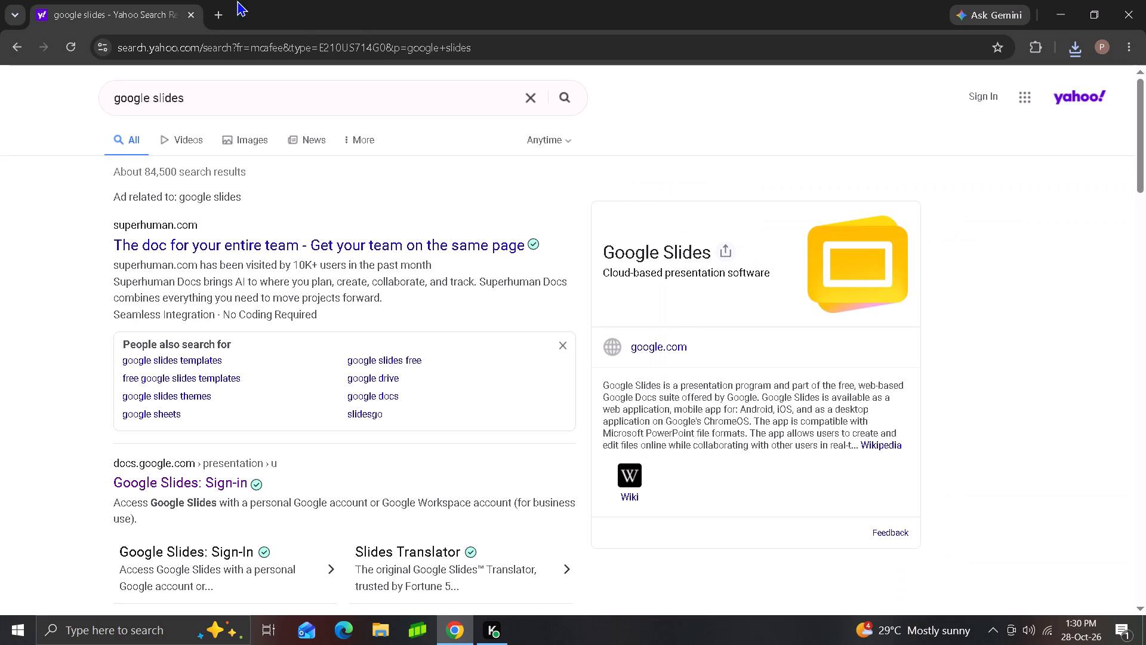
{"action": "left_click", "coordinate": [190, 17]}
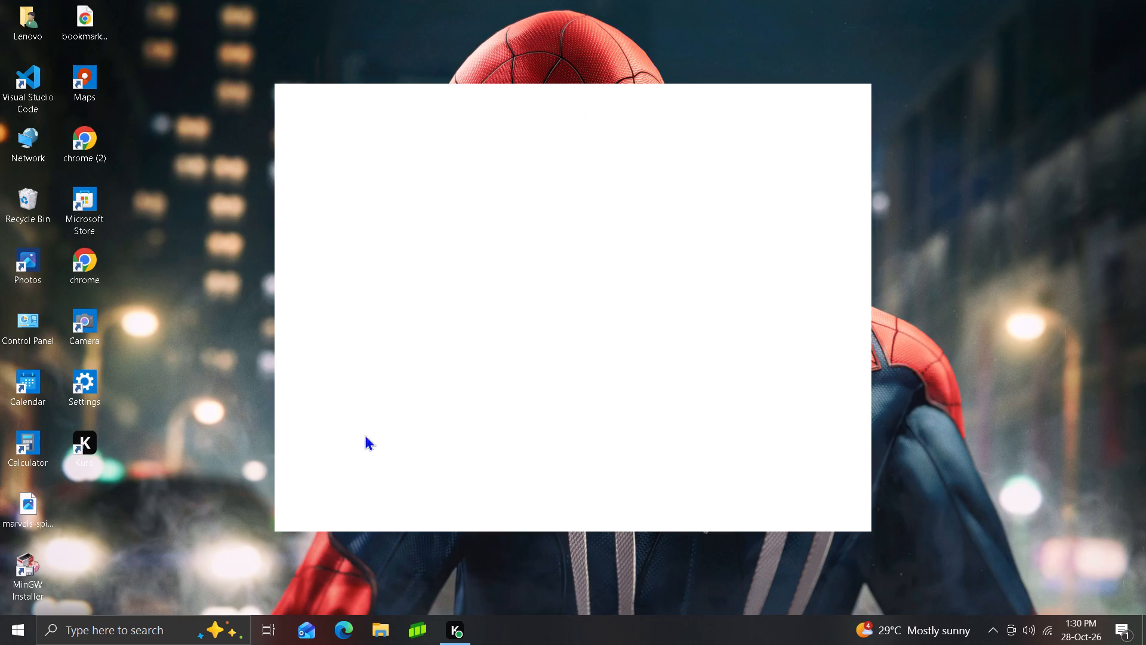